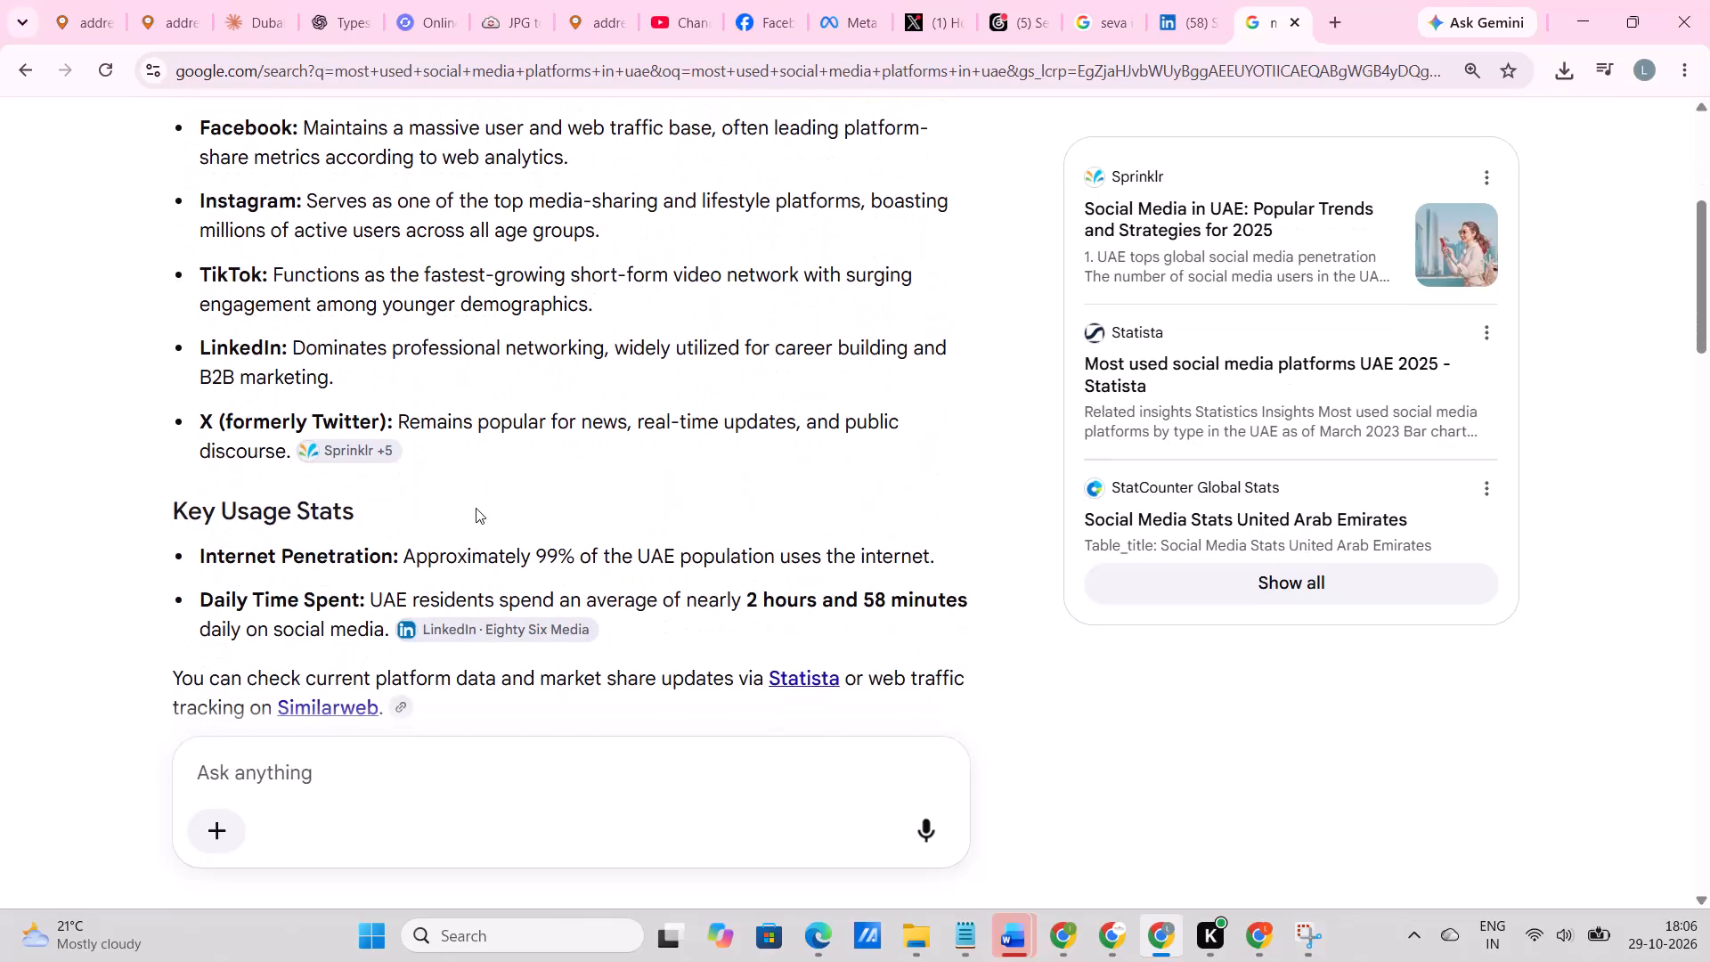
Read through the AI overview and search results on the most used social media platforms in UAE, then close that page.
{"action": "scroll", "coordinate": [476, 508], "scroll_direction": "up", "scroll_amount": 2}
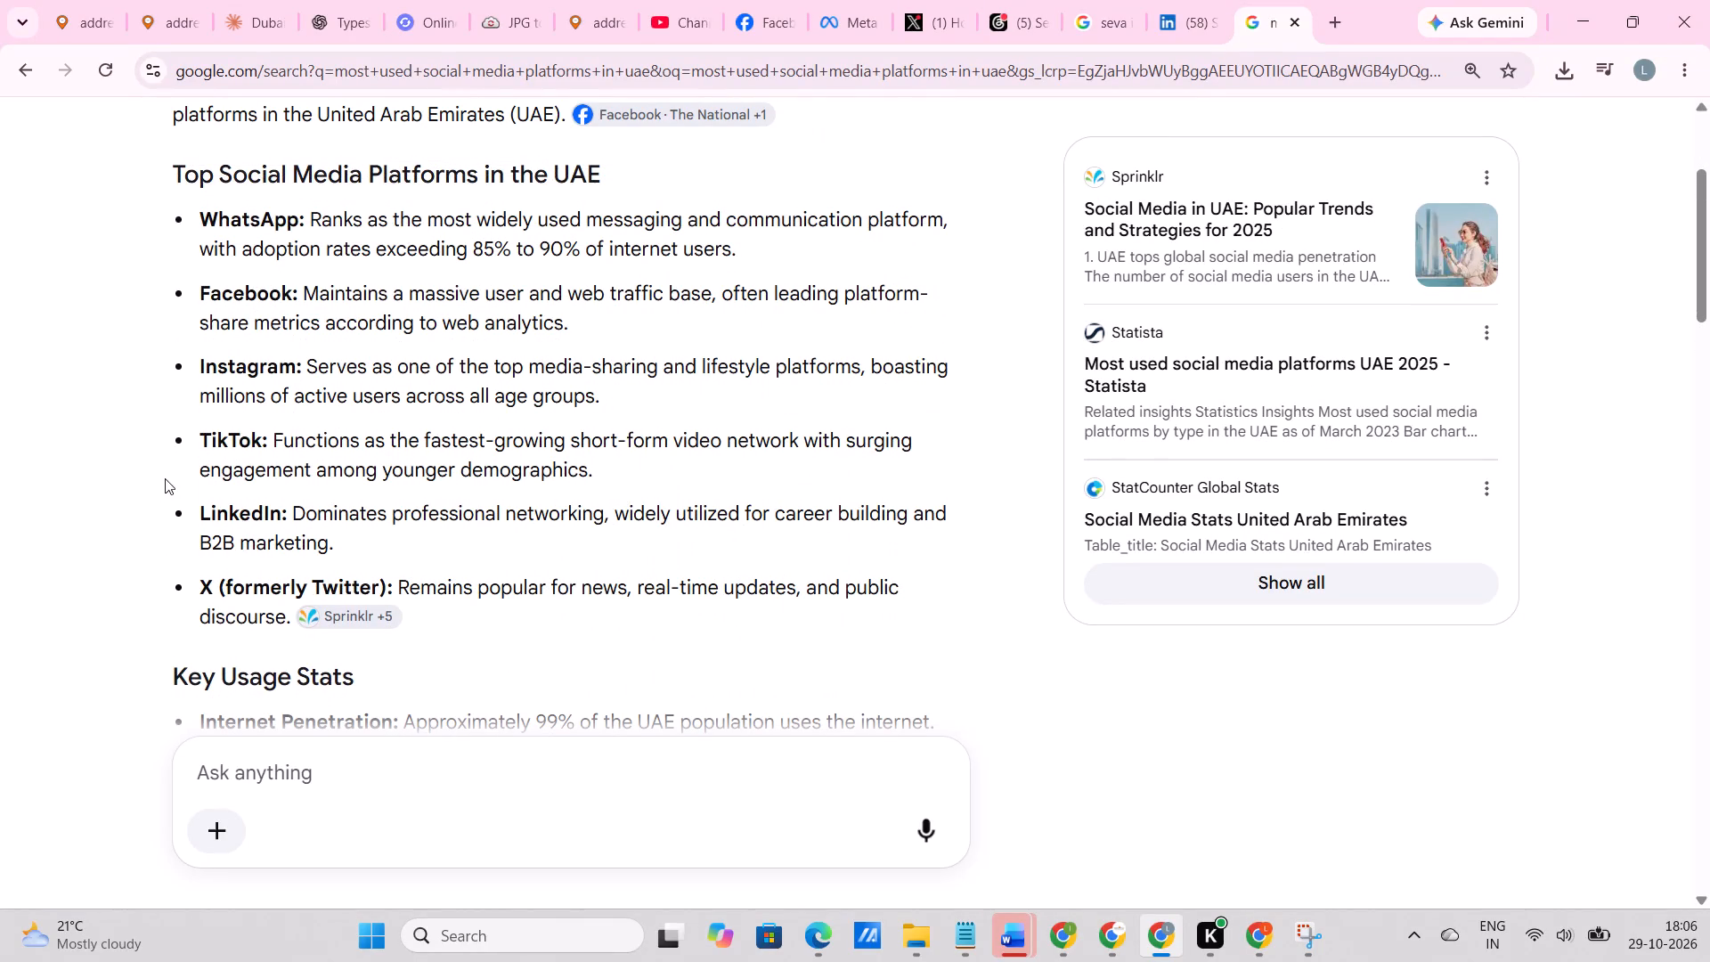
{"action": "scroll", "coordinate": [260, 439], "scroll_direction": "up", "scroll_amount": 1}
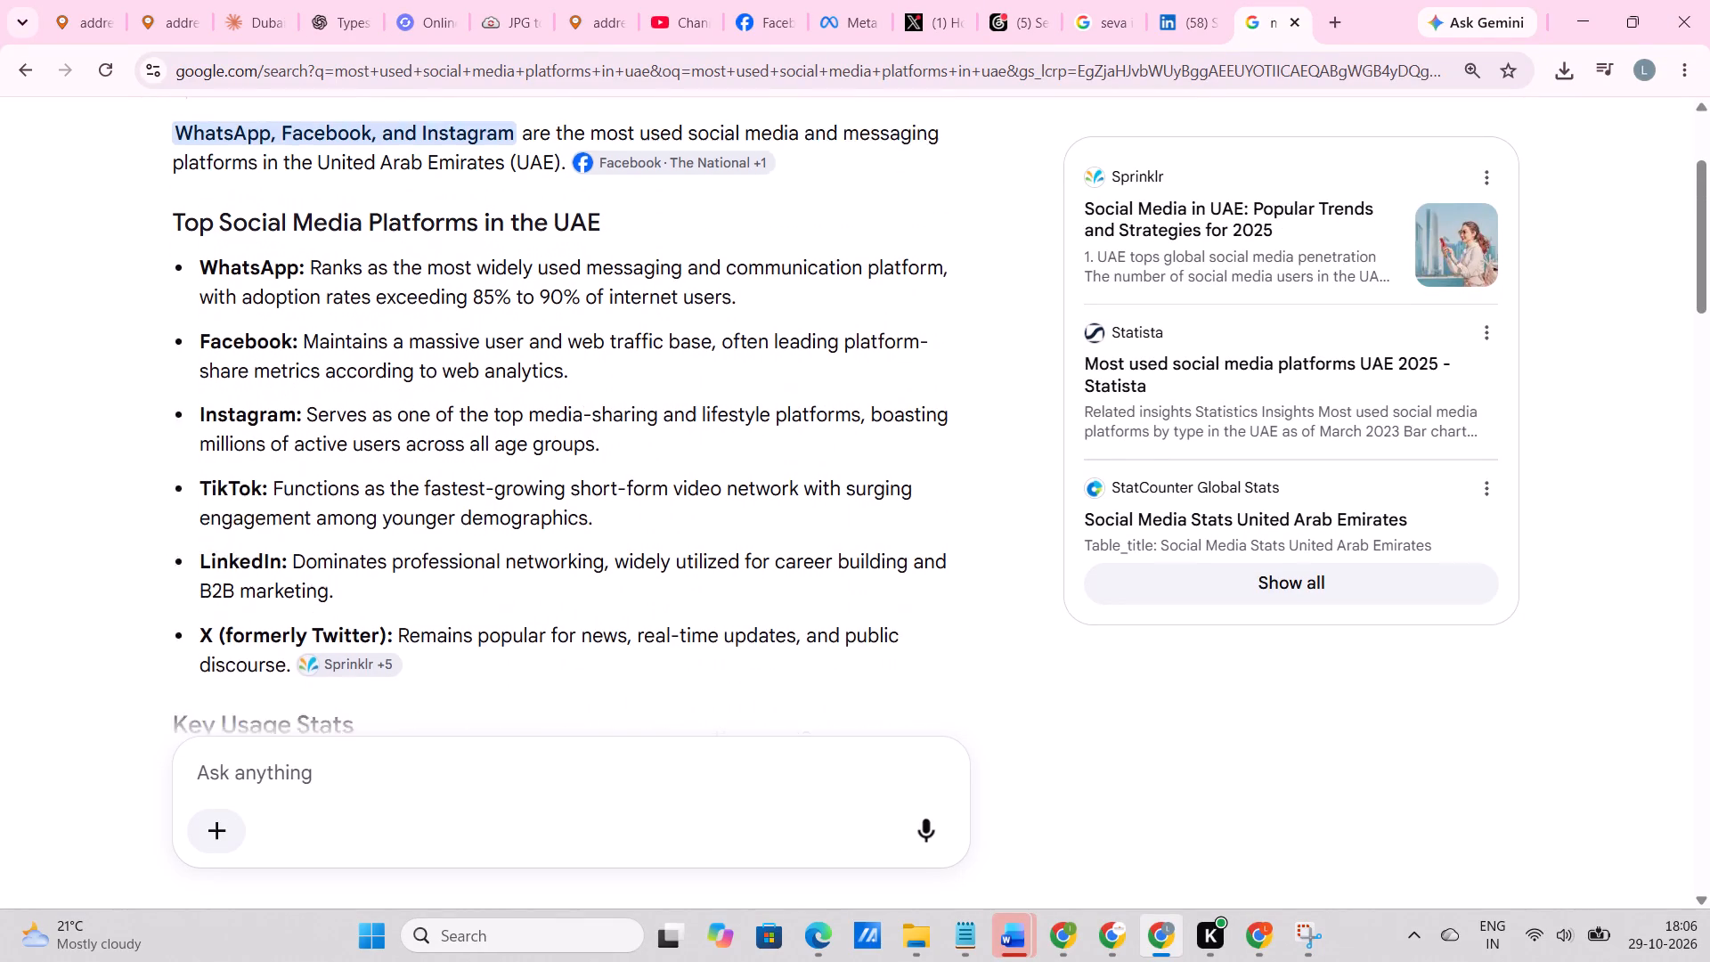
{"action": "scroll", "coordinate": [260, 439], "scroll_direction": "up", "scroll_amount": 1}
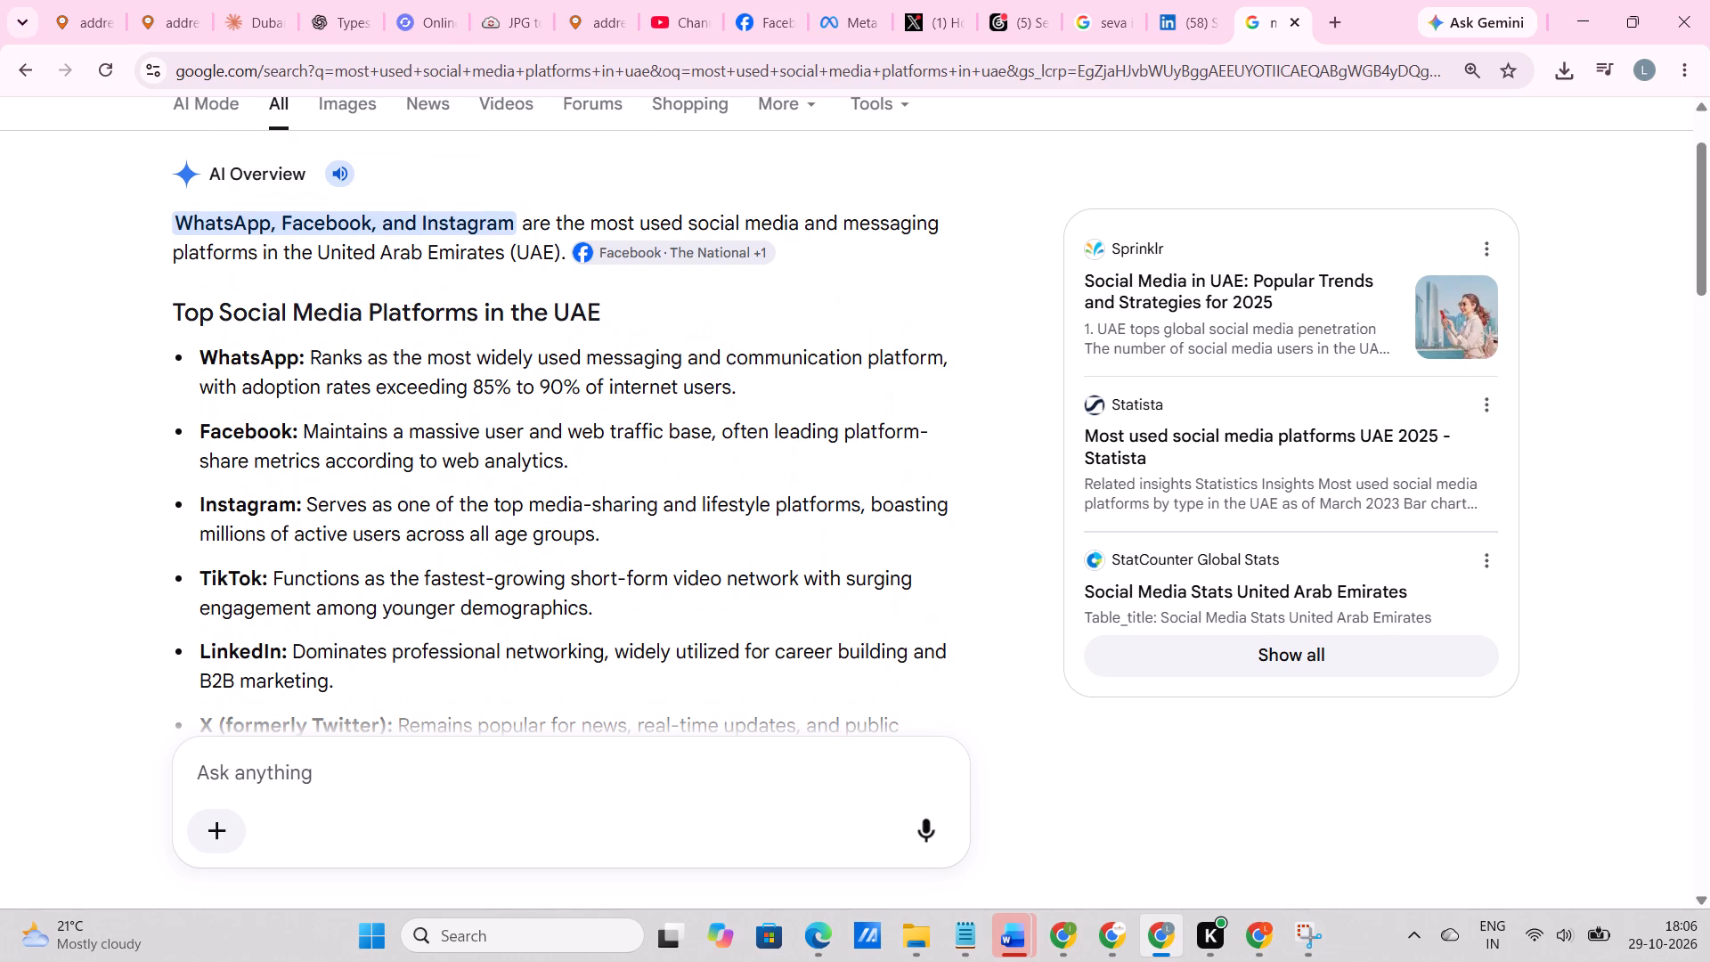
{"action": "scroll", "coordinate": [260, 439], "scroll_direction": "down", "scroll_amount": 1}
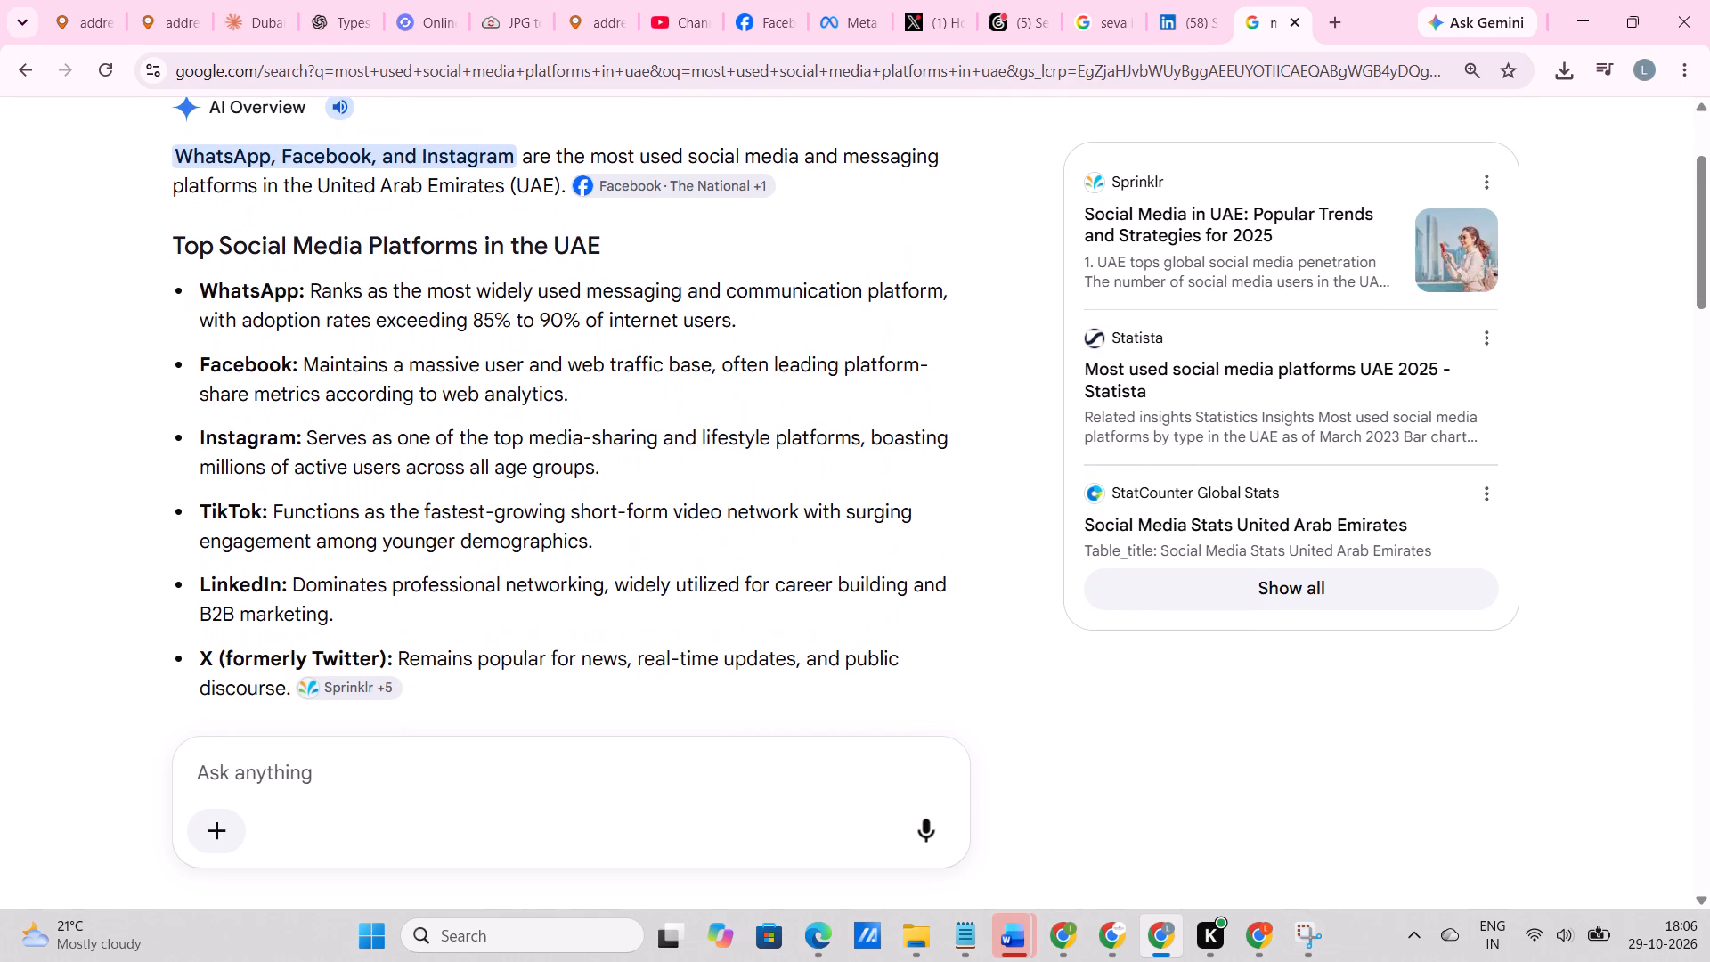
{"action": "scroll", "coordinate": [260, 439], "scroll_direction": "down", "scroll_amount": 6}
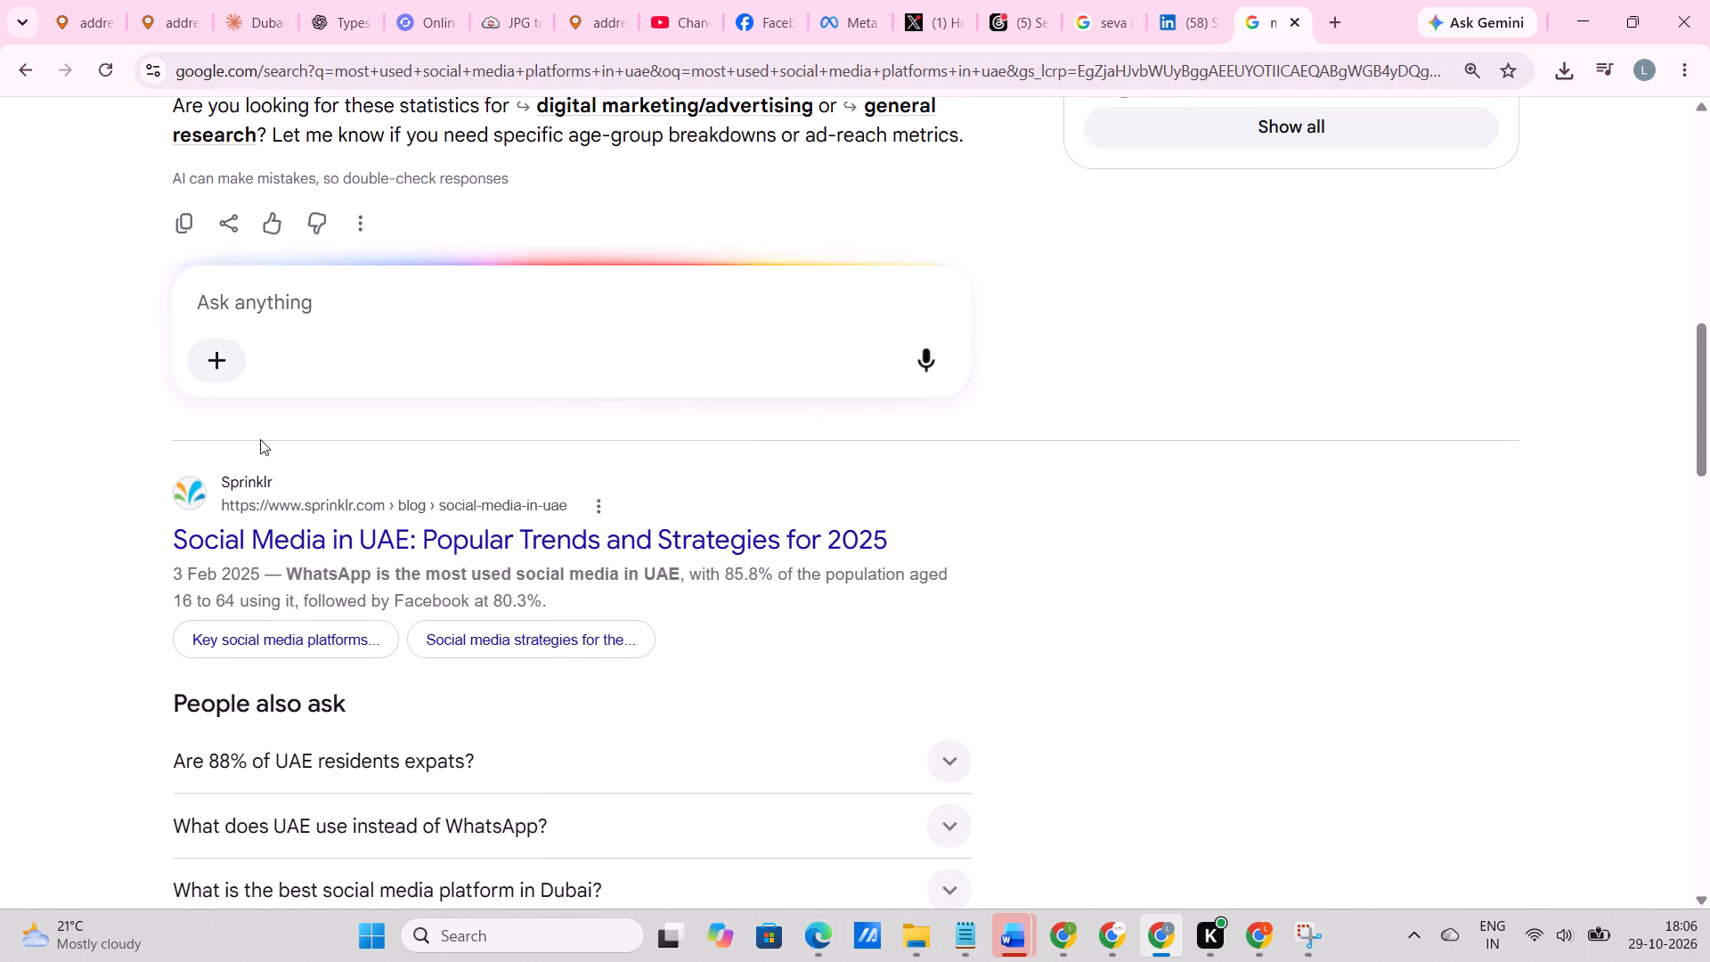
{"action": "scroll", "coordinate": [260, 439], "scroll_direction": "down", "scroll_amount": 2}
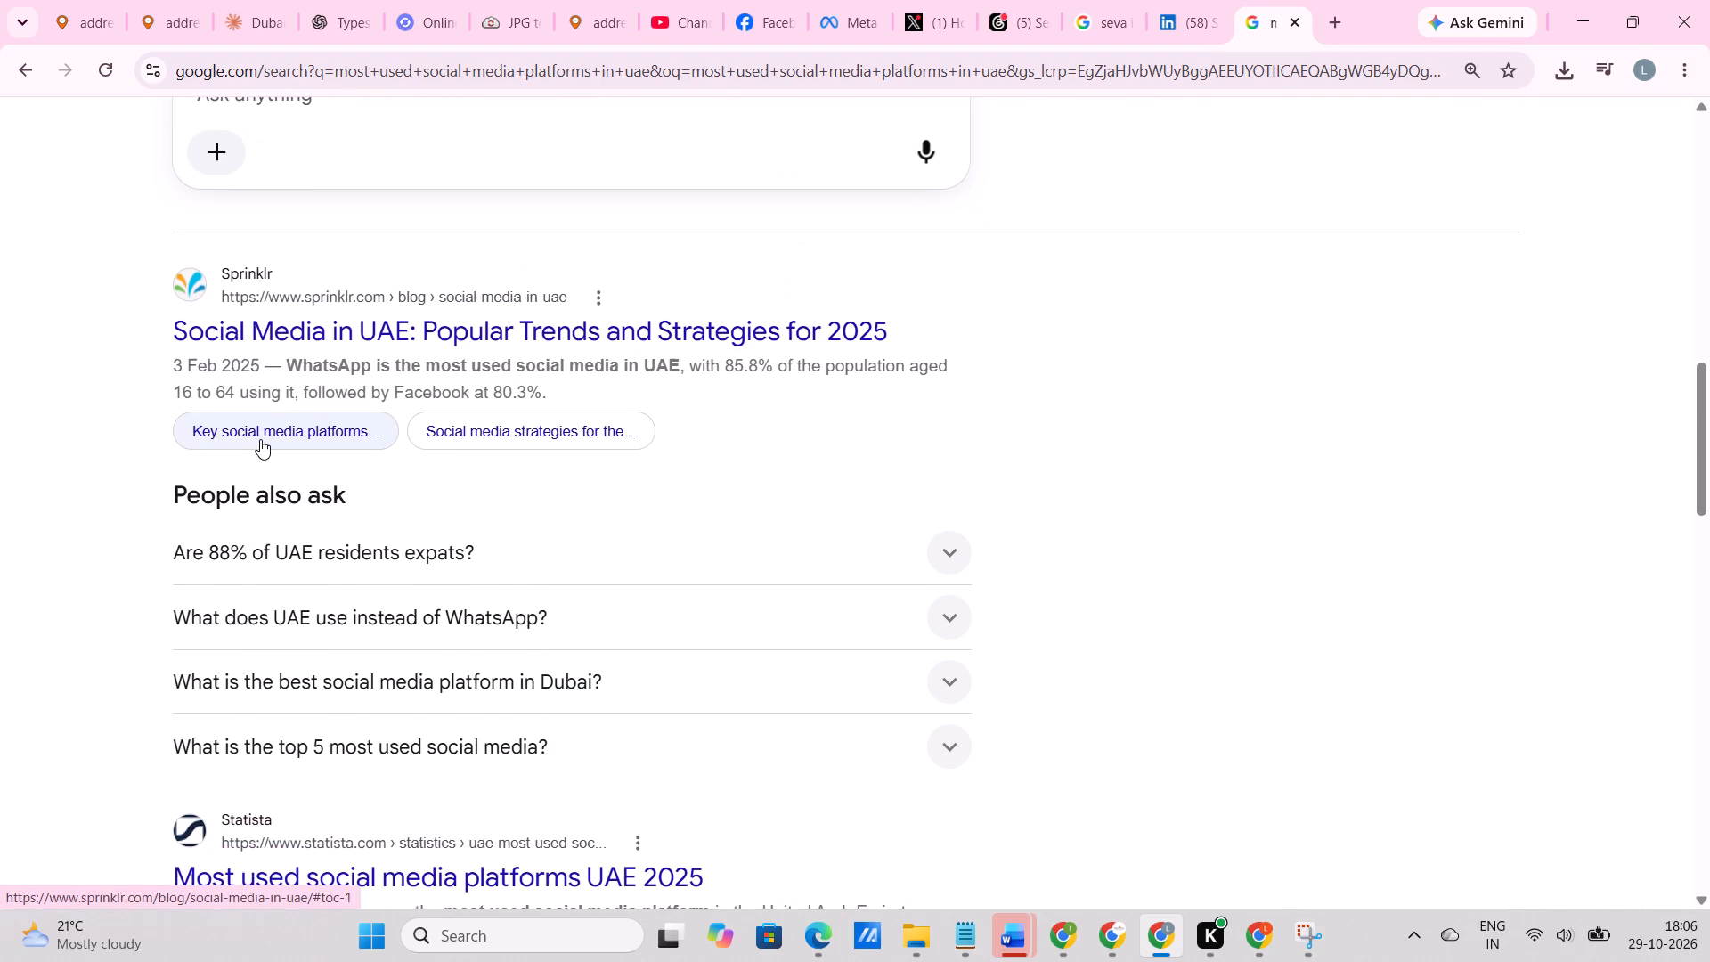
{"action": "scroll", "coordinate": [260, 439], "scroll_direction": "down", "scroll_amount": 2}
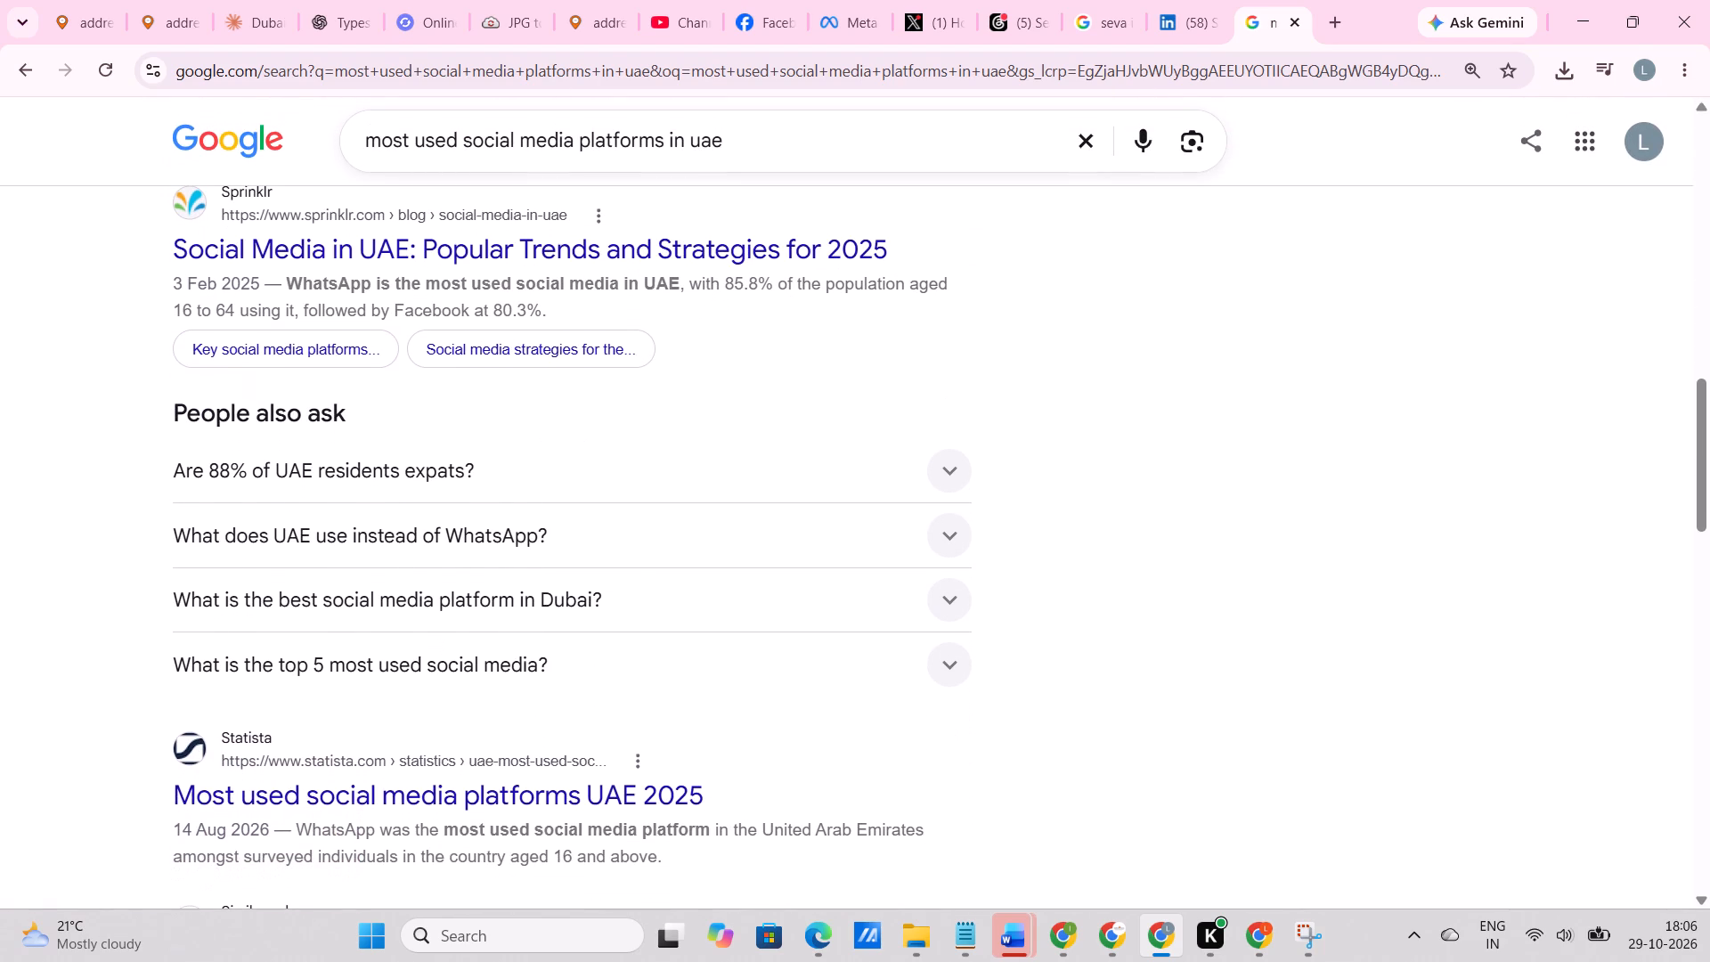
{"action": "scroll", "coordinate": [260, 439], "scroll_direction": "down", "scroll_amount": 3}
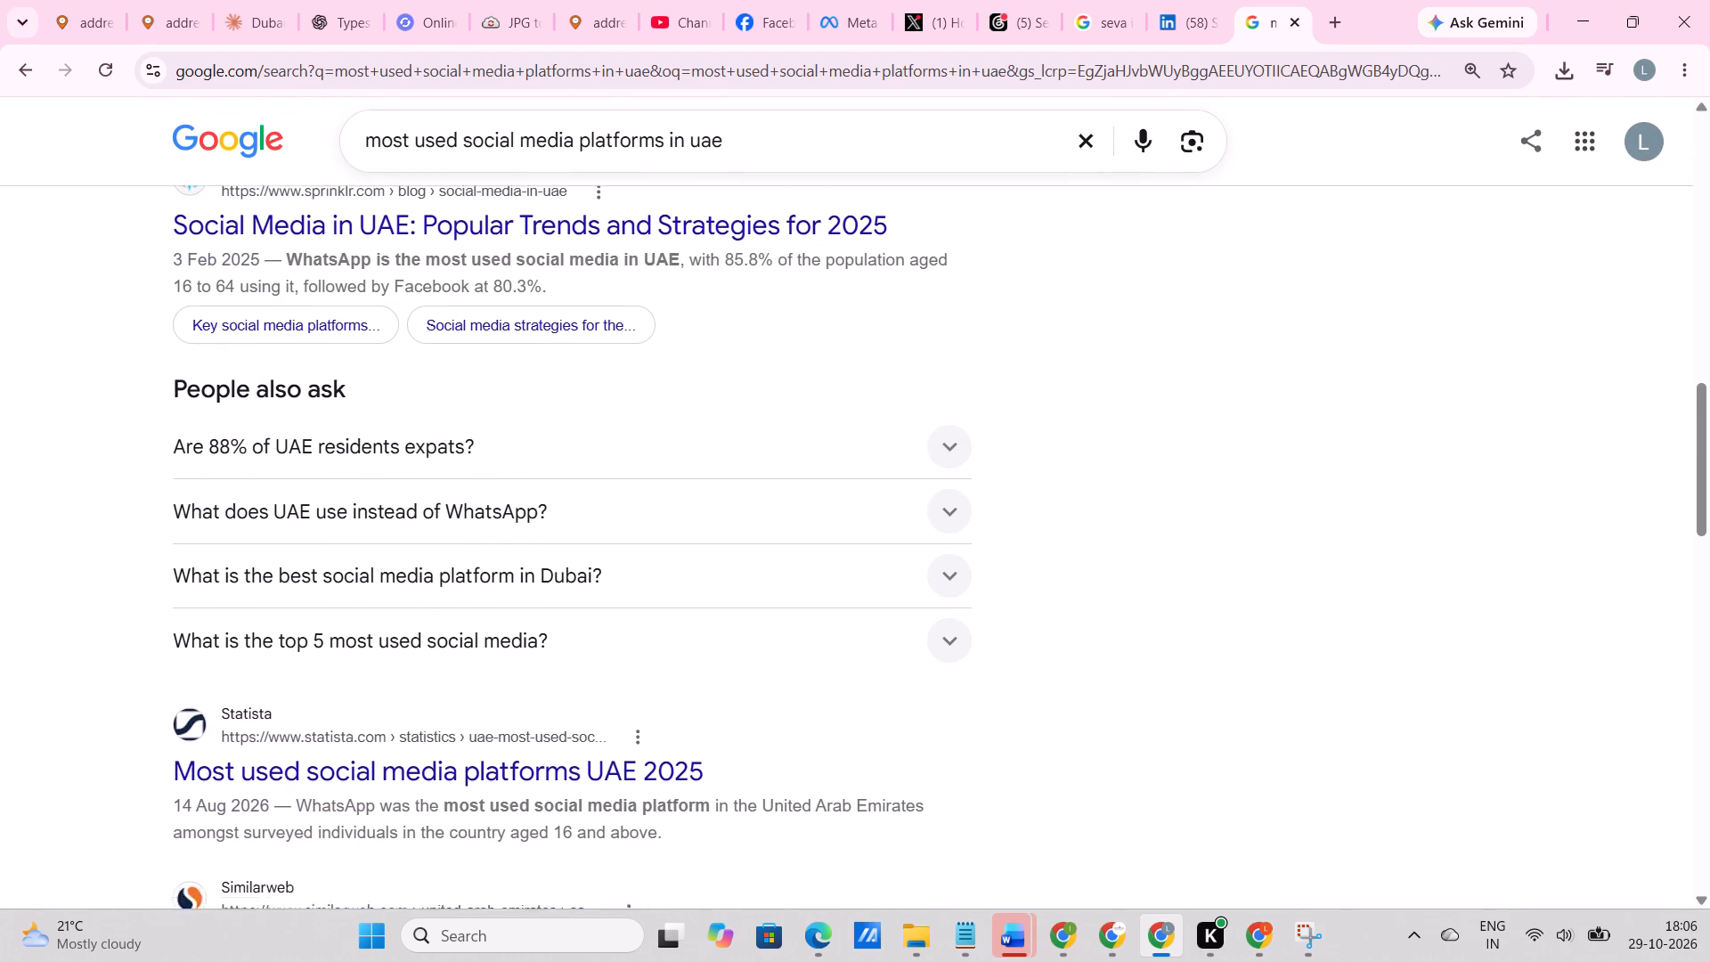
{"action": "scroll", "coordinate": [267, 418], "scroll_direction": "down", "scroll_amount": 1}
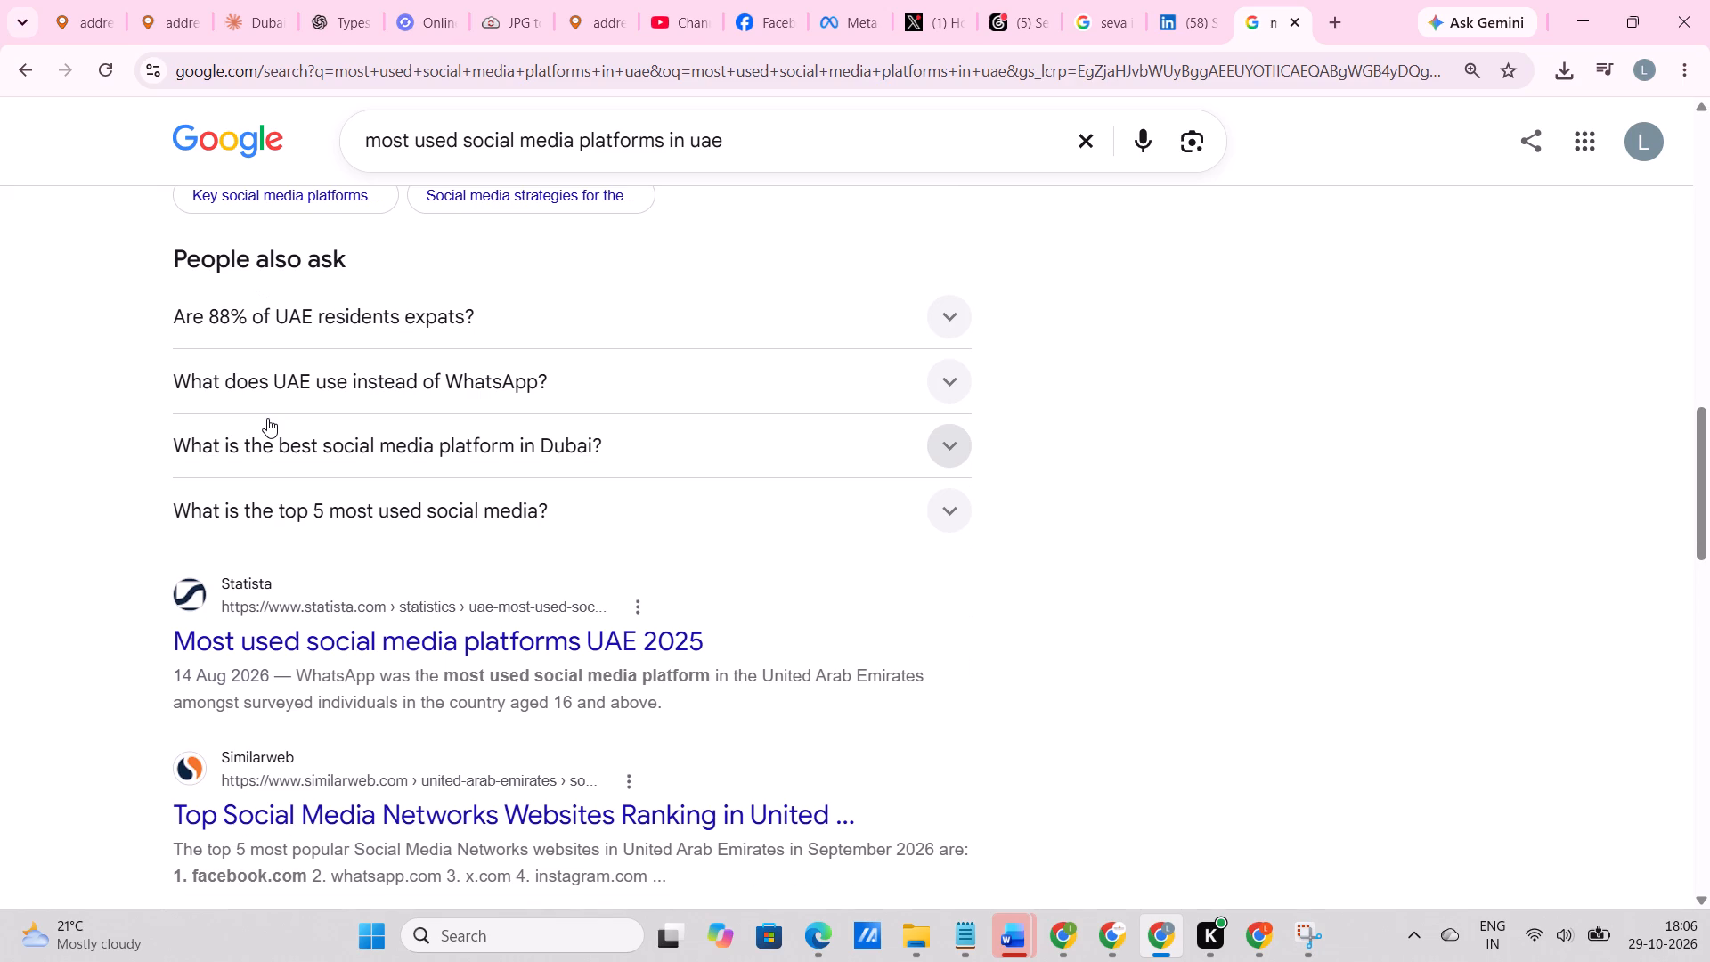
{"action": "scroll", "coordinate": [267, 418], "scroll_direction": "down", "scroll_amount": 3}
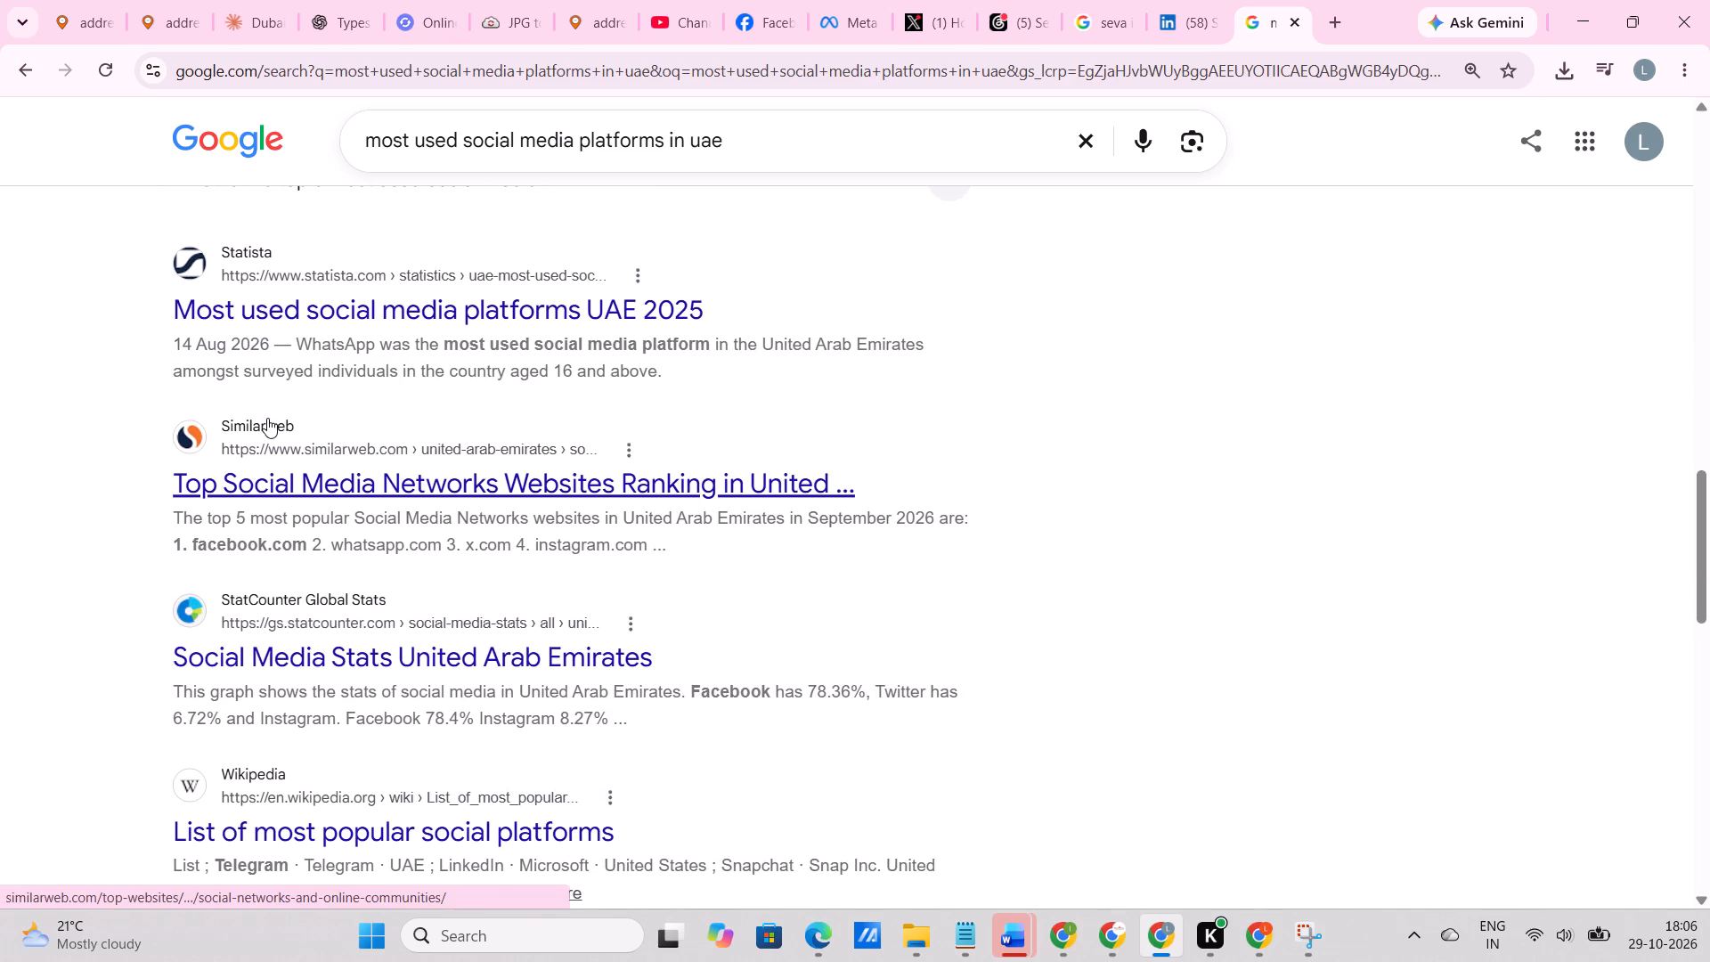
{"action": "scroll", "coordinate": [267, 418], "scroll_direction": "down", "scroll_amount": 7}
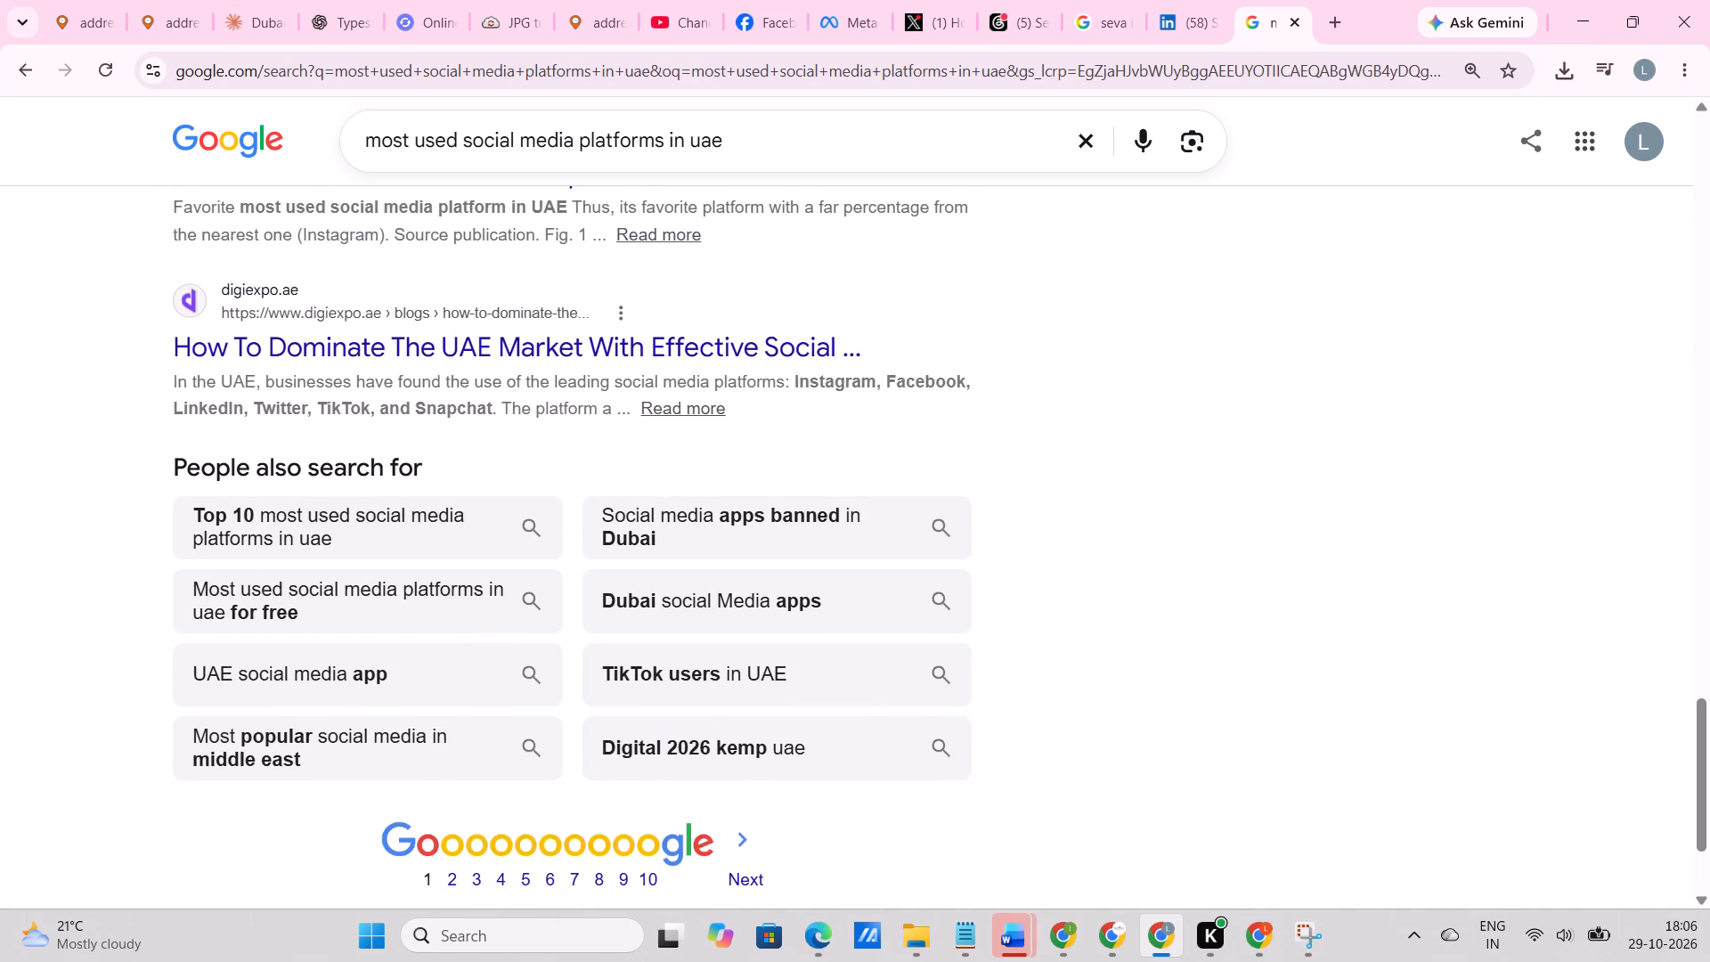
{"action": "scroll", "coordinate": [267, 418], "scroll_direction": "down", "scroll_amount": 1}
{"action": "scroll", "coordinate": [267, 418], "scroll_direction": "up", "scroll_amount": 20}
{"action": "scroll", "coordinate": [267, 418], "scroll_direction": "up", "scroll_amount": 1}
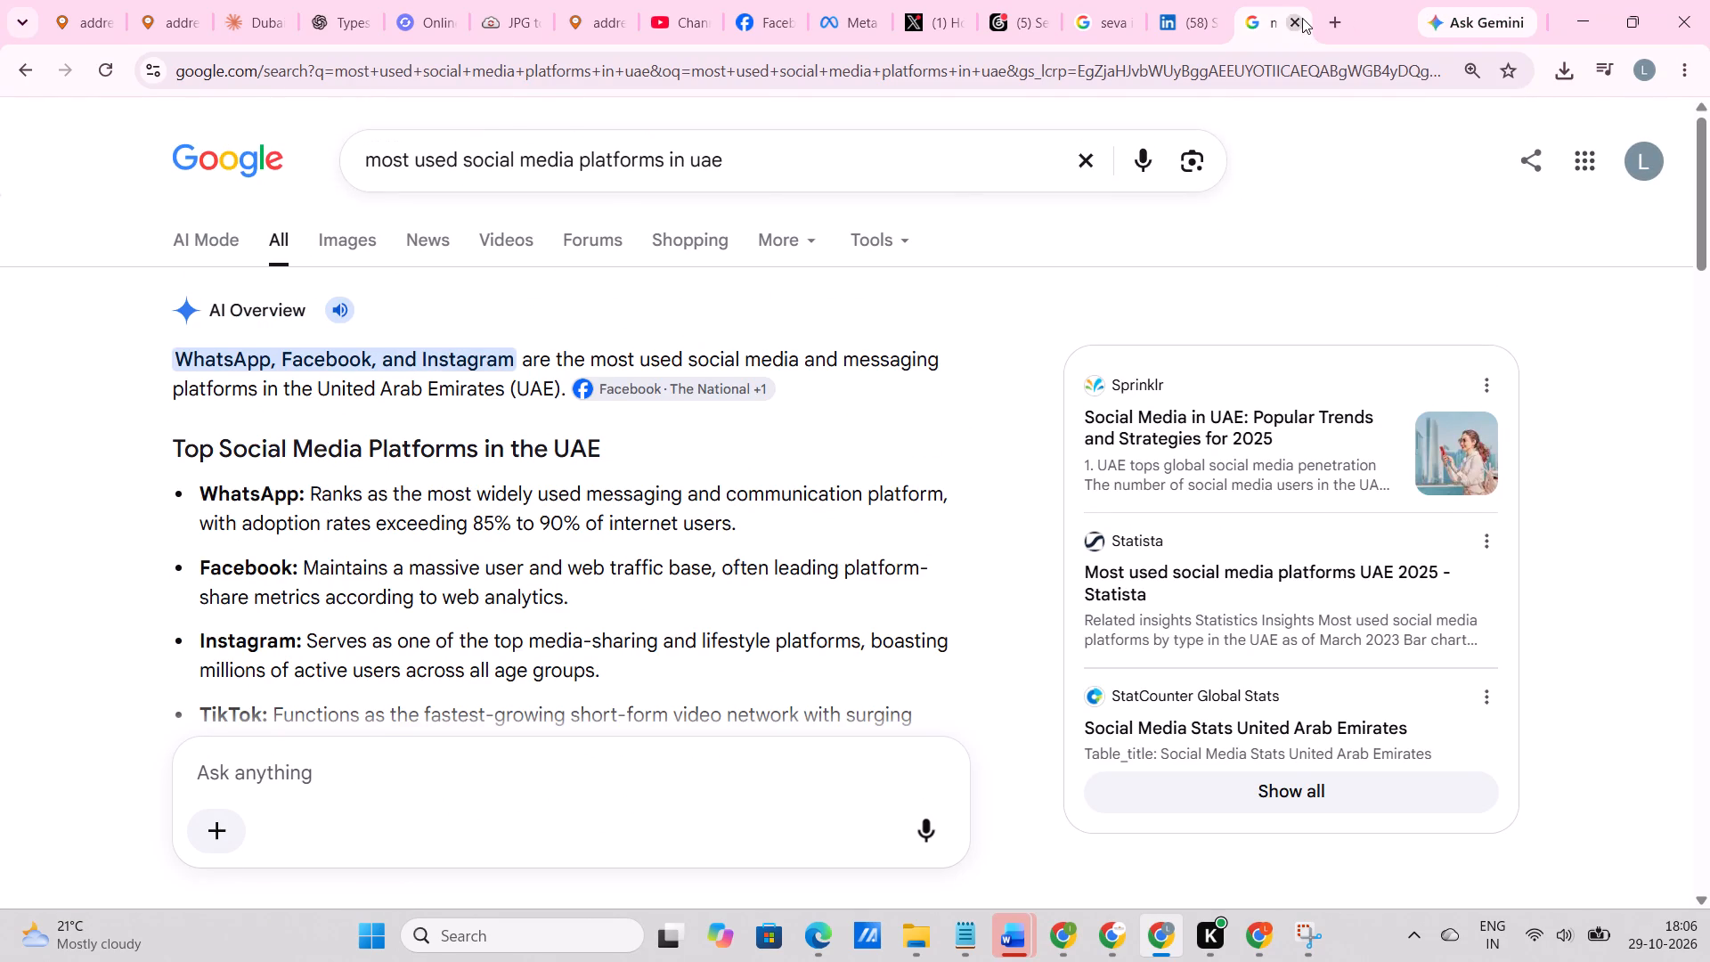
{"action": "left_click", "coordinate": [1302, 18]}
Reload the Draft blogs list from its beginning in the AddressGuru admin panel.
{"action": "scroll", "coordinate": [778, 436], "scroll_direction": "up", "scroll_amount": 5}
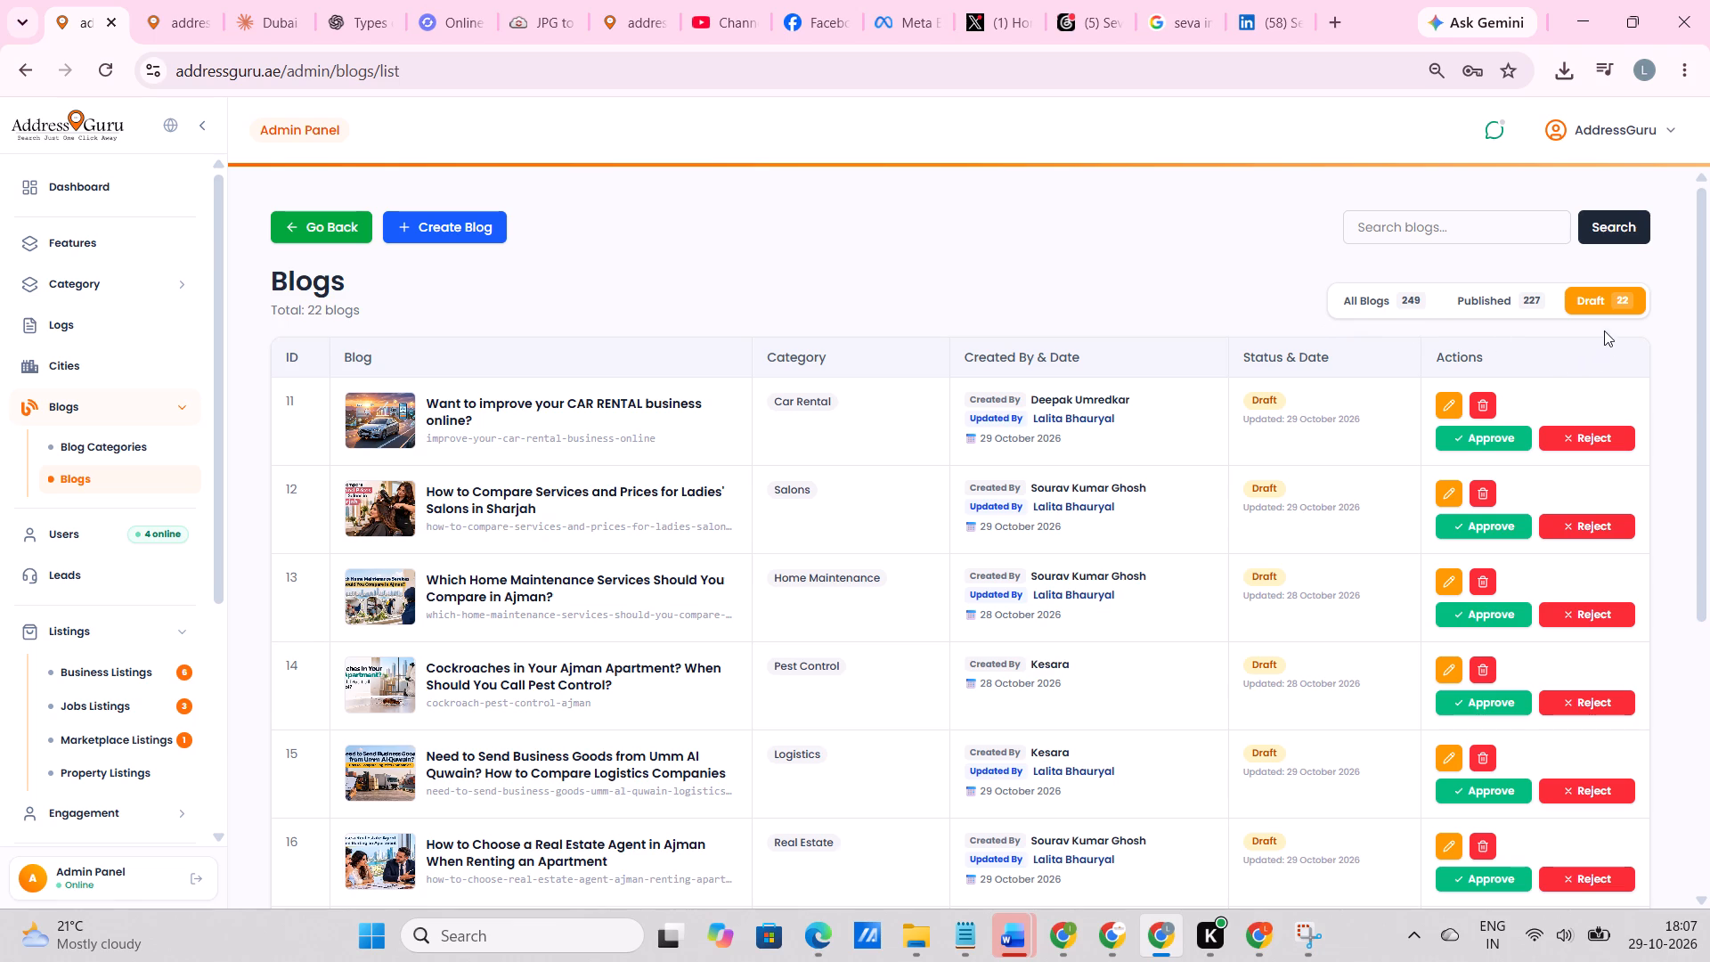
{"action": "left_click", "coordinate": [1595, 304]}
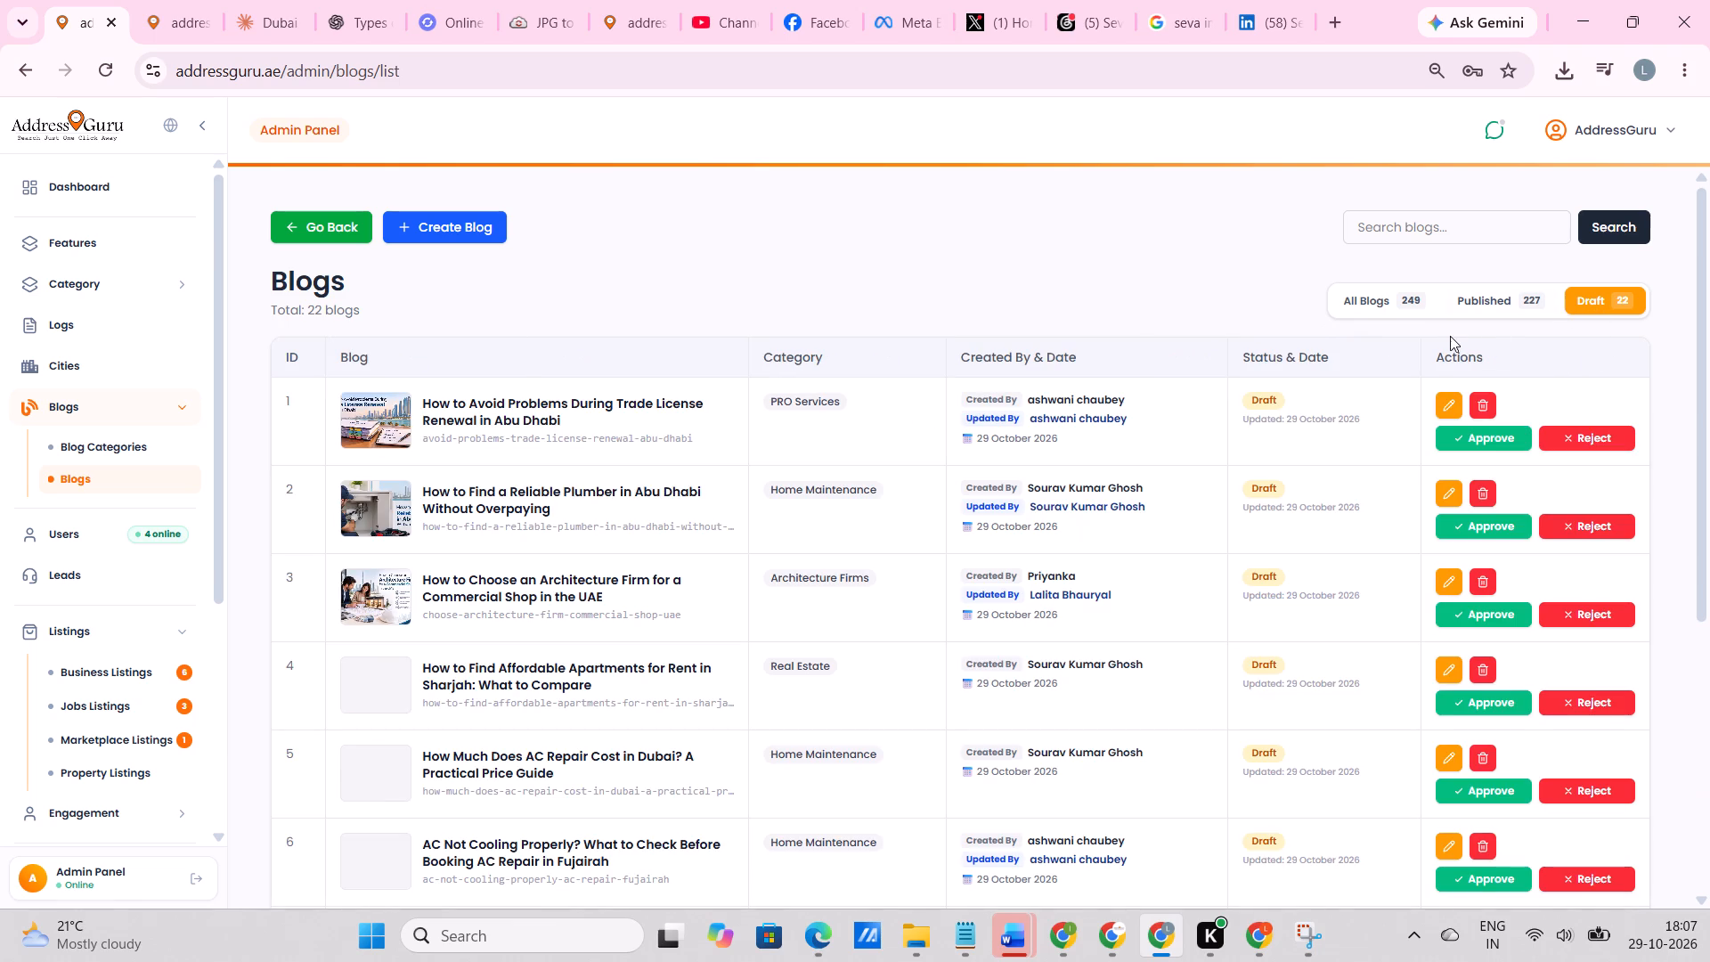
Open the draft blog "Cockroaches in Your Ajman Apartment? When Should You Call Pest Control?" from page 2 of the drafts for editing.
{"action": "scroll", "coordinate": [1293, 396], "scroll_direction": "down", "scroll_amount": 1}
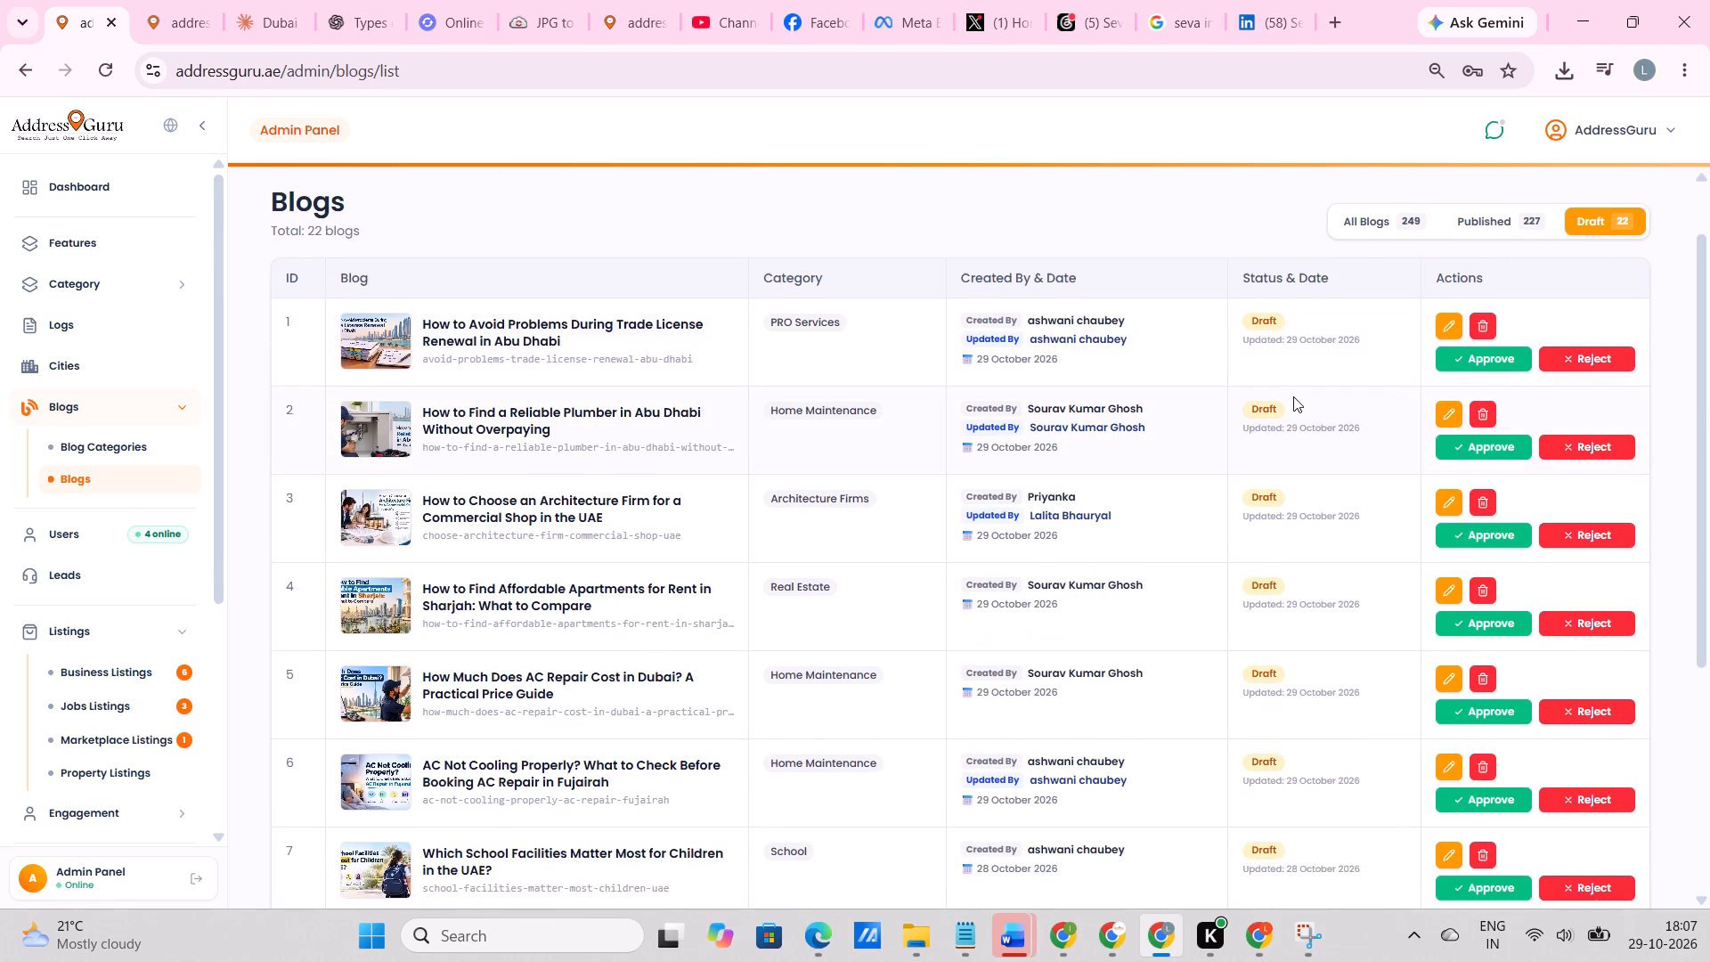
{"action": "scroll", "coordinate": [1293, 396], "scroll_direction": "down", "scroll_amount": 3}
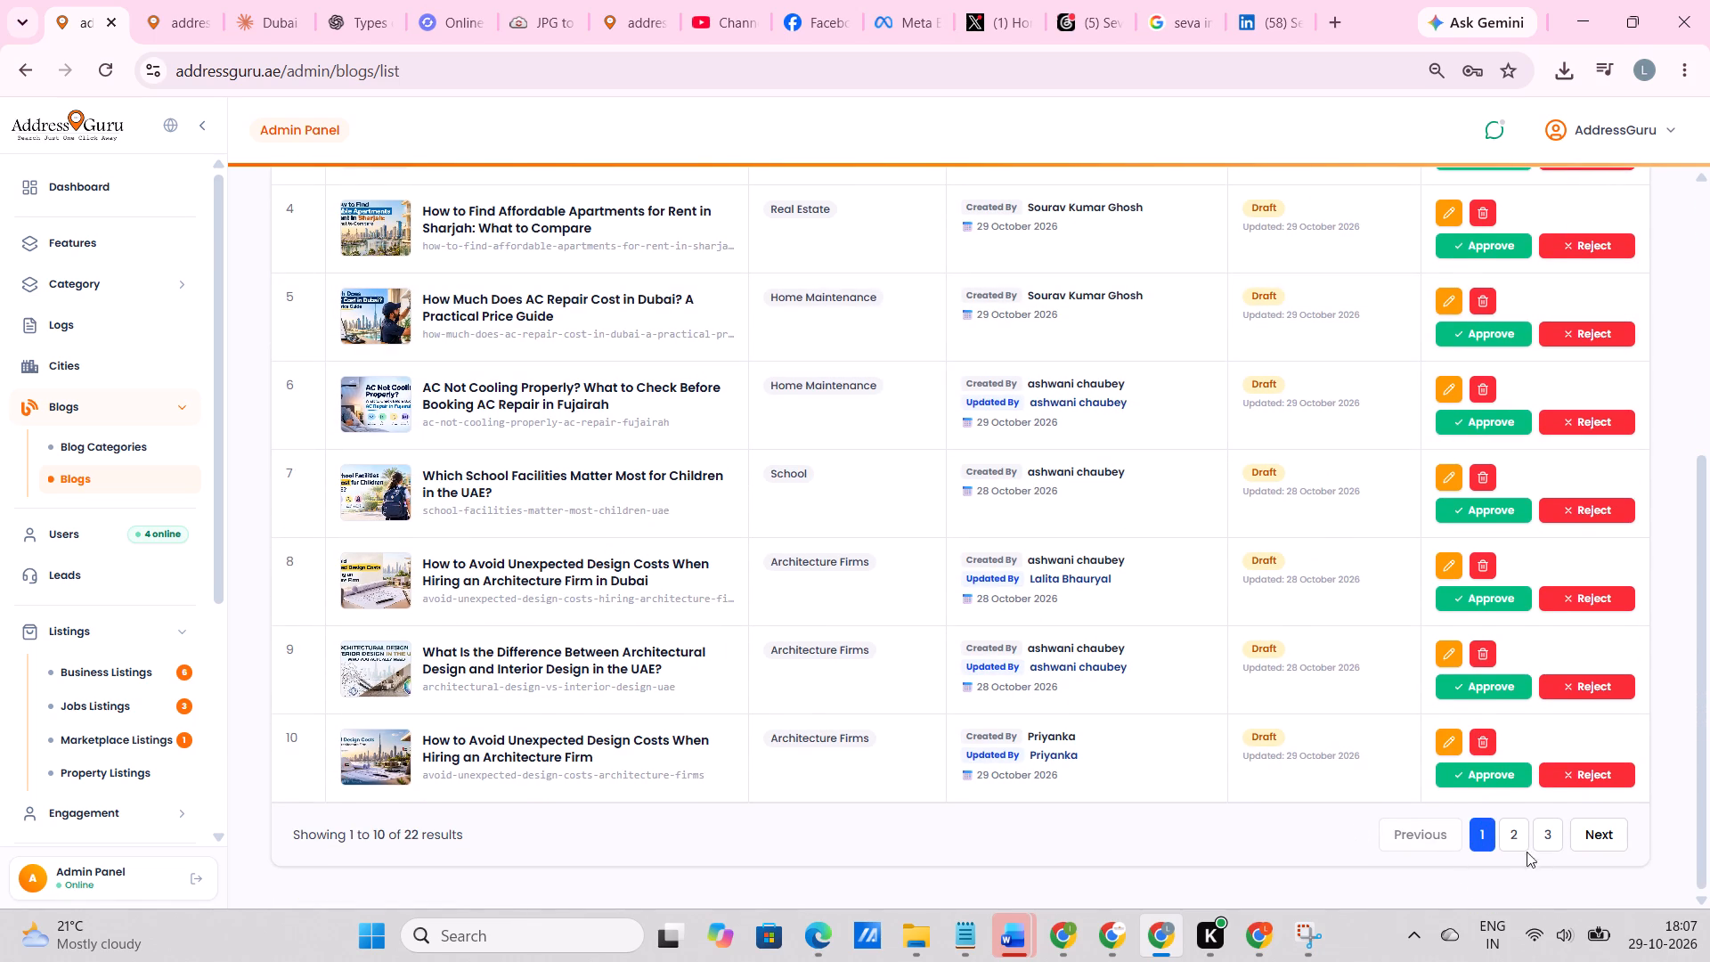
{"action": "left_click", "coordinate": [1519, 836]}
{"action": "scroll", "coordinate": [1409, 687], "scroll_direction": "up", "scroll_amount": 1}
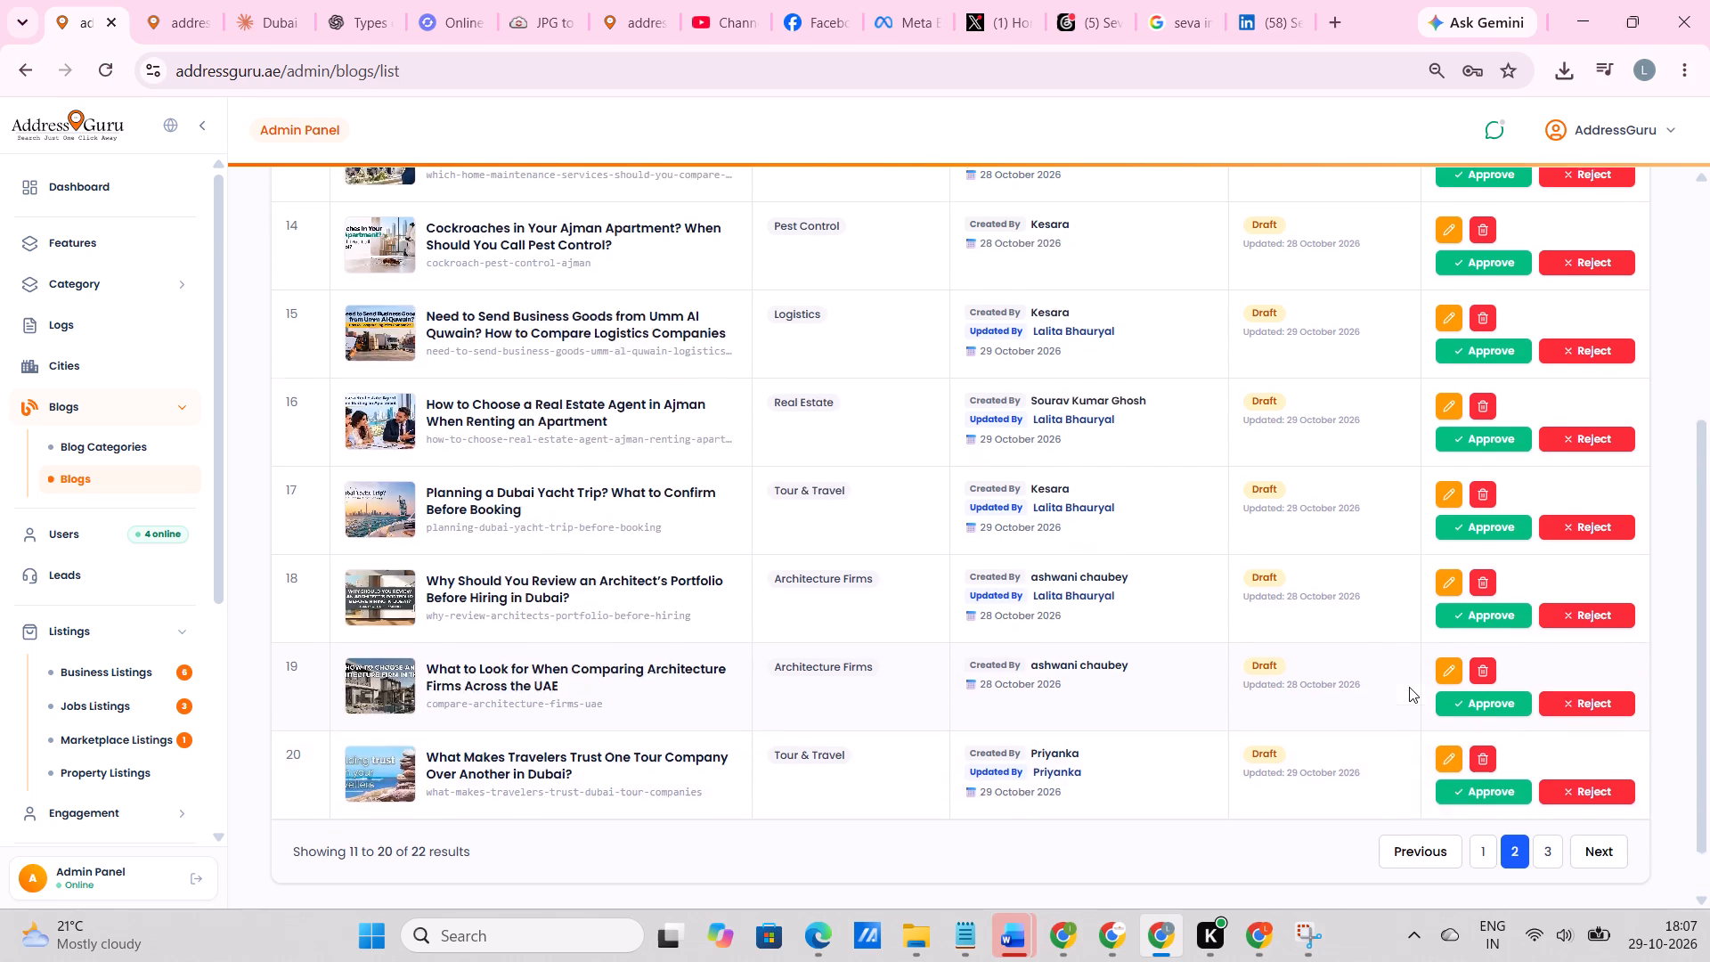
{"action": "scroll", "coordinate": [1409, 687], "scroll_direction": "up", "scroll_amount": 2}
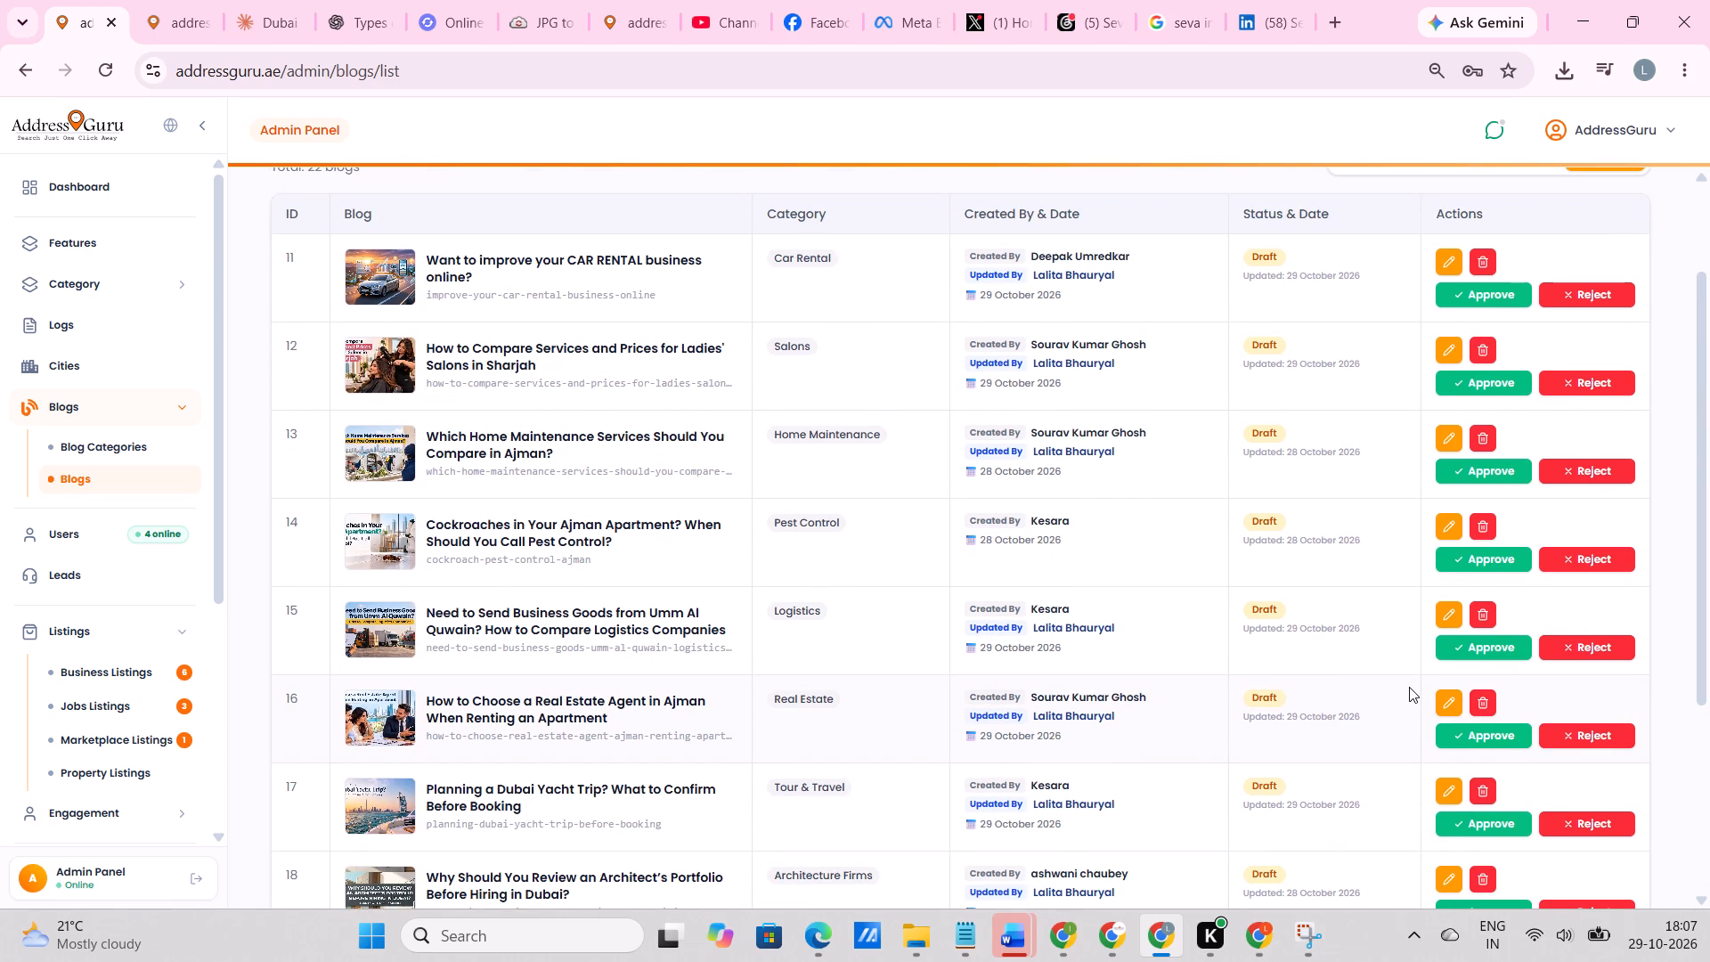
{"action": "scroll", "coordinate": [1409, 687], "scroll_direction": "down", "scroll_amount": 2}
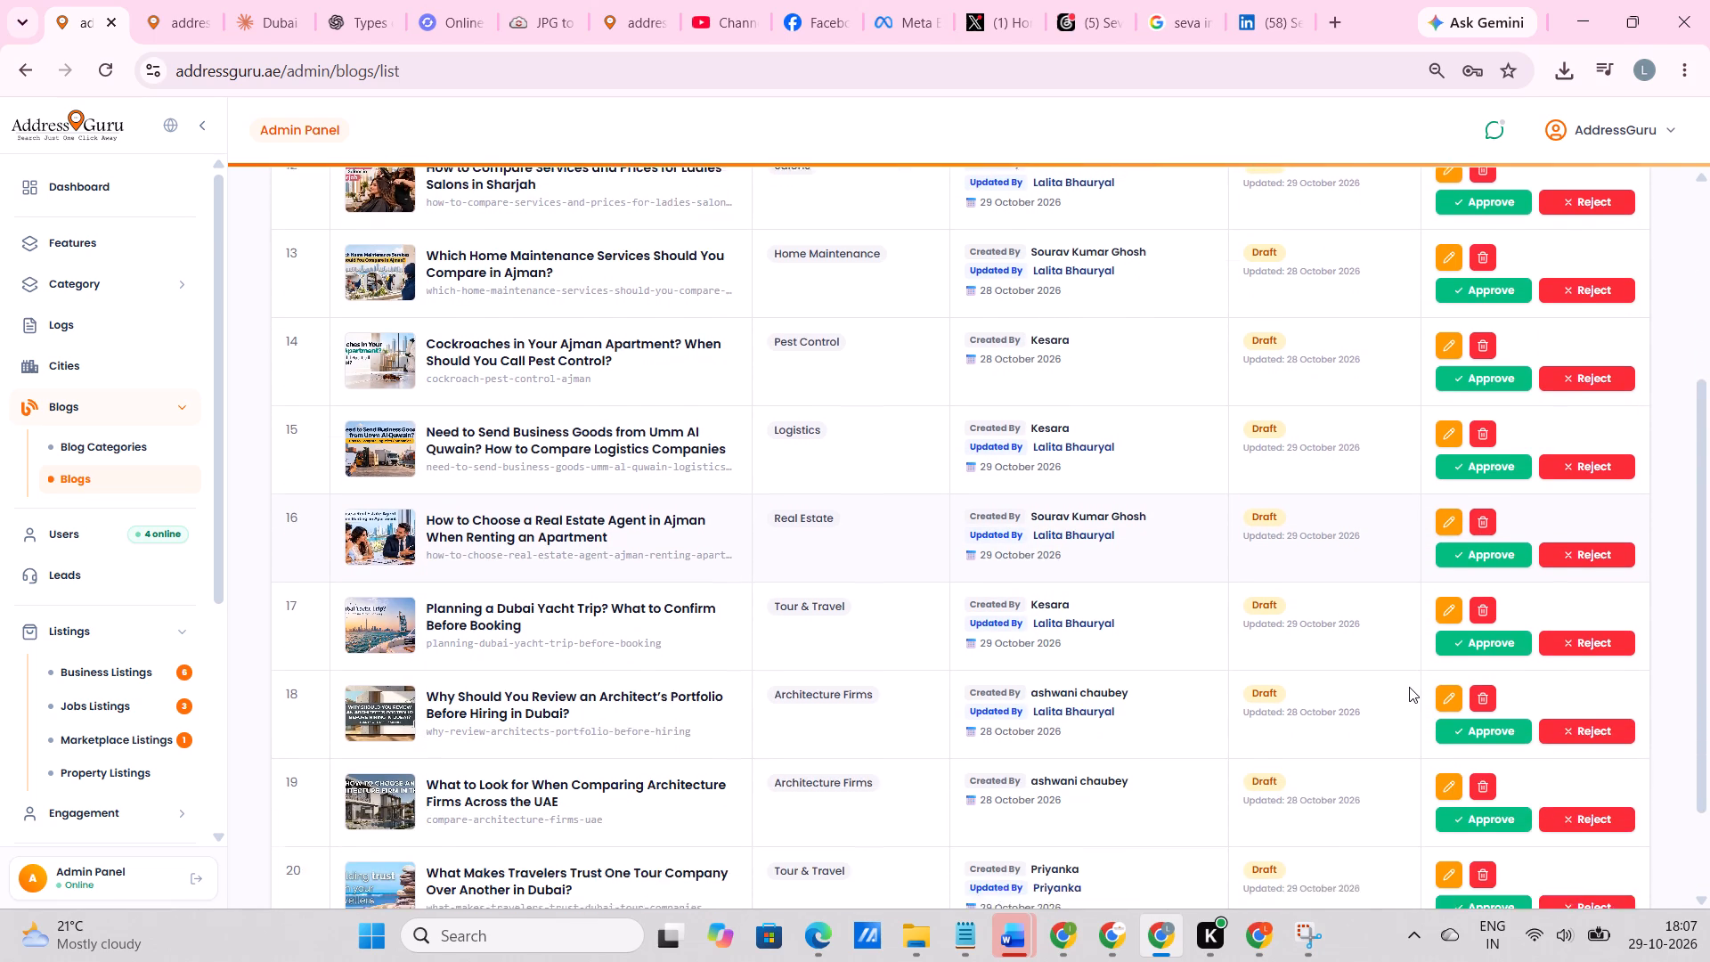
{"action": "scroll", "coordinate": [1409, 687], "scroll_direction": "down", "scroll_amount": 1}
{"action": "scroll", "coordinate": [1409, 687], "scroll_direction": "up", "scroll_amount": 1}
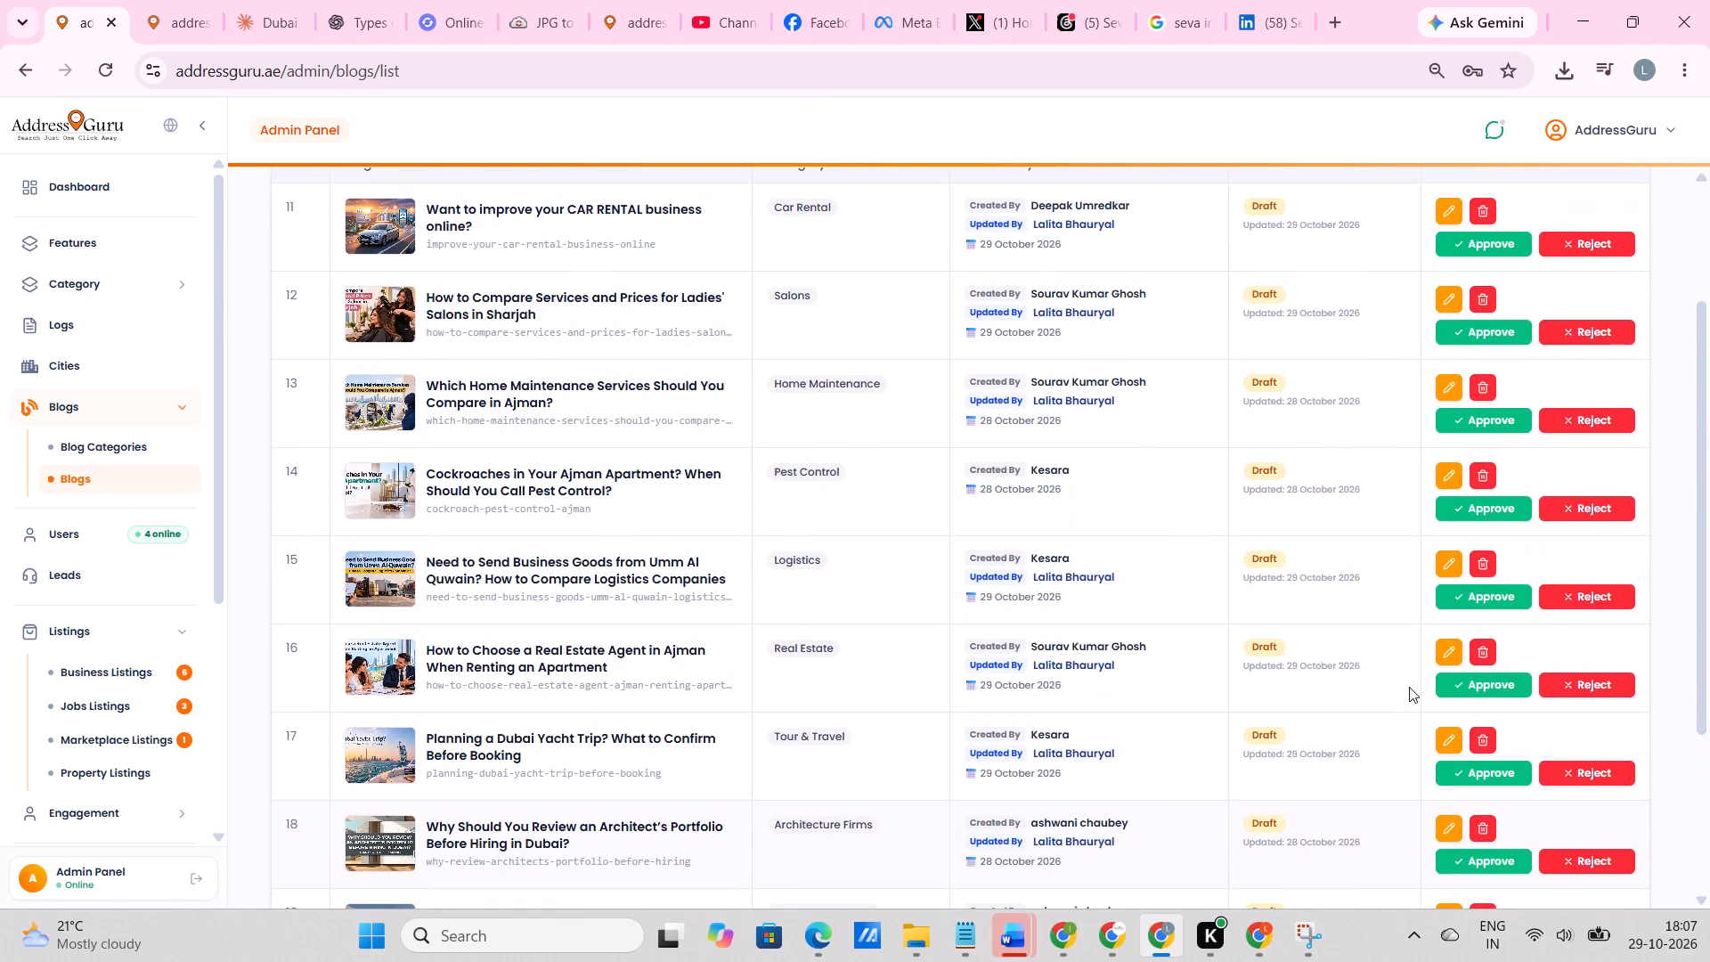
{"action": "scroll", "coordinate": [1409, 687], "scroll_direction": "up", "scroll_amount": 1}
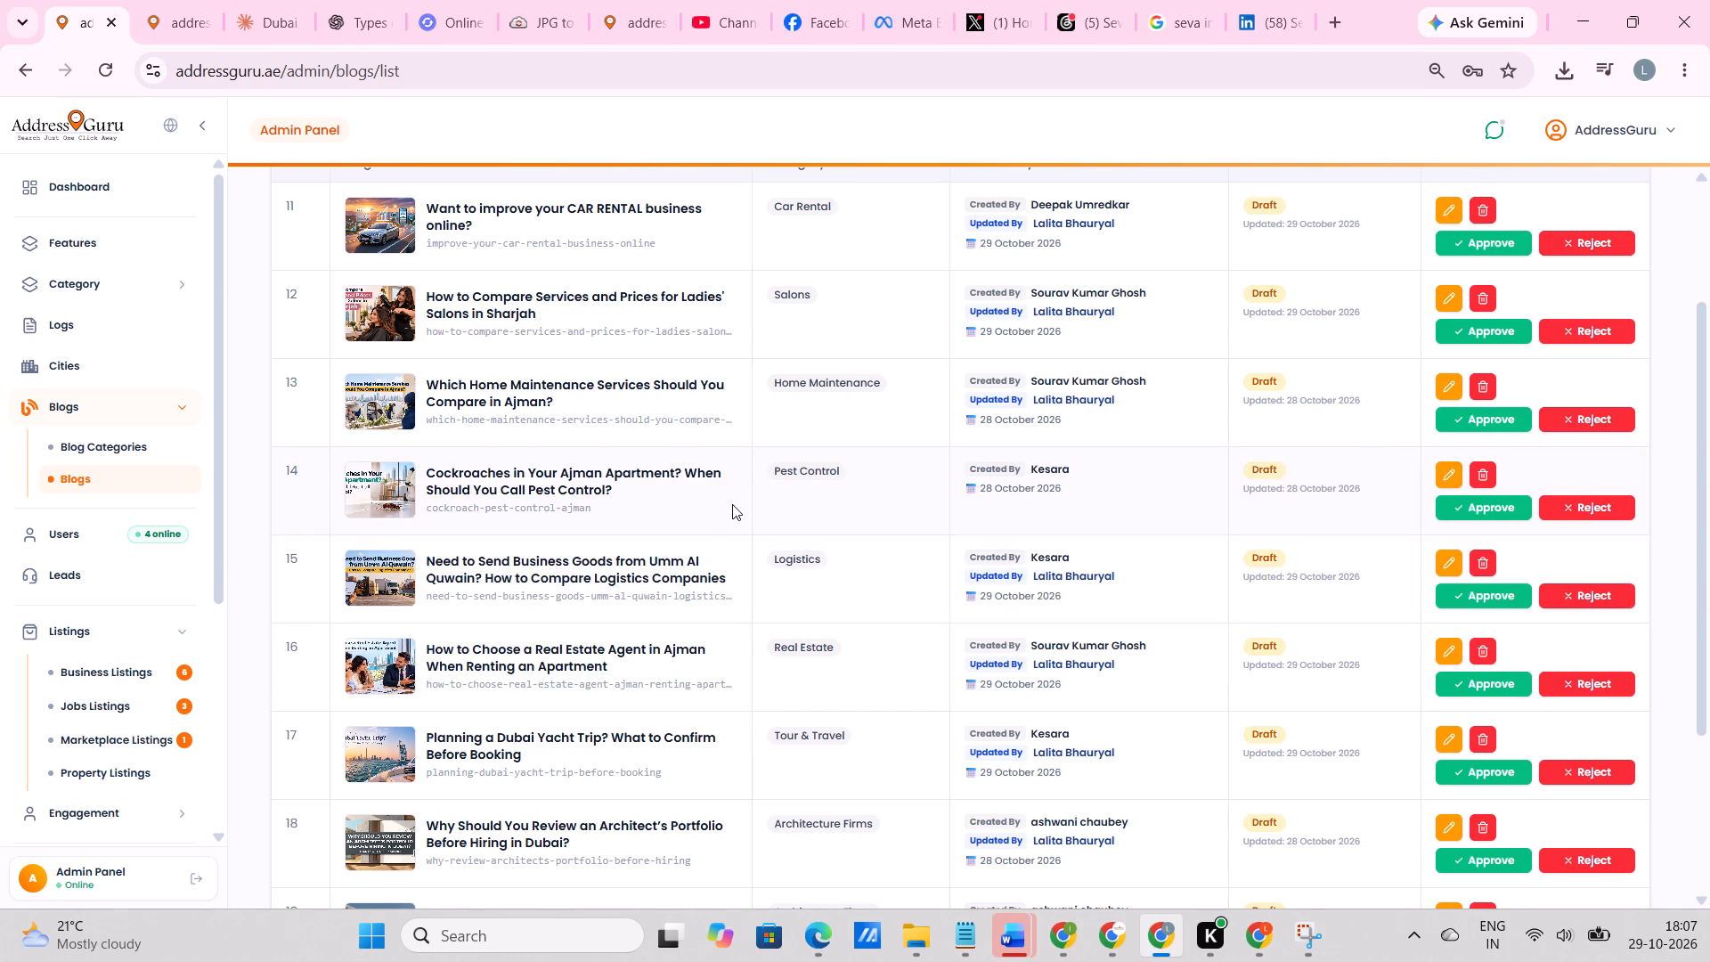
{"action": "left_click", "coordinate": [621, 469]}
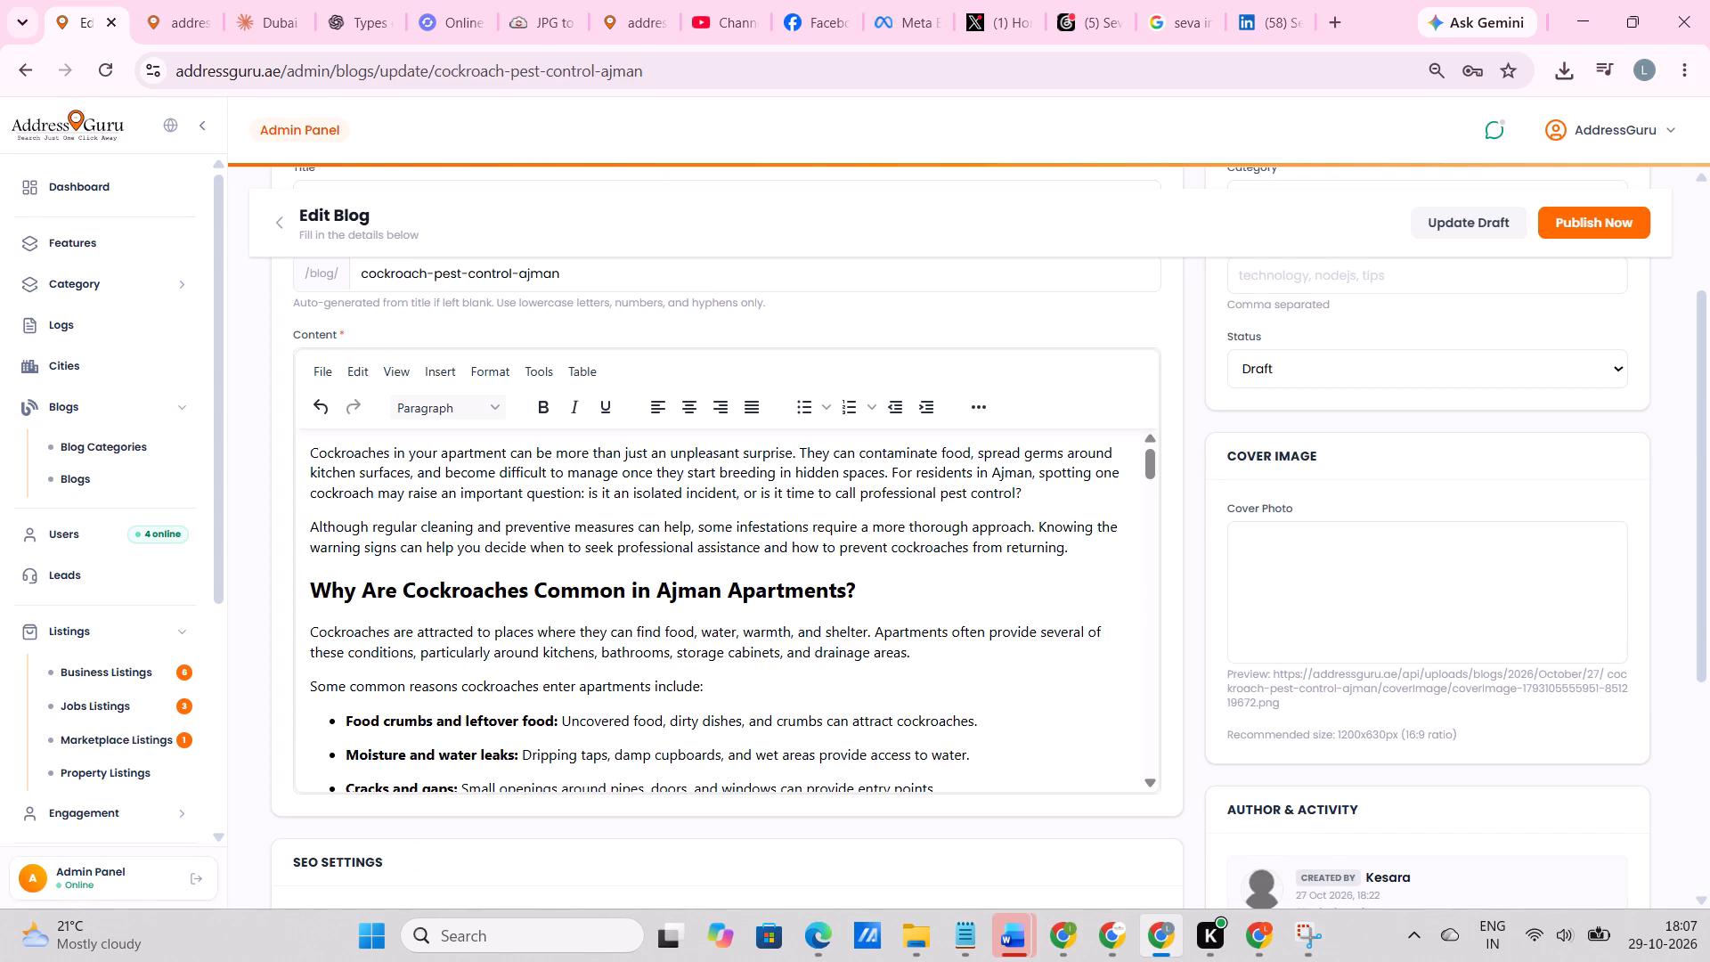
Replace the SEO title with a copy of the blog title, "Cockroaches in Your Ajman Apartment? When Should You Call Pest Control?".
{"action": "scroll", "coordinate": [680, 579], "scroll_direction": "up", "scroll_amount": 1}
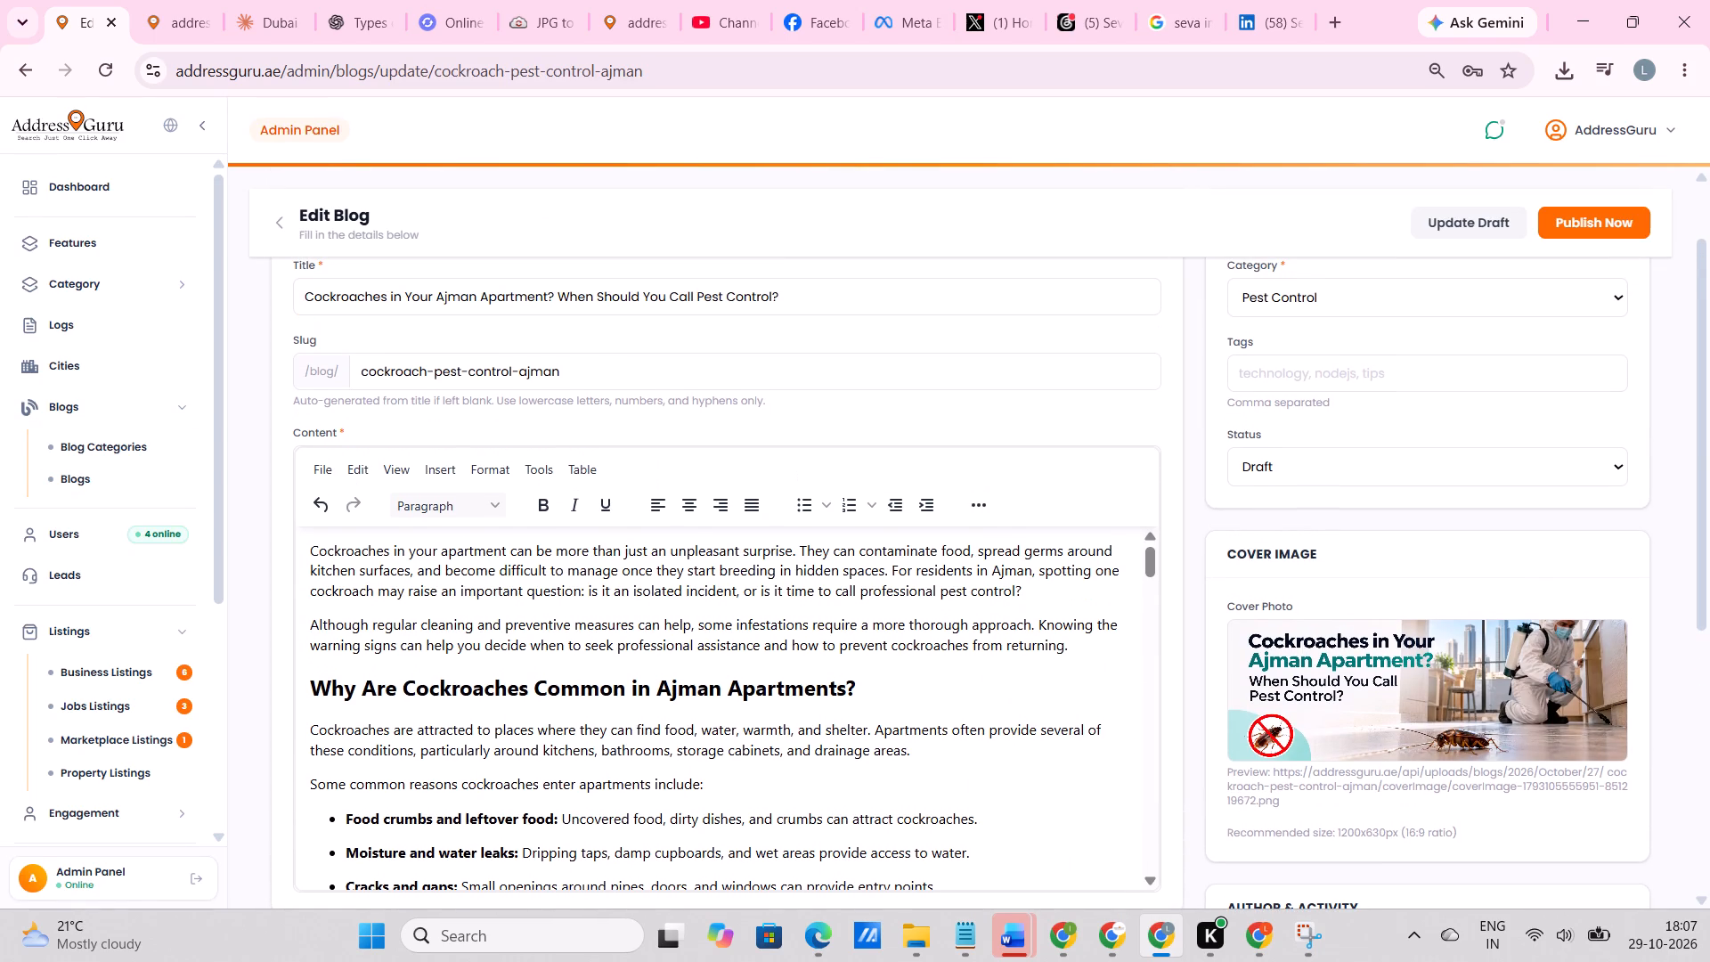
{"action": "scroll", "coordinate": [711, 623], "scroll_direction": "down", "scroll_amount": 2}
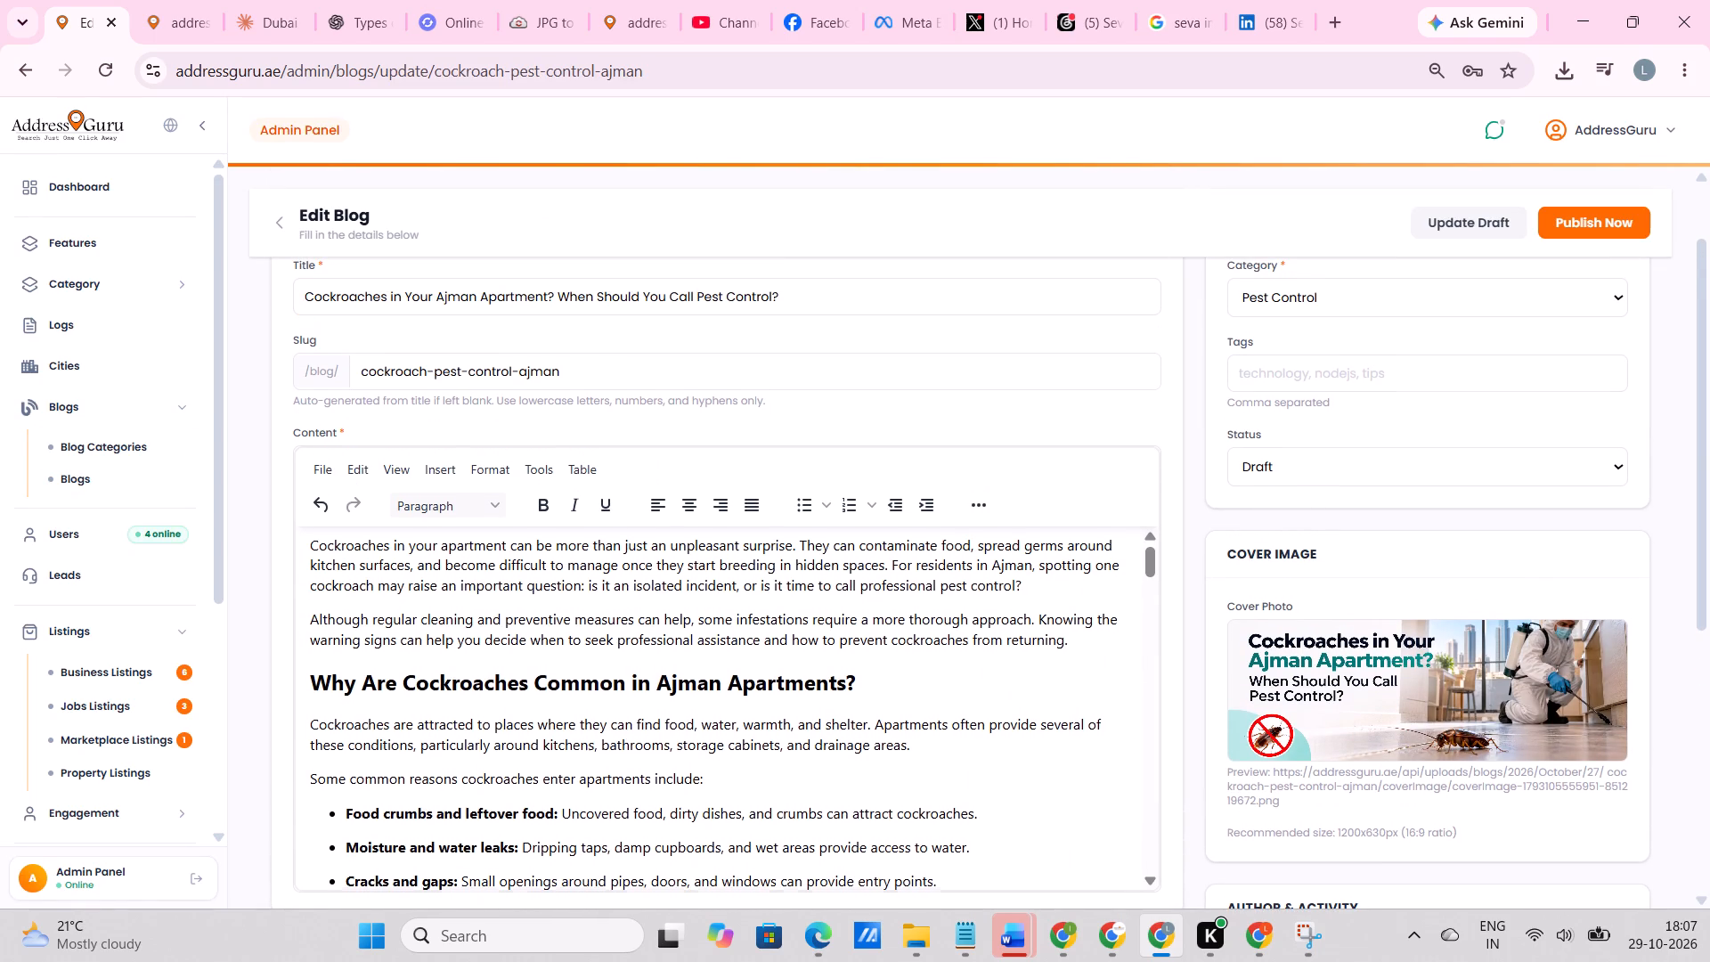
{"action": "scroll", "coordinate": [711, 623], "scroll_direction": "down", "scroll_amount": 8}
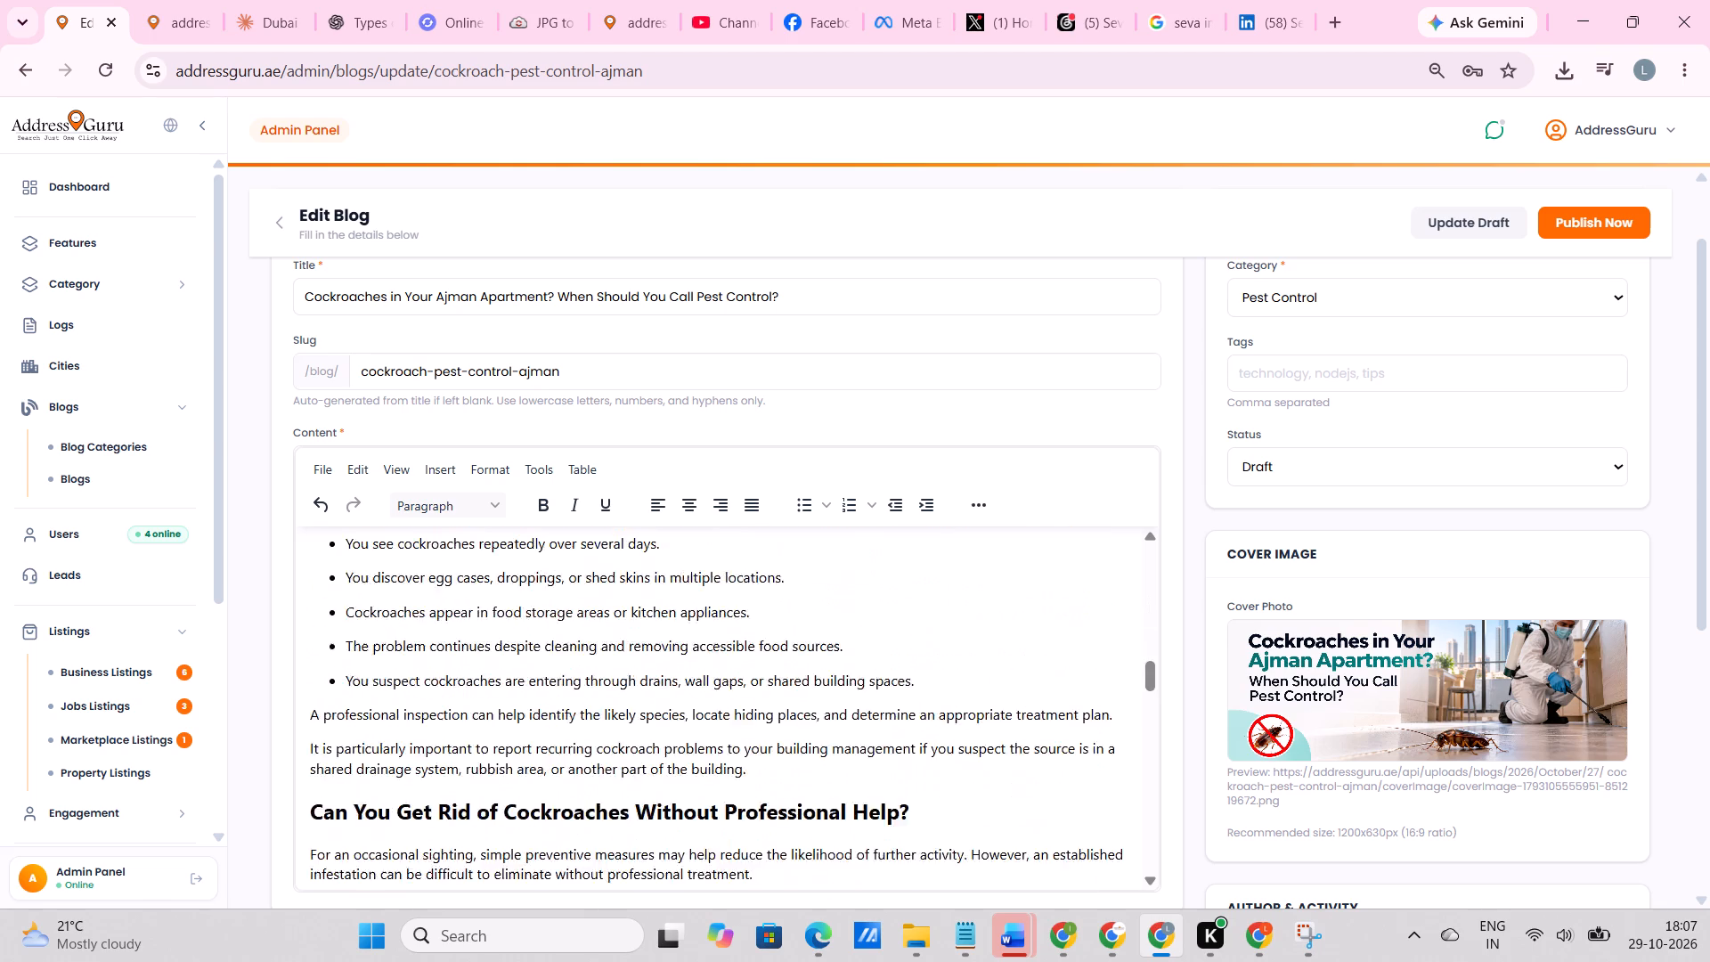
{"action": "scroll", "coordinate": [711, 623], "scroll_direction": "down", "scroll_amount": 8}
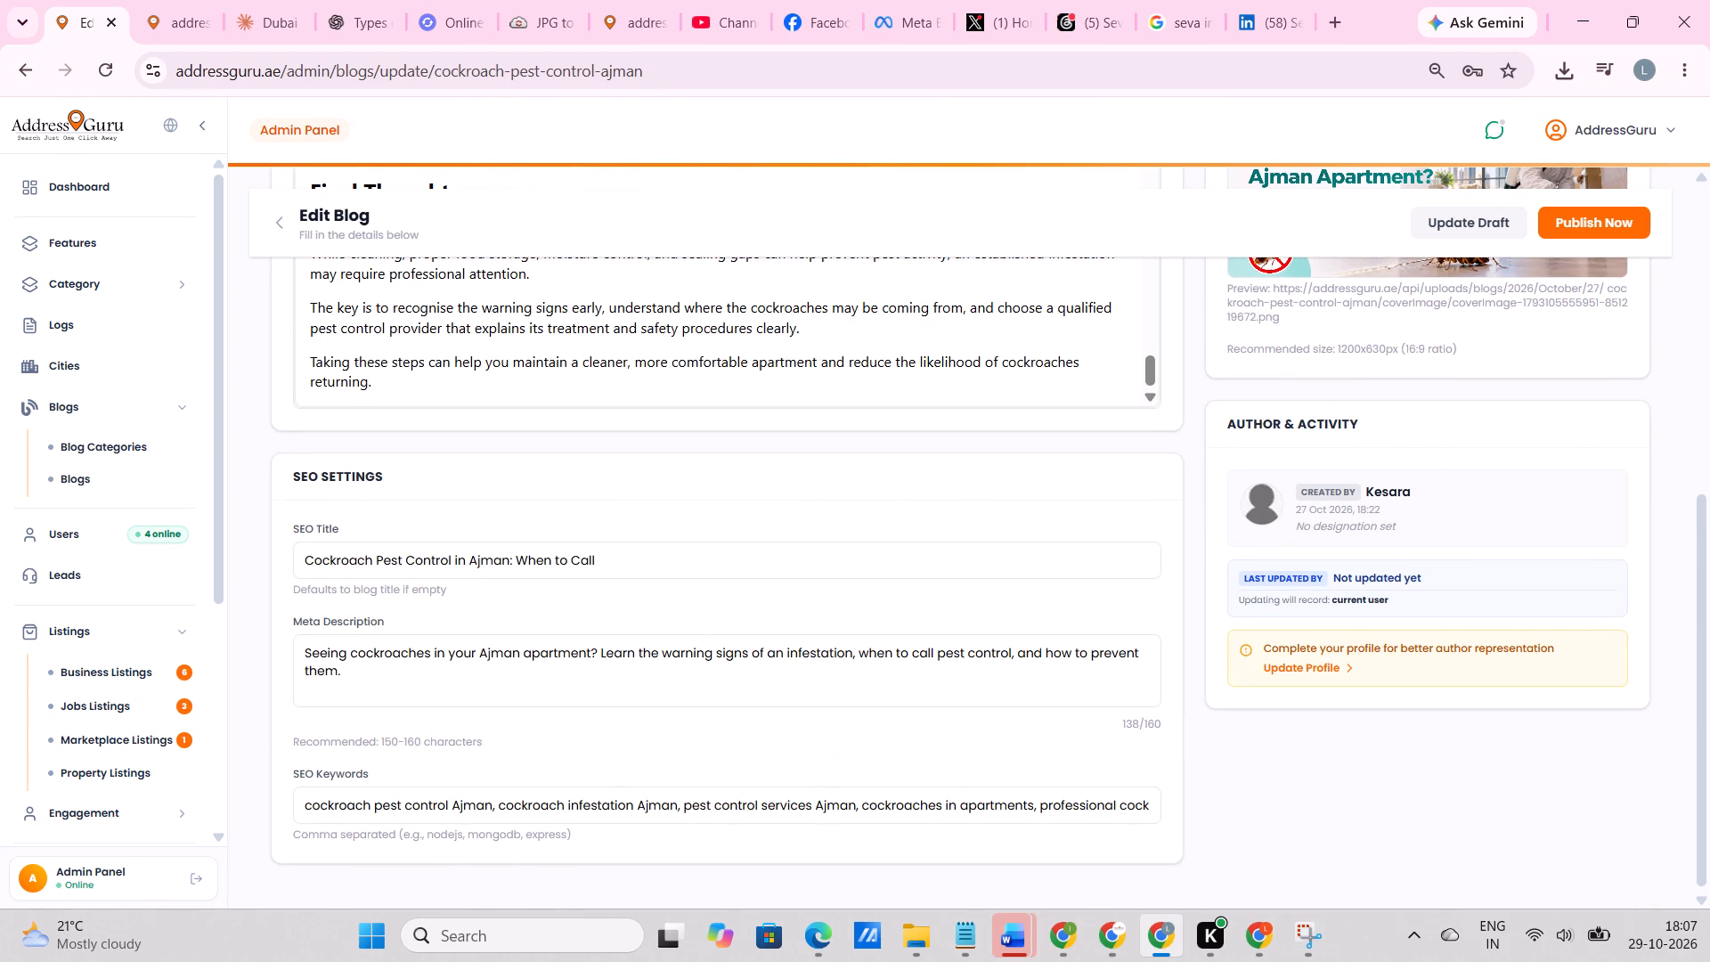
{"action": "scroll", "coordinate": [852, 664], "scroll_direction": "up", "scroll_amount": 6}
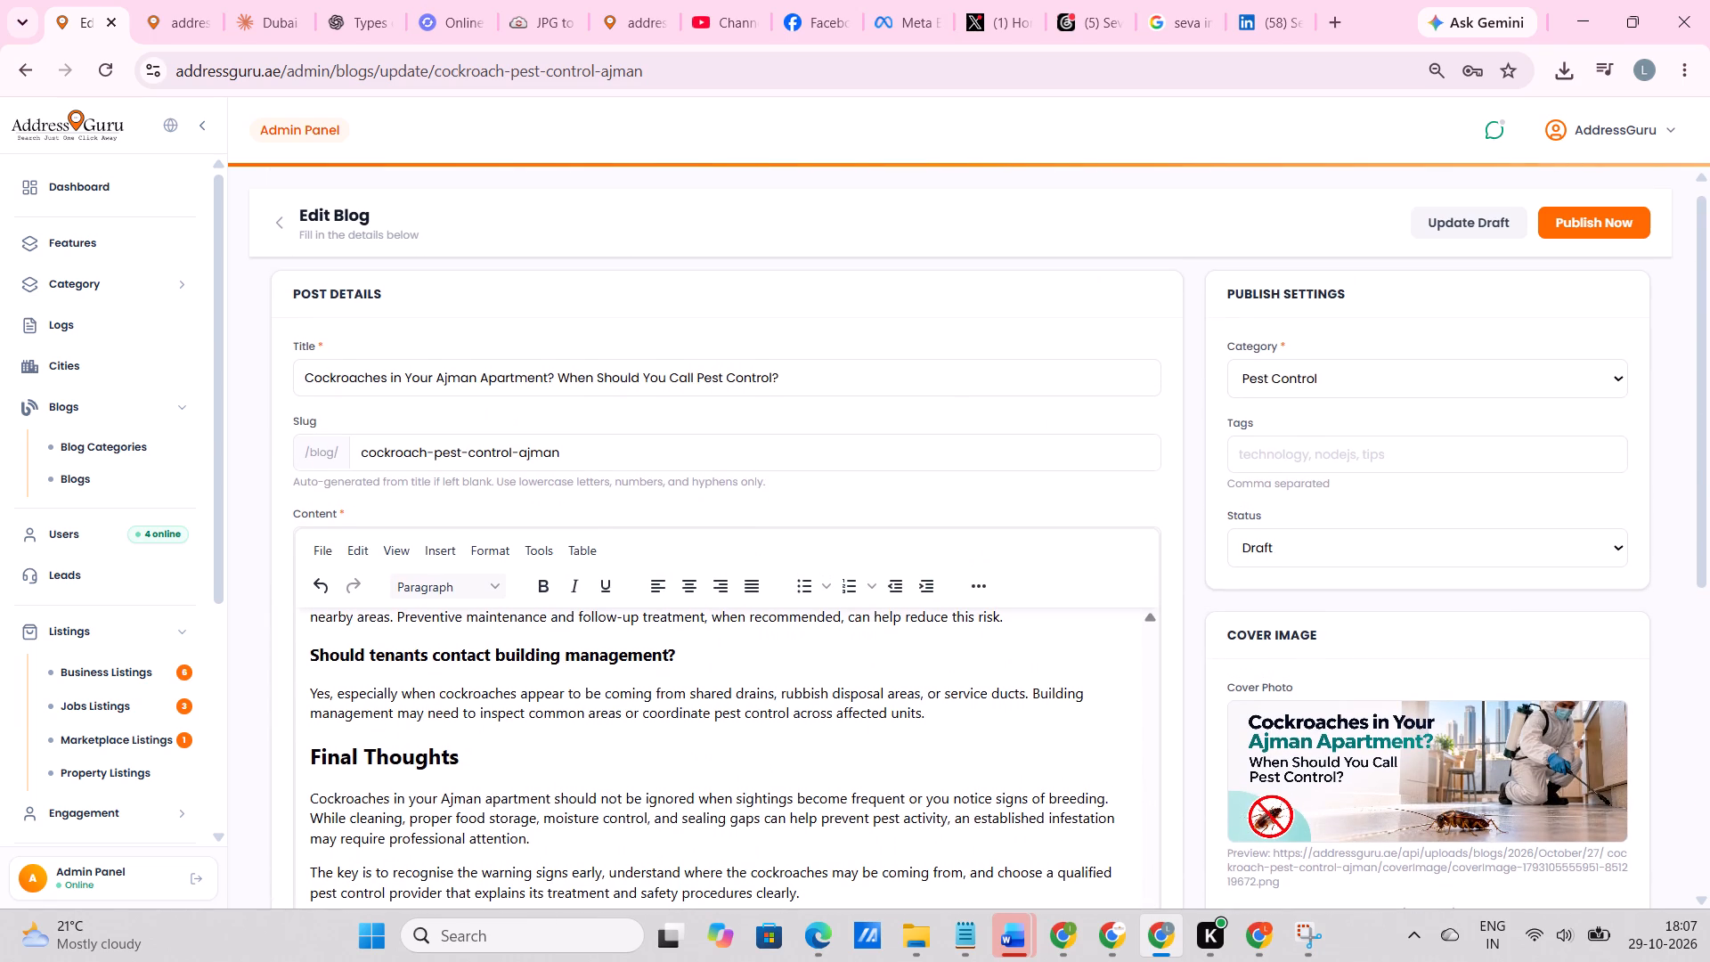
{"action": "left_click", "coordinate": [552, 379]}
{"action": "key", "text": "ctrl+a"}
{"action": "key", "text": "ctrl+c"}
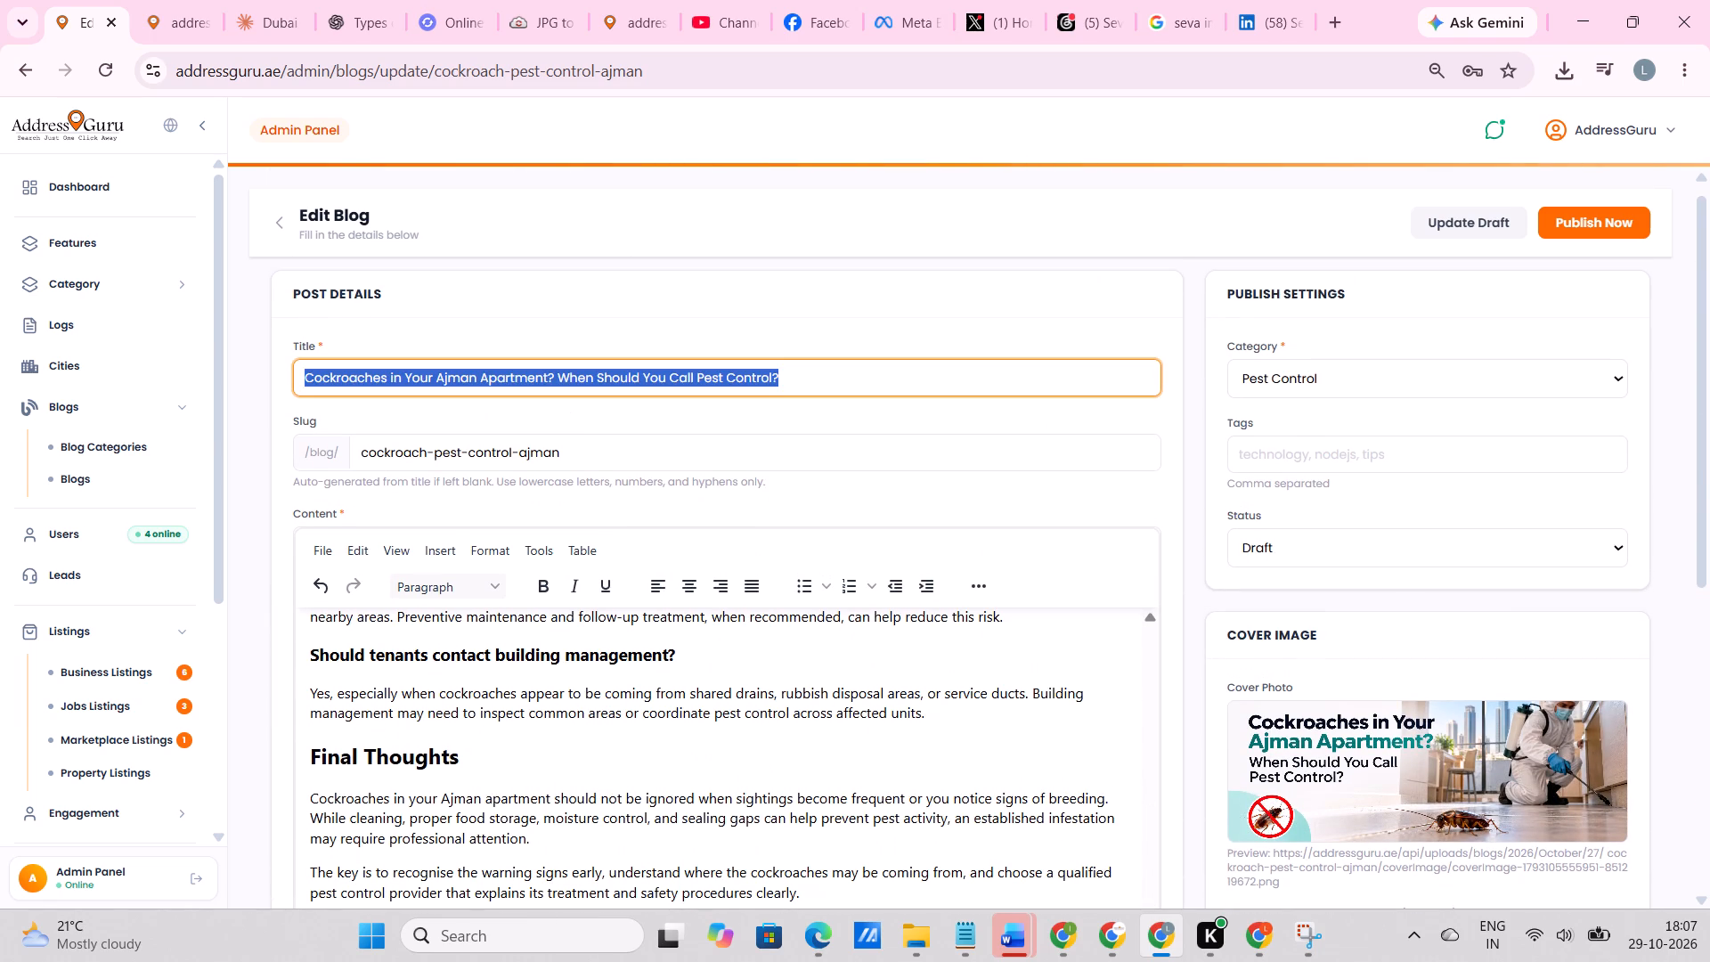
{"action": "scroll", "coordinate": [769, 548], "scroll_direction": "down", "scroll_amount": 7}
{"action": "left_click", "coordinate": [608, 538]}
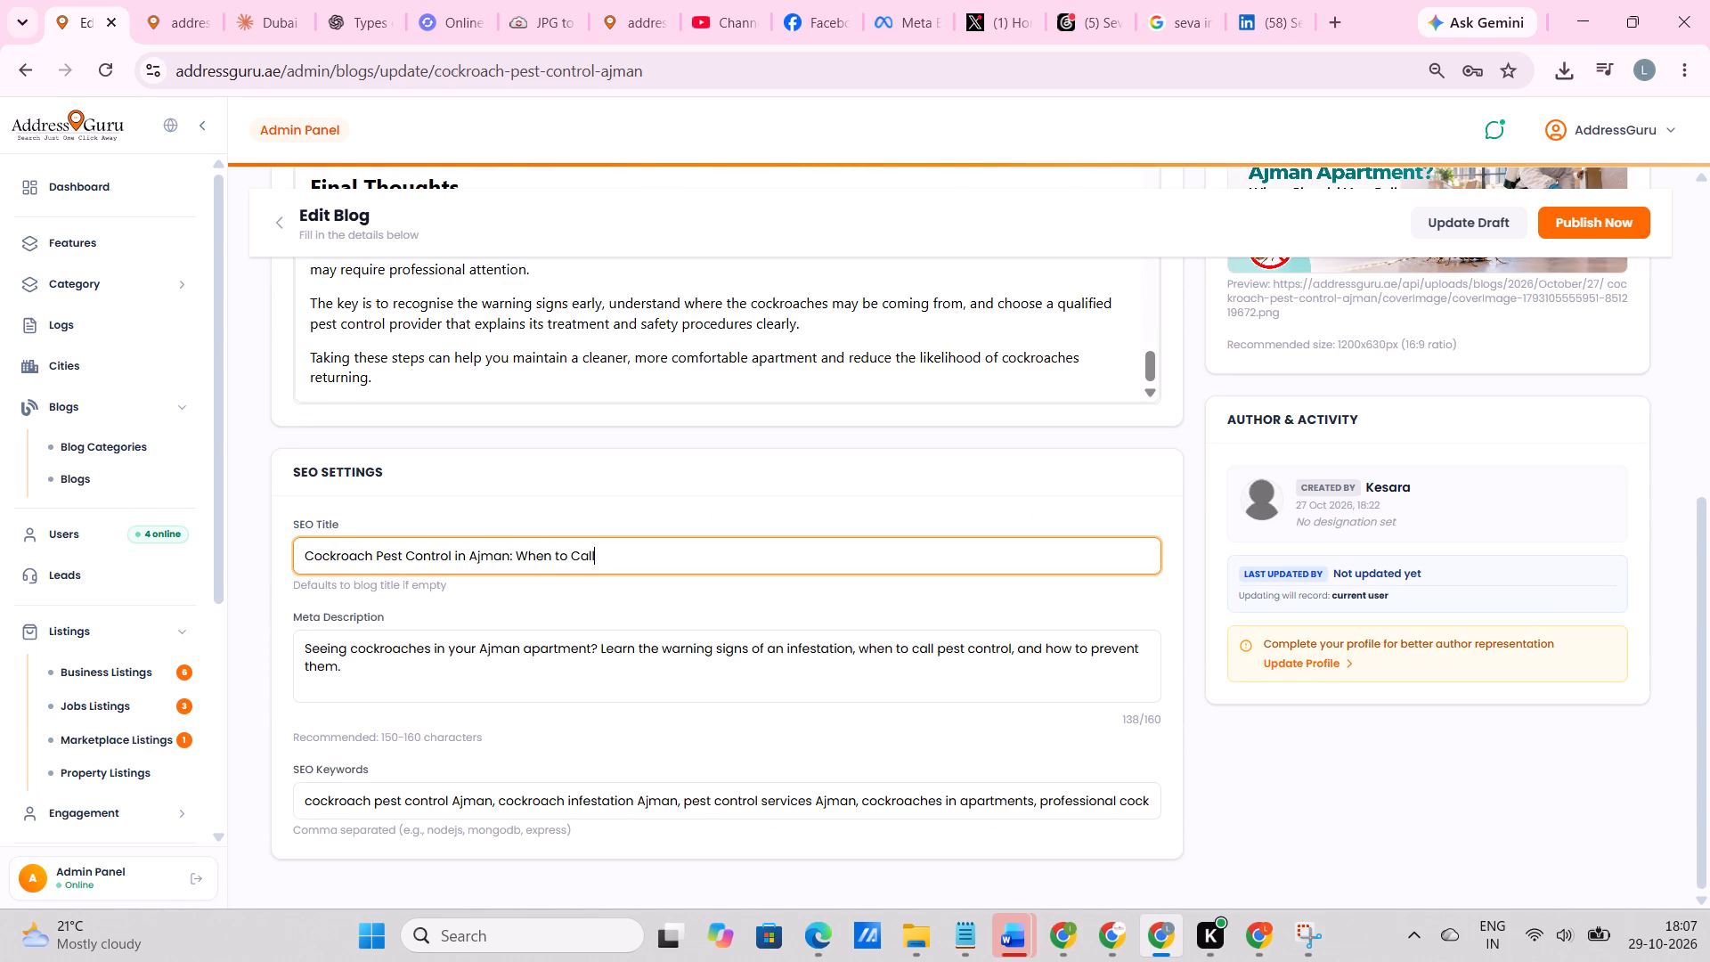
{"action": "key", "text": "ctrl+a"}
{"action": "key", "text": "ctrl+v"}
{"action": "scroll", "coordinate": [621, 553], "scroll_direction": "up", "scroll_amount": 1}
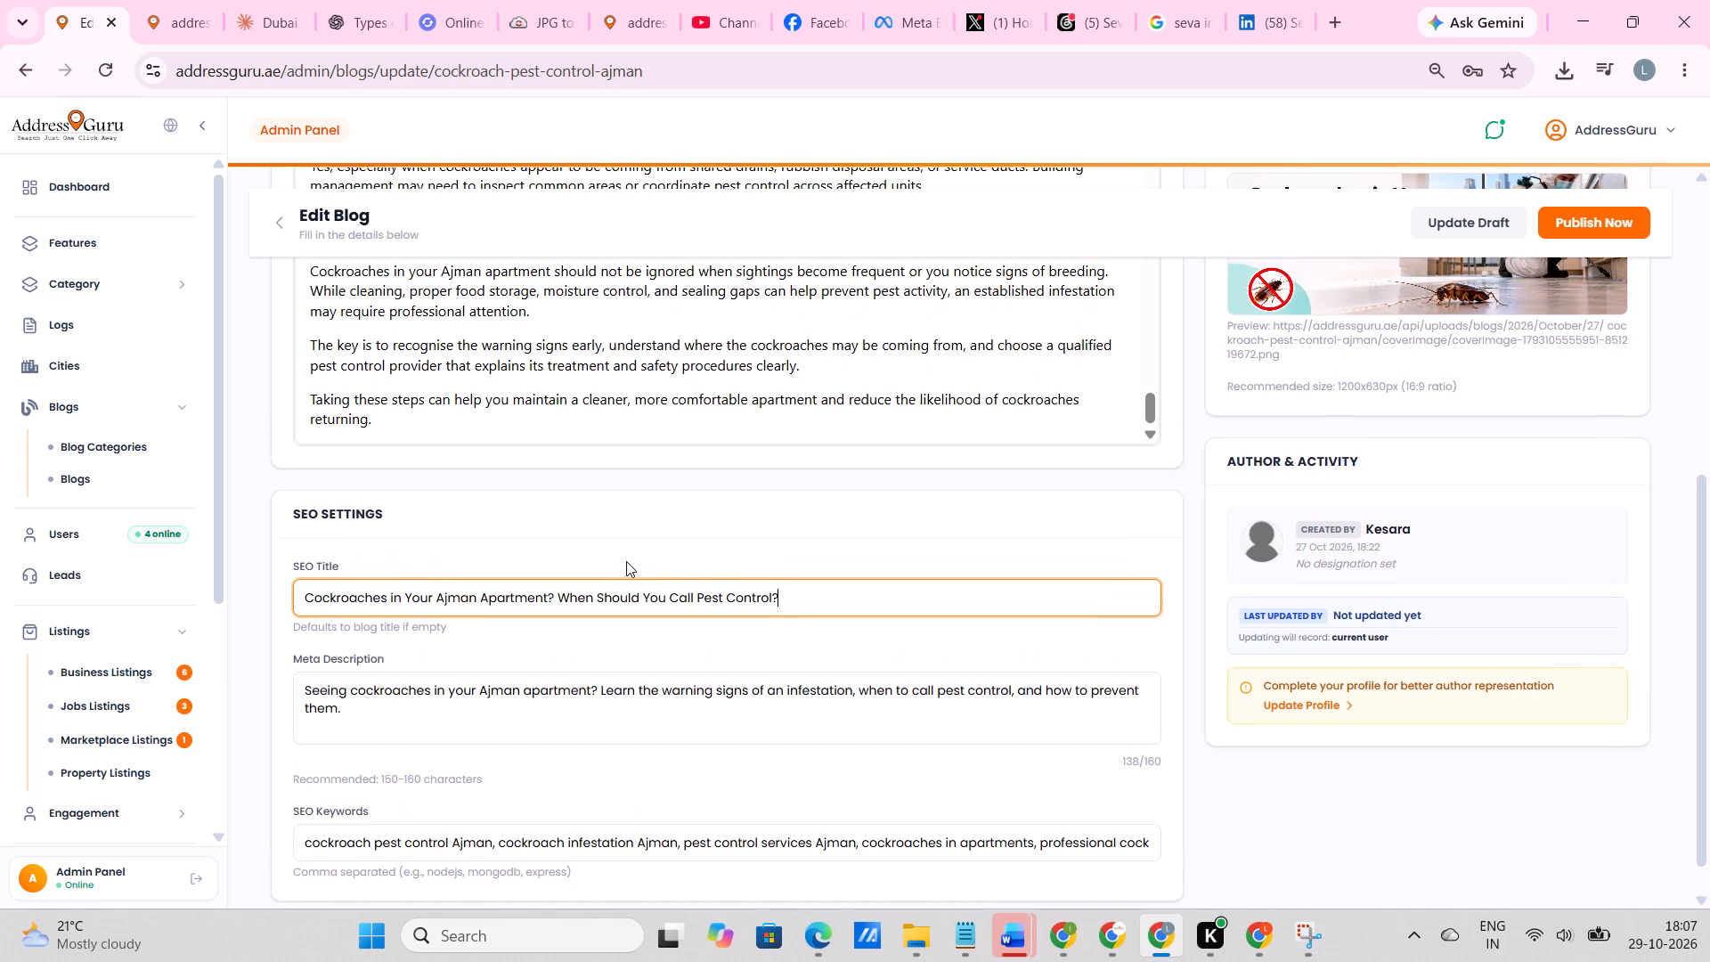
{"action": "scroll", "coordinate": [626, 561], "scroll_direction": "up", "scroll_amount": 2}
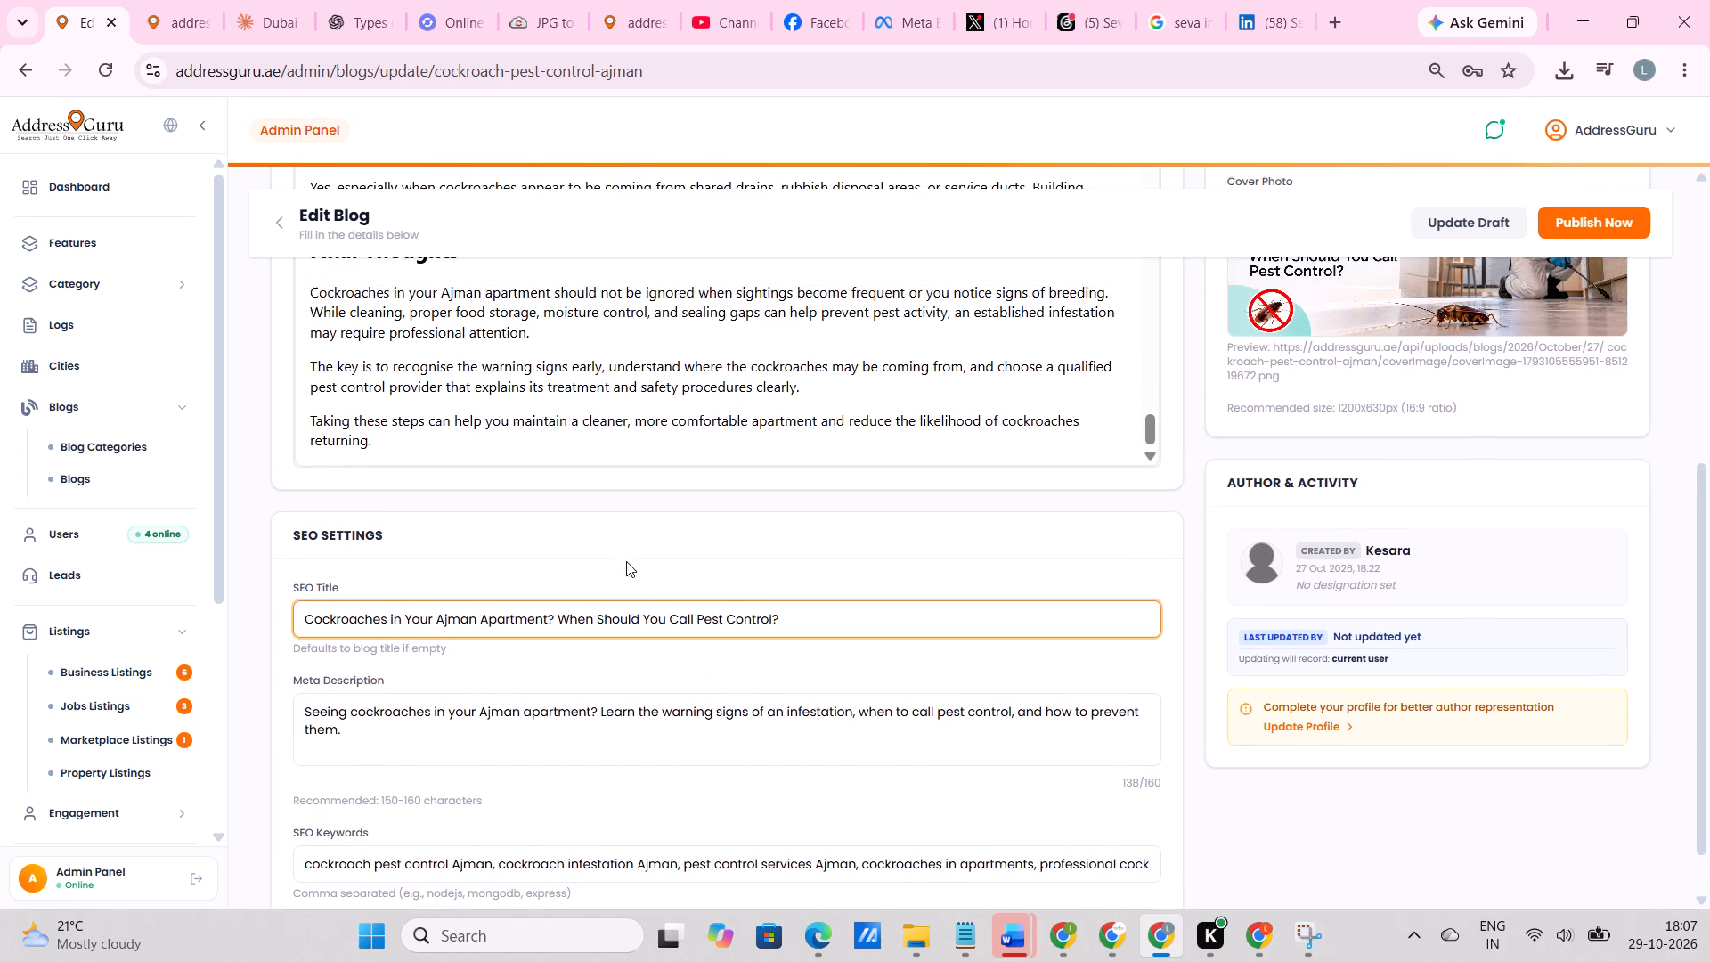
{"action": "scroll", "coordinate": [626, 561], "scroll_direction": "up", "scroll_amount": 18}
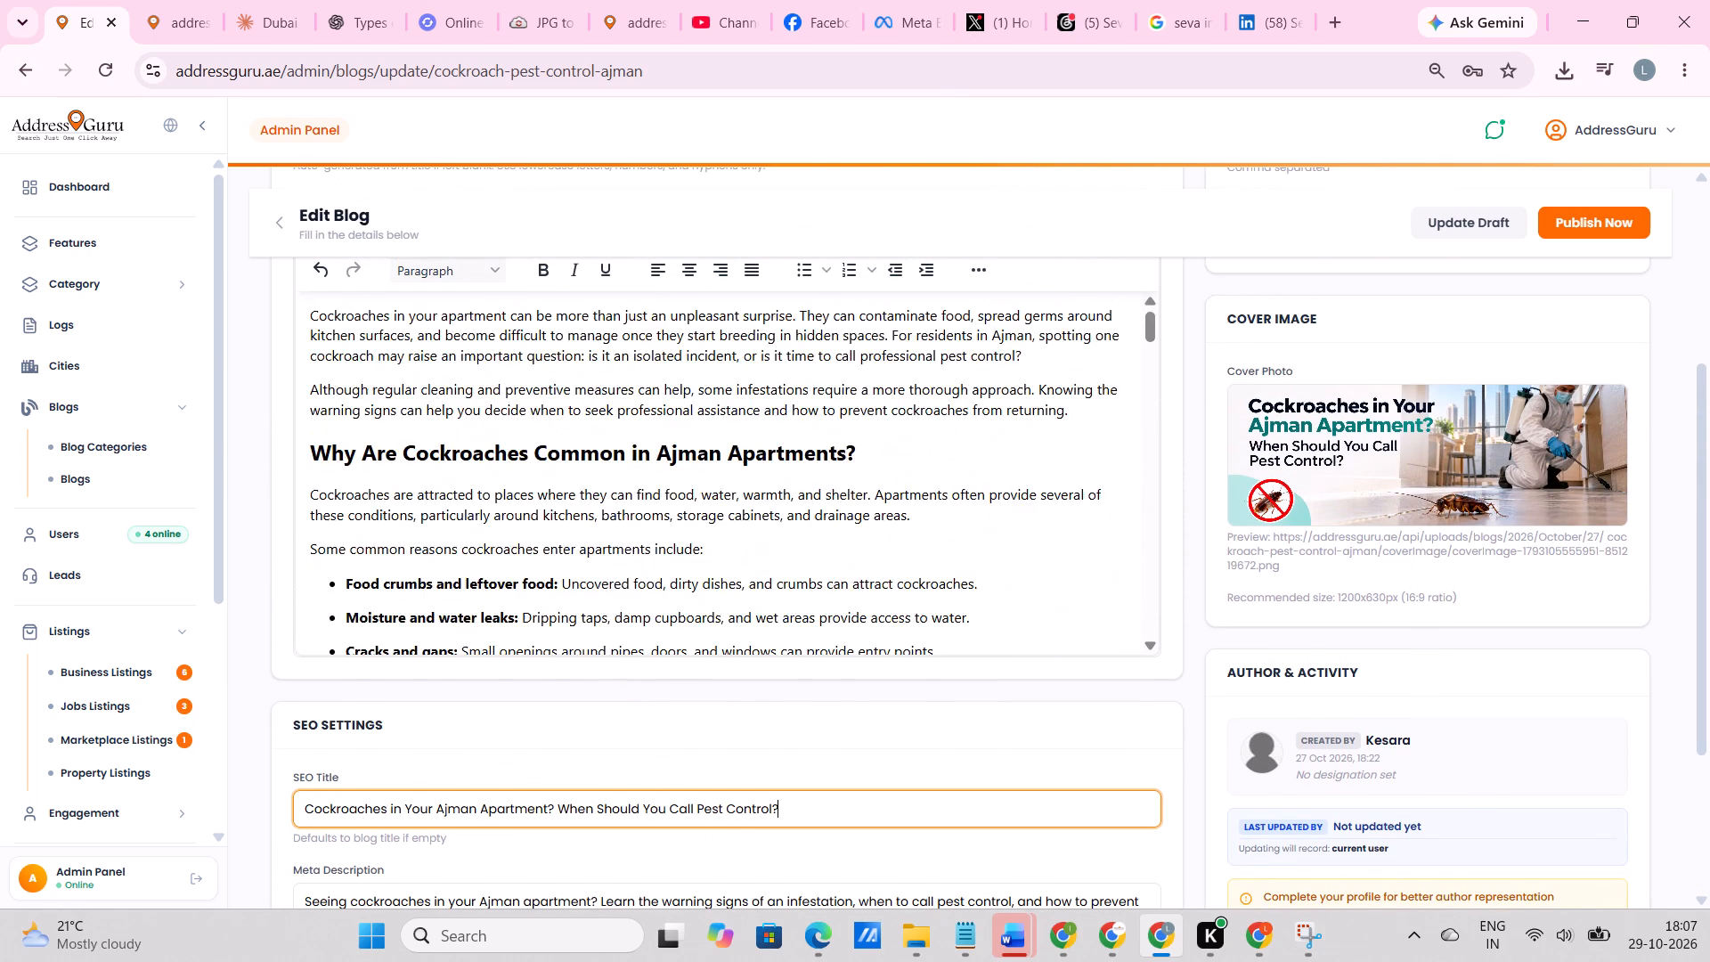
{"action": "scroll", "coordinate": [626, 565], "scroll_direction": "up", "scroll_amount": 5}
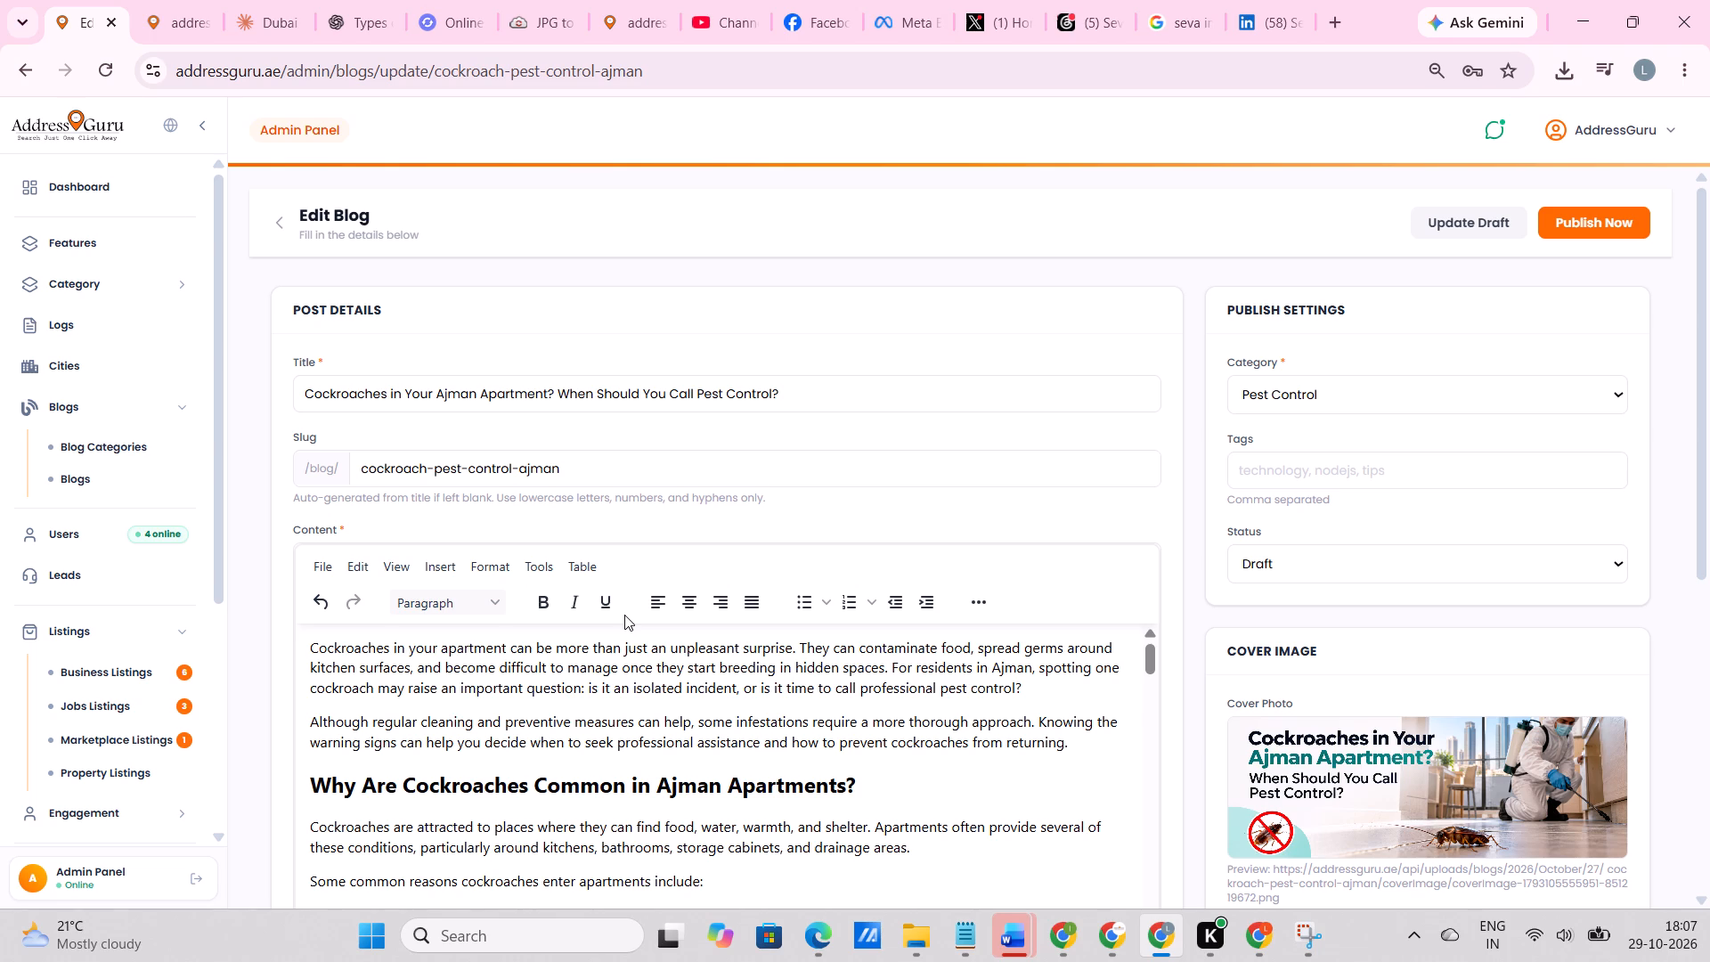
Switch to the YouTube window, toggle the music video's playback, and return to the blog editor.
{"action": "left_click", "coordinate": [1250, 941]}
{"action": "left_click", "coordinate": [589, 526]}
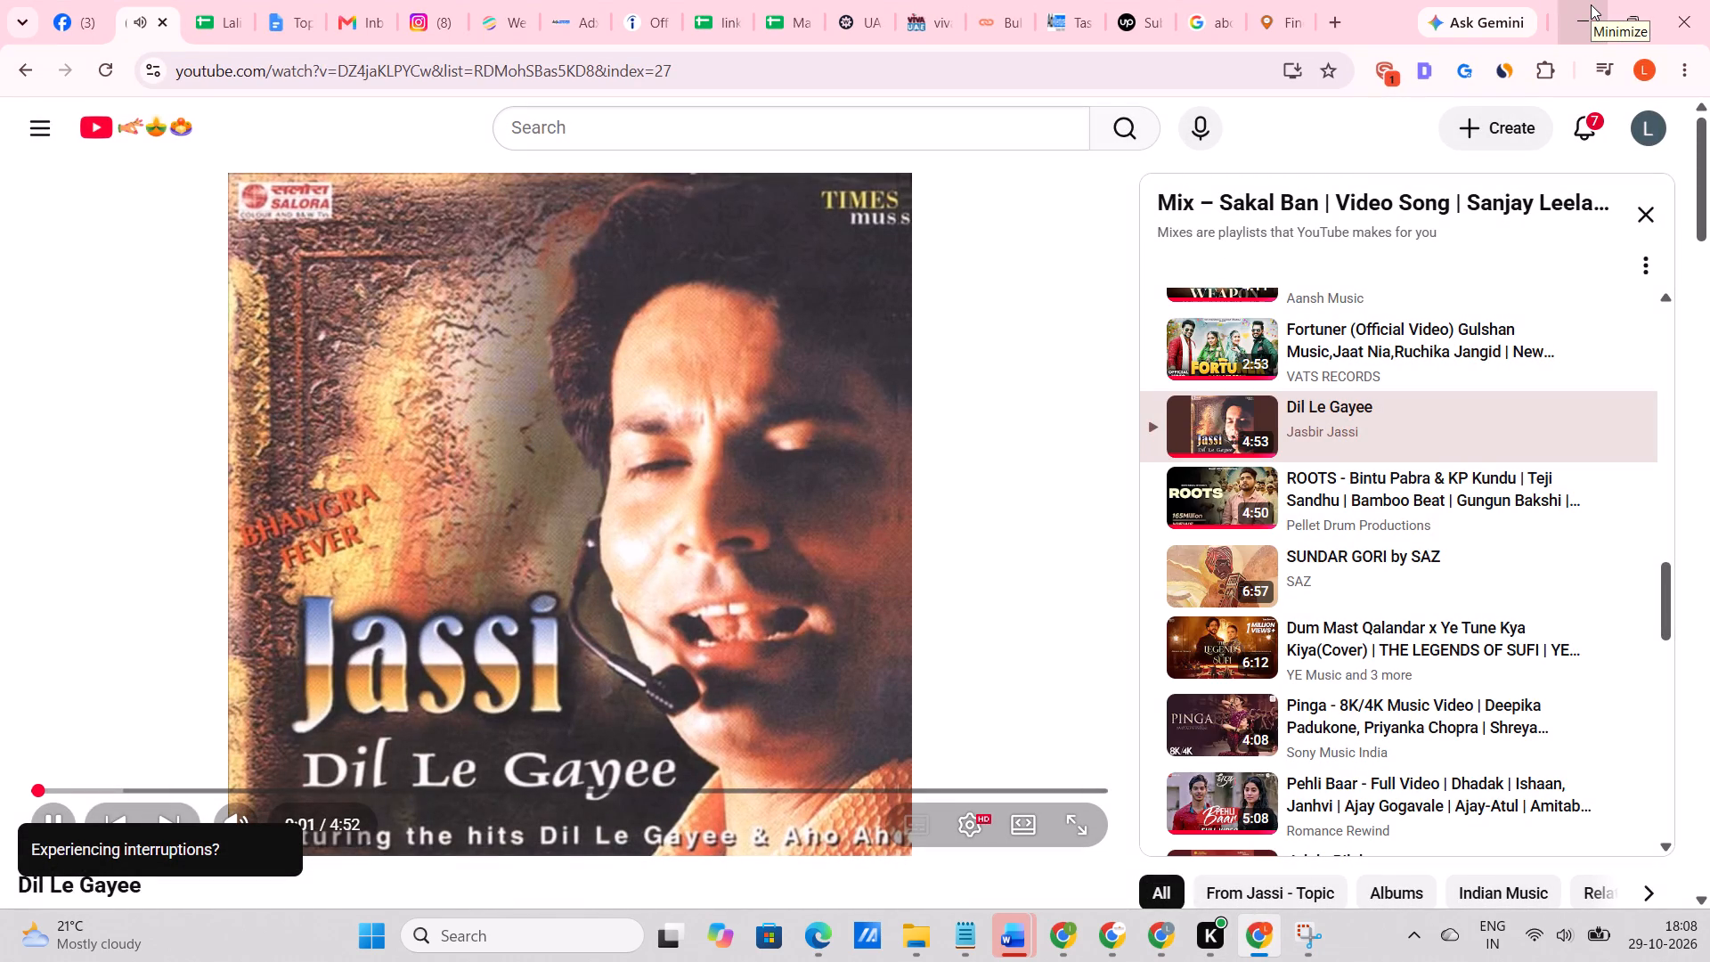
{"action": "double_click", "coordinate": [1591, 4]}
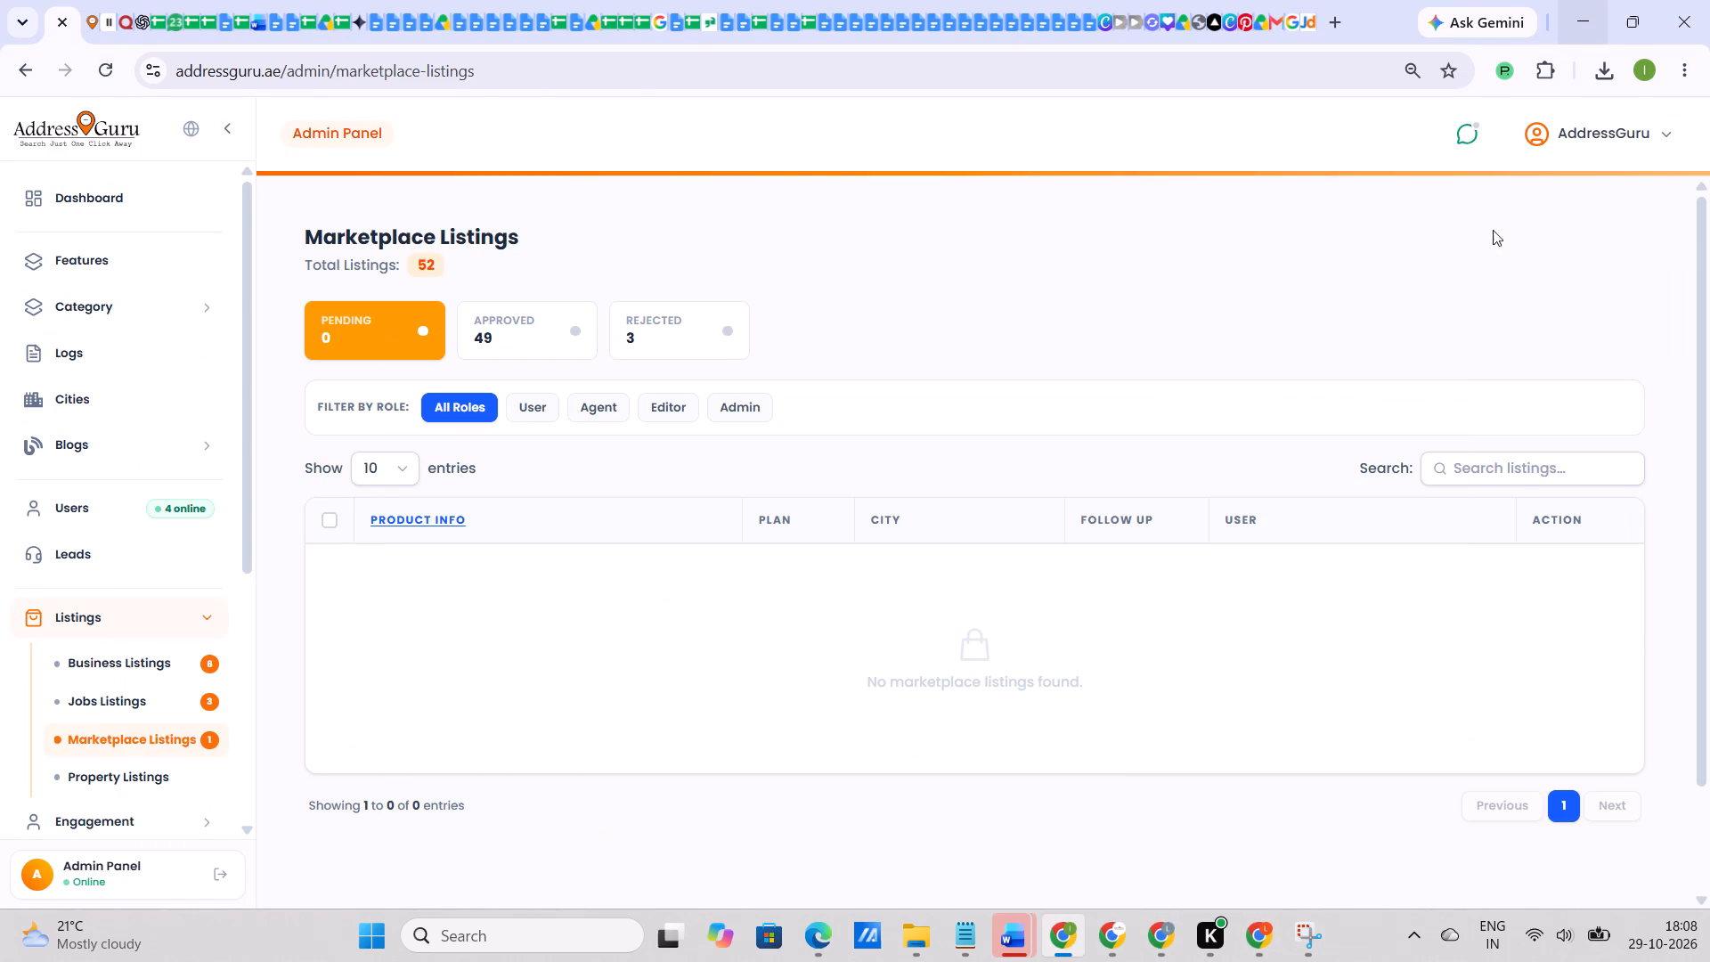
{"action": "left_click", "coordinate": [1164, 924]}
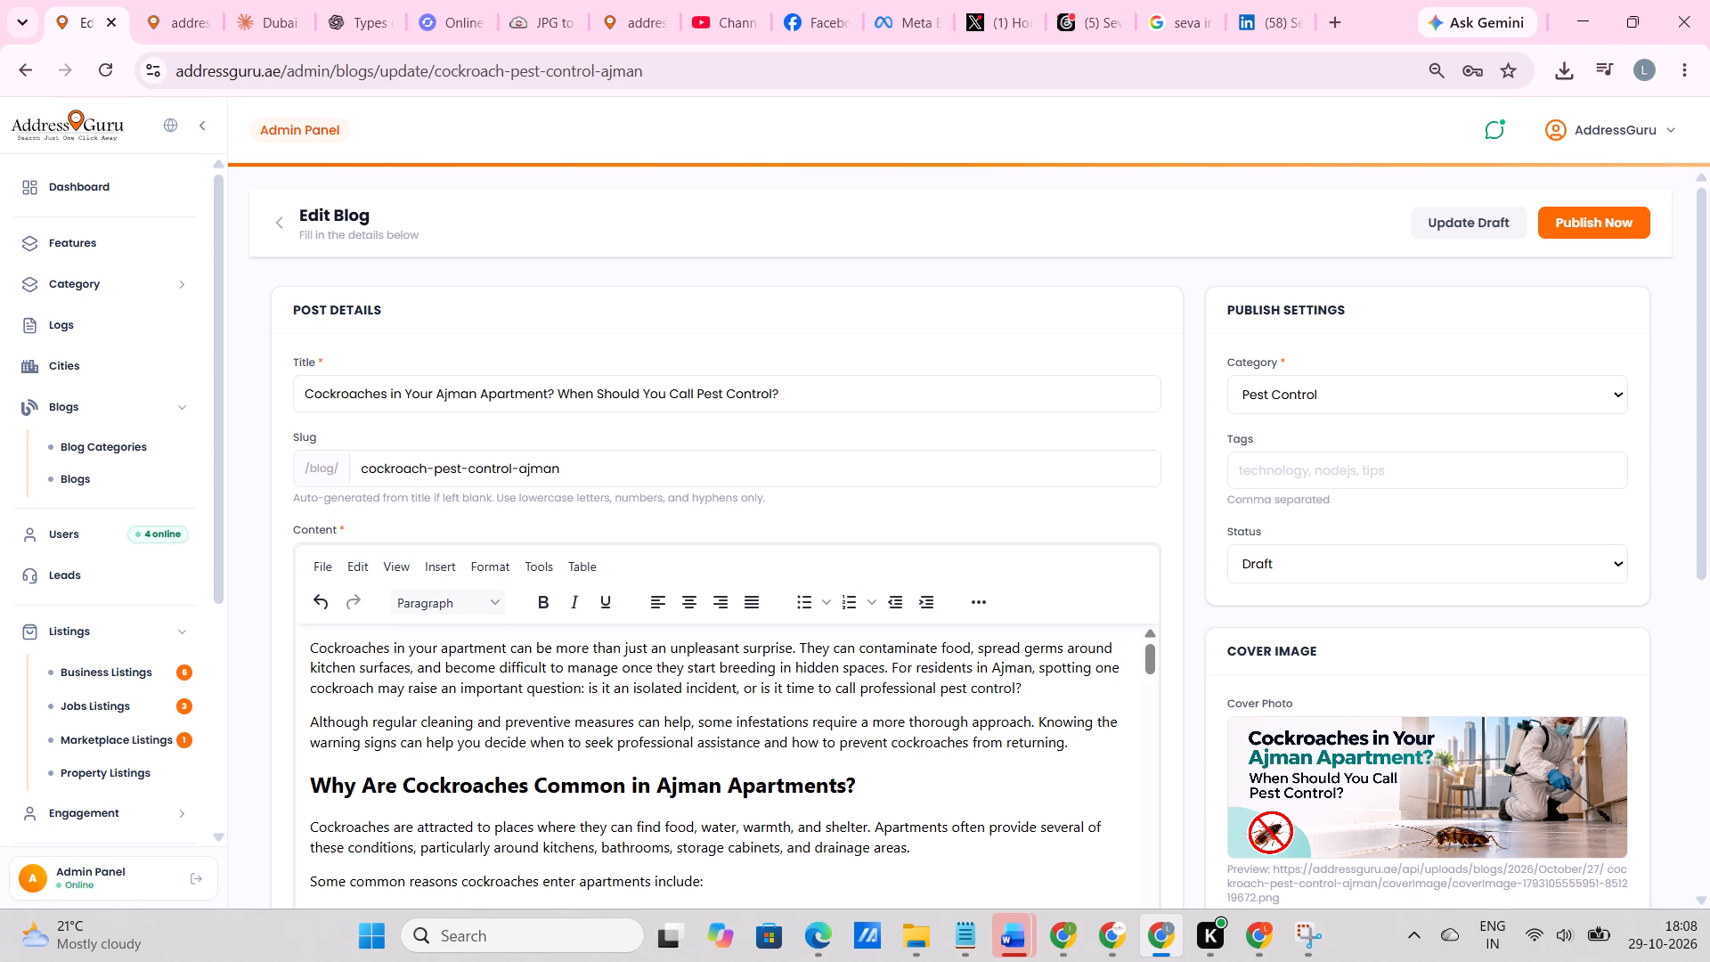
Make the words "Cockroaches in your apartment" bold at the start of the blog's first paragraph.
{"action": "left_click_drag", "start_coordinate": [507, 648], "coordinate": [501, 648]}
{"action": "left_click_drag", "start_coordinate": [501, 648], "coordinate": [305, 649]}
{"action": "key", "text": "ctrl+b"}
{"action": "left_click", "coordinate": [528, 700]}
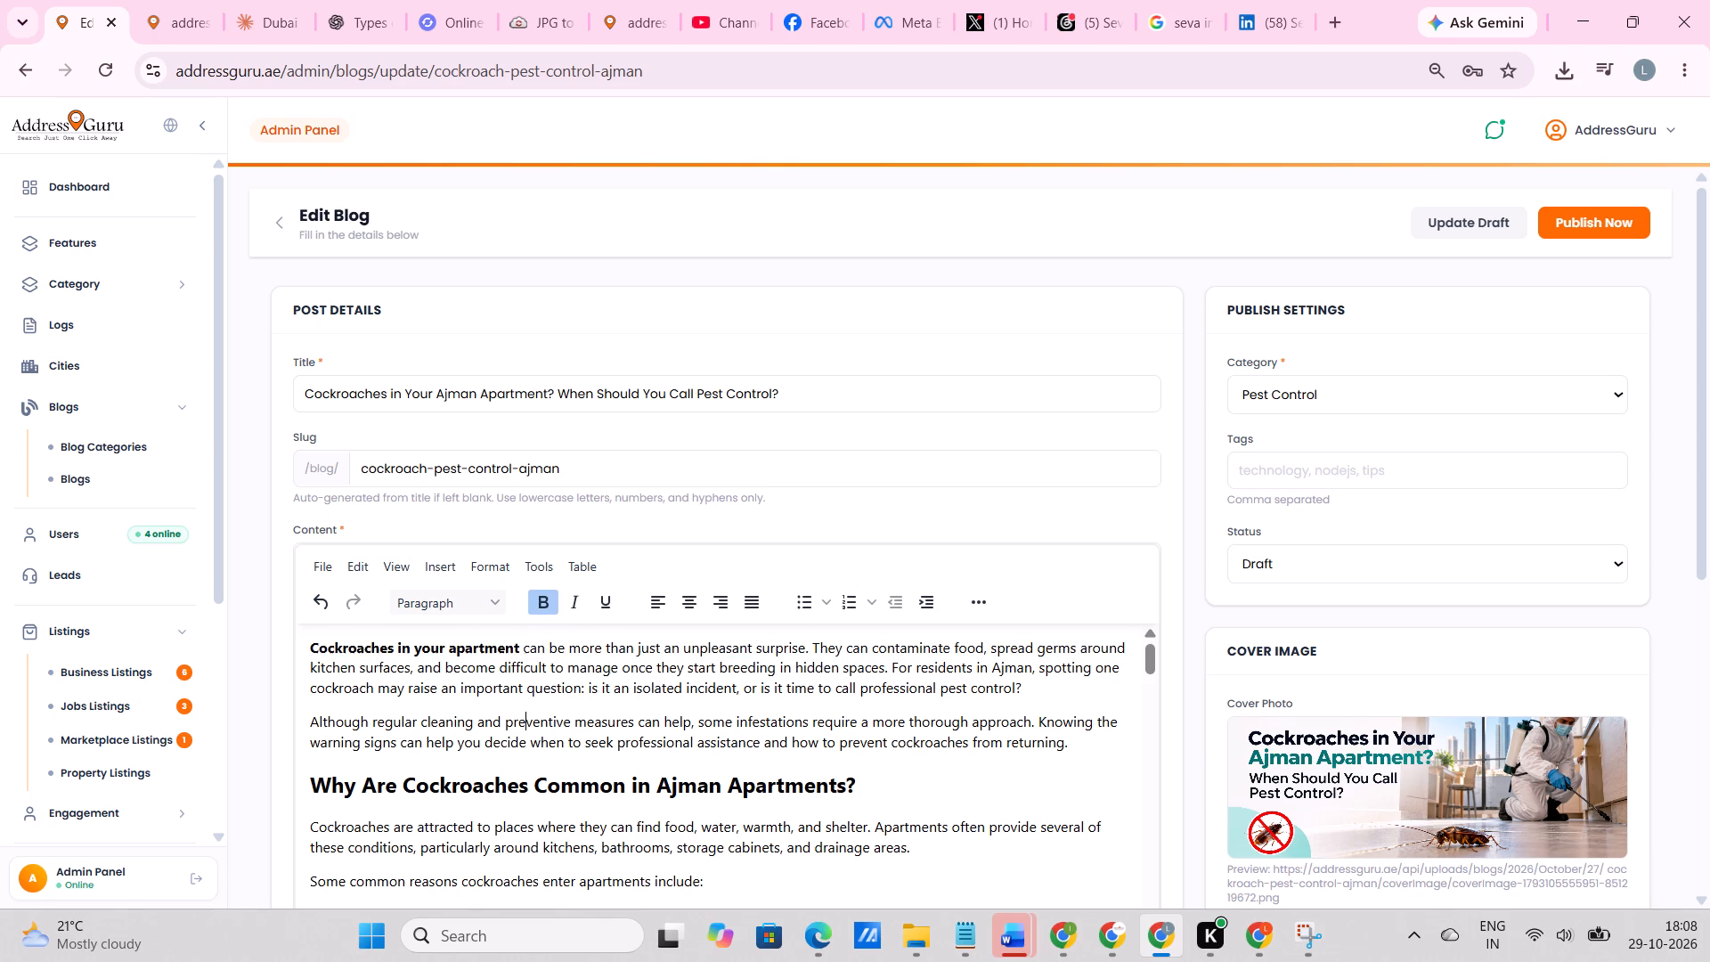
Make the phrase "some infestations require a more thorough approach" bold in the blog's second paragraph.
{"action": "scroll", "coordinate": [607, 737], "scroll_direction": "down", "scroll_amount": 1}
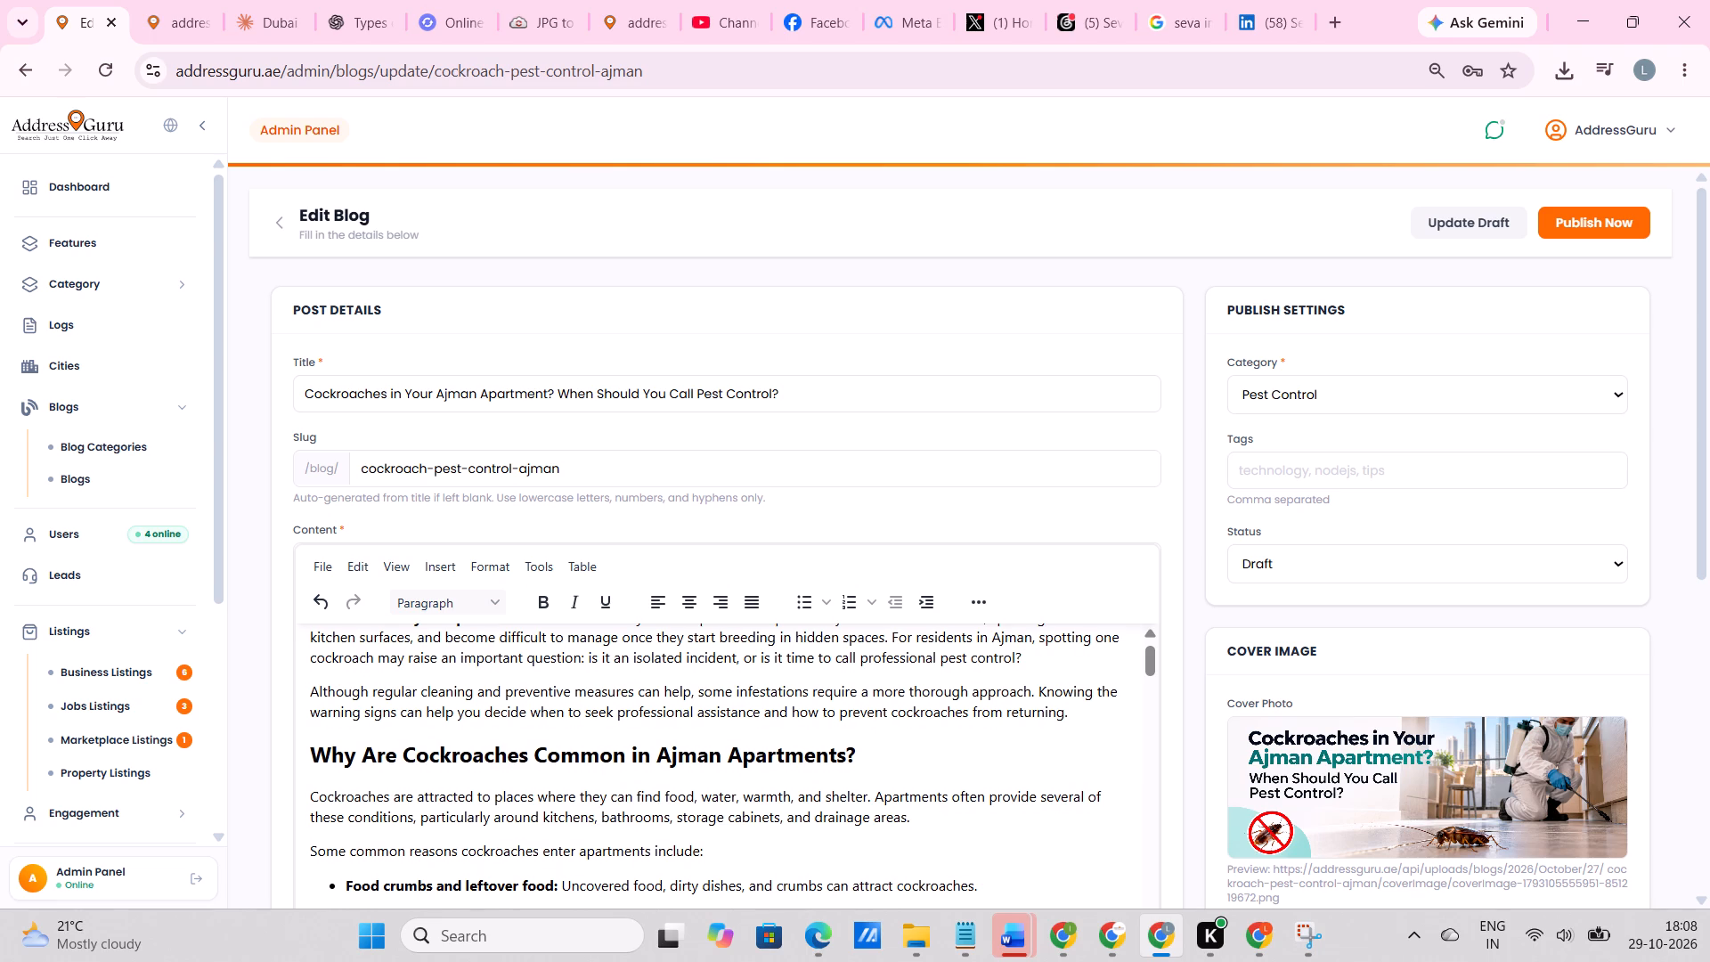
{"action": "left_click_drag", "start_coordinate": [698, 694], "coordinate": [857, 694]}
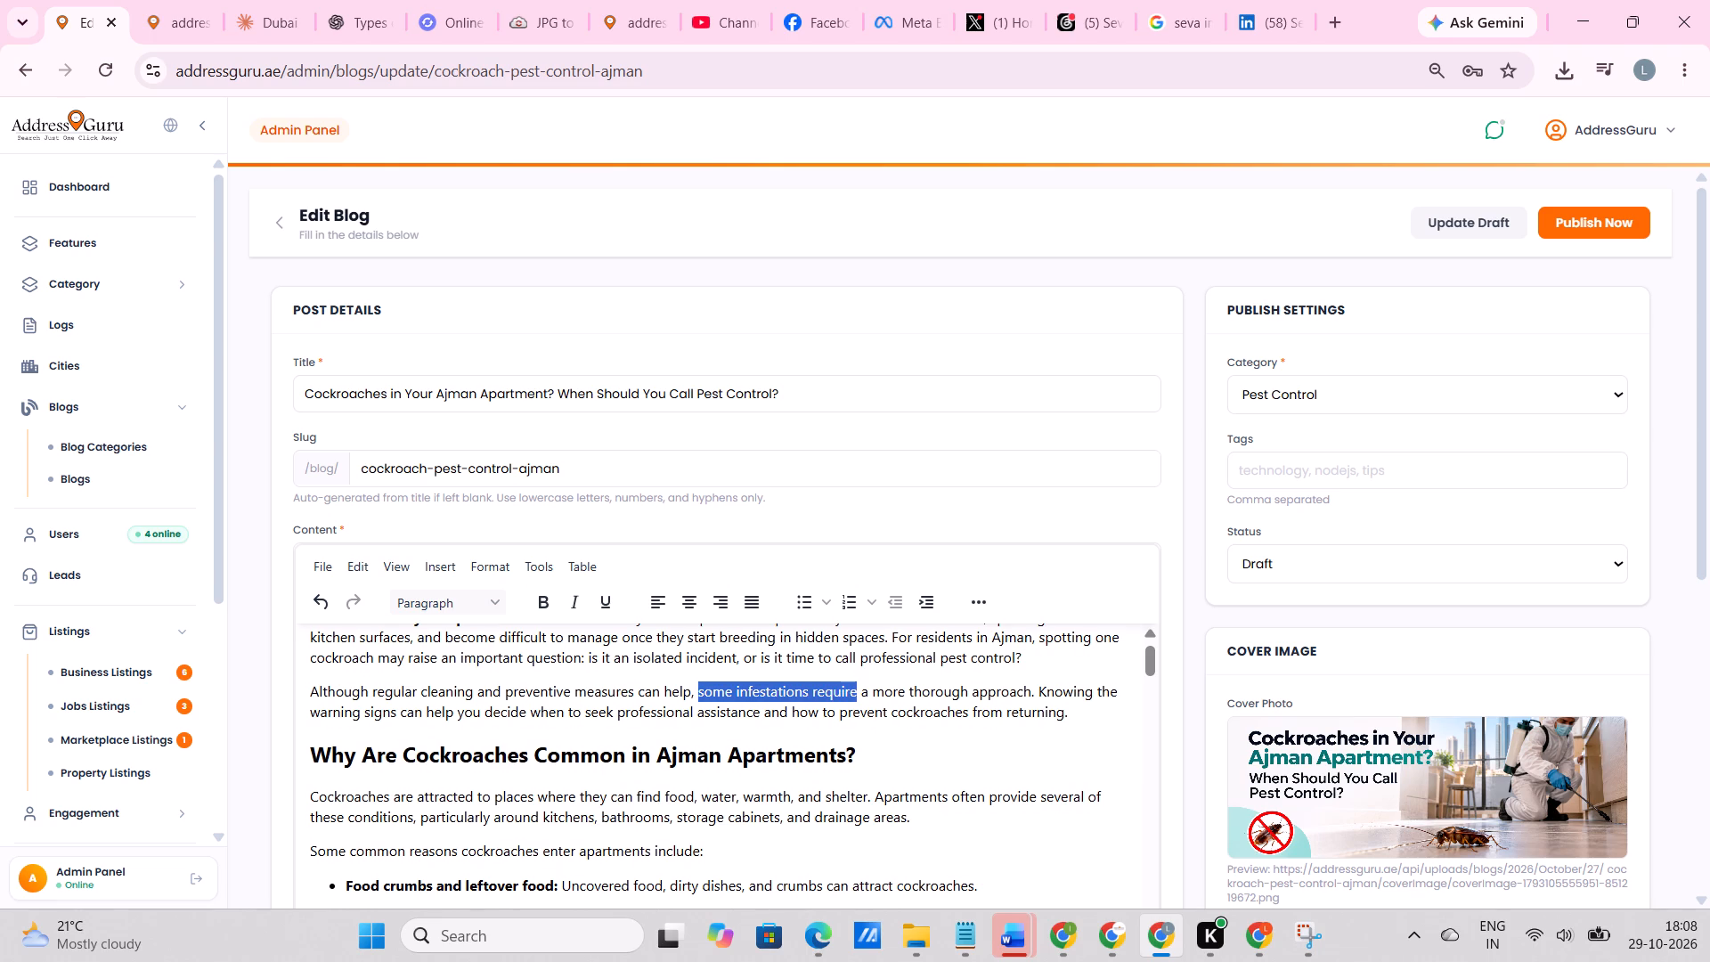
{"action": "left_click_drag", "start_coordinate": [857, 694], "coordinate": [858, 694]}
{"action": "left_click_drag", "start_coordinate": [858, 694], "coordinate": [973, 702]}
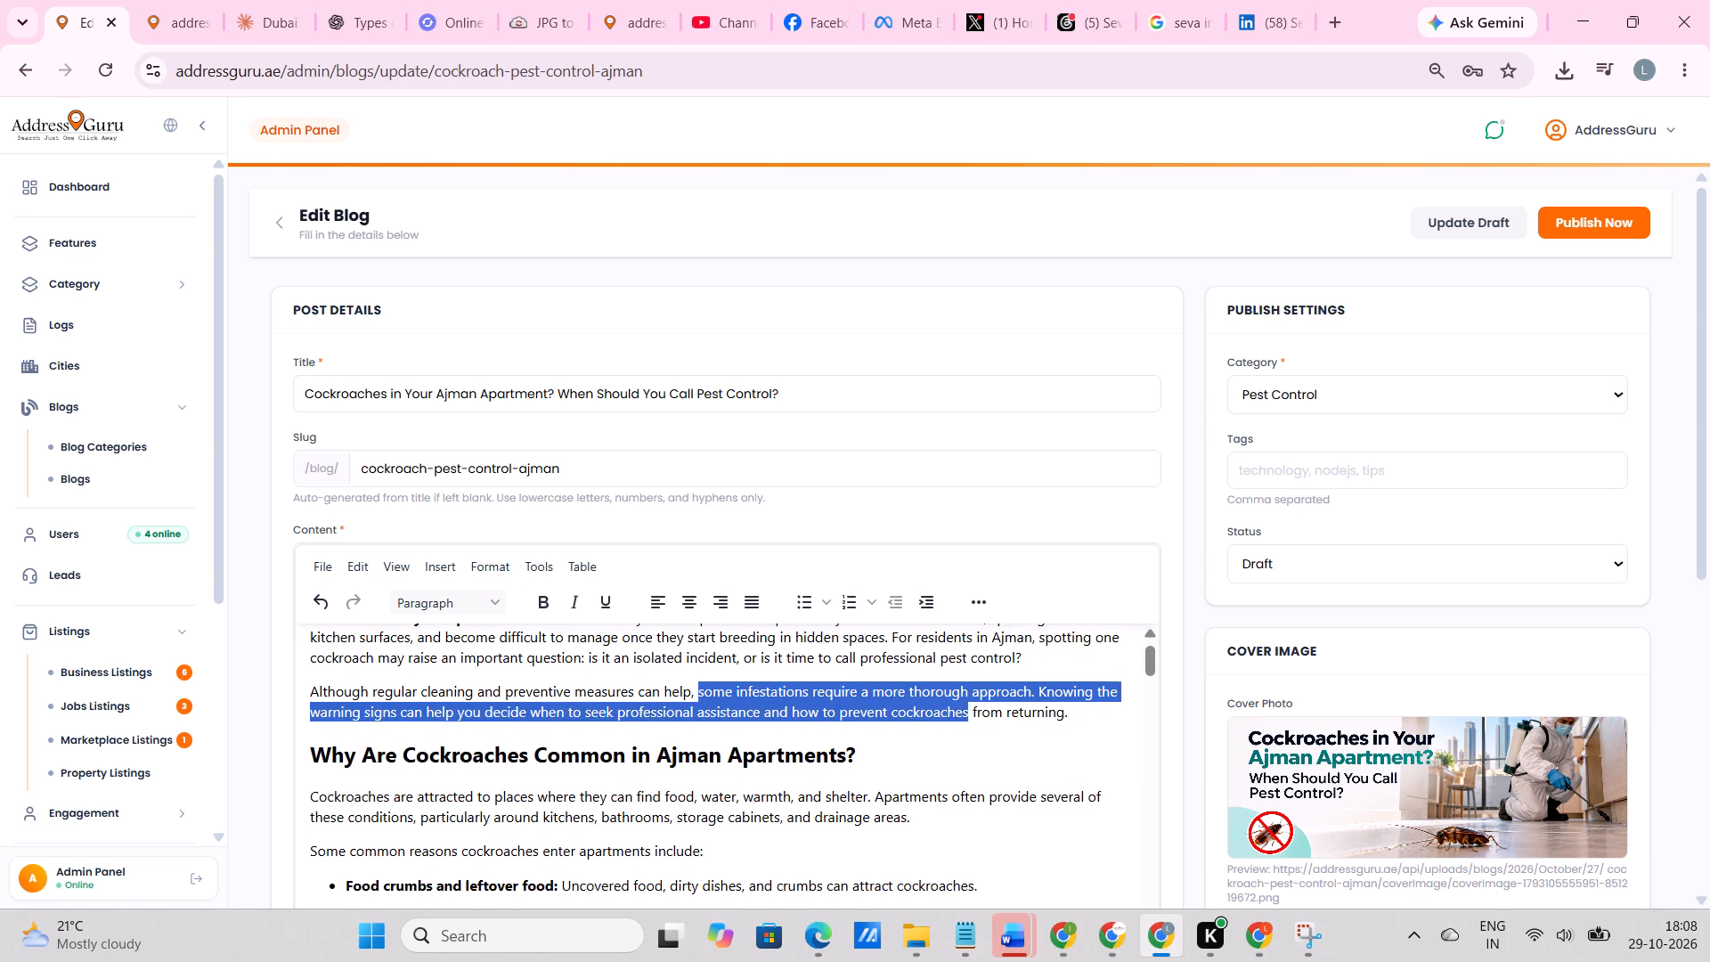
{"action": "left_click_drag", "start_coordinate": [973, 702], "coordinate": [1030, 694]}
{"action": "key", "text": "ctrl+b"}
{"action": "left_click", "coordinate": [1025, 694]}
Format the line "Some common reasons cockroaches enter apartments include:" as Heading 3.
{"action": "scroll", "coordinate": [1017, 700], "scroll_direction": "down", "scroll_amount": 1}
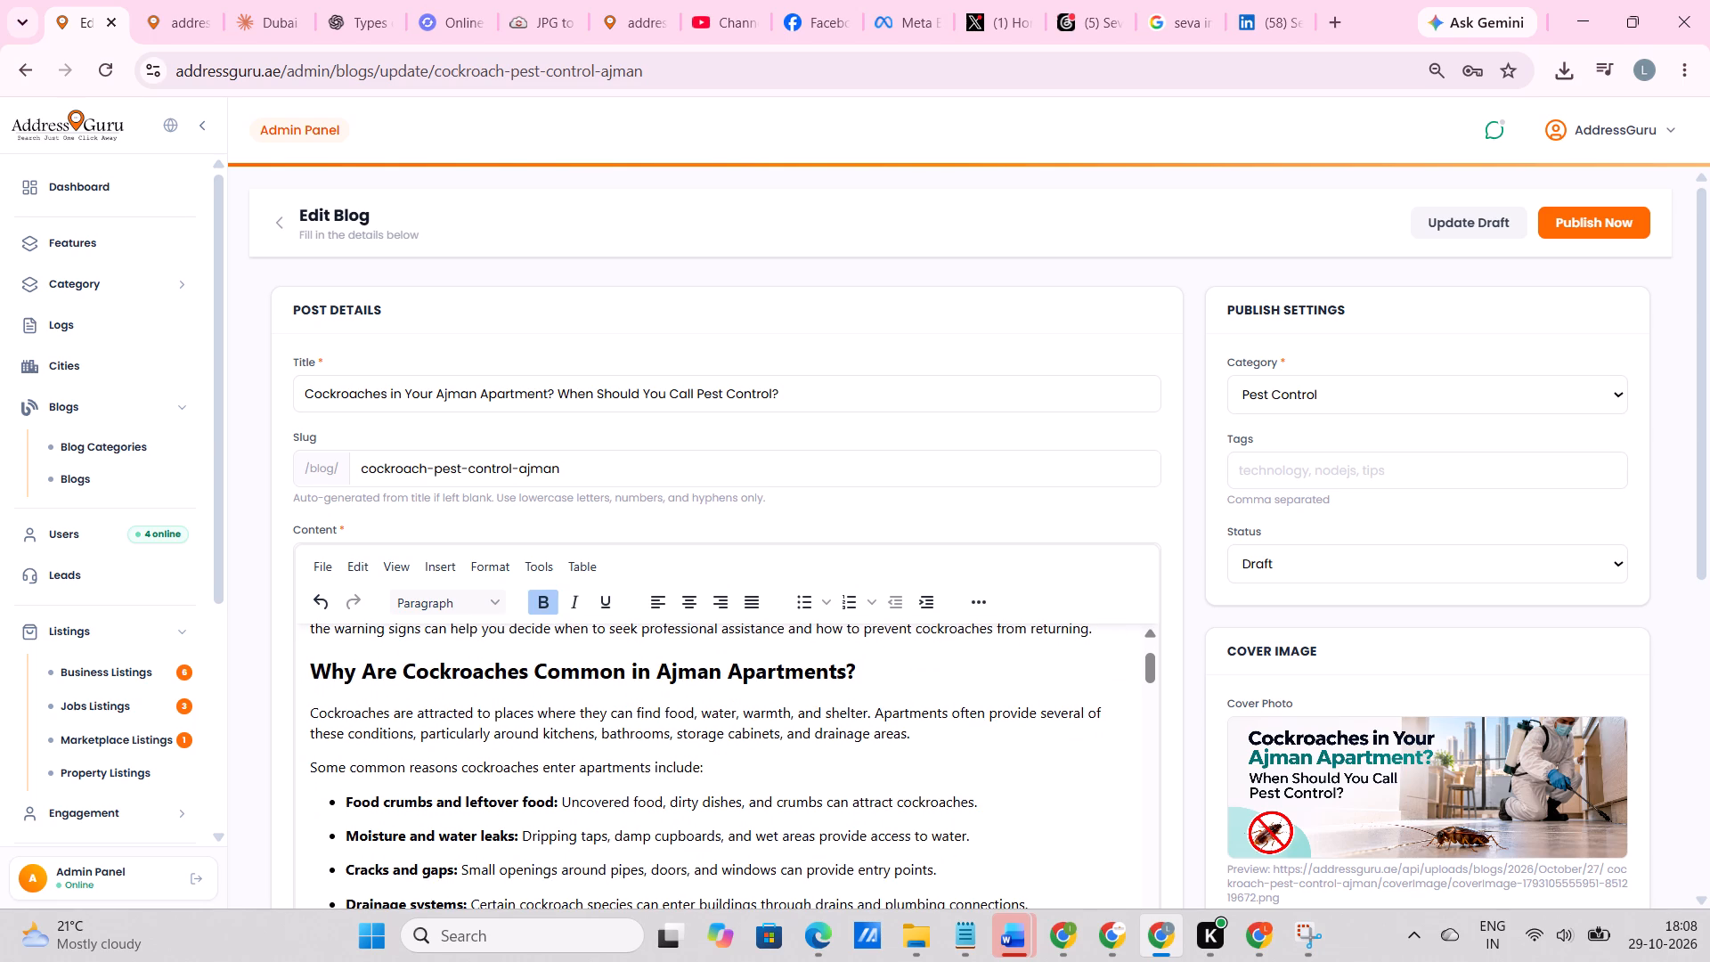
{"action": "scroll", "coordinate": [851, 719], "scroll_direction": "up", "scroll_amount": 5}
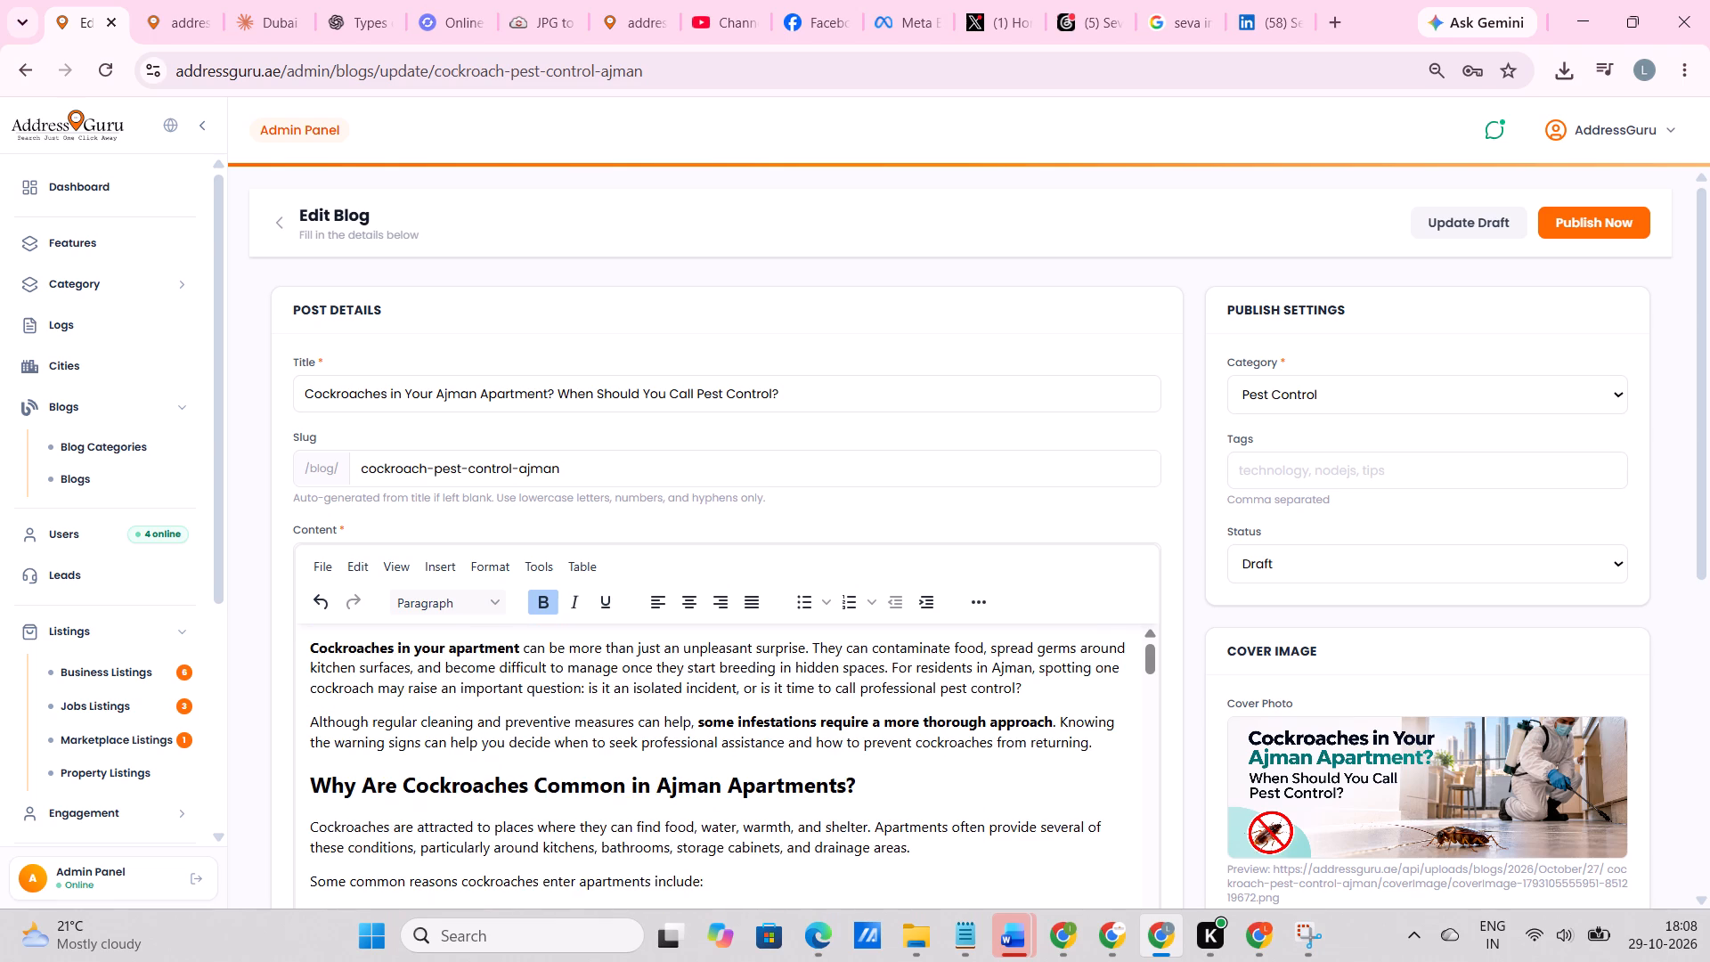
{"action": "scroll", "coordinate": [842, 721], "scroll_direction": "down", "scroll_amount": 1}
{"action": "scroll", "coordinate": [788, 714], "scroll_direction": "up", "scroll_amount": 1}
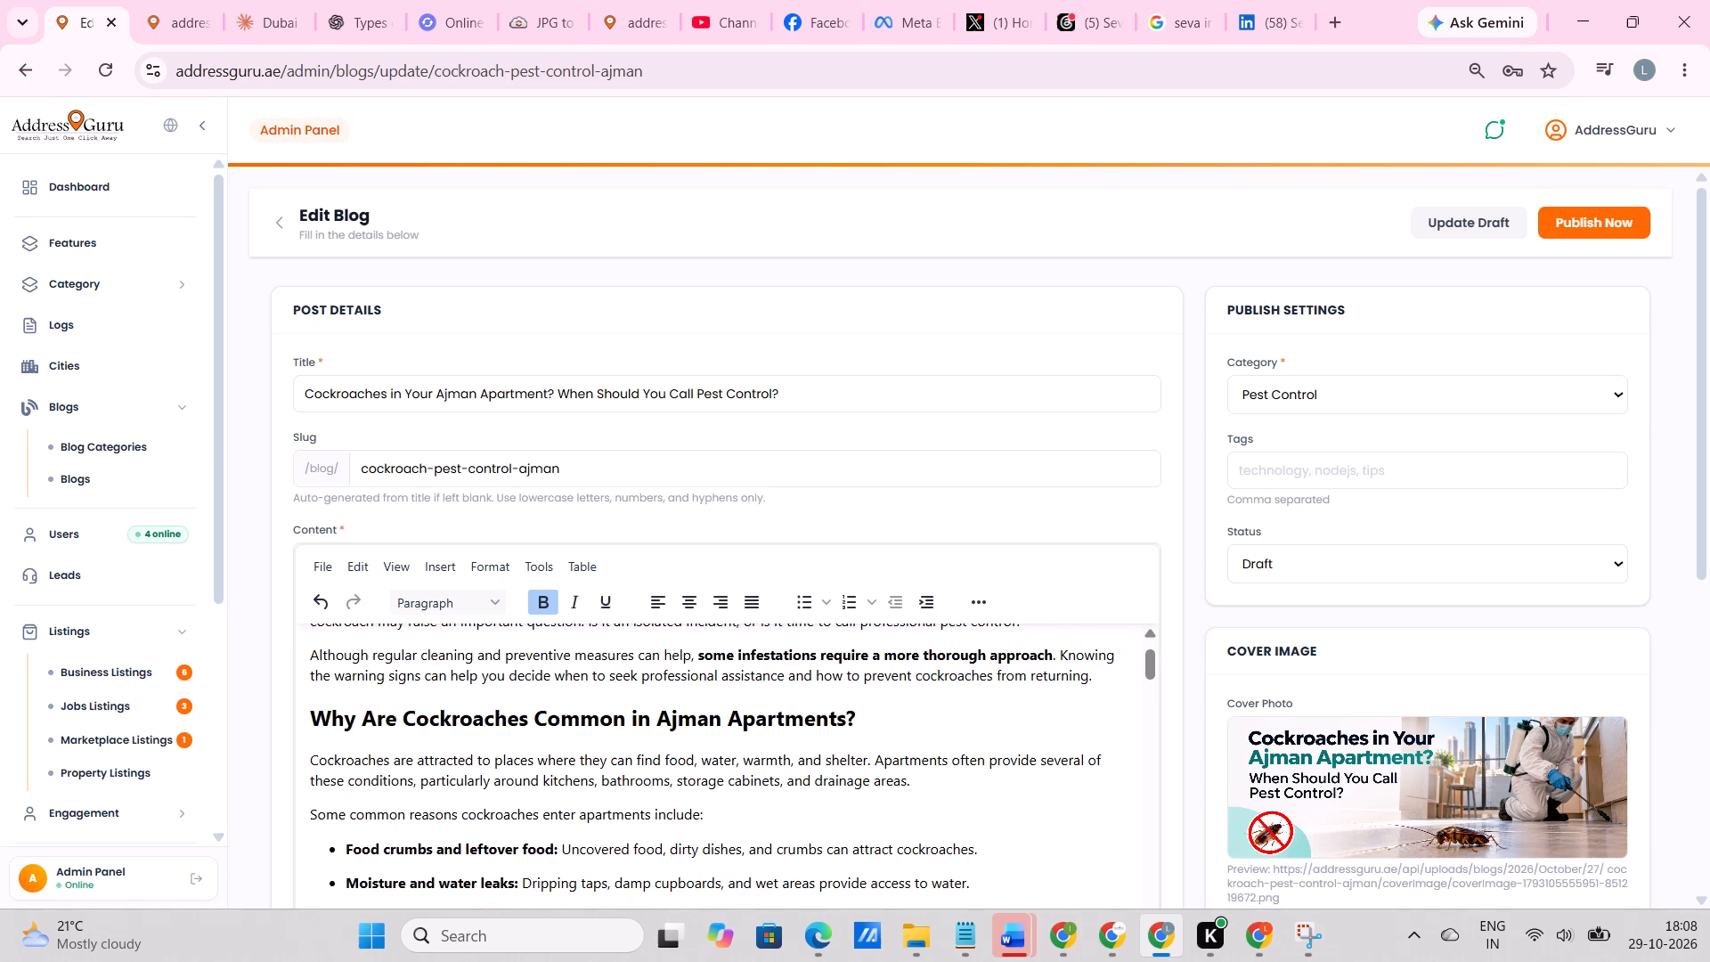
{"action": "scroll", "coordinate": [639, 722], "scroll_direction": "down", "scroll_amount": 1}
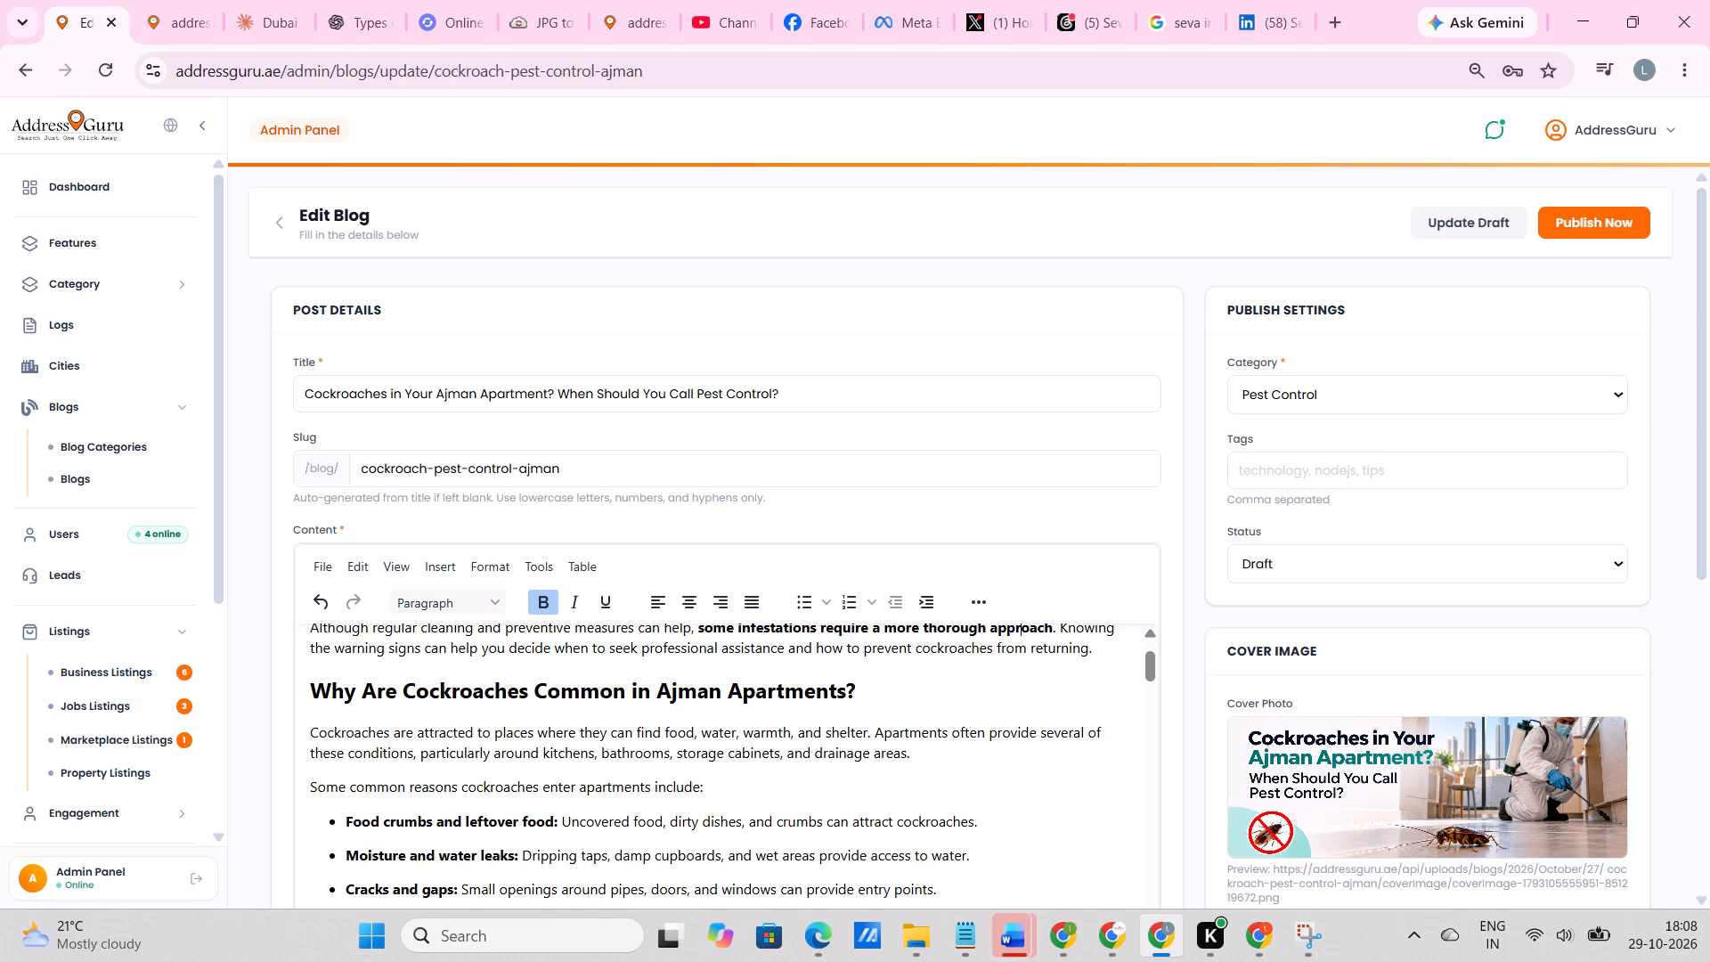
{"action": "left_click", "coordinate": [565, 788]}
{"action": "left_click", "coordinate": [460, 610]}
{"action": "left_click", "coordinate": [487, 722]}
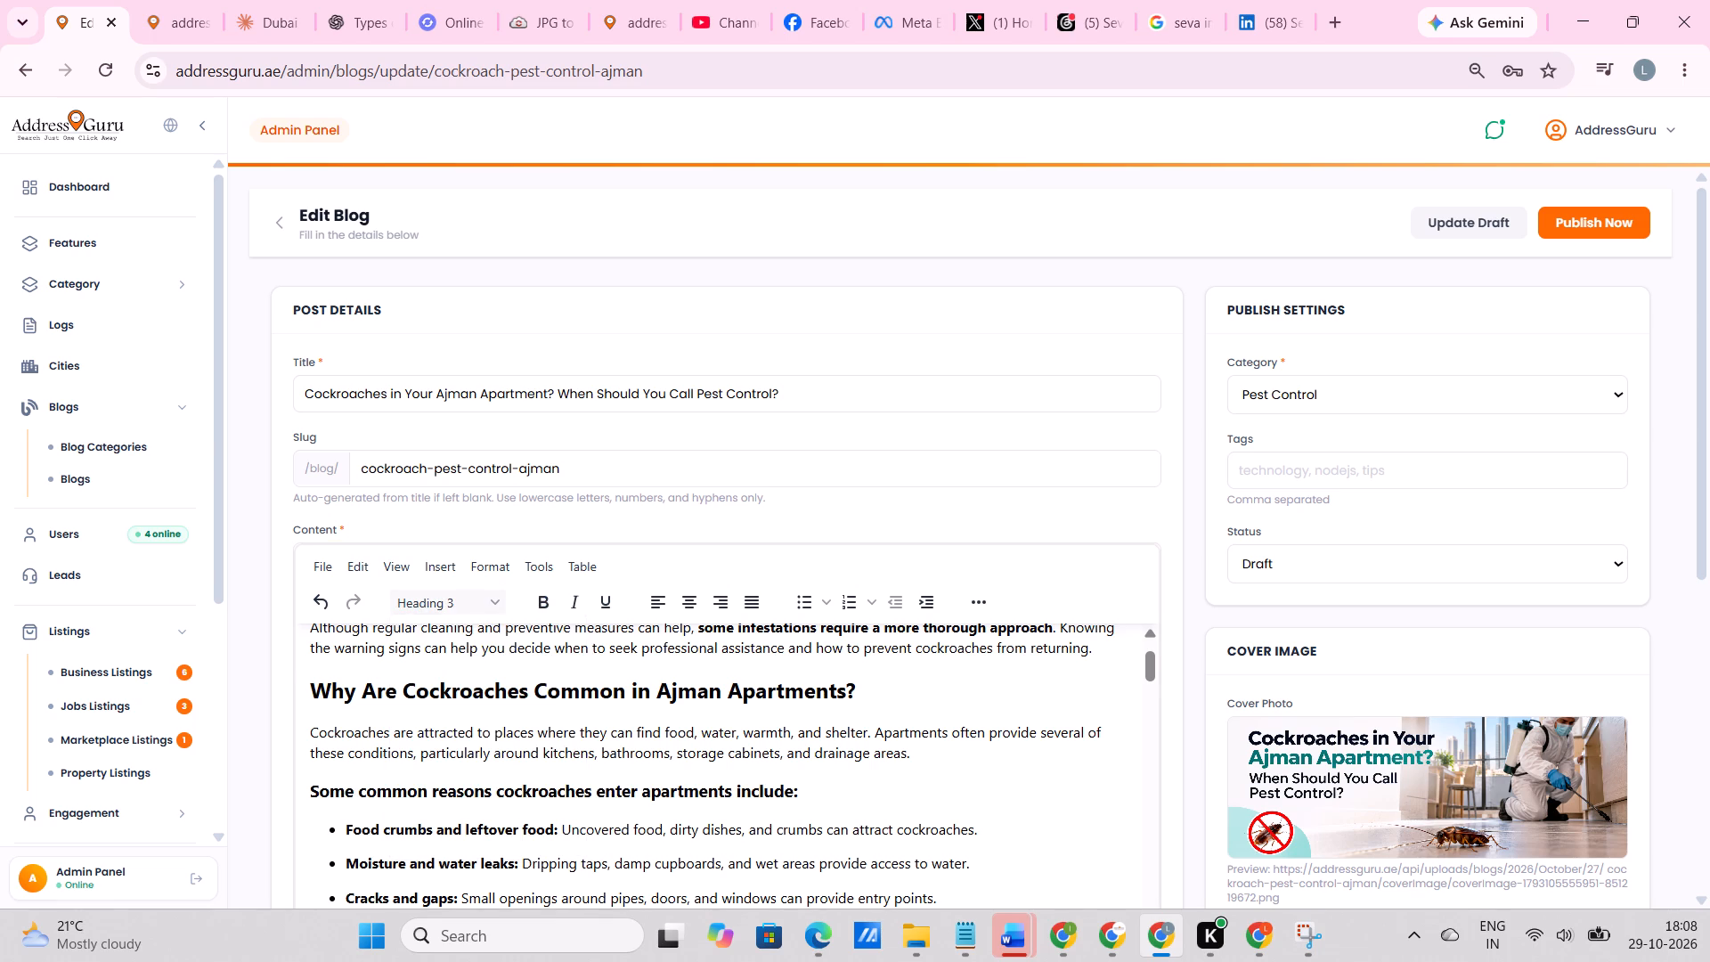
Review the blog's list of reasons cockroaches enter apartments and the start of the "5 Warning Signs You Should Not Ignore" section.
{"action": "scroll", "coordinate": [644, 762], "scroll_direction": "down", "scroll_amount": 4}
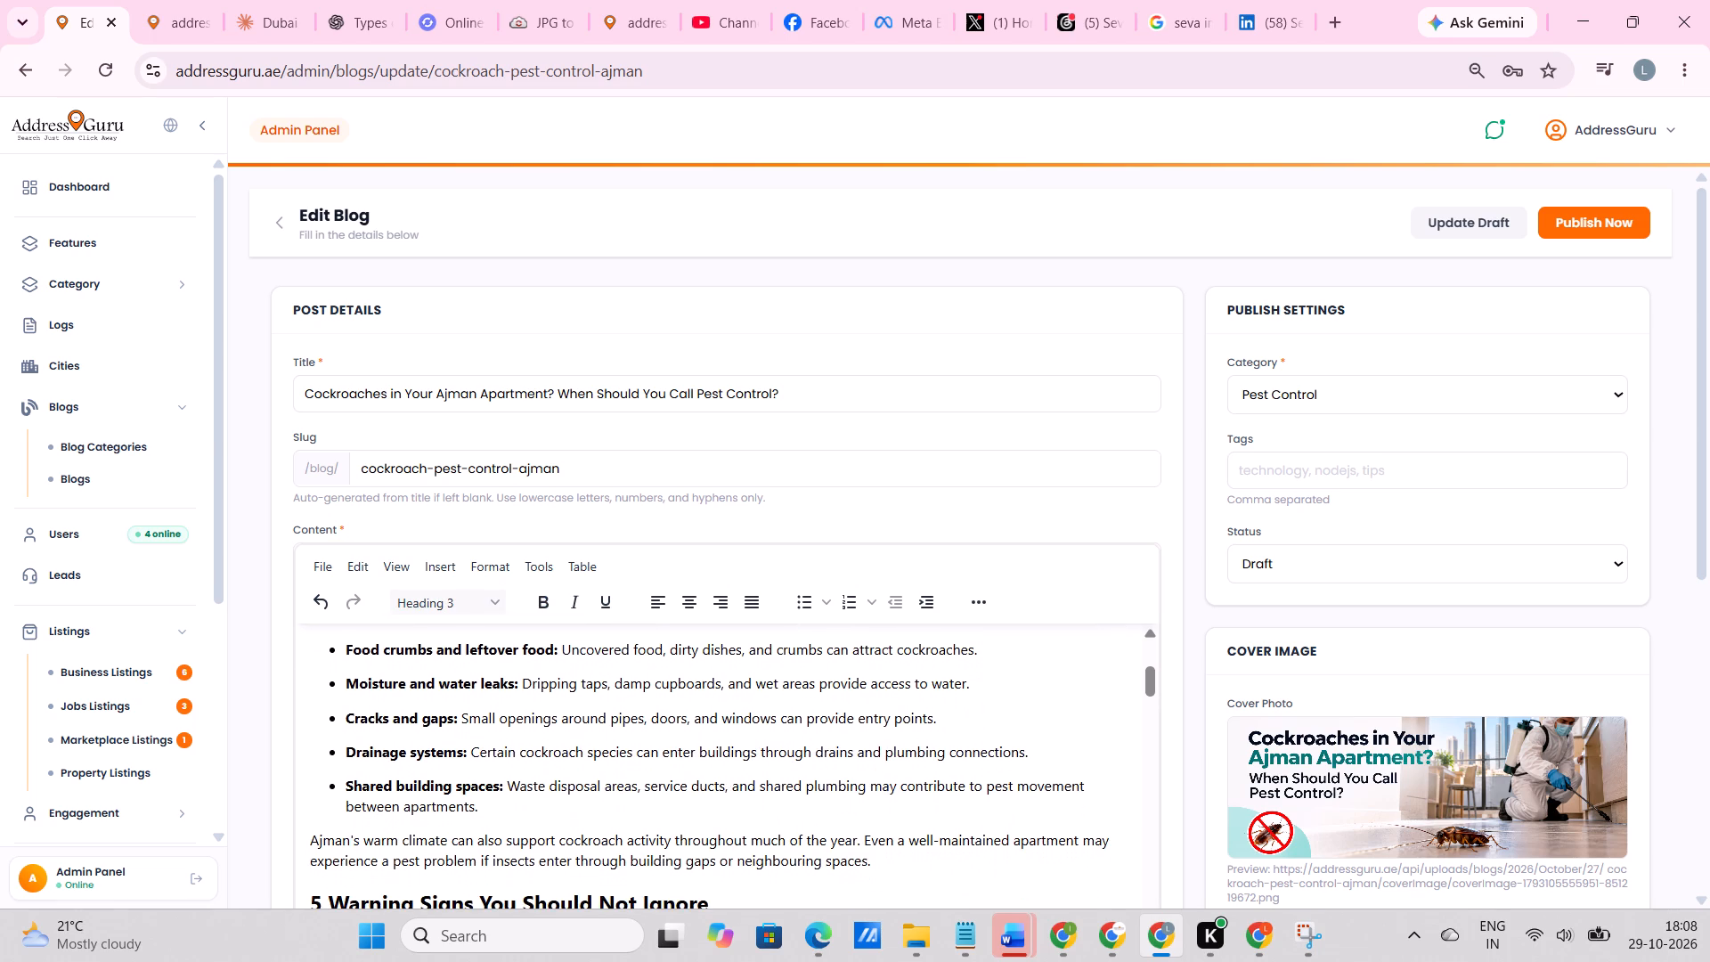
{"action": "scroll", "coordinate": [633, 769], "scroll_direction": "down", "scroll_amount": 1}
{"action": "scroll", "coordinate": [630, 777], "scroll_direction": "up", "scroll_amount": 4}
{"action": "scroll", "coordinate": [630, 777], "scroll_direction": "down", "scroll_amount": 2}
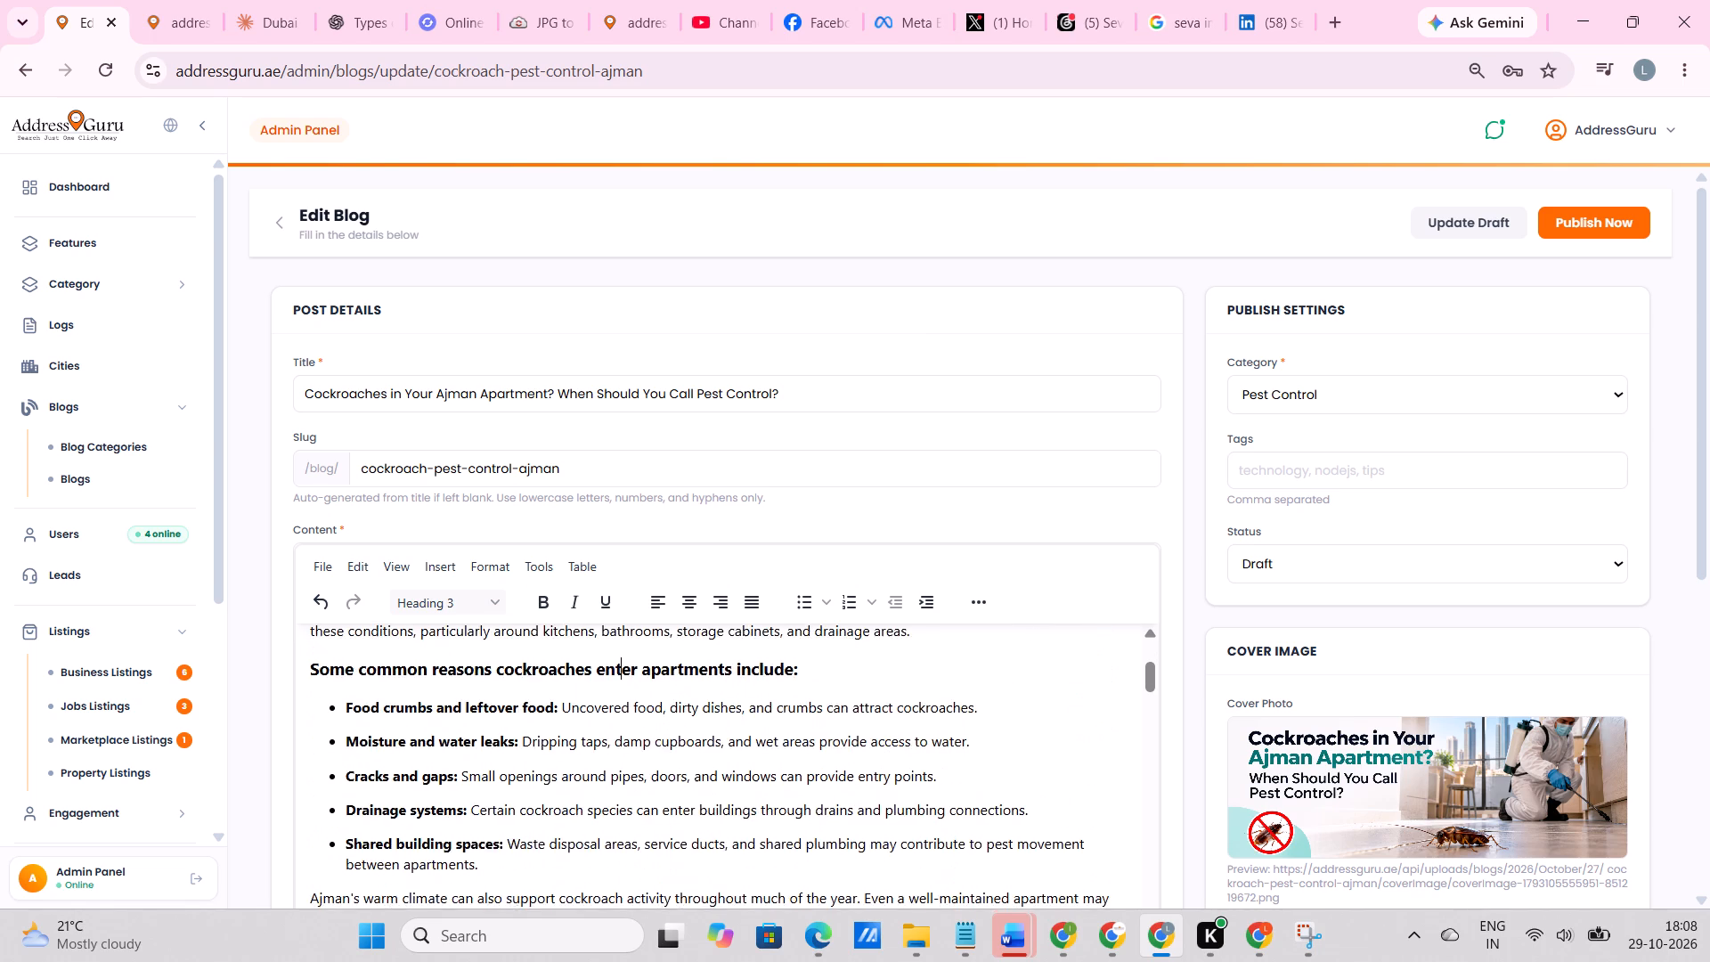
{"action": "scroll", "coordinate": [630, 777], "scroll_direction": "down", "scroll_amount": 2}
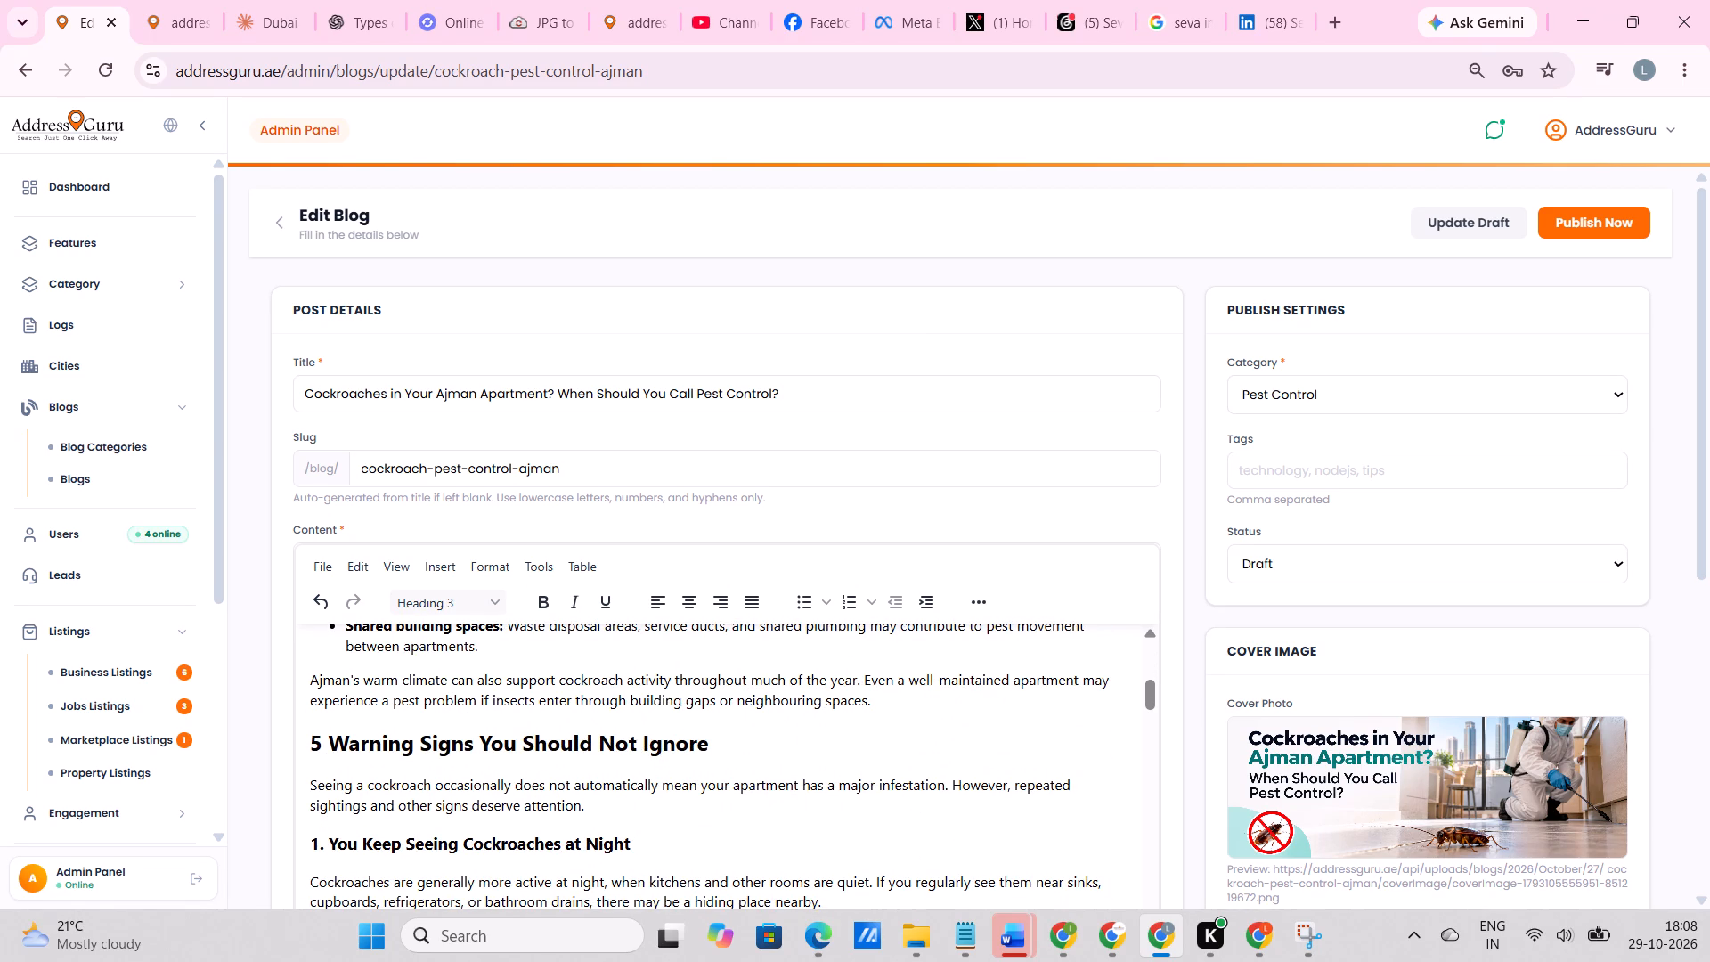
{"action": "scroll", "coordinate": [630, 777], "scroll_direction": "up", "scroll_amount": 1}
{"action": "scroll", "coordinate": [528, 781], "scroll_direction": "up", "scroll_amount": 3}
Copy the word "Cockroaches" from the "Why Are Cockroaches Common in Ajman Apartments?" heading and search Pinterest for it in the other browser window.
{"action": "double_click", "coordinate": [463, 728]}
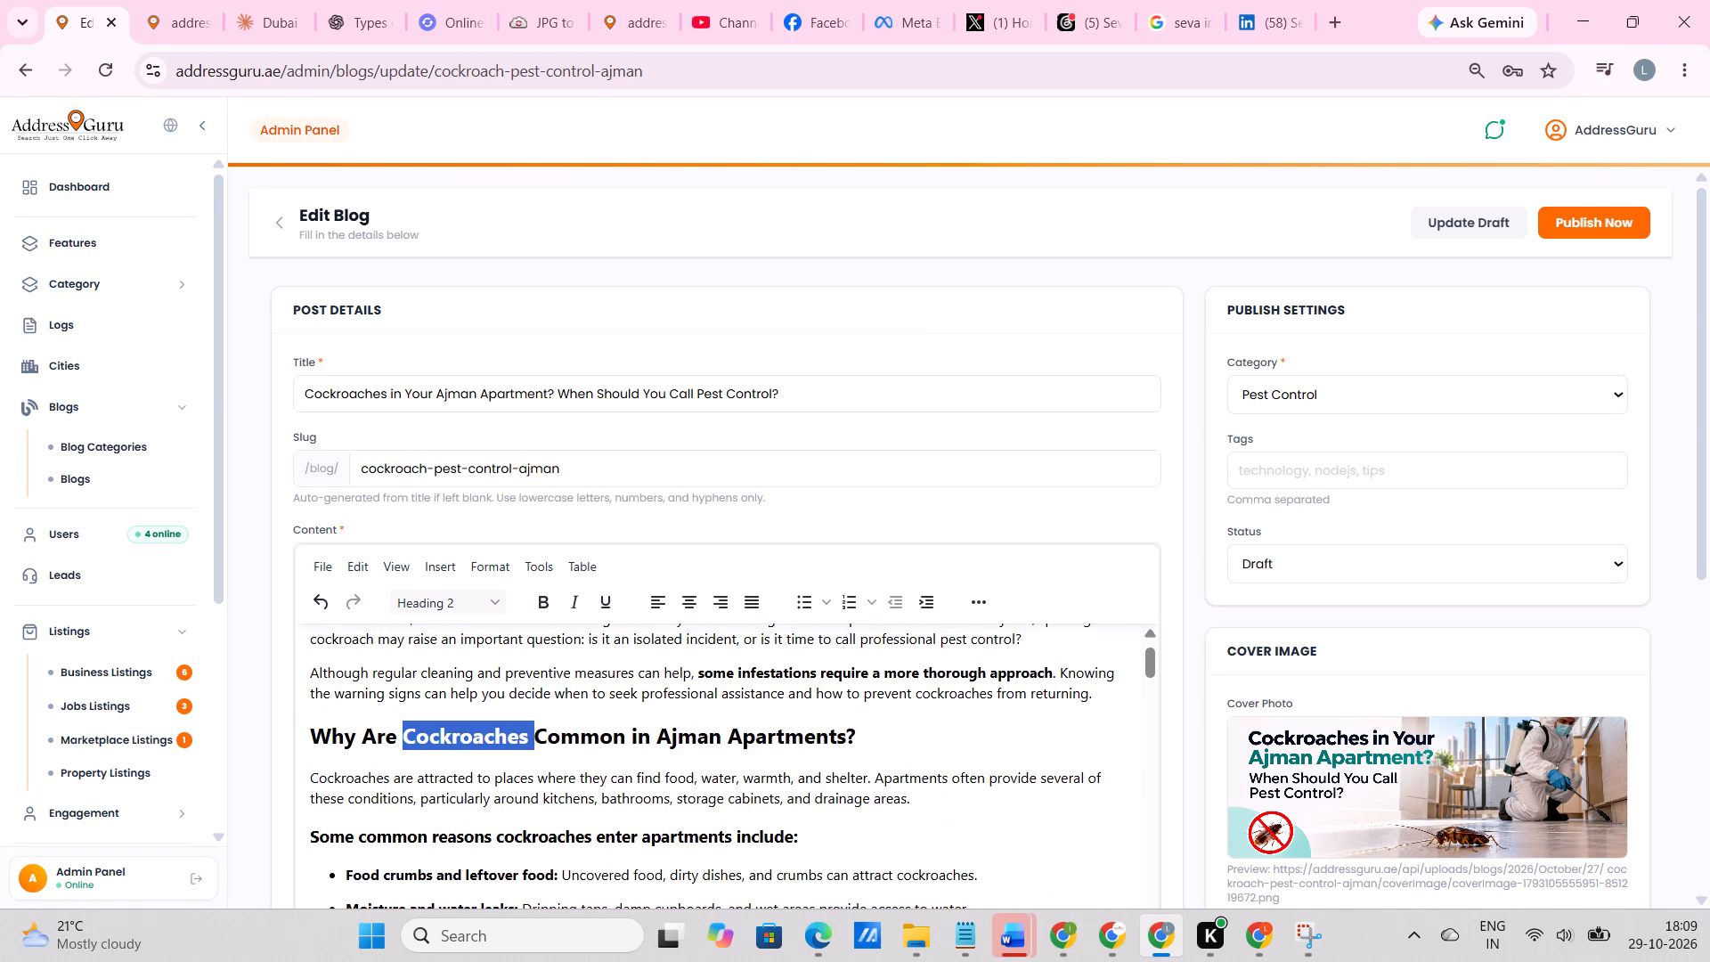
{"action": "key", "text": "ctrl+c"}
{"action": "left_click", "coordinate": [1048, 929]}
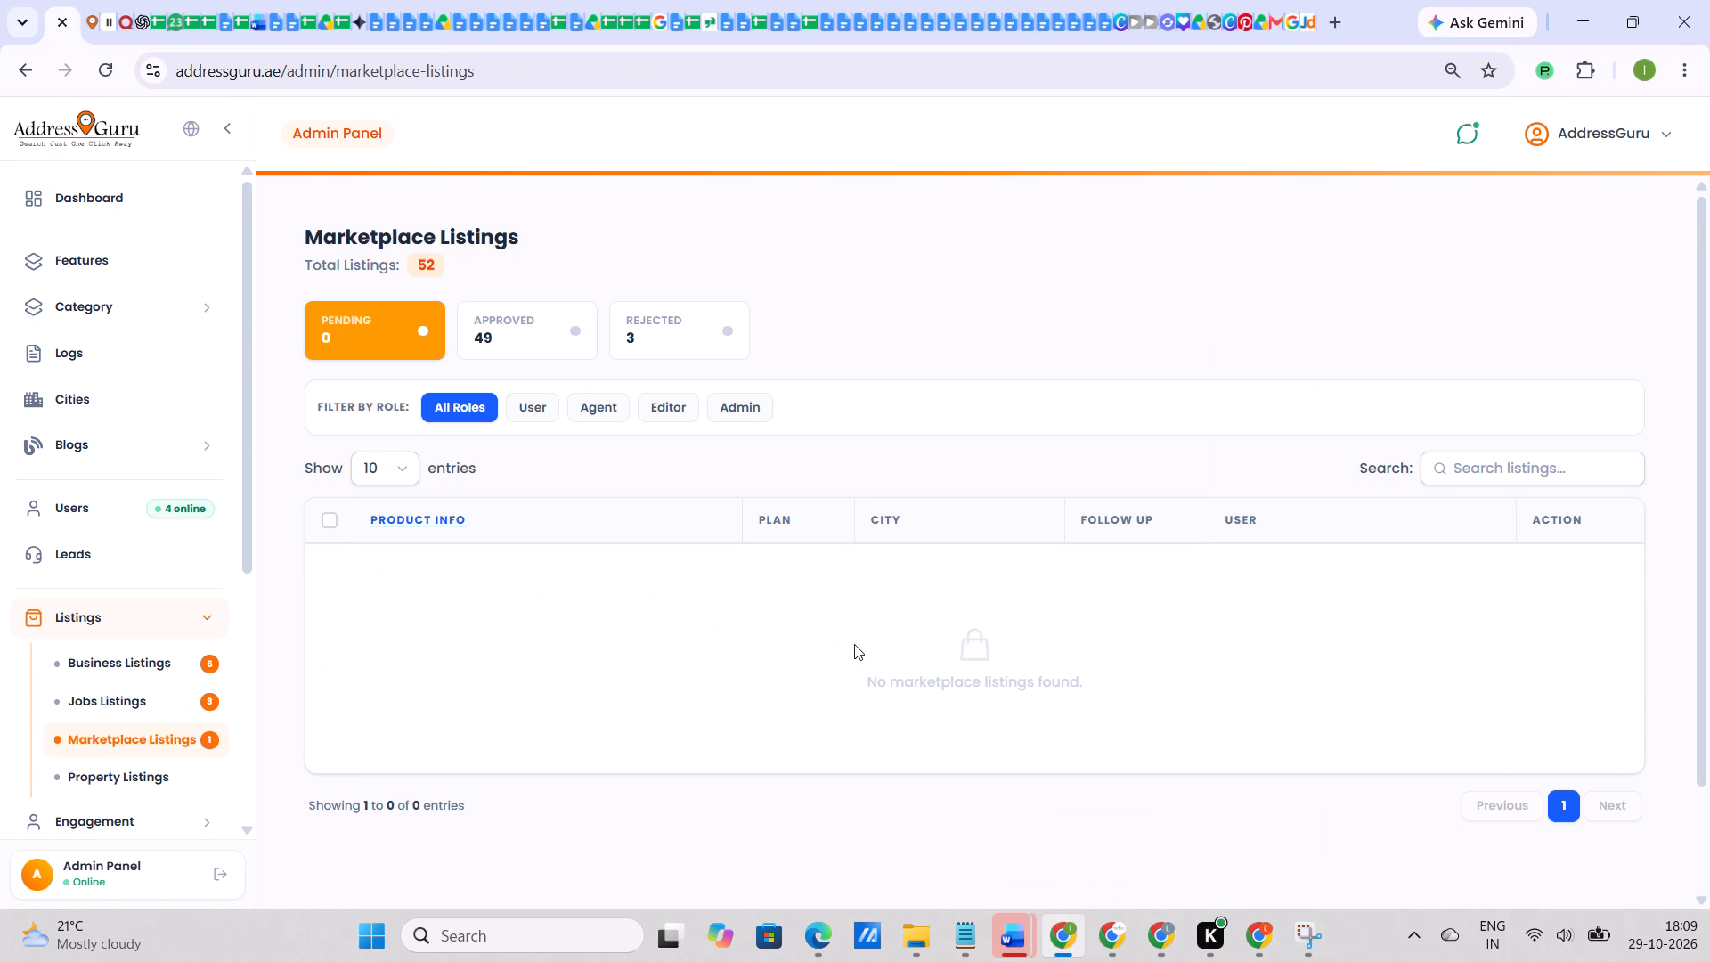
{"action": "left_click", "coordinate": [1241, 0]}
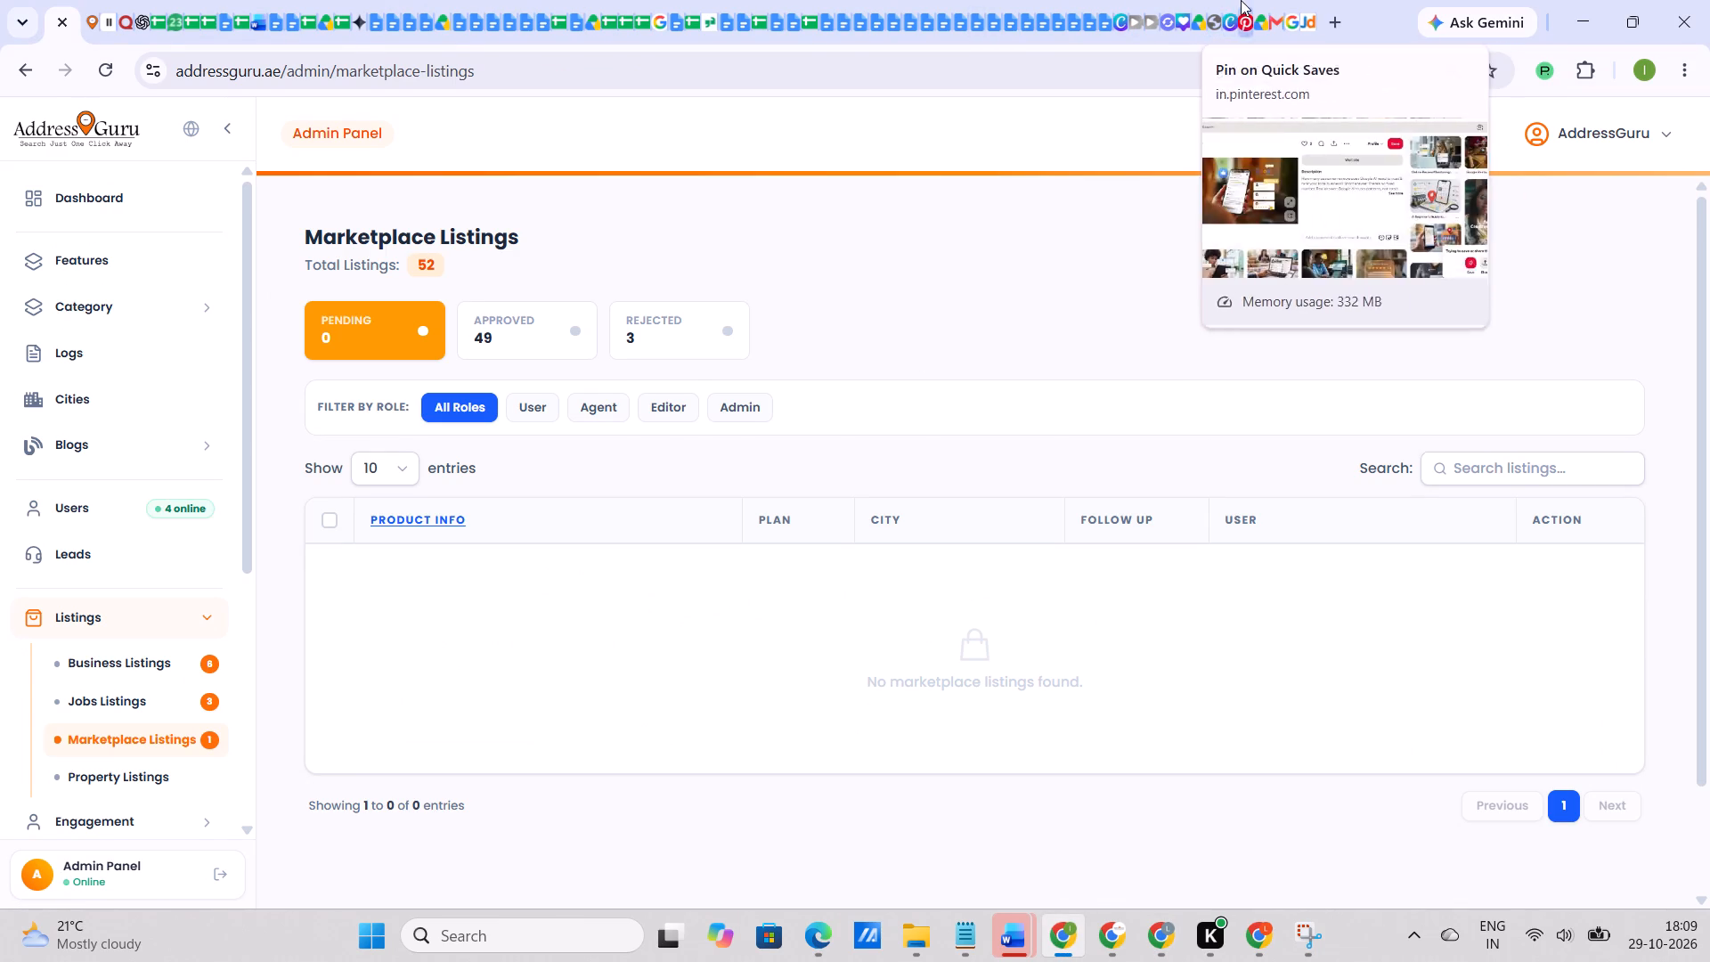
{"action": "left_click", "coordinate": [151, 238]}
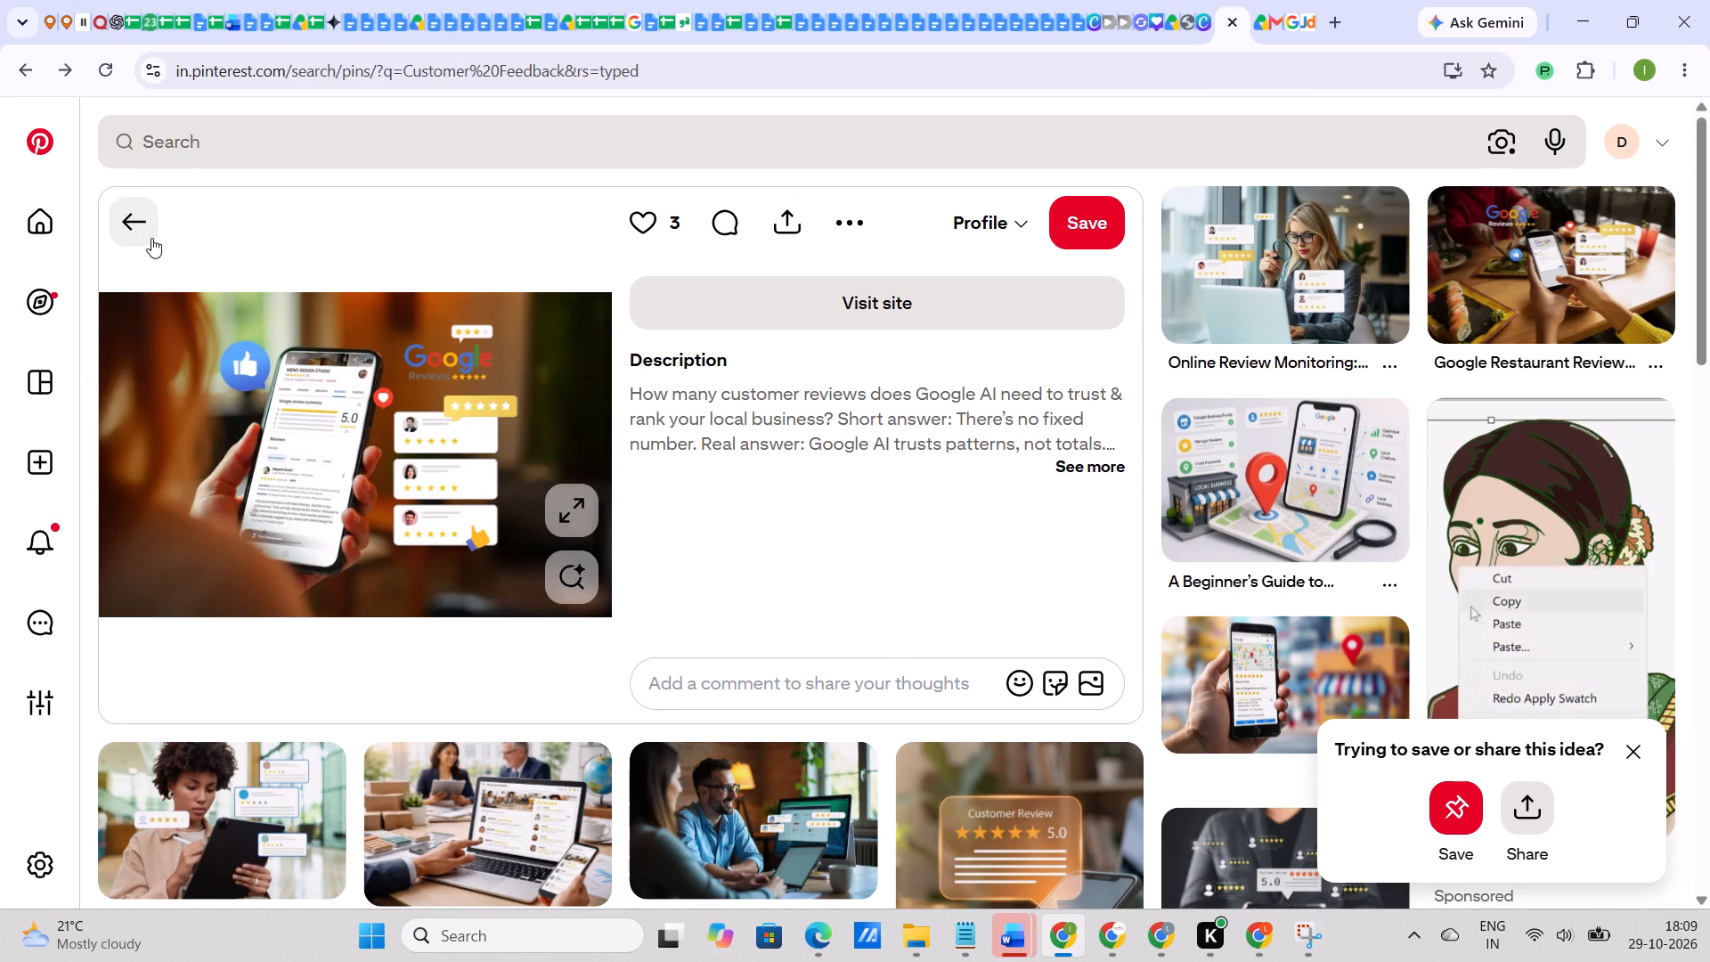
{"action": "left_click", "coordinate": [369, 142]}
{"action": "key", "text": "ctrl+a"}
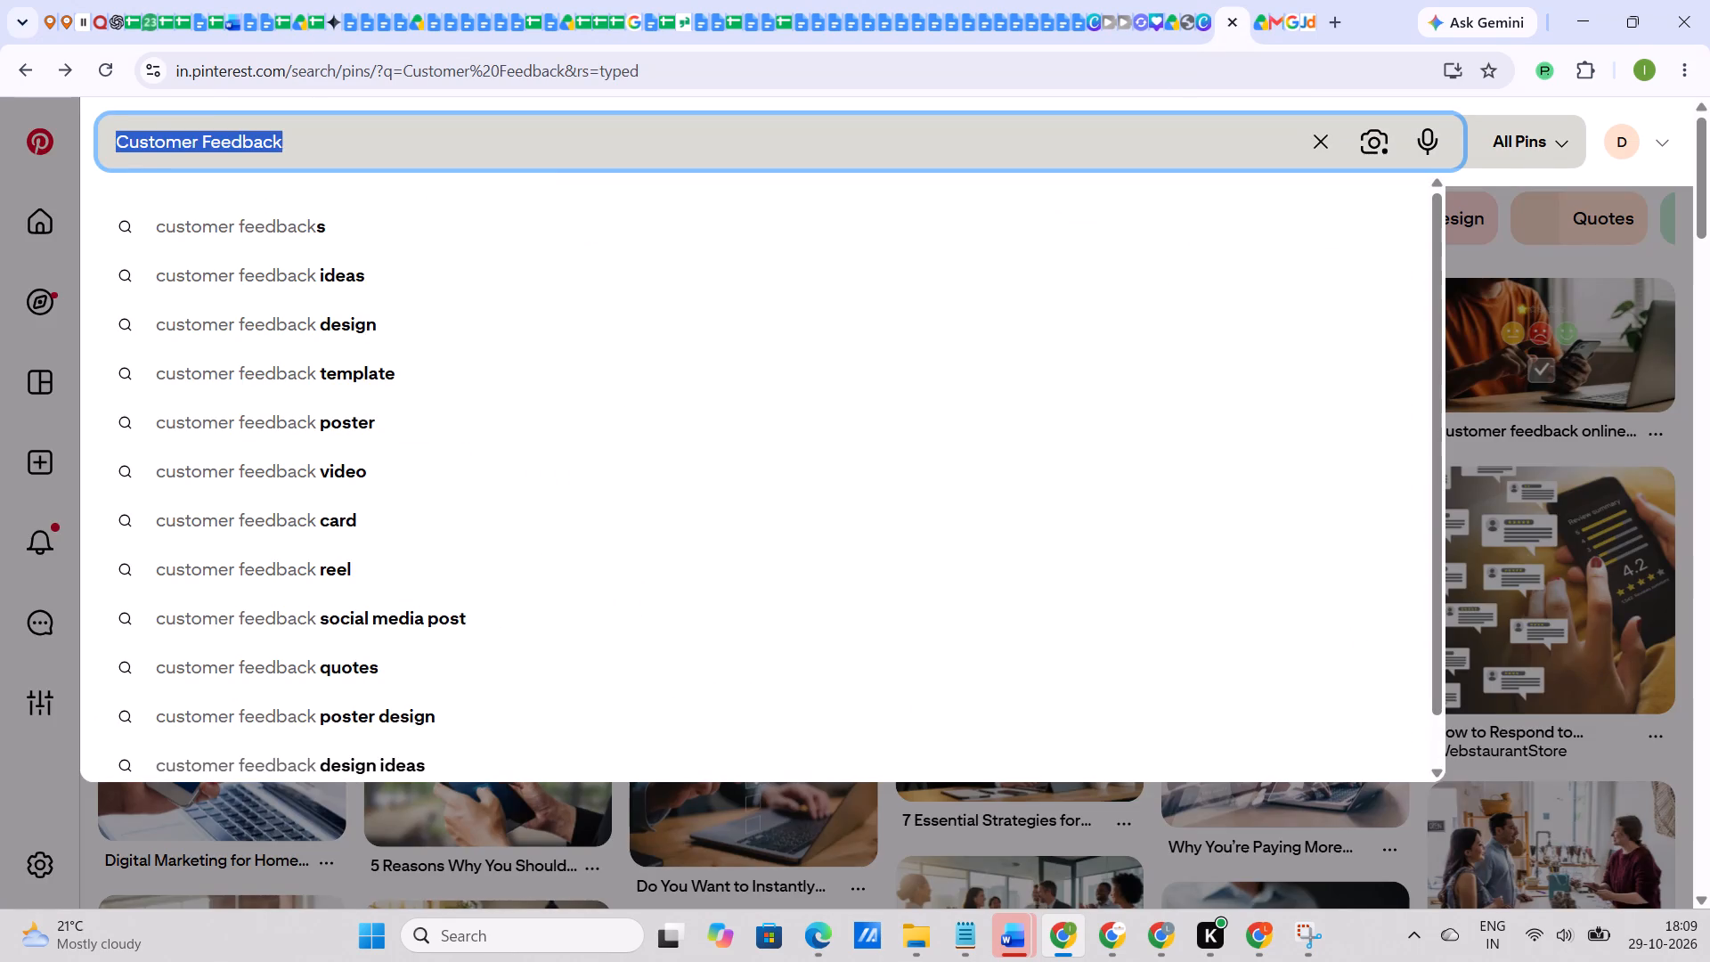
{"action": "key", "text": "ctrl+v"}
{"action": "key", "text": "Return"}
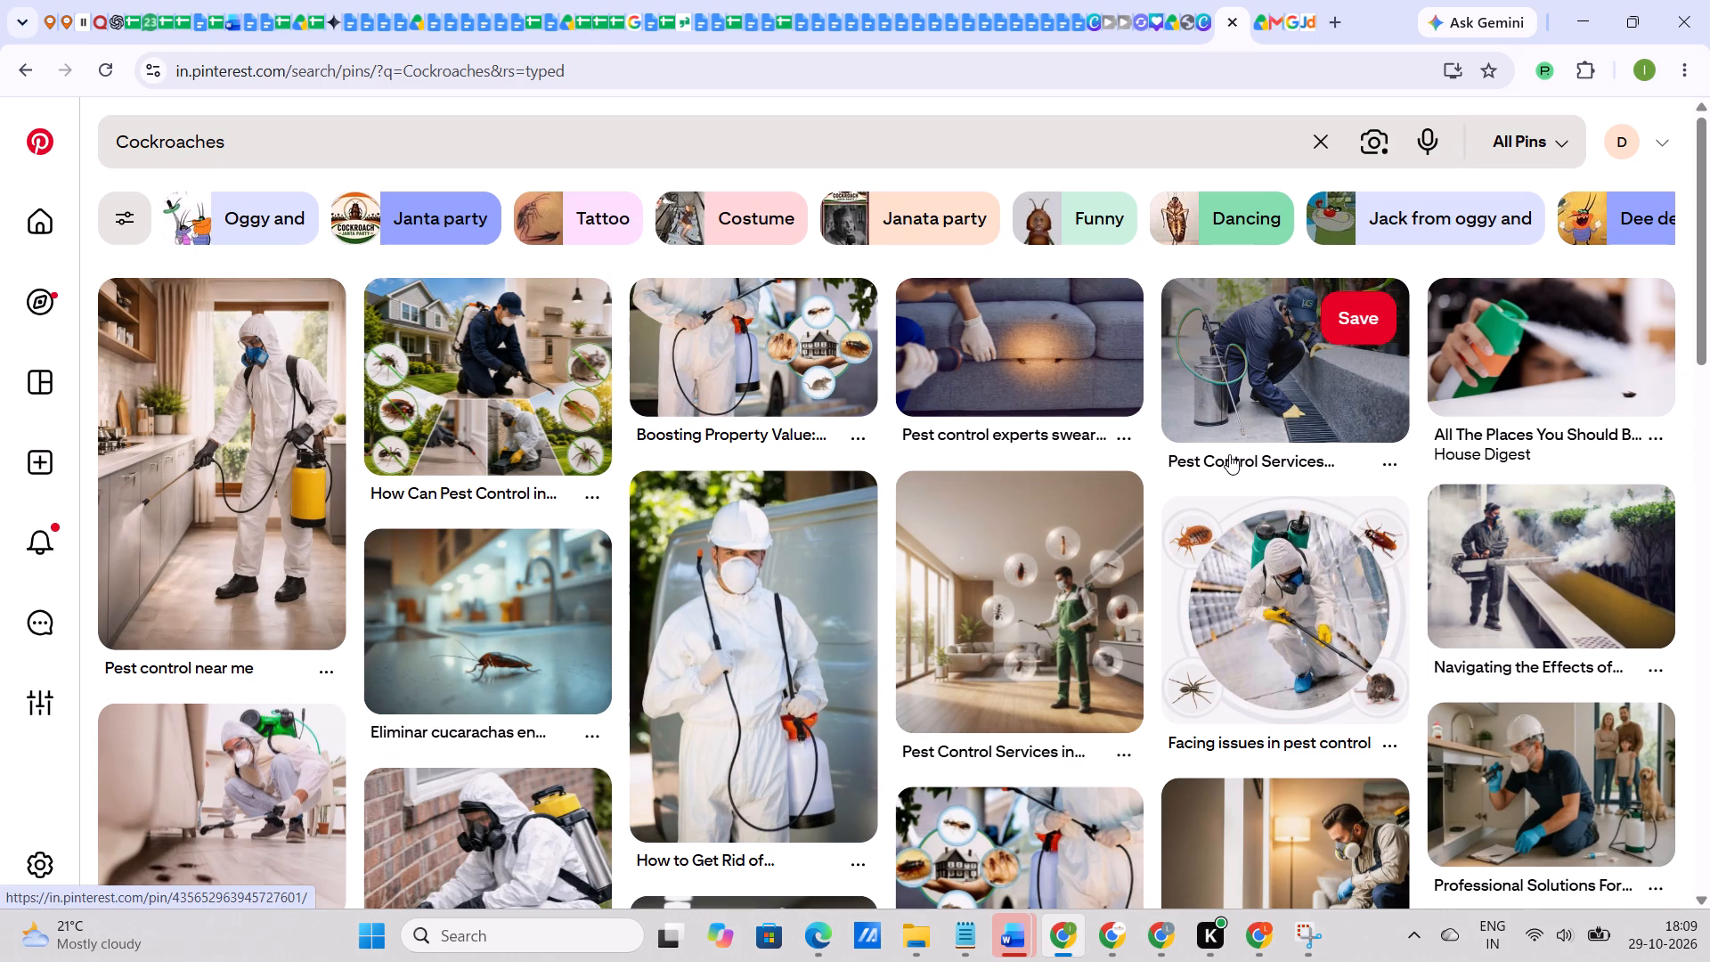
Browse the cockroach image results, view the "cockroch janta party" pin, and return to the results.
{"action": "scroll", "coordinate": [1229, 464], "scroll_direction": "down", "scroll_amount": 8}
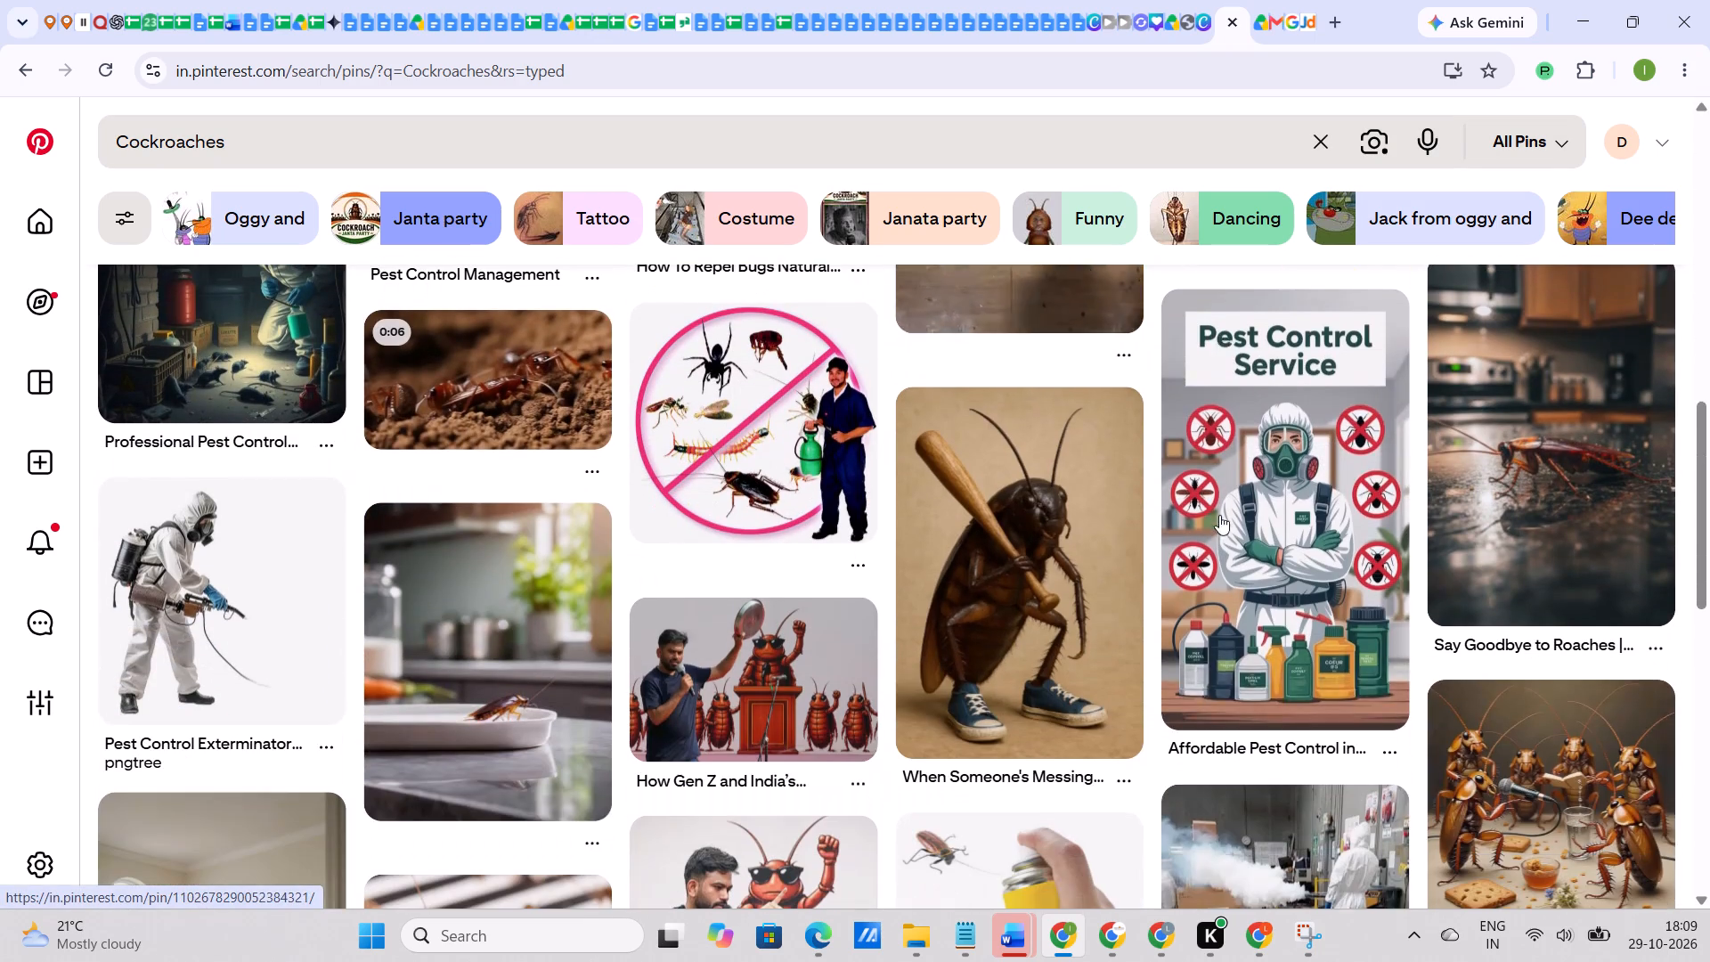
{"action": "scroll", "coordinate": [1219, 515], "scroll_direction": "down", "scroll_amount": 1}
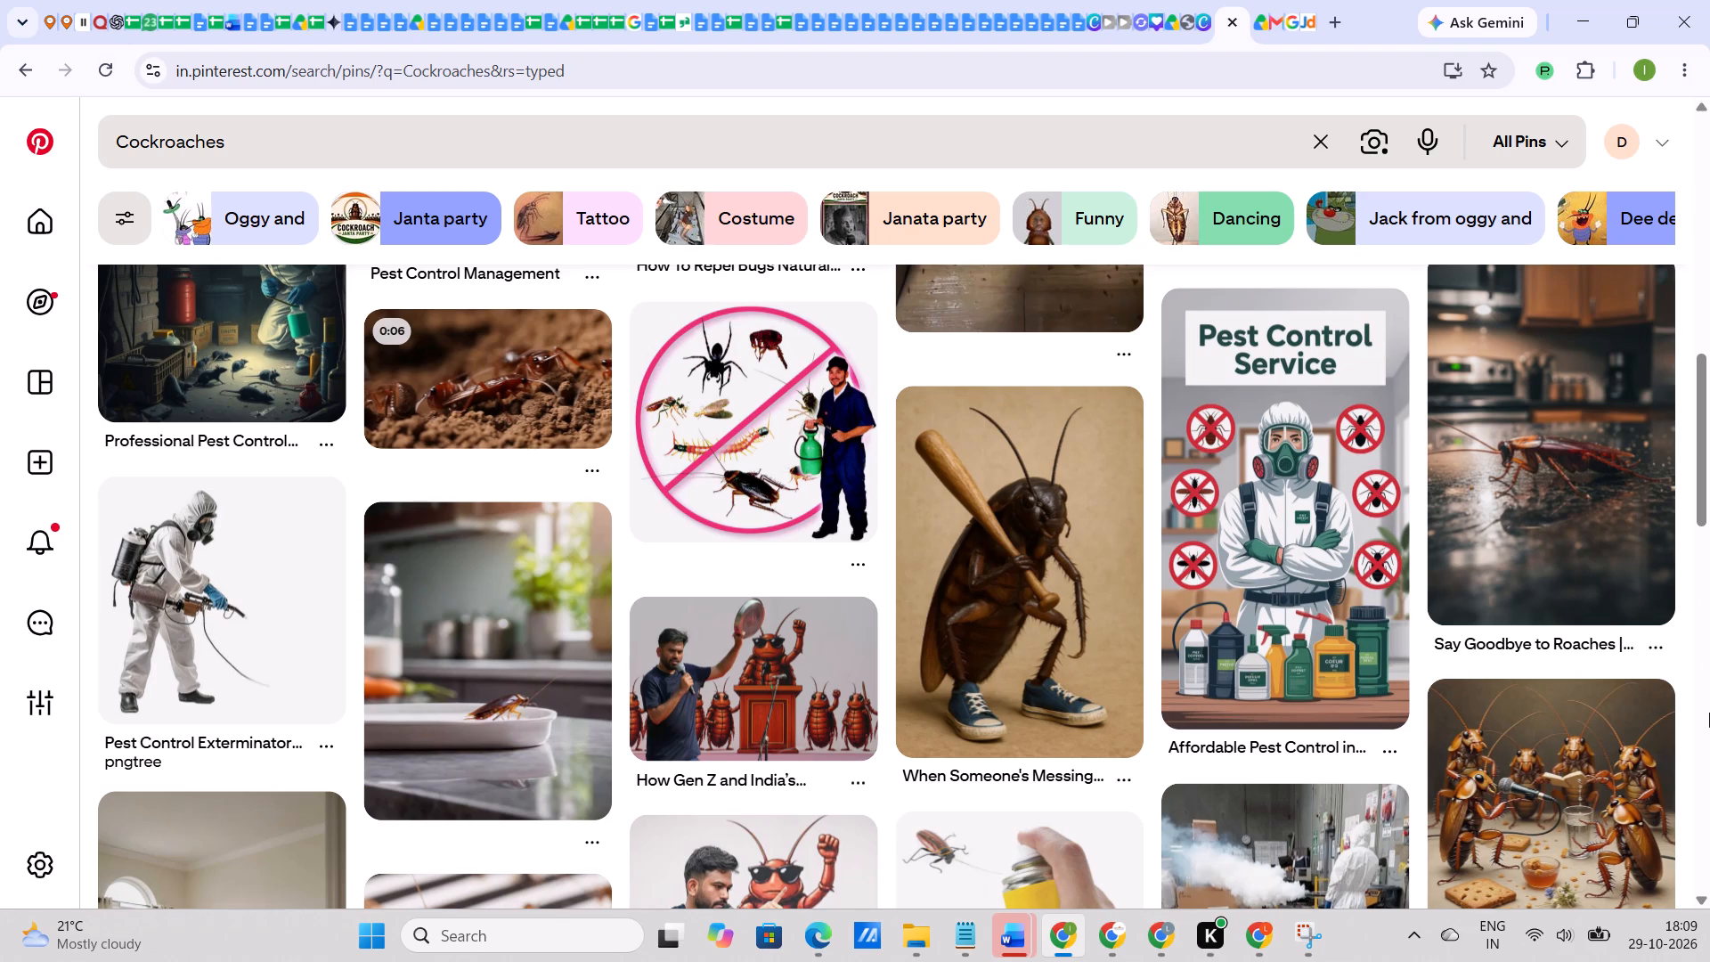
{"action": "scroll", "coordinate": [1405, 591], "scroll_direction": "down", "scroll_amount": 2}
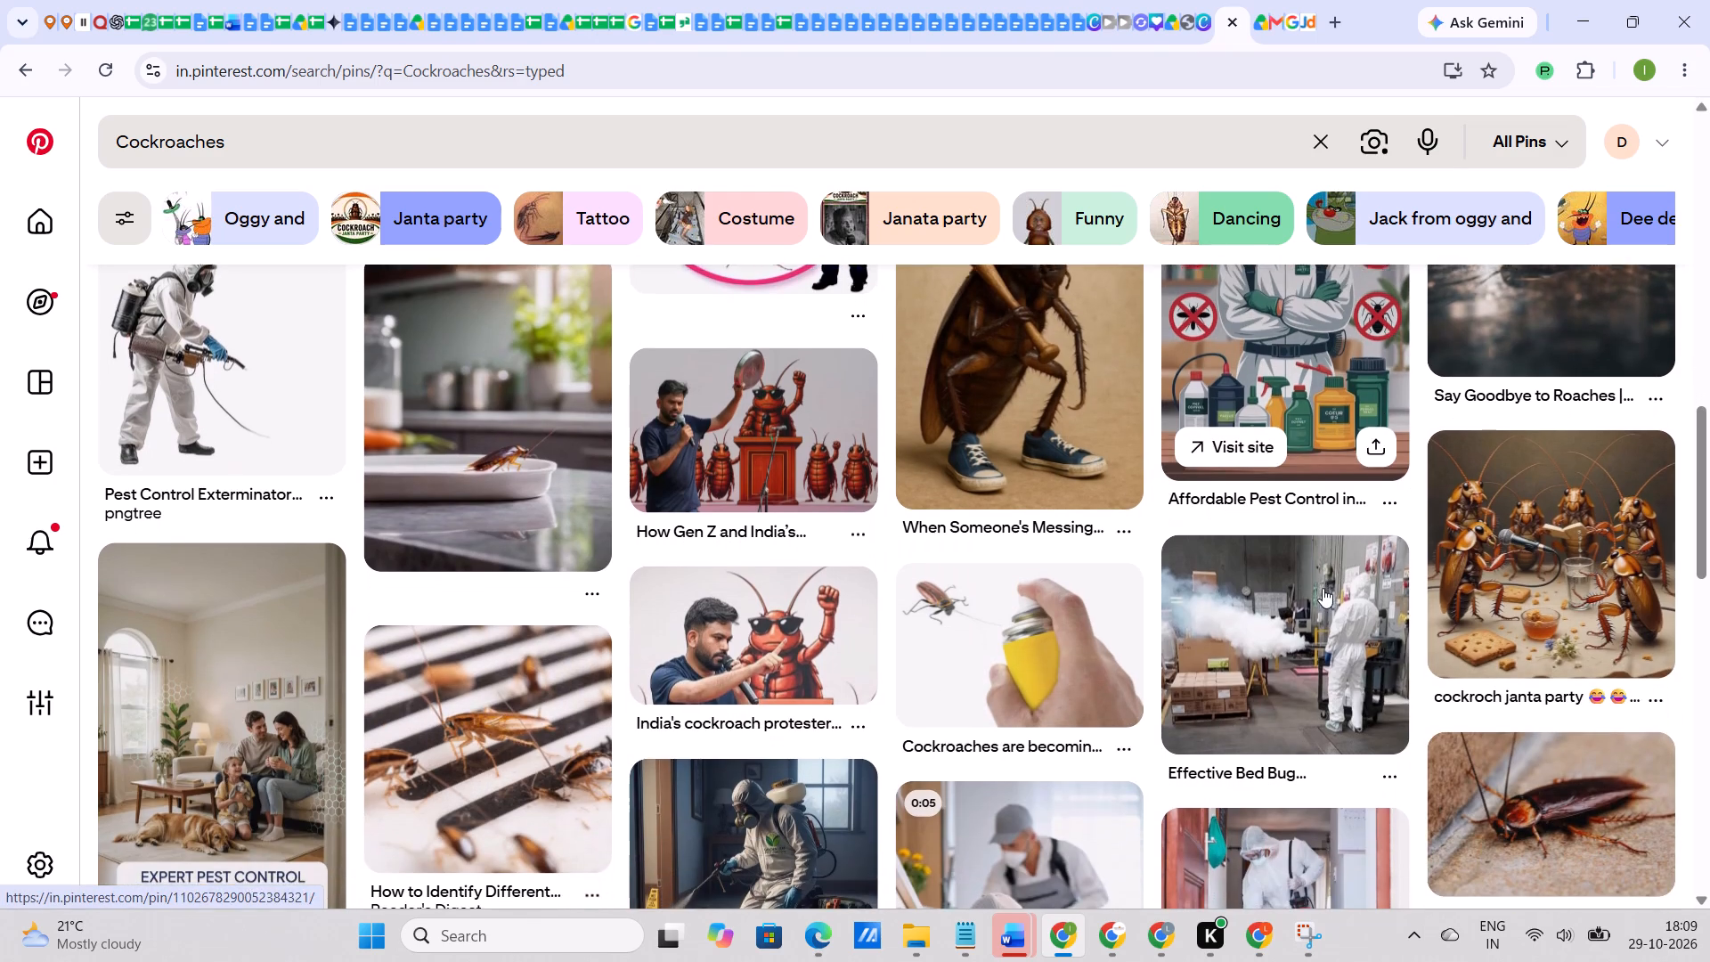
{"action": "scroll", "coordinate": [1323, 588], "scroll_direction": "down", "scroll_amount": 1}
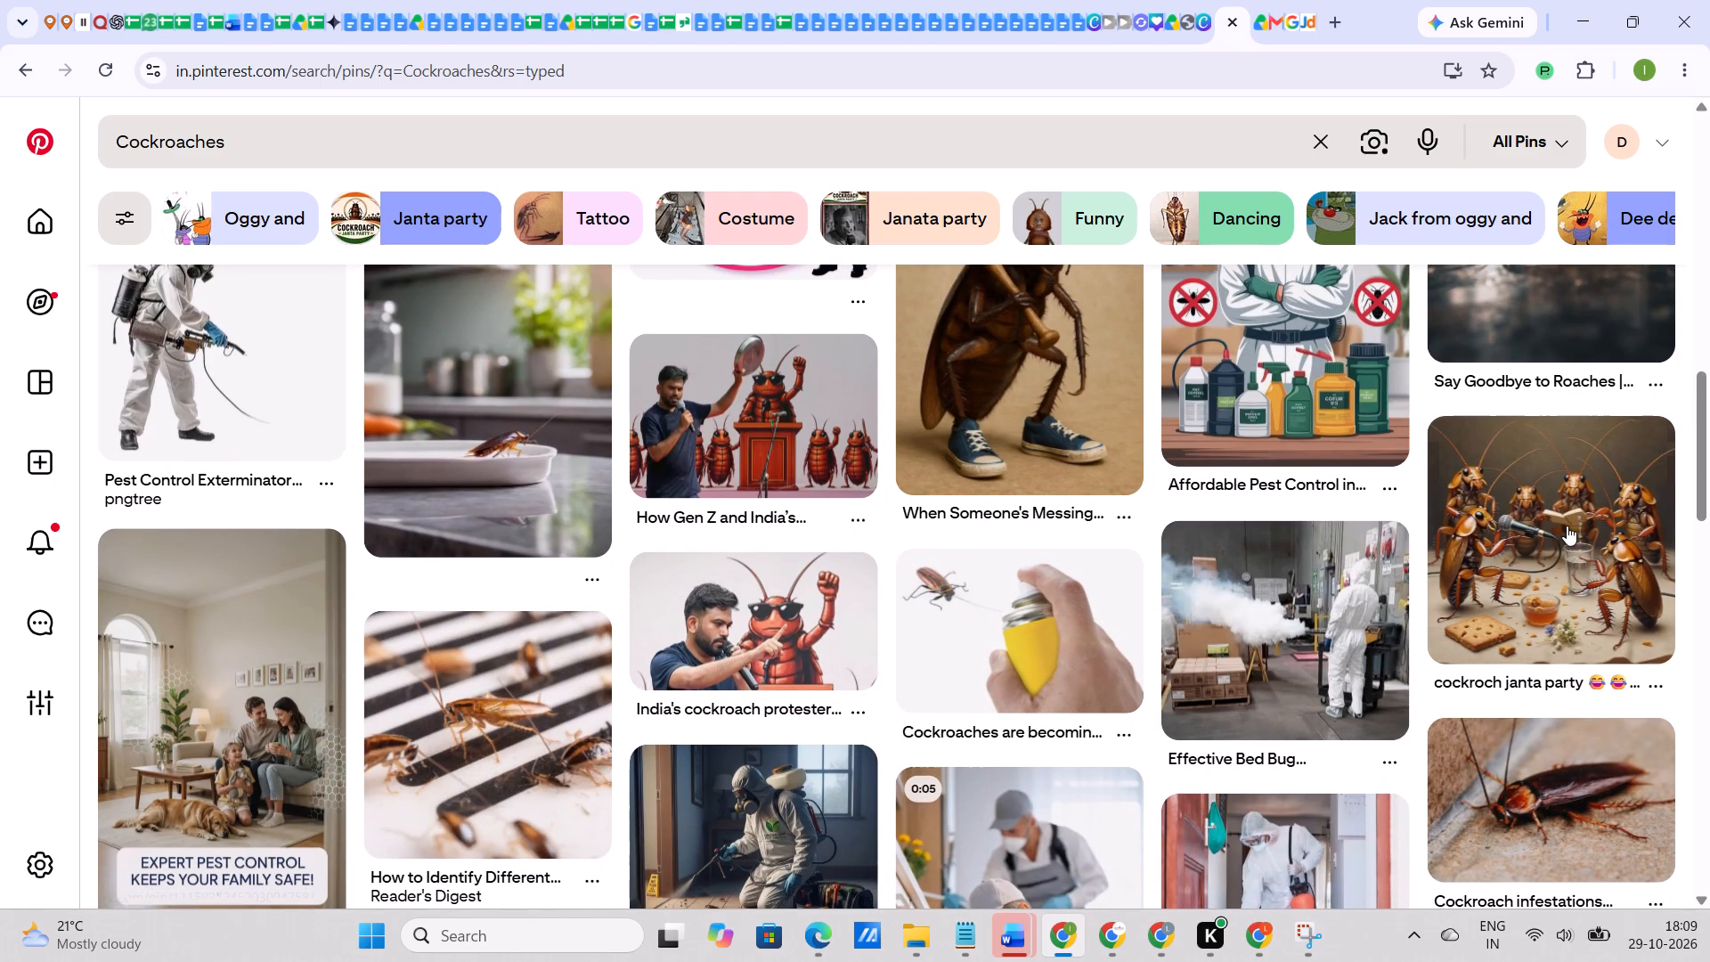
{"action": "left_click", "coordinate": [1519, 560]}
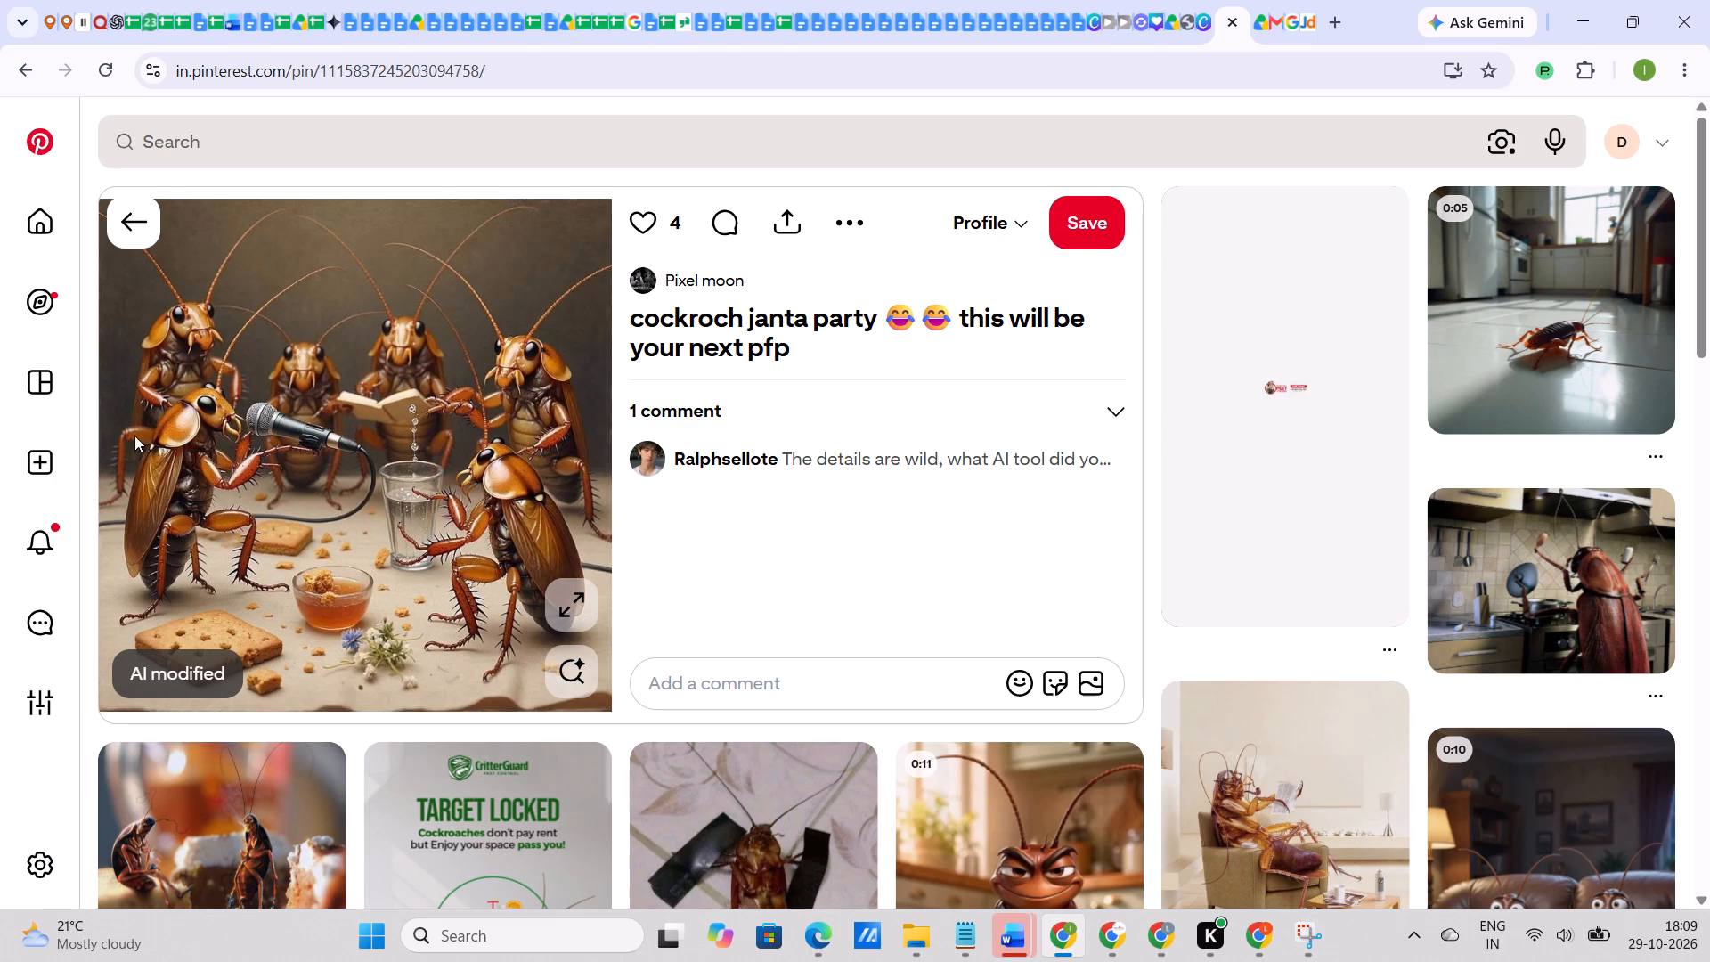
{"action": "left_click", "coordinate": [140, 235]}
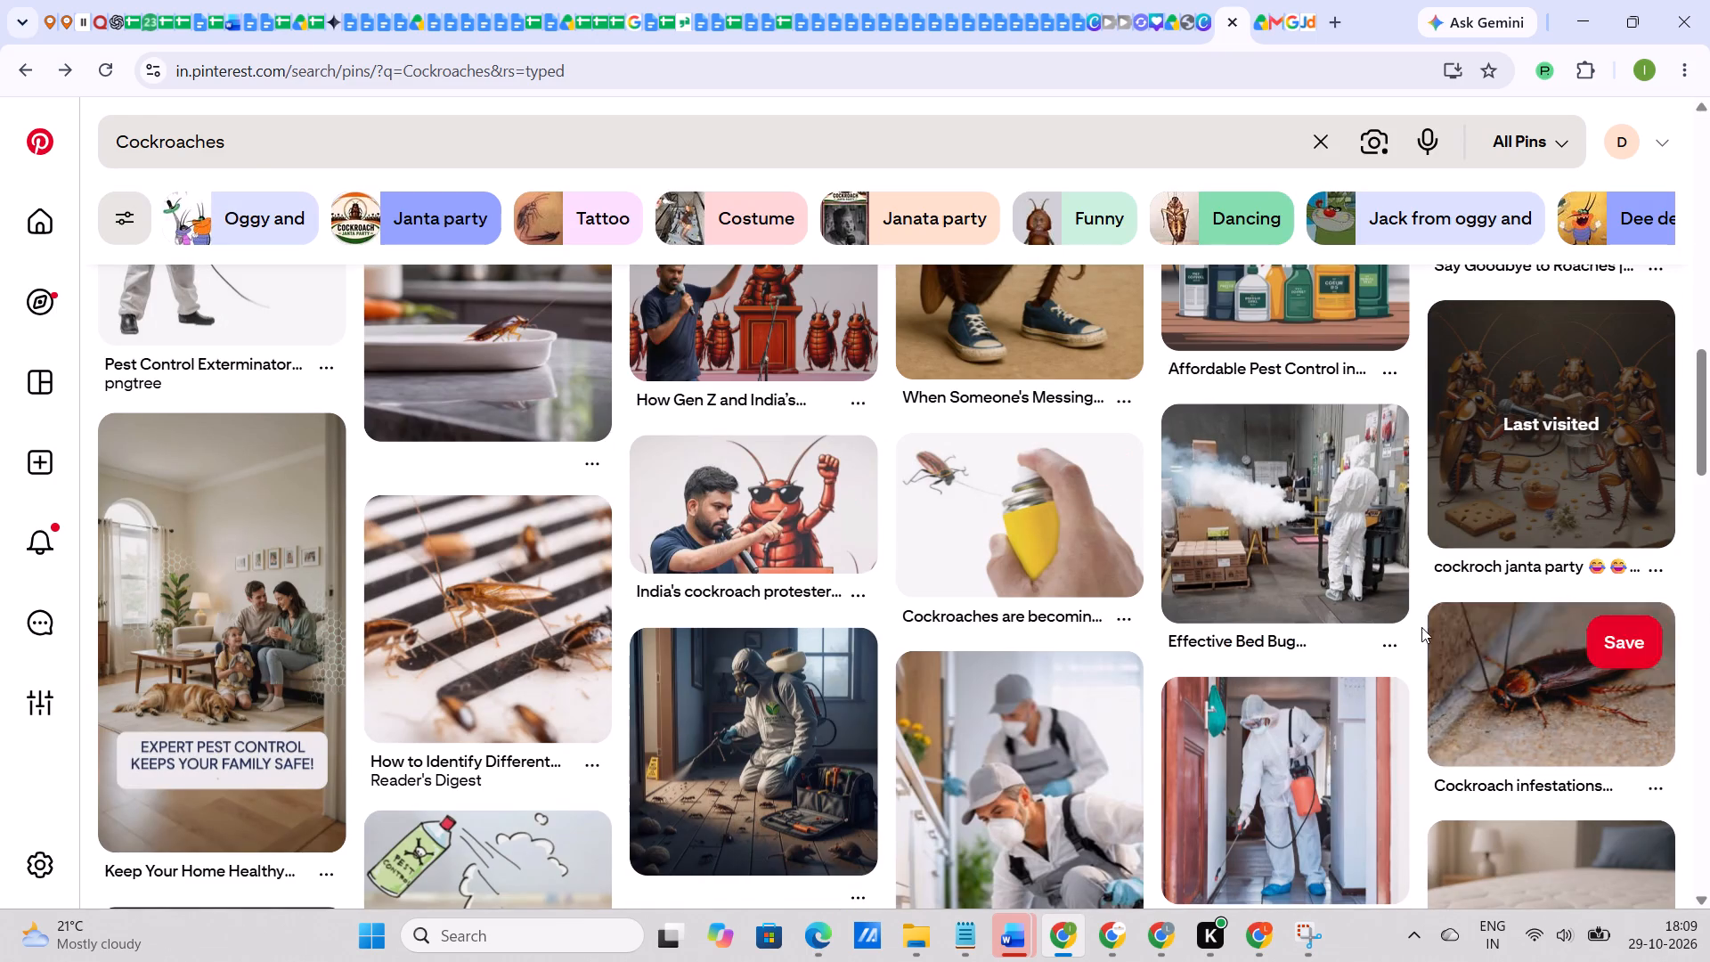
Open the "Cockroach infestations boom across UK" pin and examine its related cockroach images.
{"action": "scroll", "coordinate": [1418, 617], "scroll_direction": "down", "scroll_amount": 3}
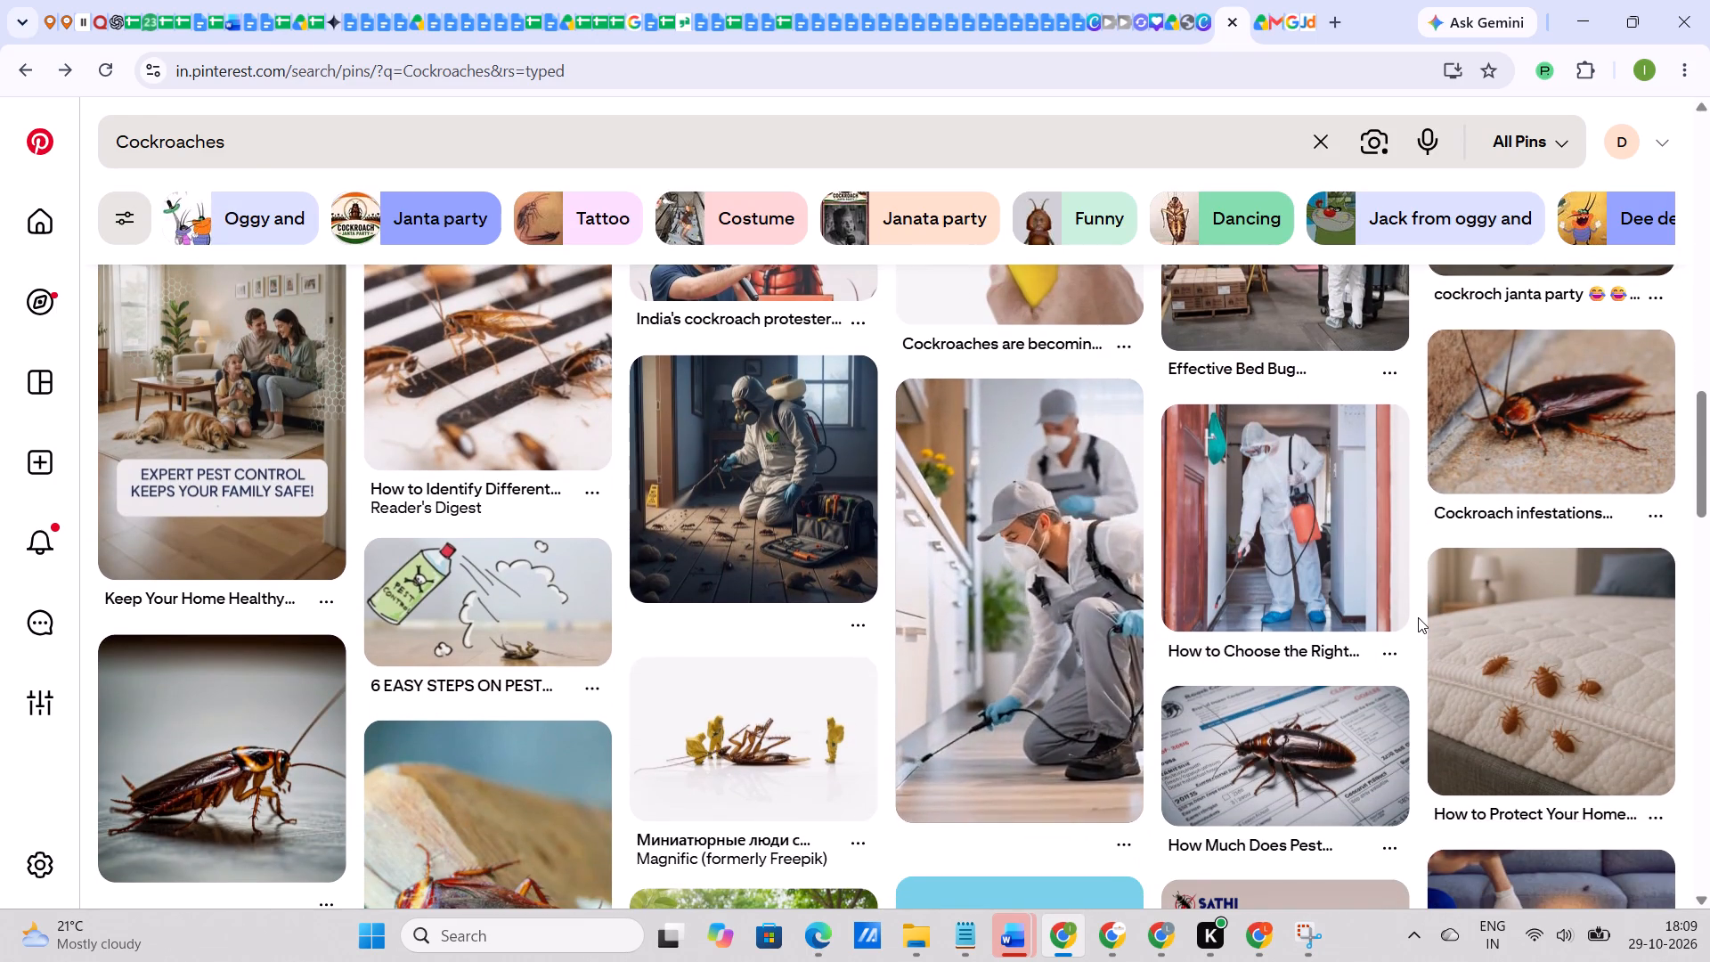
{"action": "left_click", "coordinate": [1510, 467]}
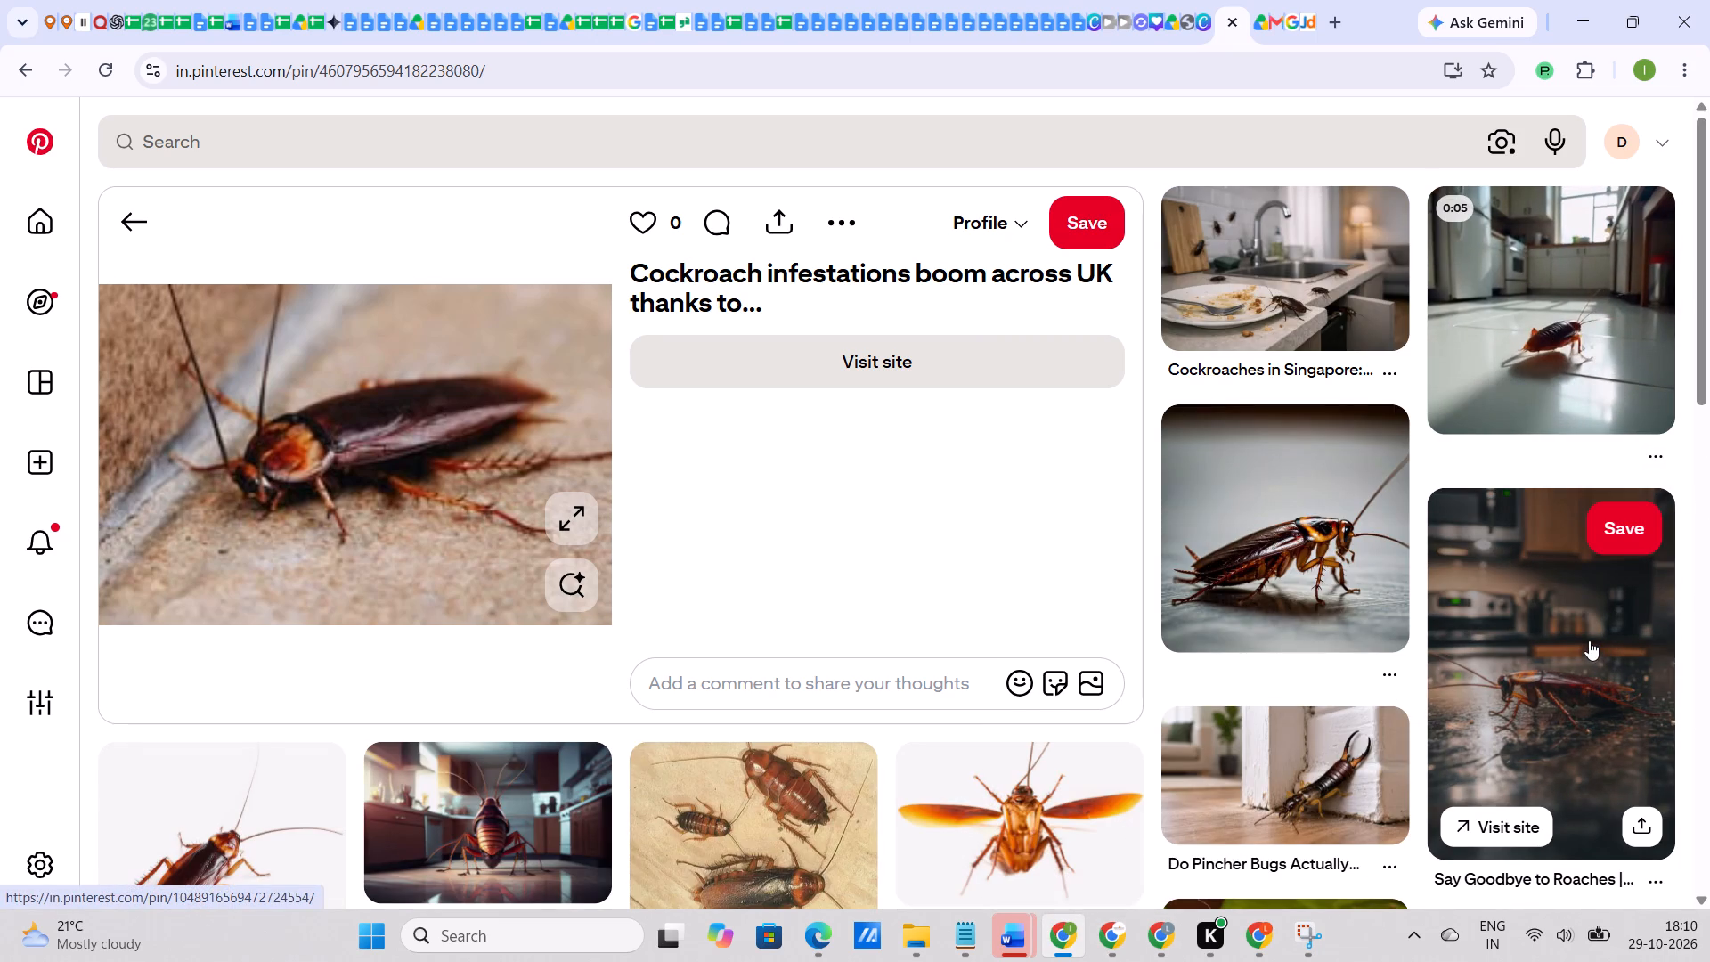
{"action": "scroll", "coordinate": [1589, 640], "scroll_direction": "down", "scroll_amount": 1}
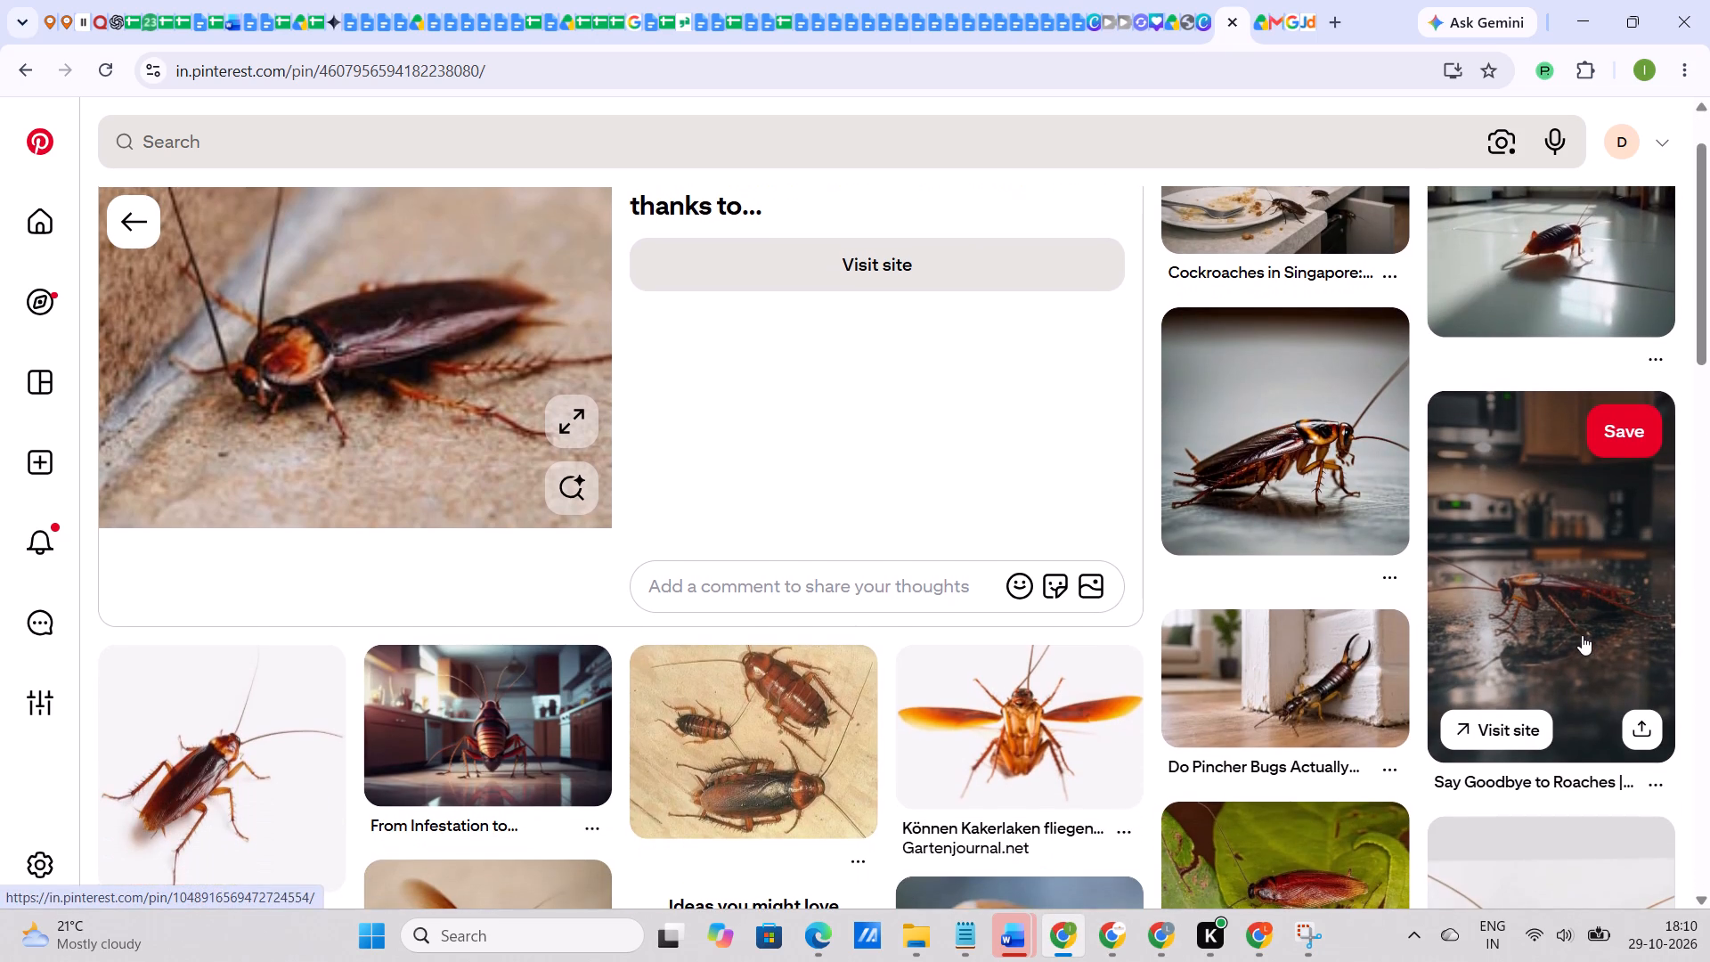
{"action": "scroll", "coordinate": [1582, 635], "scroll_direction": "down", "scroll_amount": 3}
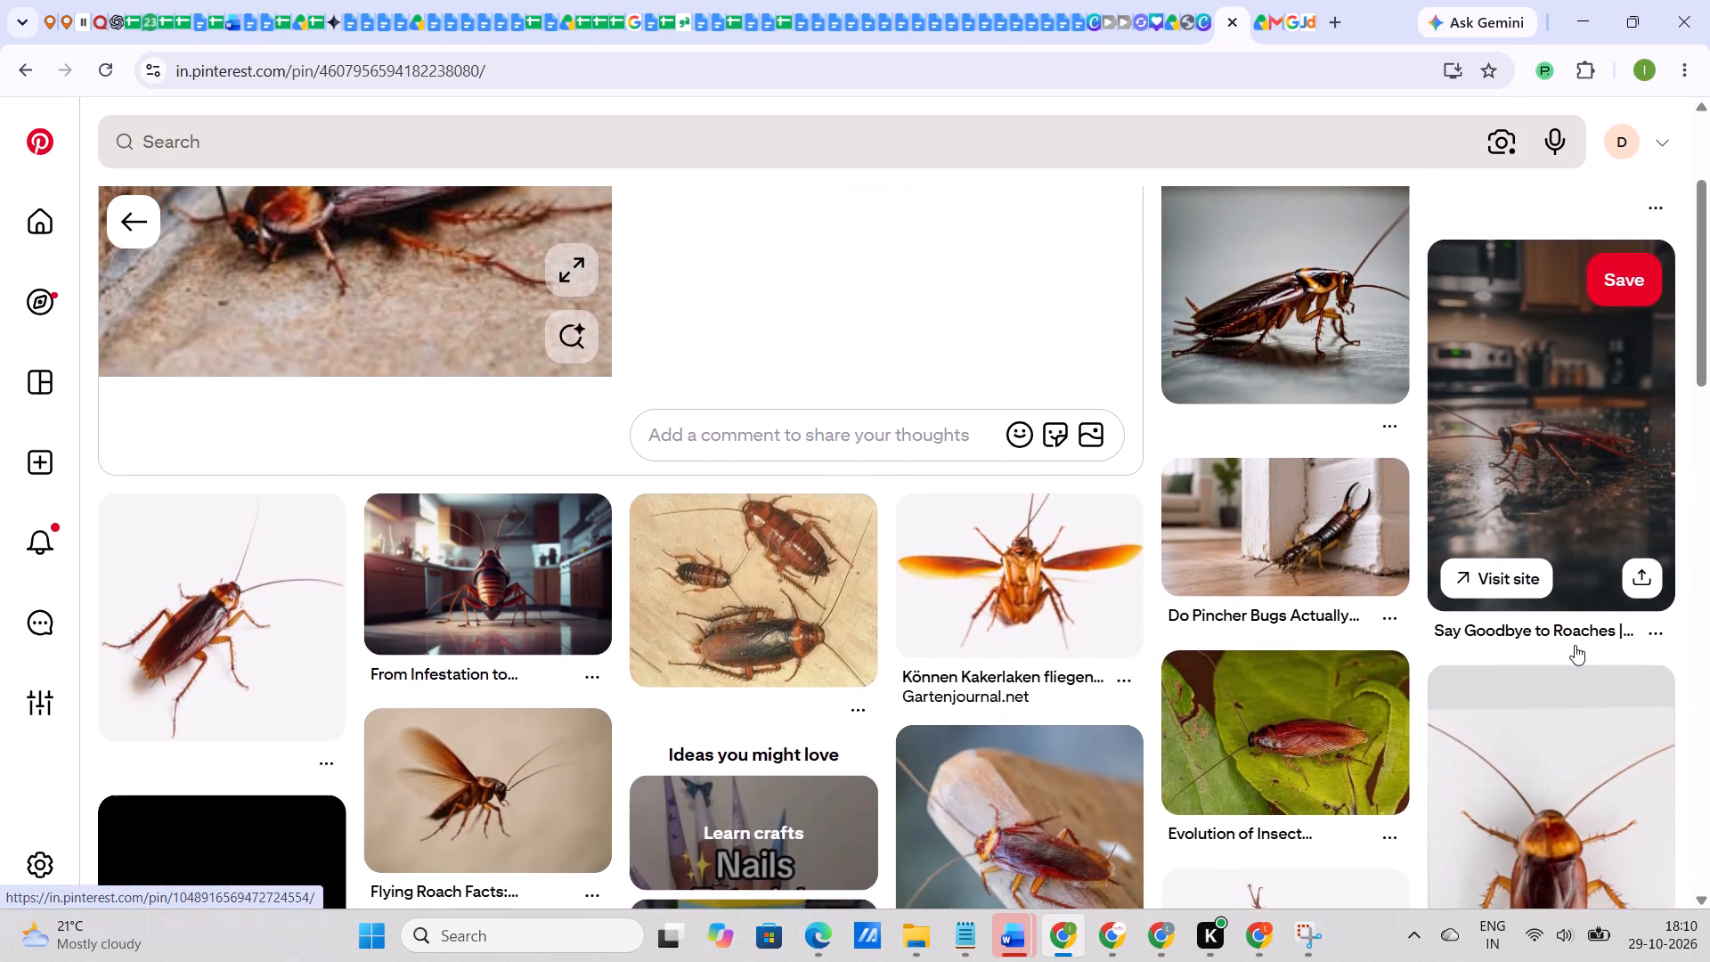
{"action": "scroll", "coordinate": [1575, 645], "scroll_direction": "down", "scroll_amount": 5}
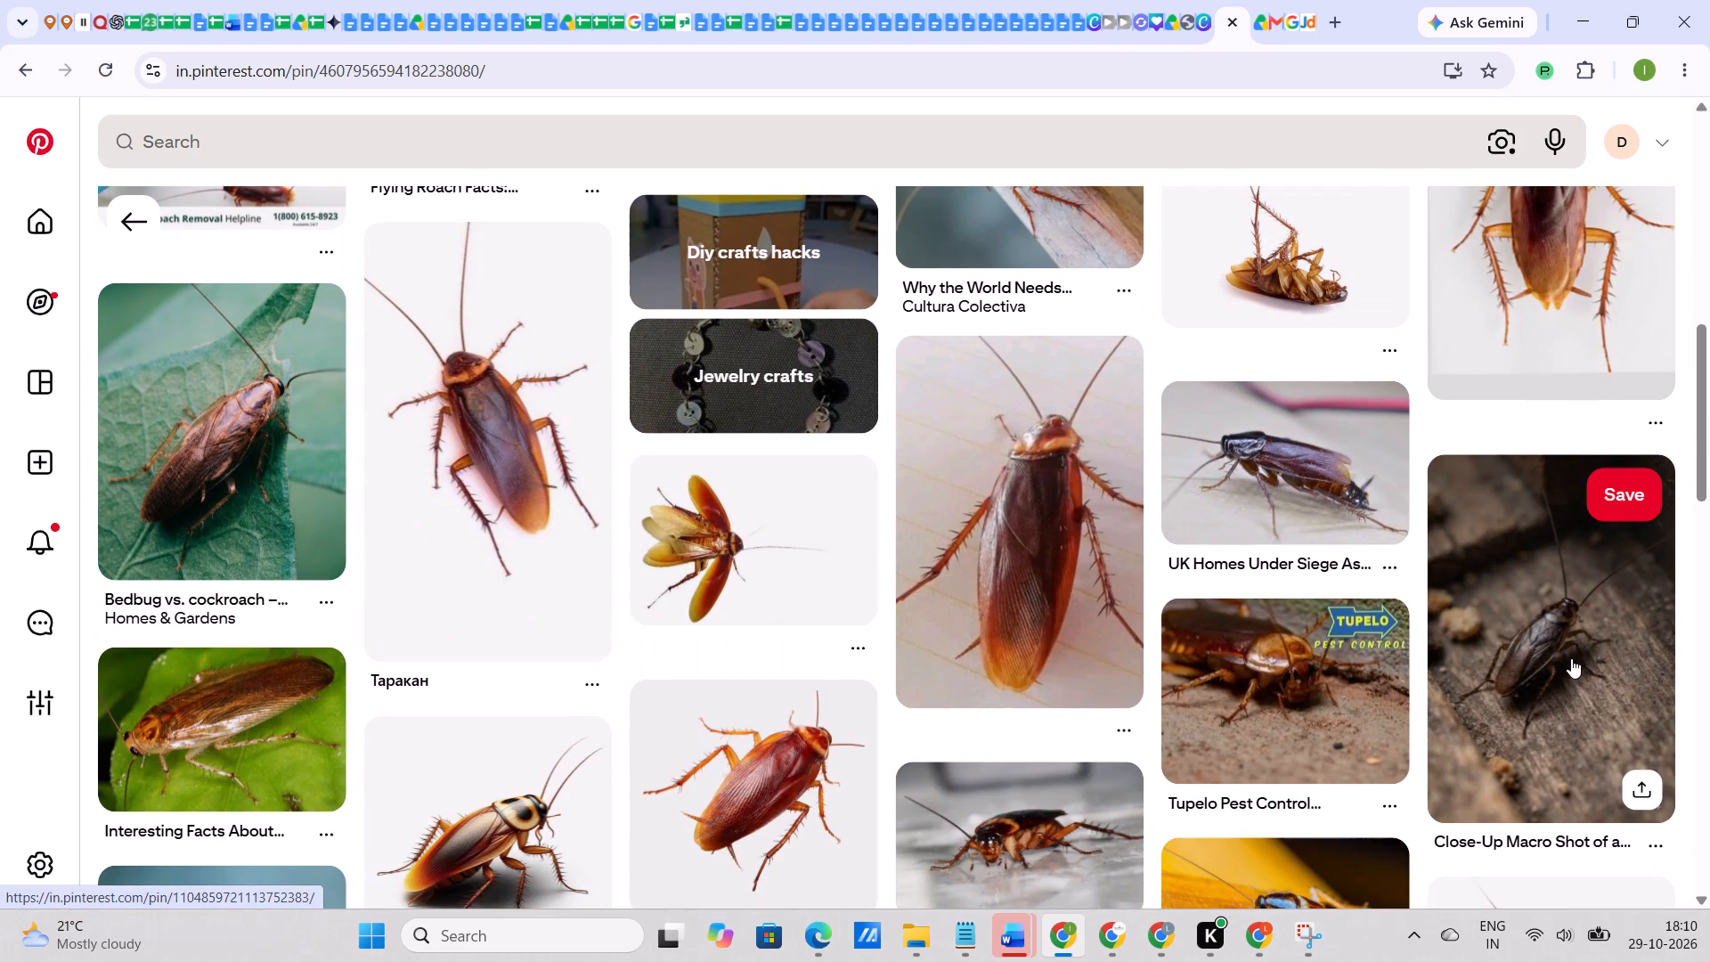
{"action": "scroll", "coordinate": [1571, 658], "scroll_direction": "down", "scroll_amount": 2}
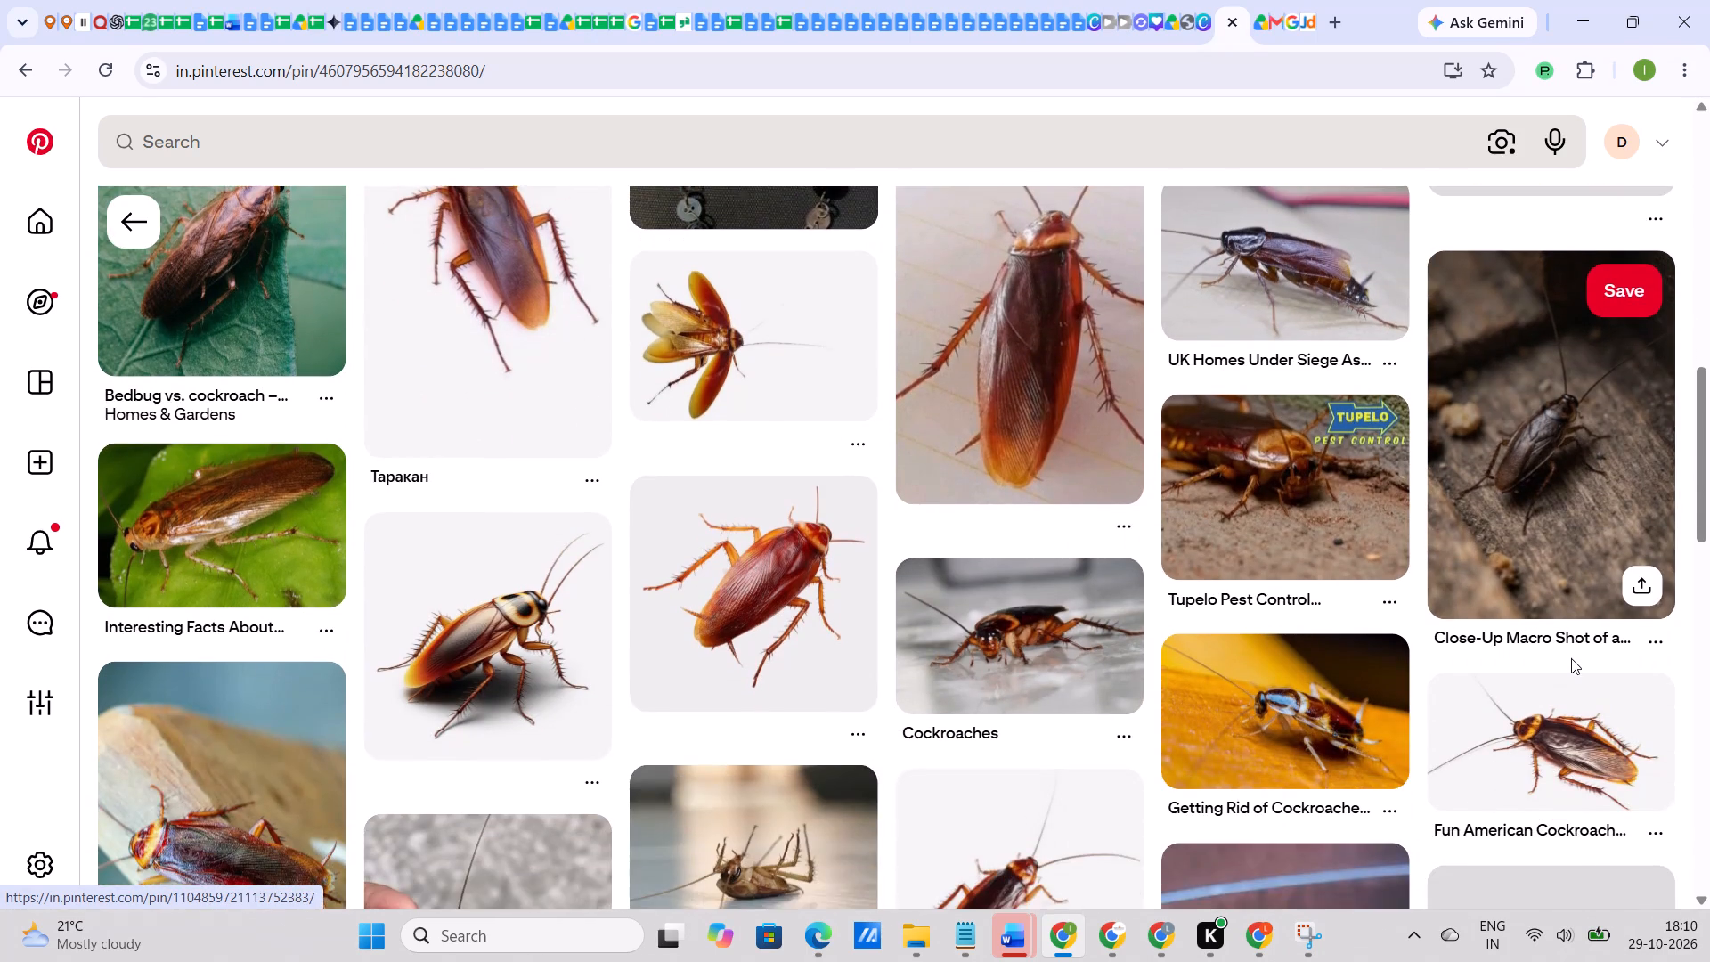
{"action": "scroll", "coordinate": [1571, 658], "scroll_direction": "down", "scroll_amount": 2}
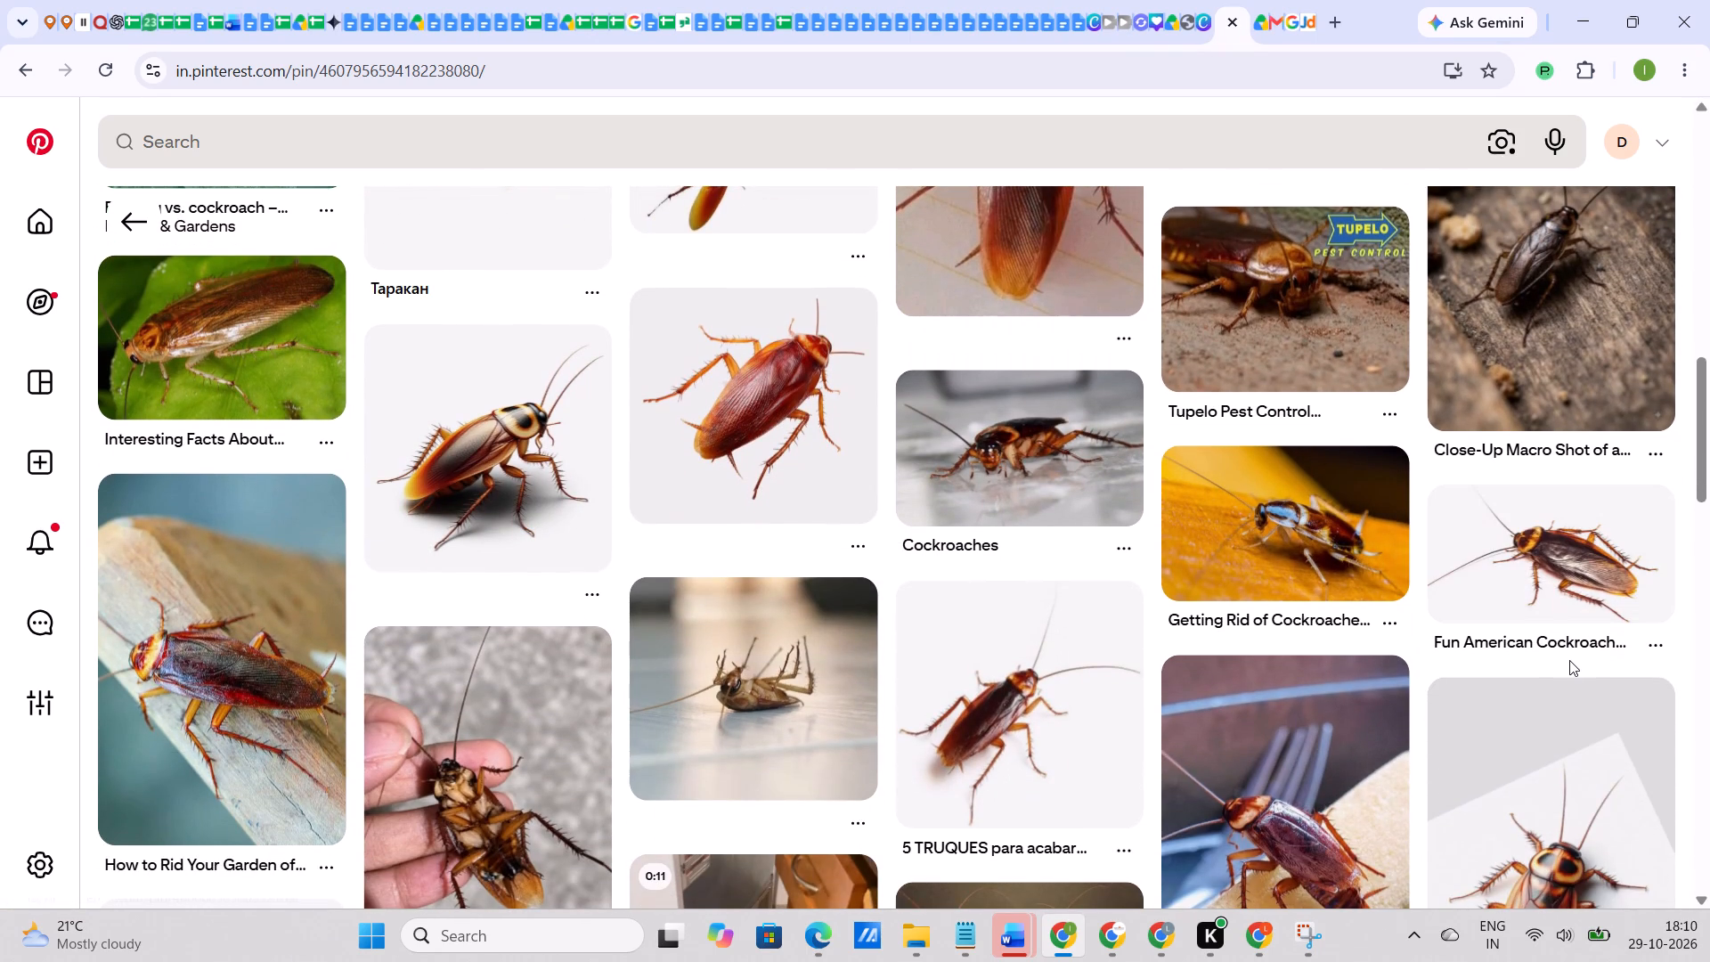
{"action": "scroll", "coordinate": [1569, 660], "scroll_direction": "down", "scroll_amount": 2}
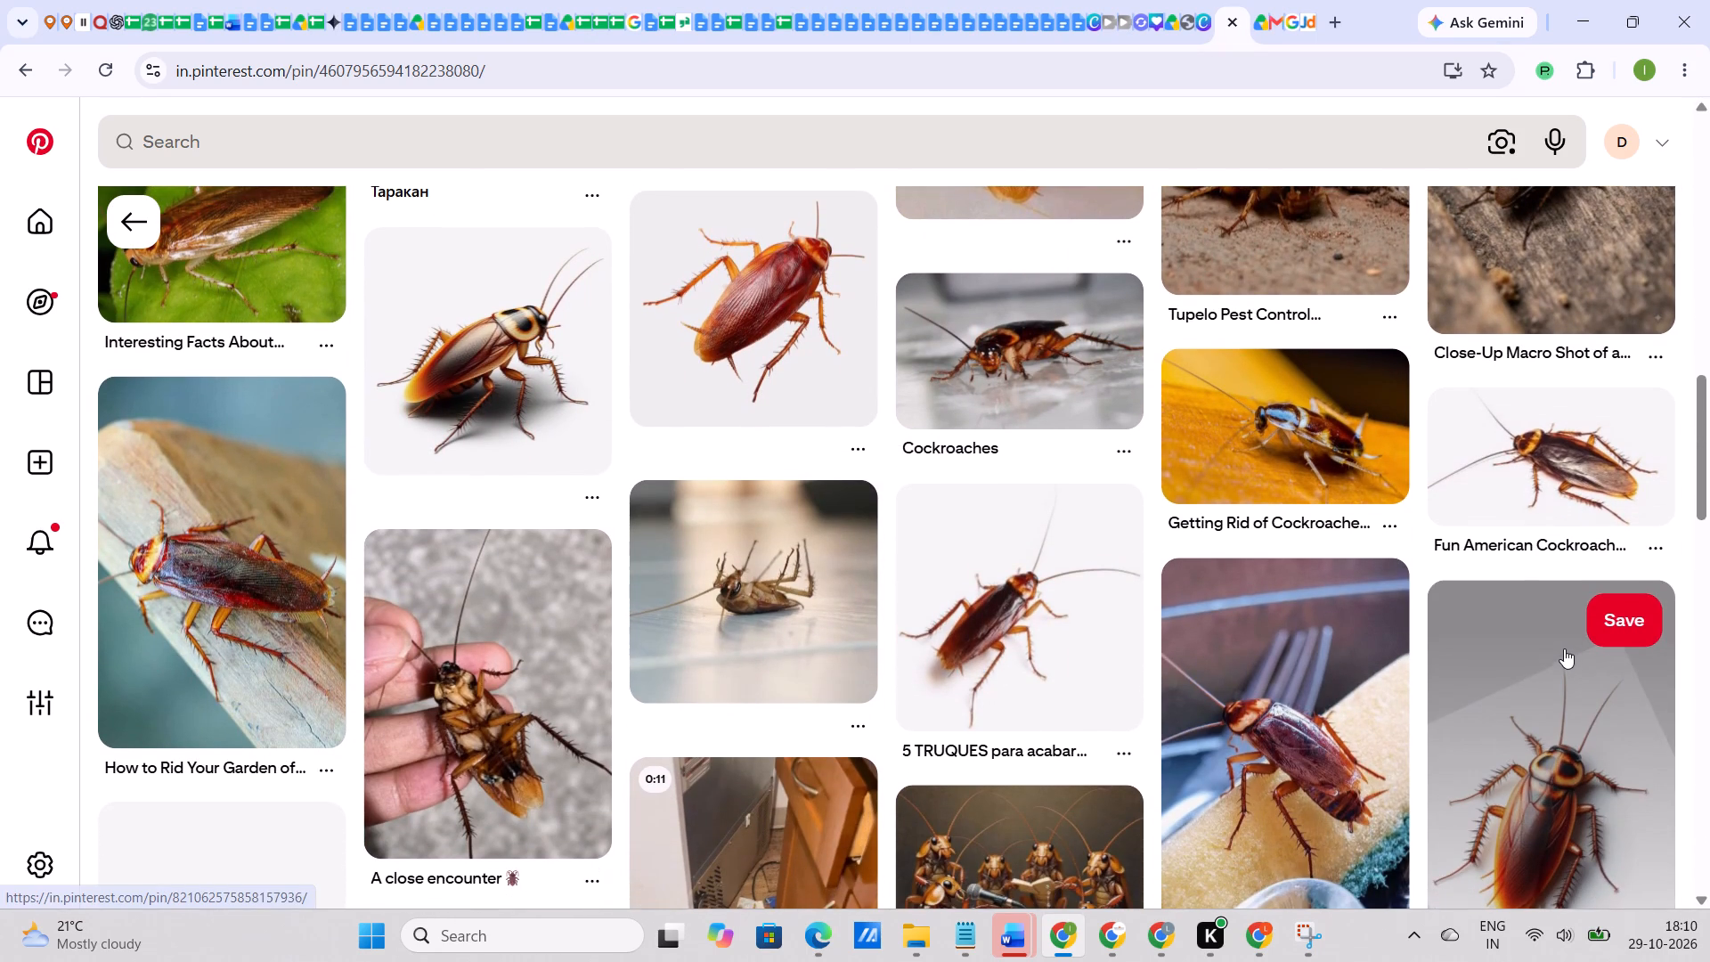
Open the "Fun American Cockroach Facts For Kids" pin and examine its related cockroach images.
{"action": "right_click", "coordinate": [1503, 454]}
{"action": "left_click", "coordinate": [1541, 473]}
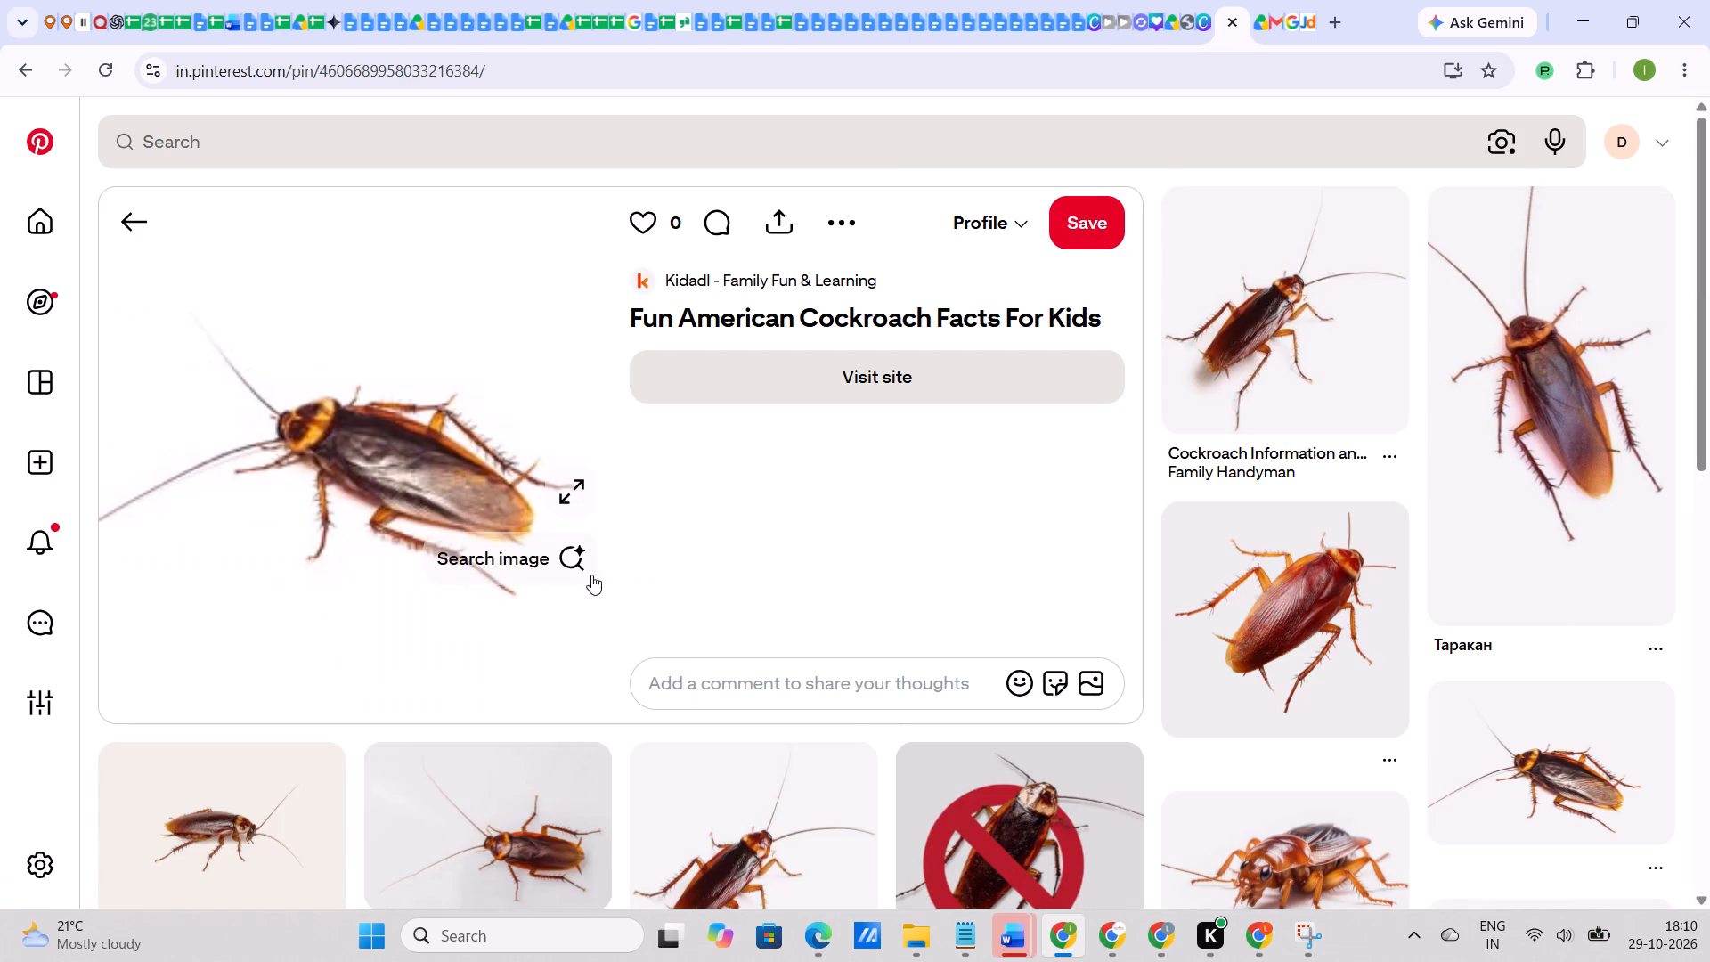
{"action": "scroll", "coordinate": [1571, 632], "scroll_direction": "down", "scroll_amount": 1}
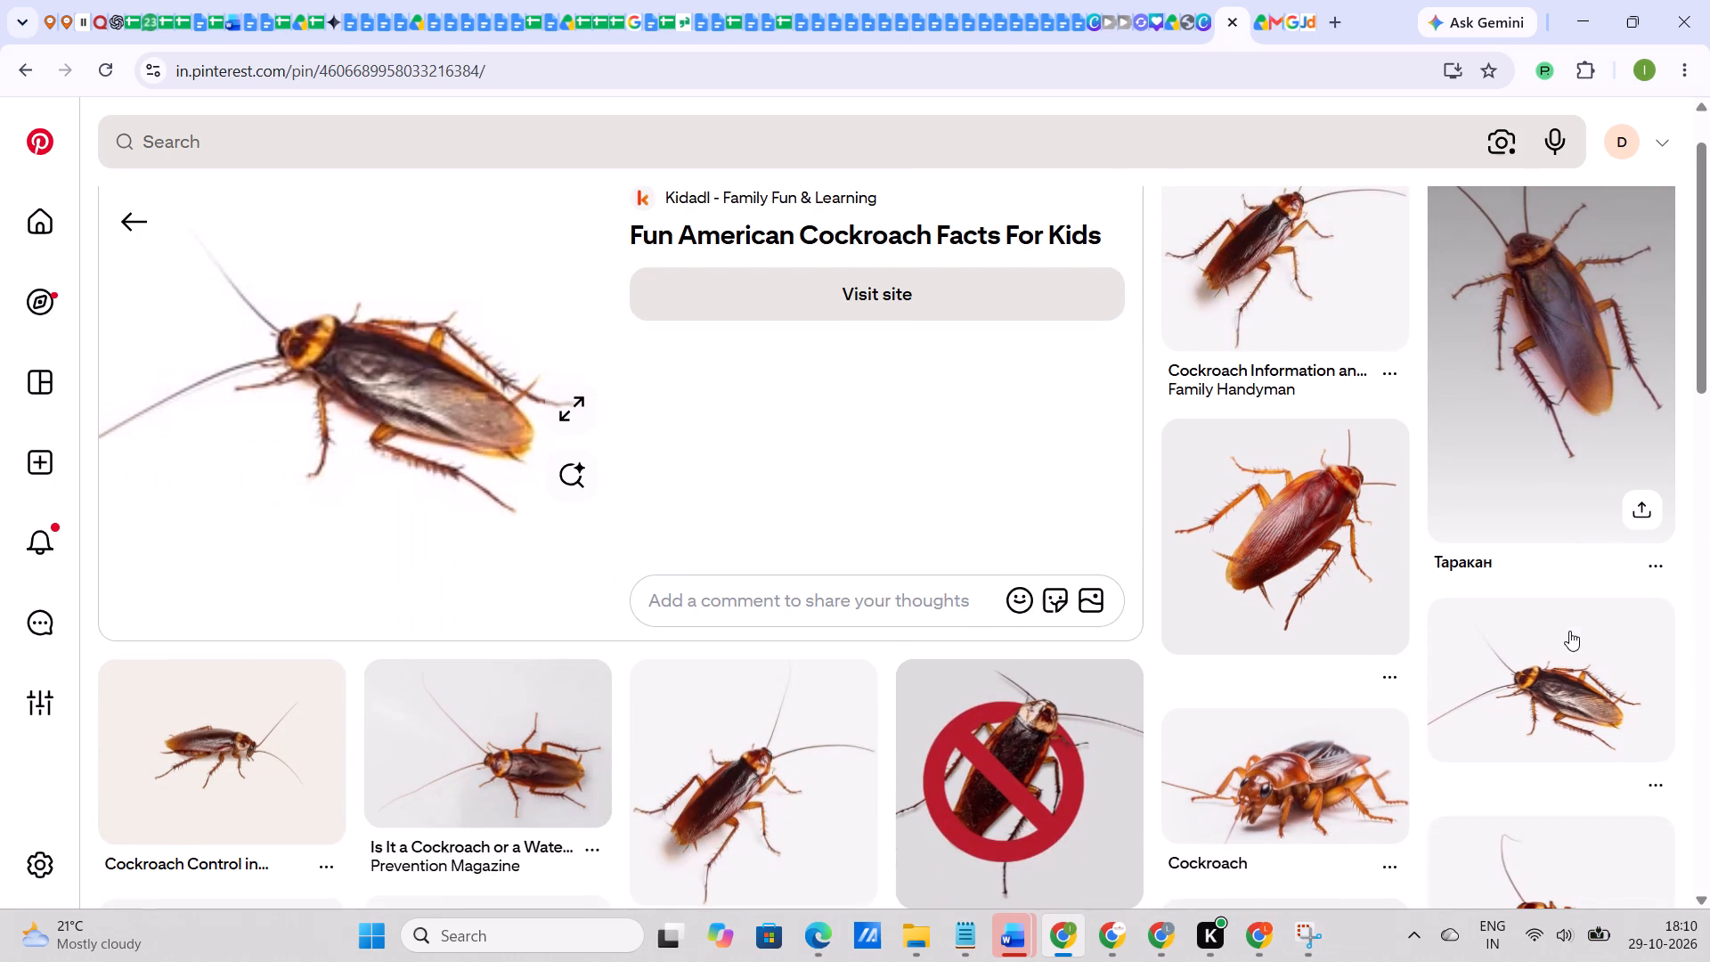
{"action": "scroll", "coordinate": [1569, 631], "scroll_direction": "down", "scroll_amount": 1}
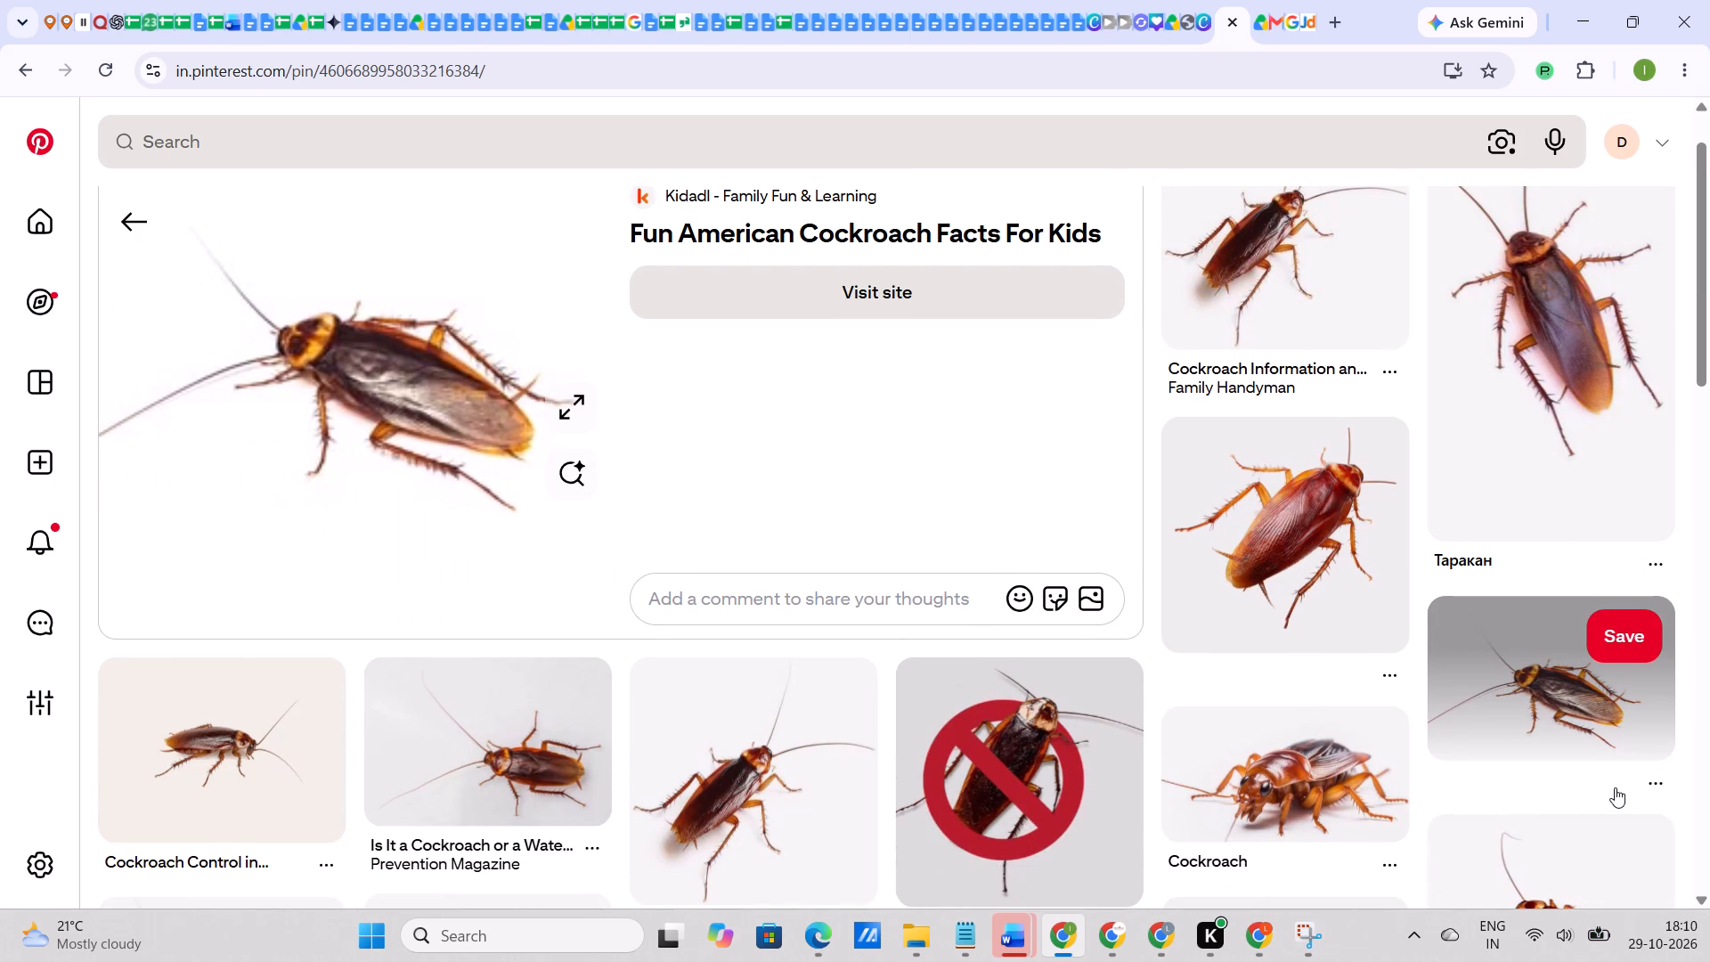
{"action": "scroll", "coordinate": [1609, 783], "scroll_direction": "down", "scroll_amount": 3}
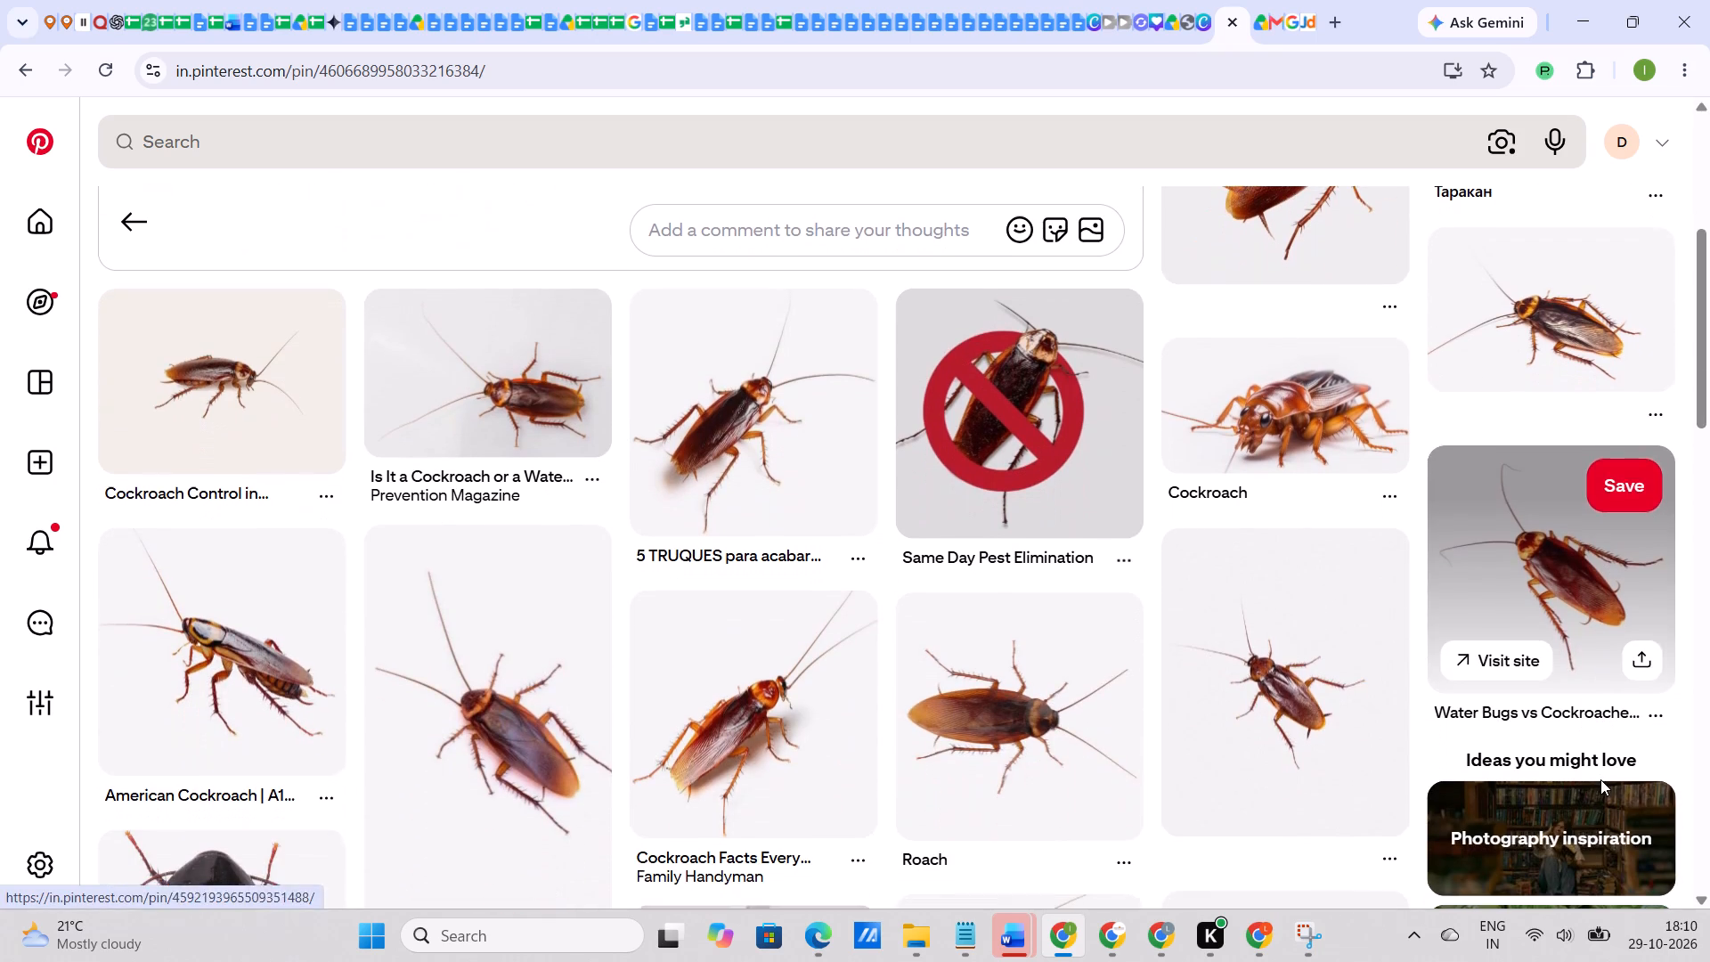
{"action": "scroll", "coordinate": [1600, 779], "scroll_direction": "down", "scroll_amount": 2}
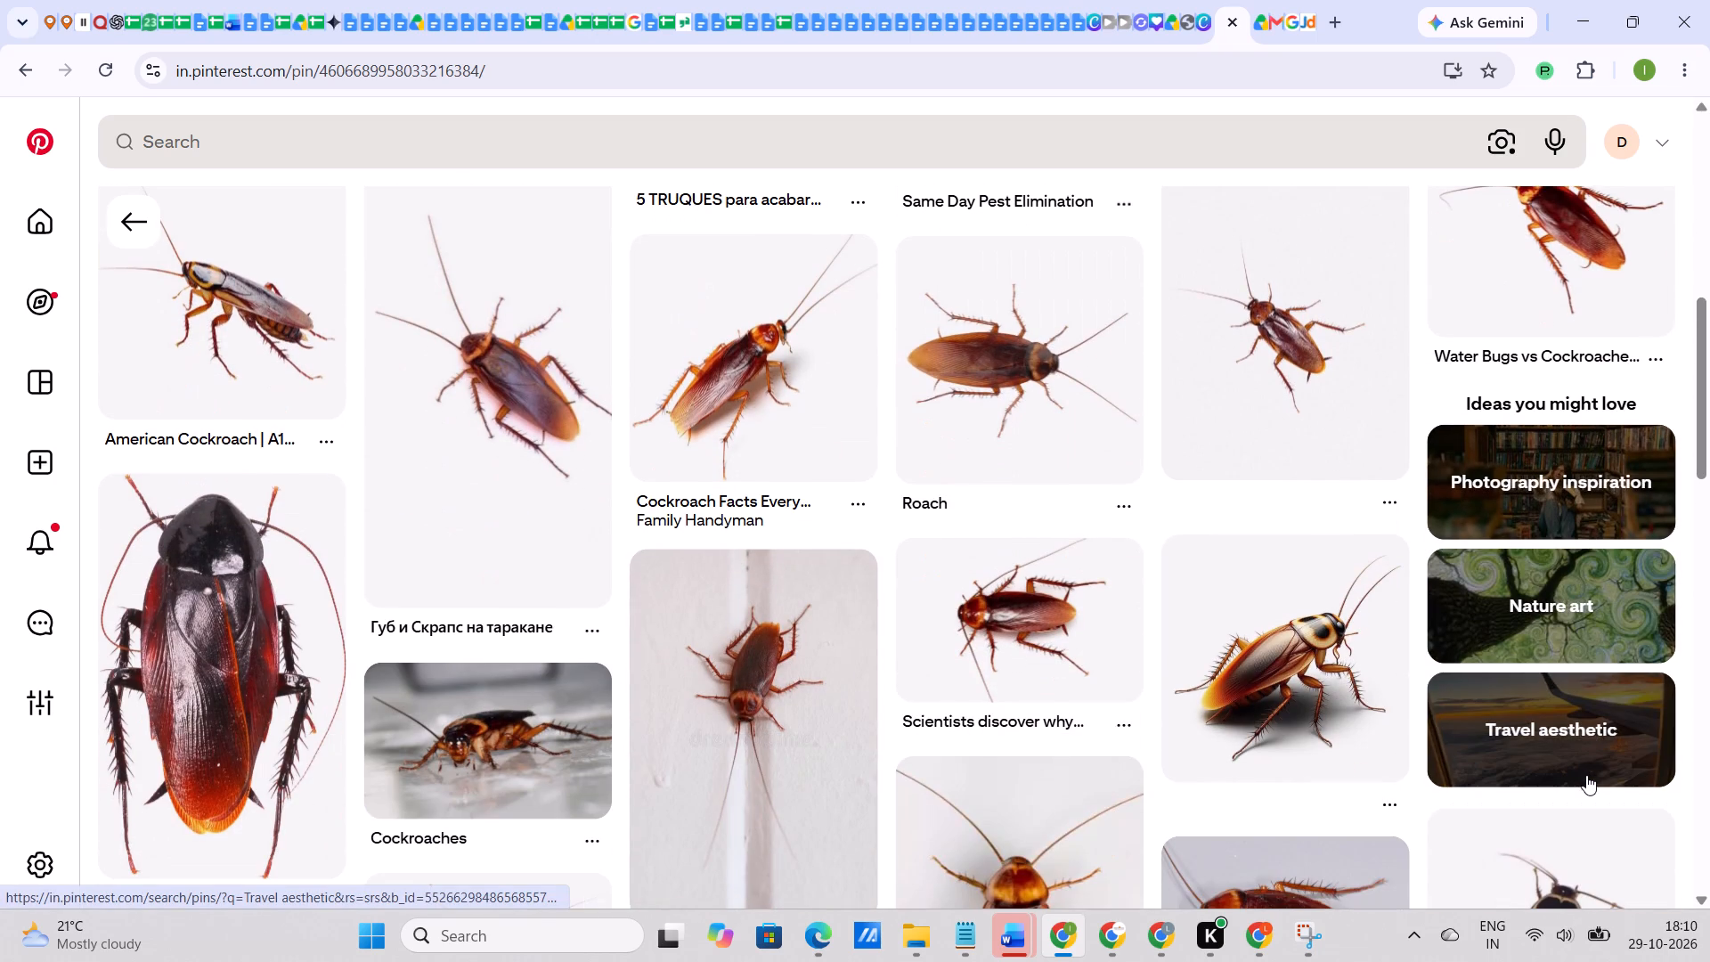
{"action": "scroll", "coordinate": [1586, 775], "scroll_direction": "down", "scroll_amount": 1}
View the "Scientists discover why cockroaches are such good..." pin and go back to the previous pin.
{"action": "left_click", "coordinate": [969, 612]}
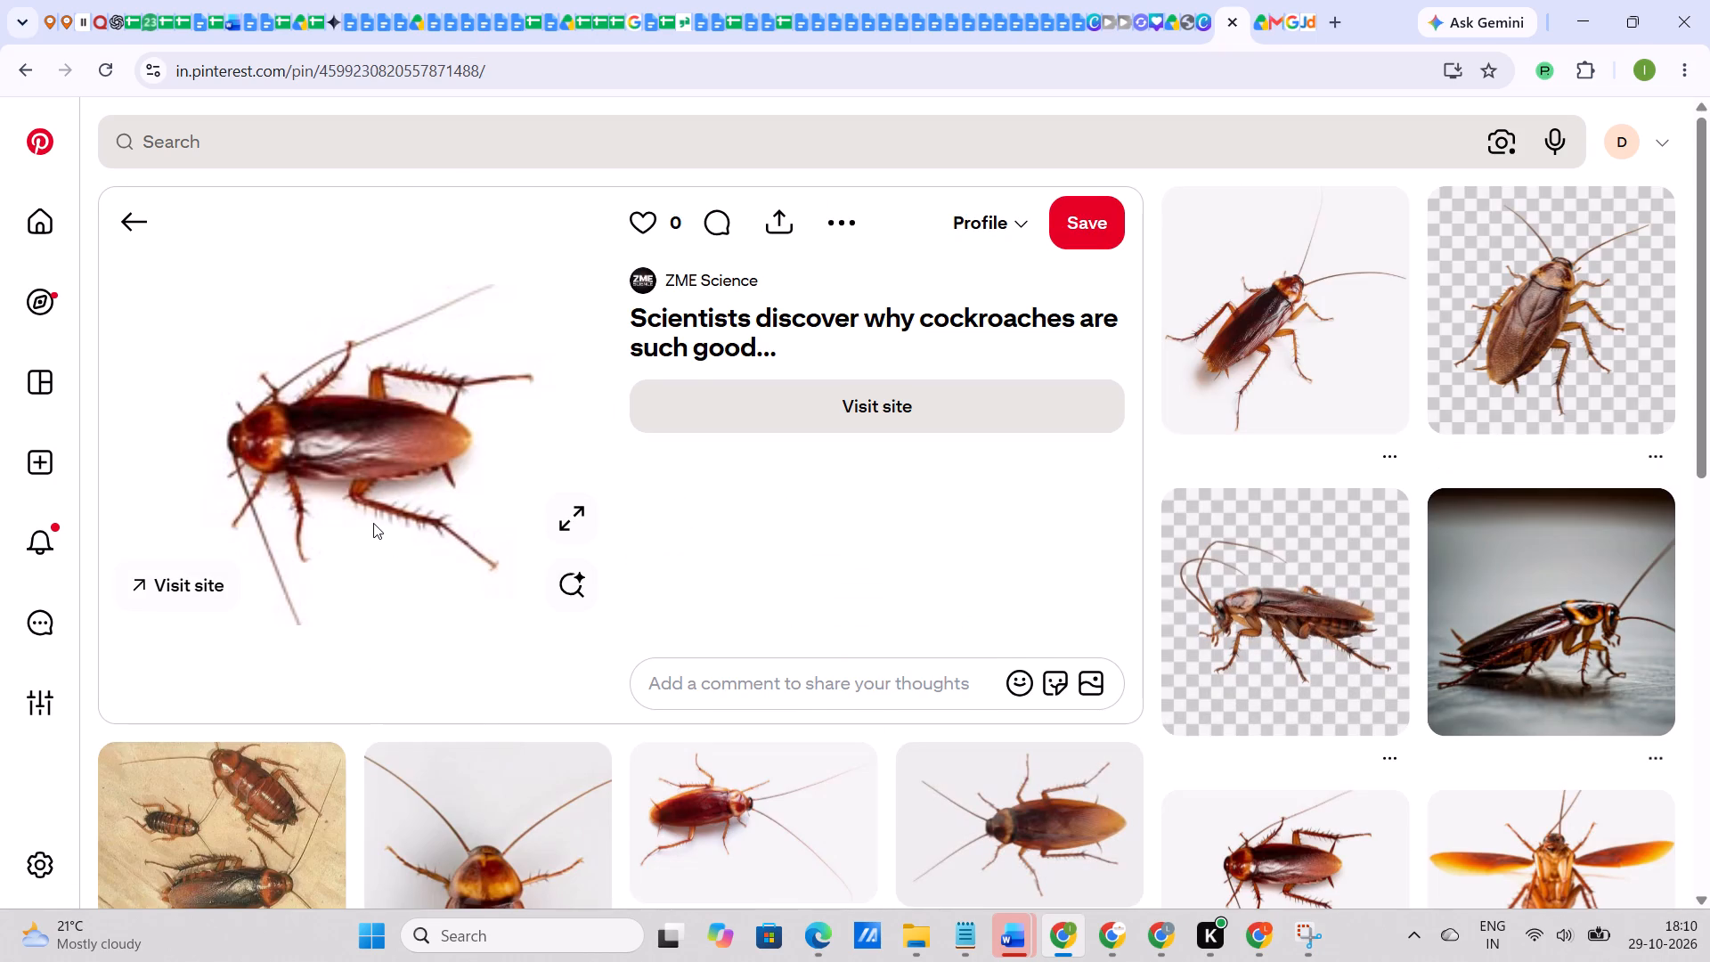
{"action": "scroll", "coordinate": [373, 523], "scroll_direction": "up", "scroll_amount": 2}
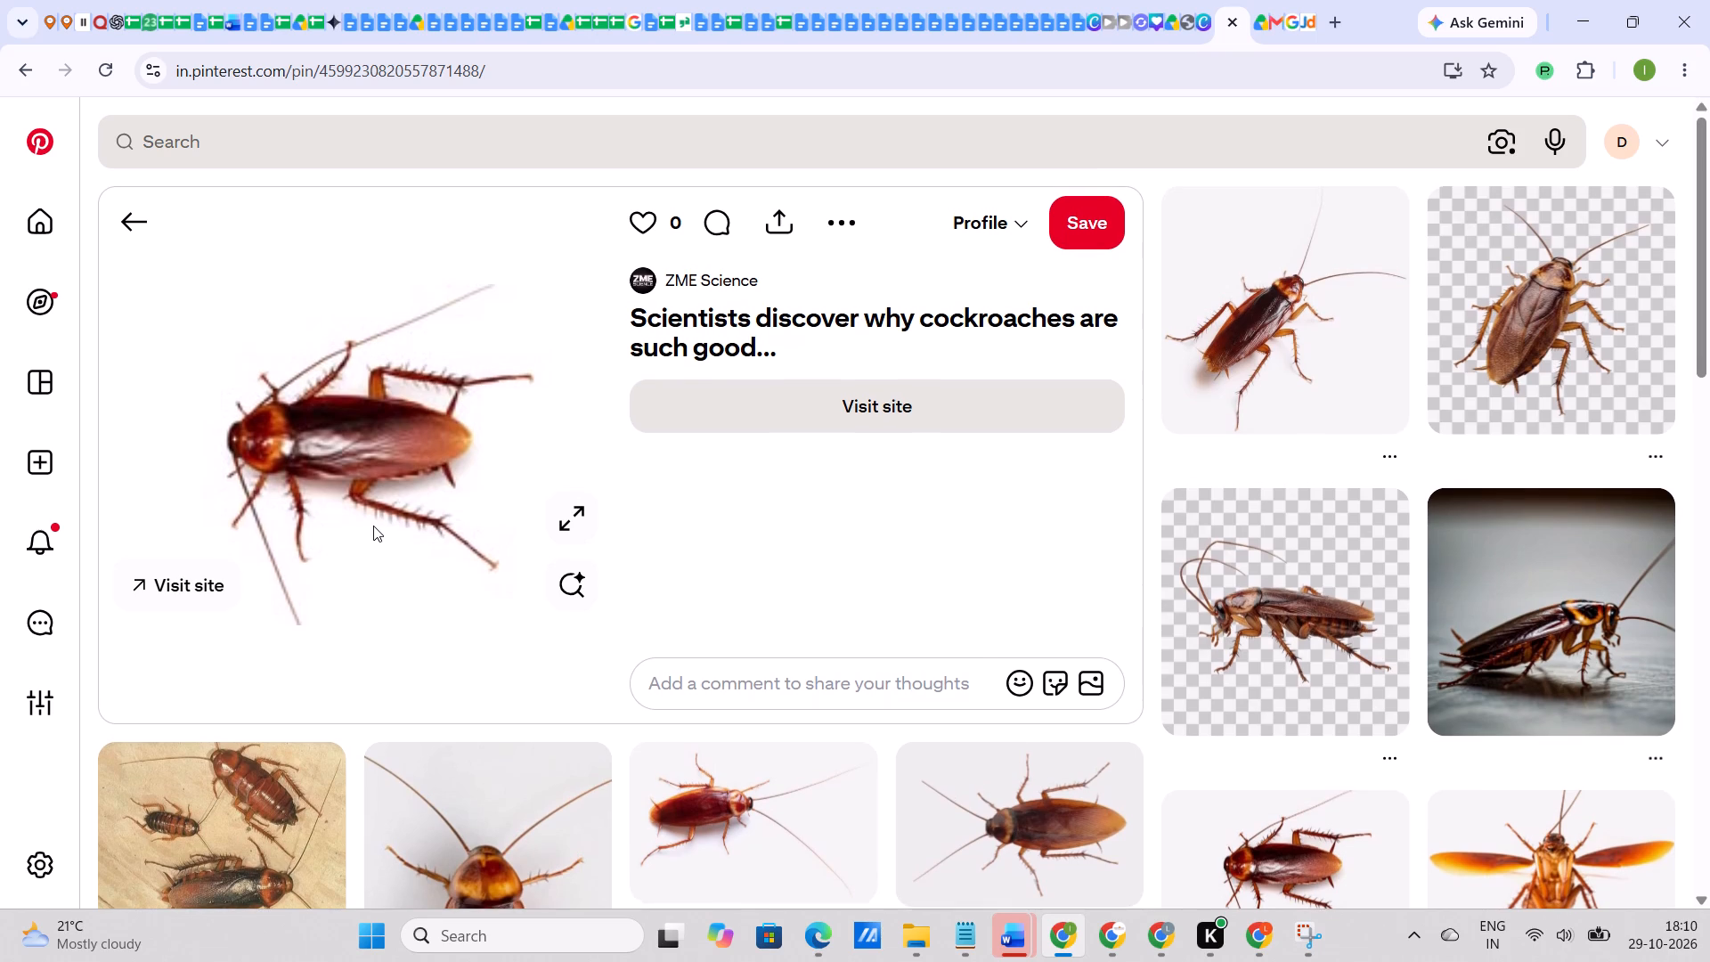
{"action": "scroll", "coordinate": [373, 526], "scroll_direction": "up", "scroll_amount": 1}
{"action": "left_click", "coordinate": [107, 216]}
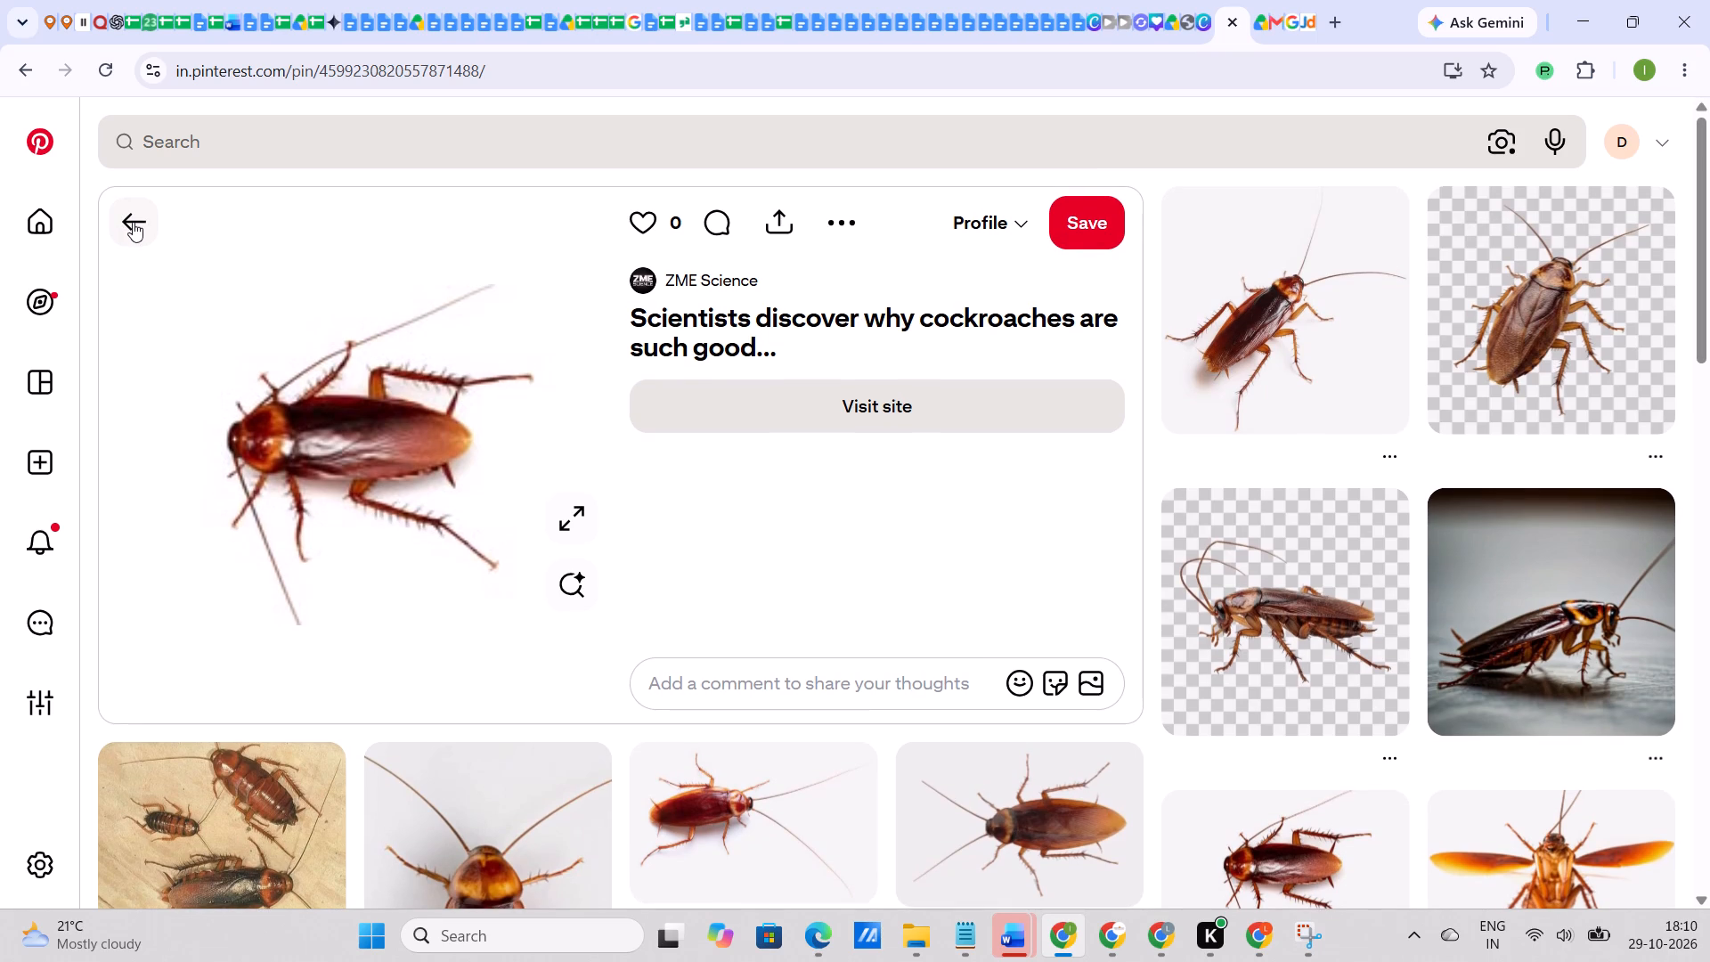
{"action": "left_click", "coordinate": [133, 222]}
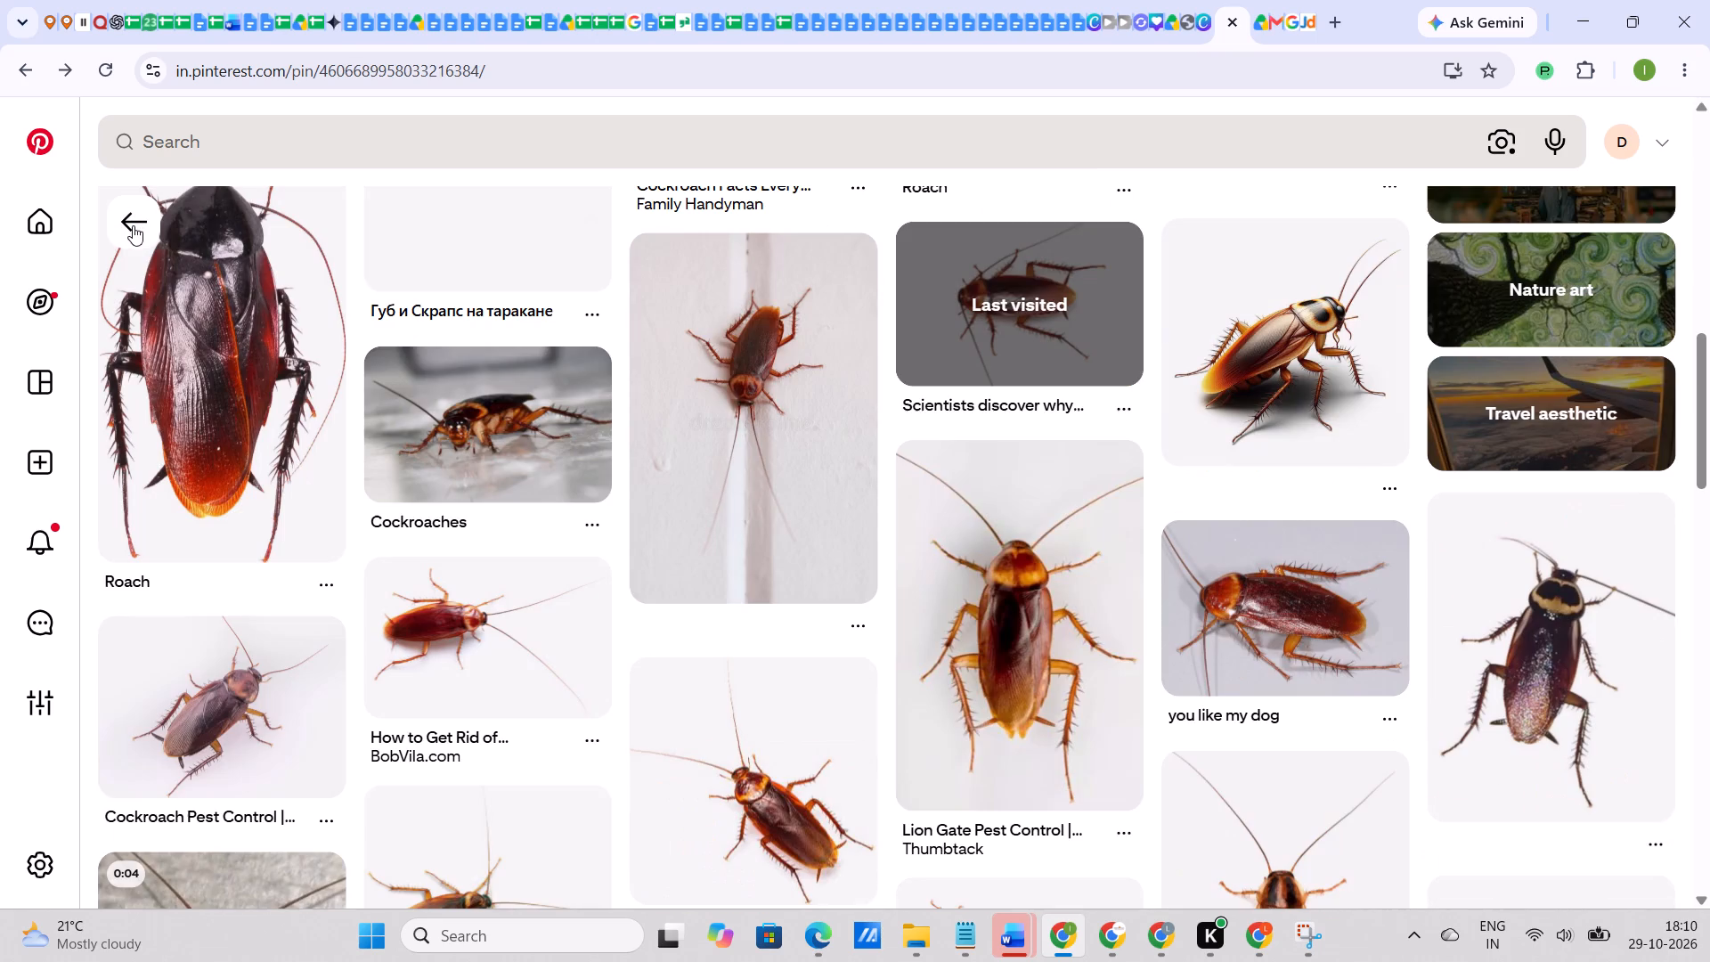
Go back to the "Cockroach infestations boom across UK" pin and switch to the window with the blog editor.
{"action": "scroll", "coordinate": [1374, 568], "scroll_direction": "up", "scroll_amount": 9}
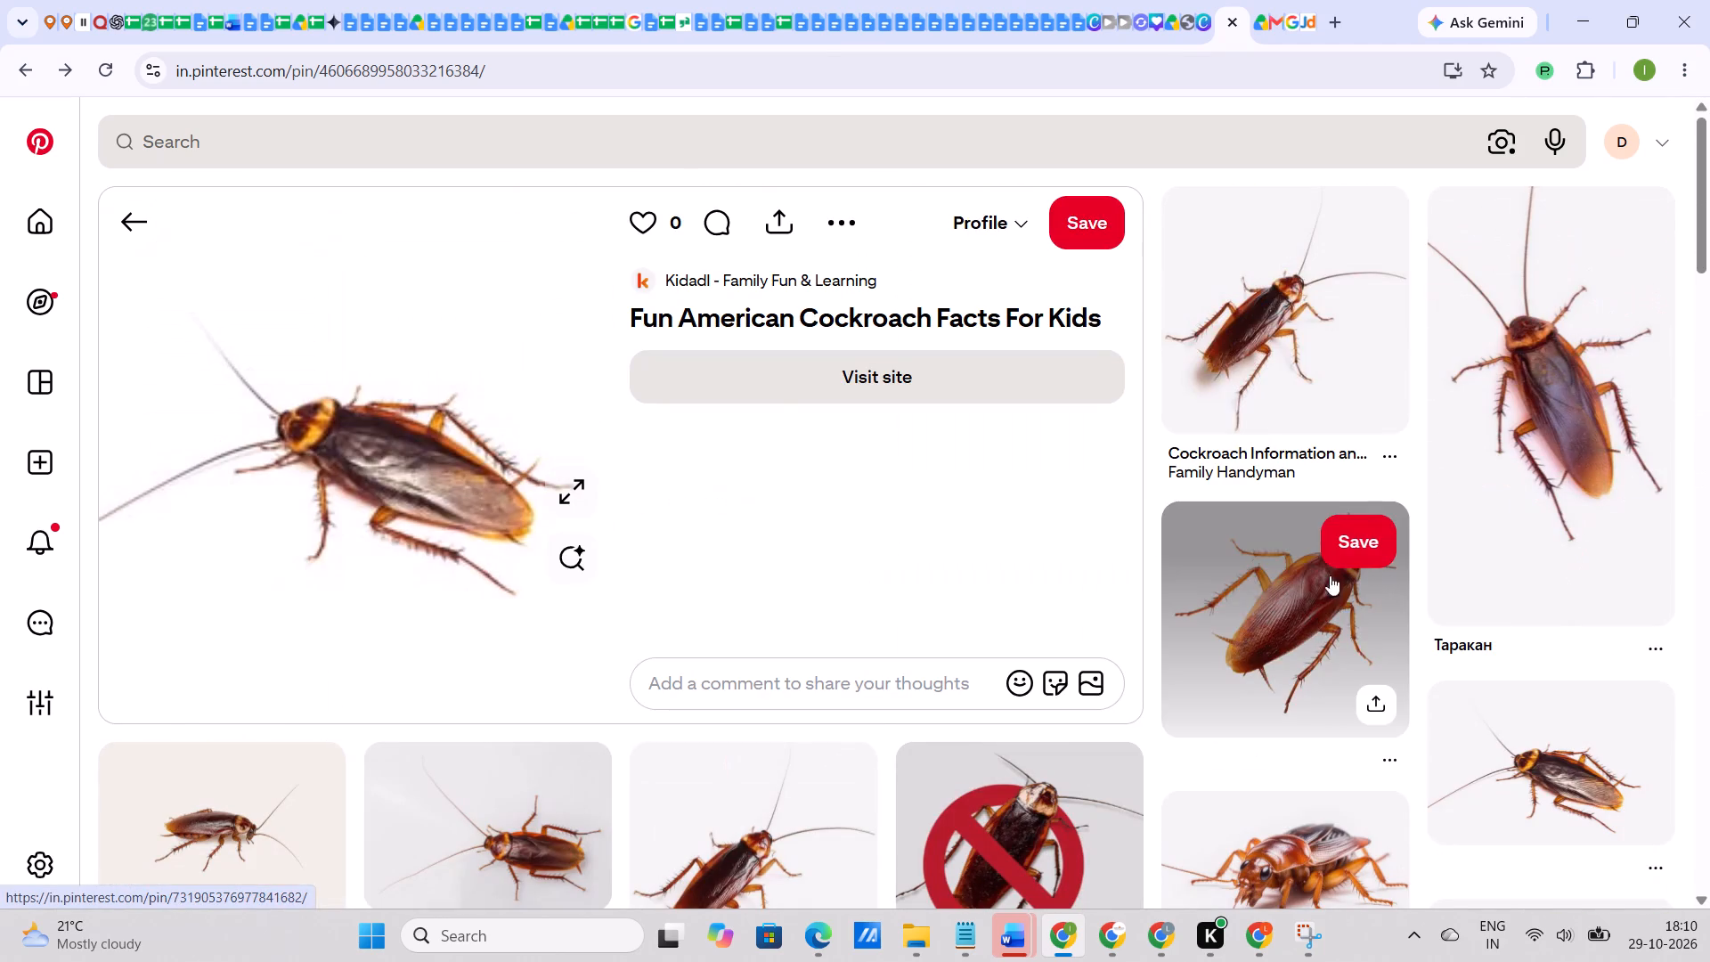
{"action": "left_click", "coordinate": [135, 230]}
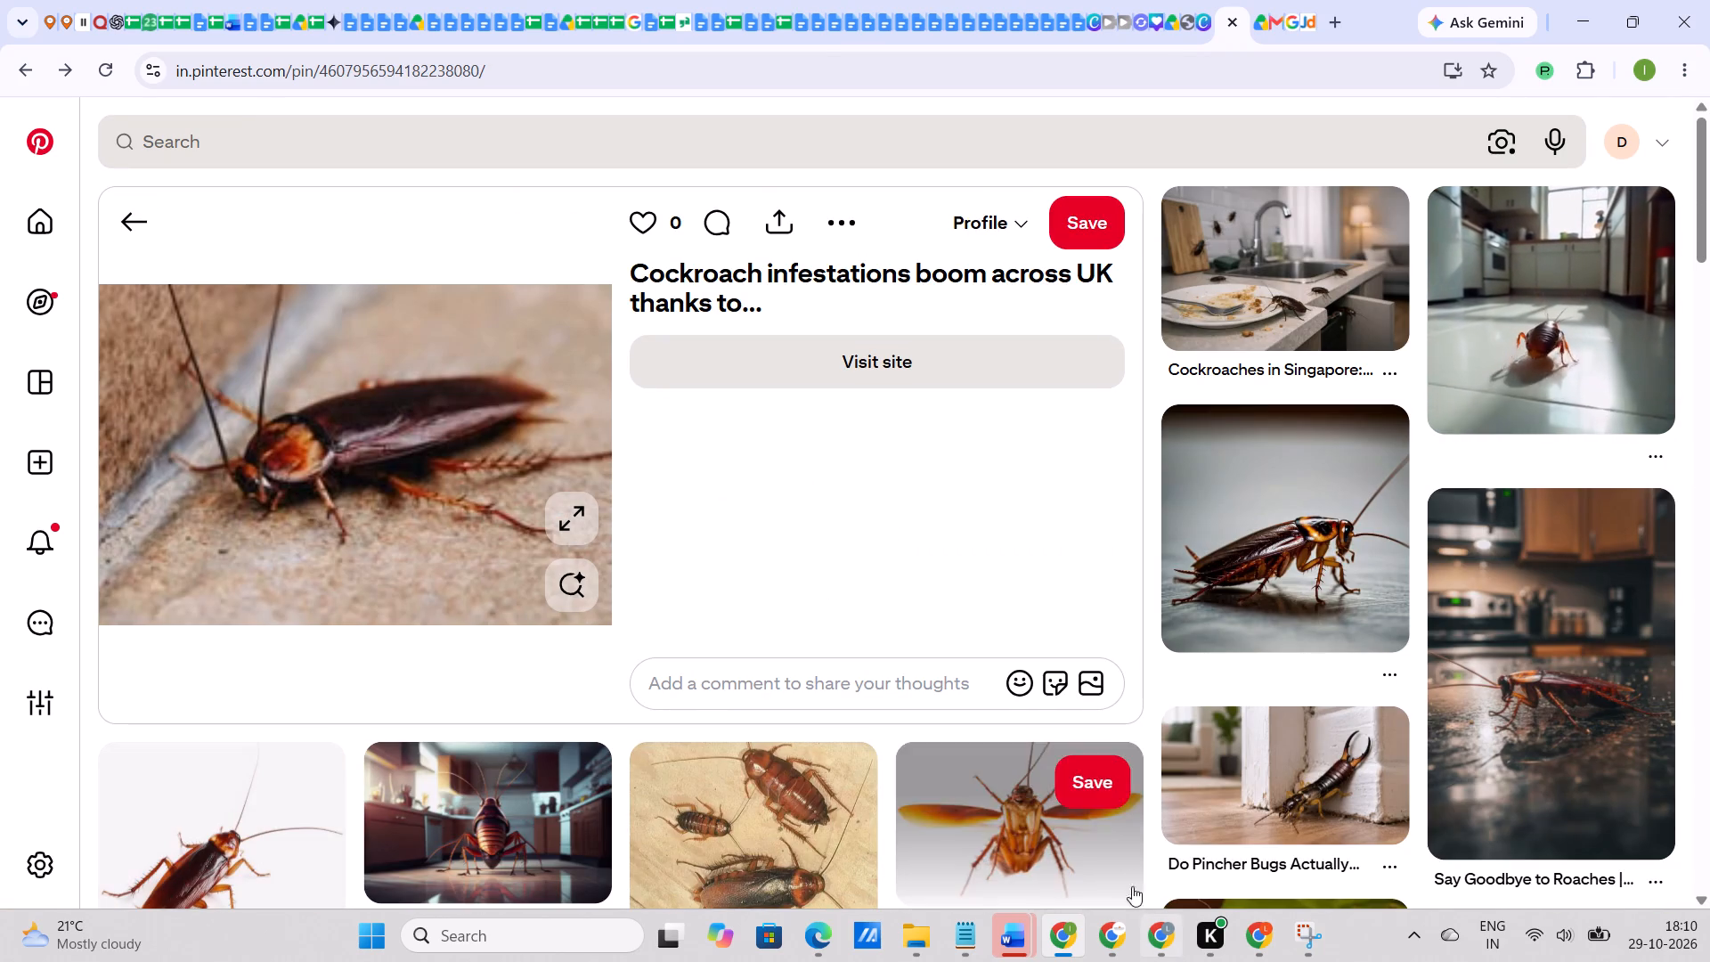
{"action": "left_click", "coordinate": [1163, 950]}
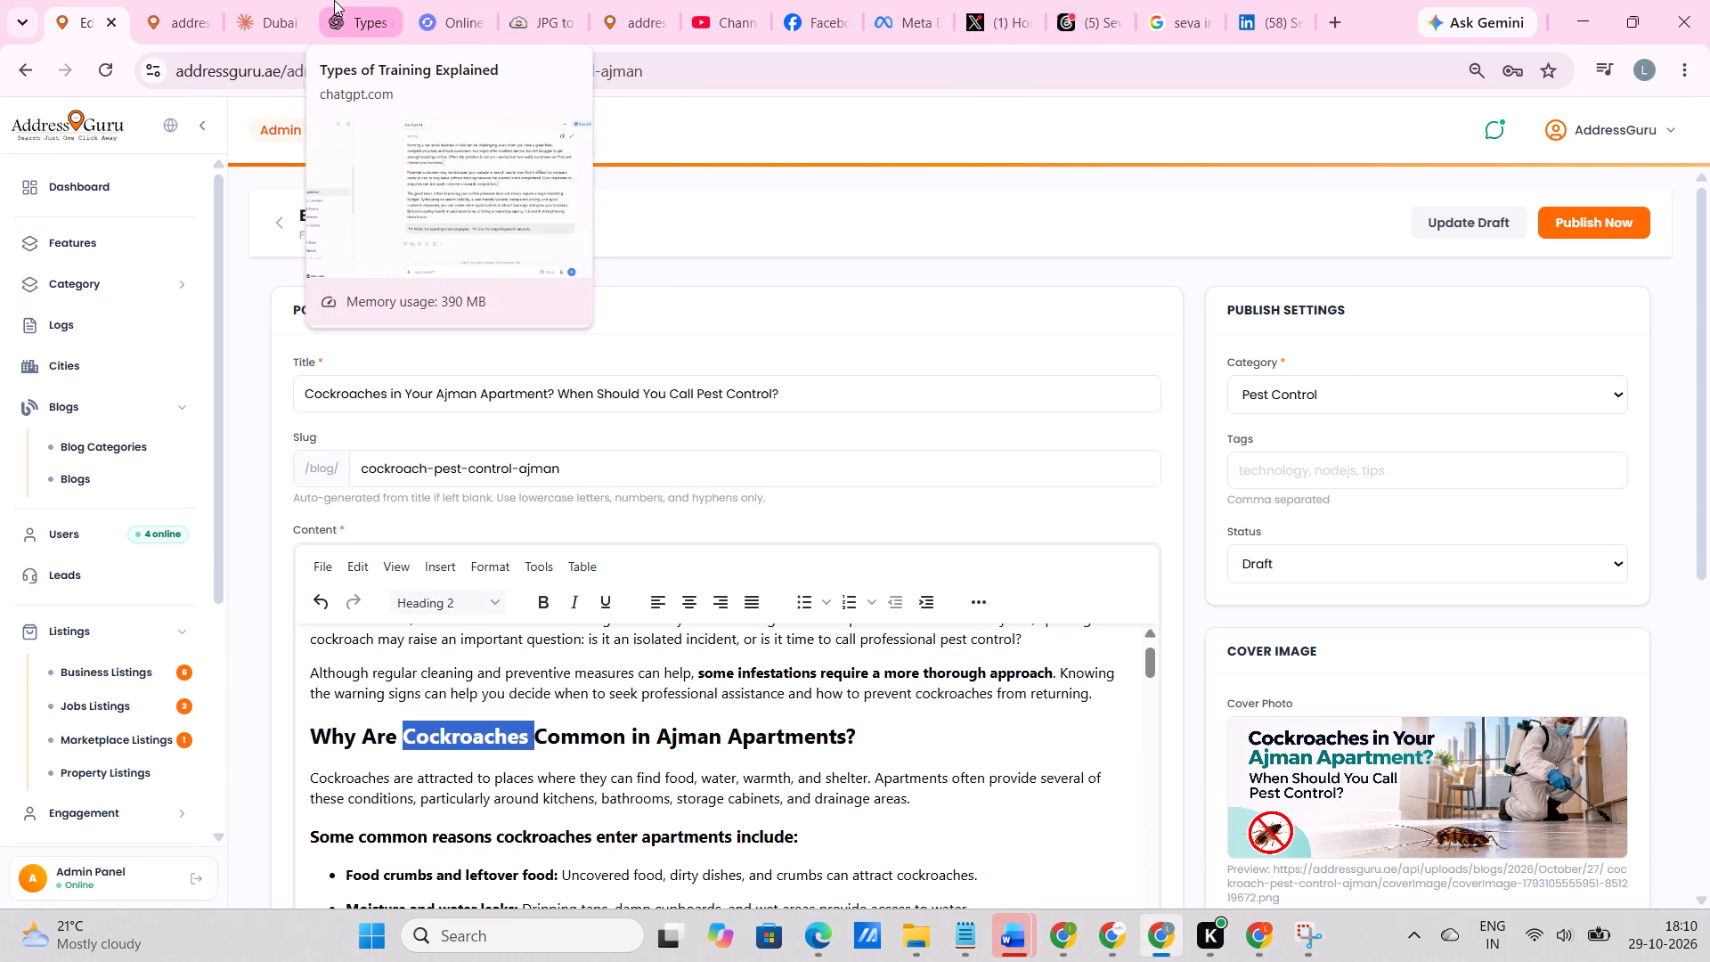
Search Google for "Cockroaches" in a new tab and show the image results.
{"action": "double_click", "coordinate": [1335, 3]}
{"action": "key", "text": "ctrl+v"}
{"action": "key", "text": "Return"}
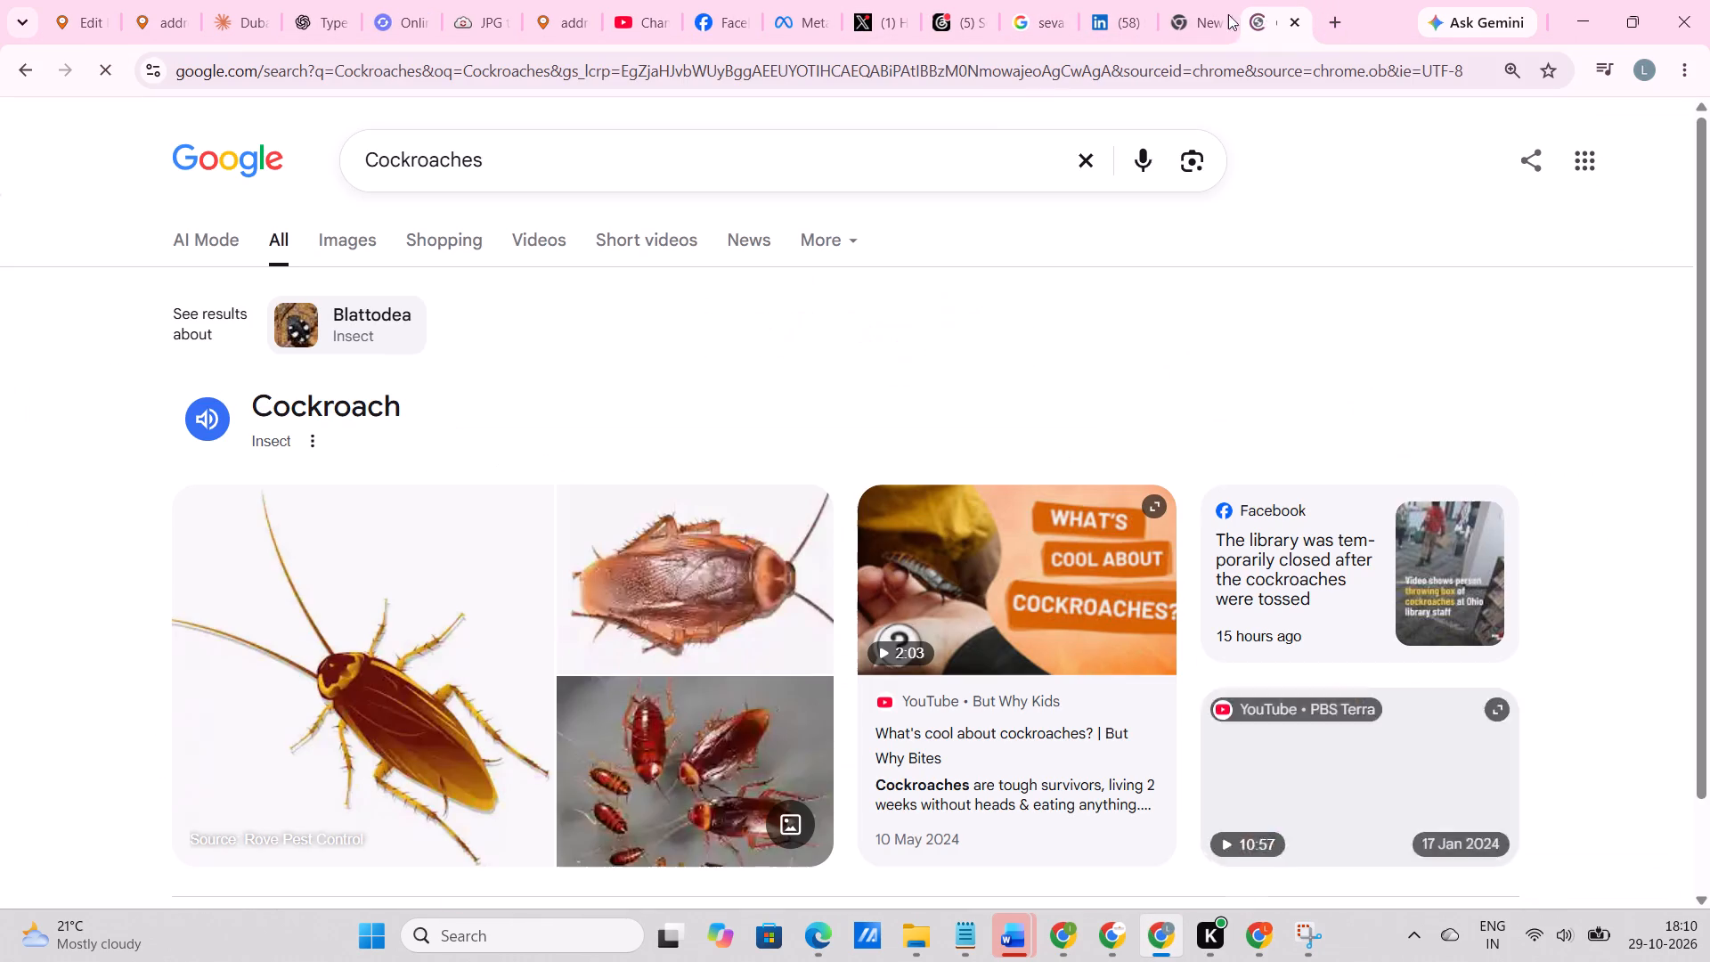
{"action": "left_click", "coordinate": [379, 230]}
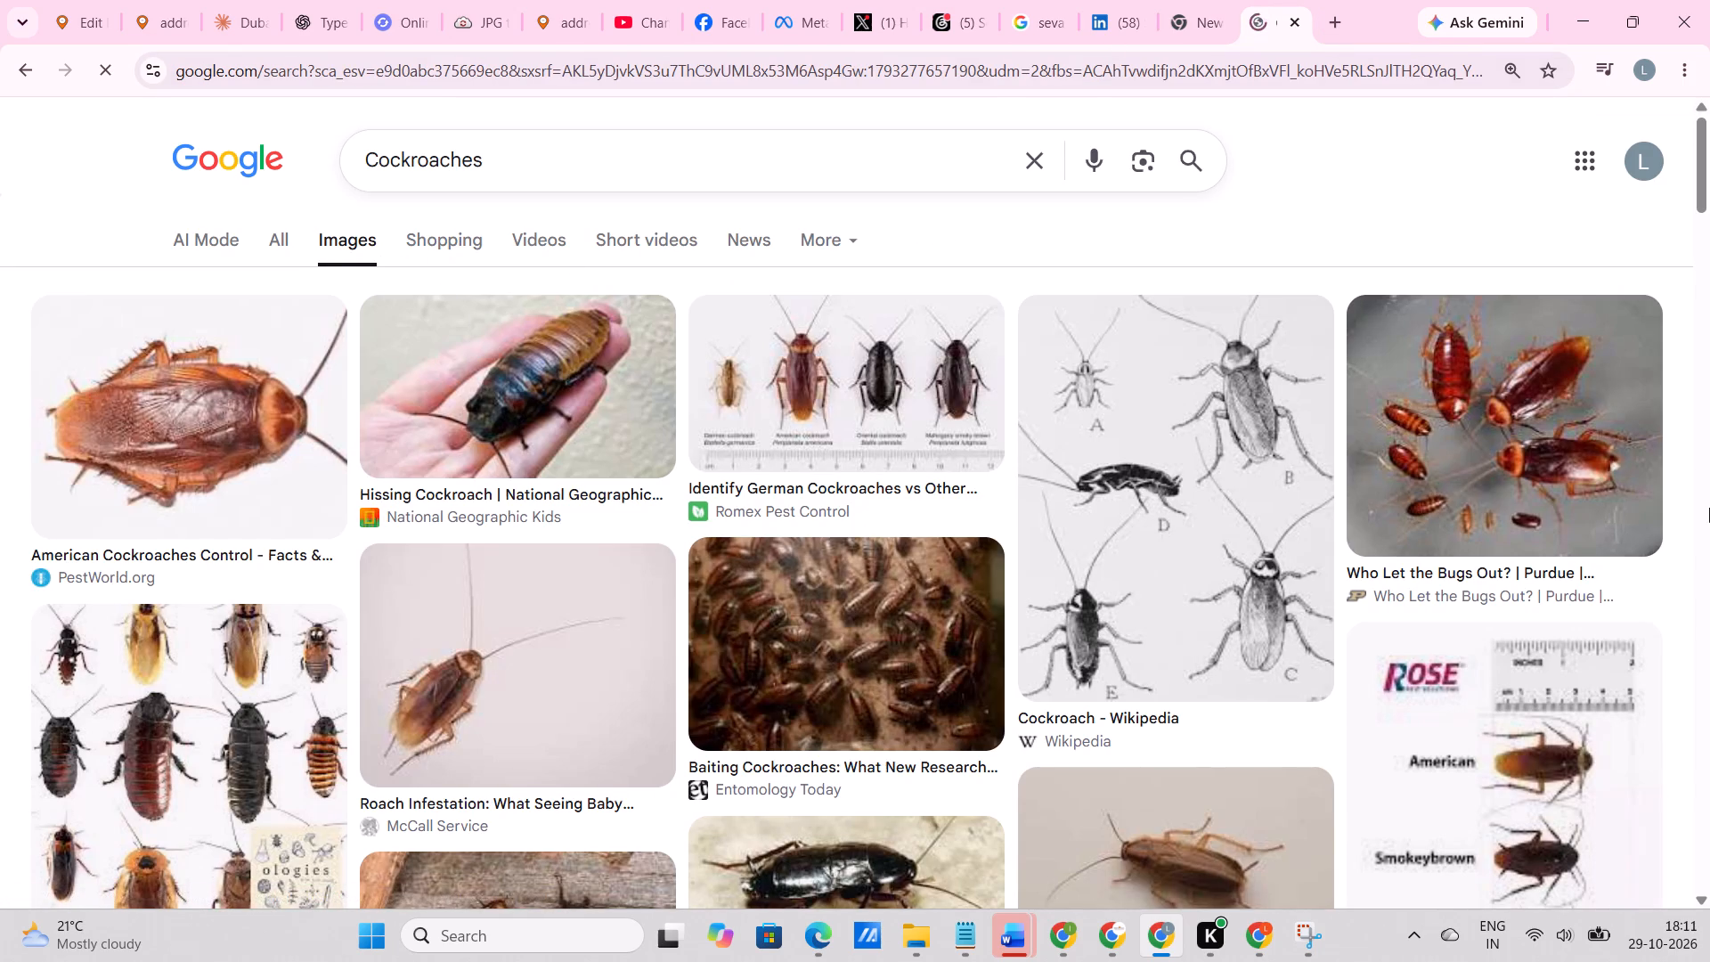
Find the "Cockroaches - Pest Control" image from proof. Pest Control and save it to Downloads as the JPEG "images (1)".
{"action": "scroll", "coordinate": [1709, 508], "scroll_direction": "down", "scroll_amount": 4}
{"action": "scroll", "coordinate": [1566, 510], "scroll_direction": "down", "scroll_amount": 1}
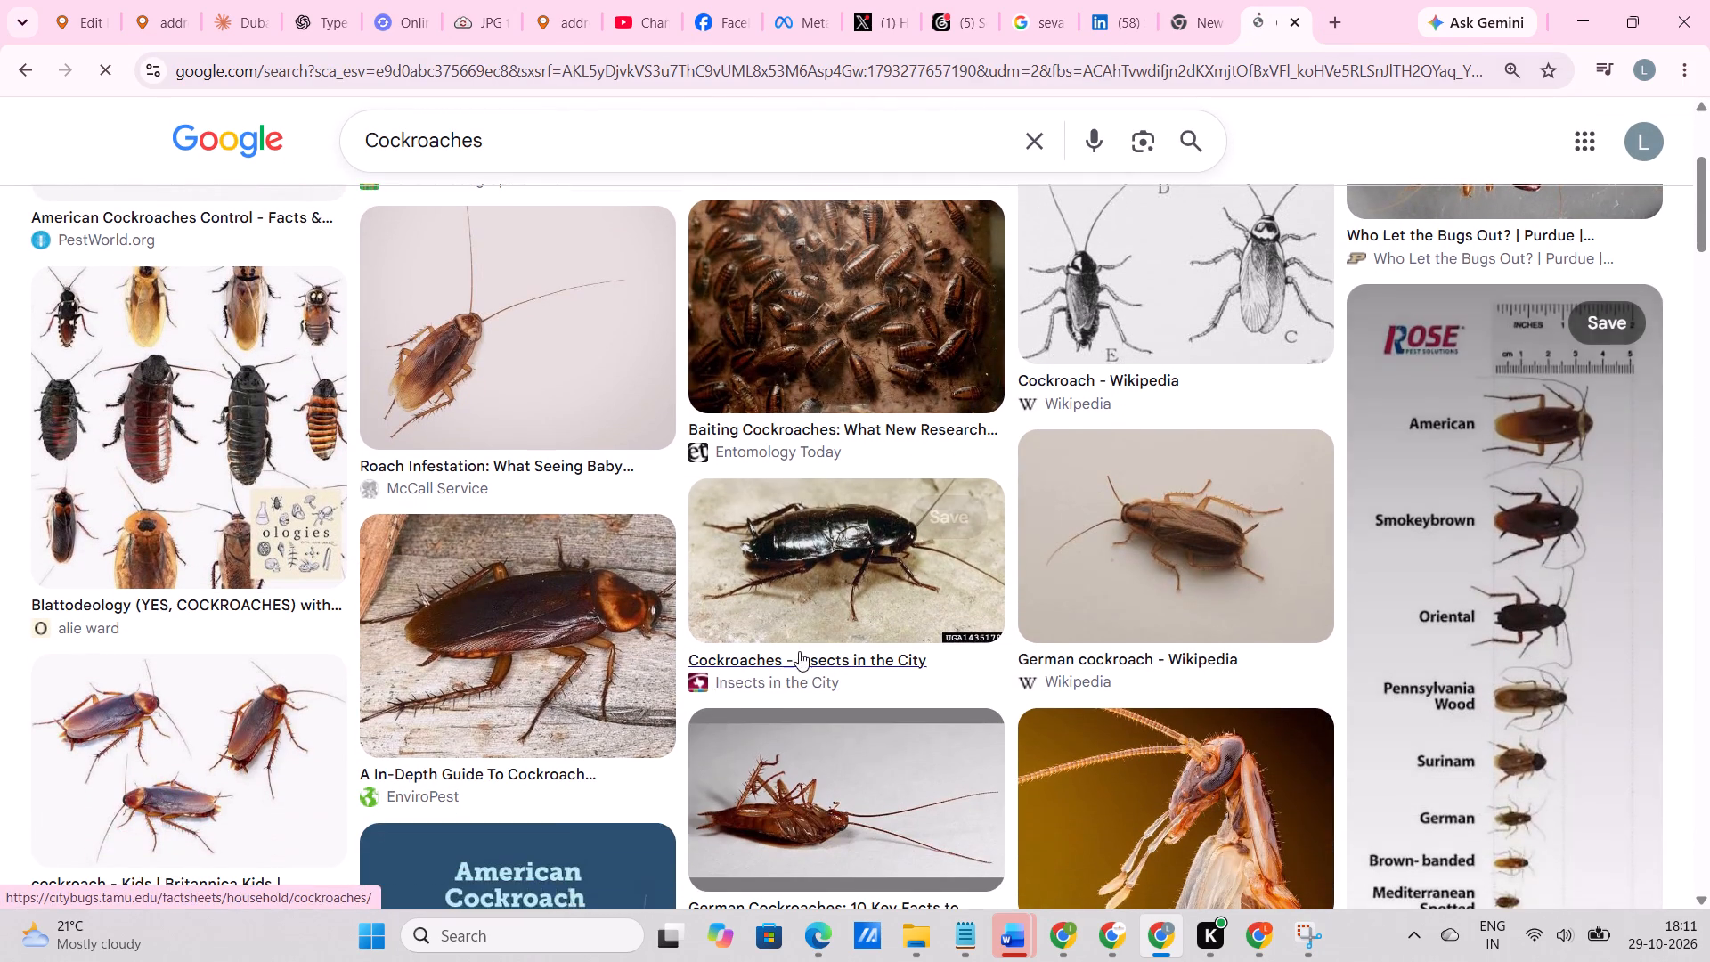
{"action": "scroll", "coordinate": [840, 619], "scroll_direction": "down", "scroll_amount": 3}
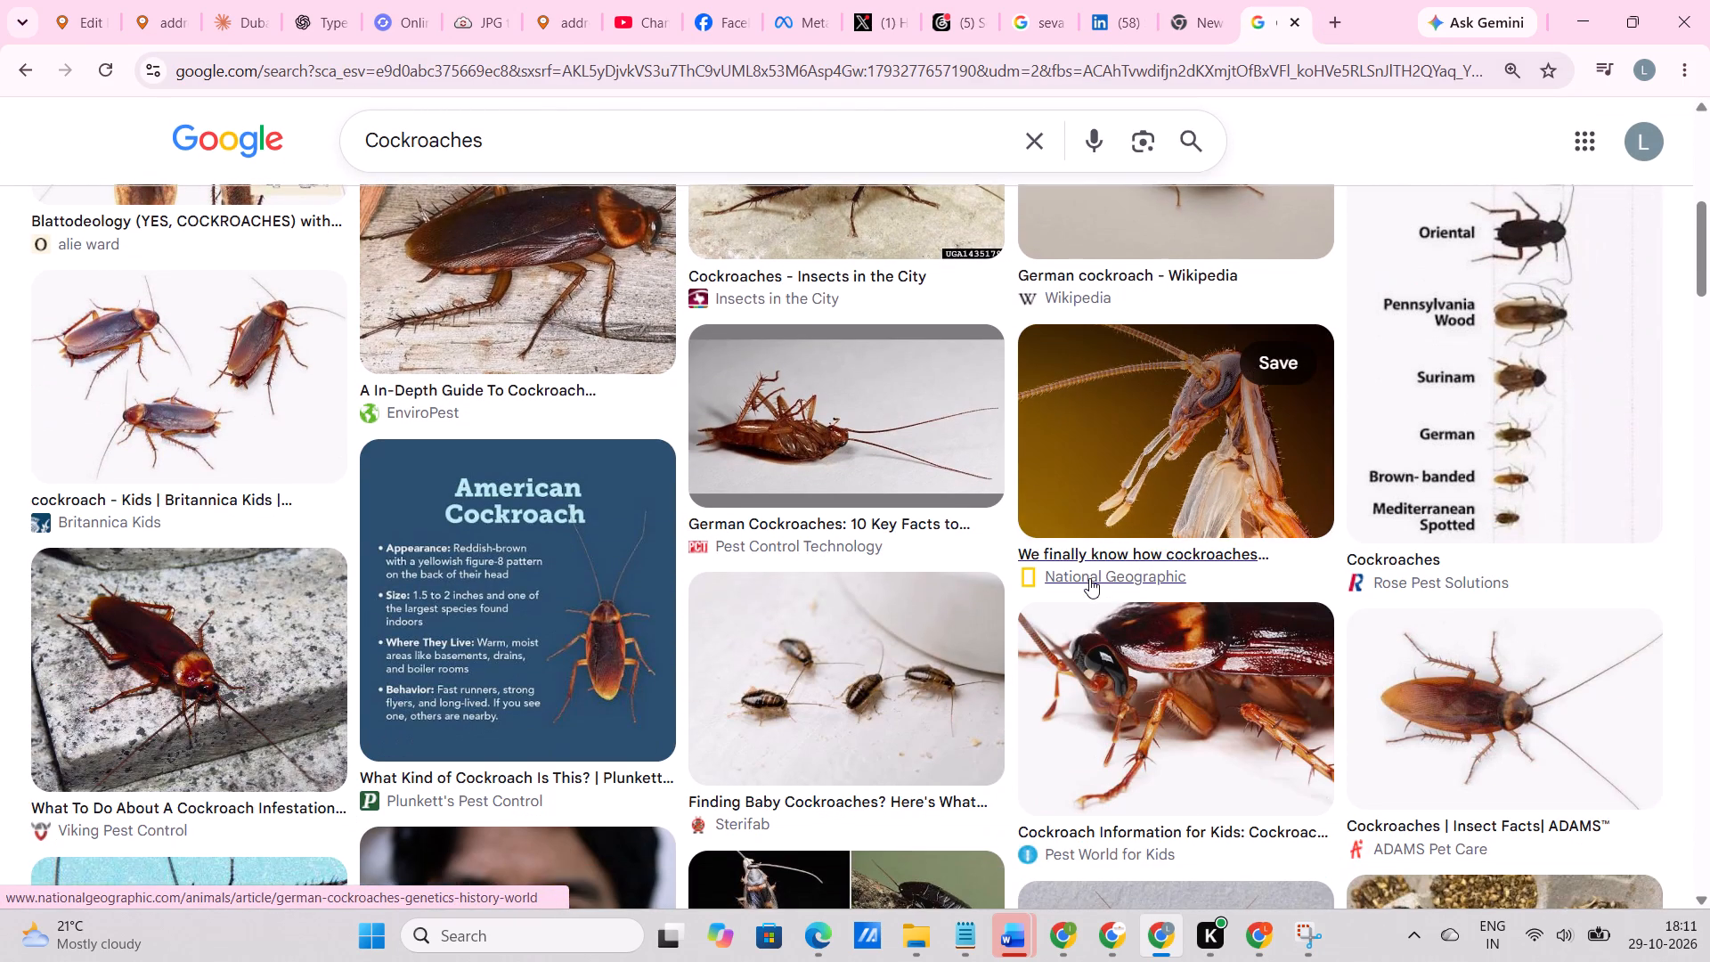
{"action": "scroll", "coordinate": [1089, 578], "scroll_direction": "down", "scroll_amount": 3}
{"action": "left_click", "coordinate": [1461, 344]}
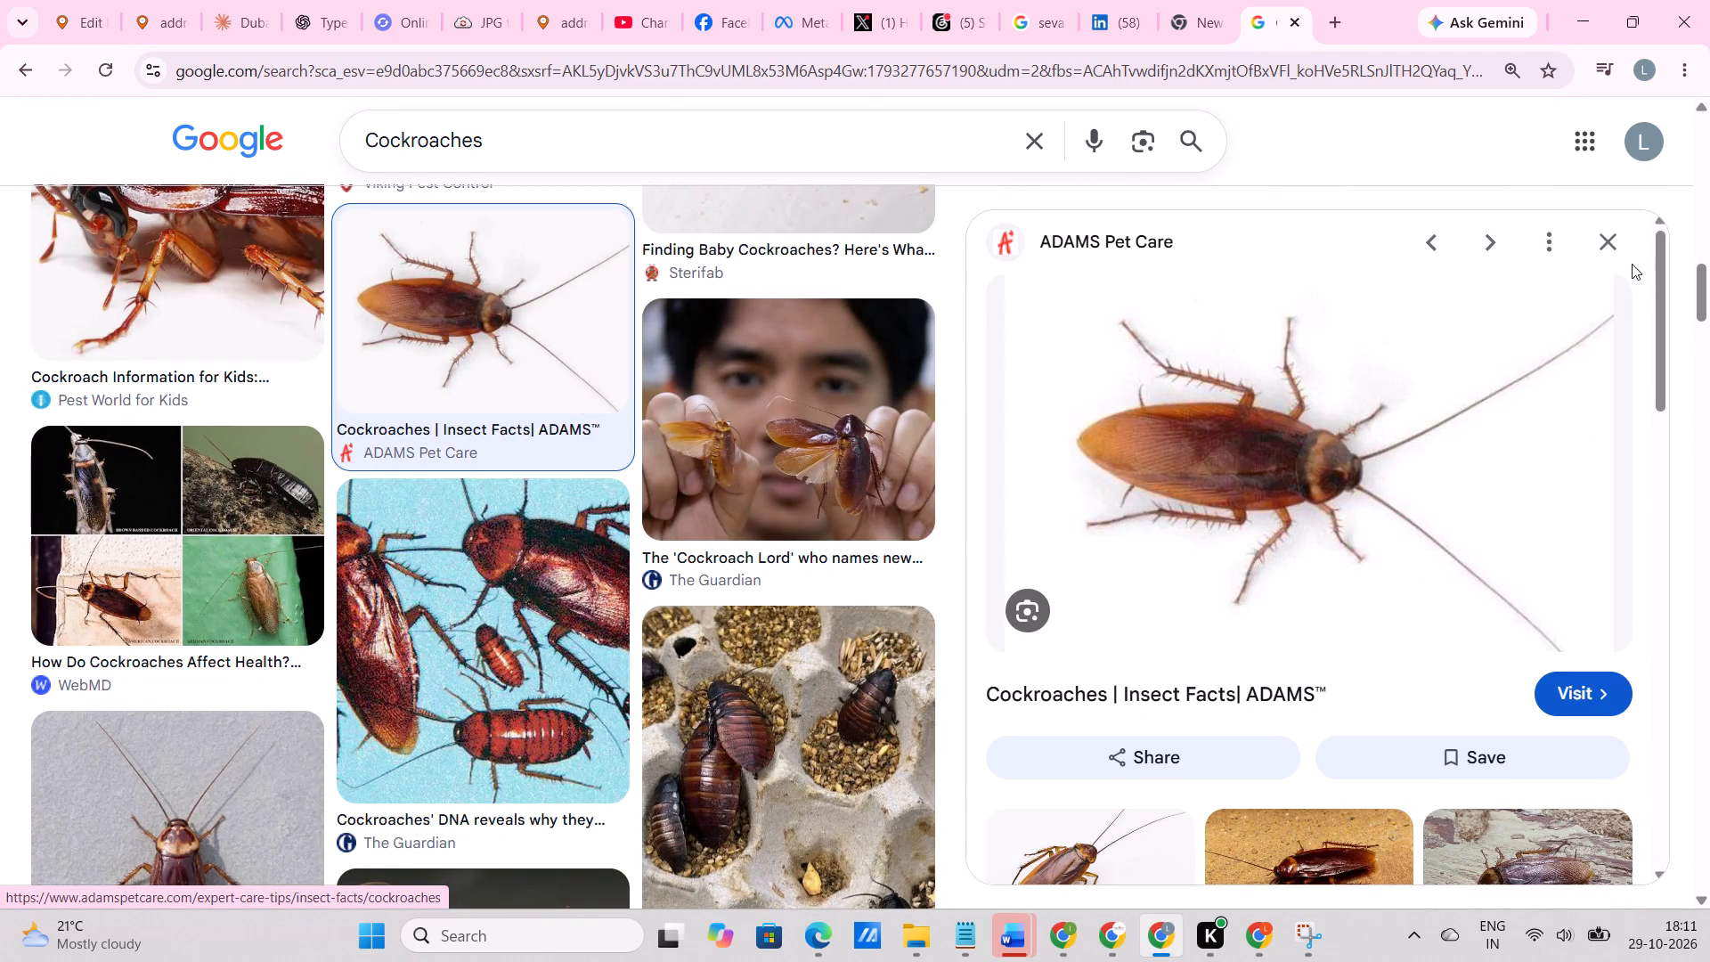
{"action": "scroll", "coordinate": [1612, 254], "scroll_direction": "down", "scroll_amount": 3}
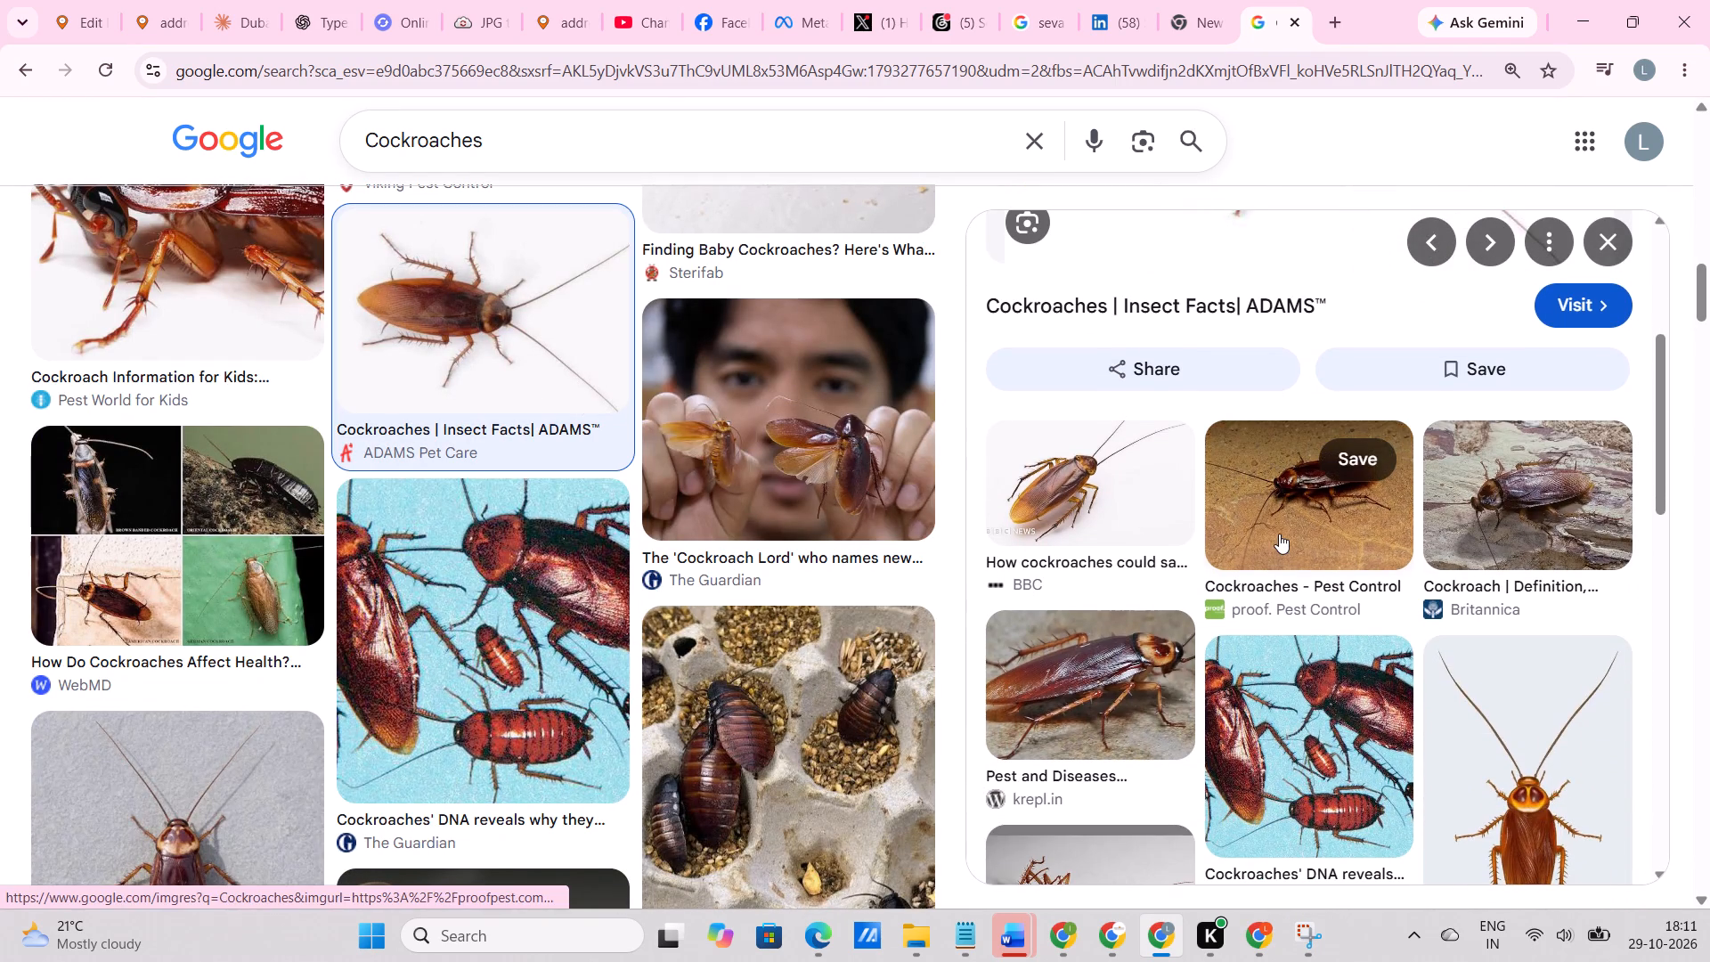
{"action": "left_click", "coordinate": [1279, 534]}
{"action": "right_click", "coordinate": [1315, 485]}
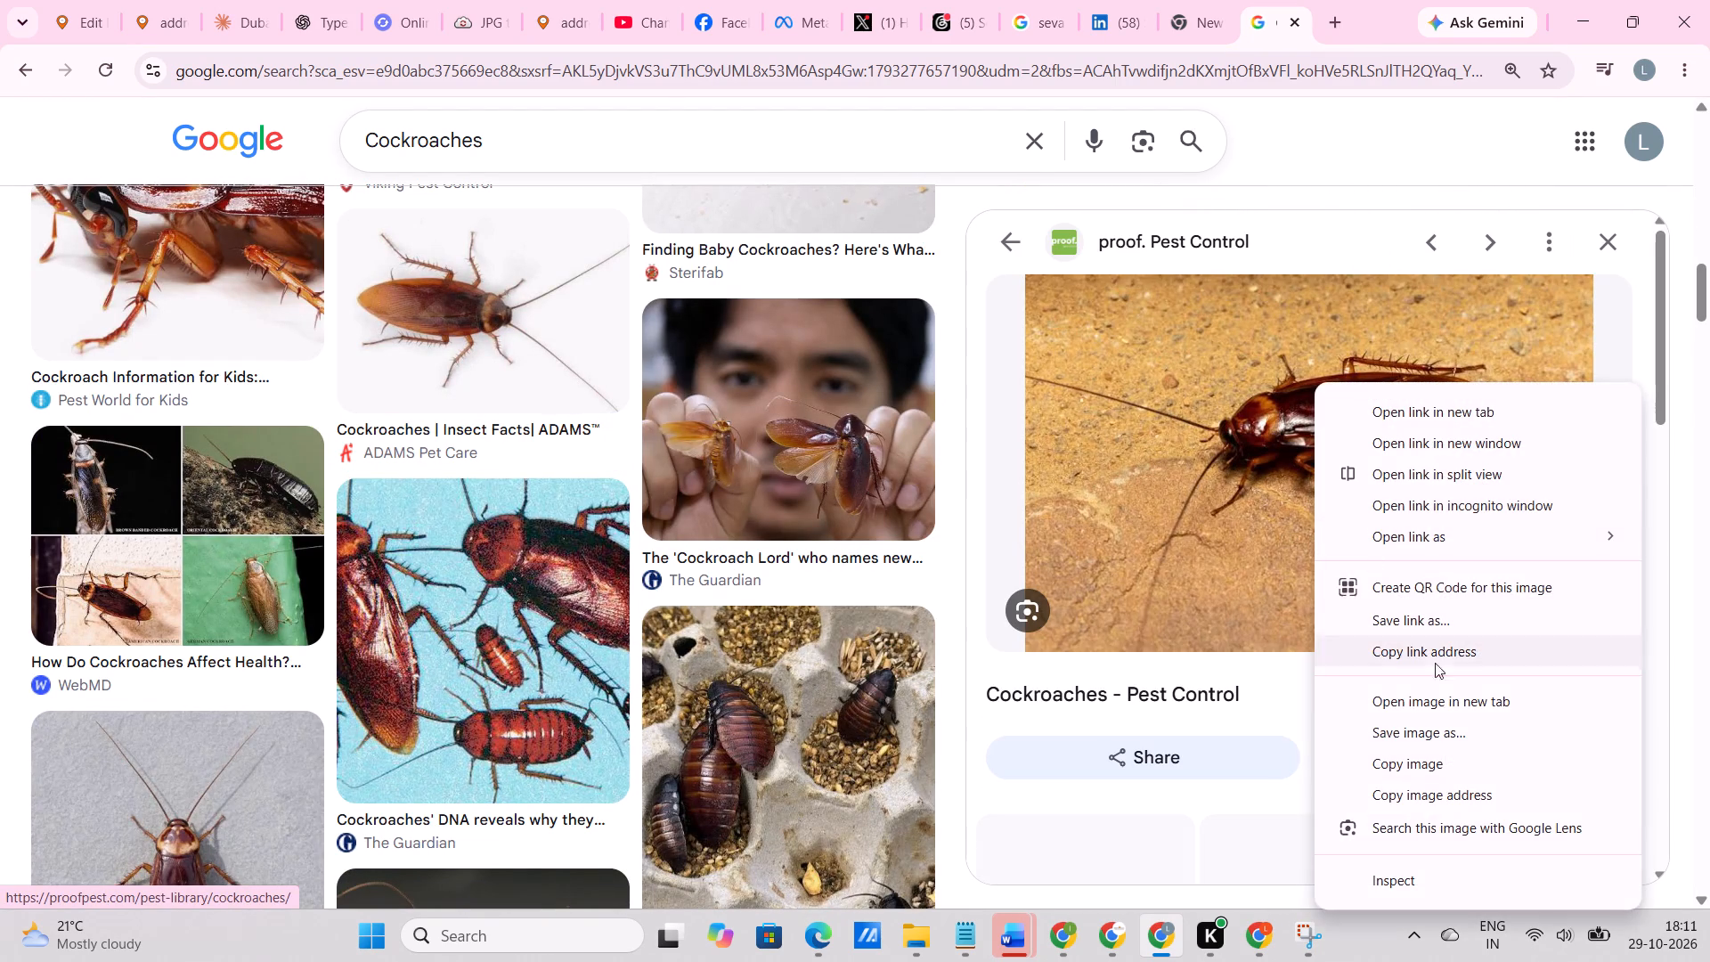
{"action": "left_click", "coordinate": [1439, 734]}
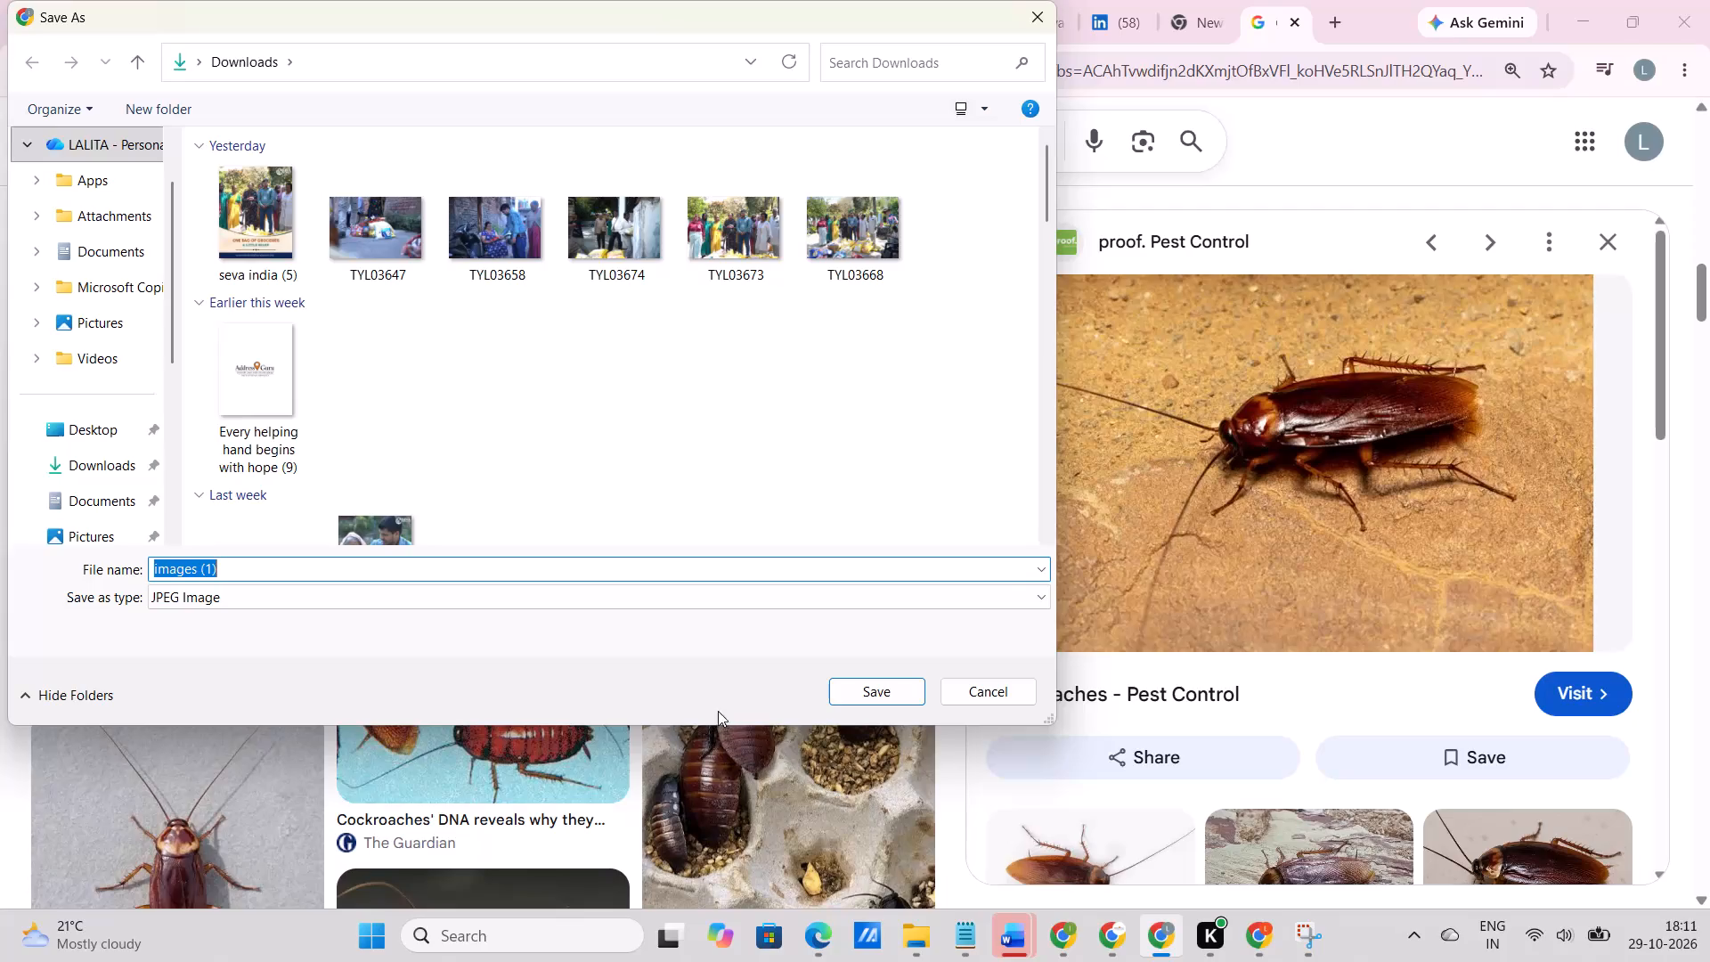
{"action": "left_click", "coordinate": [867, 697]}
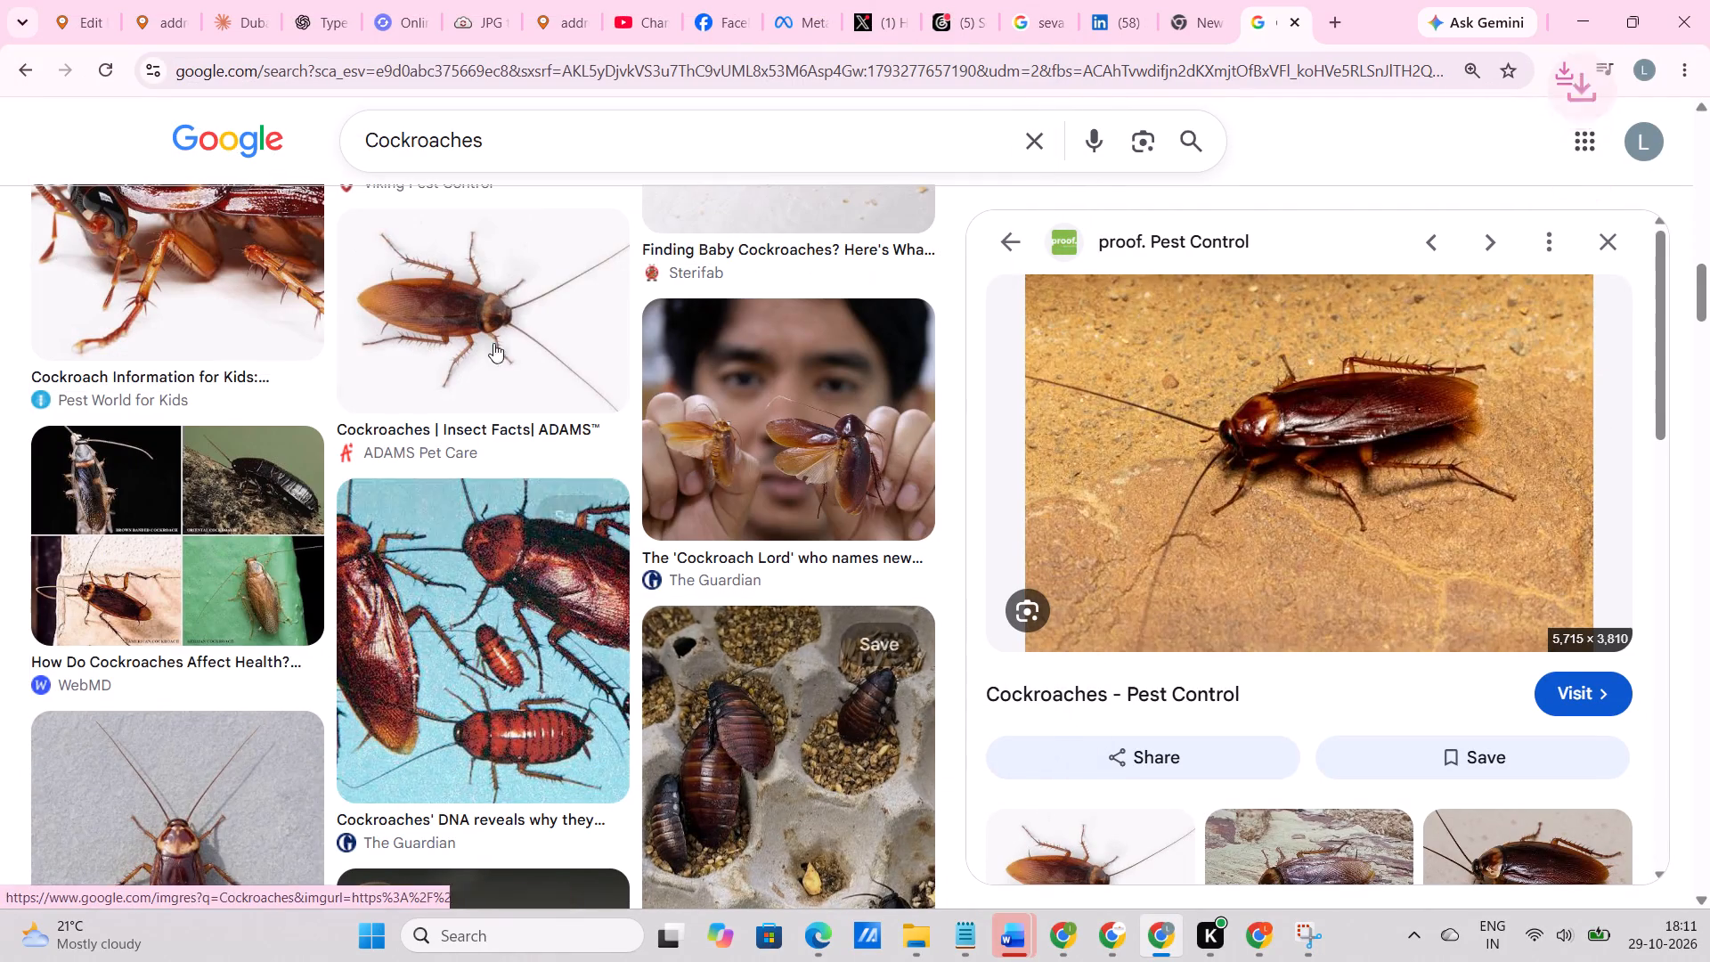
Add images (1).jpg to the CloudConvert JPG to WEBP converter and start the conversion.
{"action": "left_click", "coordinate": [461, 0]}
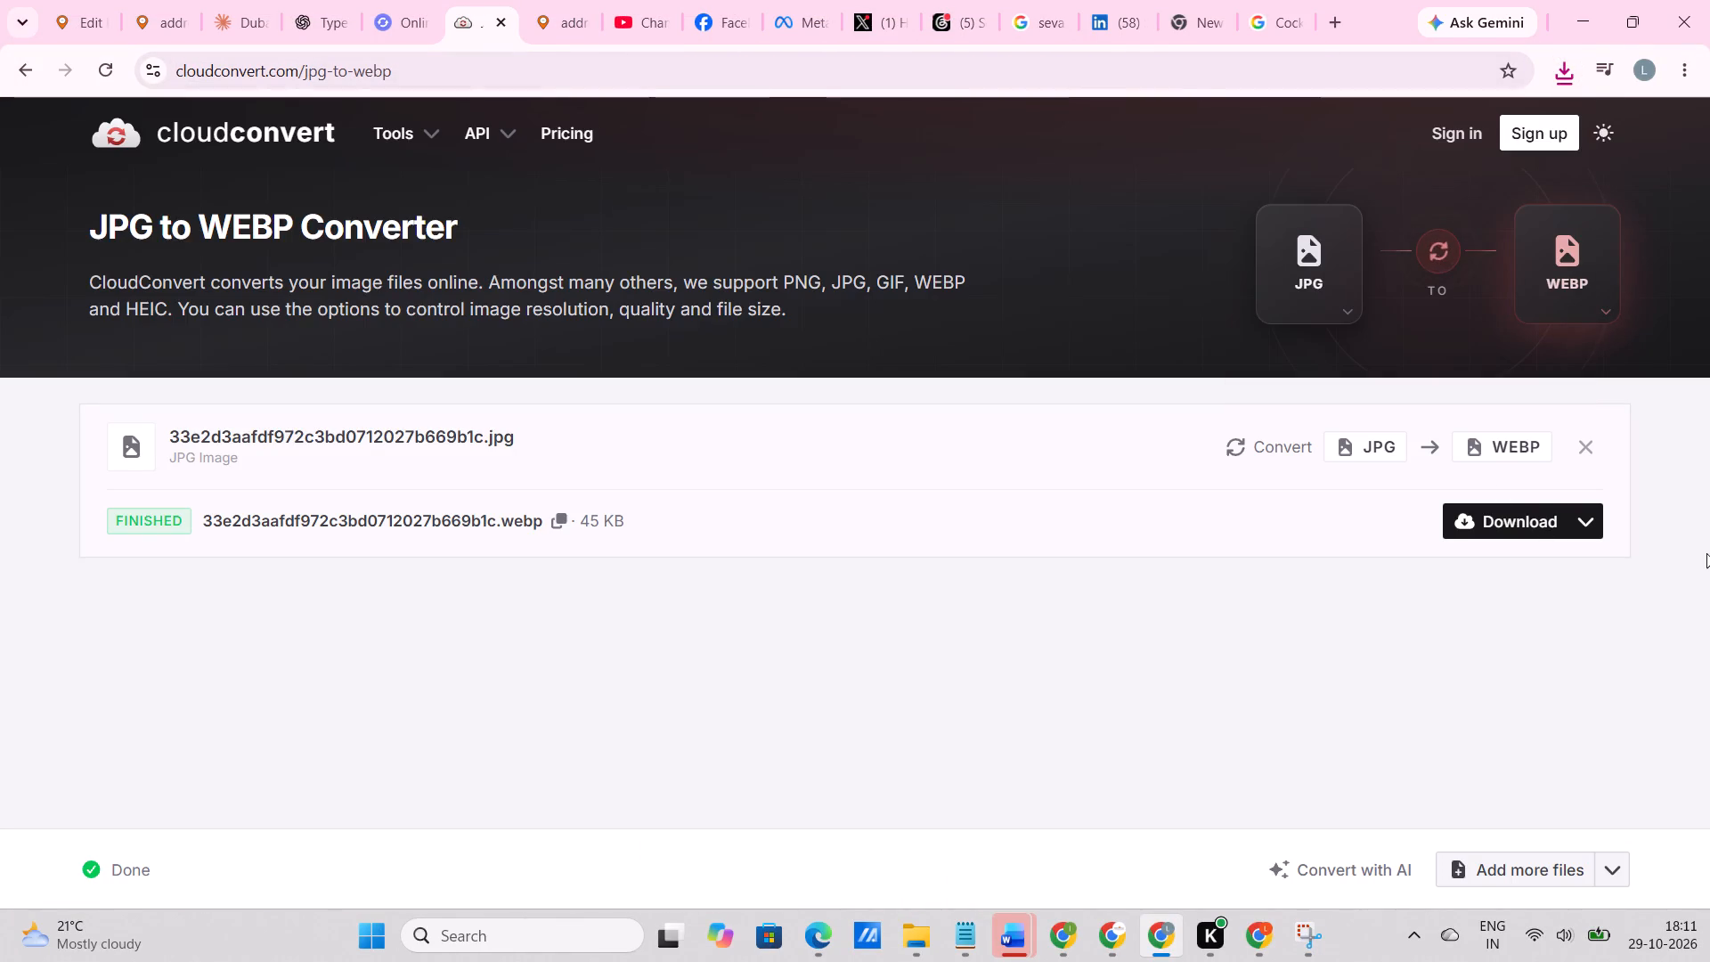
{"action": "left_click", "coordinate": [1471, 883]}
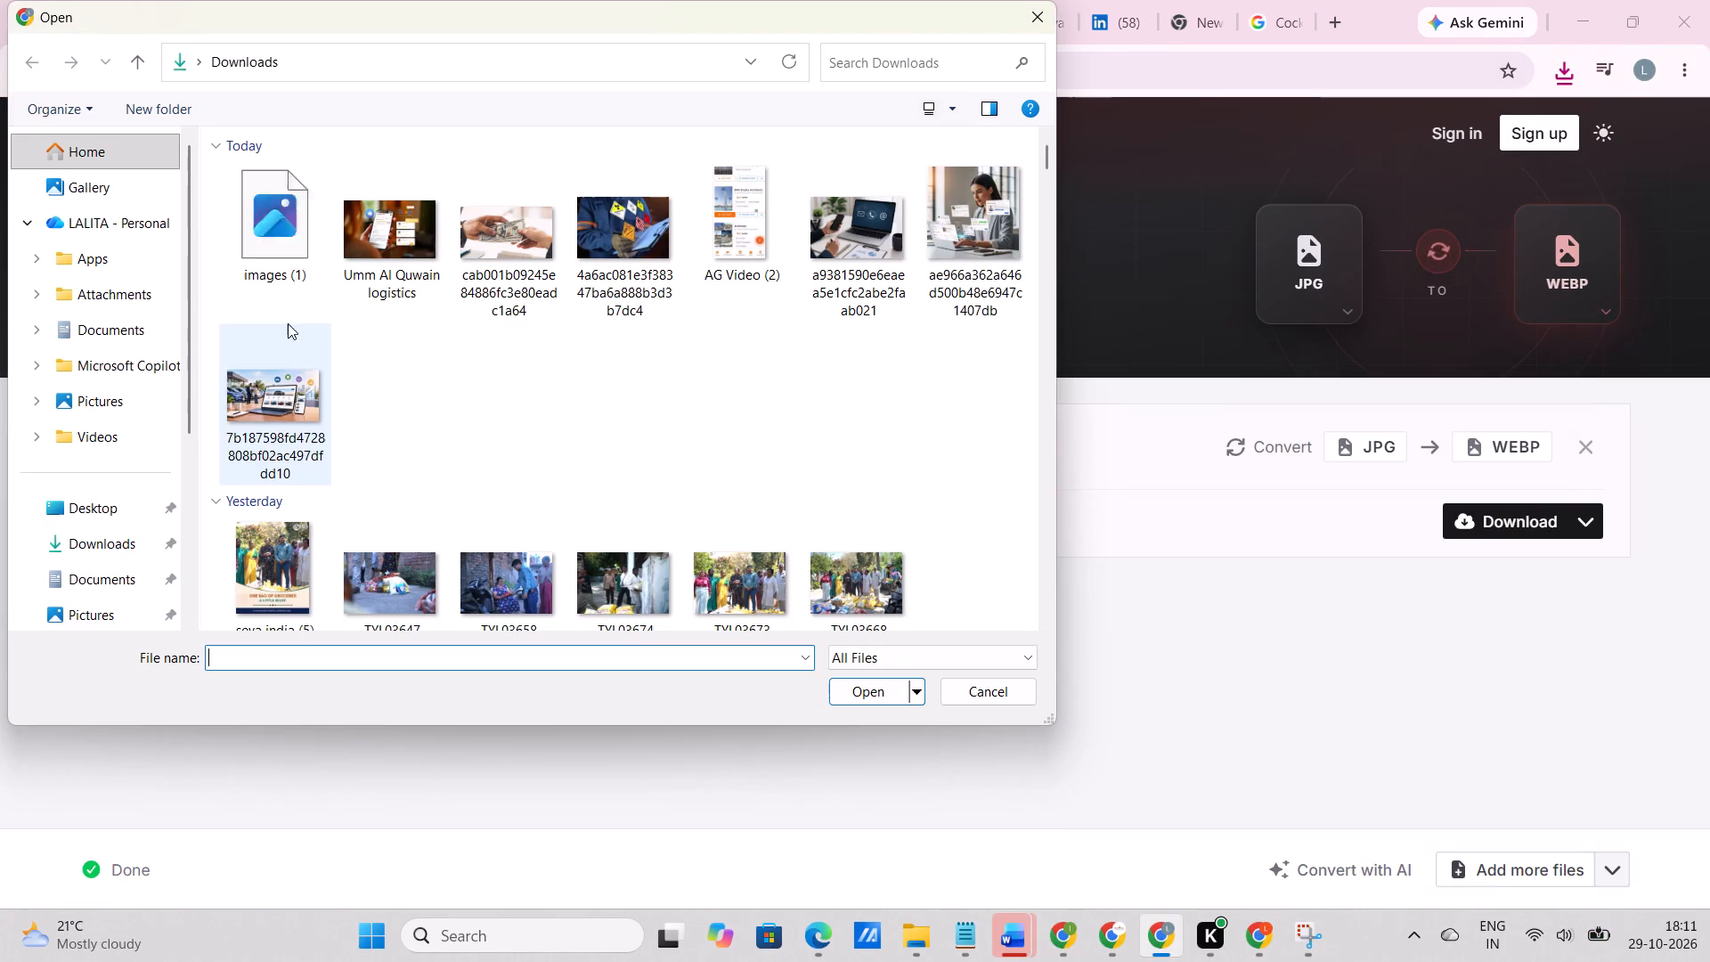
{"action": "left_click", "coordinate": [289, 252]}
{"action": "left_click", "coordinate": [888, 673]}
{"action": "left_click", "coordinate": [881, 687]}
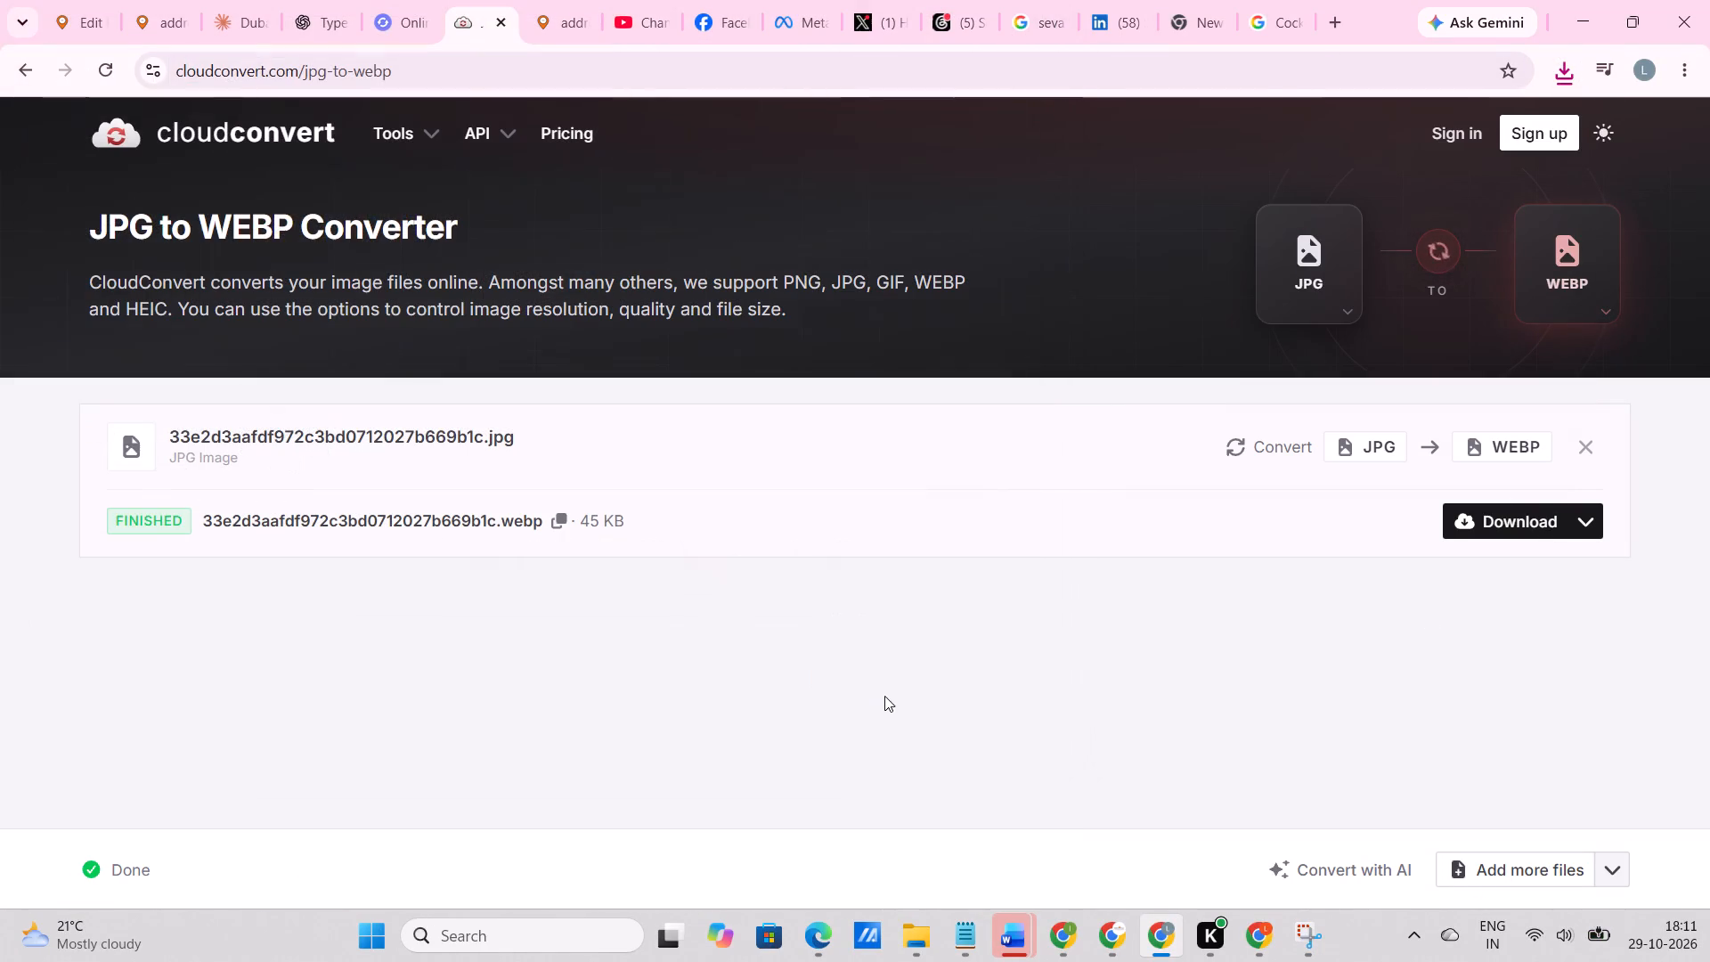
{"action": "left_click", "coordinate": [1547, 859]}
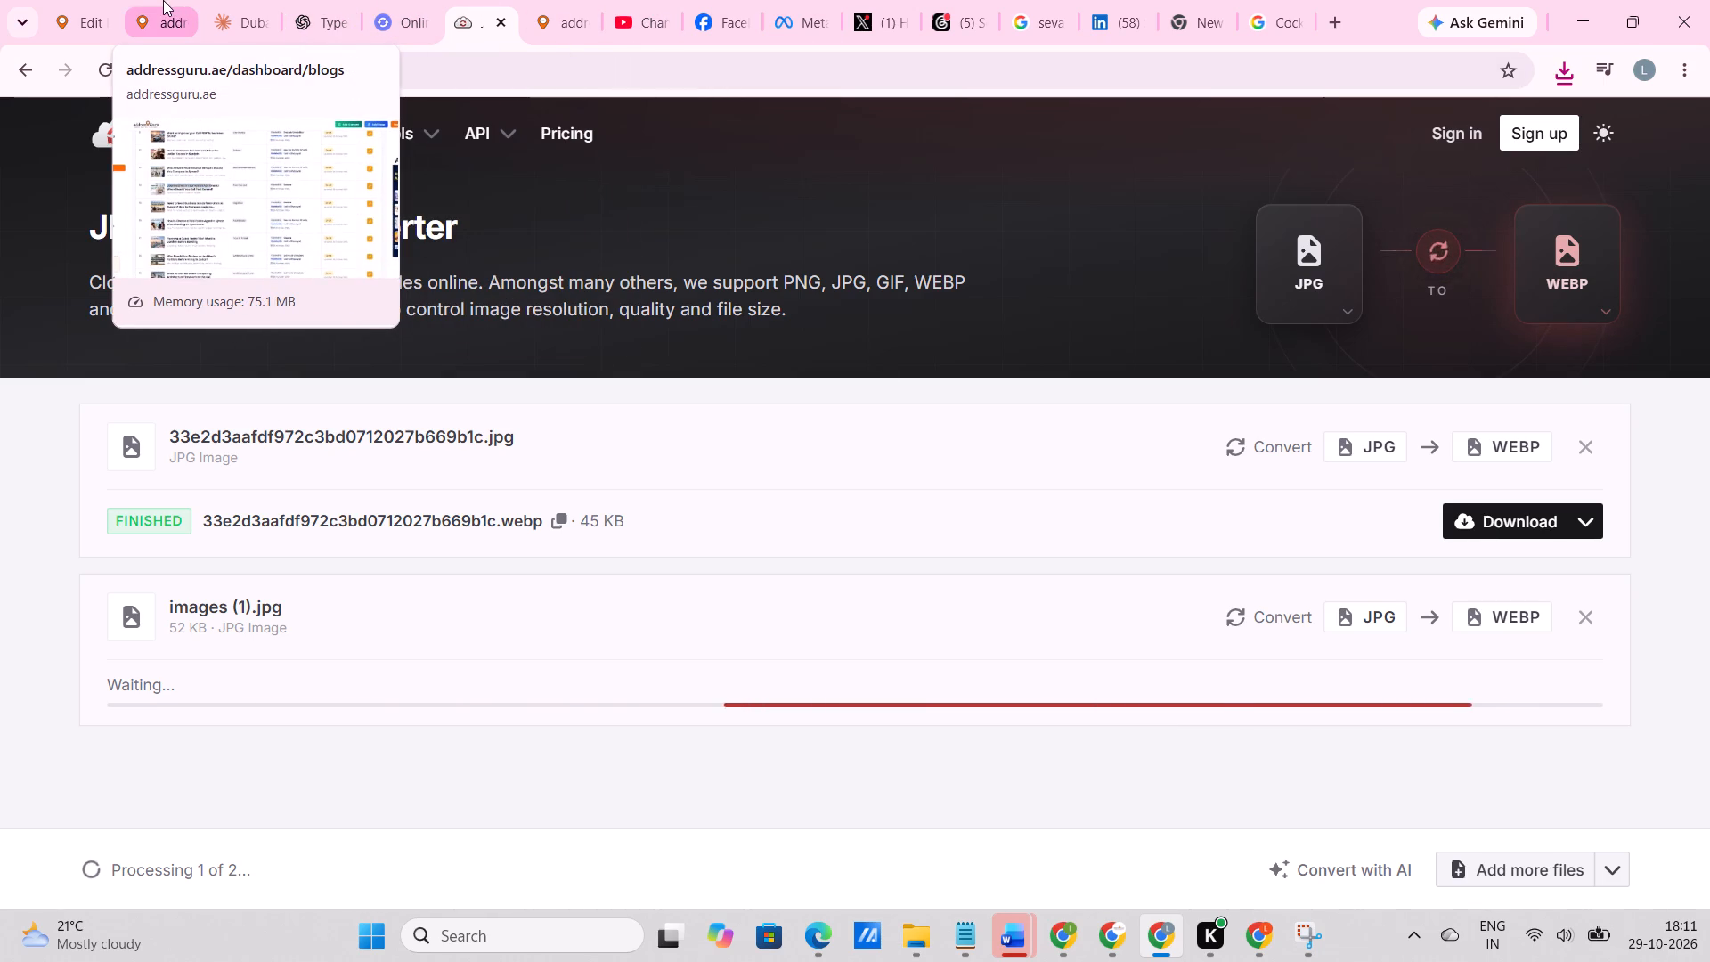
{"action": "left_click_drag", "start_coordinate": [80, 0], "coordinate": [151, 0]}
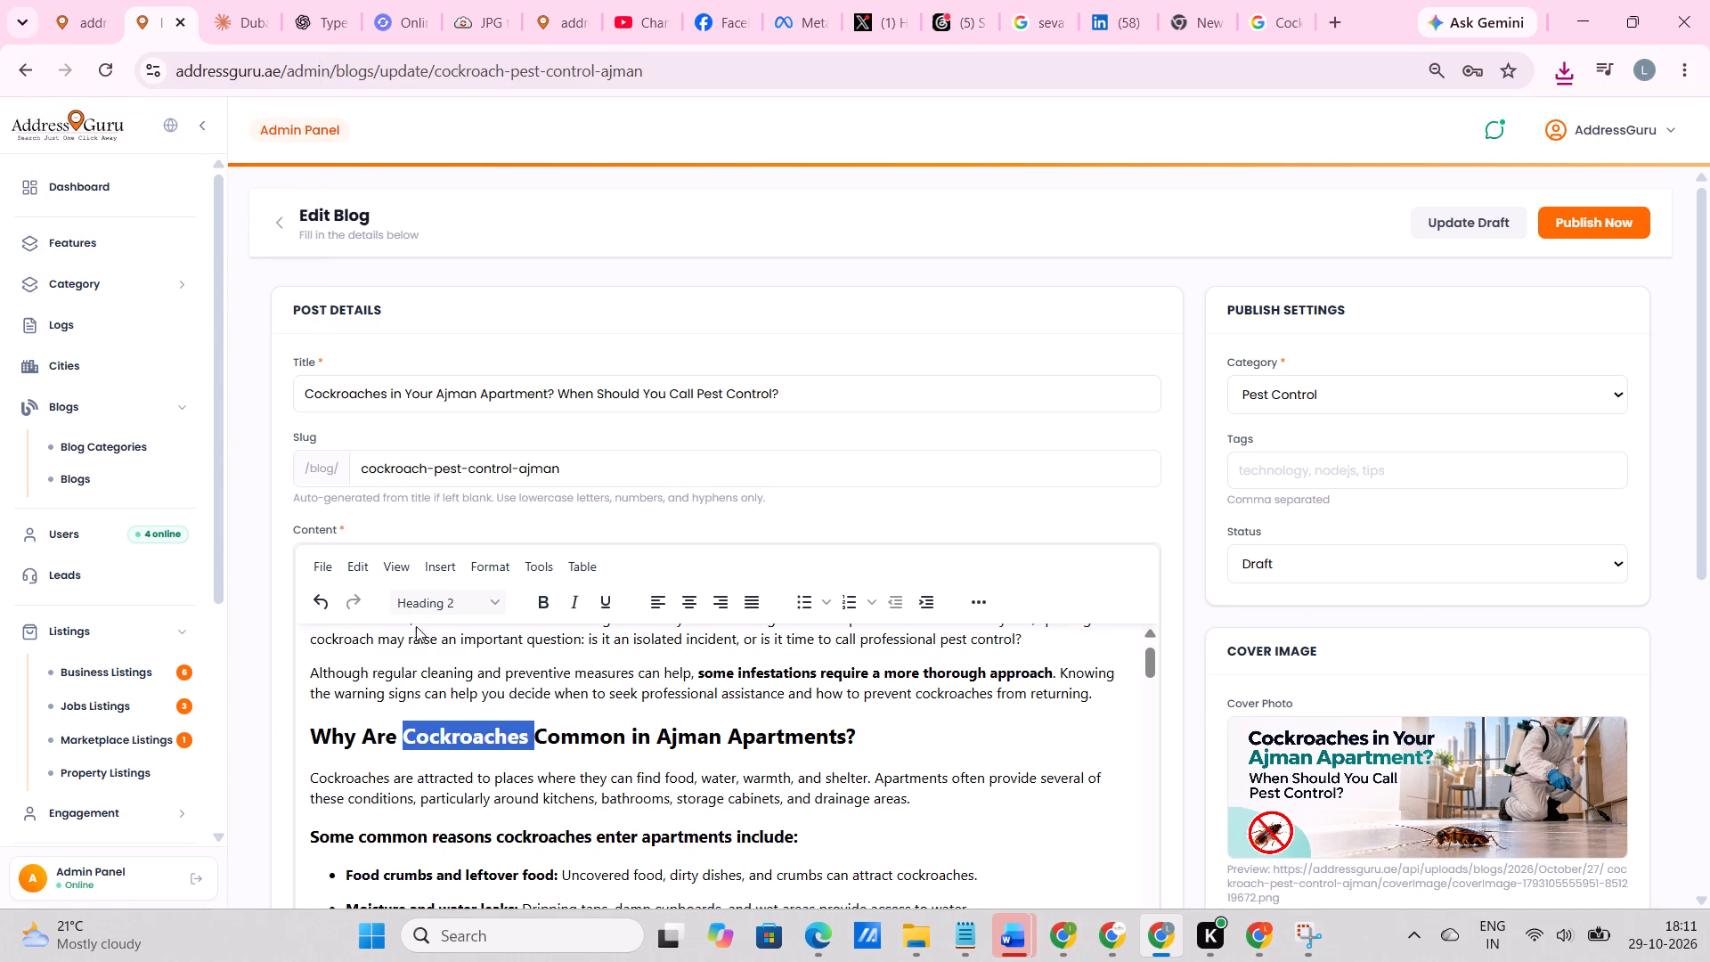
{"action": "scroll", "coordinate": [541, 836], "scroll_direction": "down", "scroll_amount": 4}
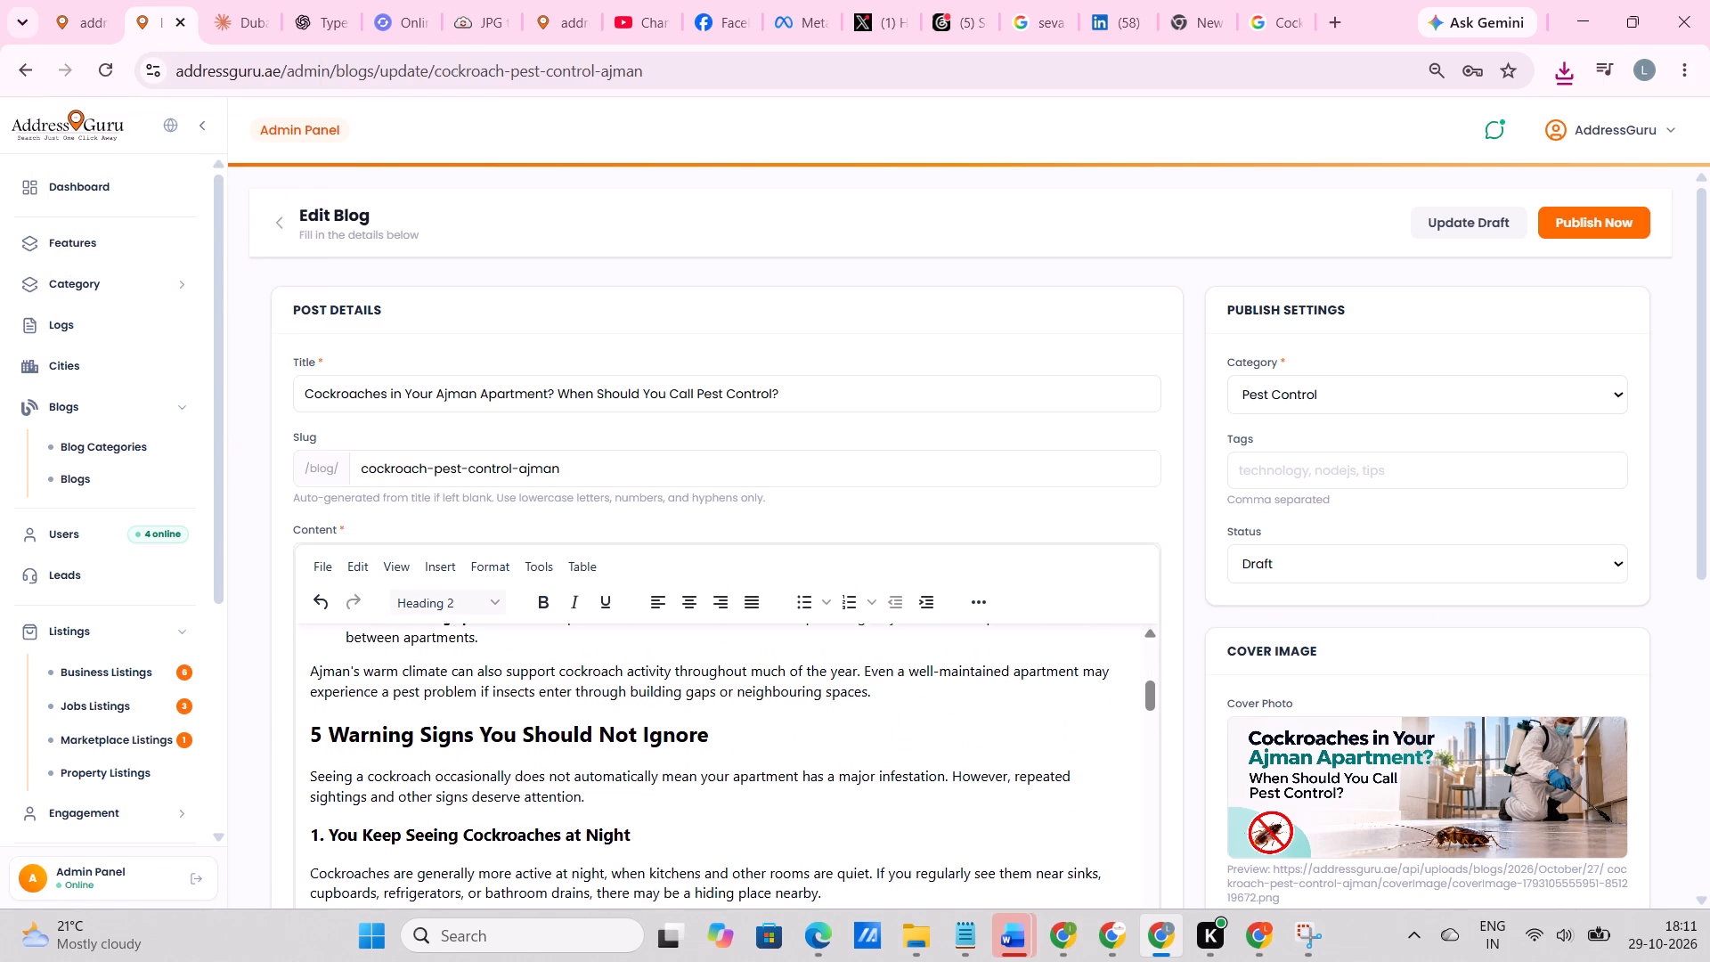
{"action": "scroll", "coordinate": [602, 804], "scroll_direction": "down", "scroll_amount": 3}
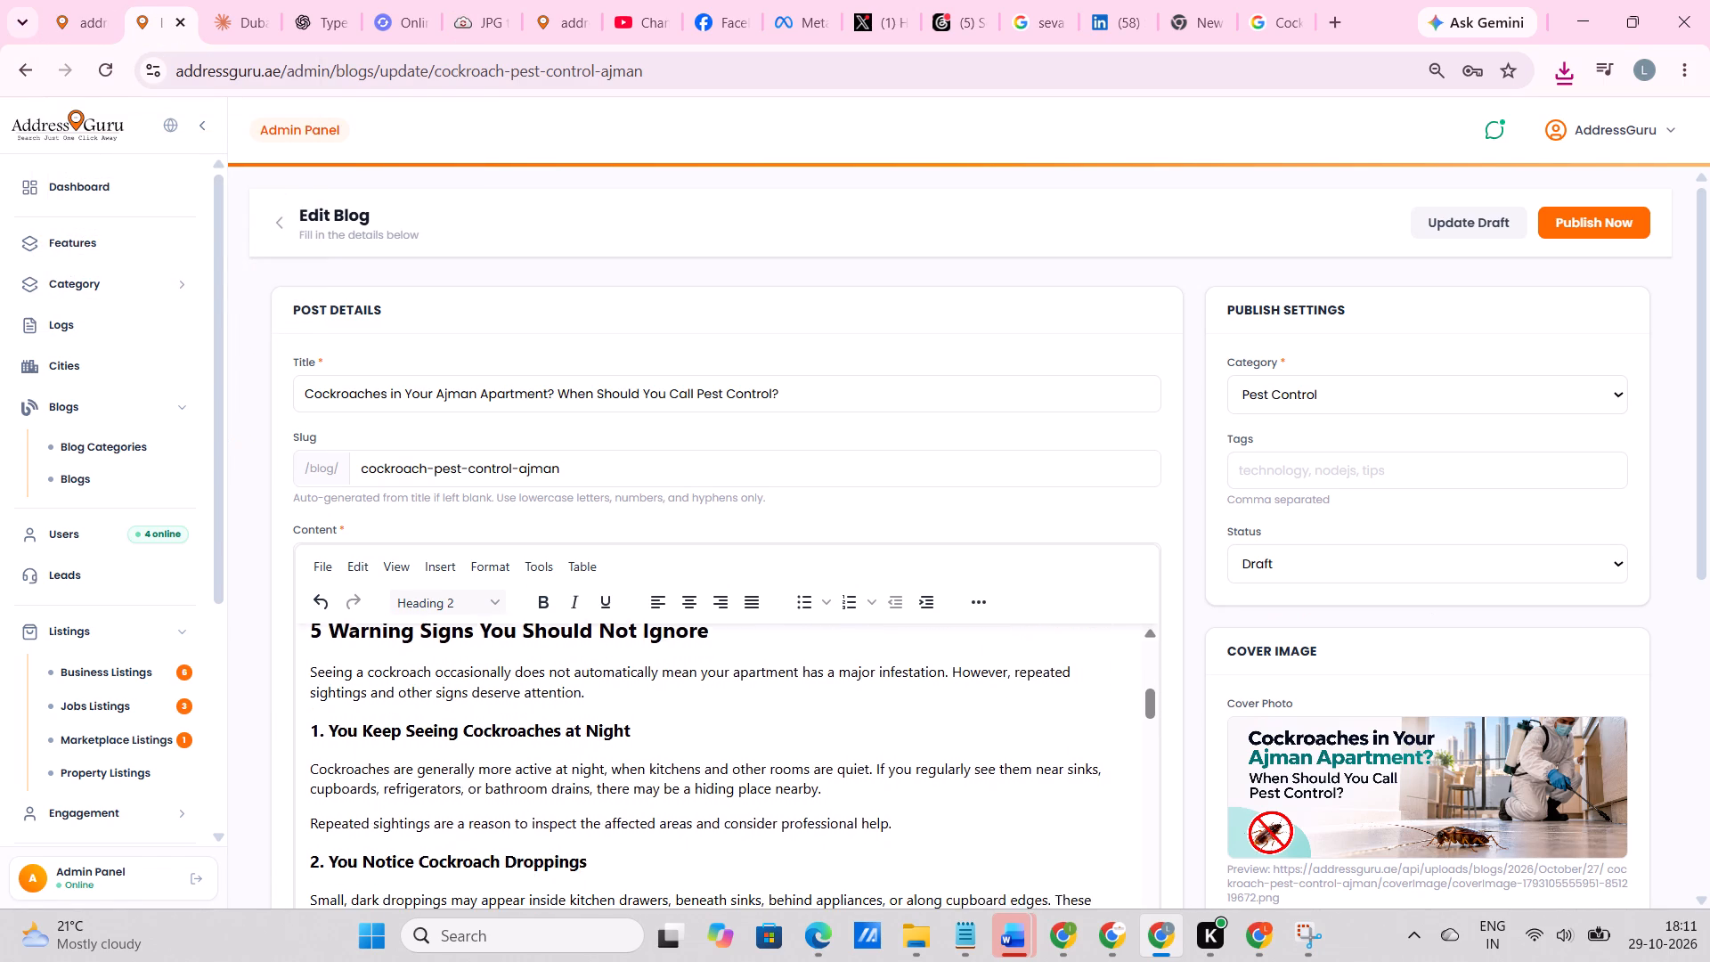
{"action": "scroll", "coordinate": [602, 804], "scroll_direction": "down", "scroll_amount": 3}
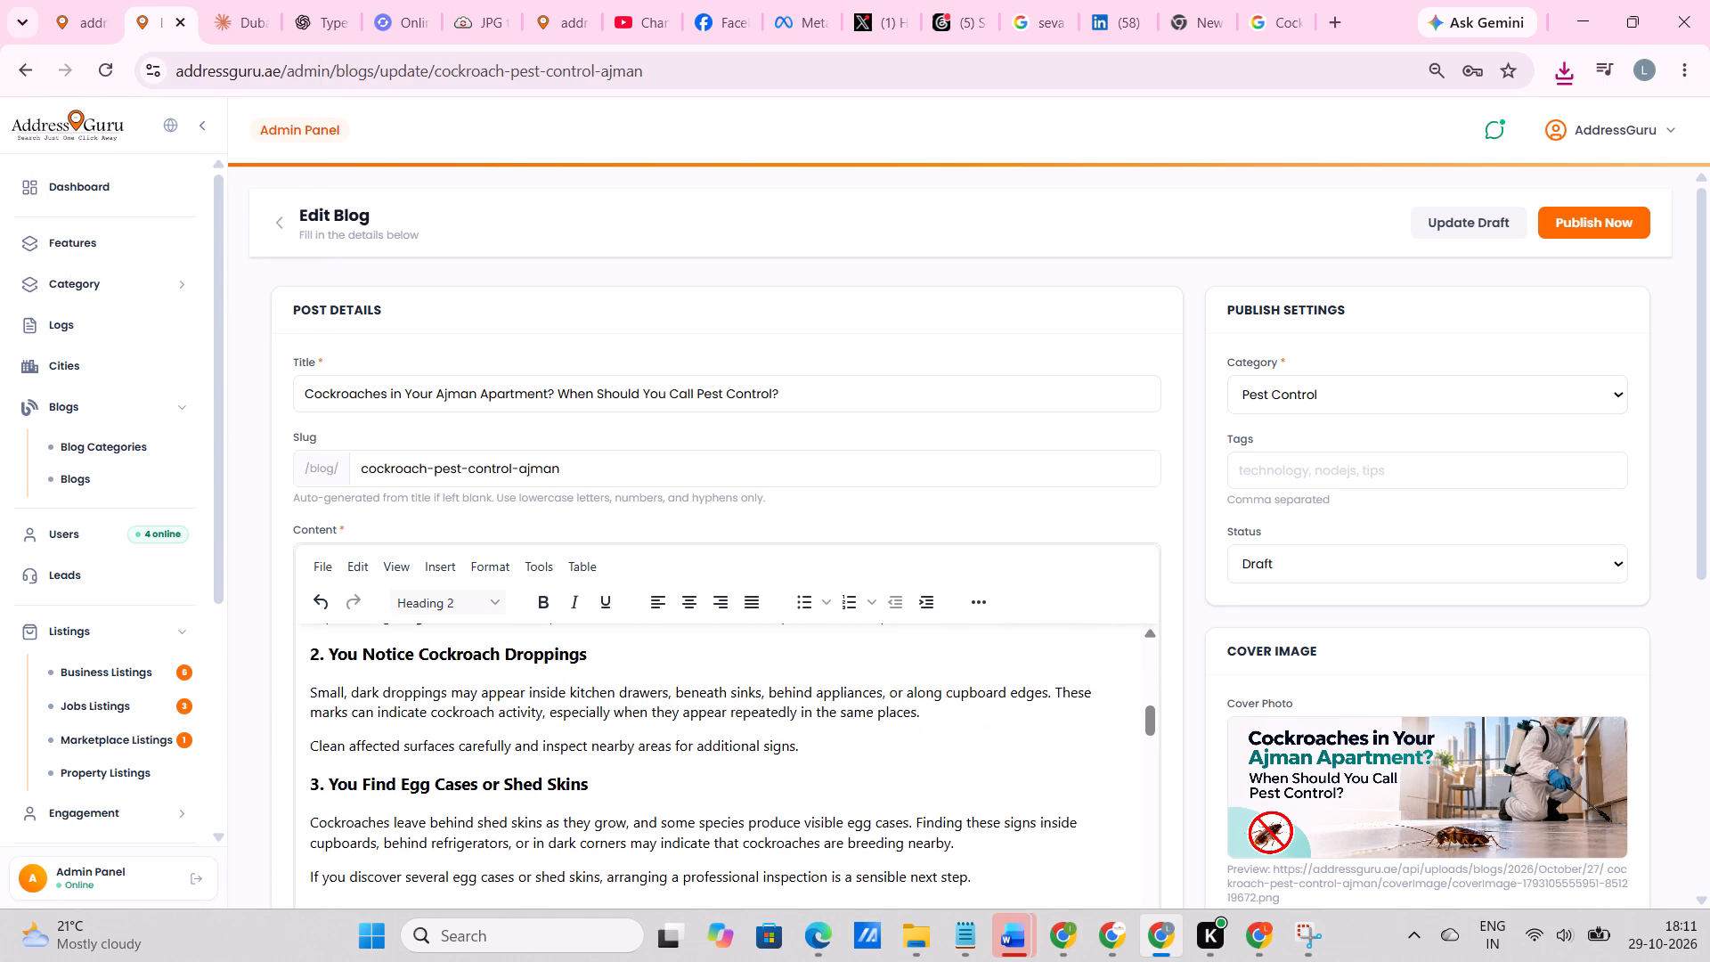
{"action": "scroll", "coordinate": [602, 804], "scroll_direction": "down", "scroll_amount": 3}
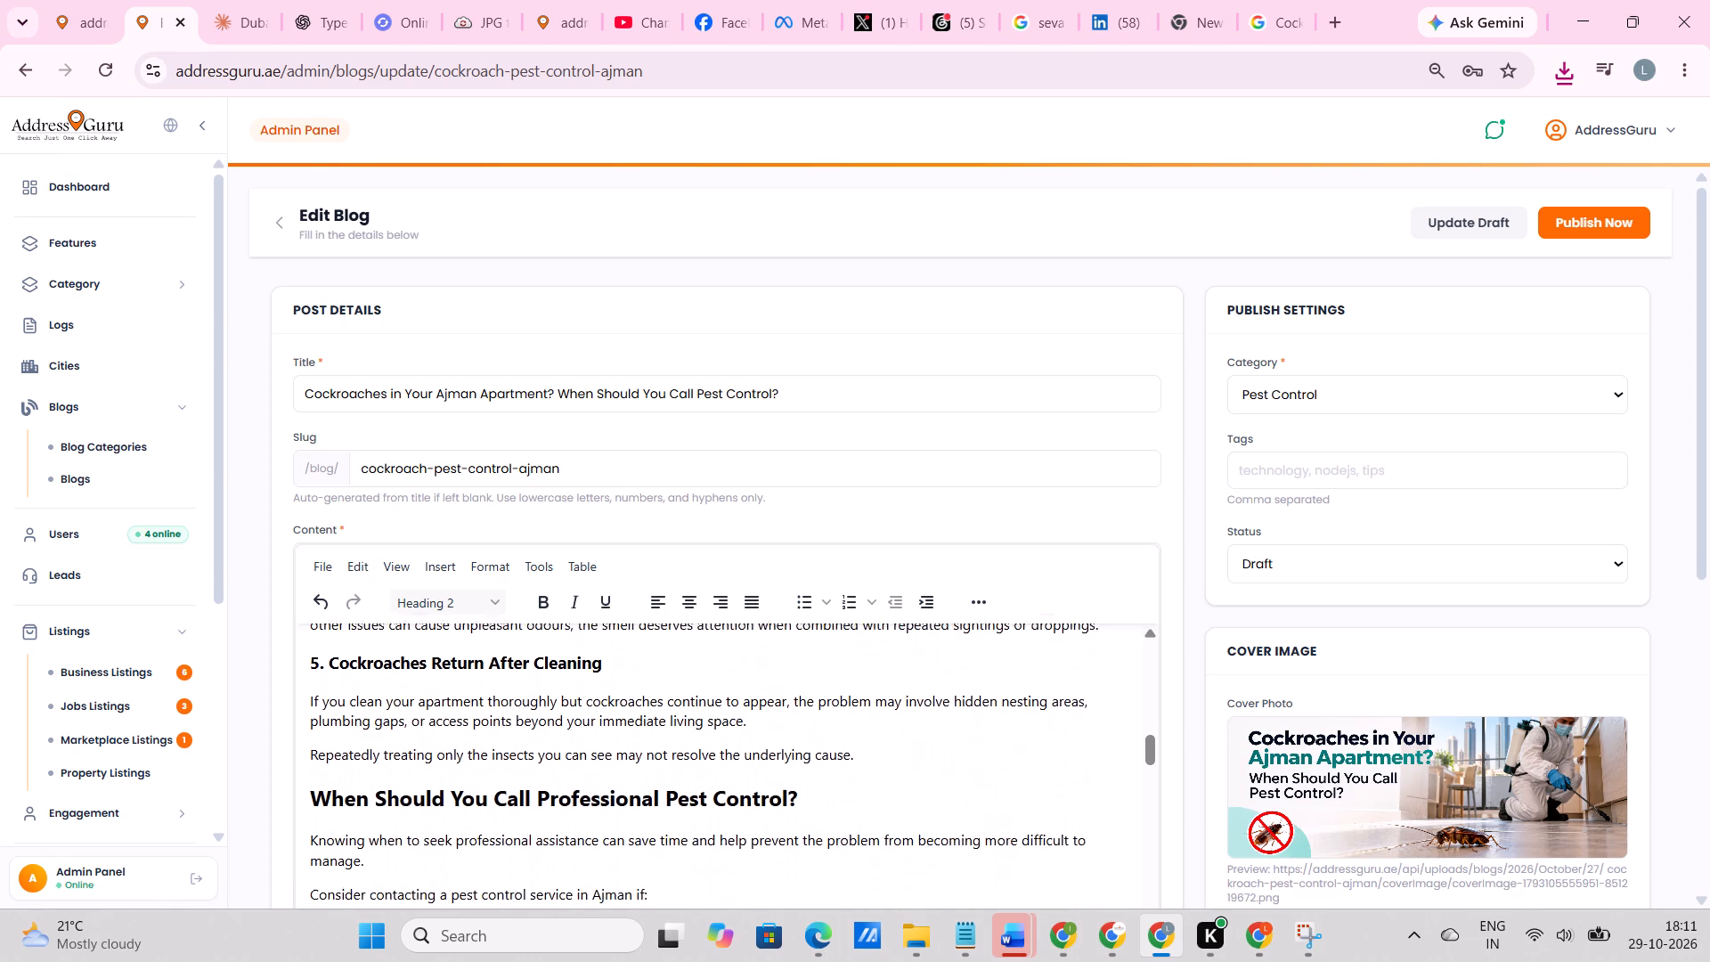
{"action": "scroll", "coordinate": [602, 804], "scroll_direction": "down", "scroll_amount": 2}
{"action": "scroll", "coordinate": [602, 804], "scroll_direction": "up", "scroll_amount": 6}
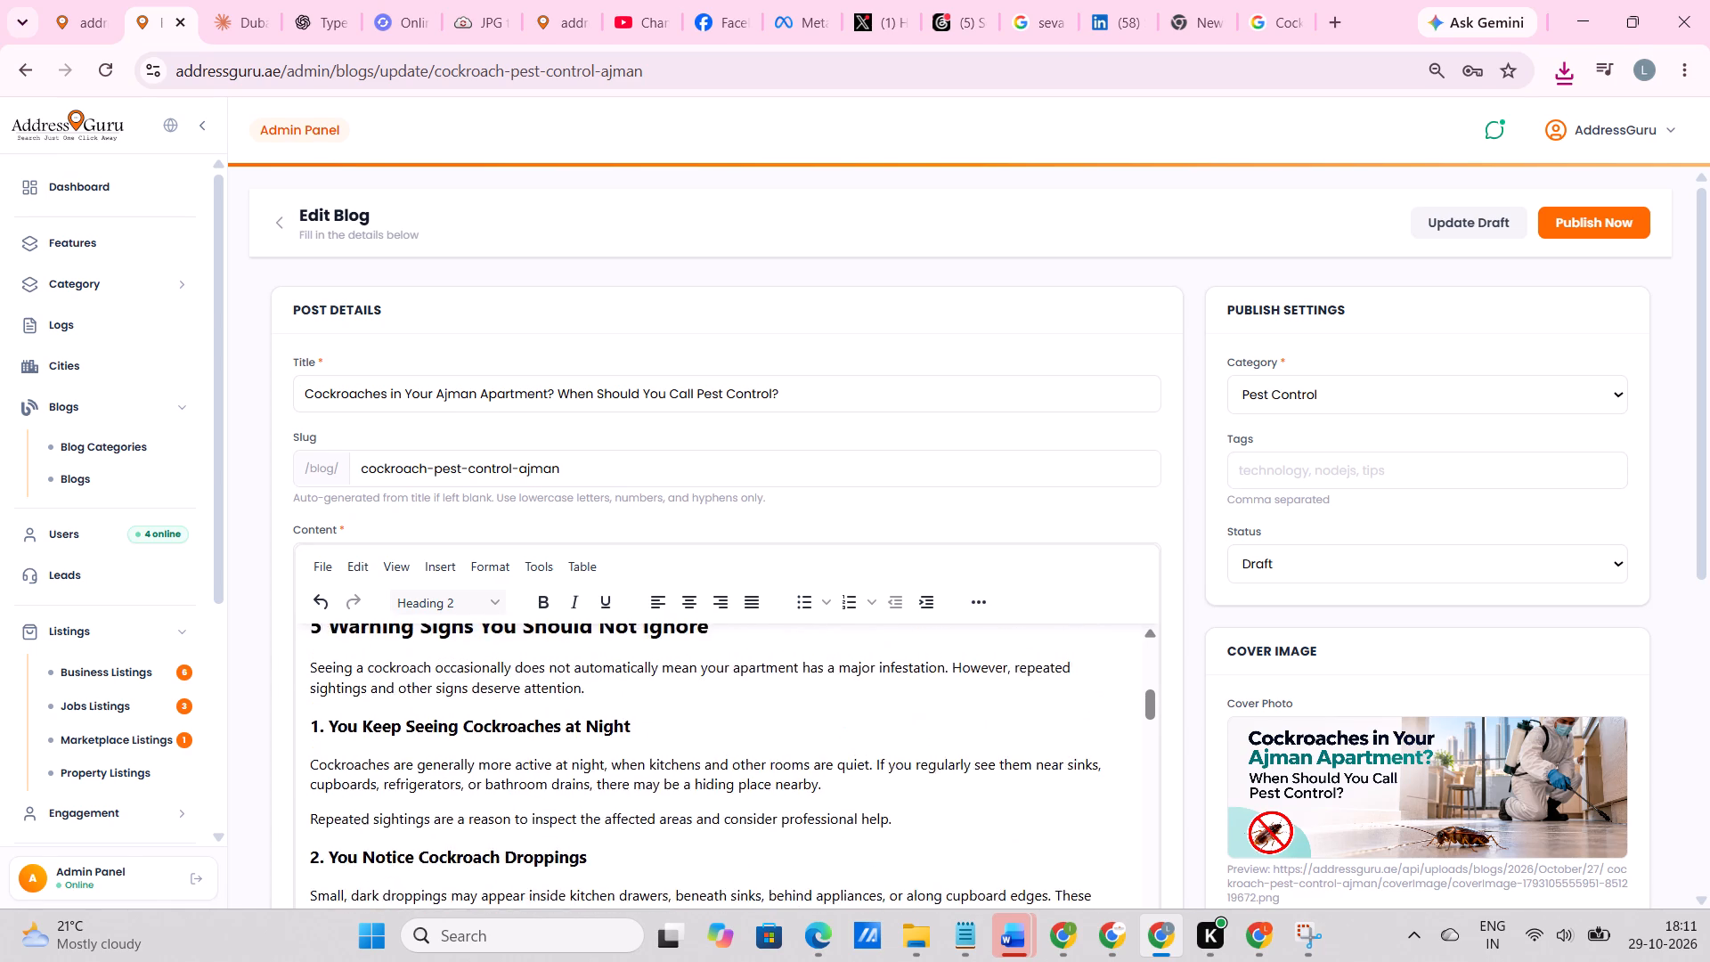
{"action": "scroll", "coordinate": [602, 804], "scroll_direction": "up", "scroll_amount": 1}
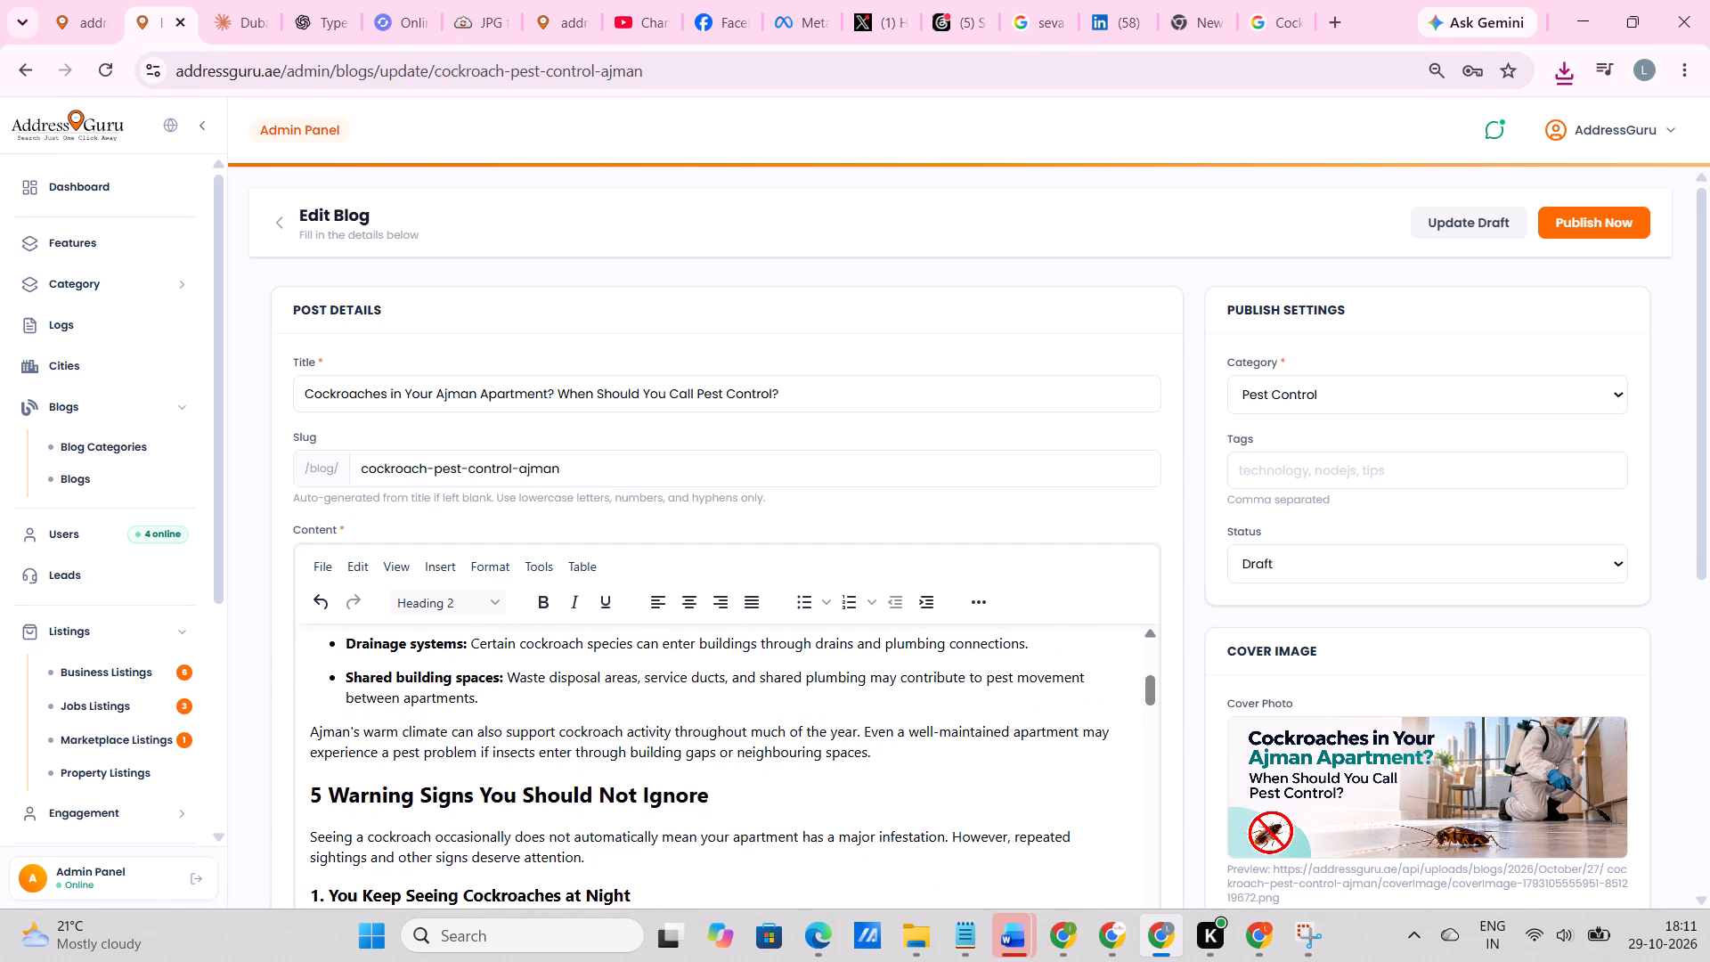
{"action": "scroll", "coordinate": [603, 805], "scroll_direction": "up", "scroll_amount": 2}
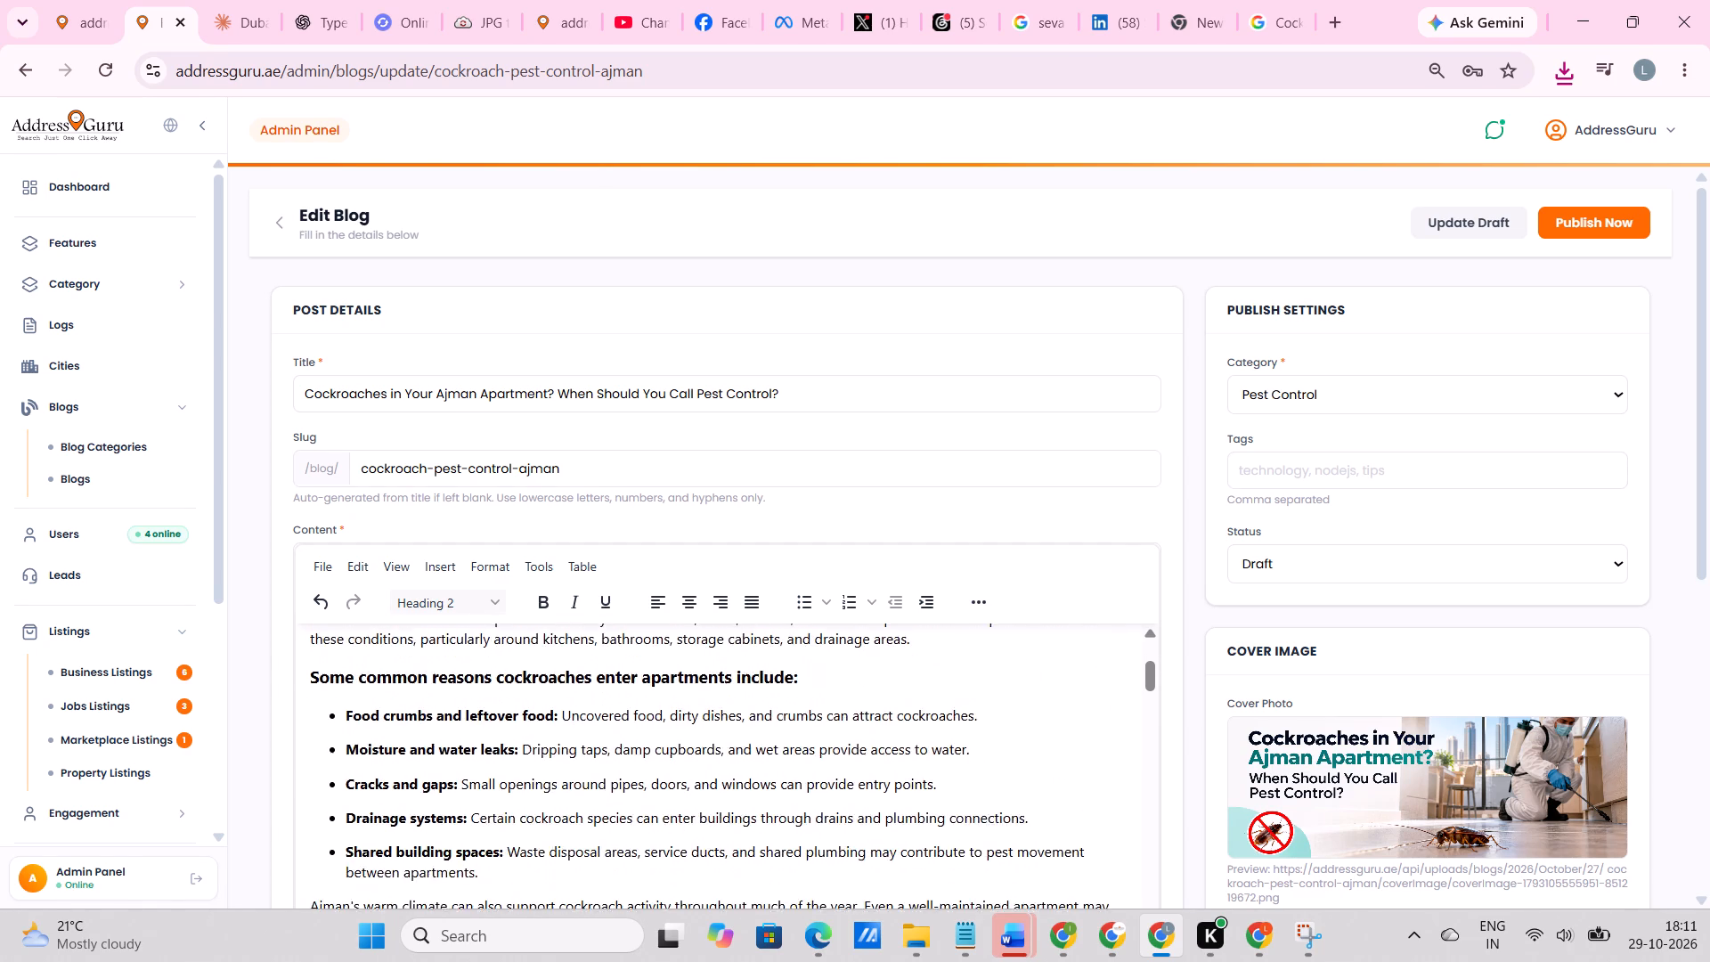
{"action": "scroll", "coordinate": [603, 805], "scroll_direction": "up", "scroll_amount": 1}
{"action": "scroll", "coordinate": [864, 819], "scroll_direction": "down", "scroll_amount": 2}
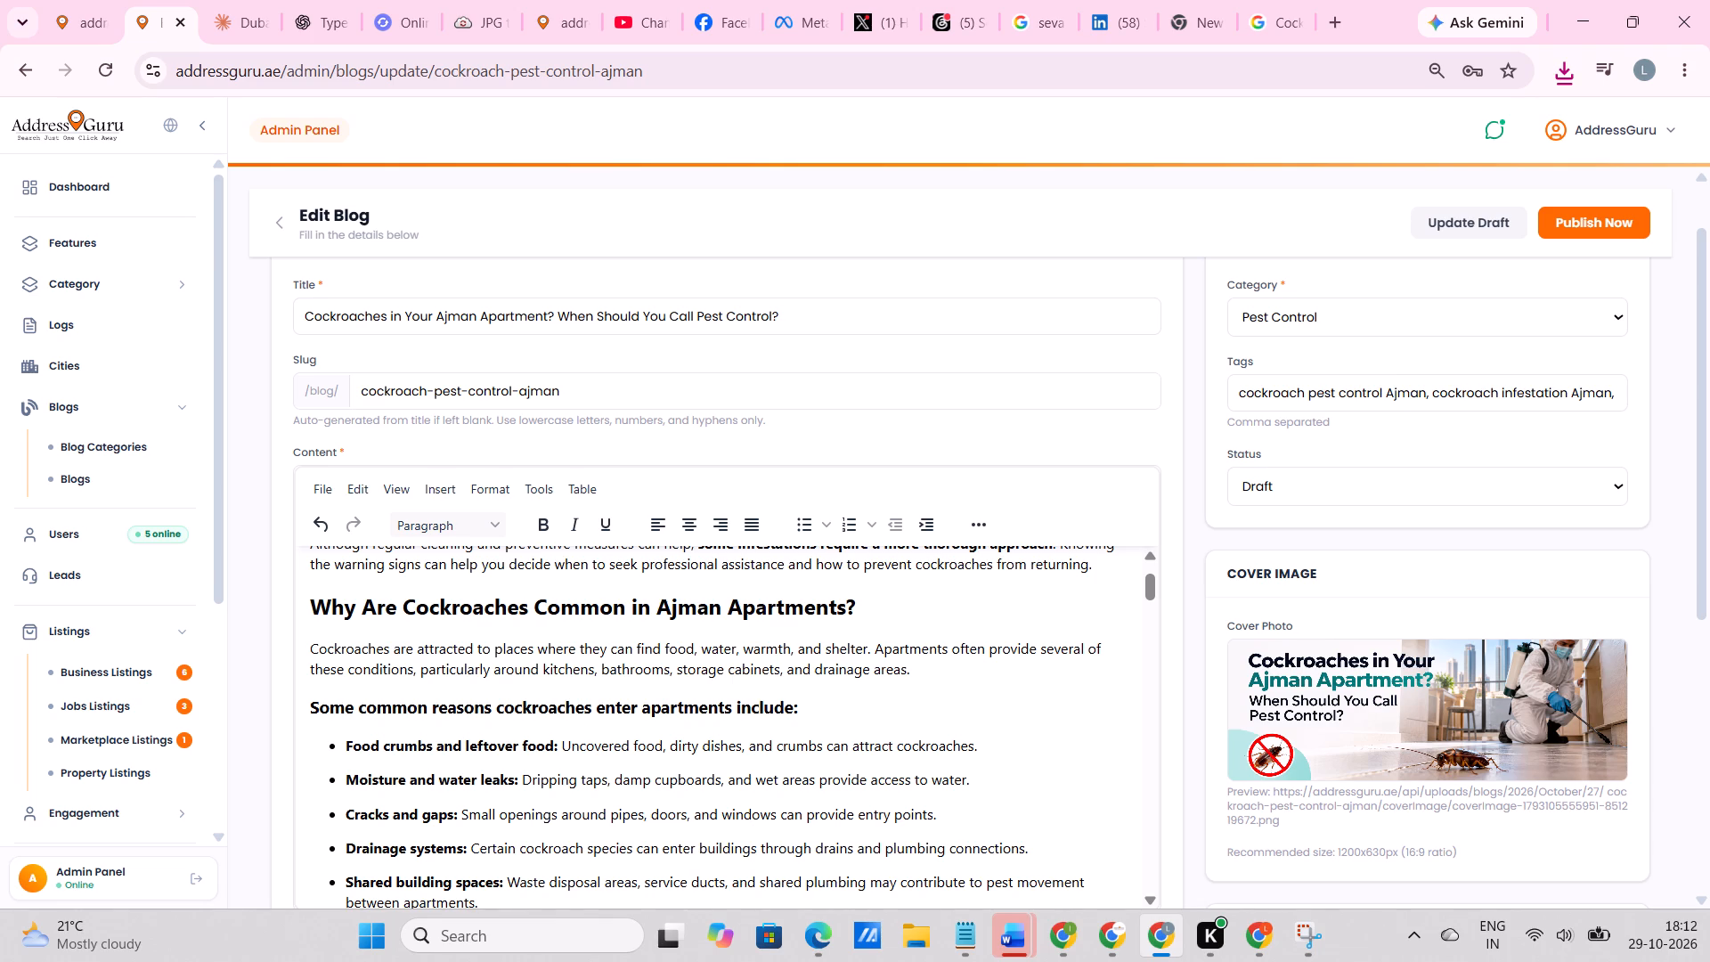
Search the blog edit page for "pest" and examine where the word occurs in the content.
{"action": "double_click", "coordinate": [1325, 392]}
{"action": "key", "text": "ctrl+c"}
{"action": "key", "text": "ctrl+f"}
{"action": "key", "text": "ctrl+v"}
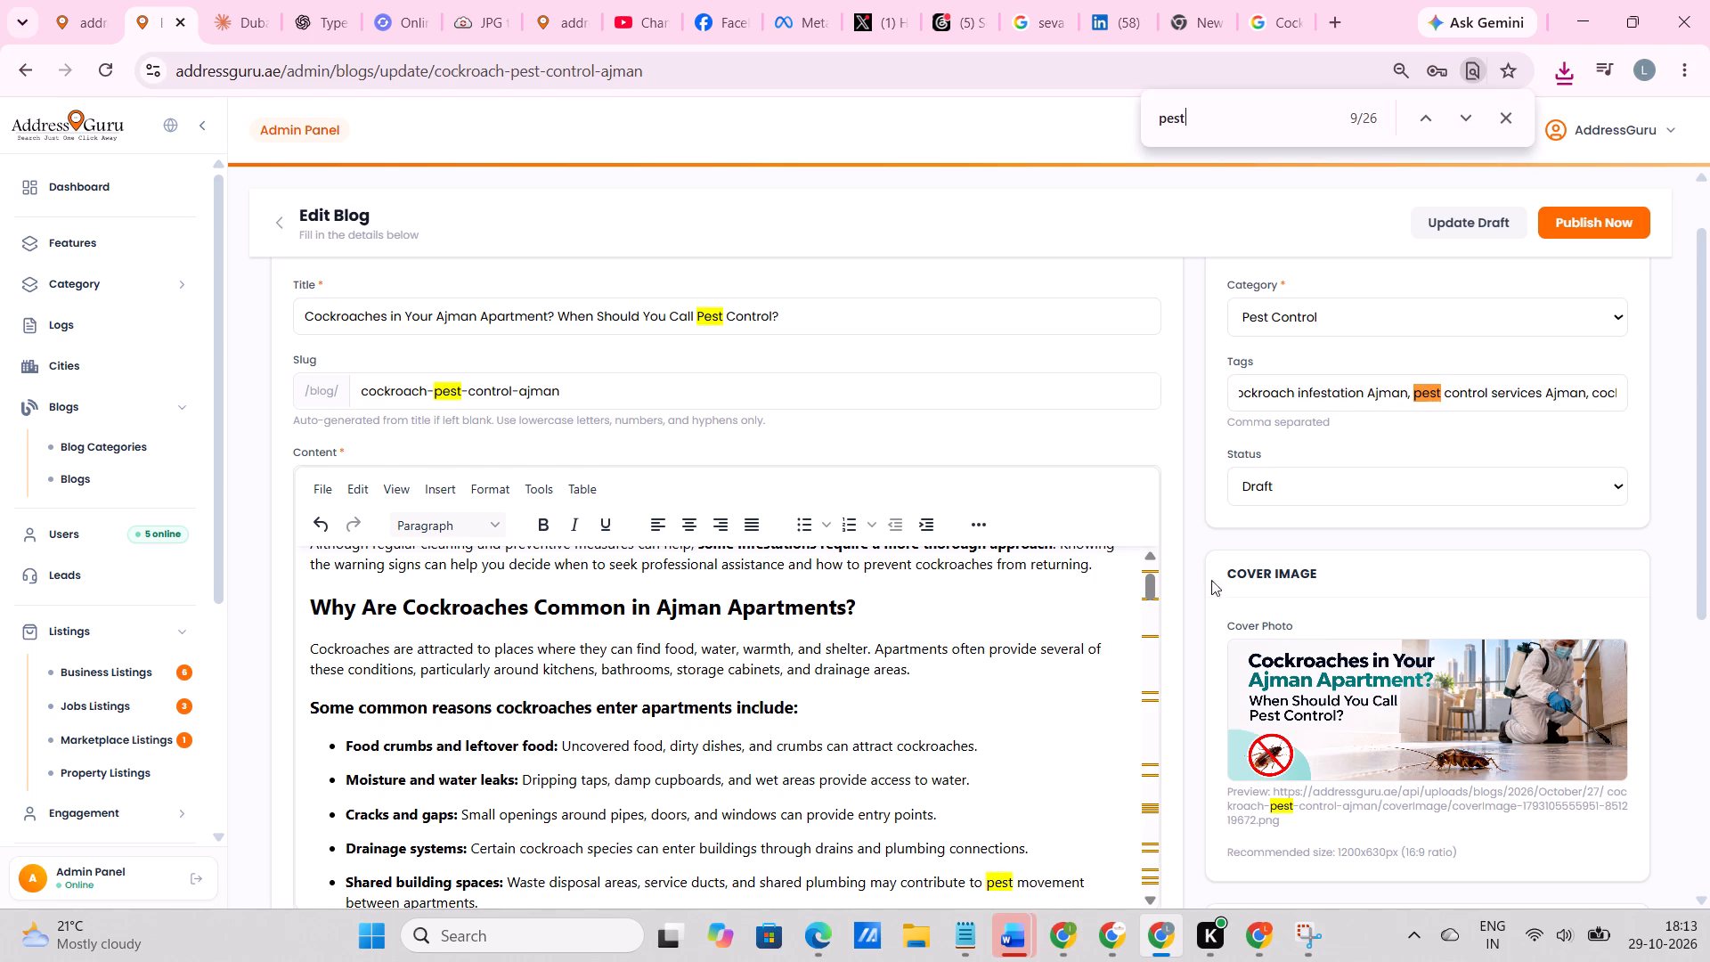
{"action": "scroll", "coordinate": [1022, 779], "scroll_direction": "down", "scroll_amount": 1}
{"action": "scroll", "coordinate": [1021, 783], "scroll_direction": "up", "scroll_amount": 5}
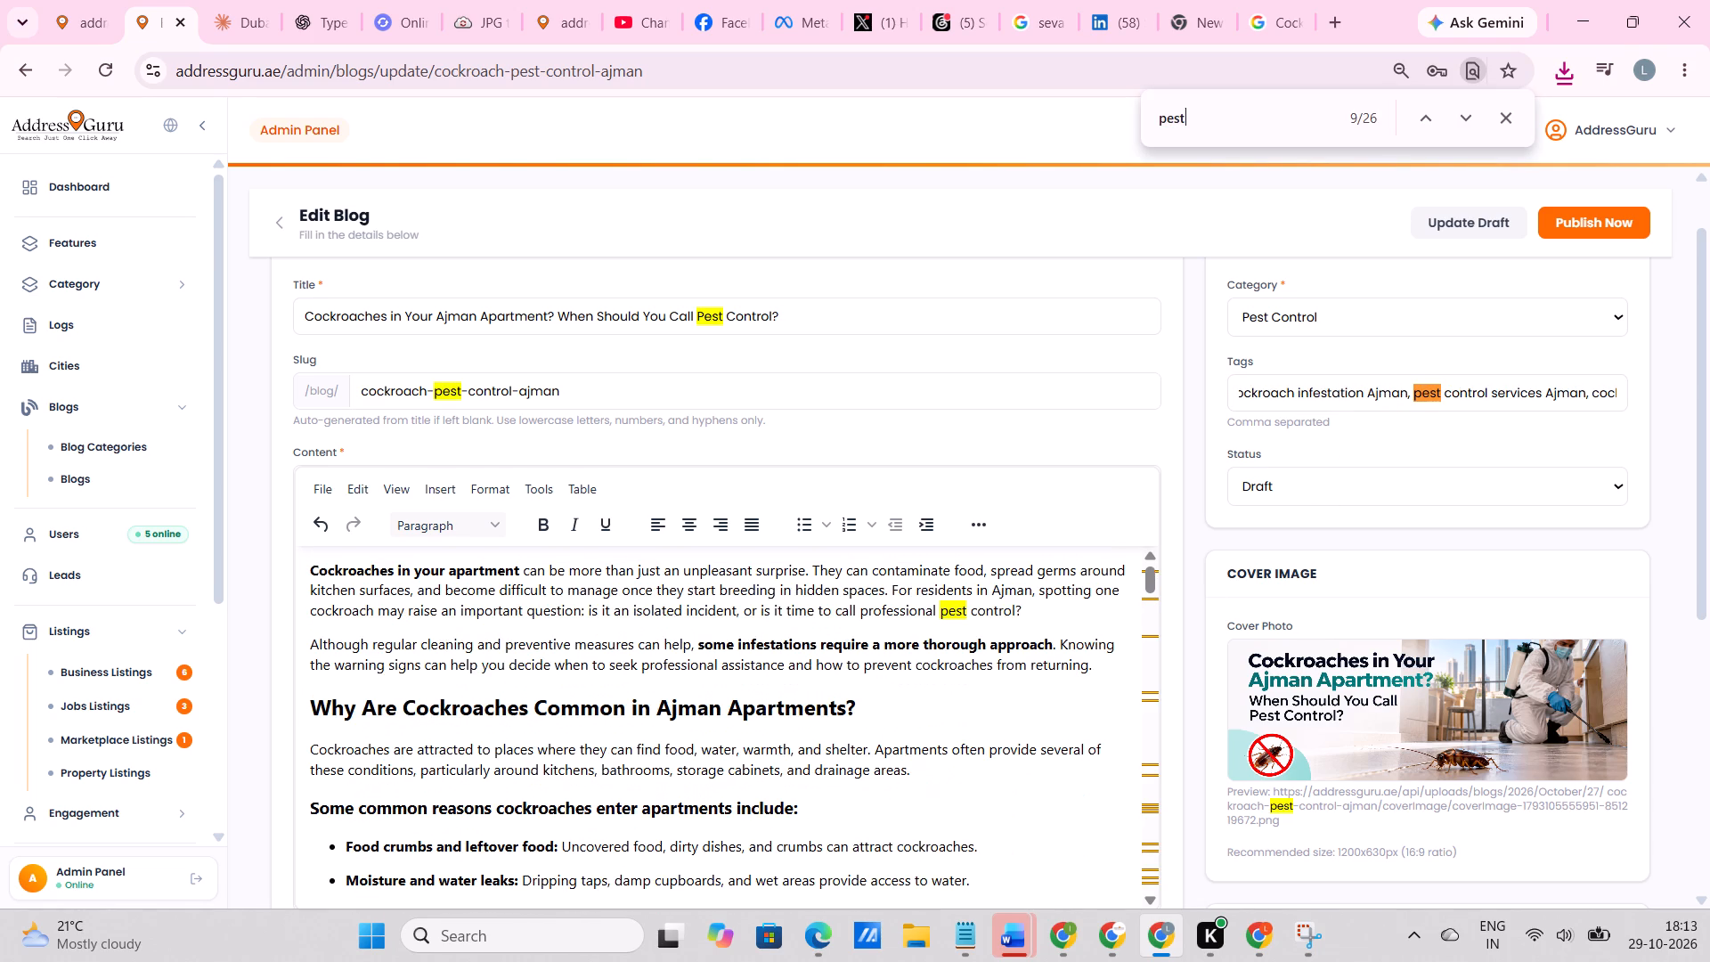
{"action": "scroll", "coordinate": [997, 723], "scroll_direction": "down", "scroll_amount": 2}
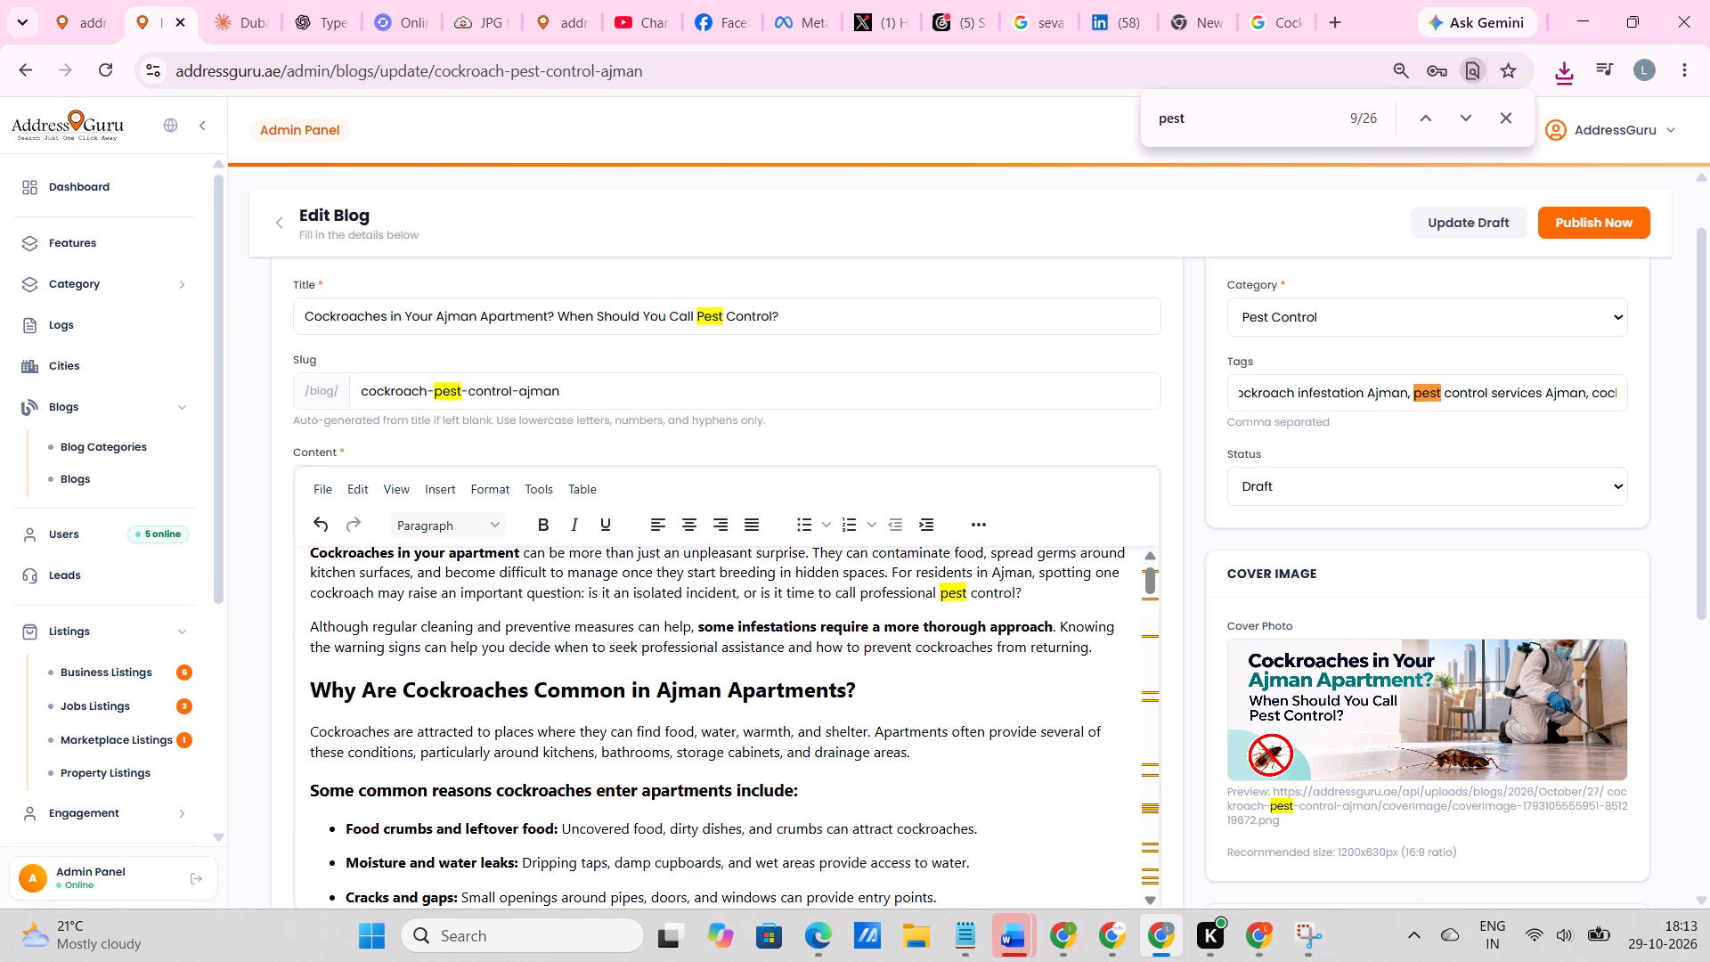
{"action": "scroll", "coordinate": [881, 619], "scroll_direction": "down", "scroll_amount": 3}
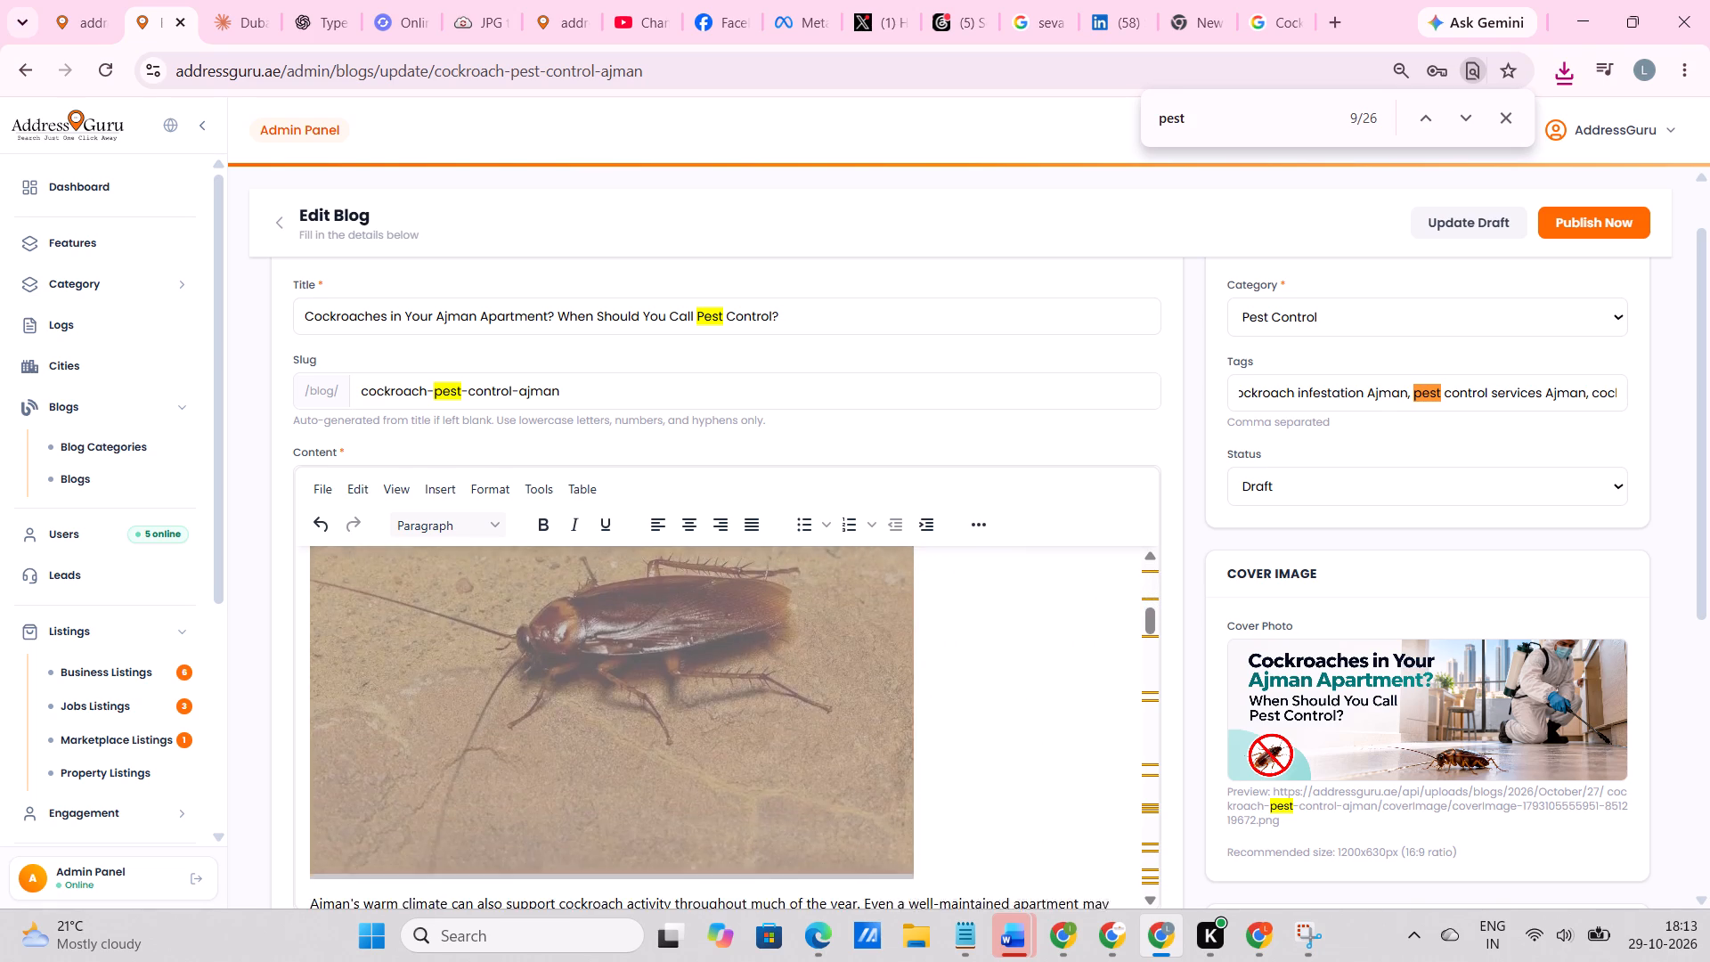
{"action": "scroll", "coordinate": [883, 626], "scroll_direction": "down", "scroll_amount": 4}
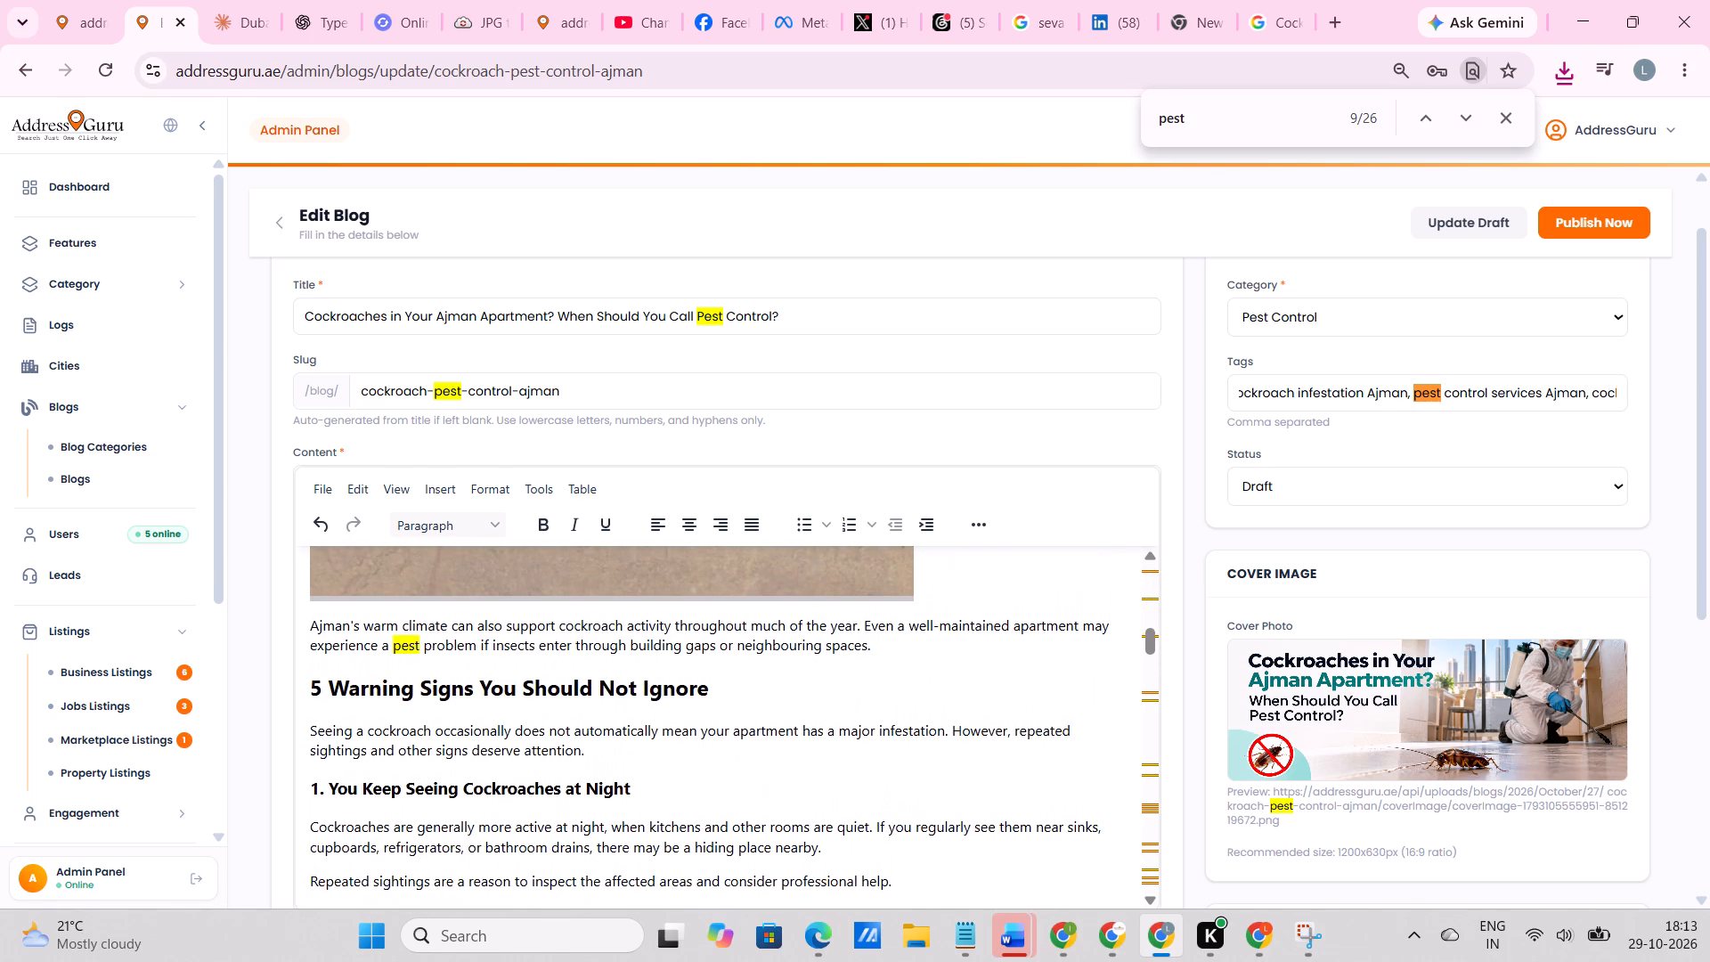
{"action": "scroll", "coordinate": [885, 639], "scroll_direction": "down", "scroll_amount": 1}
{"action": "scroll", "coordinate": [885, 639], "scroll_direction": "up", "scroll_amount": 2}
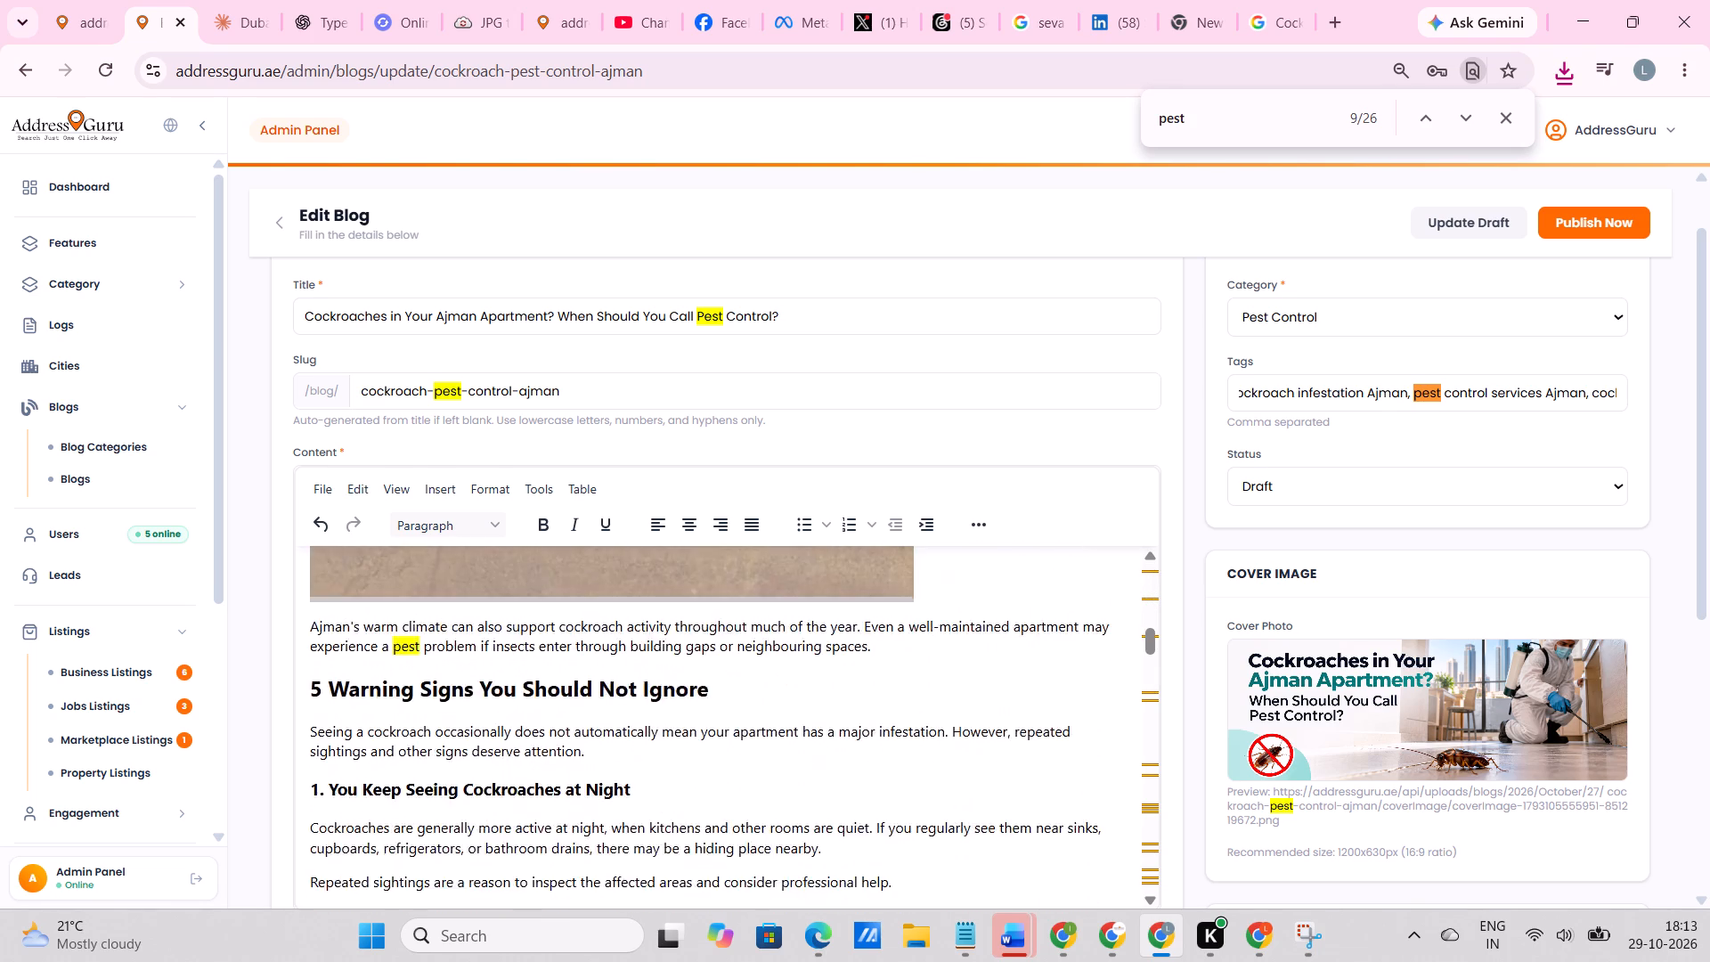
{"action": "scroll", "coordinate": [895, 655], "scroll_direction": "up", "scroll_amount": 2}
{"action": "scroll", "coordinate": [943, 811], "scroll_direction": "down", "scroll_amount": 2}
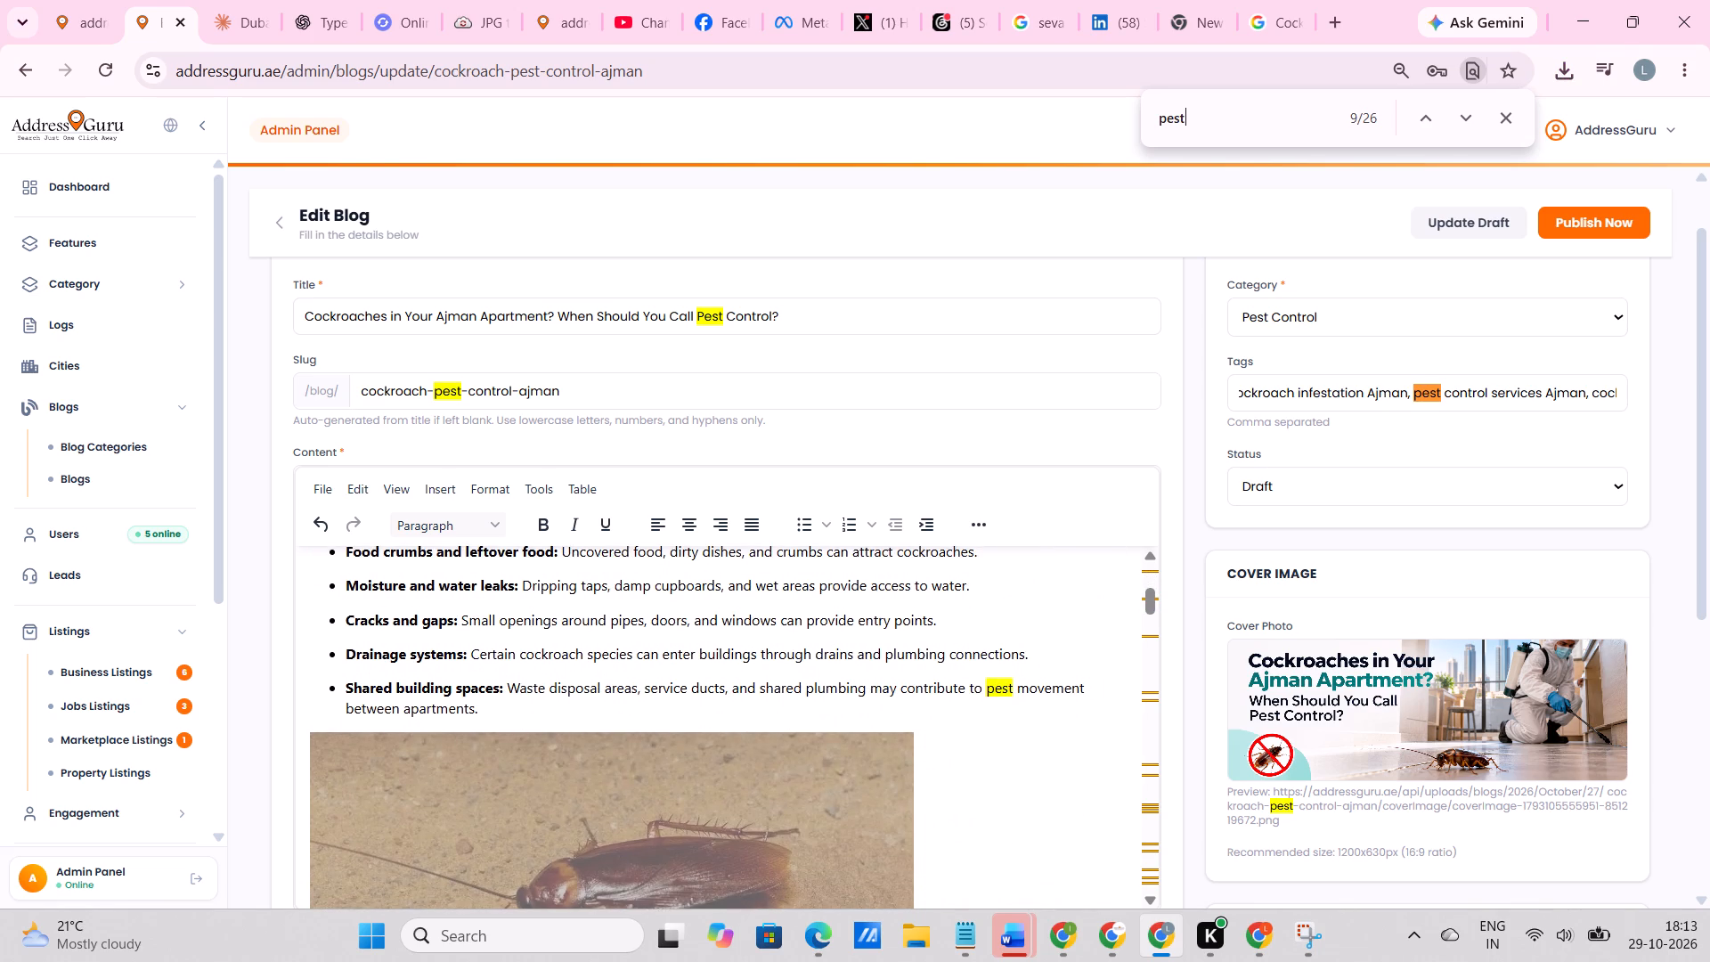
{"action": "scroll", "coordinate": [975, 699], "scroll_direction": "up", "scroll_amount": 4}
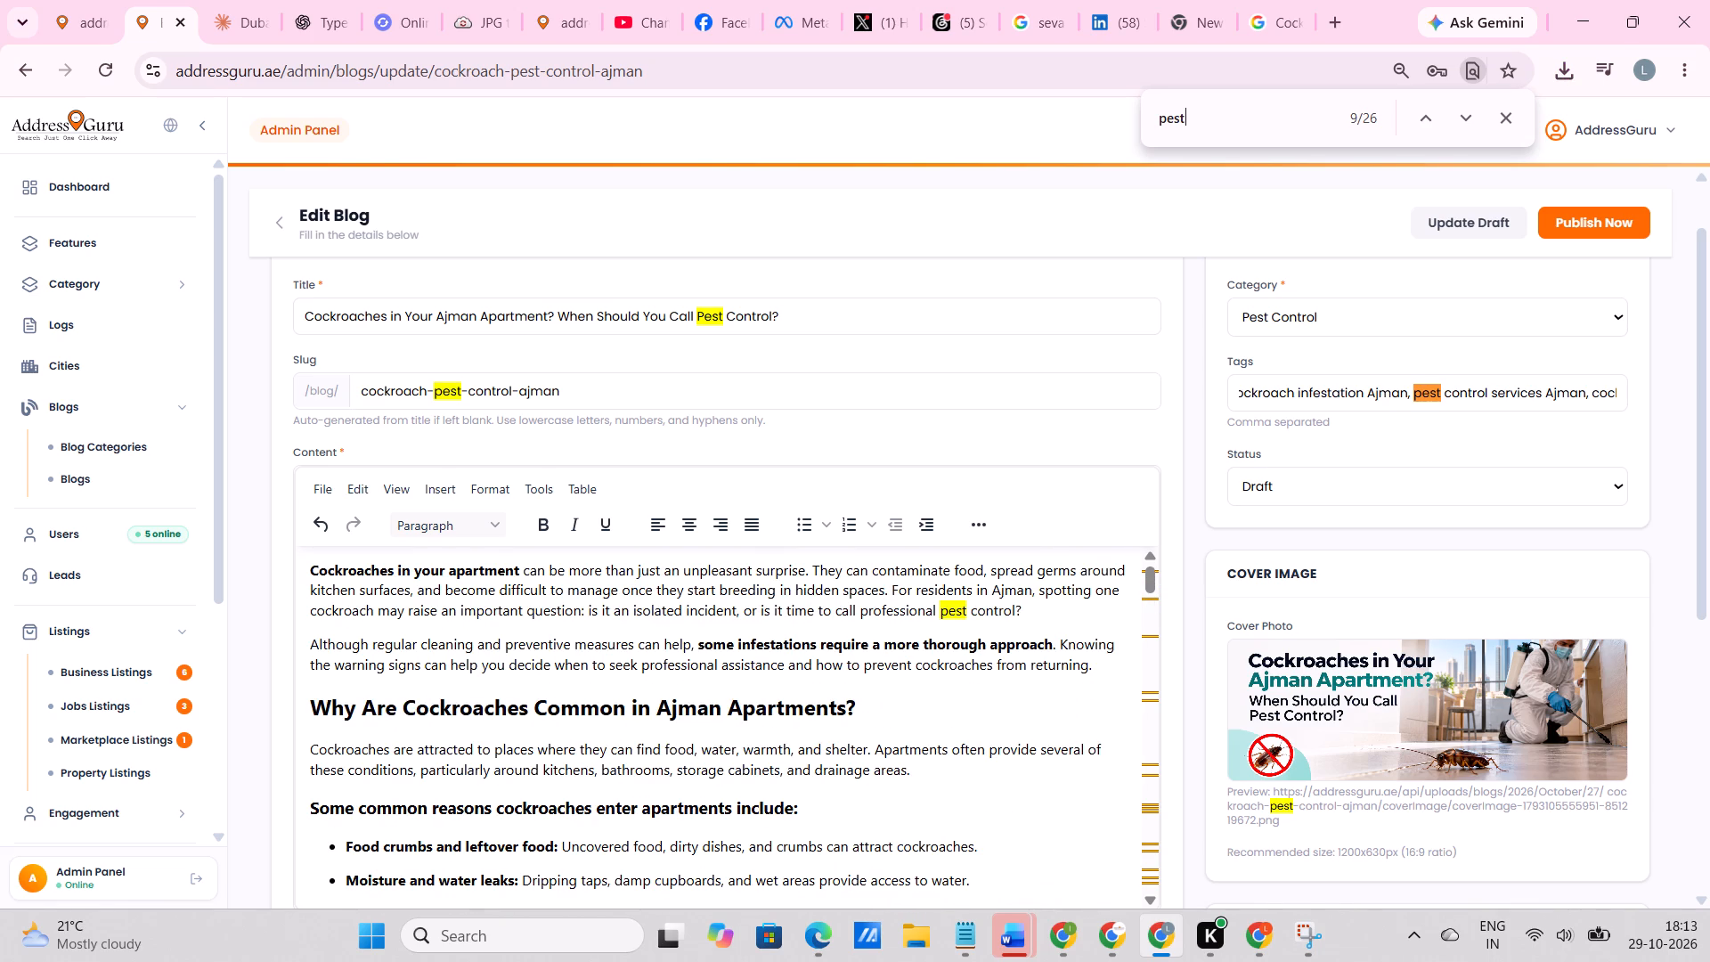
Select "professional pest control" in the blog's opening paragraph, and open the Pest Control category on the AddressGuru site in the other browser window.
{"action": "left_click_drag", "start_coordinate": [859, 613], "coordinate": [1017, 604]}
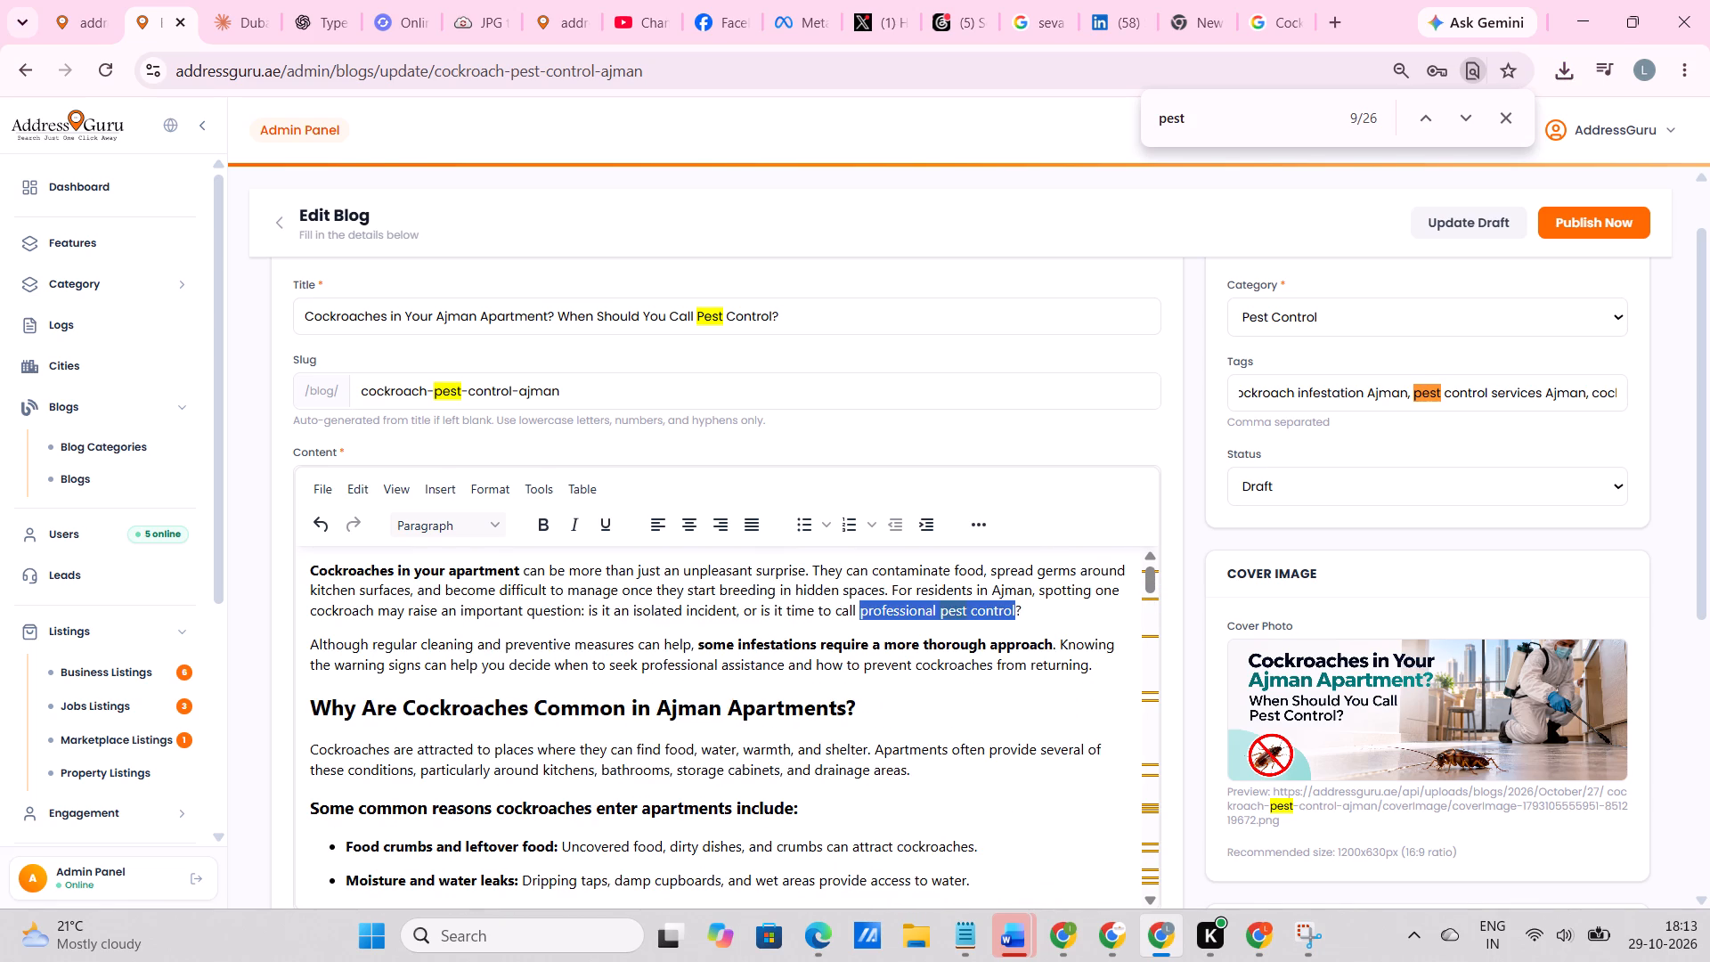
{"action": "left_click", "coordinate": [1112, 932]}
{"action": "left_click", "coordinate": [105, 61]}
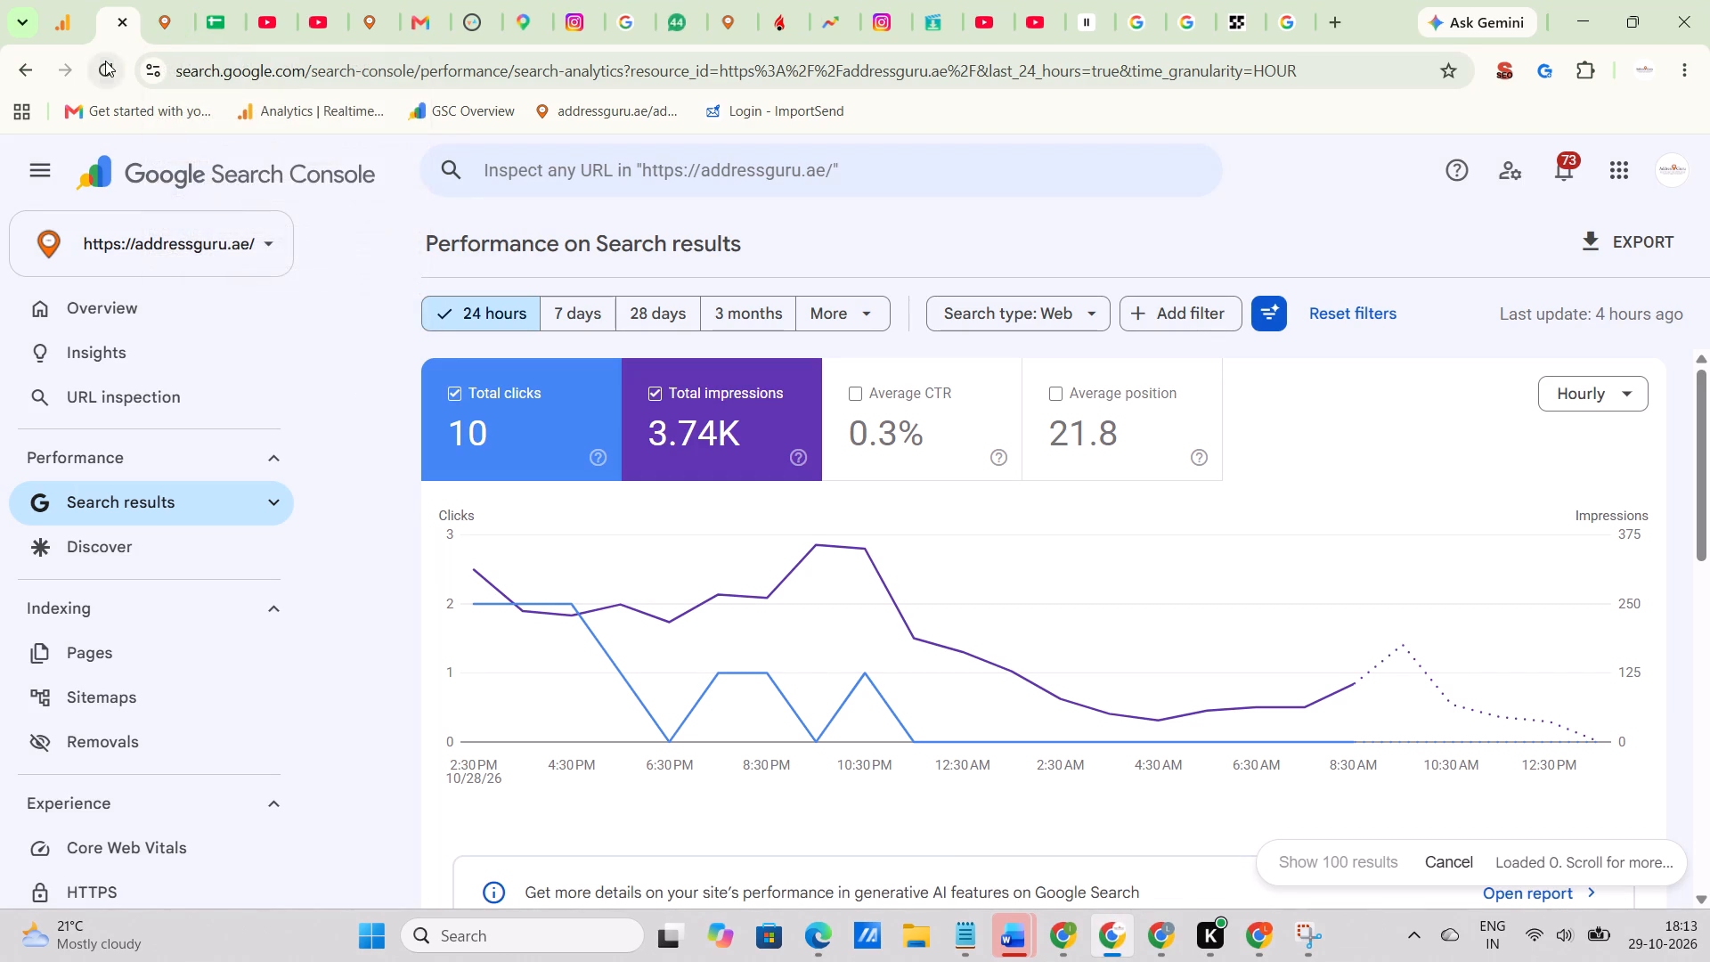
{"action": "left_click", "coordinate": [371, 0]}
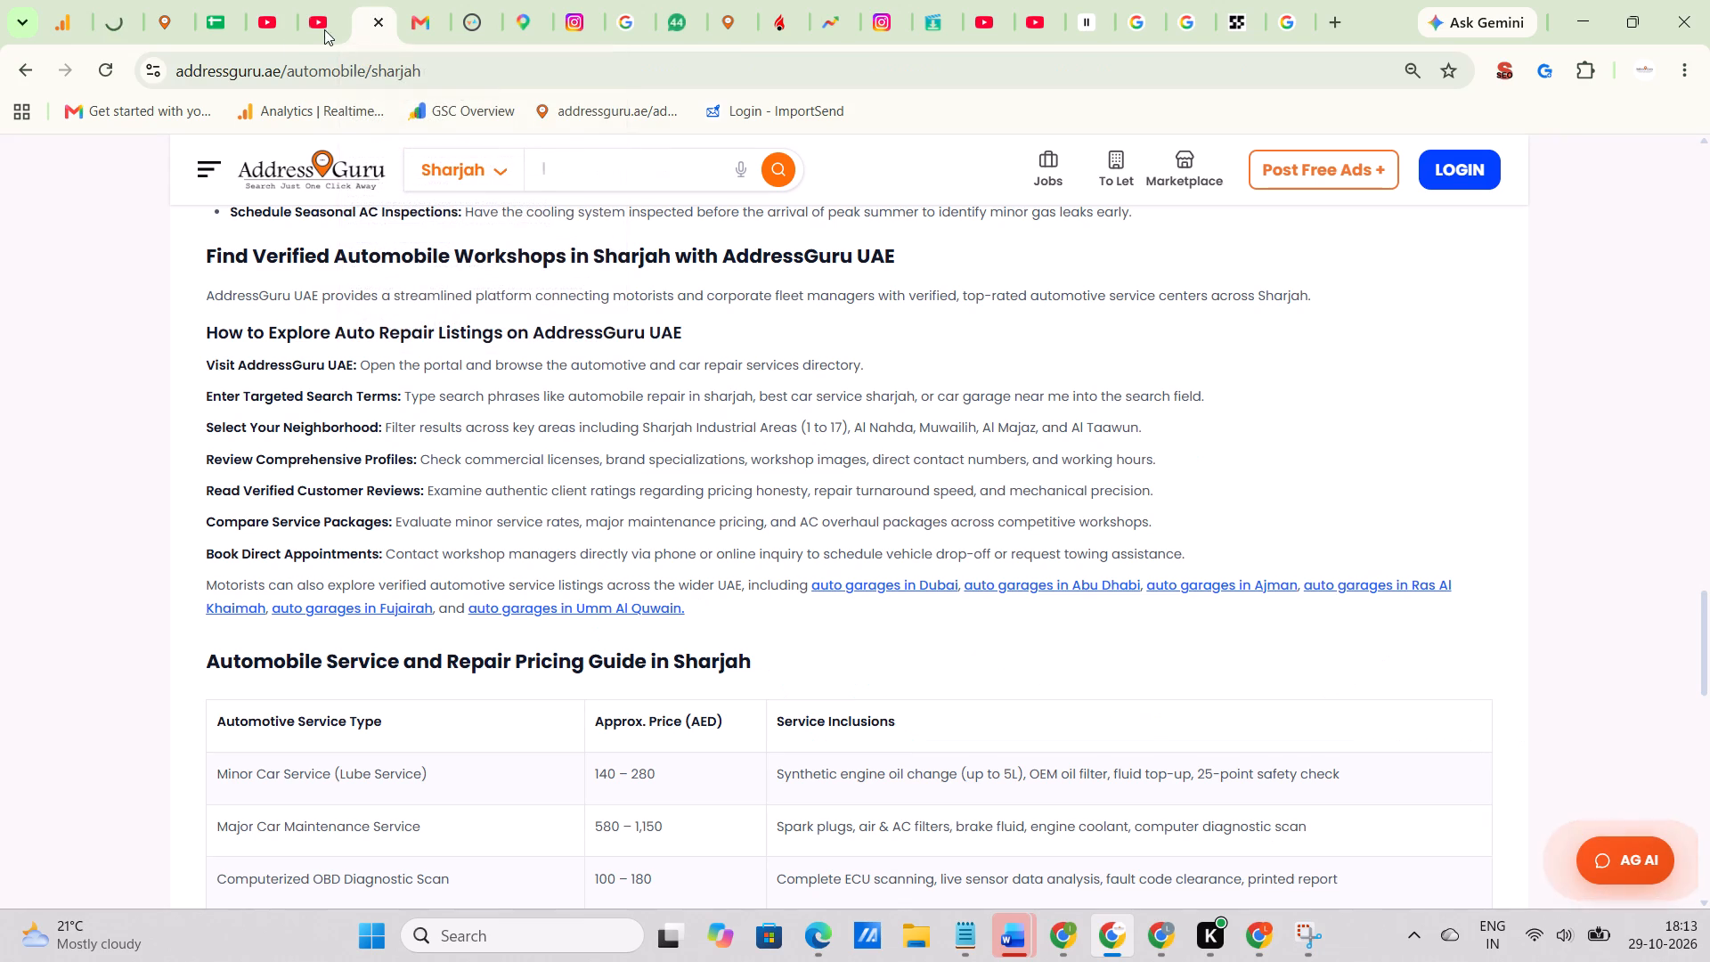
{"action": "left_click", "coordinate": [20, 73]}
{"action": "left_click", "coordinate": [20, 73]}
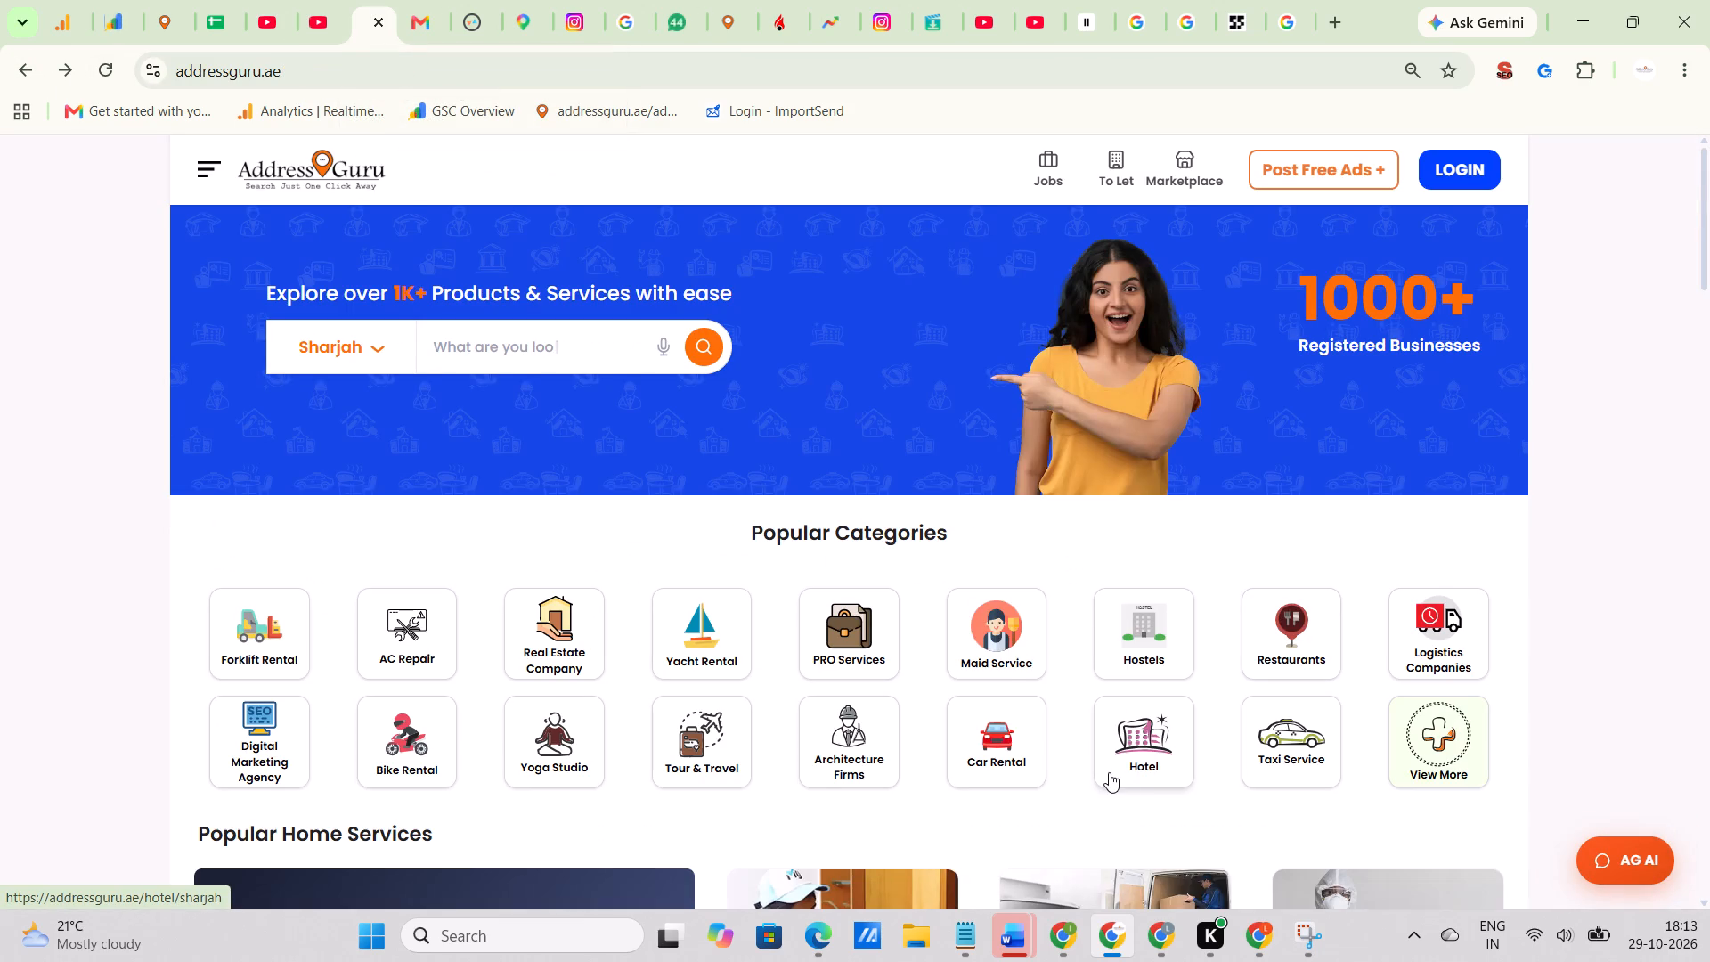
{"action": "left_click", "coordinate": [1421, 760]}
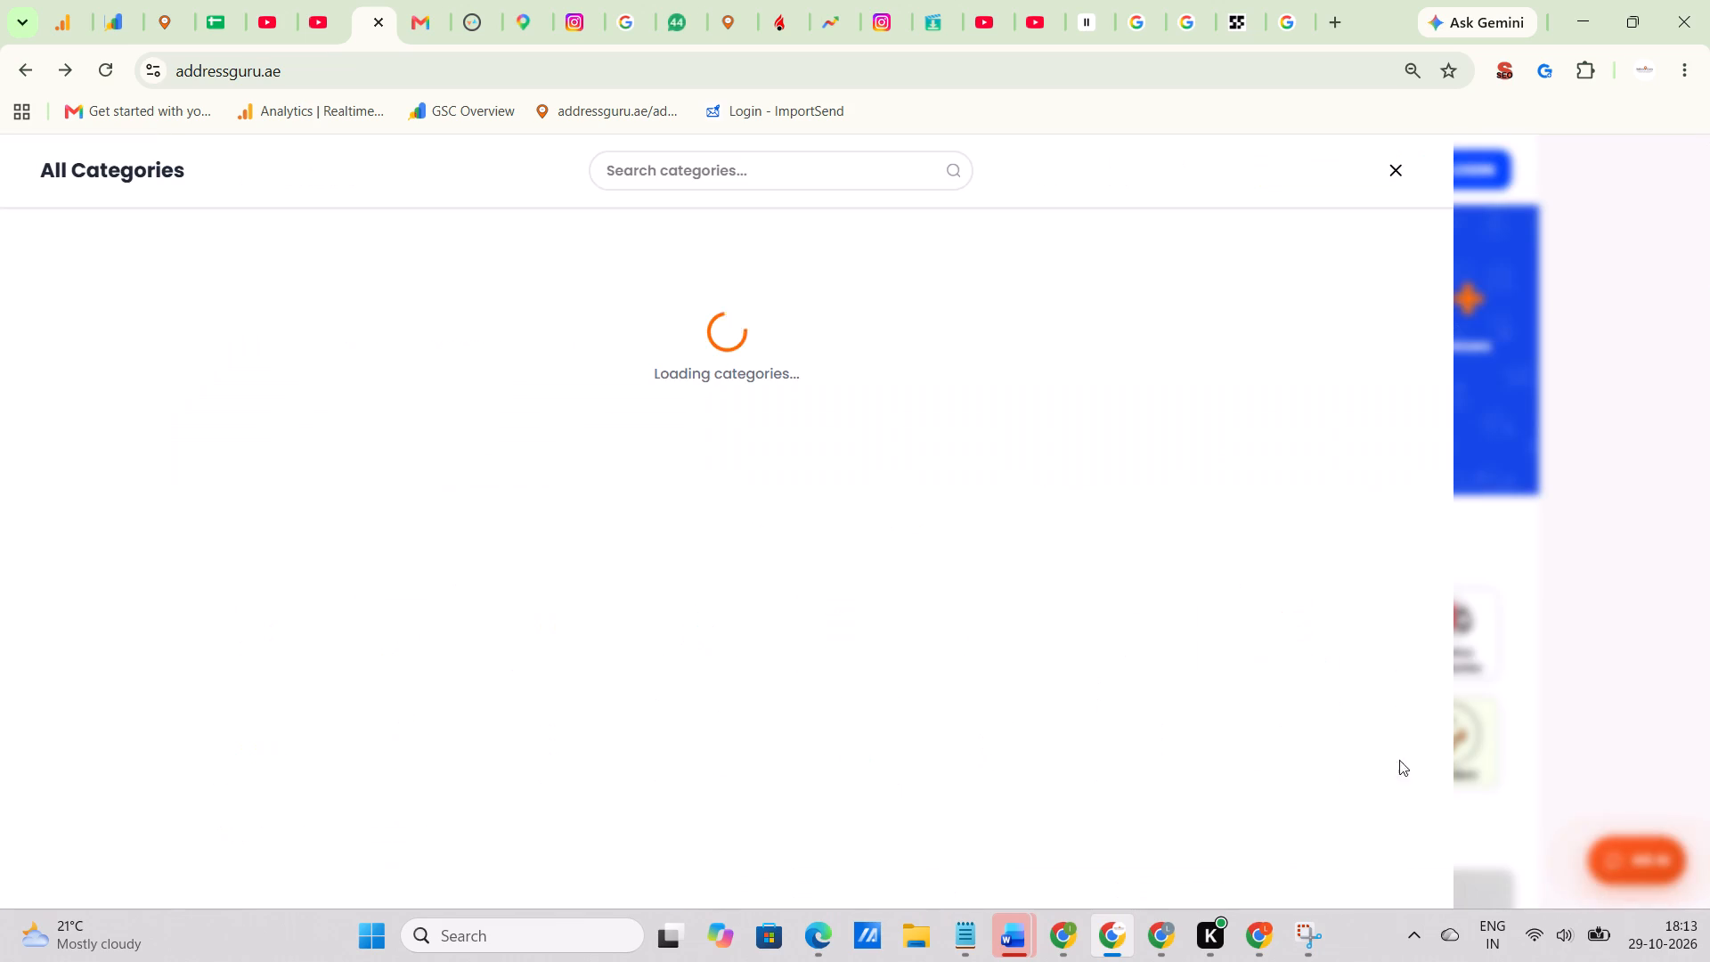
{"action": "left_click", "coordinate": [701, 166]}
{"action": "type", "text": "pe"}
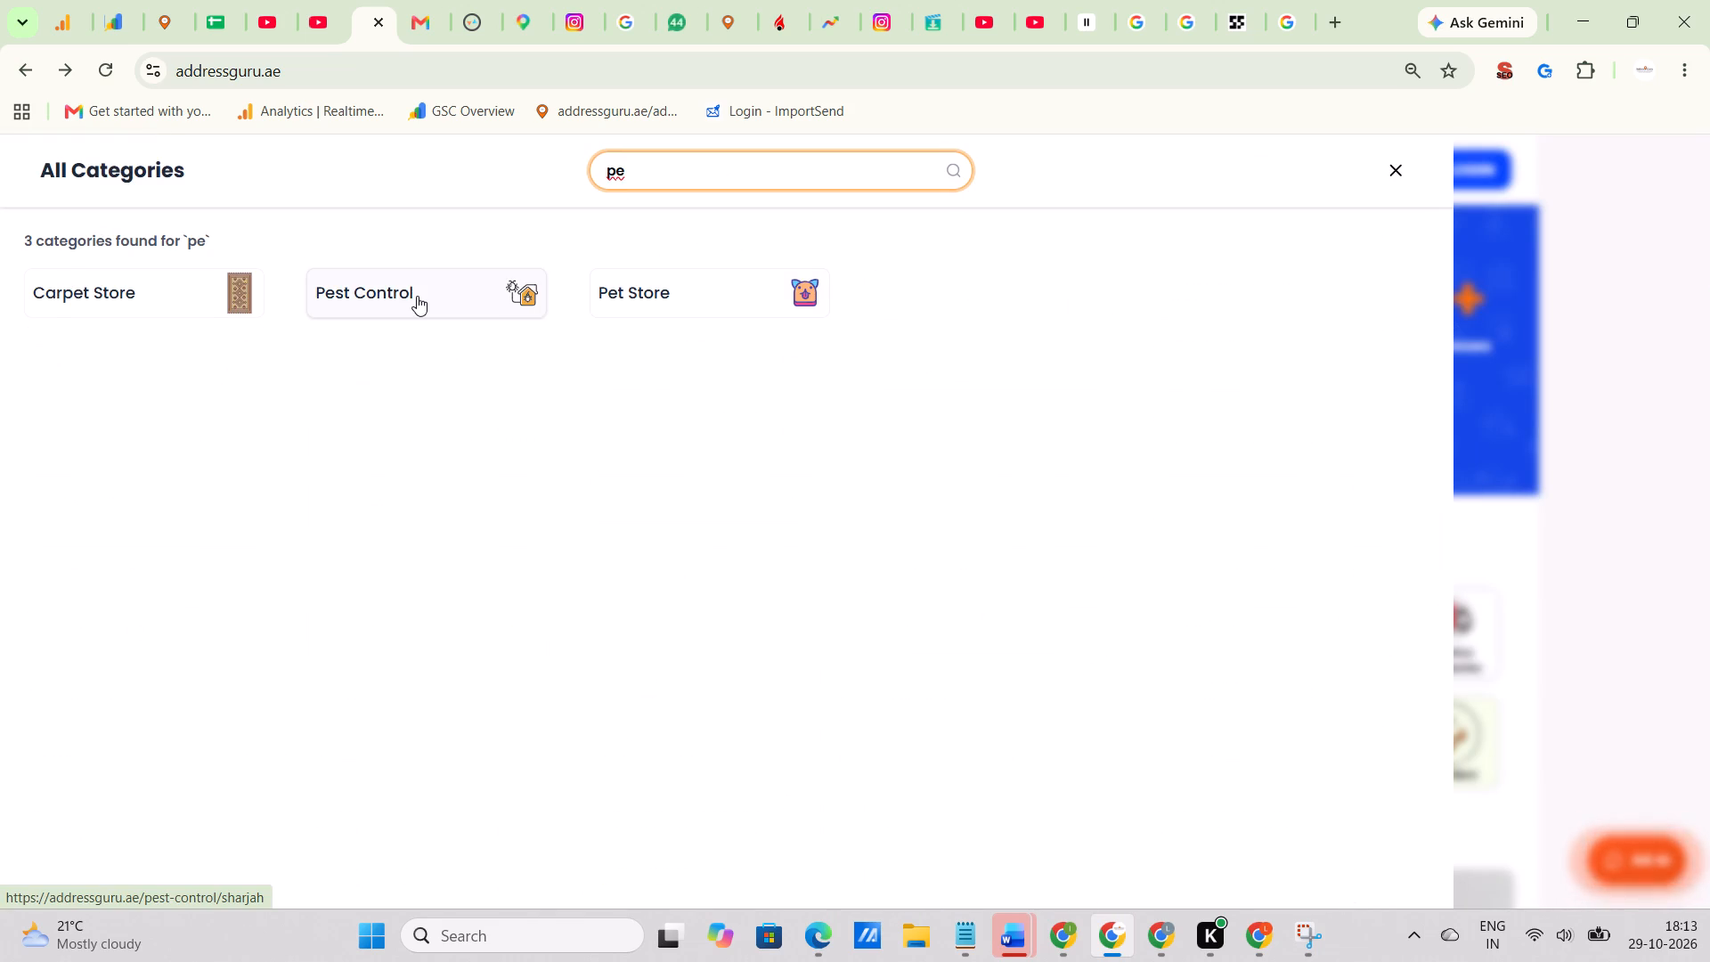
{"action": "left_click", "coordinate": [417, 296]}
Switch the Pest Control listings to Ajman, copy that page's URL and return to the blog editor.
{"action": "left_click", "coordinate": [458, 159]}
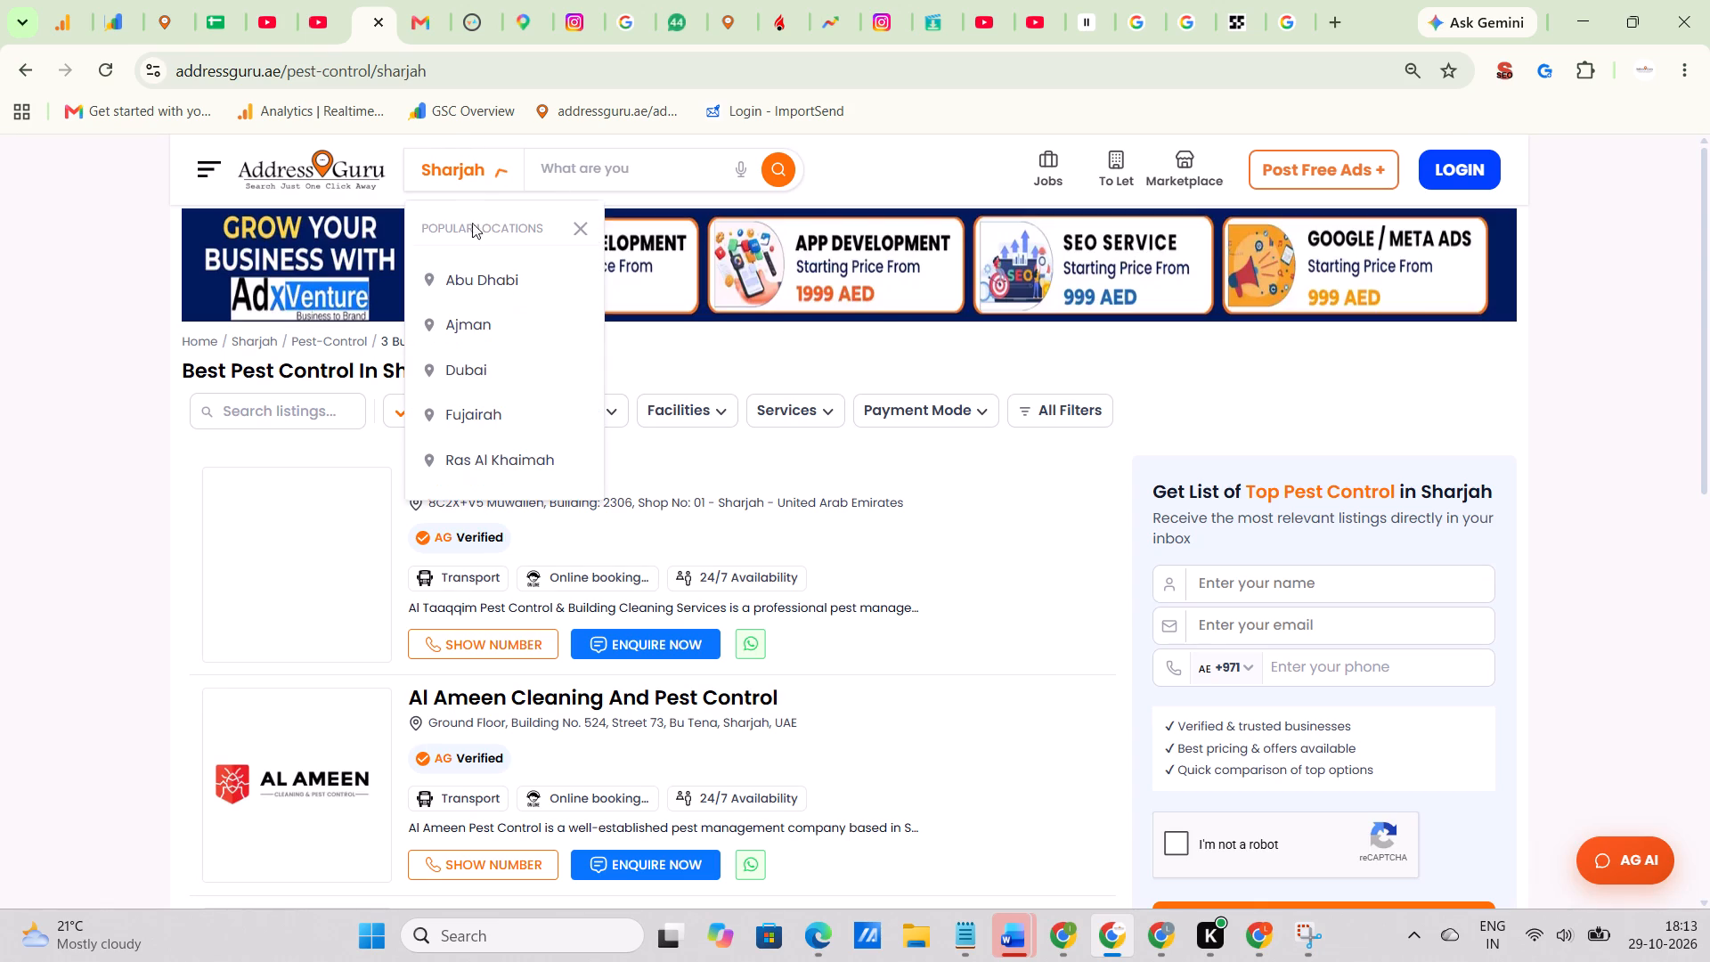
{"action": "left_click", "coordinate": [474, 325]}
{"action": "left_click", "coordinate": [484, 76]}
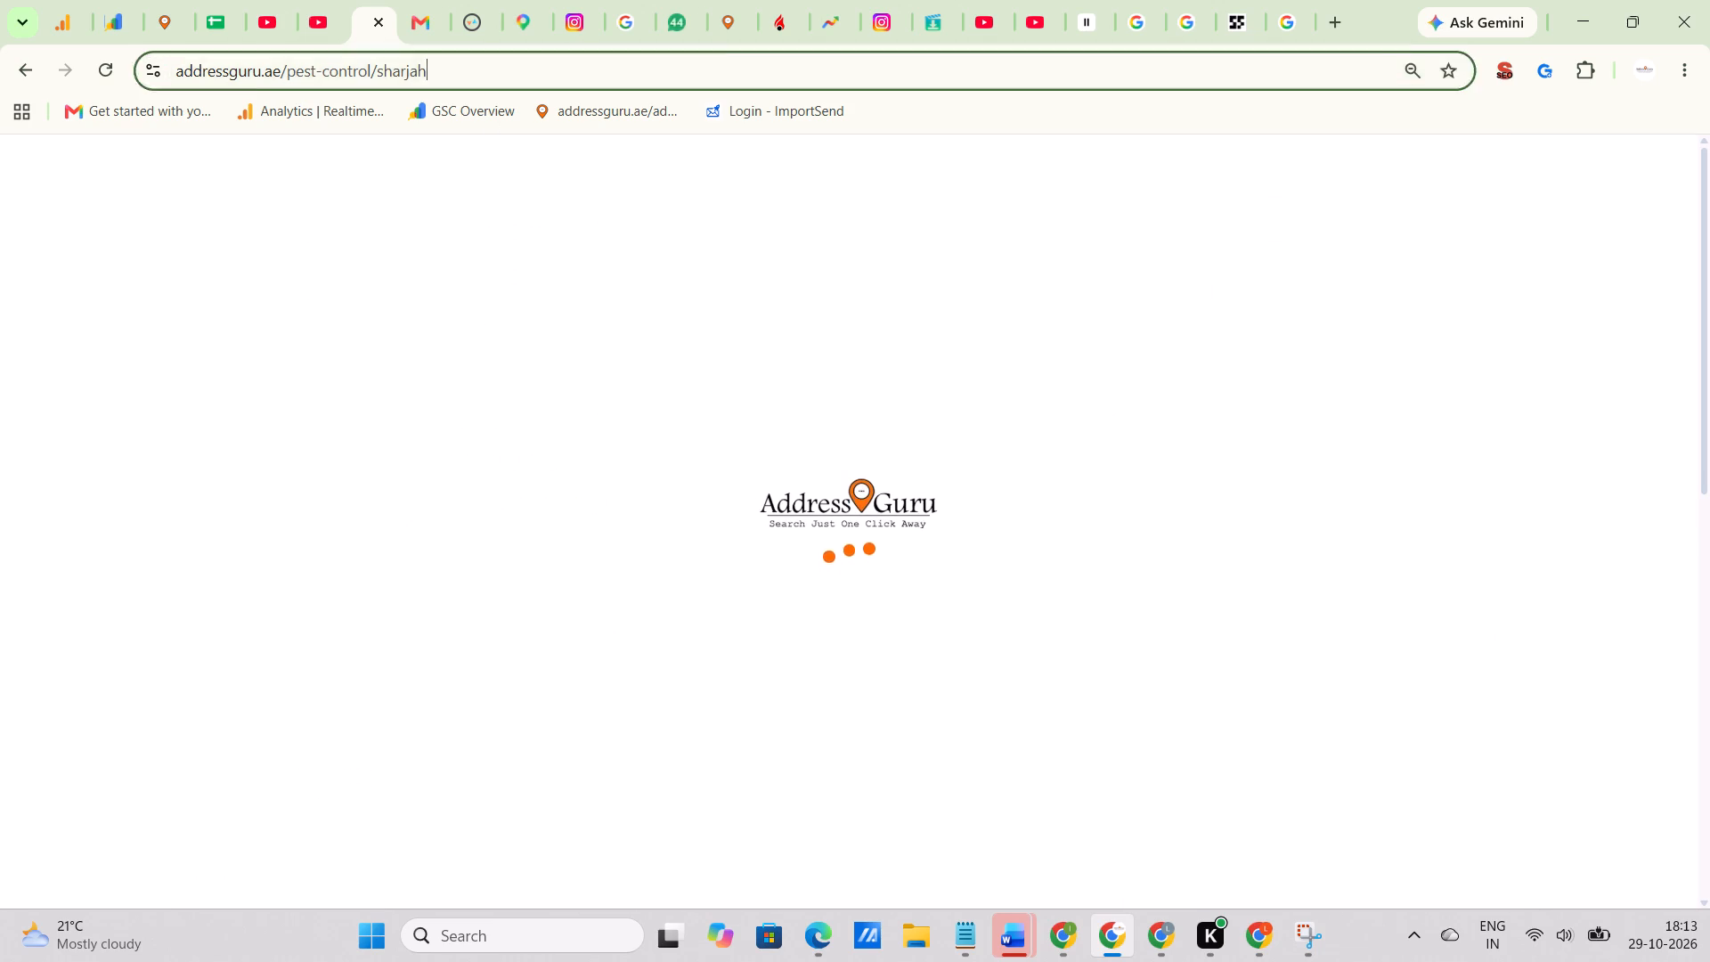
{"action": "left_click", "coordinate": [513, 75]}
{"action": "double_click", "coordinate": [513, 75]}
{"action": "key", "text": "ctrl+a"}
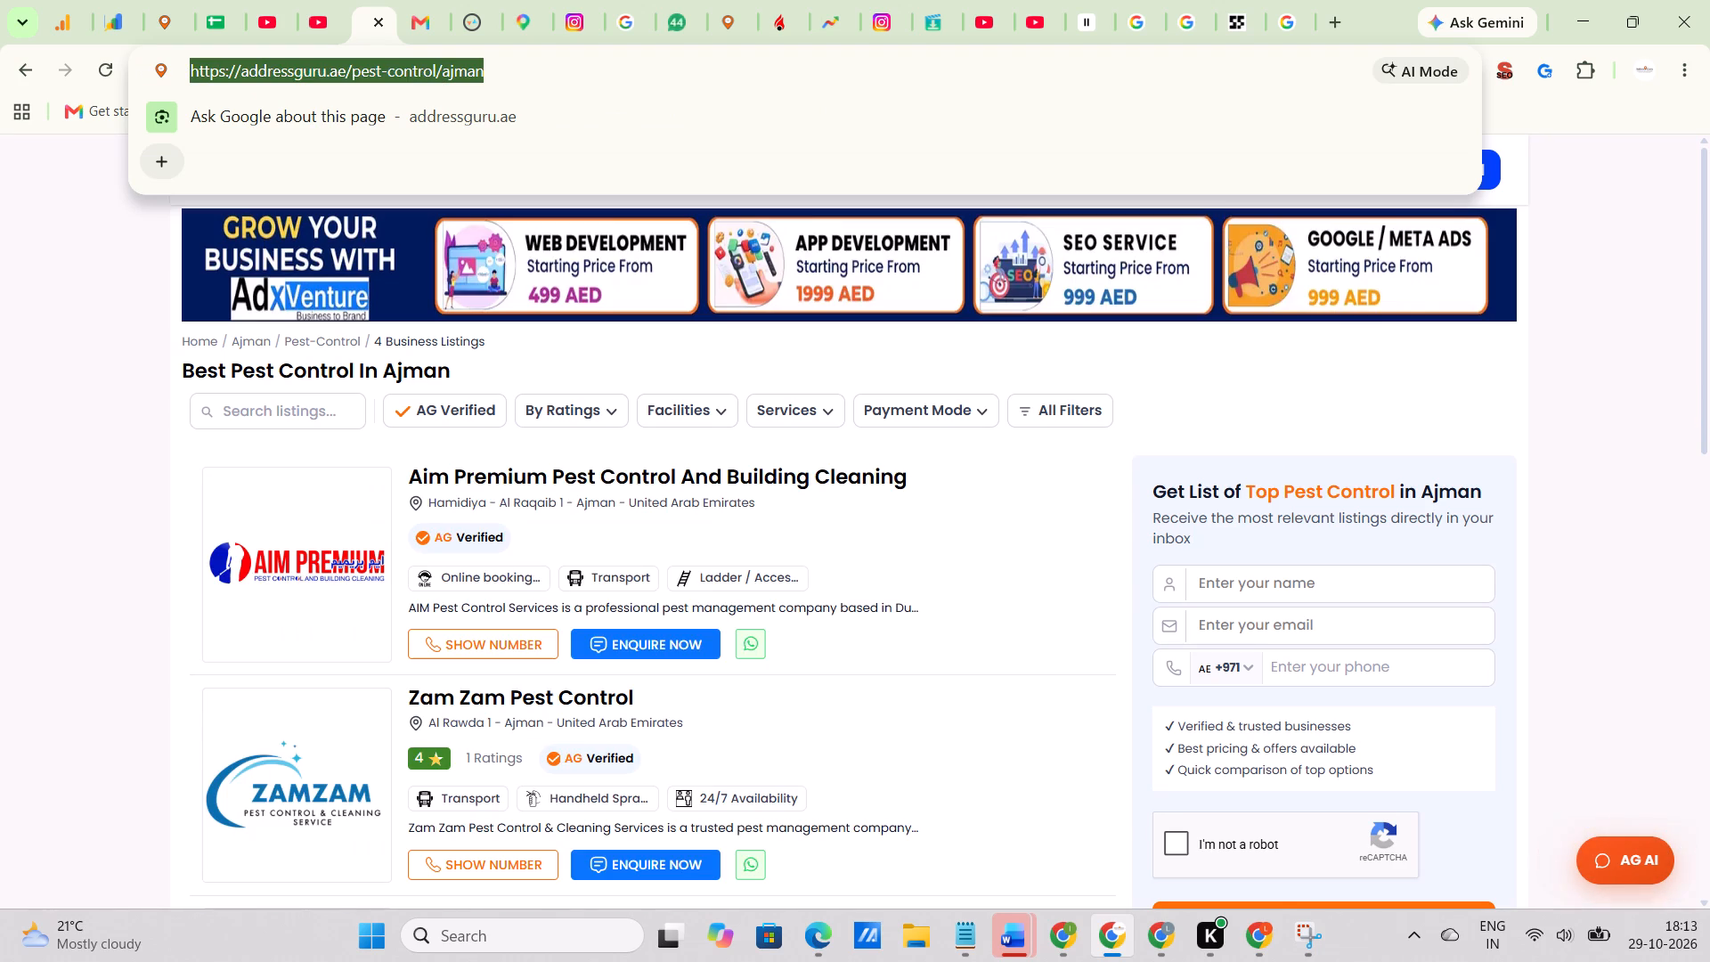
{"action": "key", "text": "ctrl+c"}
{"action": "left_click", "coordinate": [1591, 0]}
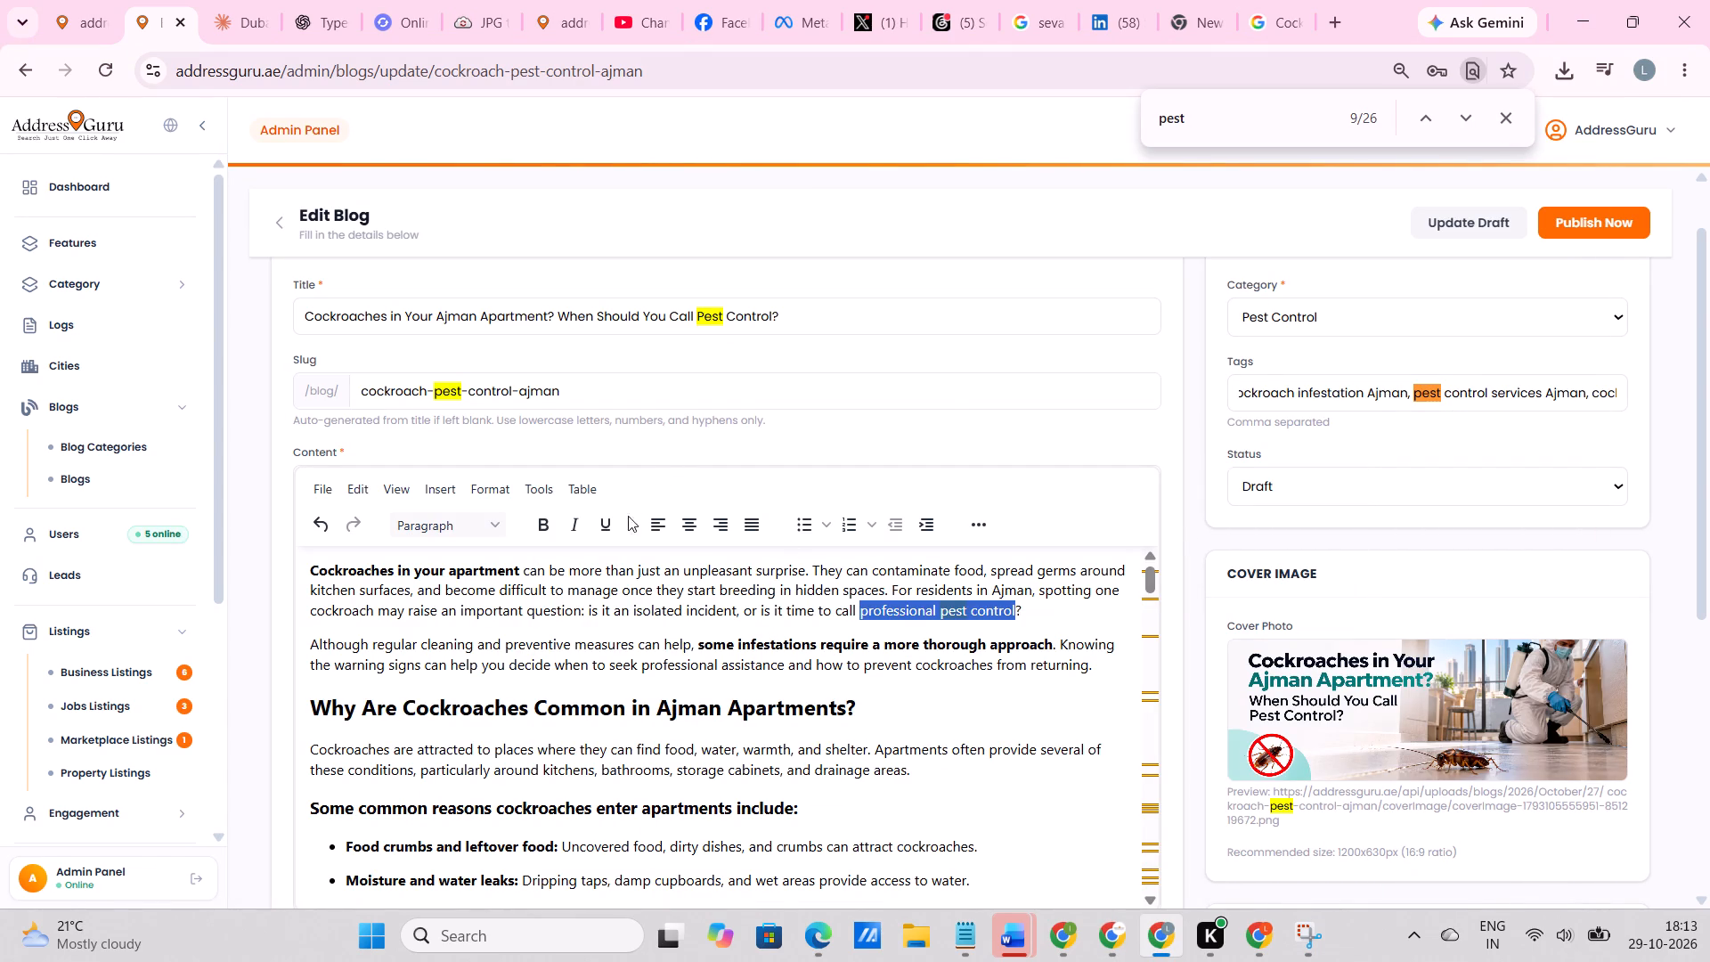
{"action": "right_click", "coordinate": [924, 614]}
{"action": "left_click", "coordinate": [973, 633]}
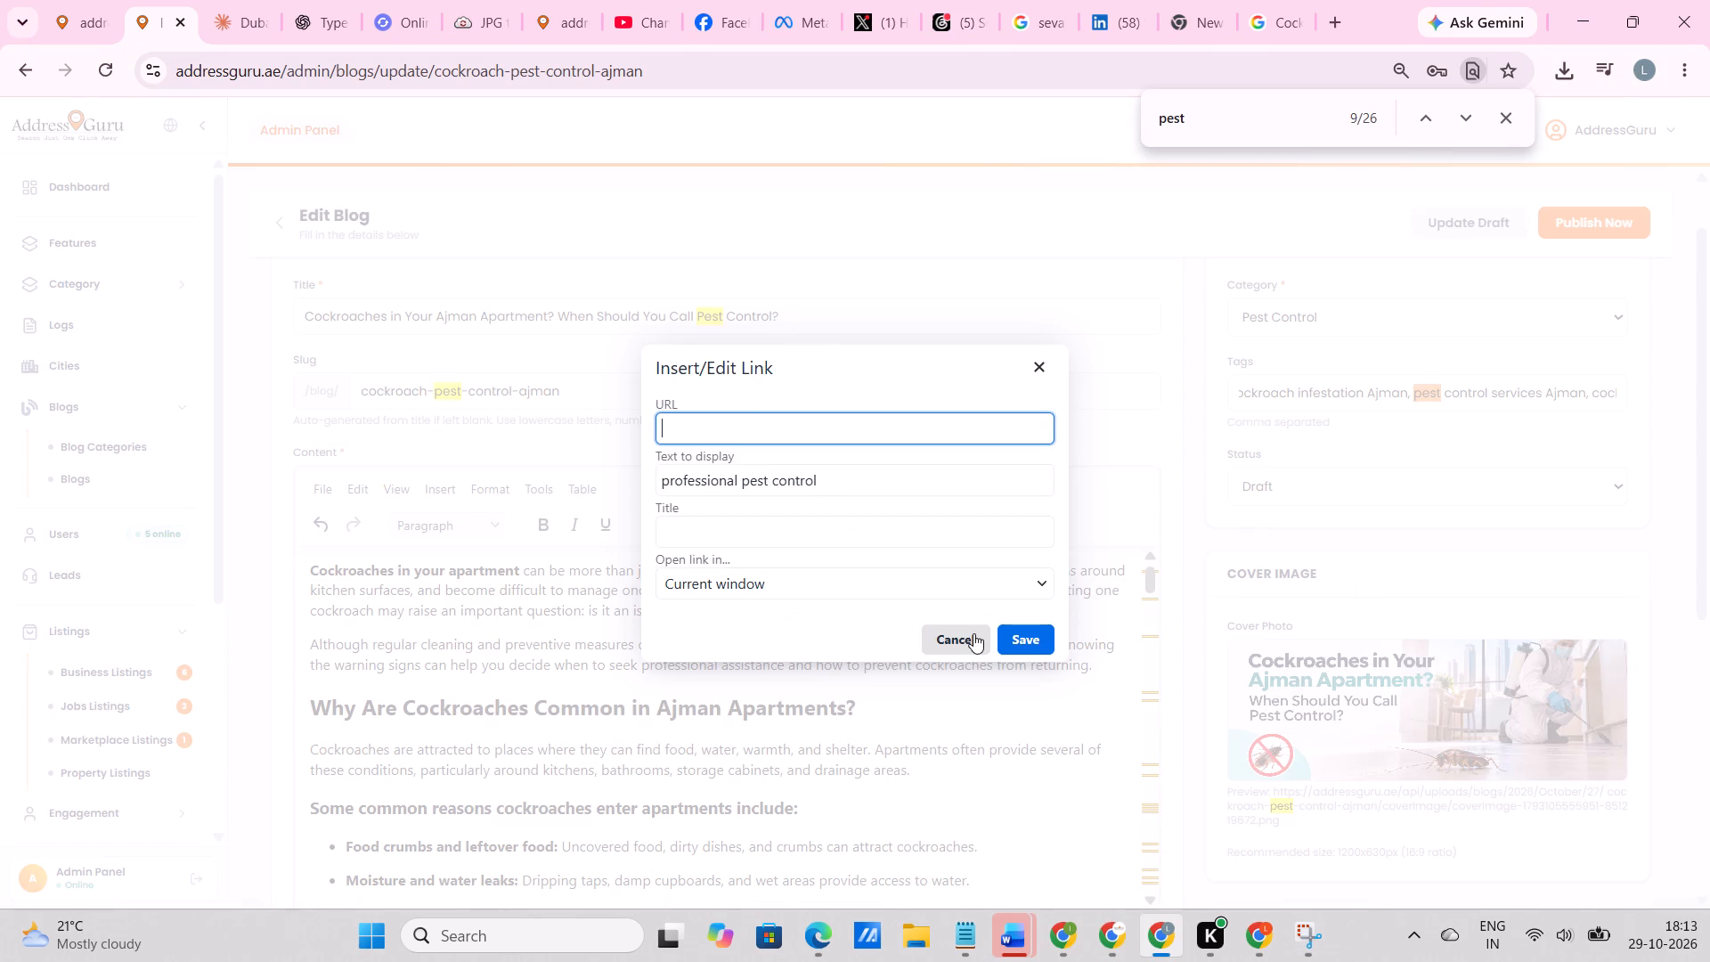
{"action": "key", "text": "ctrl+v"}
{"action": "left_click", "coordinate": [862, 580]}
{"action": "left_click", "coordinate": [858, 641]}
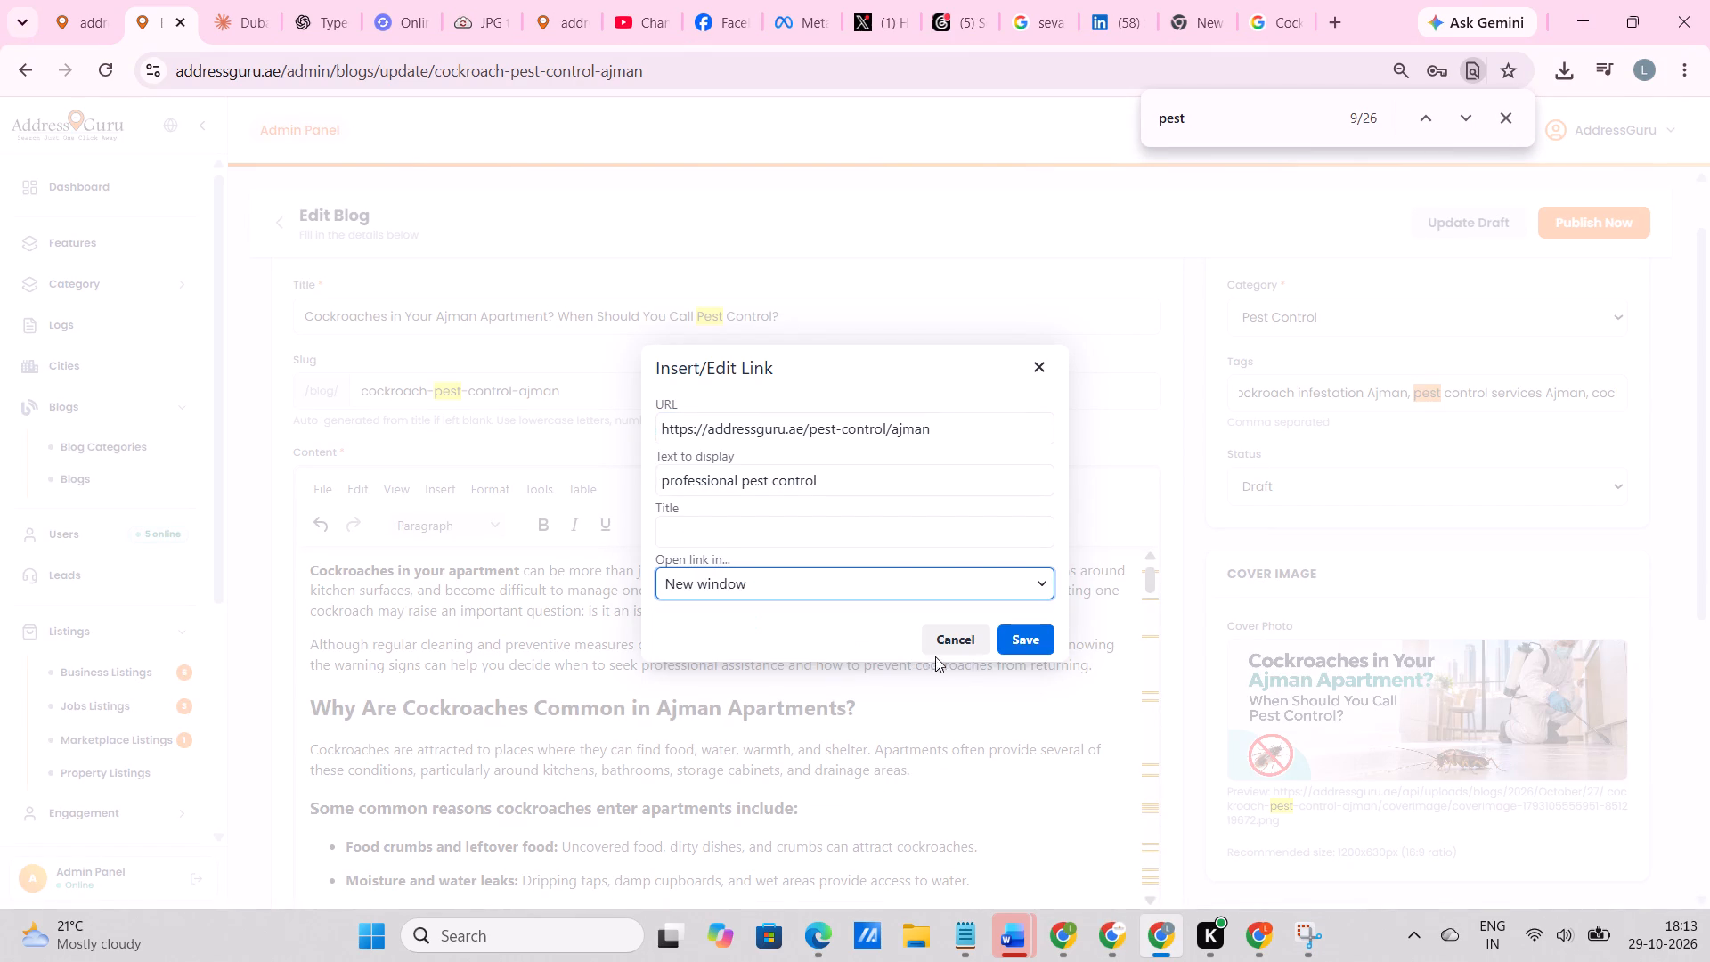
{"action": "left_click", "coordinate": [1031, 640]}
{"action": "left_click", "coordinate": [900, 746]}
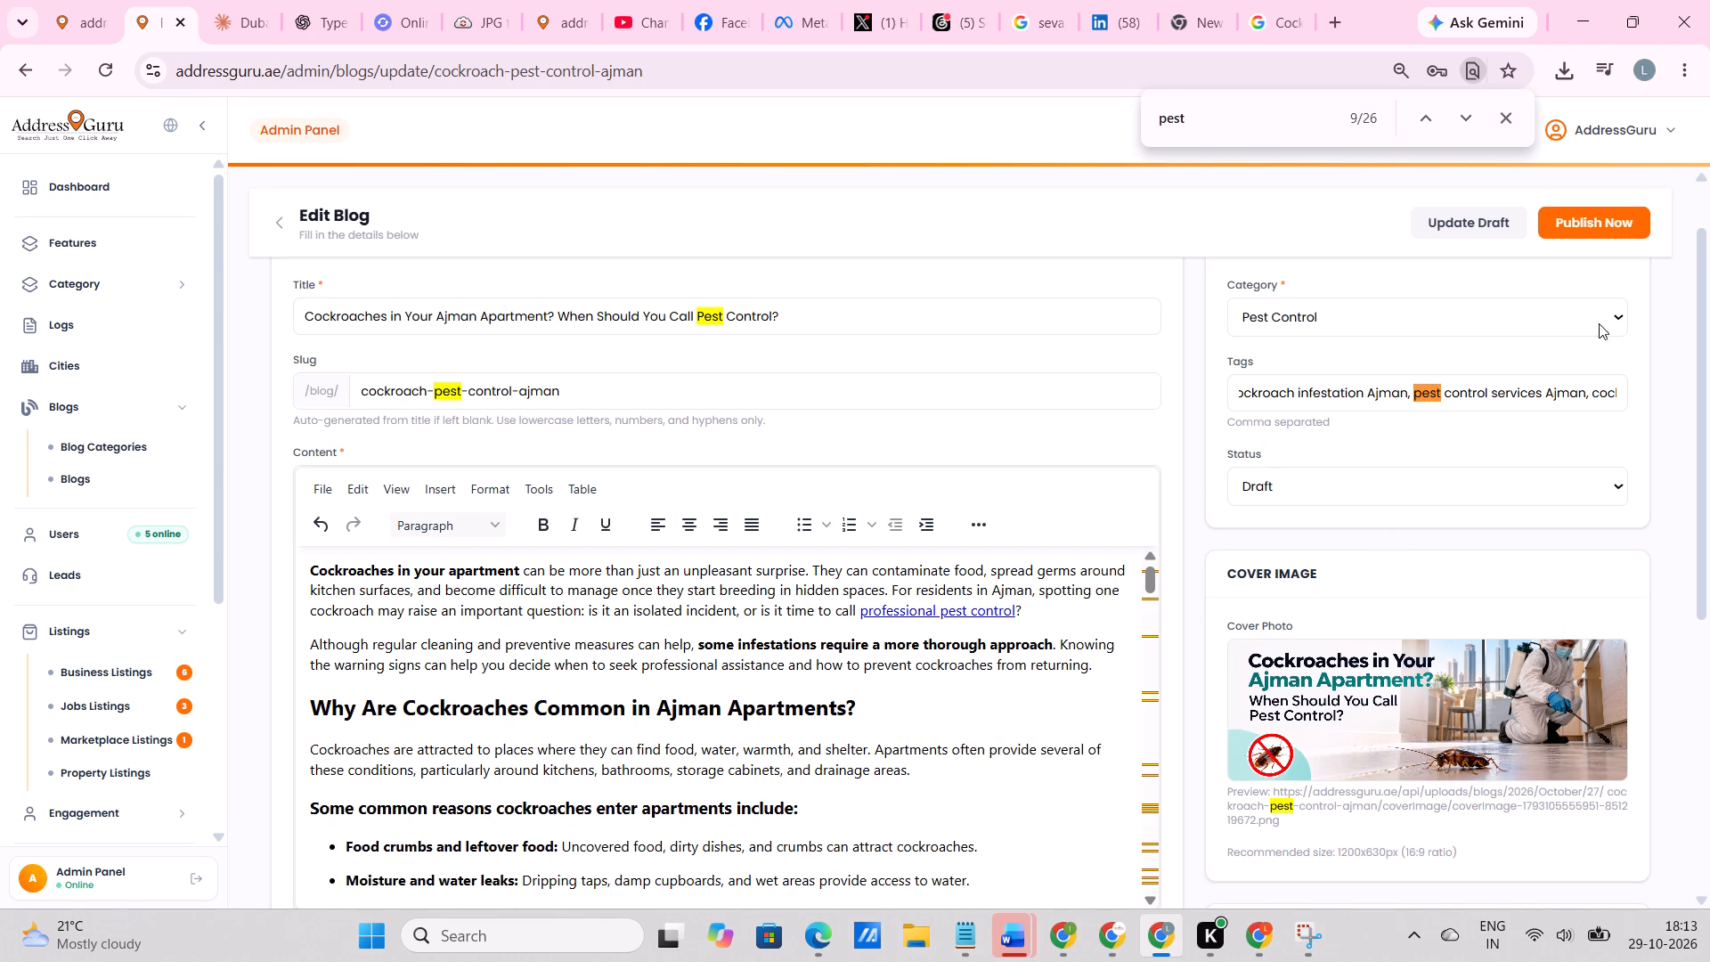
{"action": "left_click", "coordinate": [1504, 113]}
Bold the phrase "more active at night" under the warning sign "You Keep Seeing Cockroaches at Night".
{"action": "scroll", "coordinate": [949, 668], "scroll_direction": "down", "scroll_amount": 3}
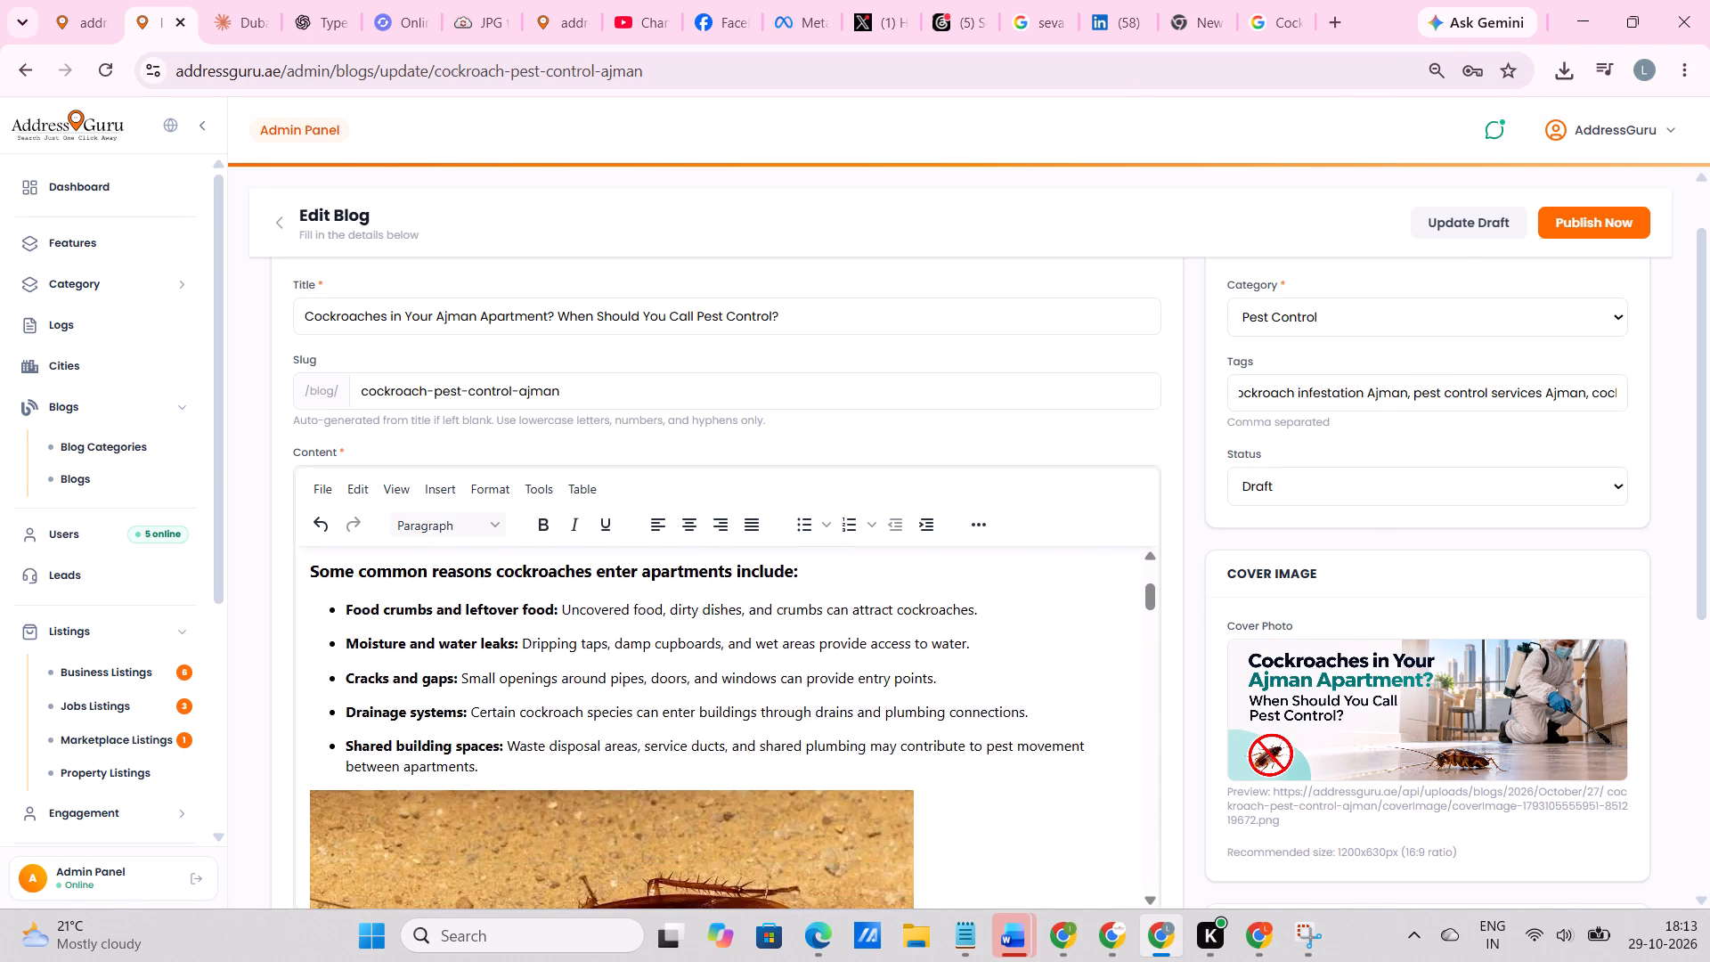
{"action": "scroll", "coordinate": [927, 678], "scroll_direction": "down", "scroll_amount": 5}
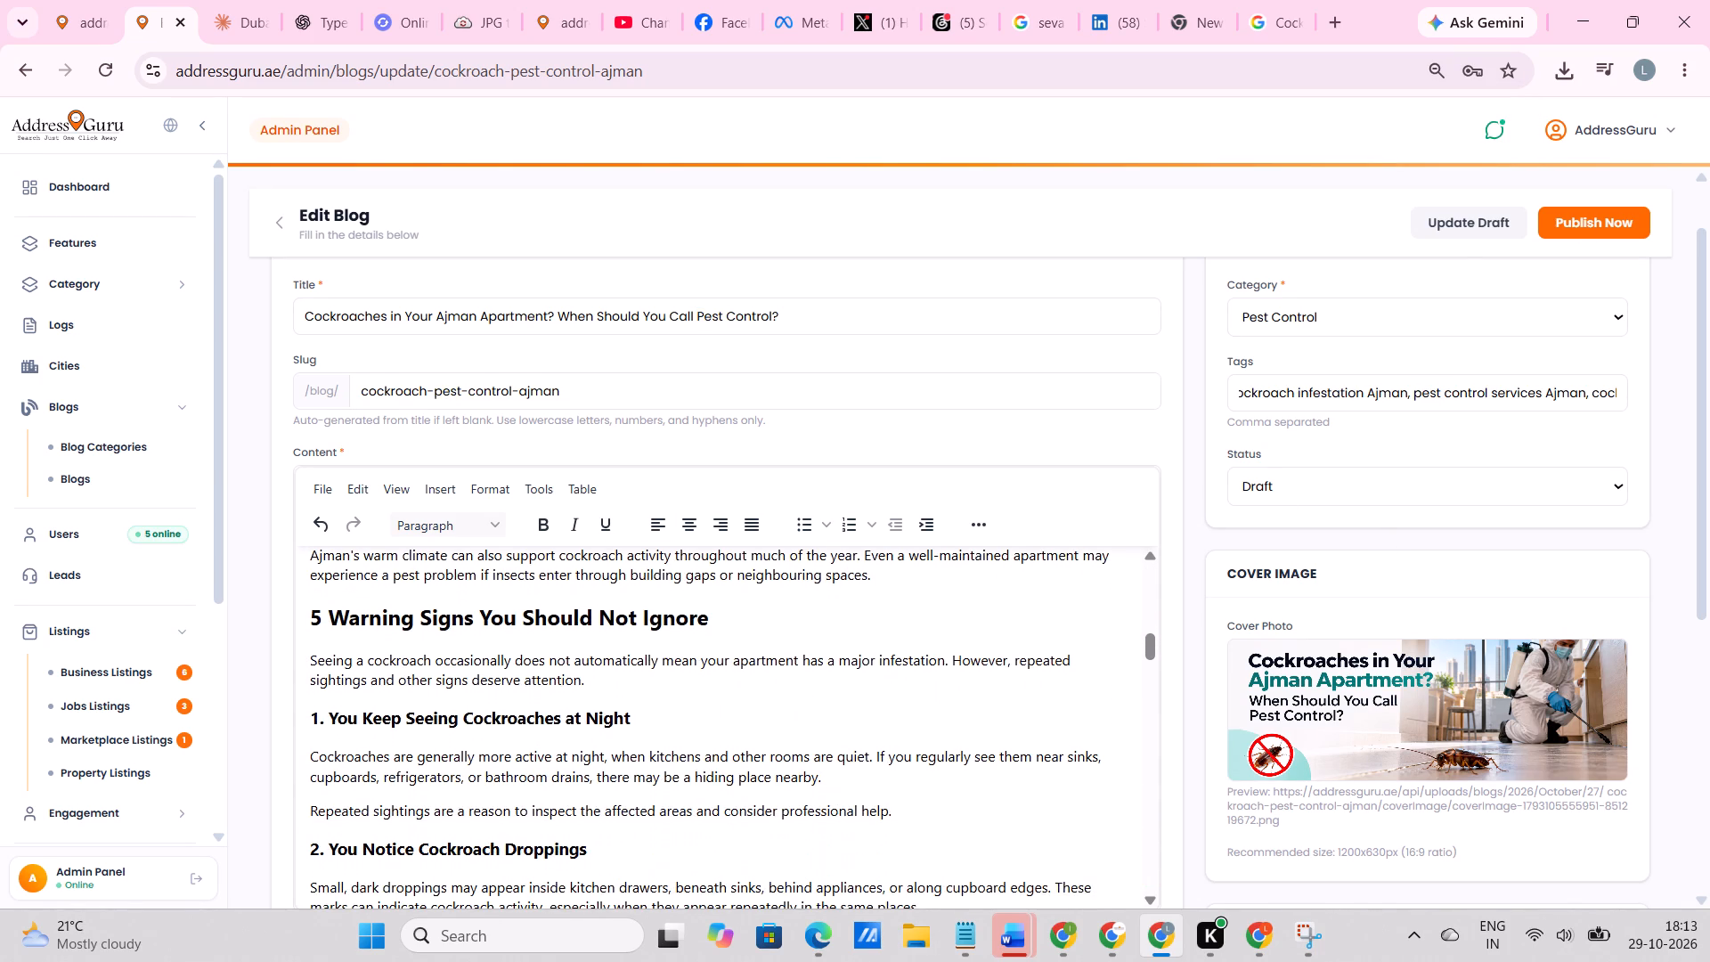
{"action": "scroll", "coordinate": [901, 697], "scroll_direction": "down", "scroll_amount": 1}
{"action": "left_click", "coordinate": [525, 700]}
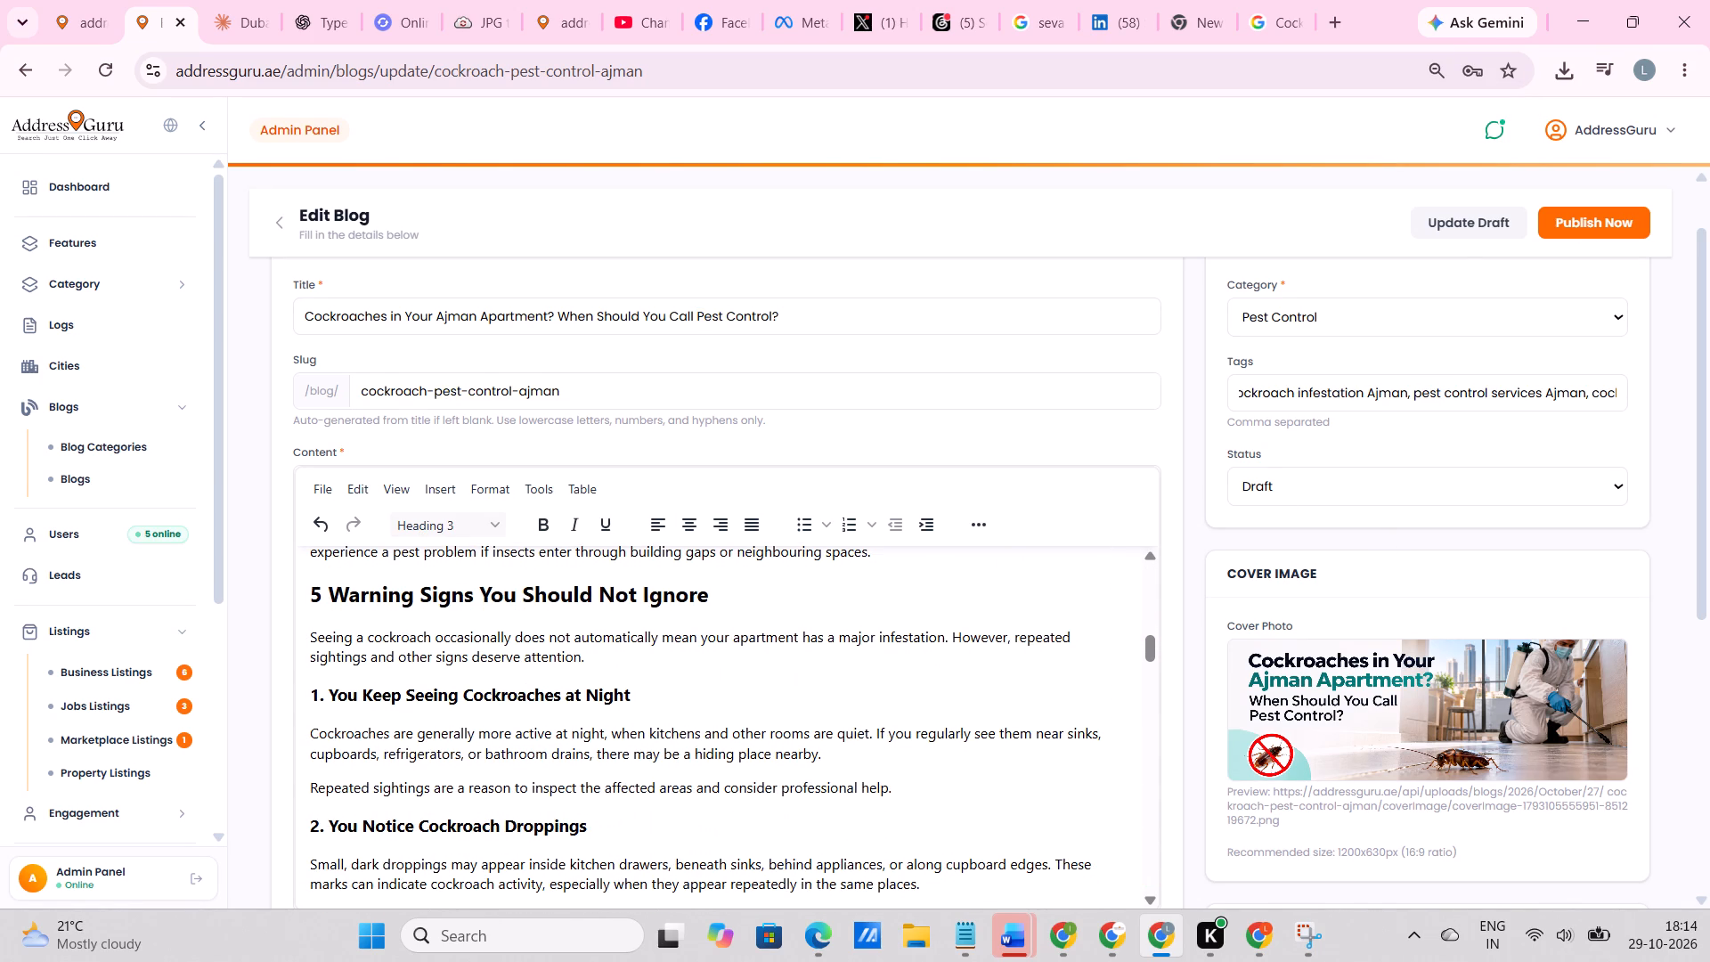
{"action": "scroll", "coordinate": [533, 696], "scroll_direction": "down", "scroll_amount": 2}
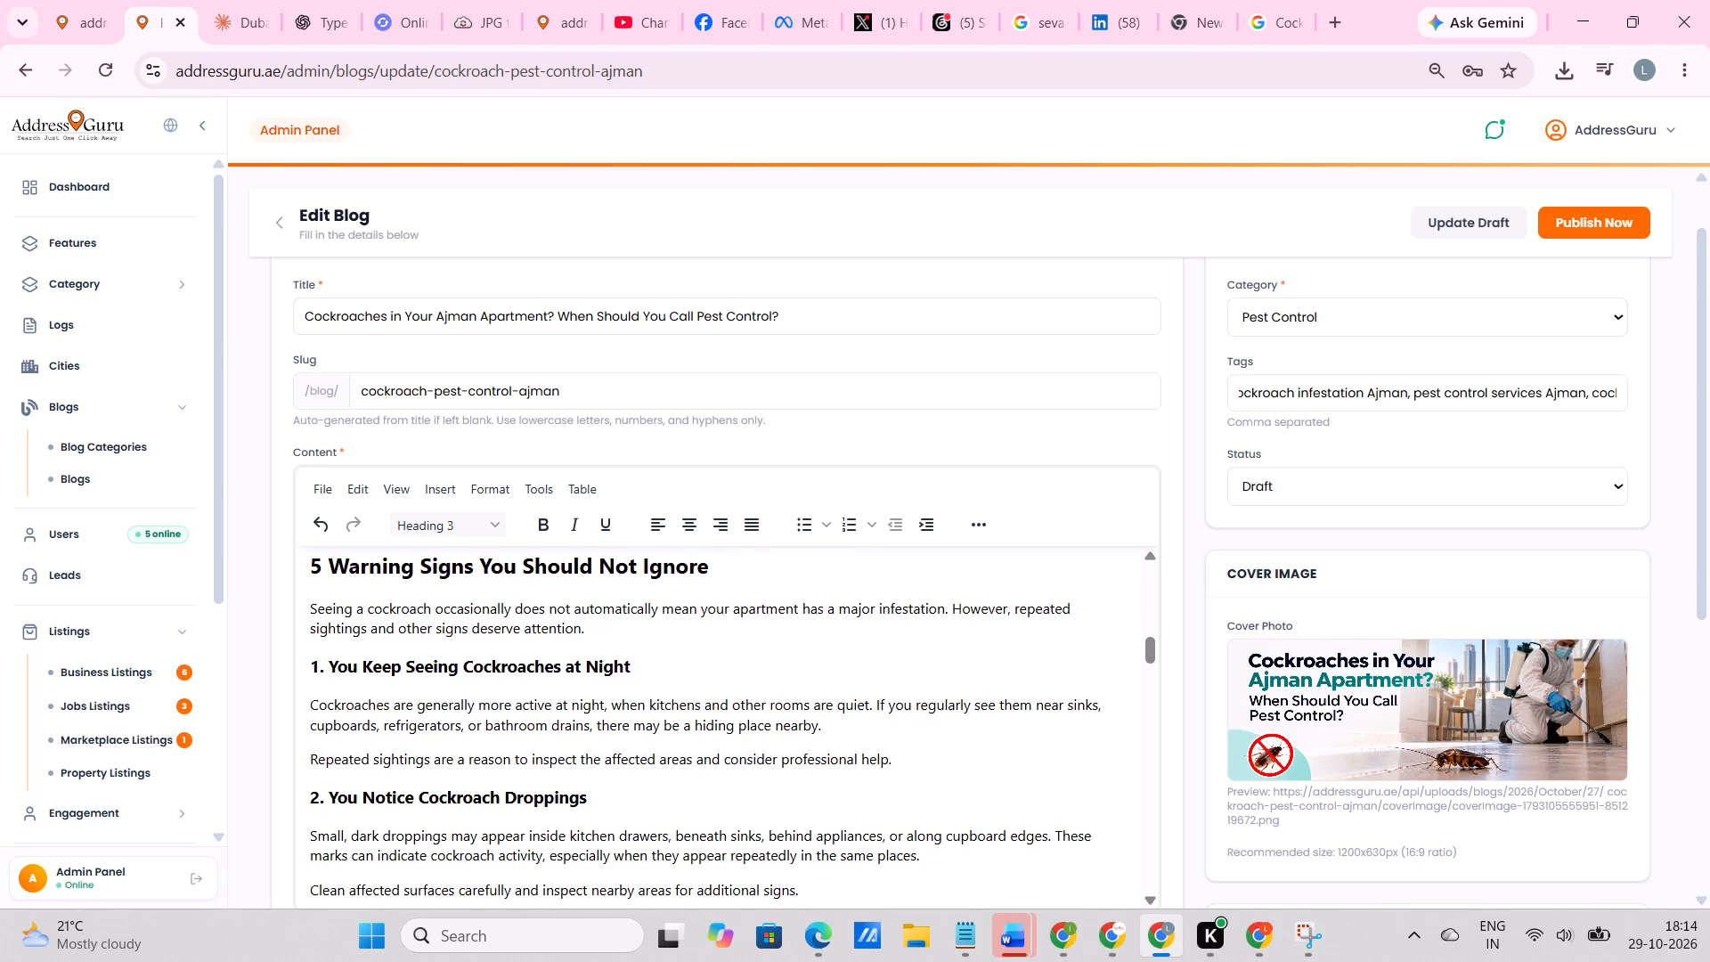
{"action": "scroll", "coordinate": [542, 702], "scroll_direction": "down", "scroll_amount": 1}
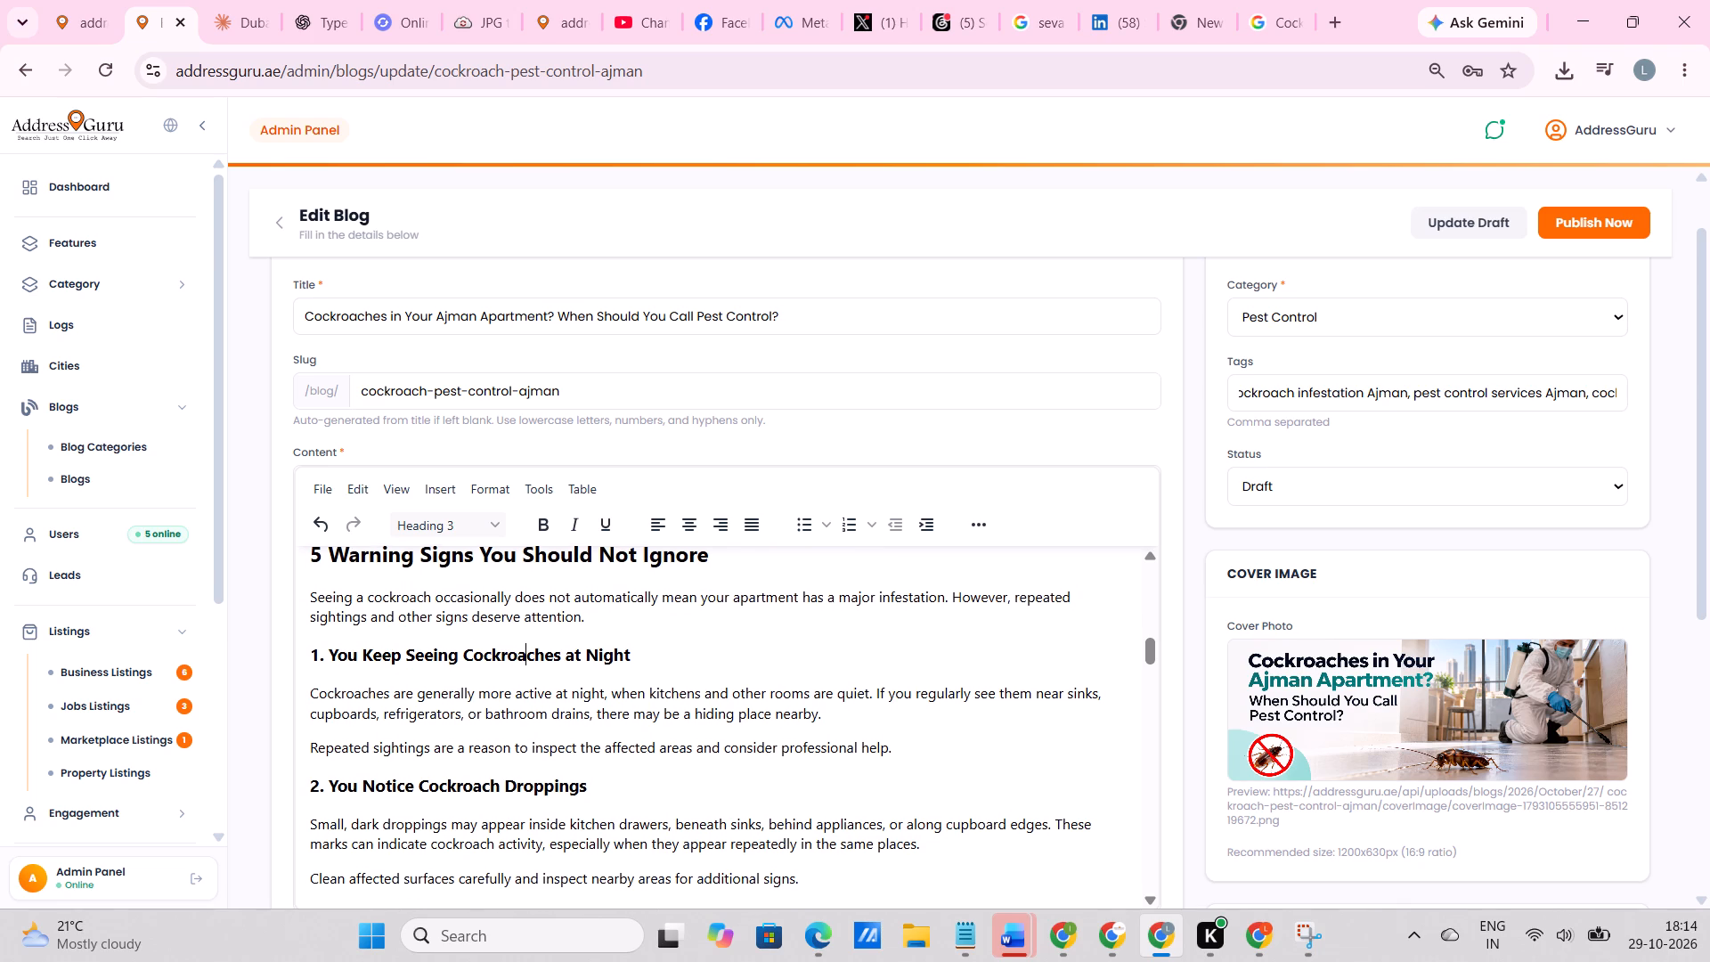
{"action": "left_click_drag", "start_coordinate": [478, 692], "coordinate": [762, 730]}
{"action": "key", "text": "ctrl+b"}
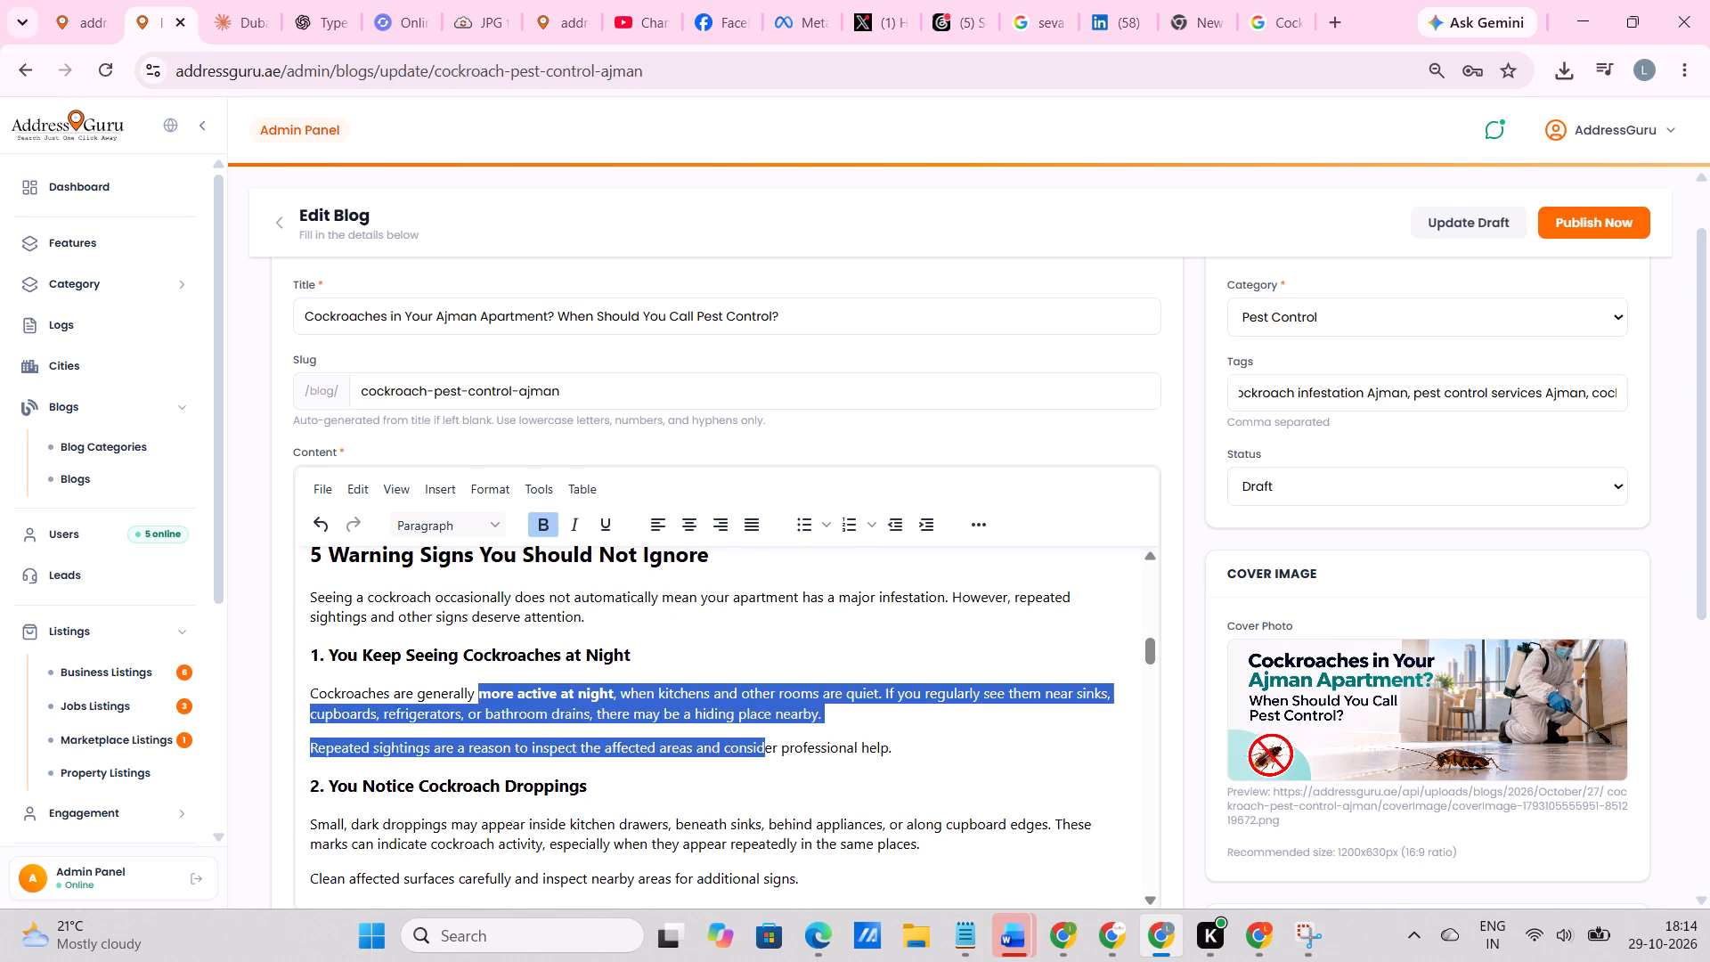
{"action": "left_click", "coordinate": [908, 767]}
Bold "Clean affected surfaces carefully" under the warning sign "You Notice Cockroach Droppings".
{"action": "scroll", "coordinate": [875, 767], "scroll_direction": "down", "scroll_amount": 2}
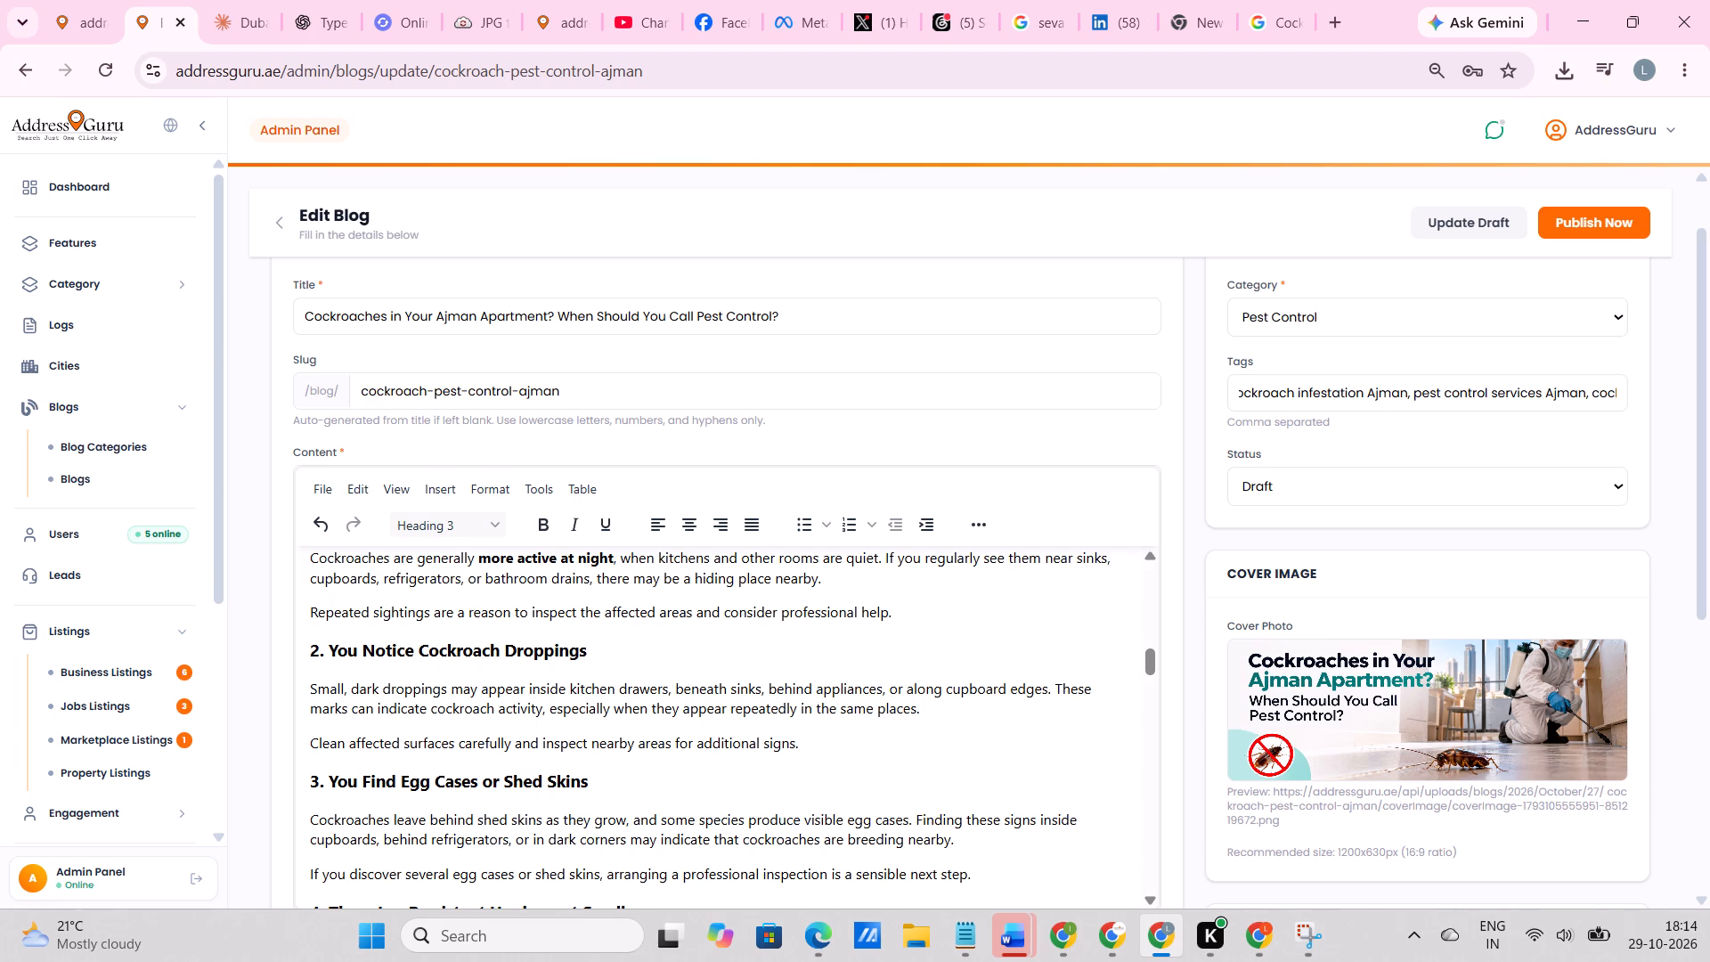
{"action": "left_click_drag", "start_coordinate": [457, 746], "coordinate": [293, 743]}
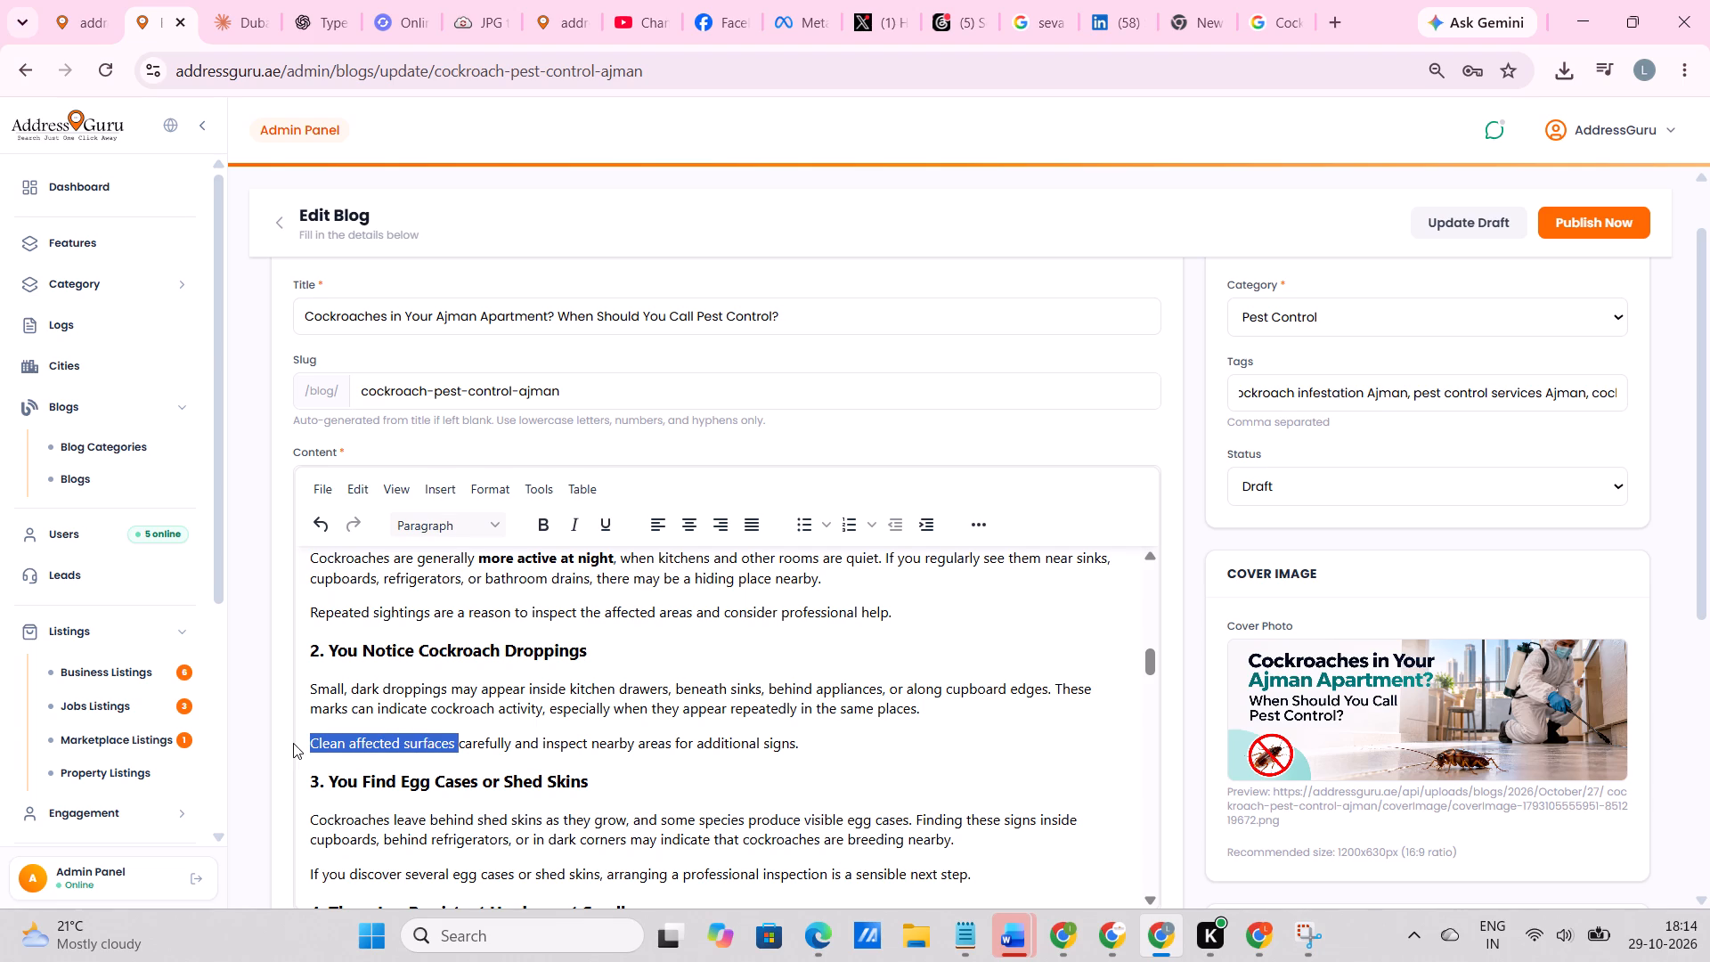
{"action": "left_click_drag", "start_coordinate": [293, 743], "coordinate": [293, 744]}
{"action": "left_click_drag", "start_coordinate": [509, 744], "coordinate": [299, 744]}
{"action": "key", "text": "ctrl+b"}
{"action": "left_click", "coordinate": [527, 749]}
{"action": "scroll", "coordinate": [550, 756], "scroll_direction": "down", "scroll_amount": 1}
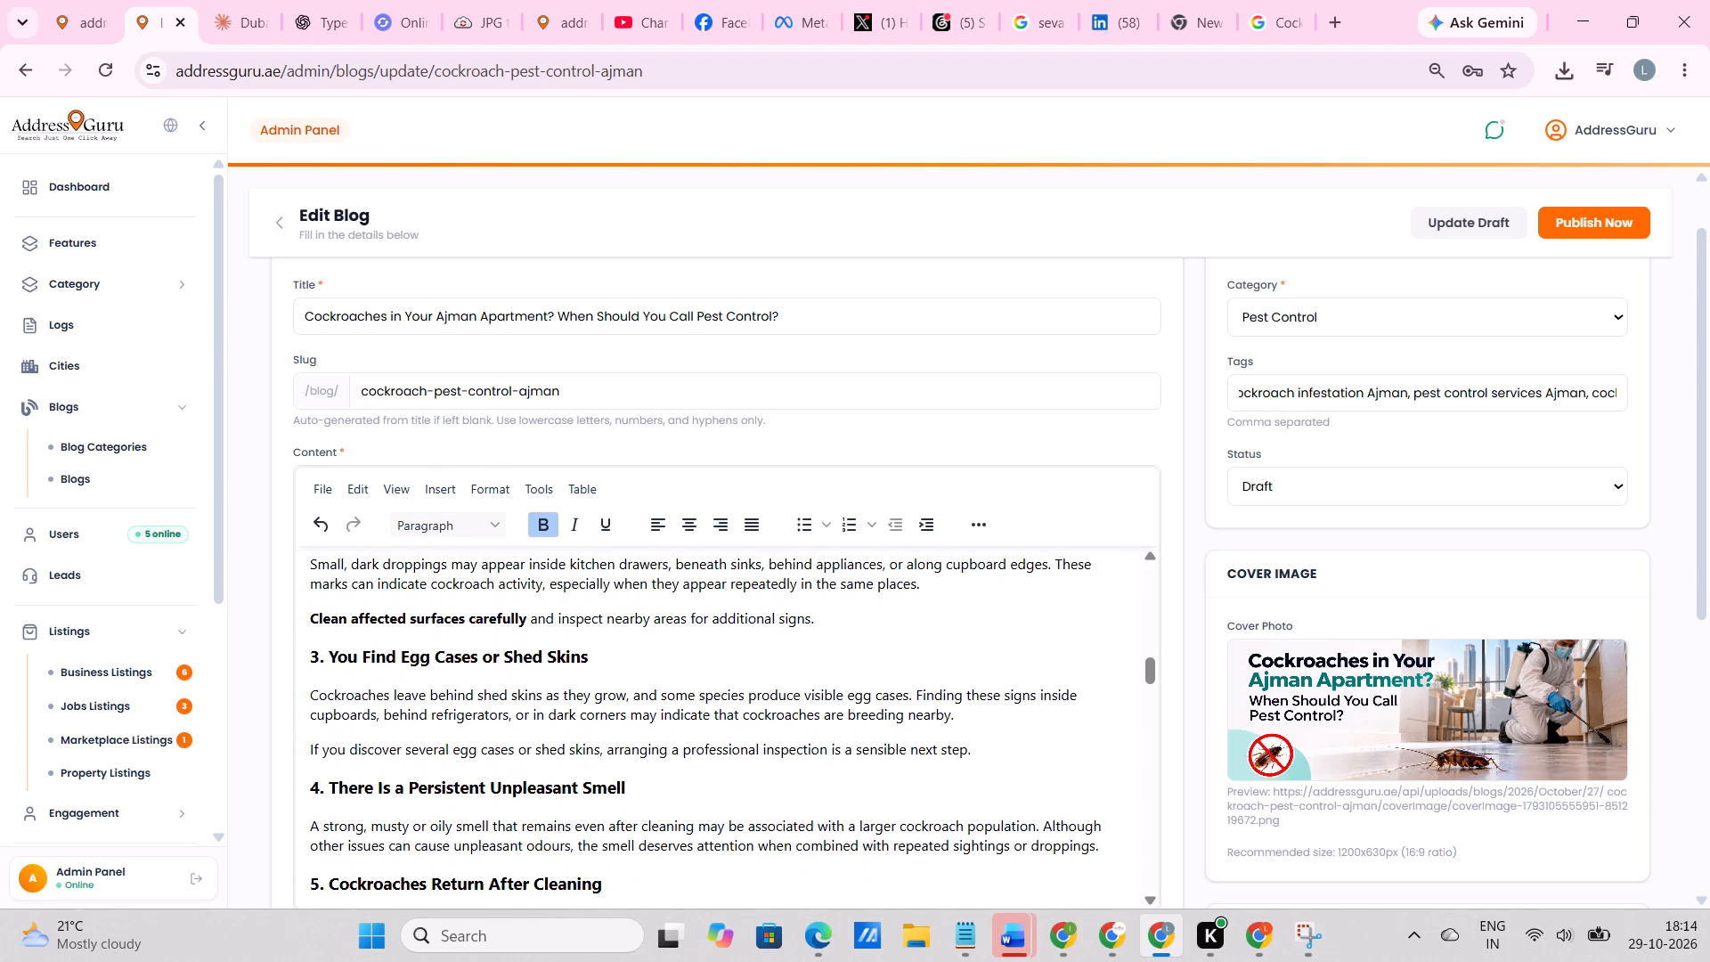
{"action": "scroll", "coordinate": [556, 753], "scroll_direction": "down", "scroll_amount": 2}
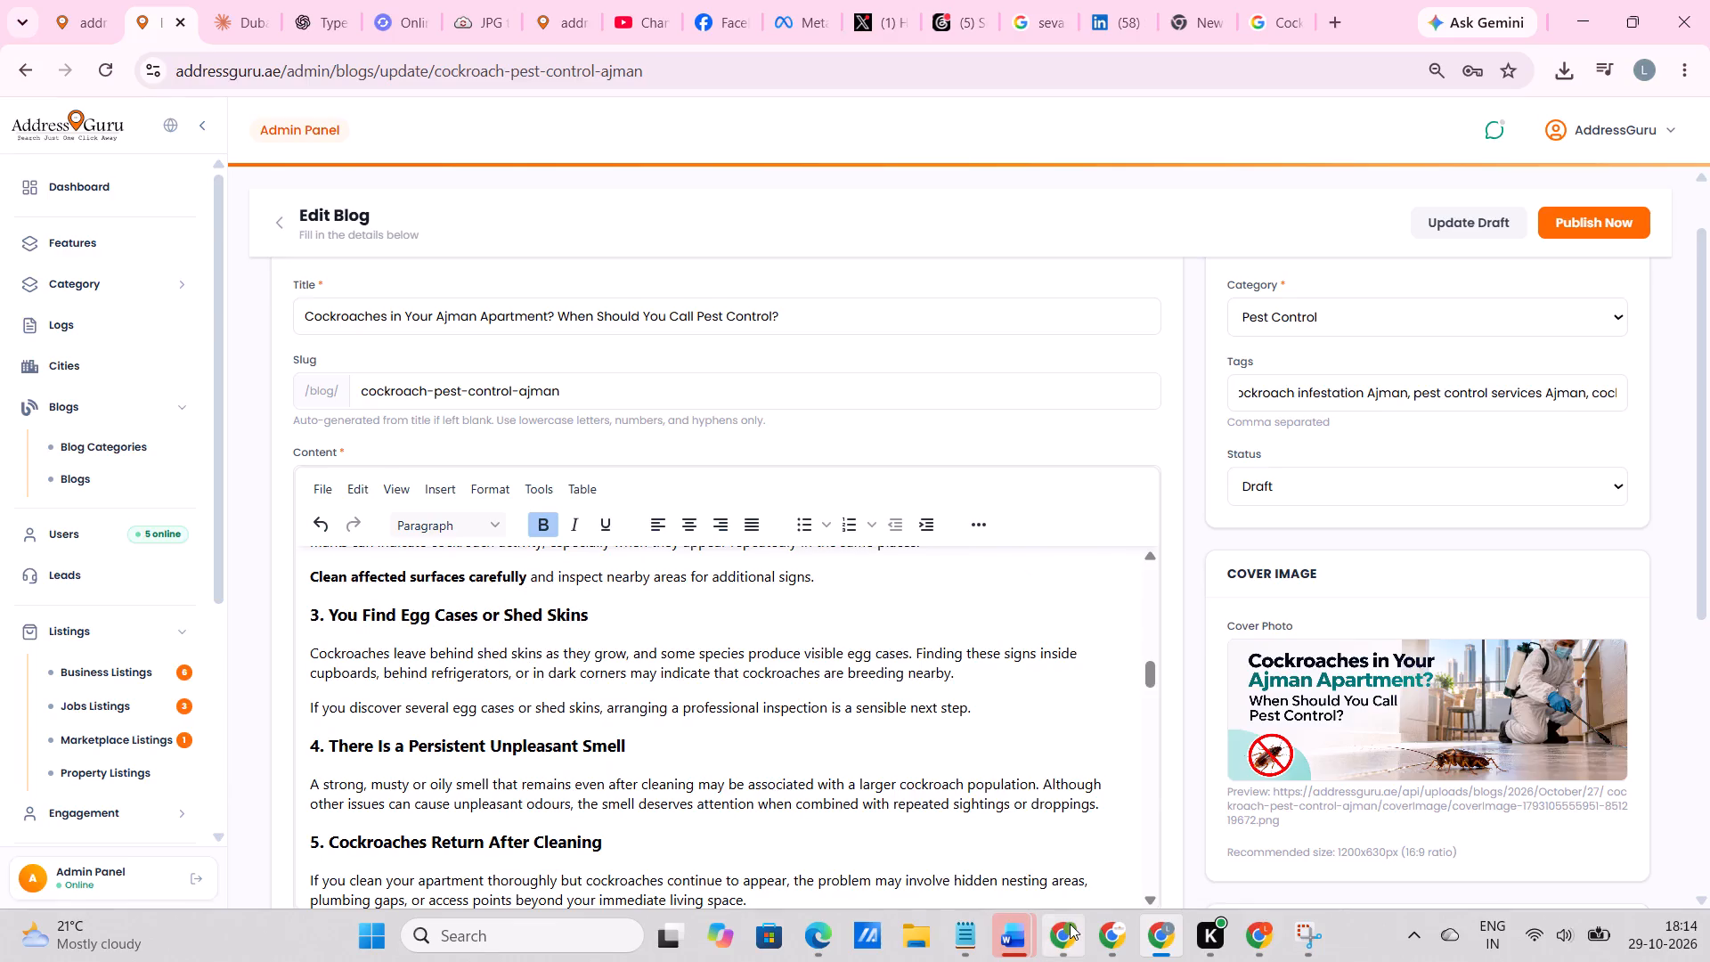
Switch to the other browser window and open the user list in its AddressGuru admin panel.
{"action": "left_click", "coordinate": [1070, 924]}
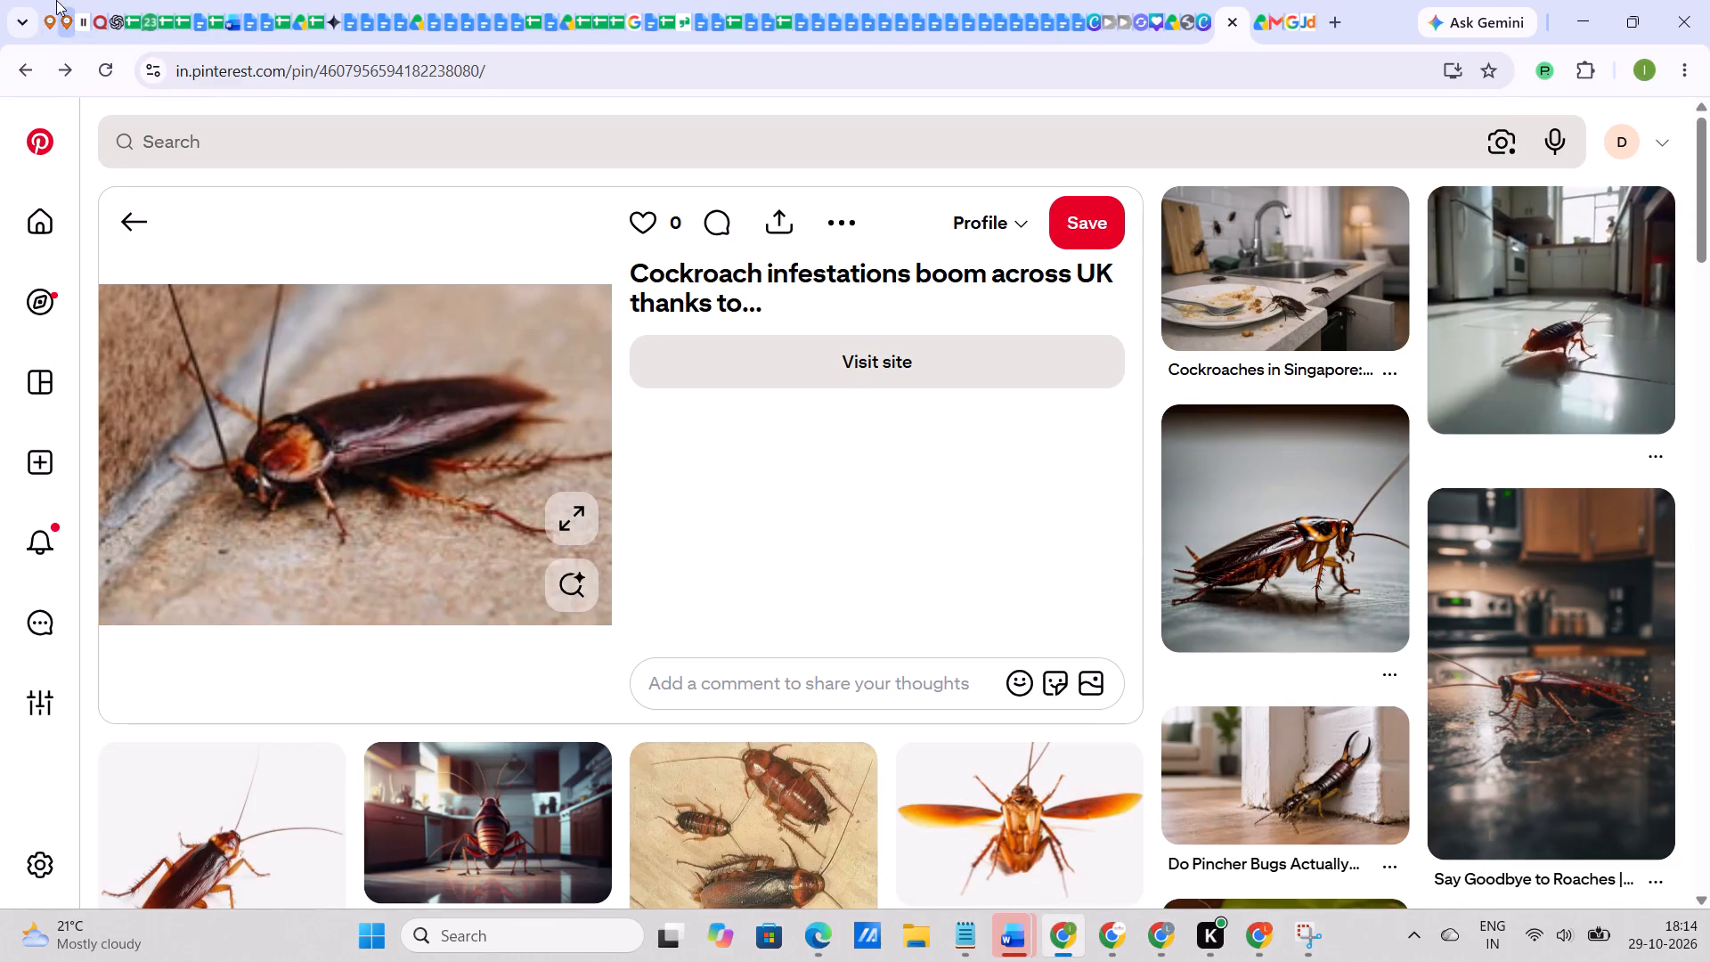
{"action": "left_click", "coordinate": [56, 0]}
{"action": "left_click", "coordinate": [165, 505]}
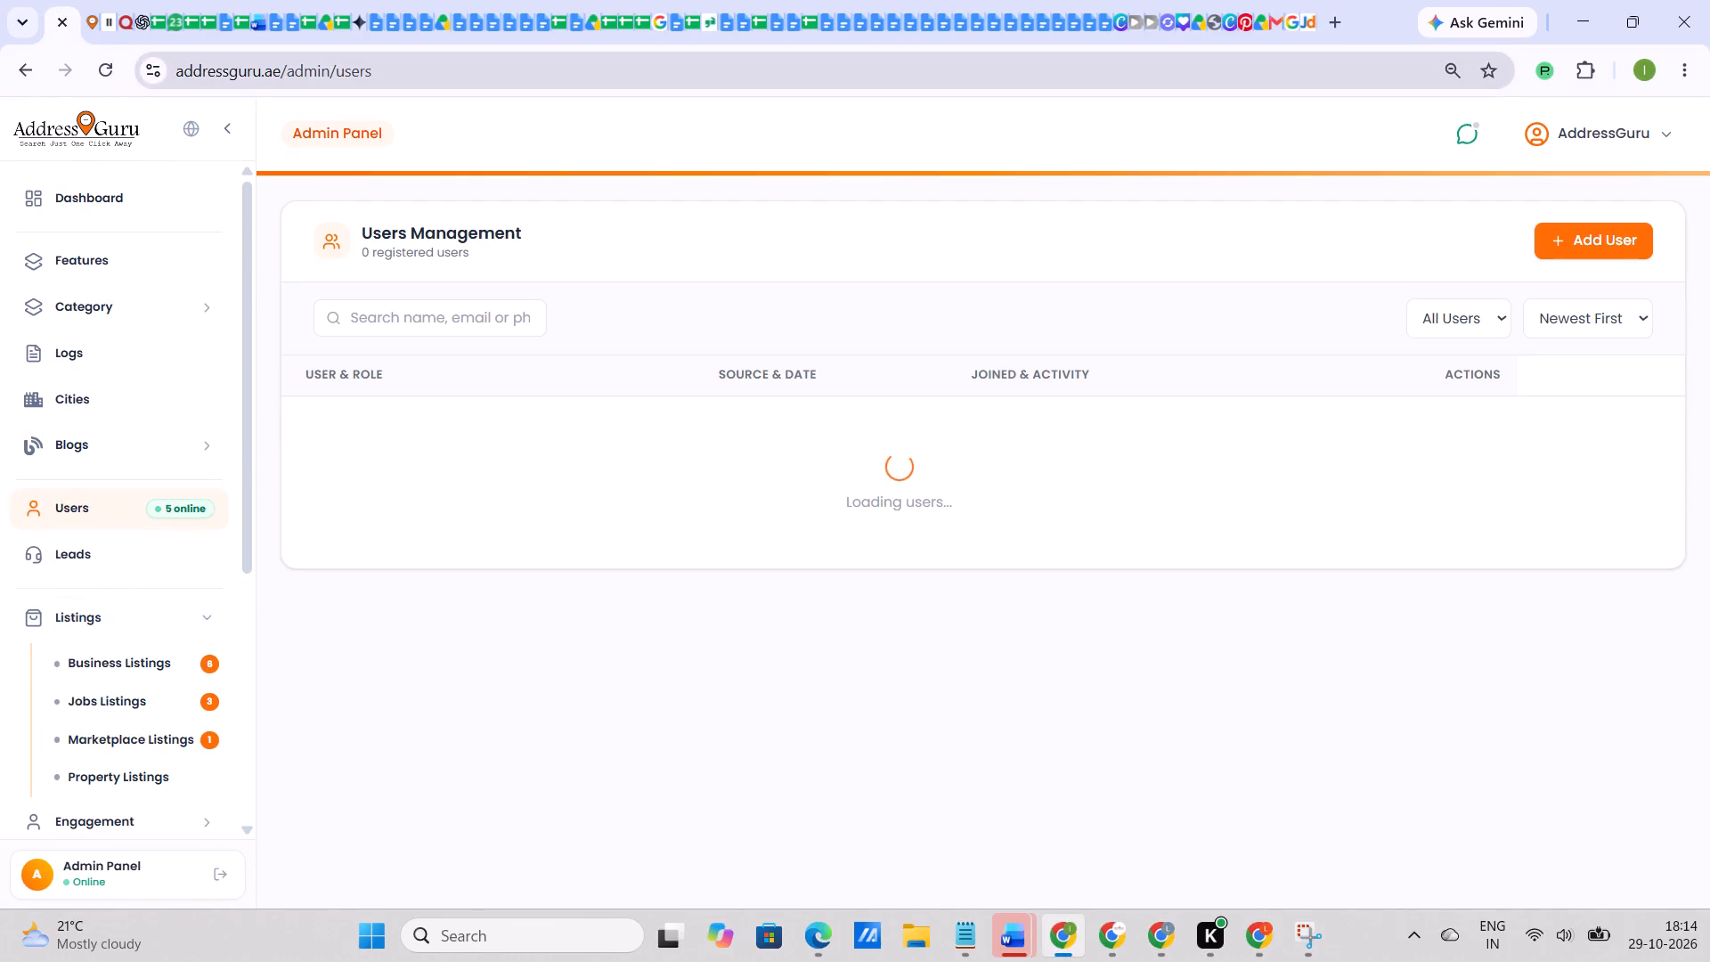
Replace the admin users path in the AddressGuru page address with one beginning "lo".
{"action": "left_click_drag", "start_coordinate": [289, 76], "coordinate": [730, 126]}
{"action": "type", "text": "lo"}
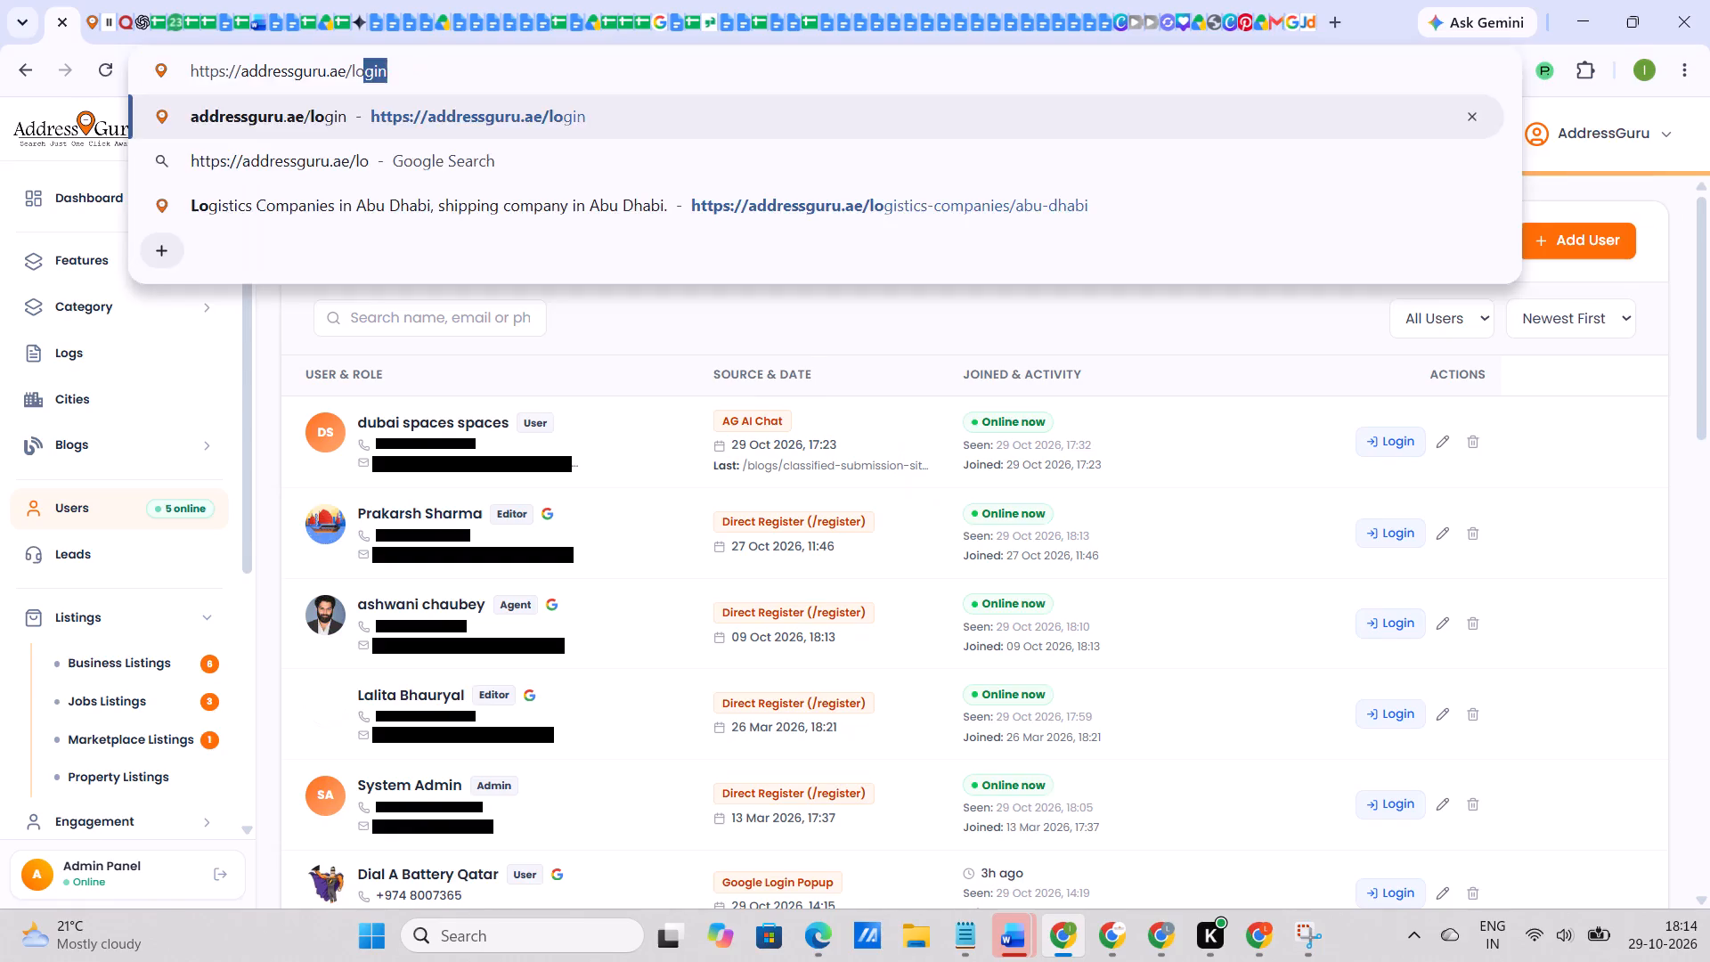
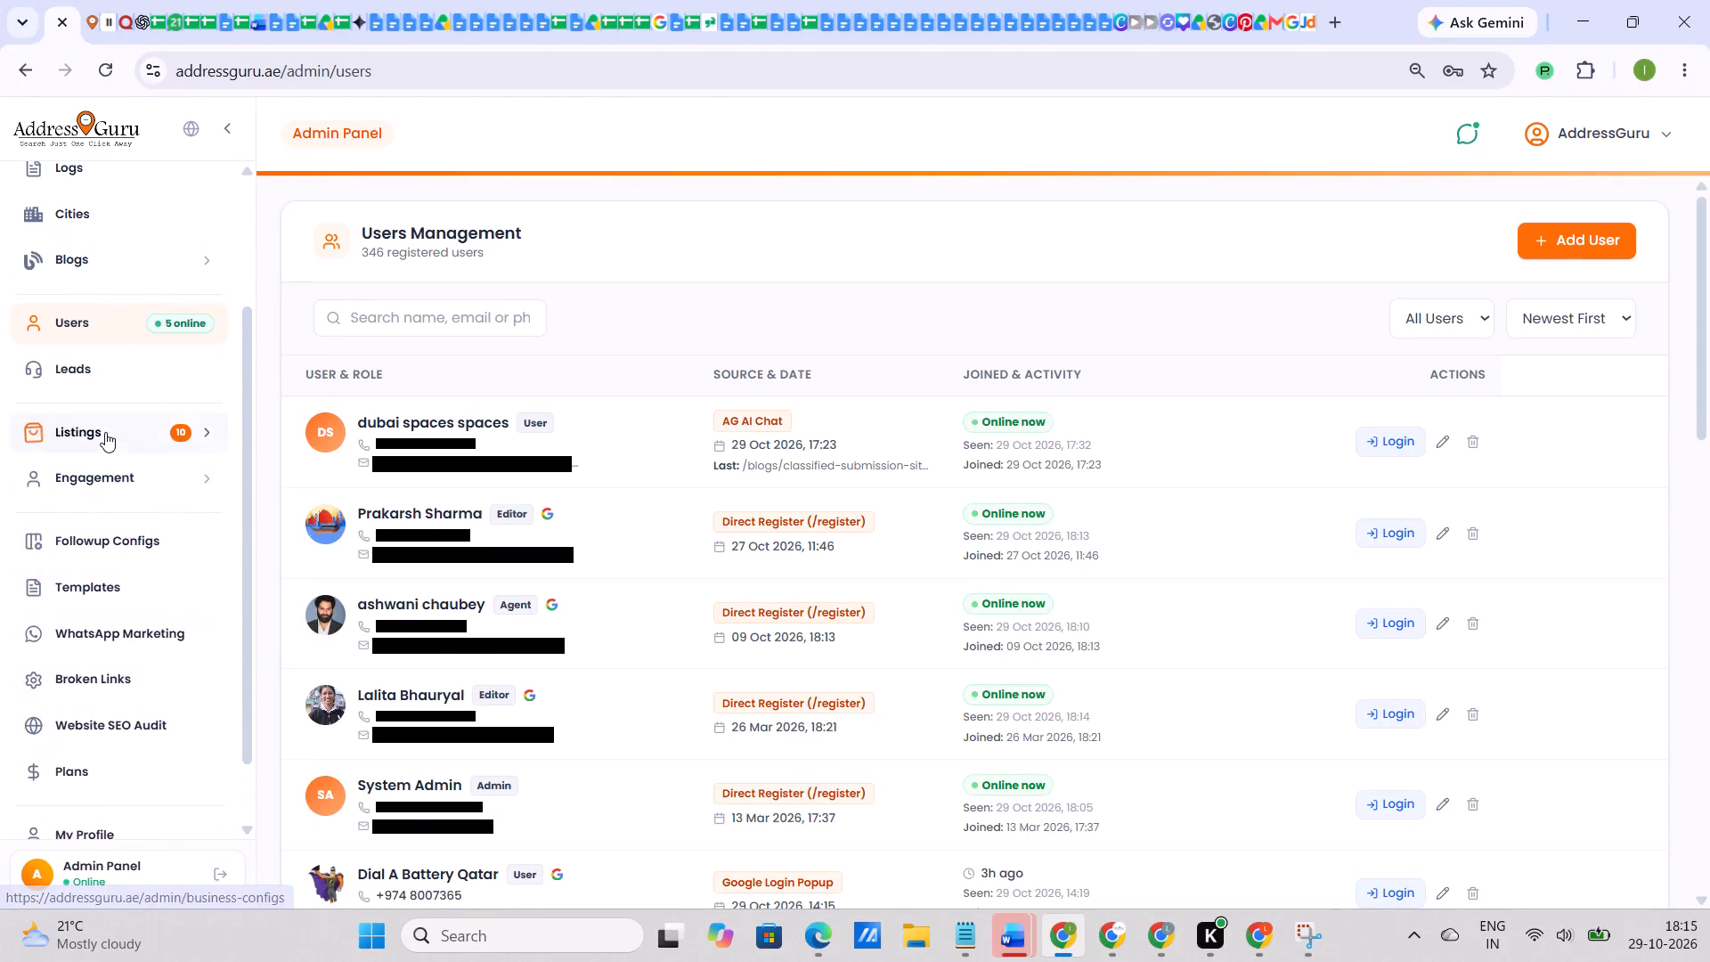
Check the pending Marketplace Listings and Jobs Listings in the admin panel, and return to the cockroach blog editor in the other browser window.
{"action": "left_click", "coordinate": [105, 432]}
{"action": "left_click", "coordinate": [141, 561]}
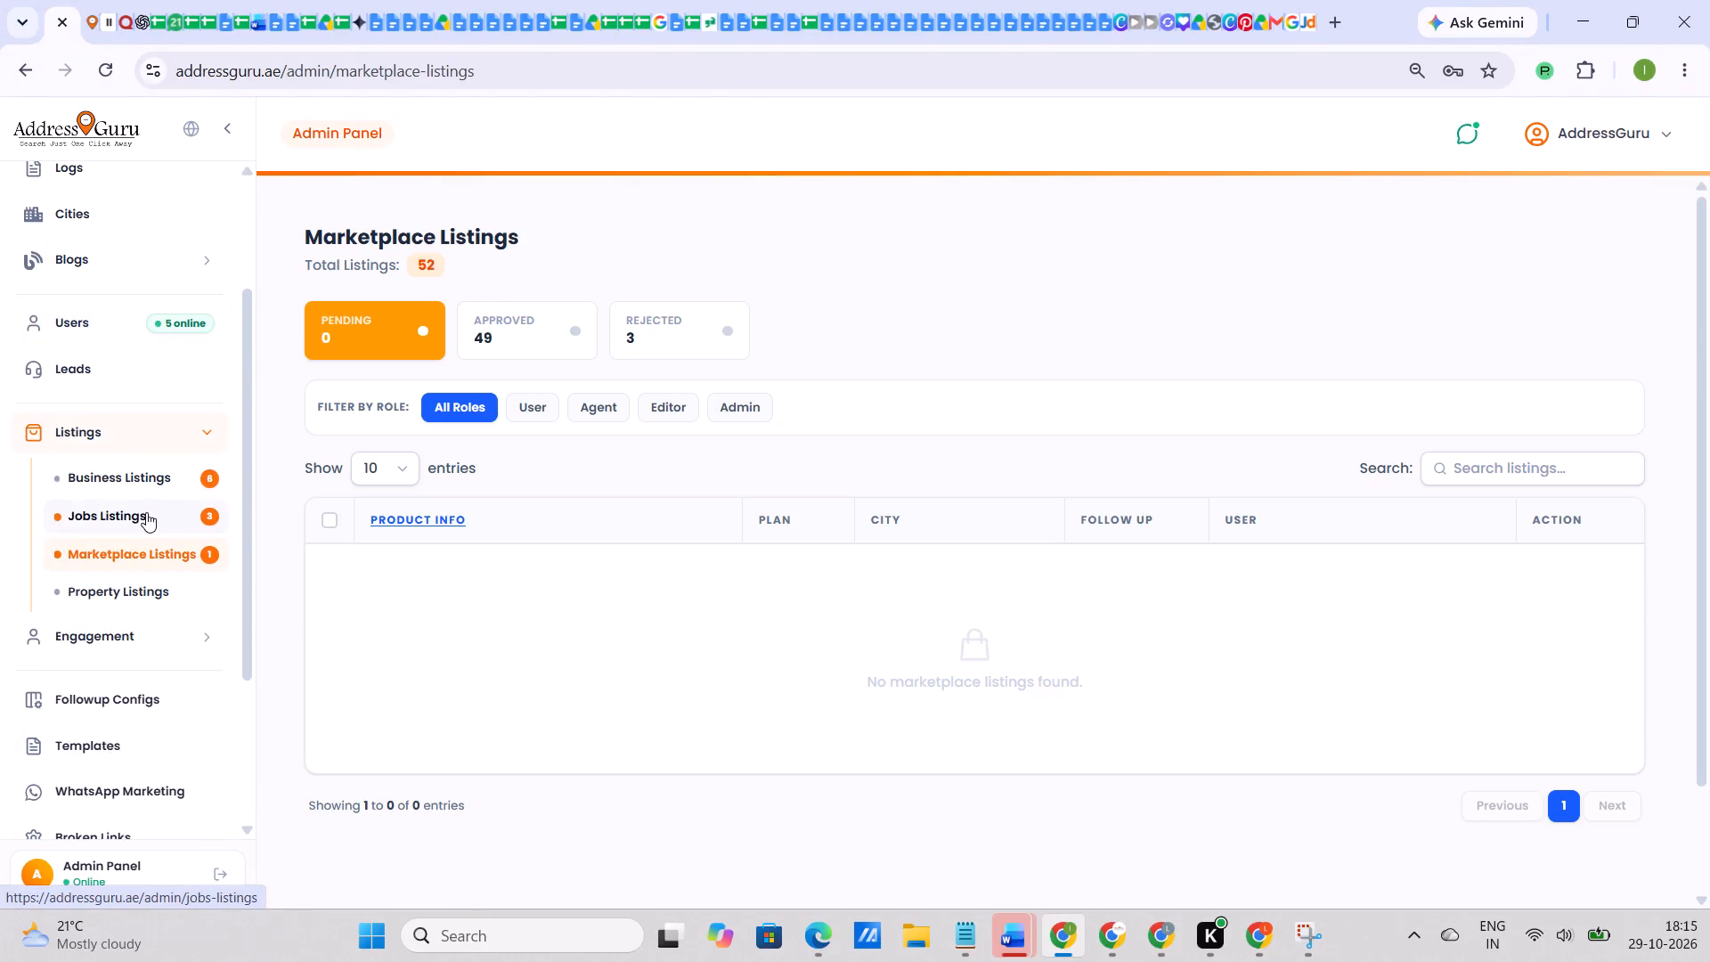
{"action": "left_click", "coordinate": [146, 512]}
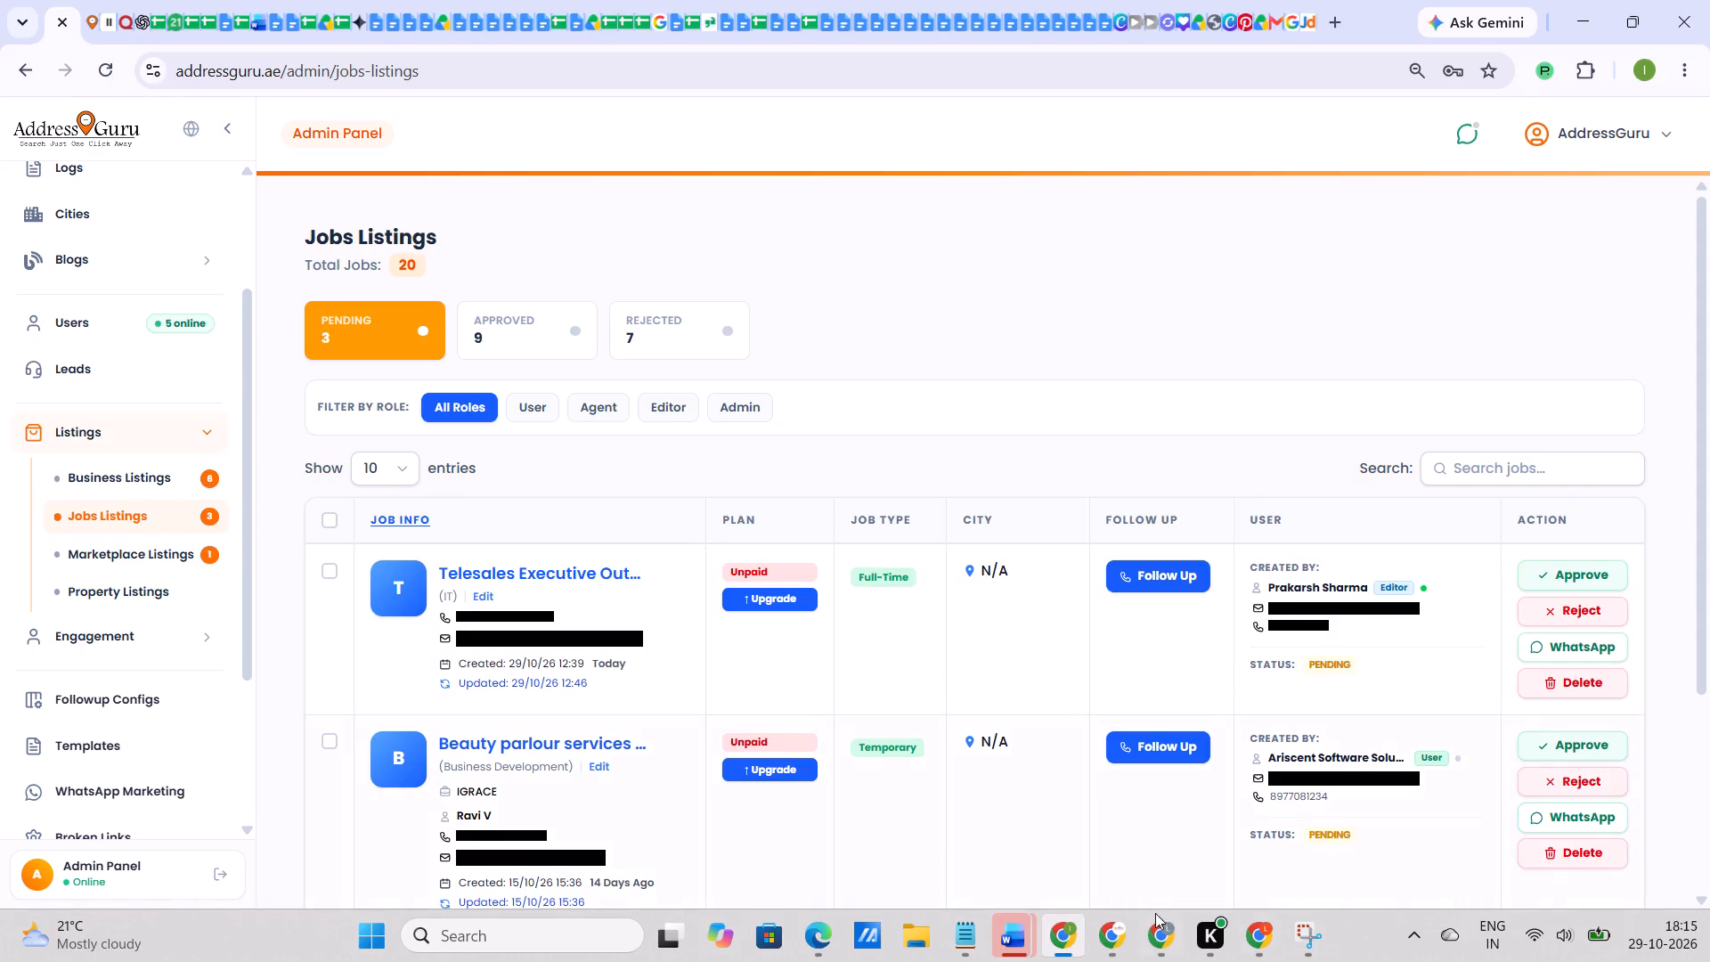
{"action": "left_click", "coordinate": [1159, 939]}
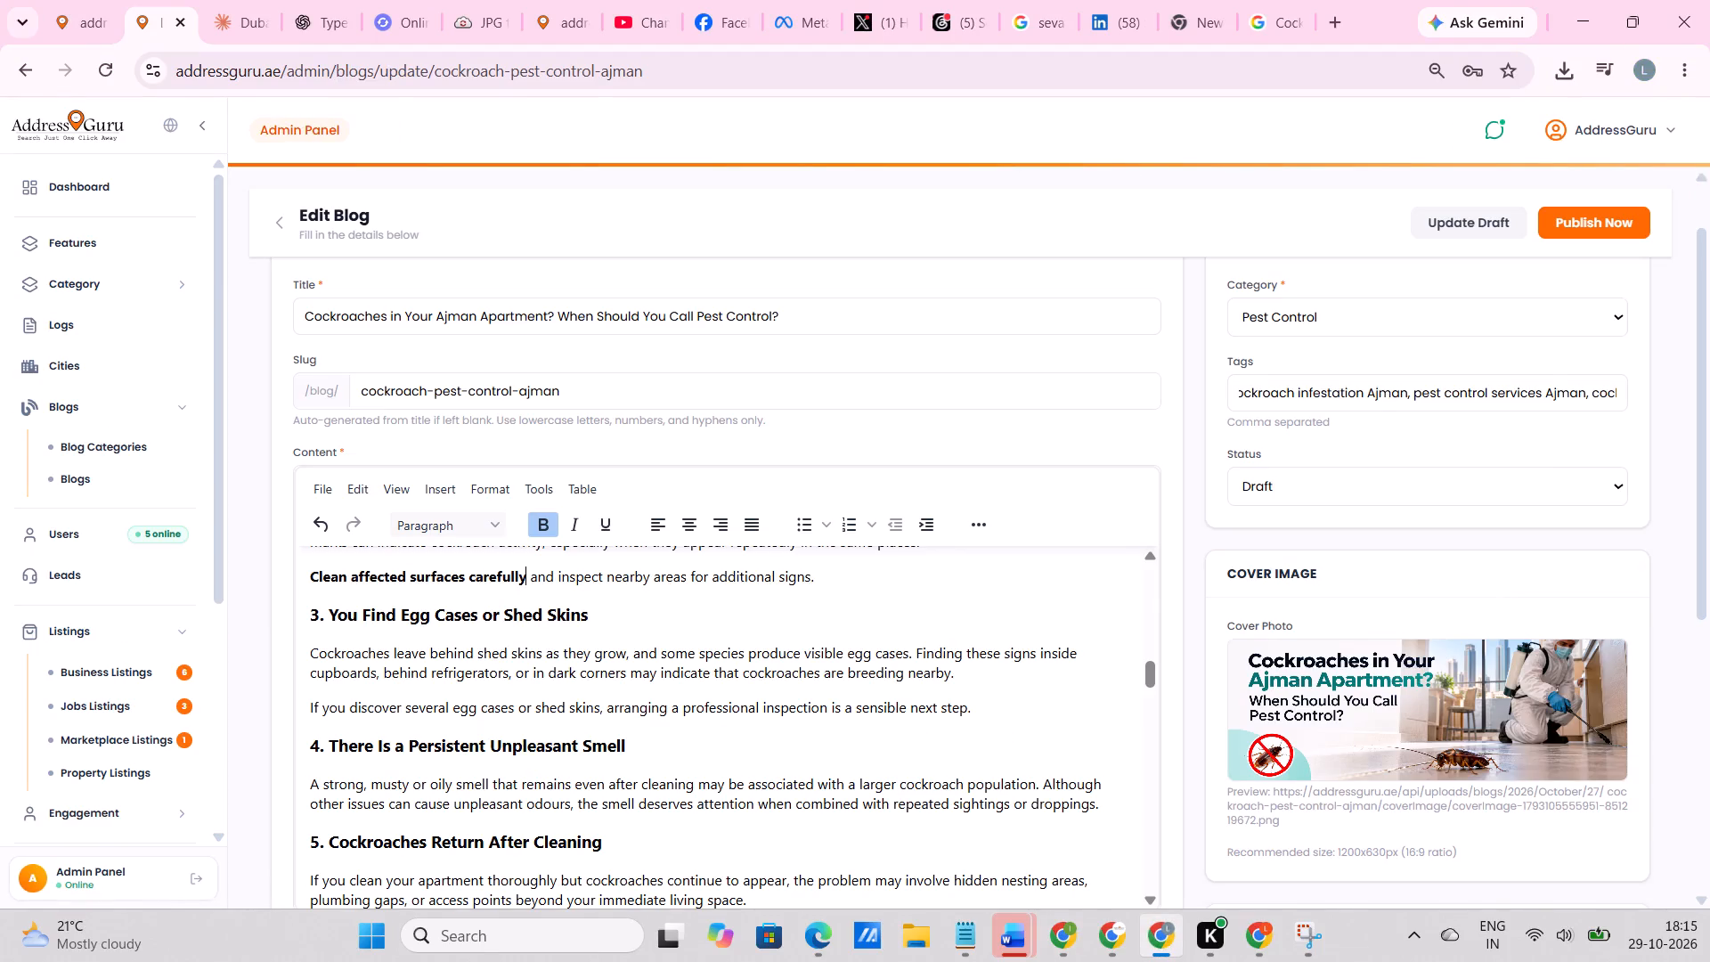
Bold the phrase "musty or oily smell" under the warning sign "There Is a Persistent Unpleasant Smell".
{"action": "scroll", "coordinate": [832, 749], "scroll_direction": "up", "scroll_amount": 3}
{"action": "scroll", "coordinate": [832, 749], "scroll_direction": "down", "scroll_amount": 1}
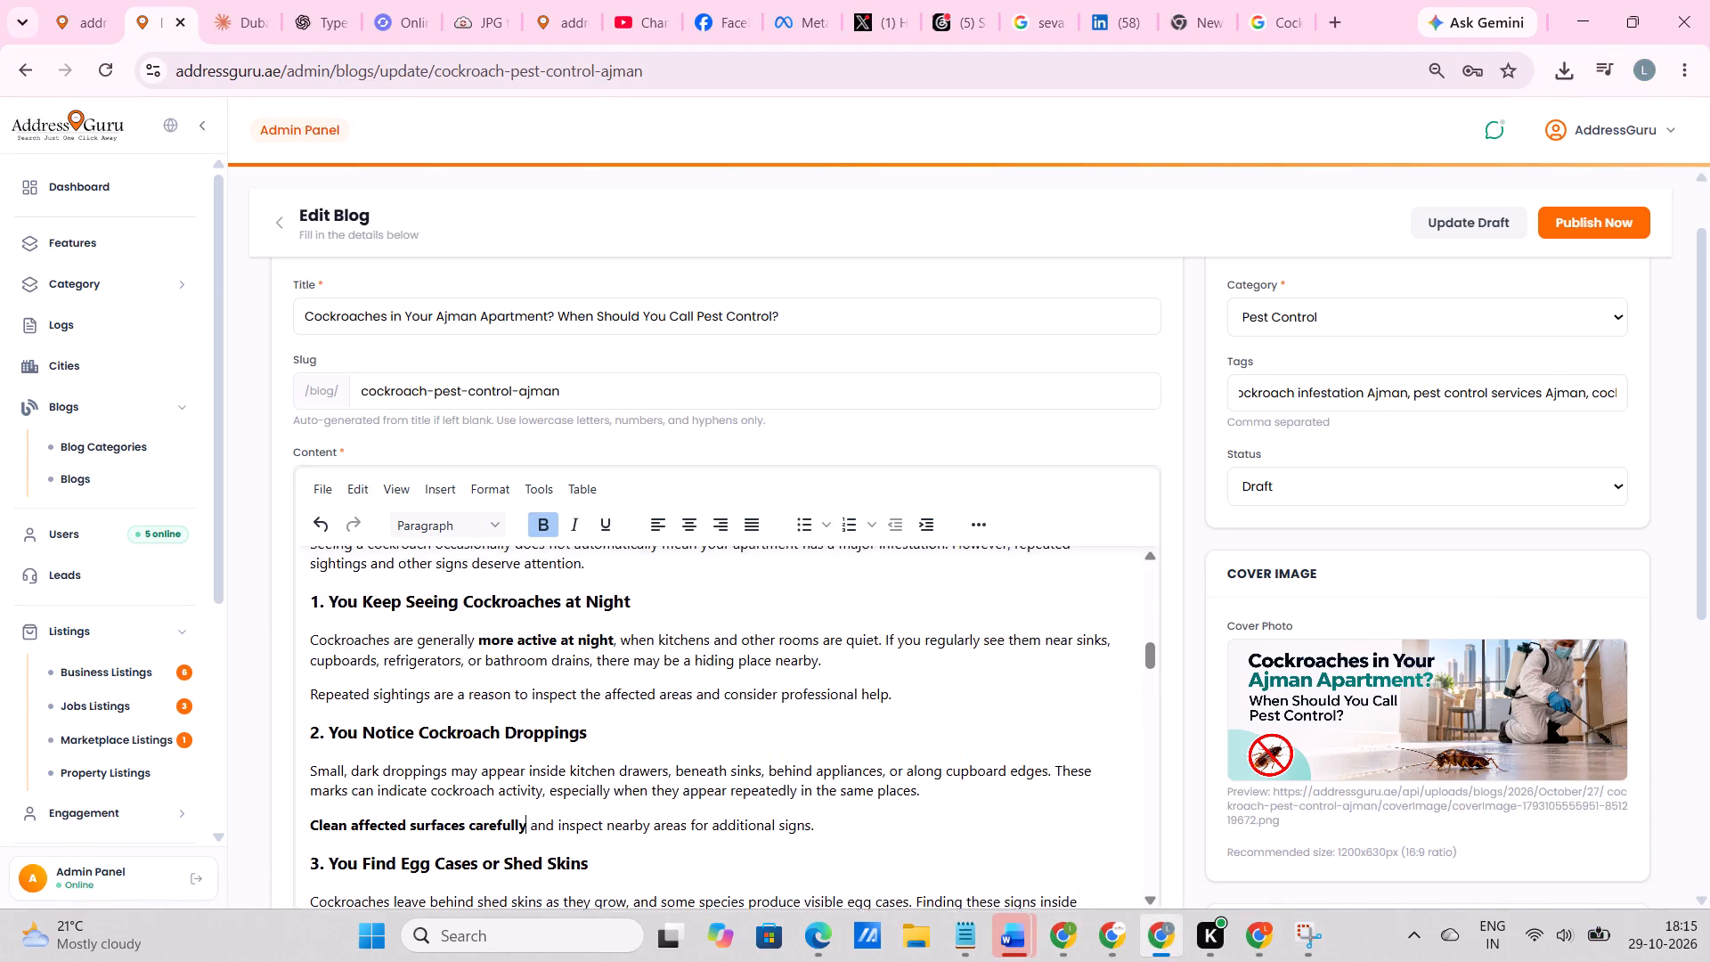
{"action": "scroll", "coordinate": [832, 749], "scroll_direction": "down", "scroll_amount": 2}
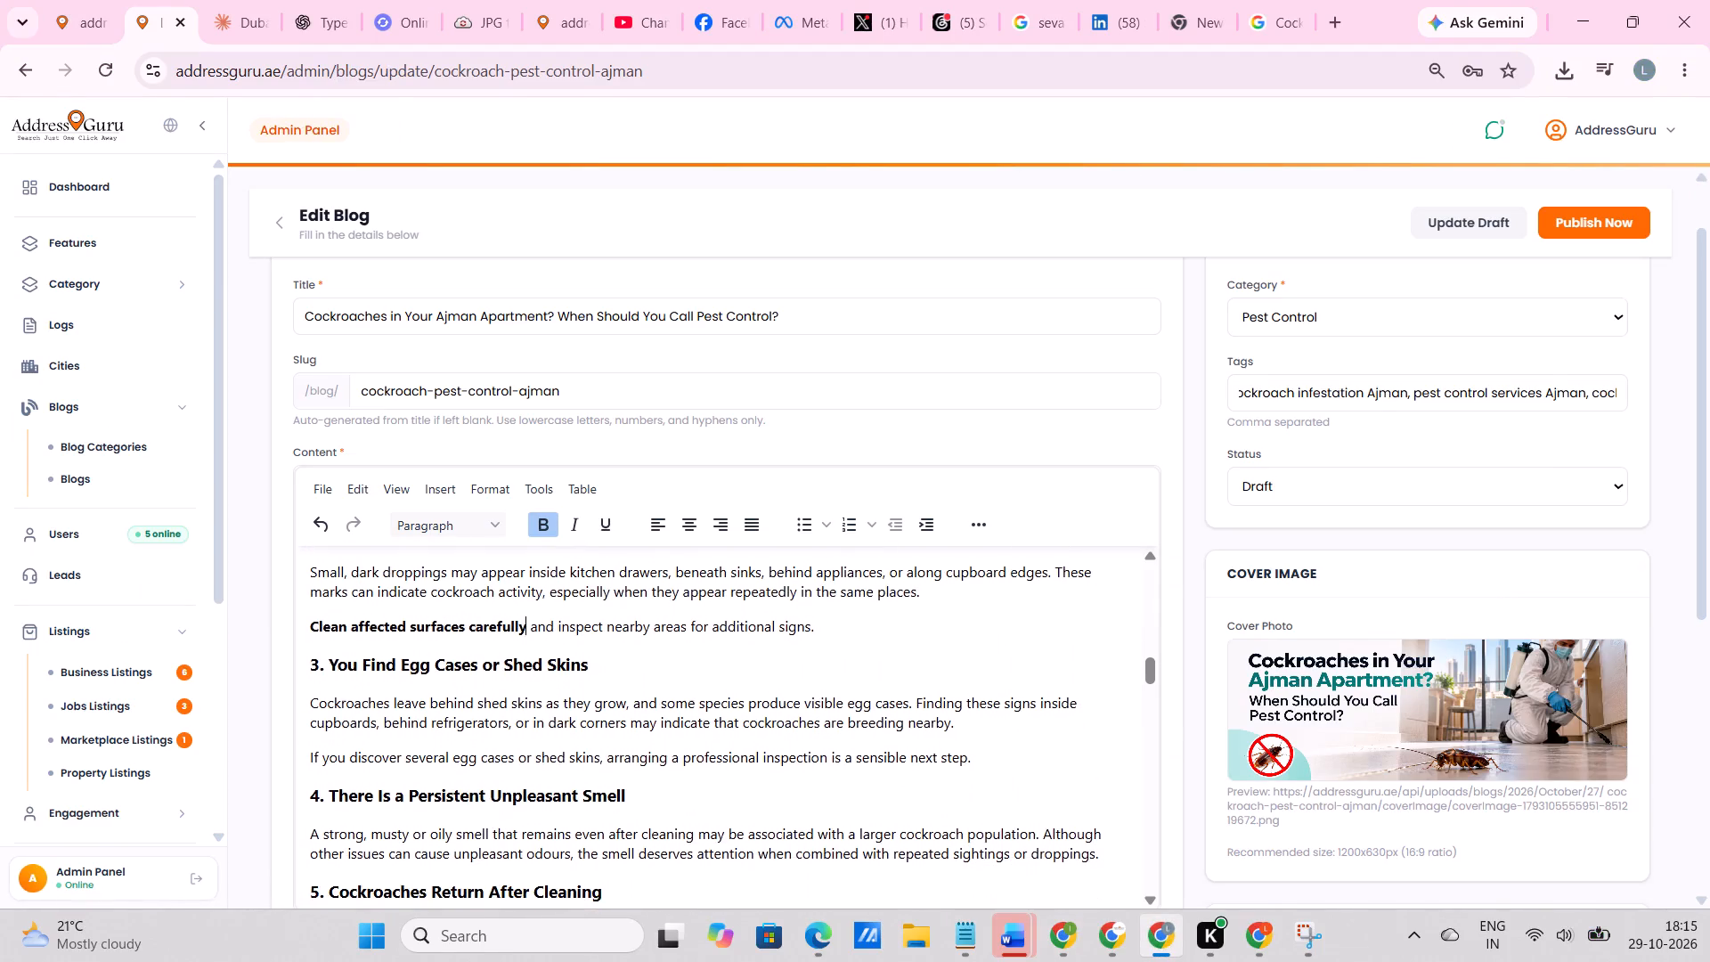
{"action": "scroll", "coordinate": [658, 734], "scroll_direction": "down", "scroll_amount": 2}
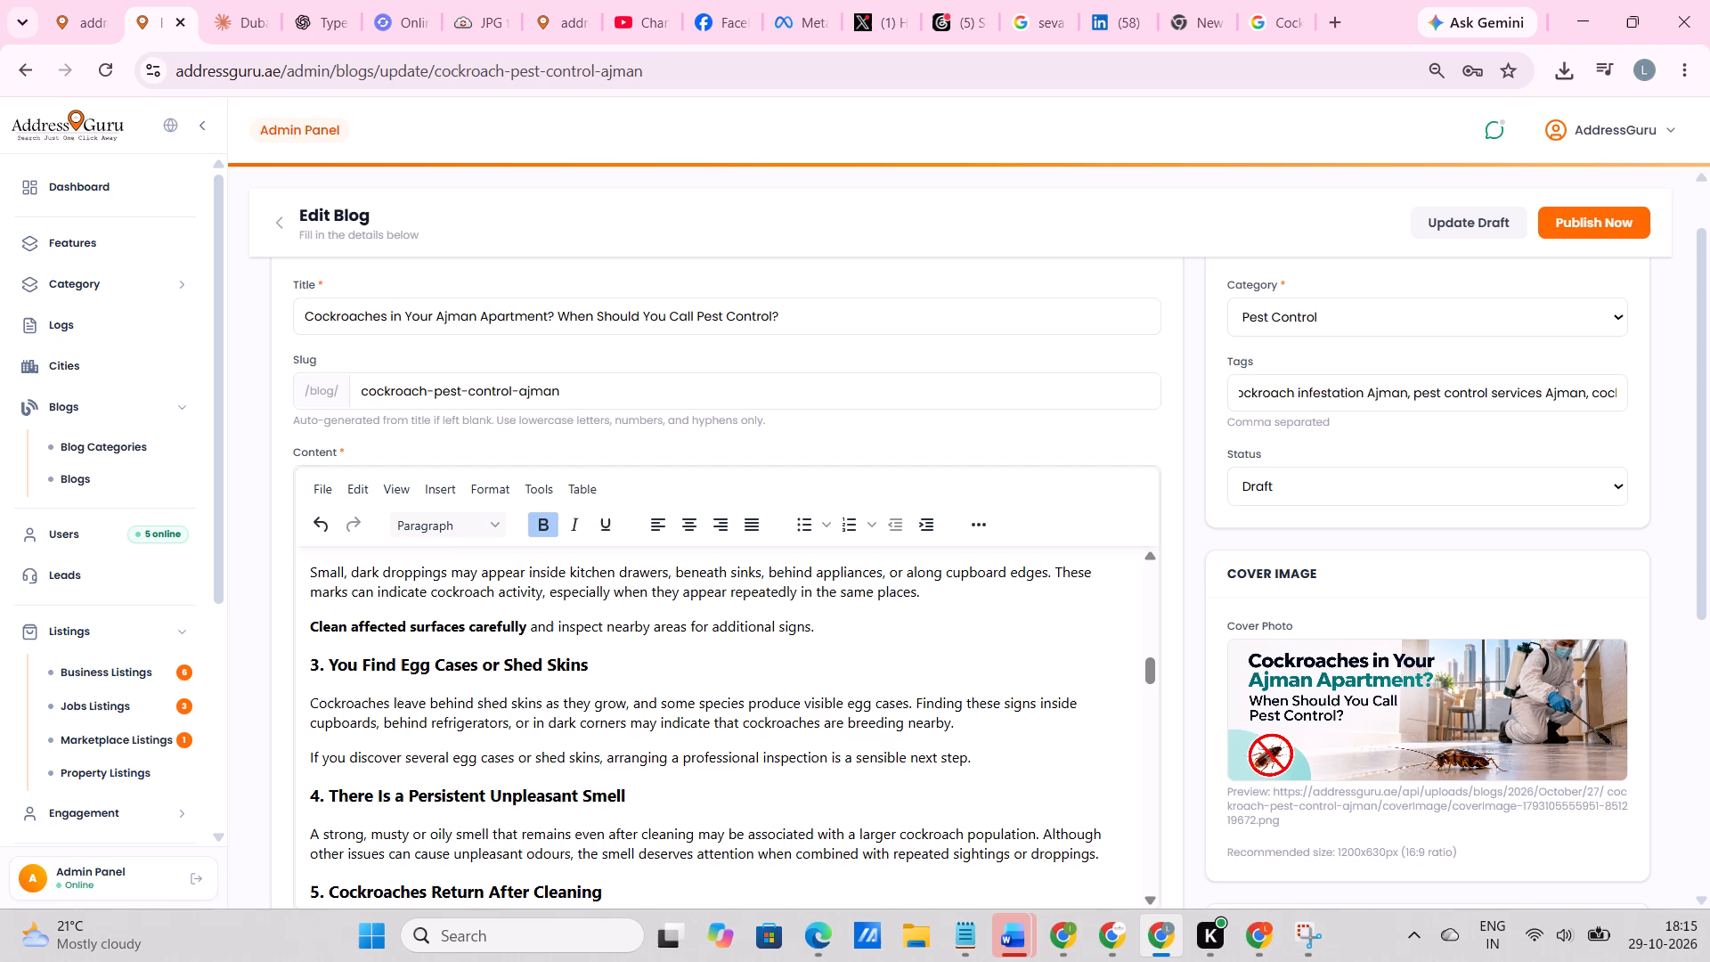
{"action": "scroll", "coordinate": [520, 727], "scroll_direction": "down", "scroll_amount": 1}
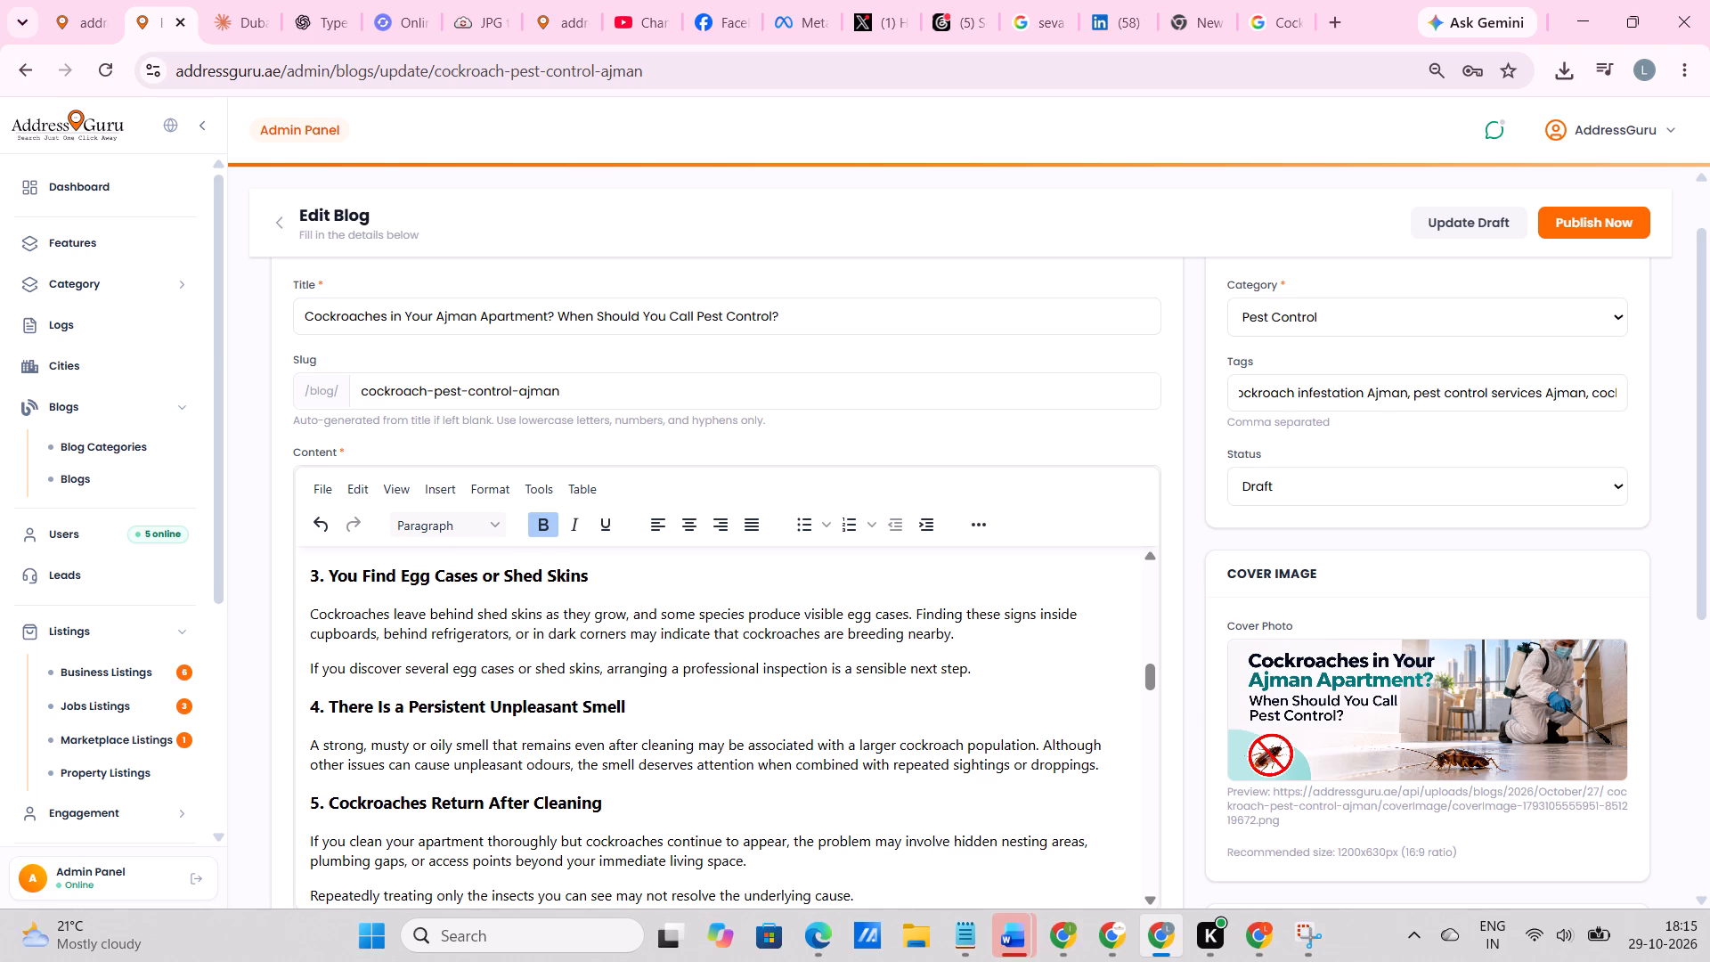
{"action": "left_click_drag", "start_coordinate": [371, 746], "coordinate": [491, 742]}
{"action": "key", "text": "ctrl+b"}
{"action": "left_click", "coordinate": [566, 742]}
Format the line "Consider contacting a pest control service in Ajman if:" as Heading 3.
{"action": "scroll", "coordinate": [566, 742], "scroll_direction": "down", "scroll_amount": 2}
{"action": "scroll", "coordinate": [566, 754], "scroll_direction": "up", "scroll_amount": 7}
{"action": "scroll", "coordinate": [566, 754], "scroll_direction": "down", "scroll_amount": 6}
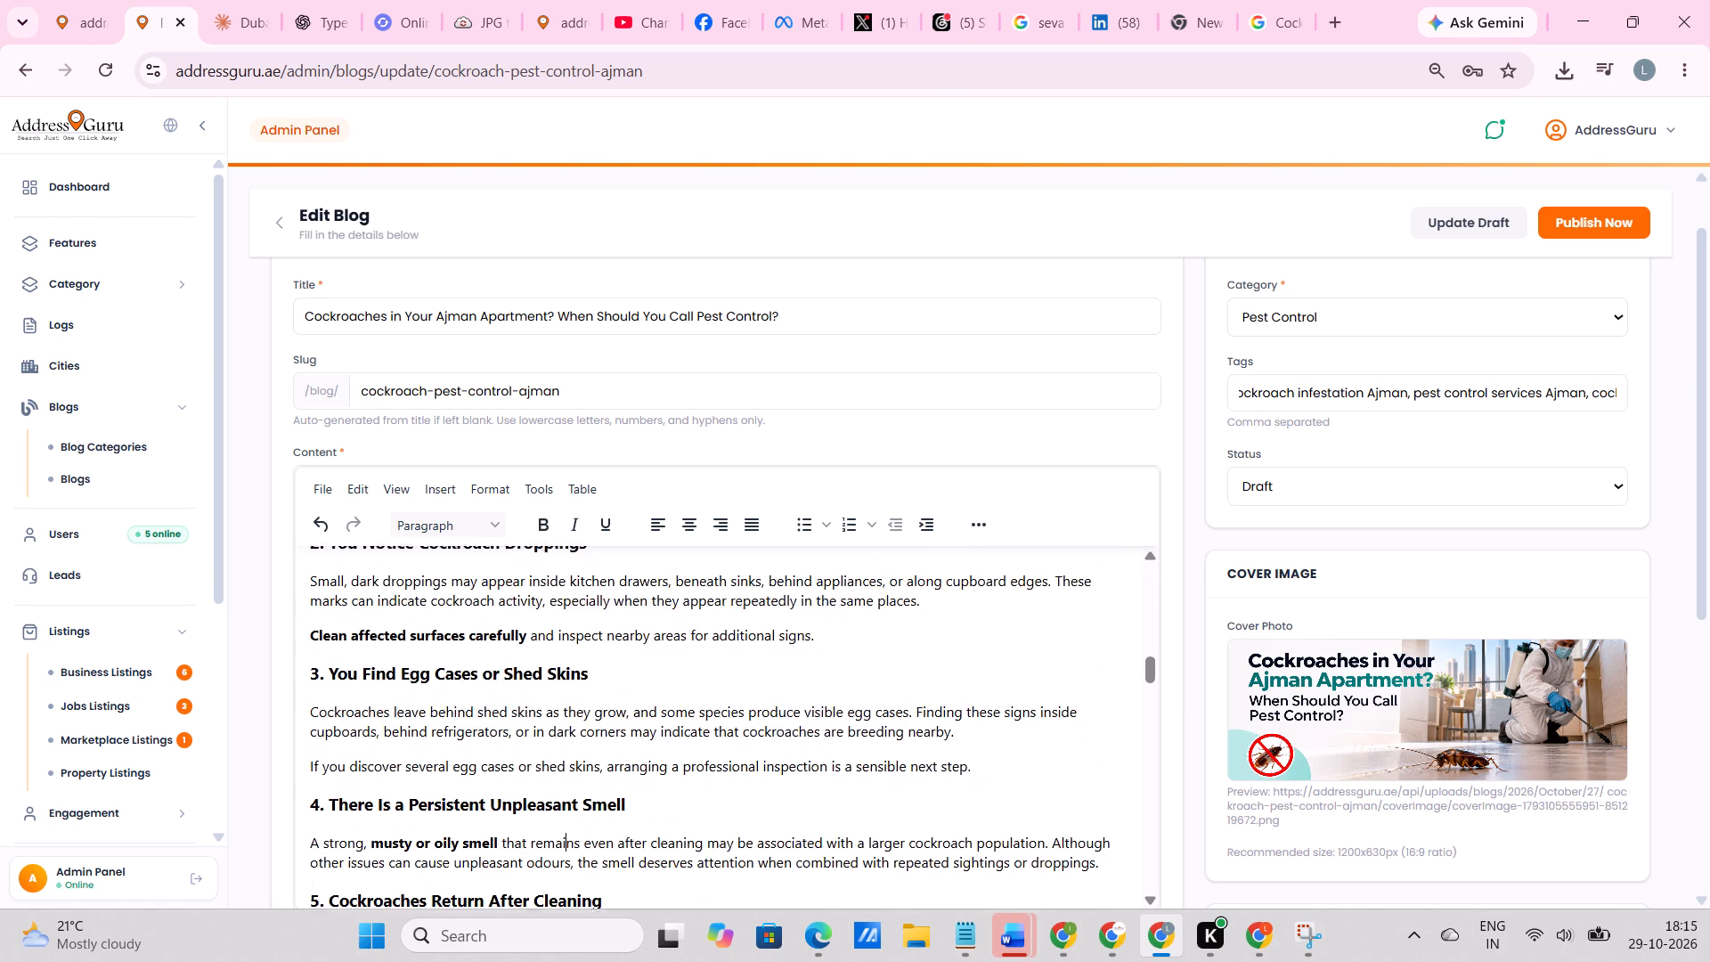
{"action": "scroll", "coordinate": [566, 754], "scroll_direction": "down", "scroll_amount": 3}
{"action": "scroll", "coordinate": [566, 754], "scroll_direction": "up", "scroll_amount": 2}
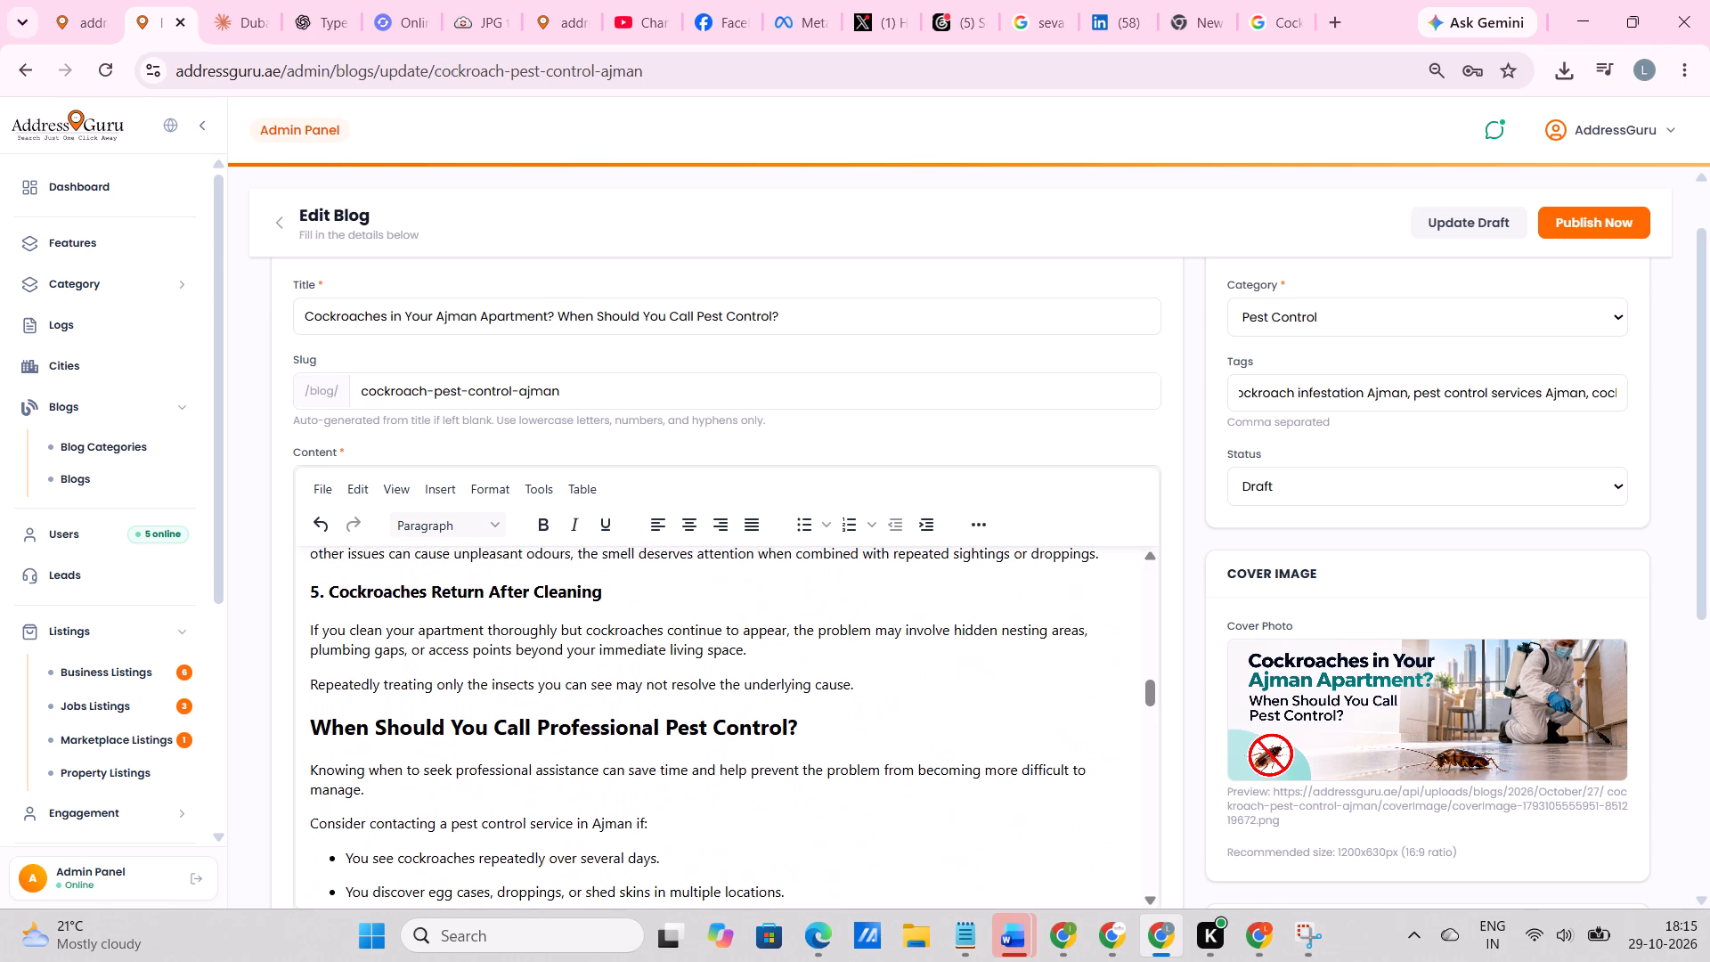
{"action": "left_click", "coordinate": [525, 812]}
{"action": "left_click", "coordinate": [442, 523]}
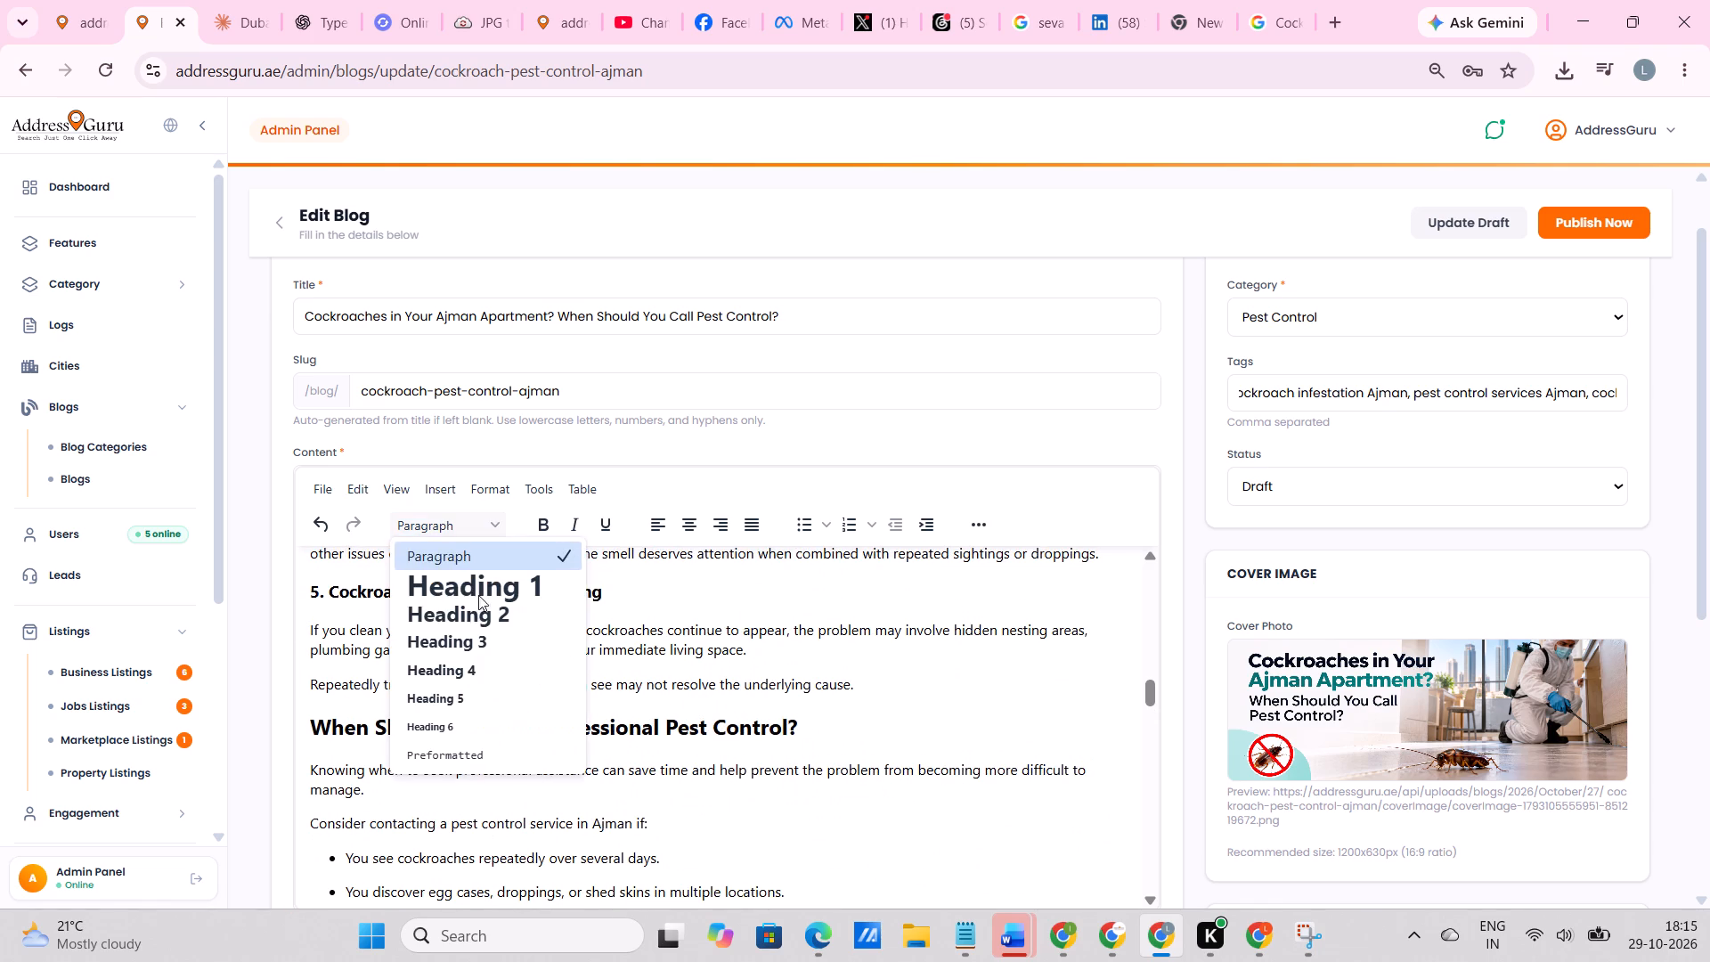
{"action": "left_click", "coordinate": [482, 647]}
Bold "appropriate treatment plan" in the professional inspection sentence below the bulleted list of reasons to call pest control.
{"action": "scroll", "coordinate": [507, 802], "scroll_direction": "down", "scroll_amount": 1}
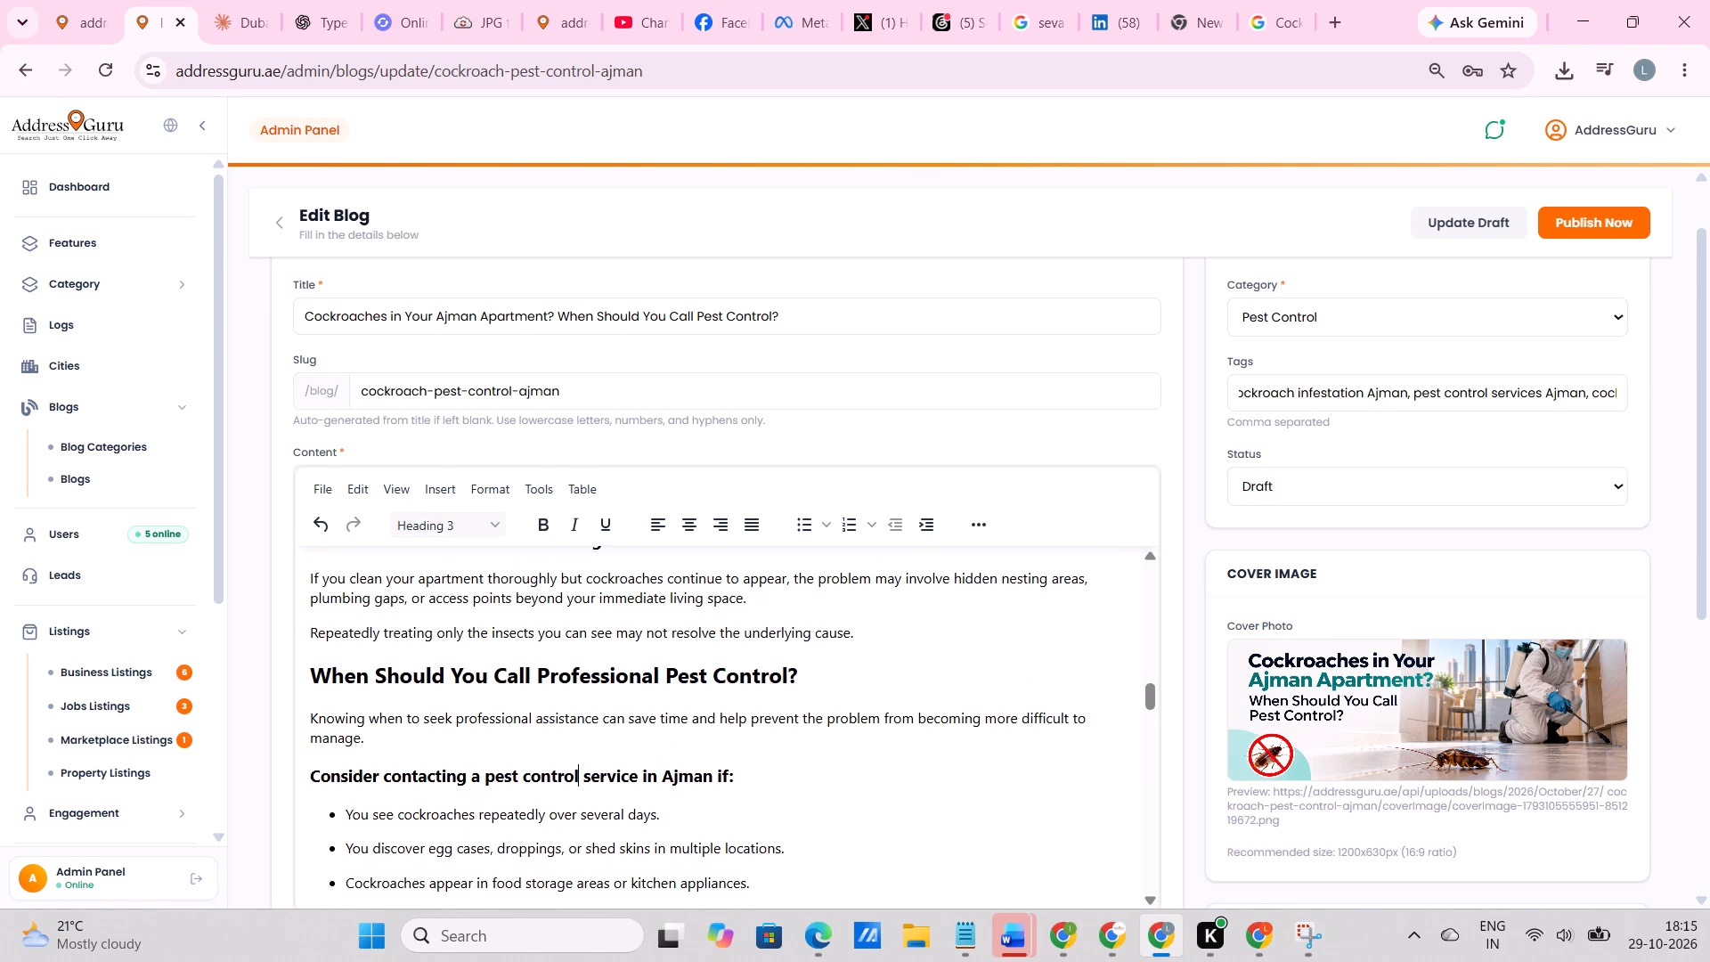
{"action": "scroll", "coordinate": [507, 802], "scroll_direction": "down", "scroll_amount": 3}
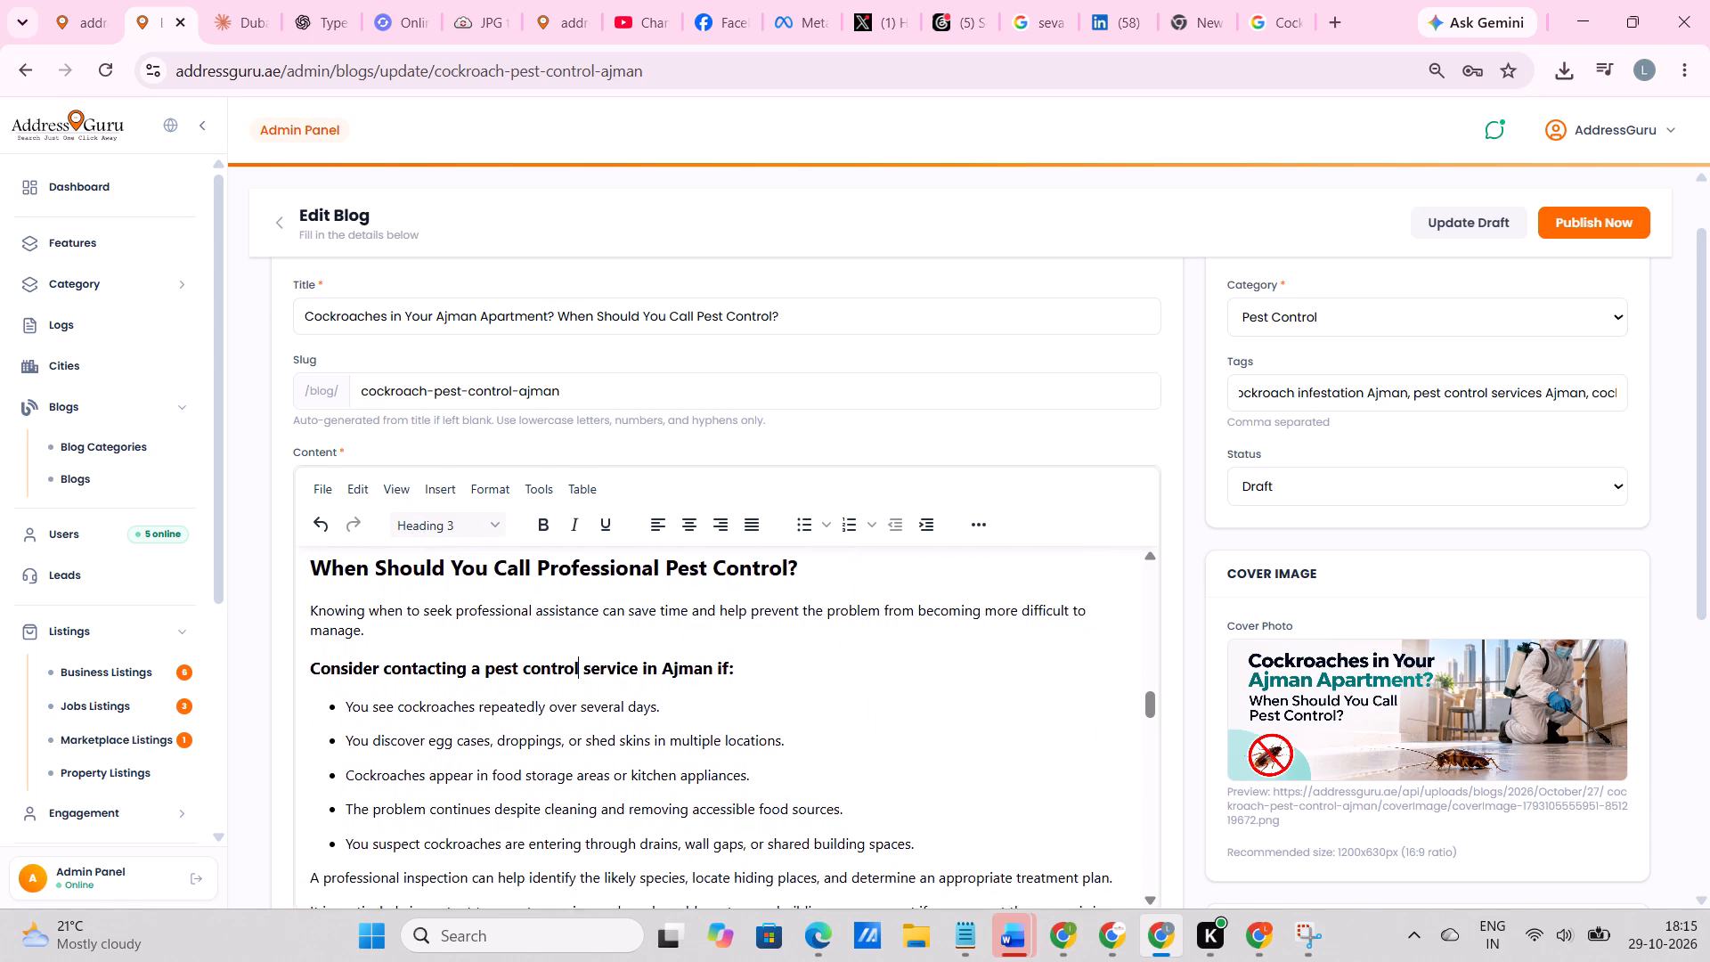
{"action": "scroll", "coordinate": [507, 802], "scroll_direction": "down", "scroll_amount": 3}
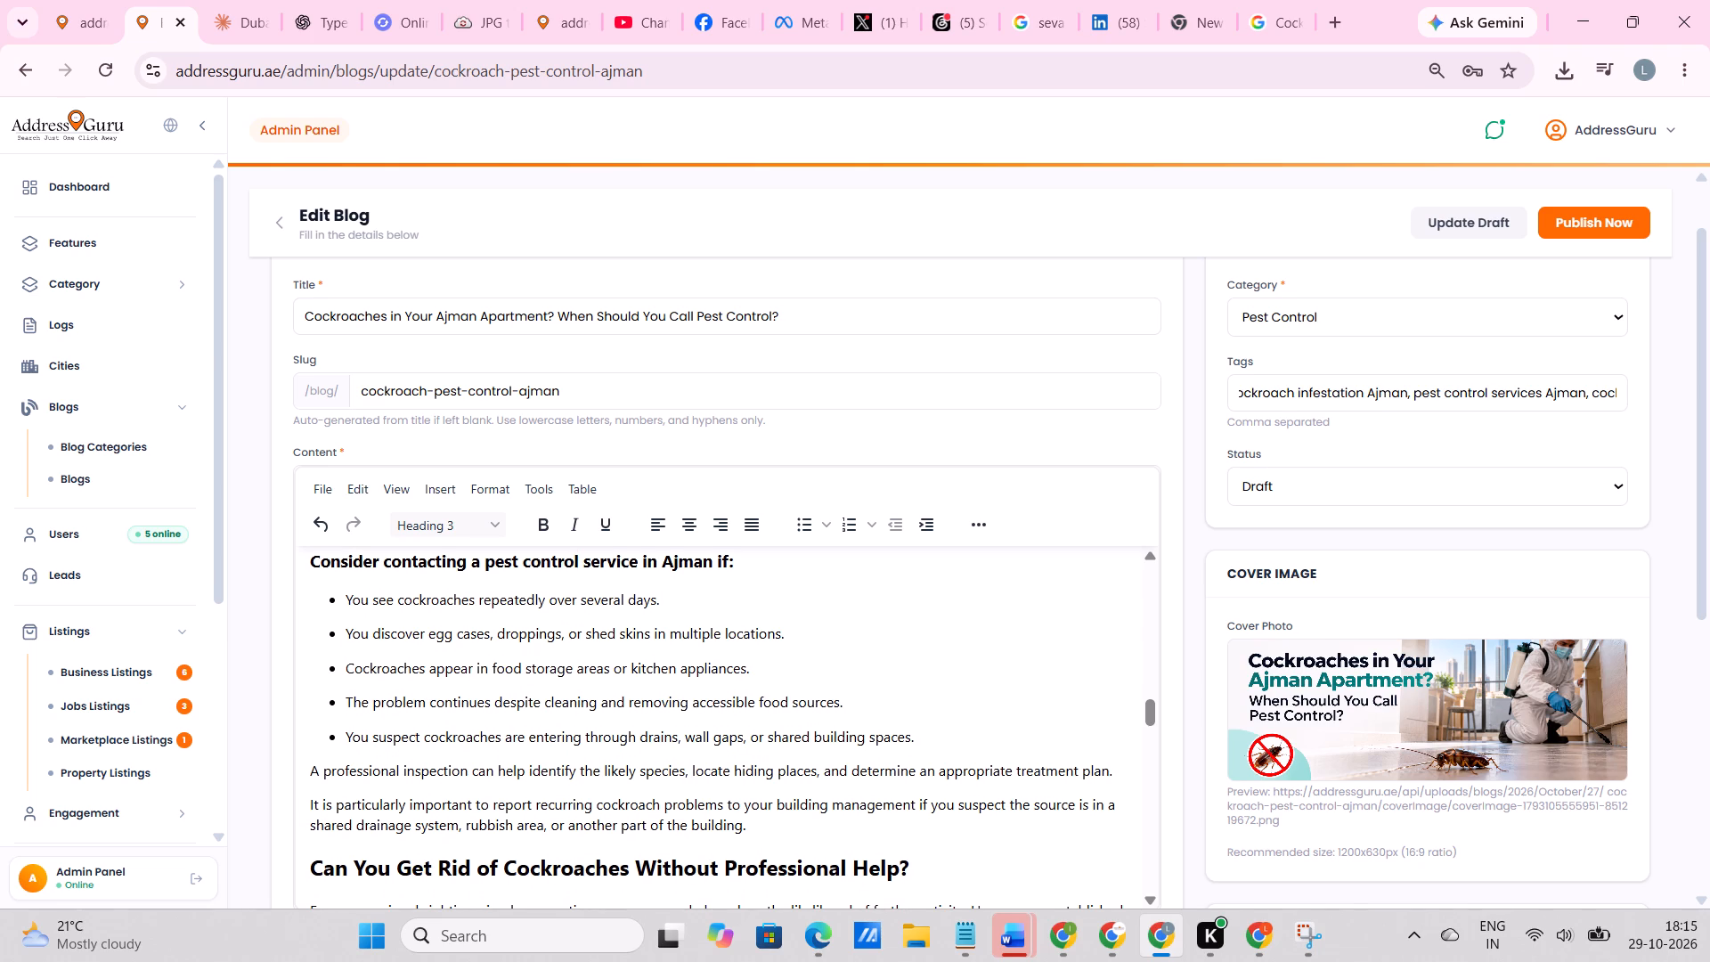
{"action": "scroll", "coordinate": [527, 773], "scroll_direction": "down", "scroll_amount": 1}
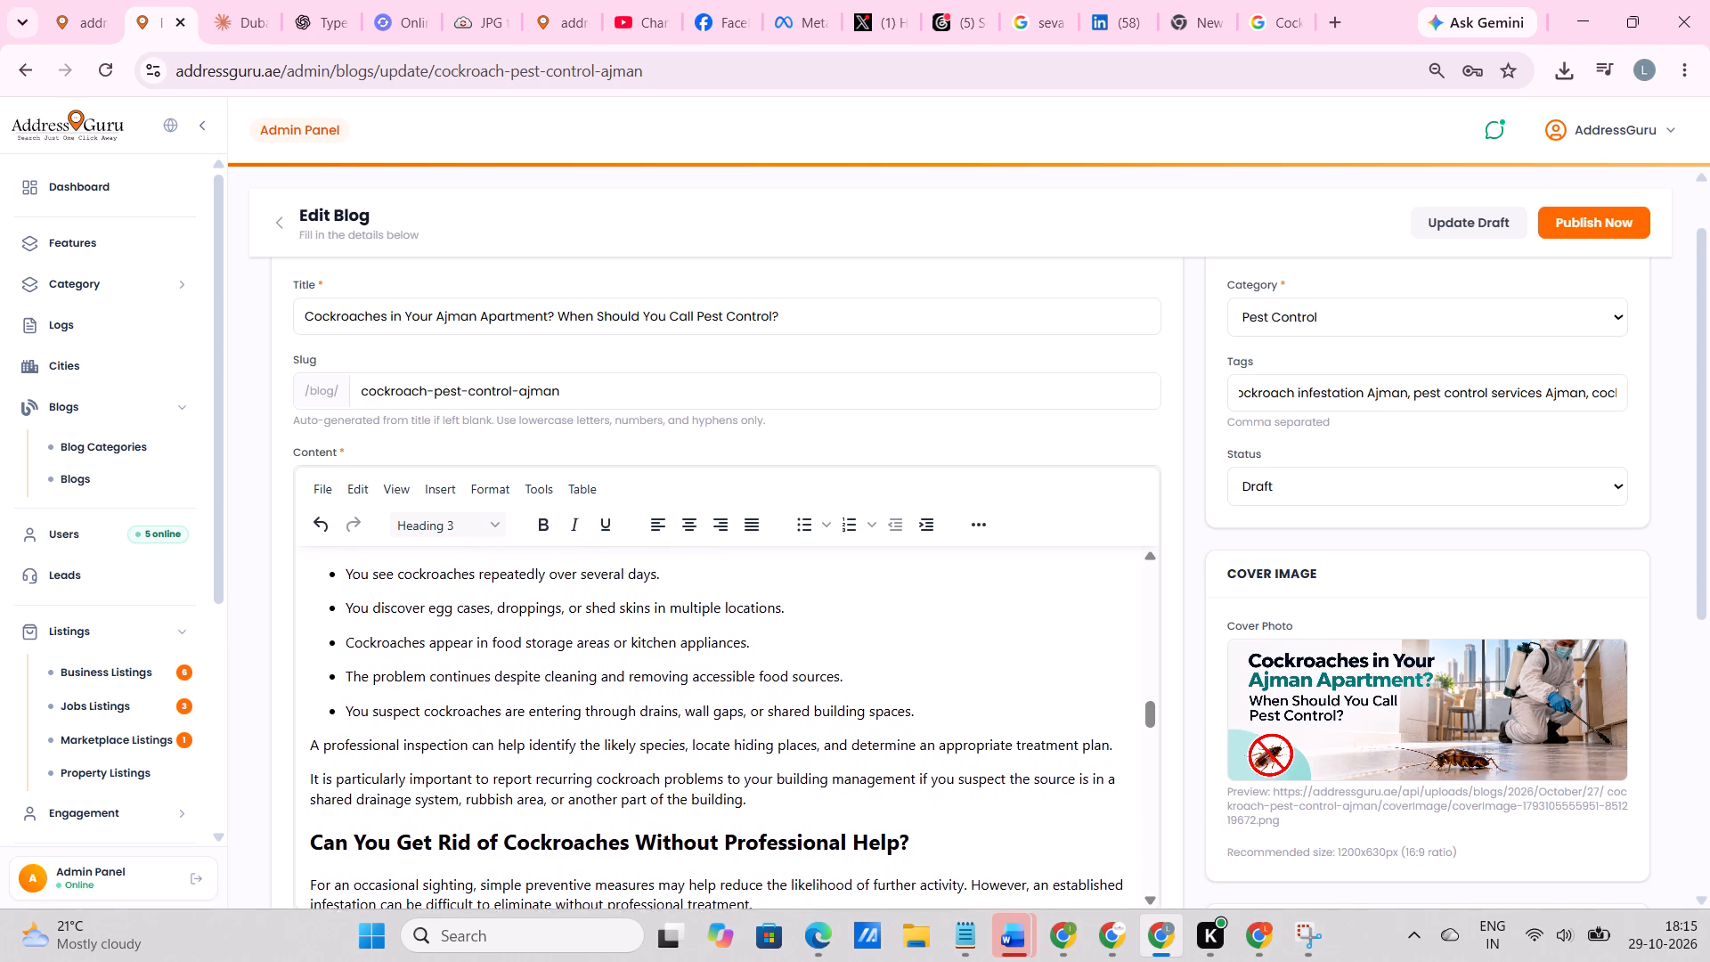
{"action": "scroll", "coordinate": [527, 773], "scroll_direction": "down", "scroll_amount": 1}
{"action": "left_click_drag", "start_coordinate": [935, 721], "coordinate": [1088, 723]}
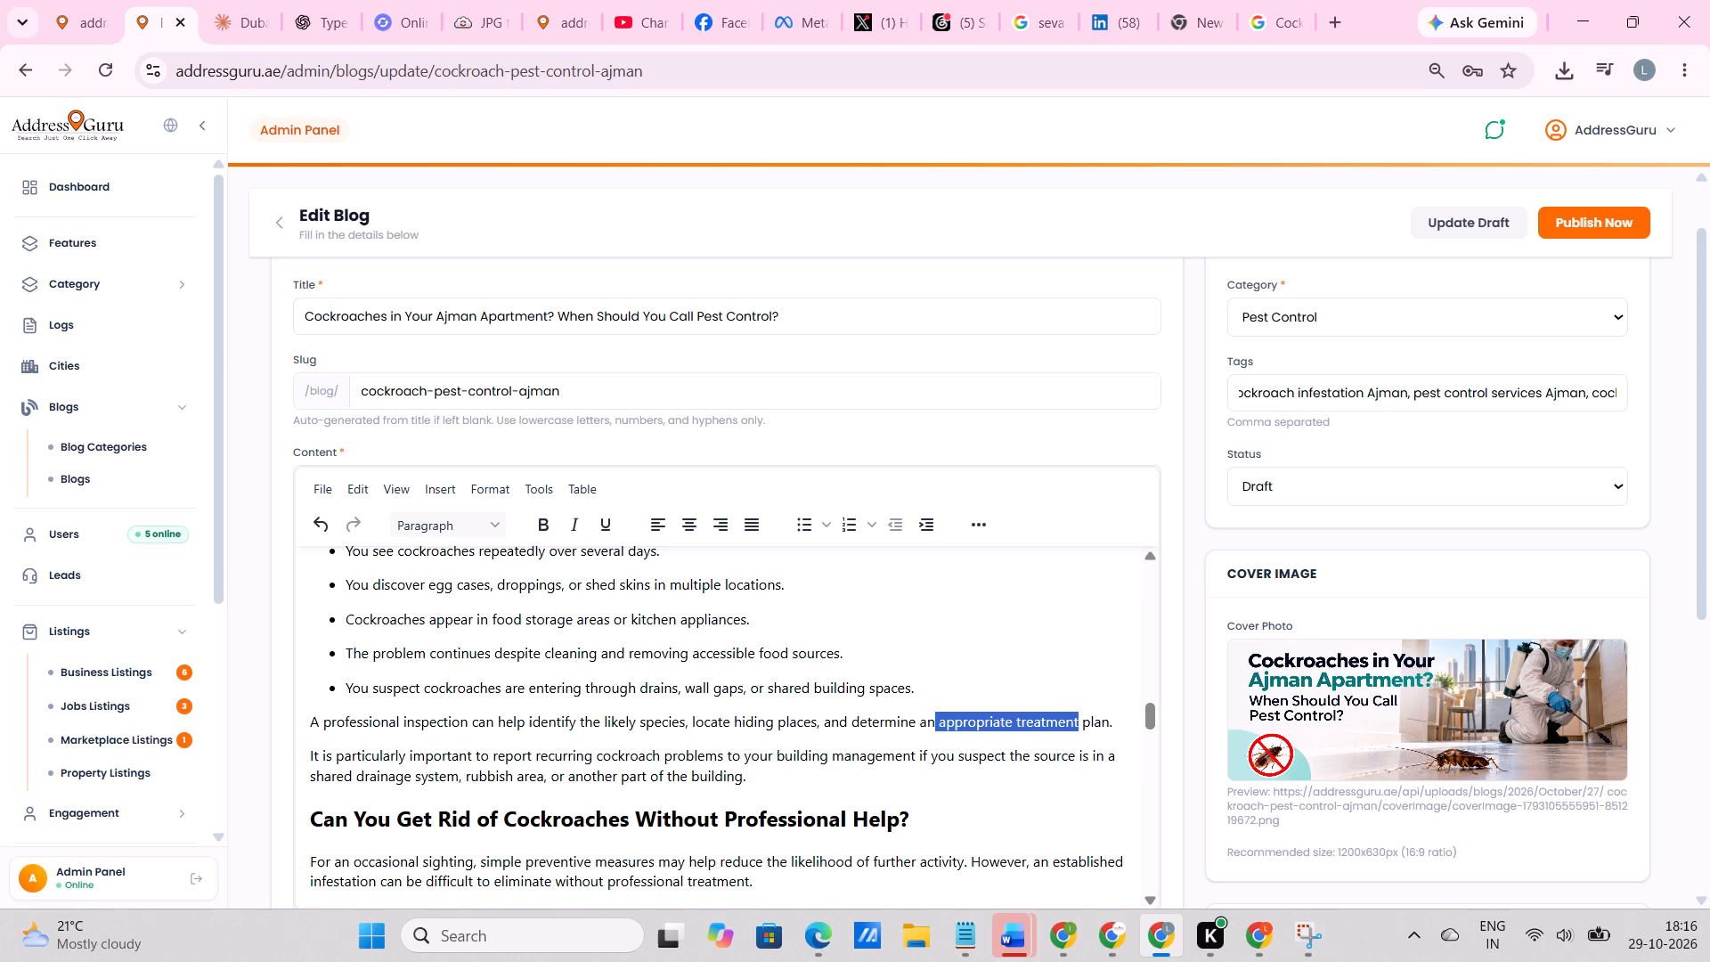
{"action": "left_click_drag", "start_coordinate": [1088, 723], "coordinate": [1108, 722]}
{"action": "key", "text": "ctrl+b"}
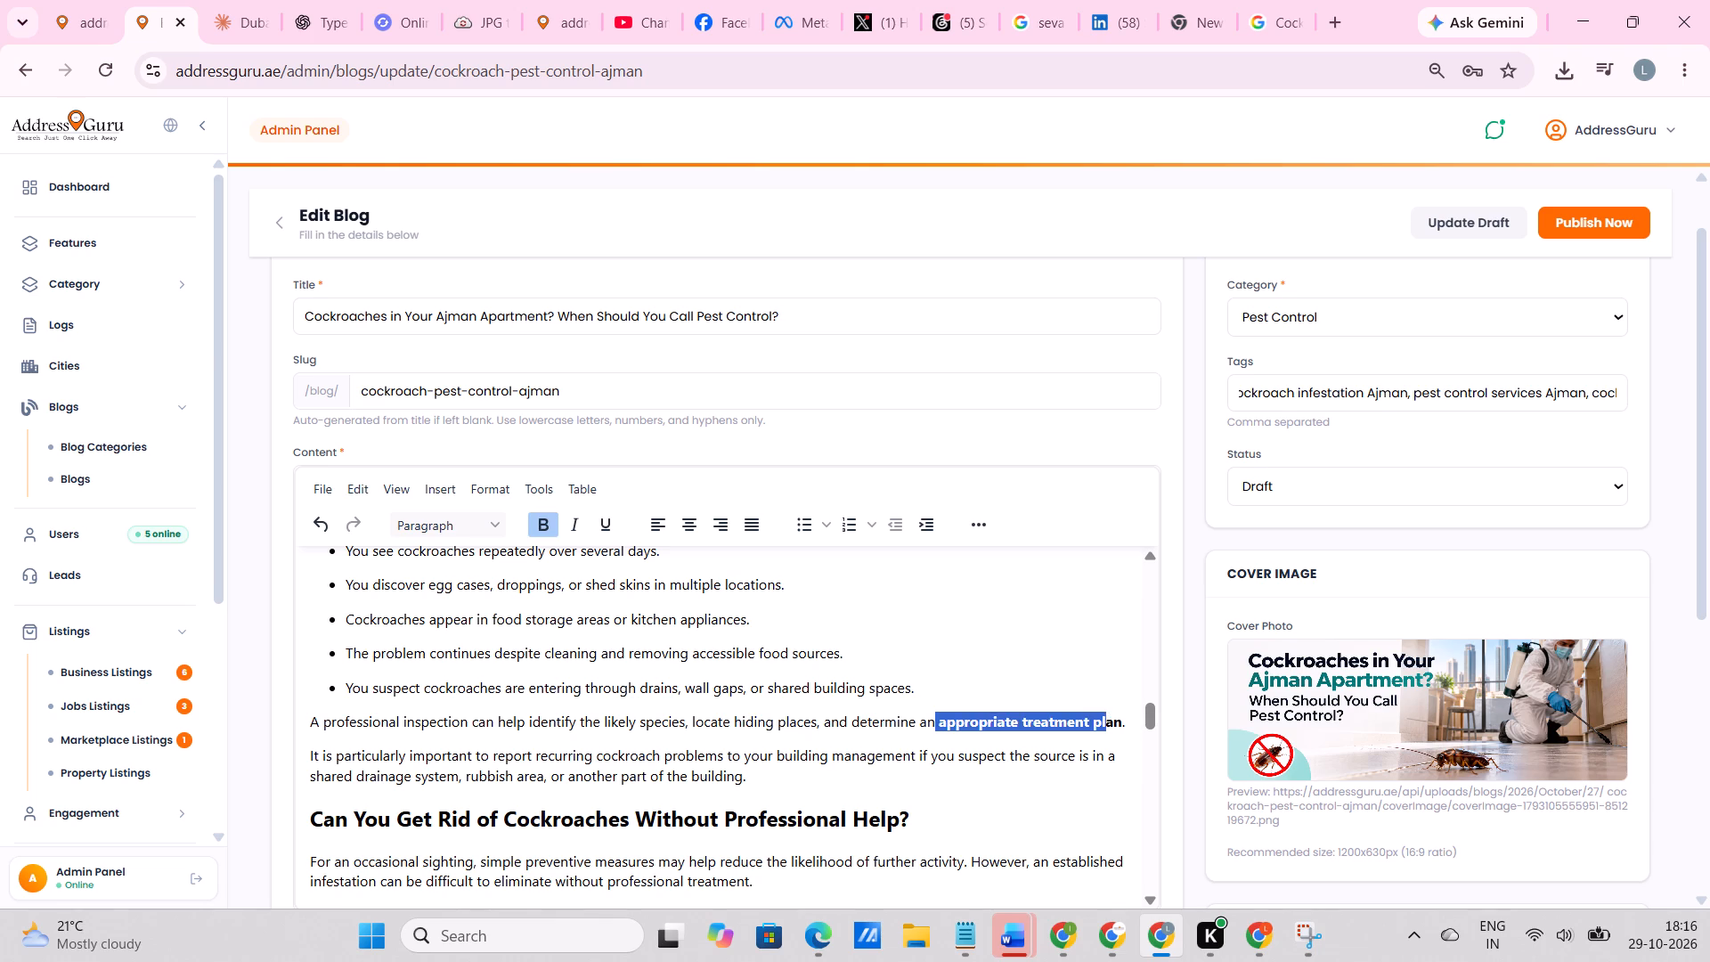
{"action": "left_click", "coordinate": [920, 800]}
End the line "Here are some practical steps to take at home" with a colon instead of a full stop and format it as Heading 3.
{"action": "scroll", "coordinate": [726, 788], "scroll_direction": "down", "scroll_amount": 2}
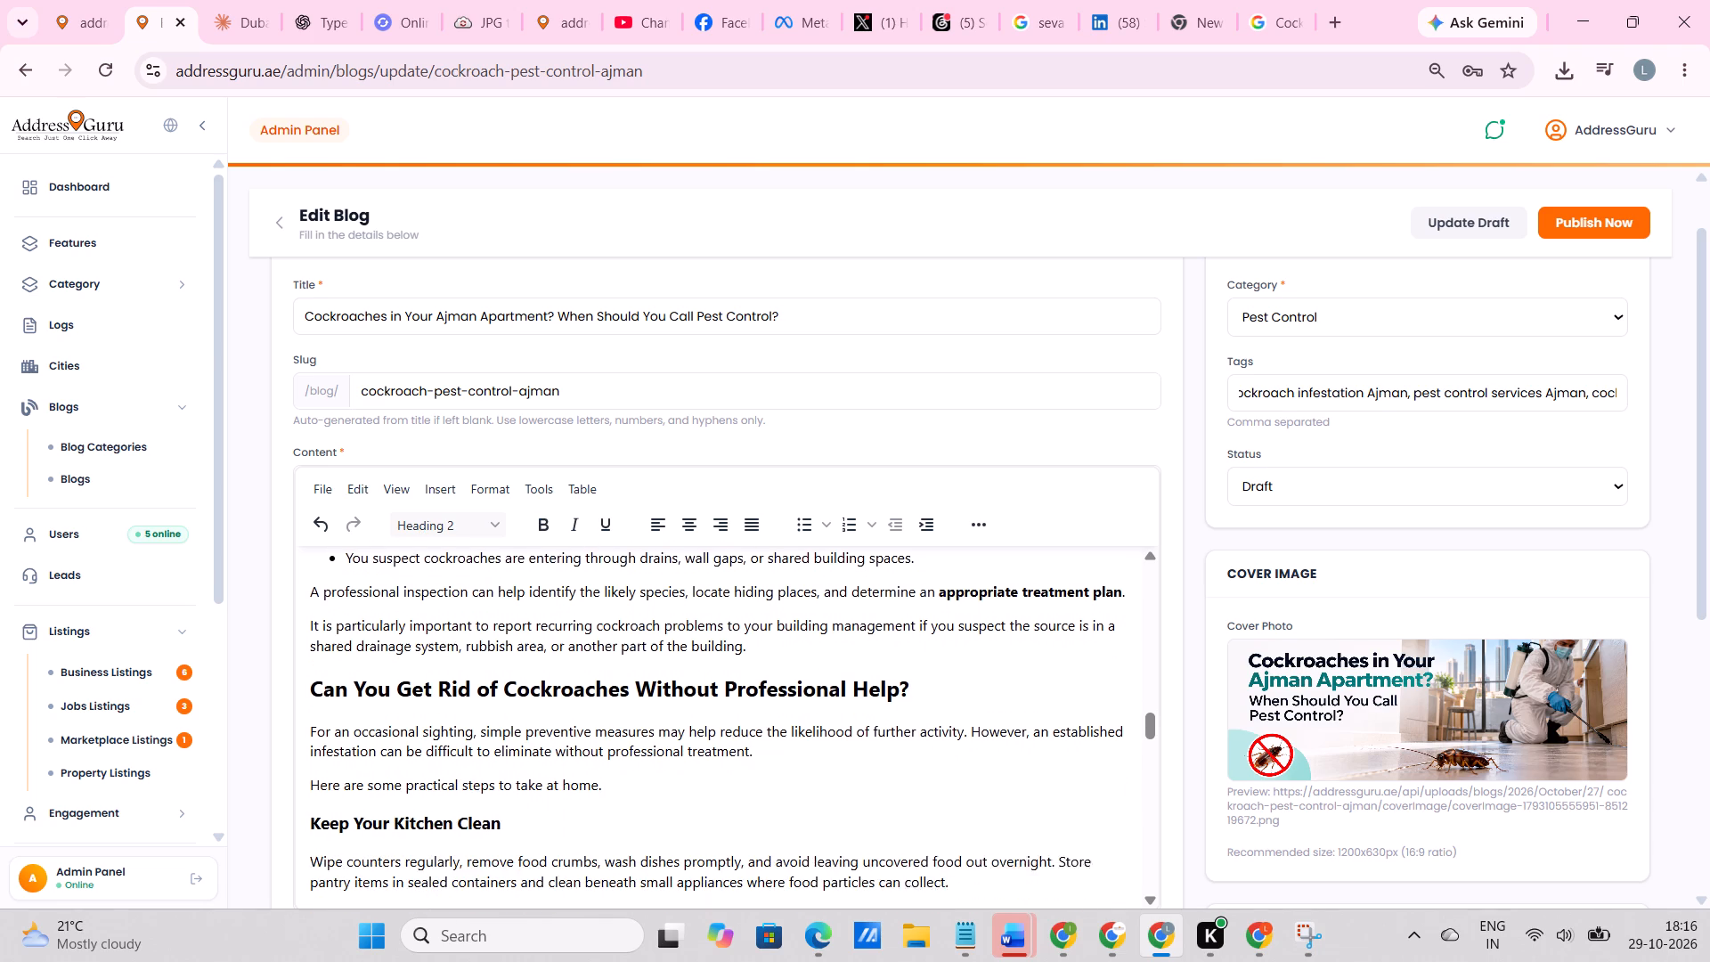
{"action": "scroll", "coordinate": [712, 766], "scroll_direction": "down", "scroll_amount": 1}
{"action": "scroll", "coordinate": [559, 677], "scroll_direction": "down", "scroll_amount": 1}
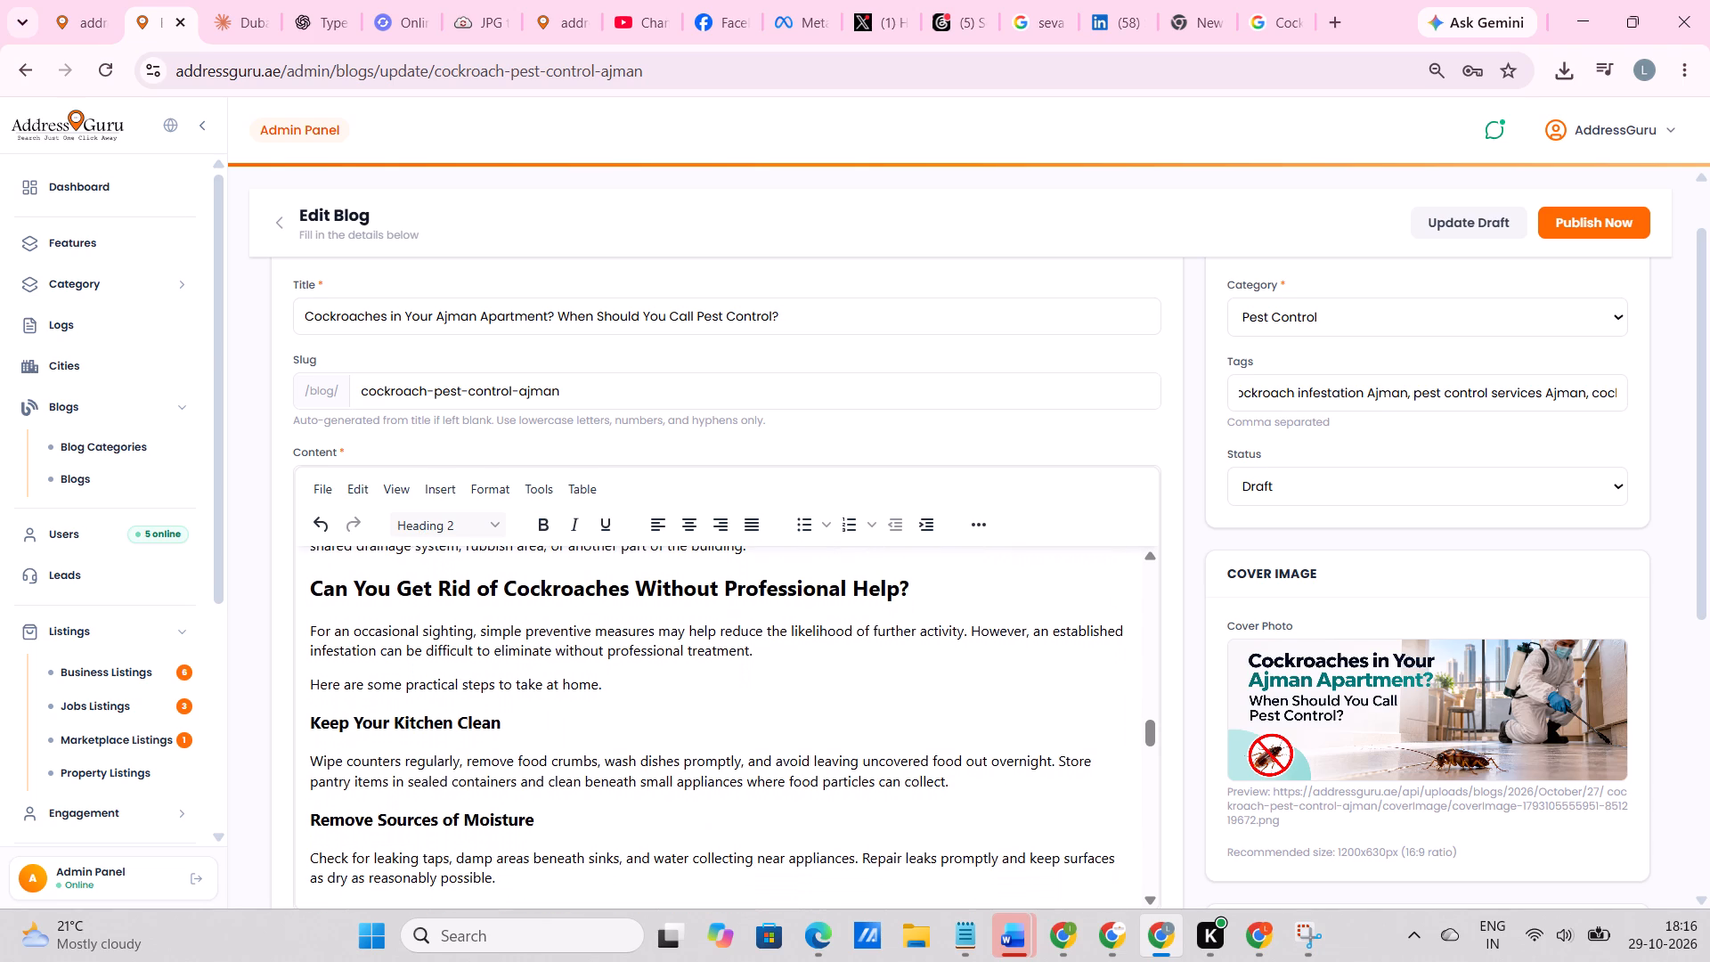
{"action": "scroll", "coordinate": [543, 703], "scroll_direction": "down", "scroll_amount": 1}
{"action": "left_click", "coordinate": [508, 727]}
{"action": "scroll", "coordinate": [508, 727], "scroll_direction": "up", "scroll_amount": 2}
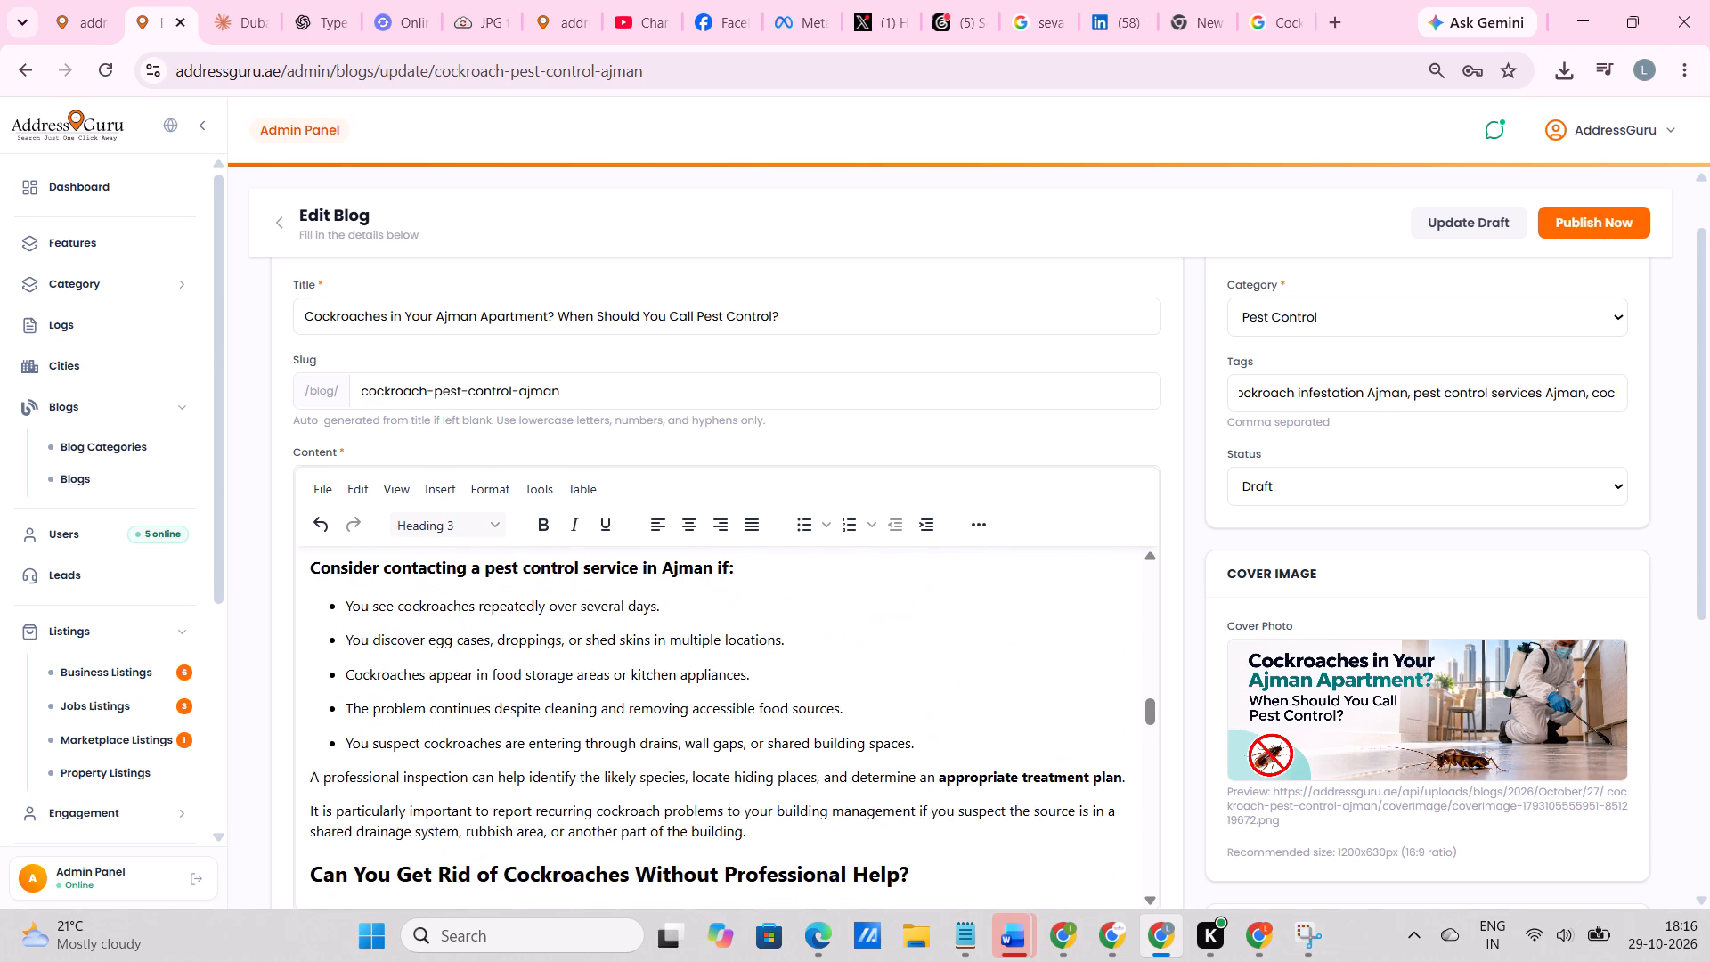
{"action": "scroll", "coordinate": [508, 727], "scroll_direction": "up", "scroll_amount": 4}
{"action": "scroll", "coordinate": [508, 727], "scroll_direction": "down", "scroll_amount": 5}
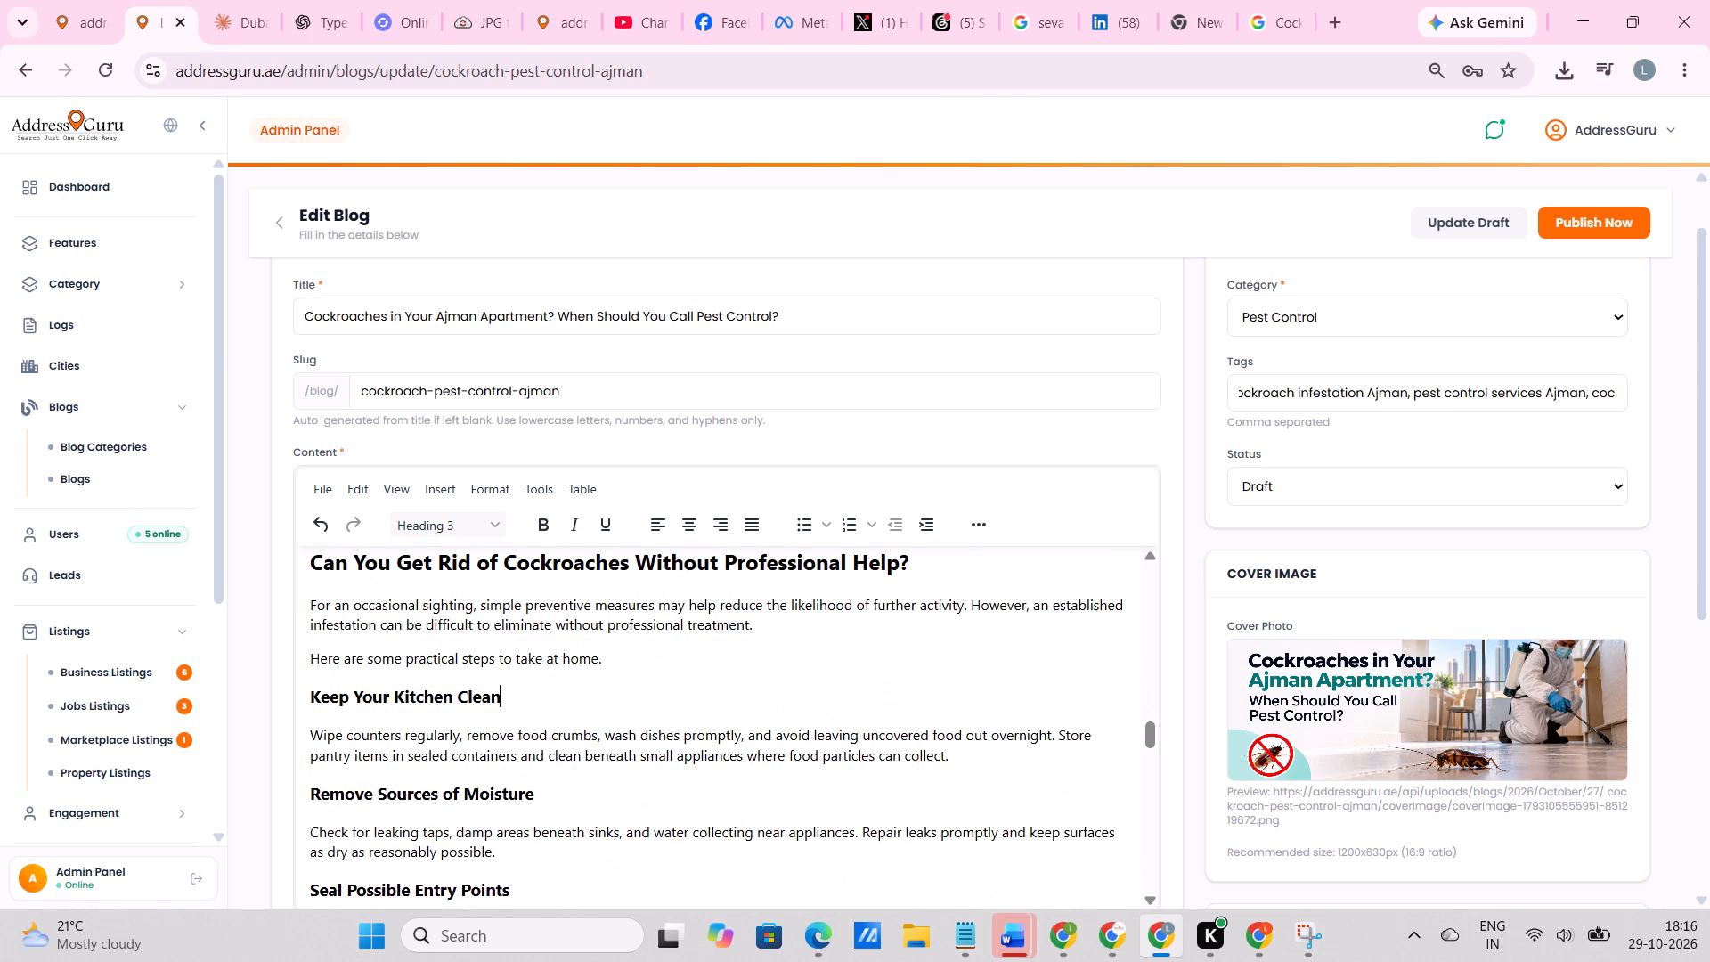
{"action": "left_click", "coordinate": [476, 664]}
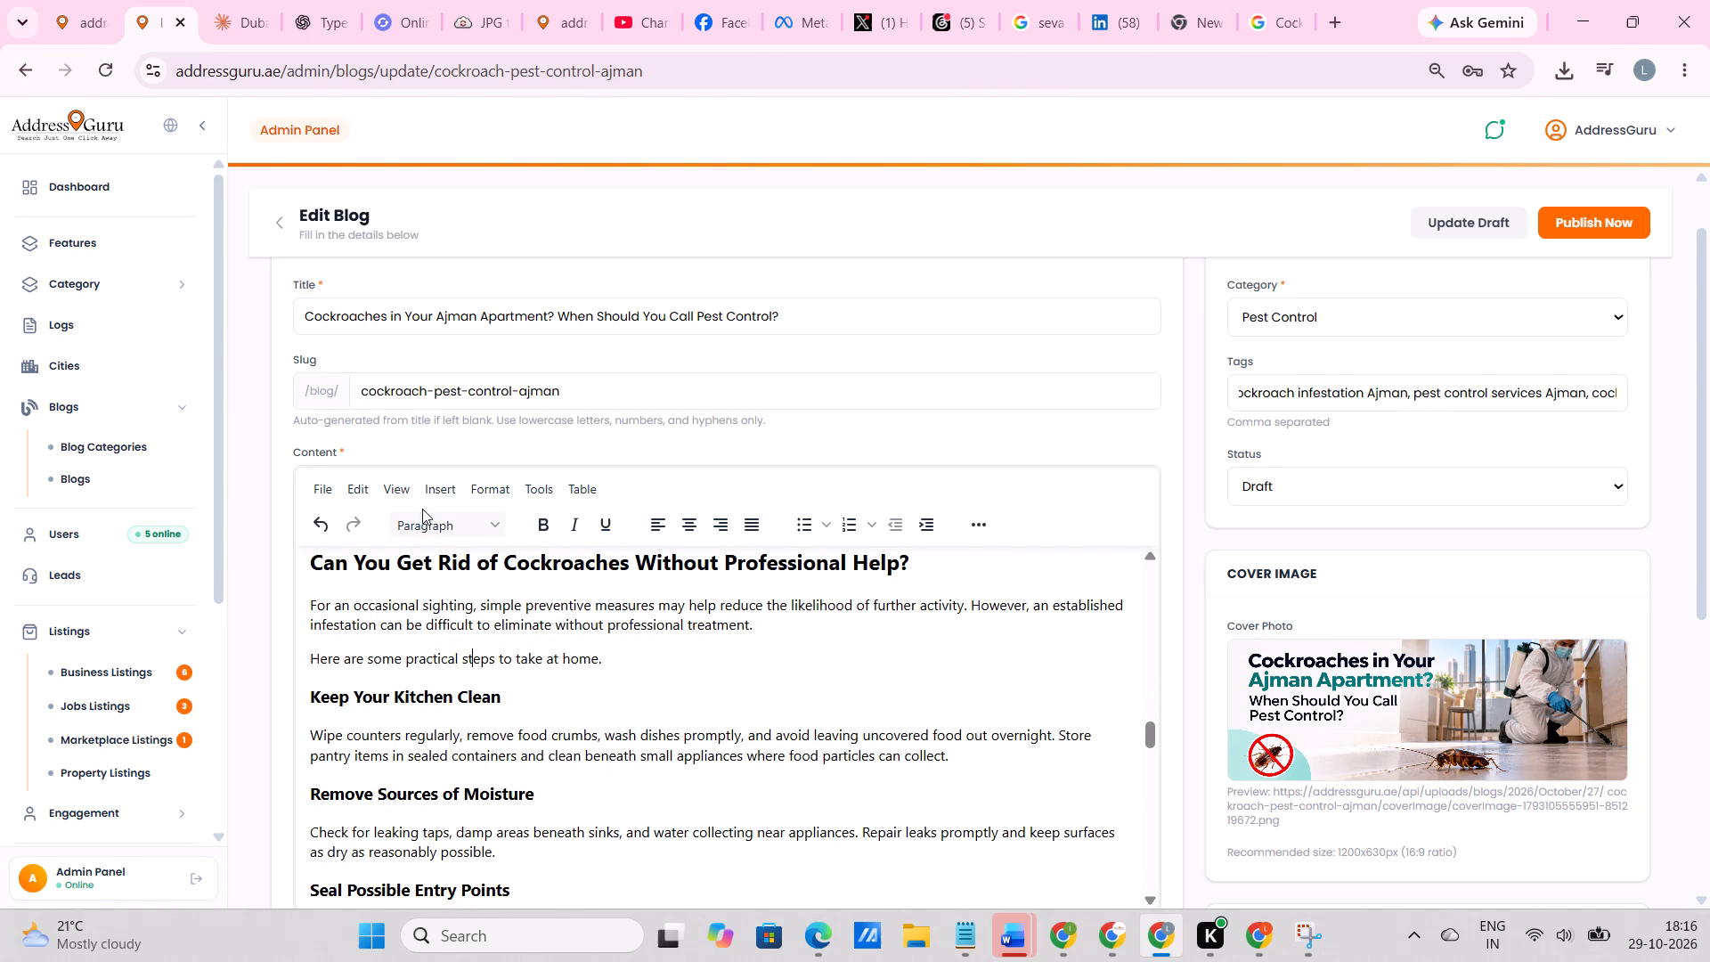
{"action": "left_click", "coordinate": [607, 661]}
{"action": "key", "text": "BackSpace"}
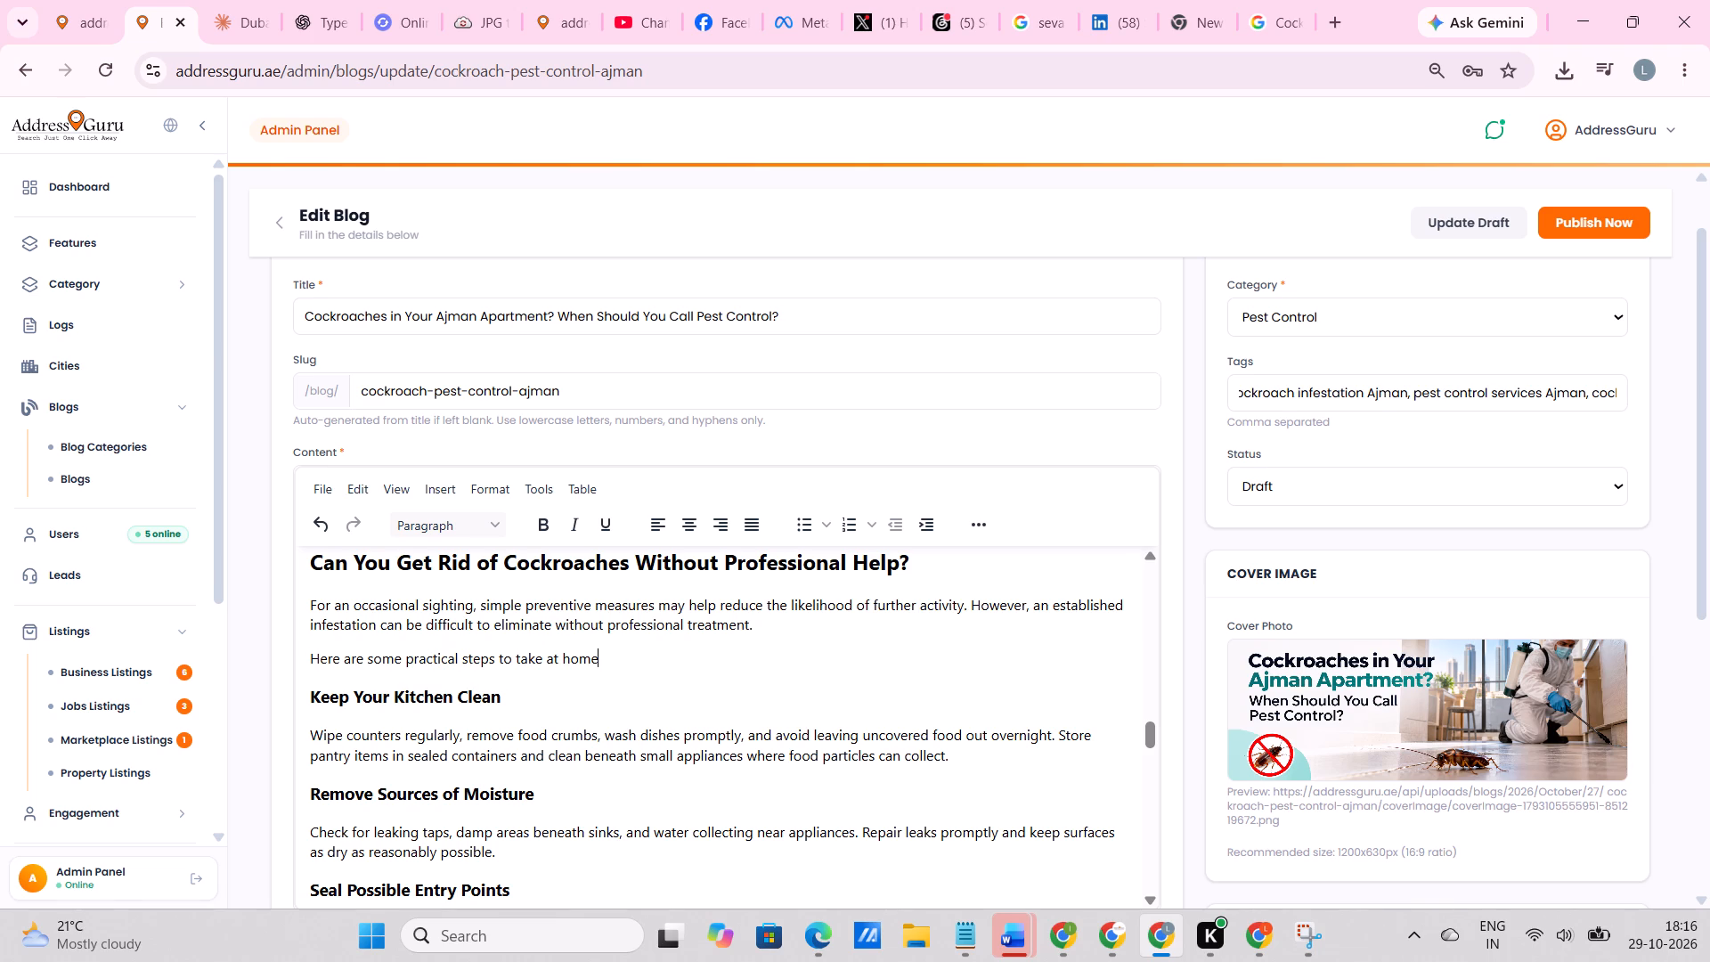
{"action": "key", "text": "shift+colon"}
{"action": "left_click", "coordinate": [491, 513]}
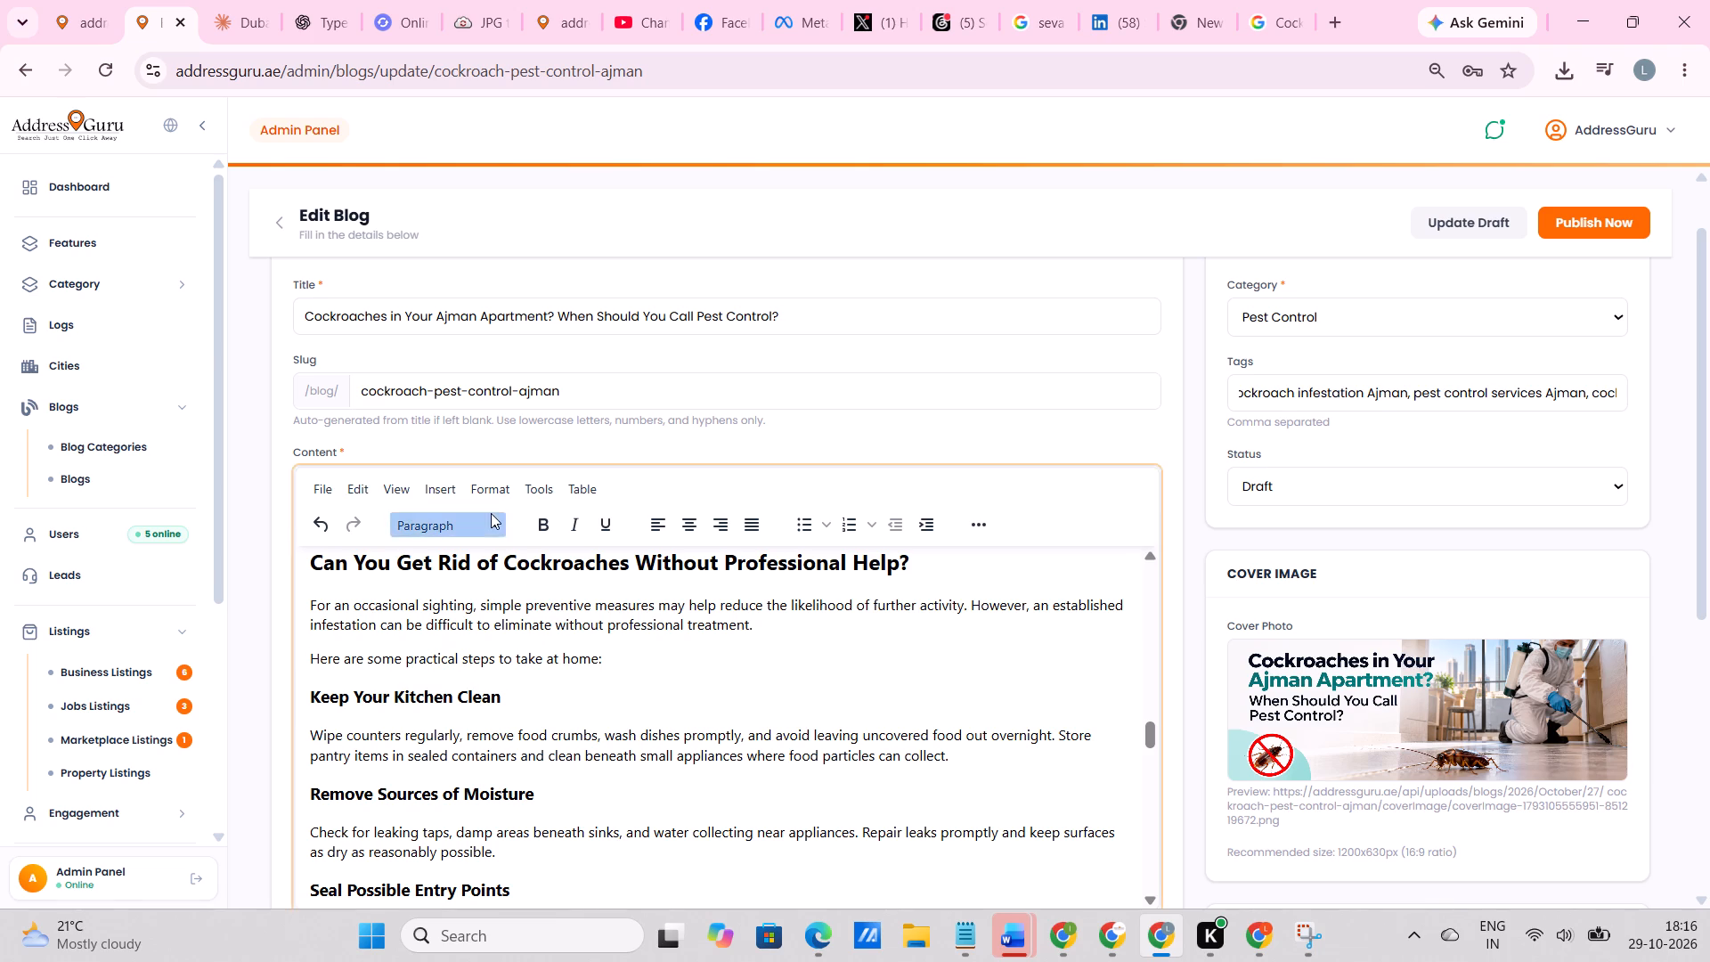
{"action": "left_click", "coordinate": [523, 642]}
Format the subheadings "Keep Your Kitchen Clean", "Remove Sources of Moisture" and "Seal Possible Entry Points" as Heading 4.
{"action": "left_click", "coordinate": [466, 708]}
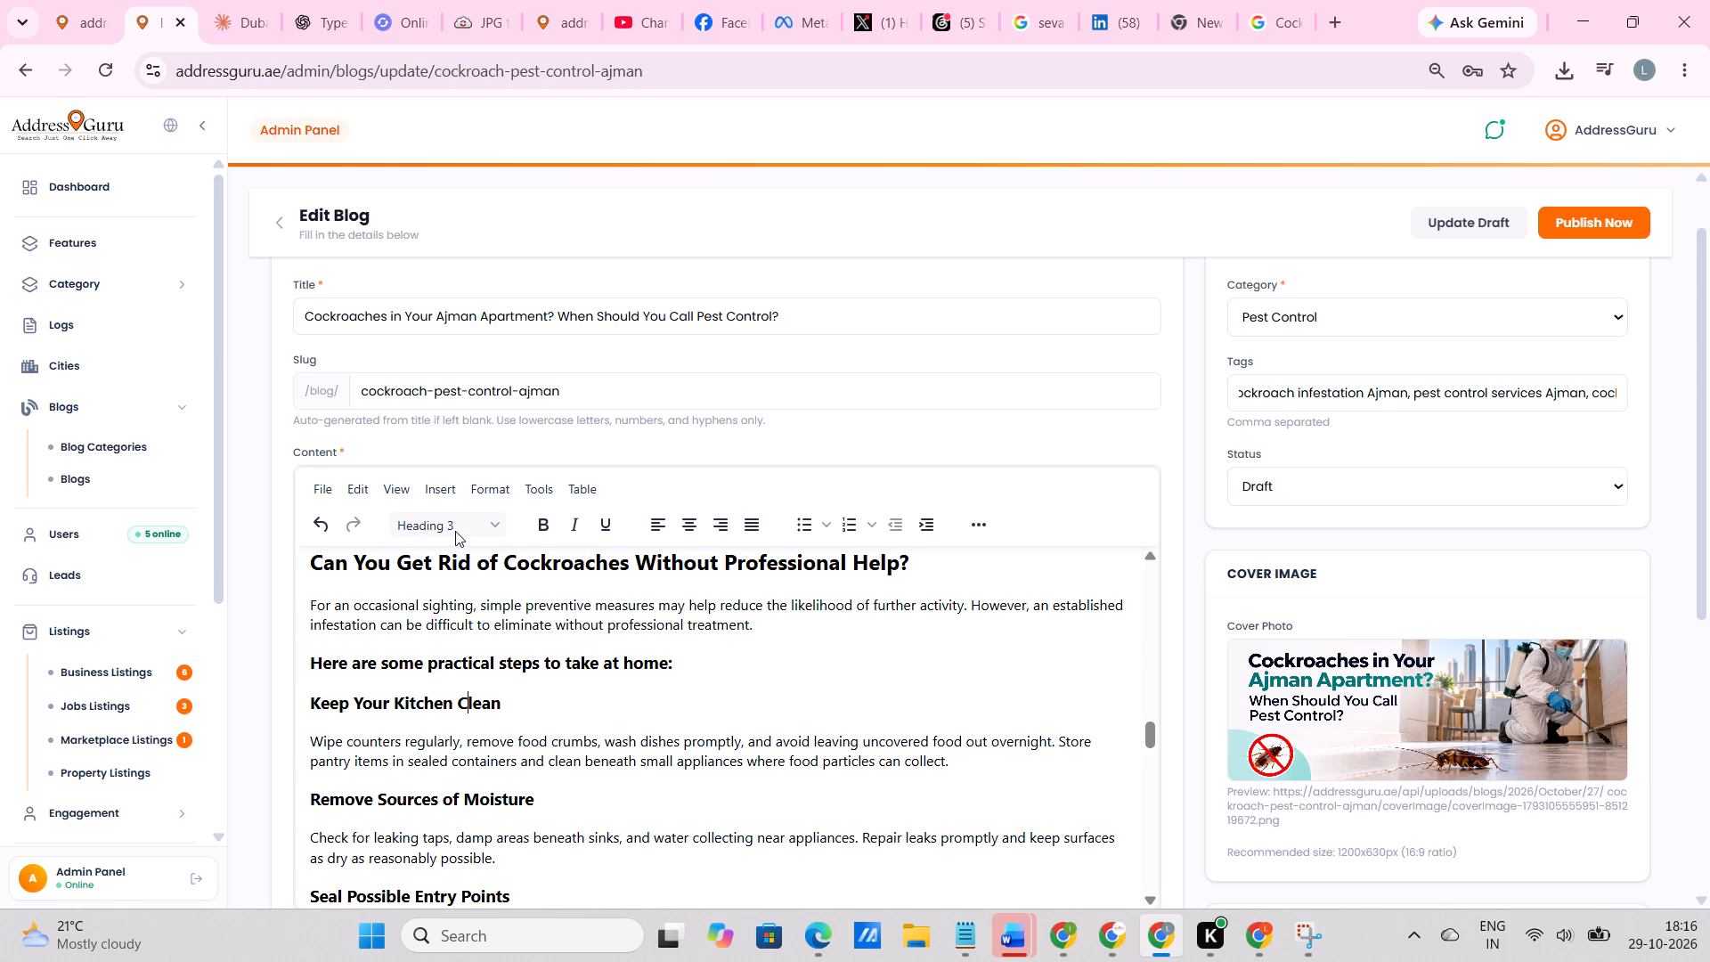
{"action": "left_click", "coordinate": [455, 531]}
{"action": "left_click", "coordinate": [468, 671]}
{"action": "left_click", "coordinate": [461, 795]}
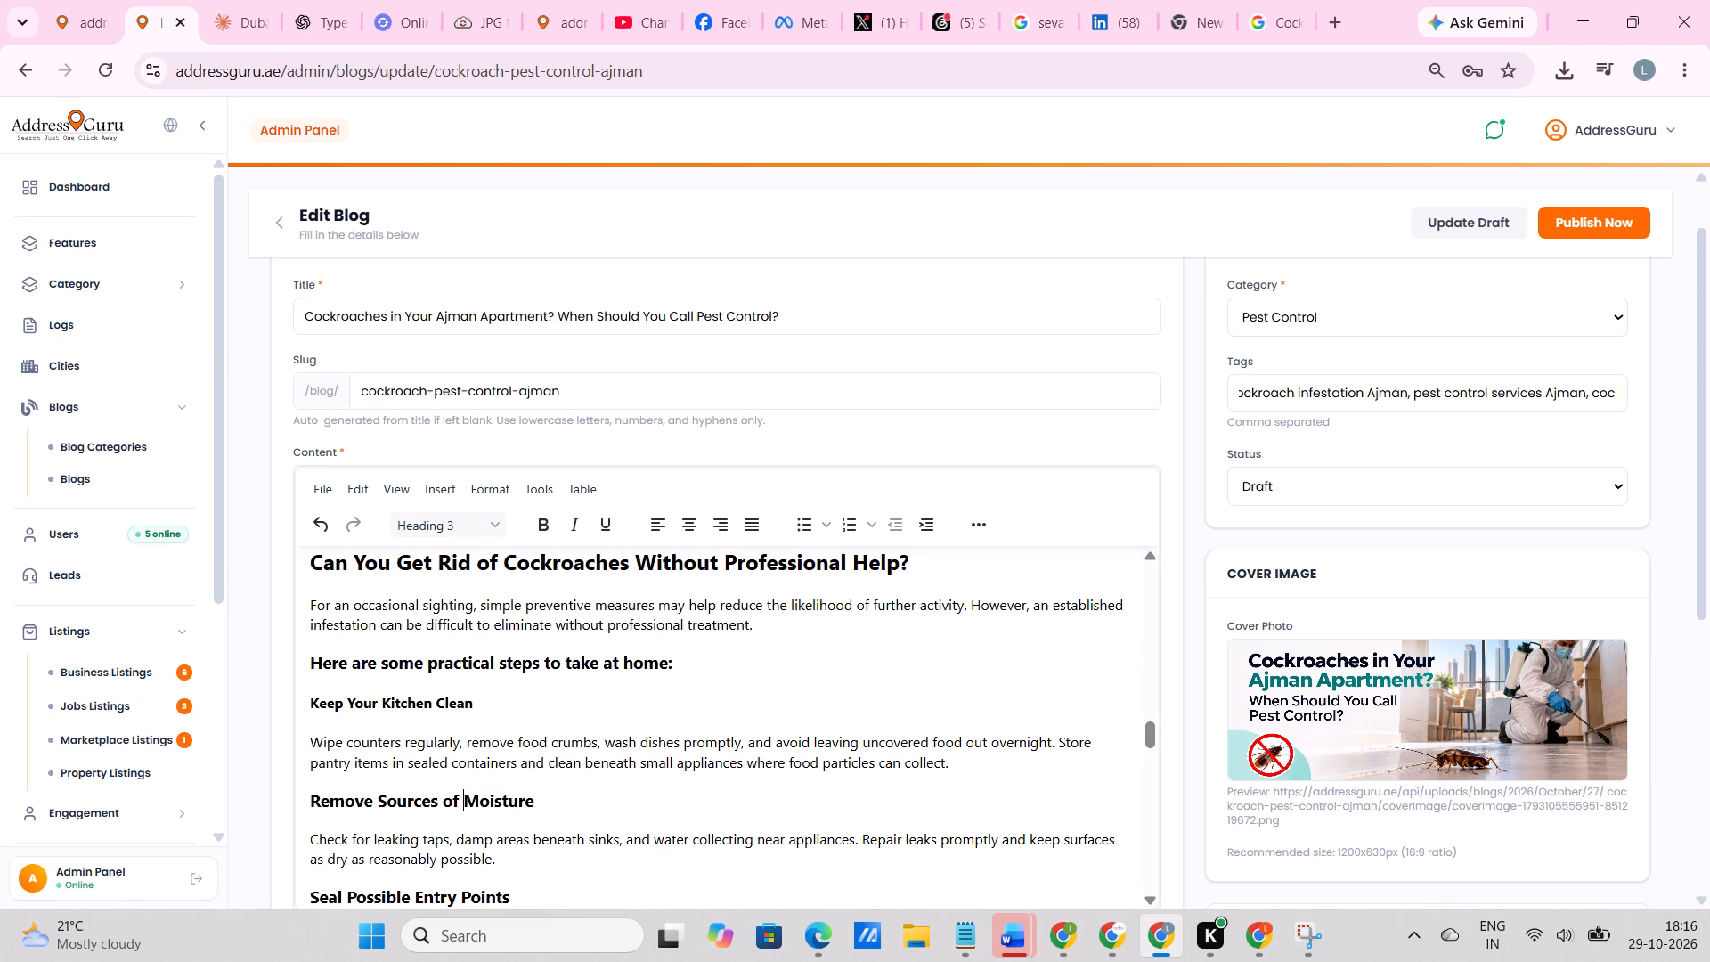
{"action": "left_click", "coordinate": [464, 536]}
{"action": "left_click", "coordinate": [478, 667]}
{"action": "scroll", "coordinate": [503, 714], "scroll_direction": "down", "scroll_amount": 1}
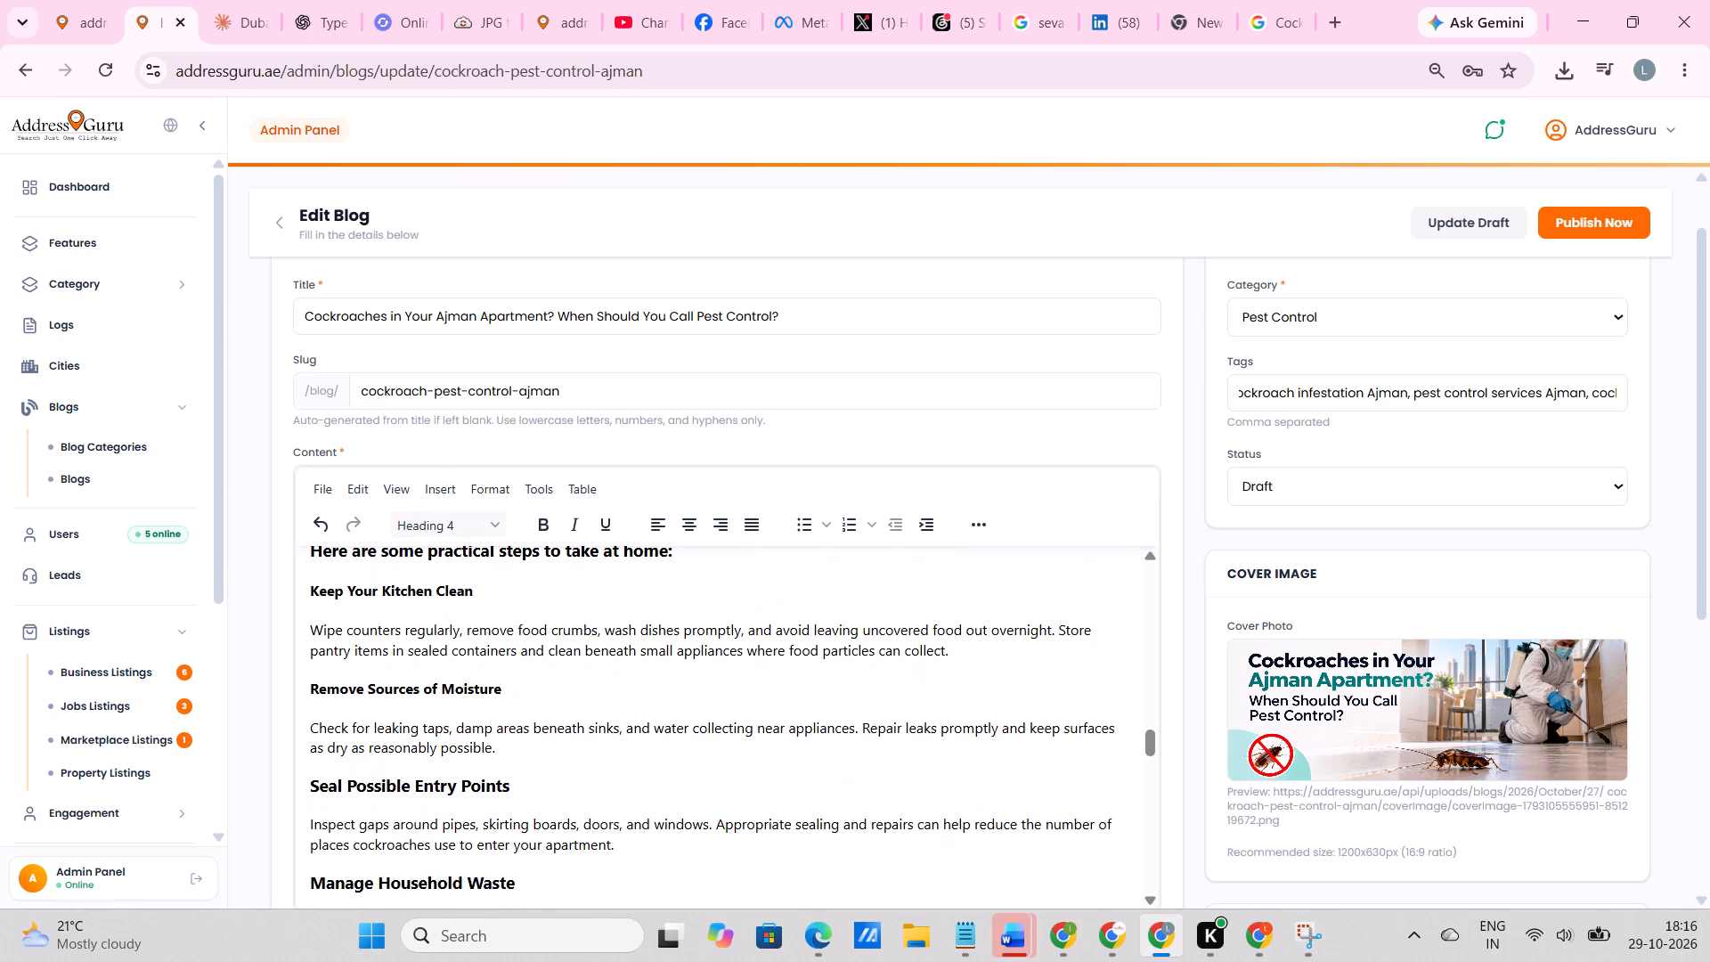
{"action": "scroll", "coordinate": [495, 777], "scroll_direction": "down", "scroll_amount": 1}
{"action": "left_click", "coordinate": [492, 780]}
{"action": "left_click", "coordinate": [474, 518]}
{"action": "left_click", "coordinate": [476, 664]}
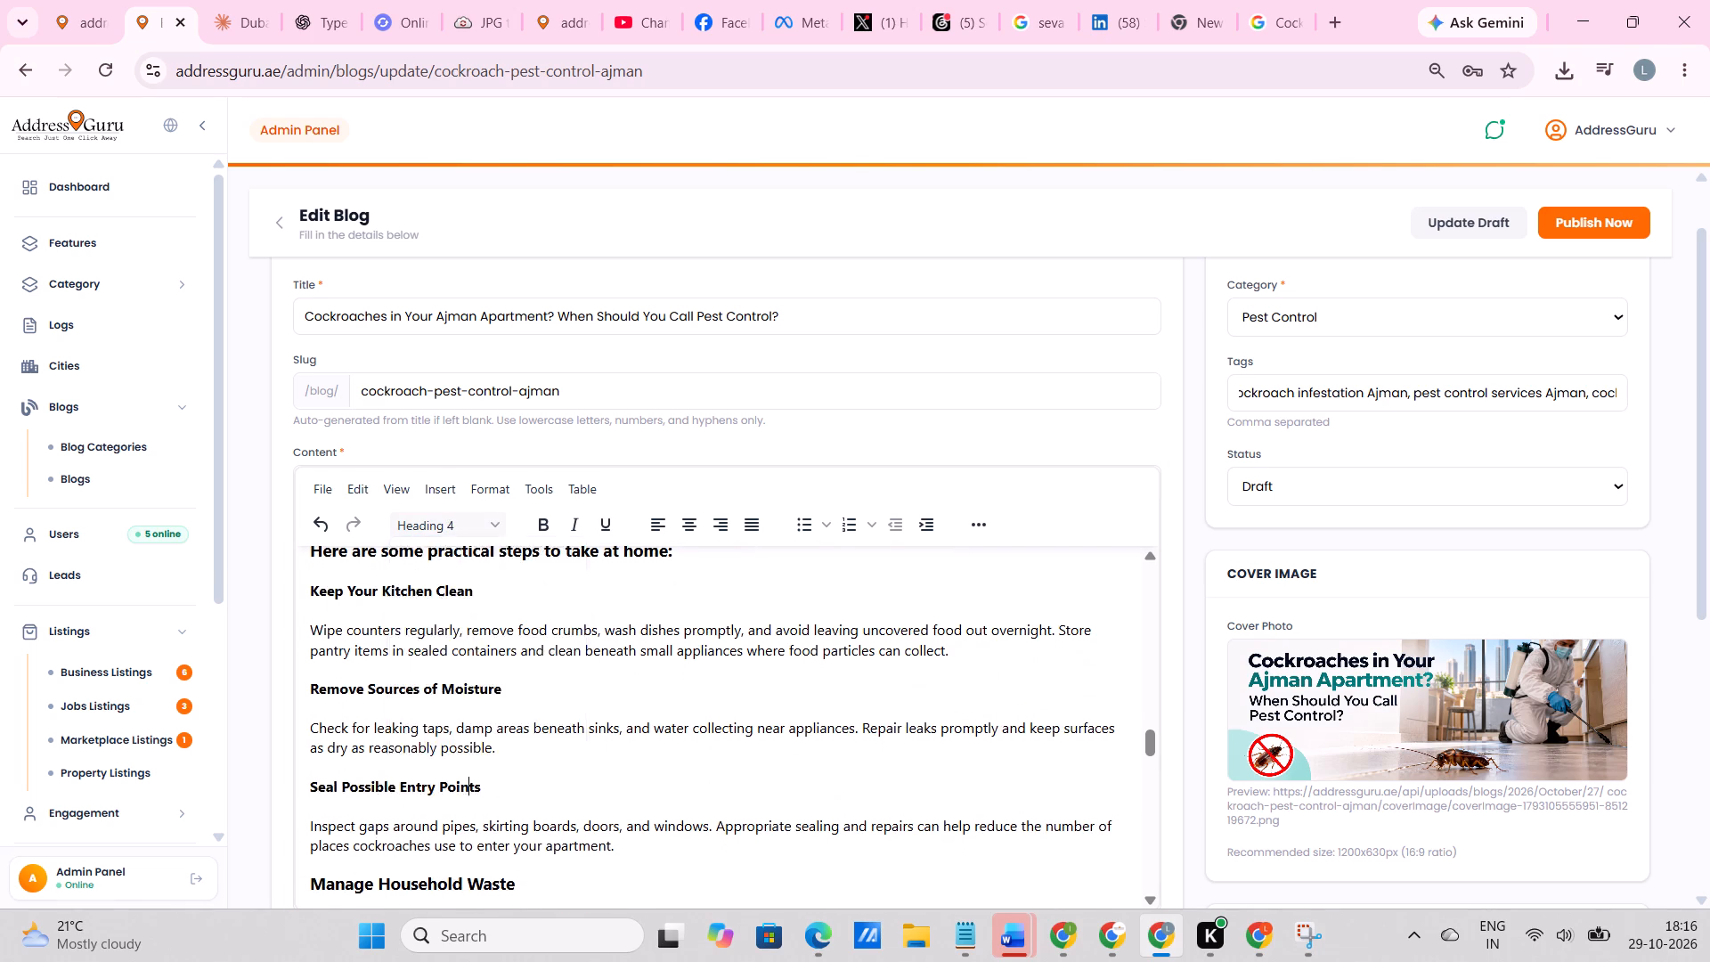
Format the subheadings "Manage Household Waste" and "Be Careful With Household Treatments" as Heading 4.
{"action": "scroll", "coordinate": [525, 772], "scroll_direction": "down", "scroll_amount": 1}
{"action": "left_click", "coordinate": [490, 760]}
{"action": "left_click", "coordinate": [491, 521]}
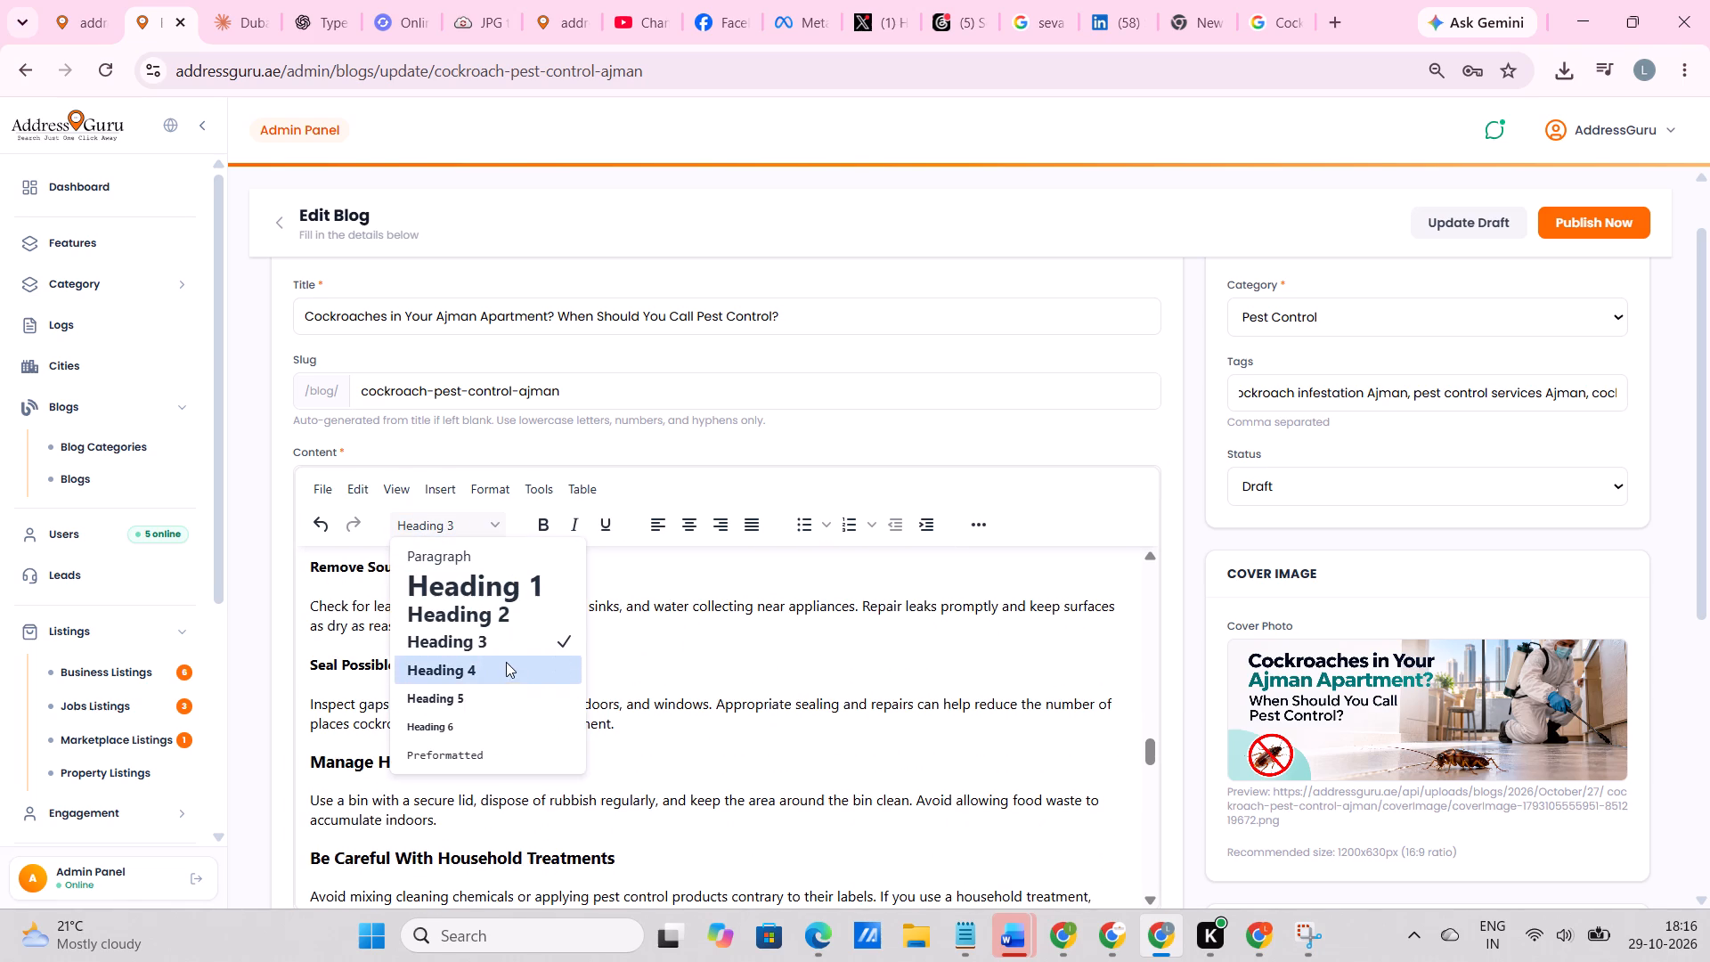
{"action": "left_click", "coordinate": [504, 664]}
{"action": "scroll", "coordinate": [503, 683], "scroll_direction": "down", "scroll_amount": 1}
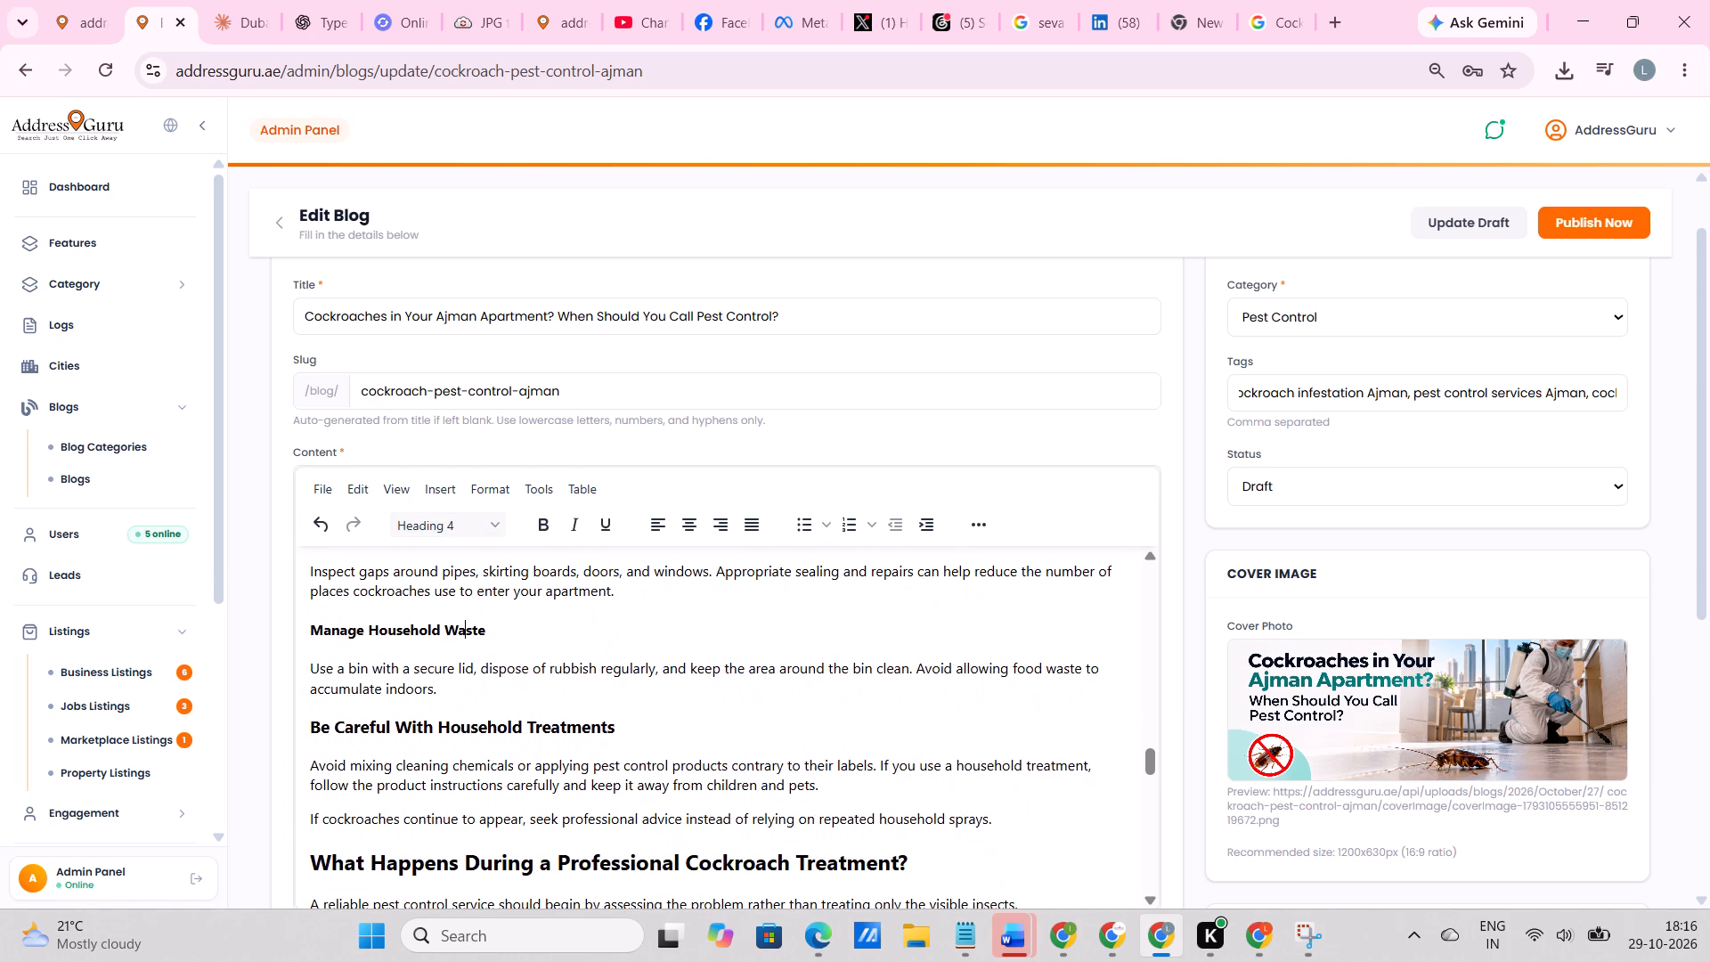
{"action": "scroll", "coordinate": [519, 729], "scroll_direction": "down", "scroll_amount": 1}
{"action": "left_click", "coordinate": [519, 729]}
{"action": "left_click", "coordinate": [494, 529]}
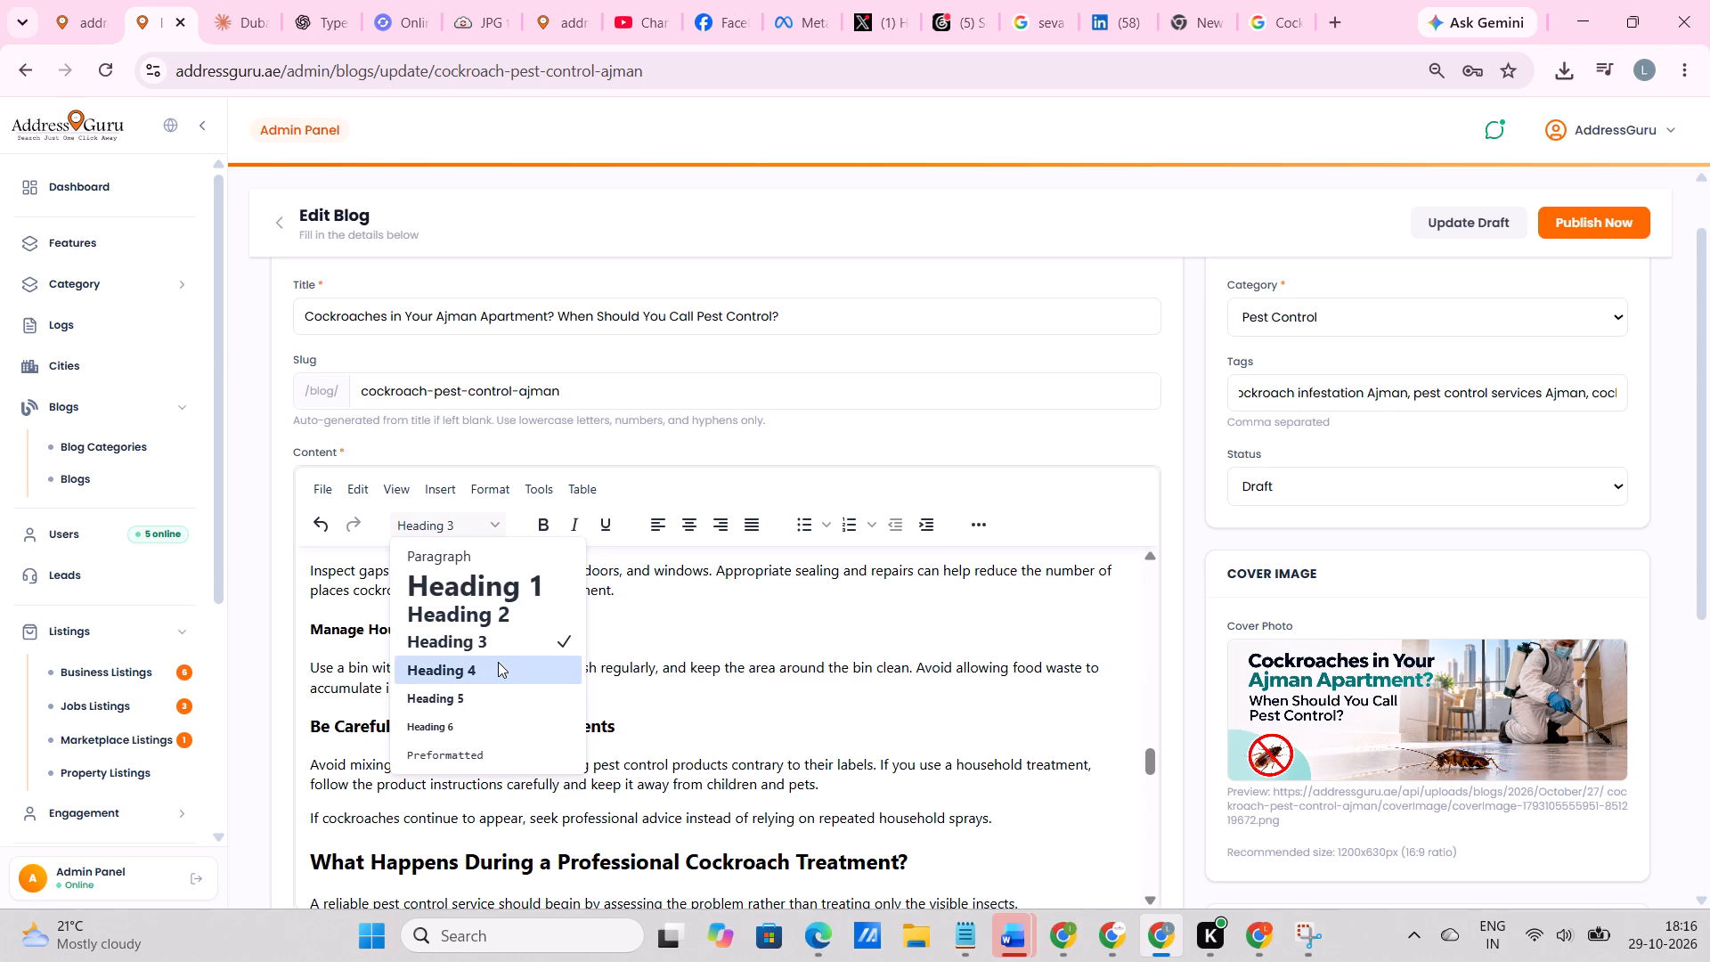
{"action": "left_click", "coordinate": [498, 662]}
Copy the text of the "Keep Your Kitchen Clean" subheading.
{"action": "scroll", "coordinate": [494, 663], "scroll_direction": "up", "scroll_amount": 4}
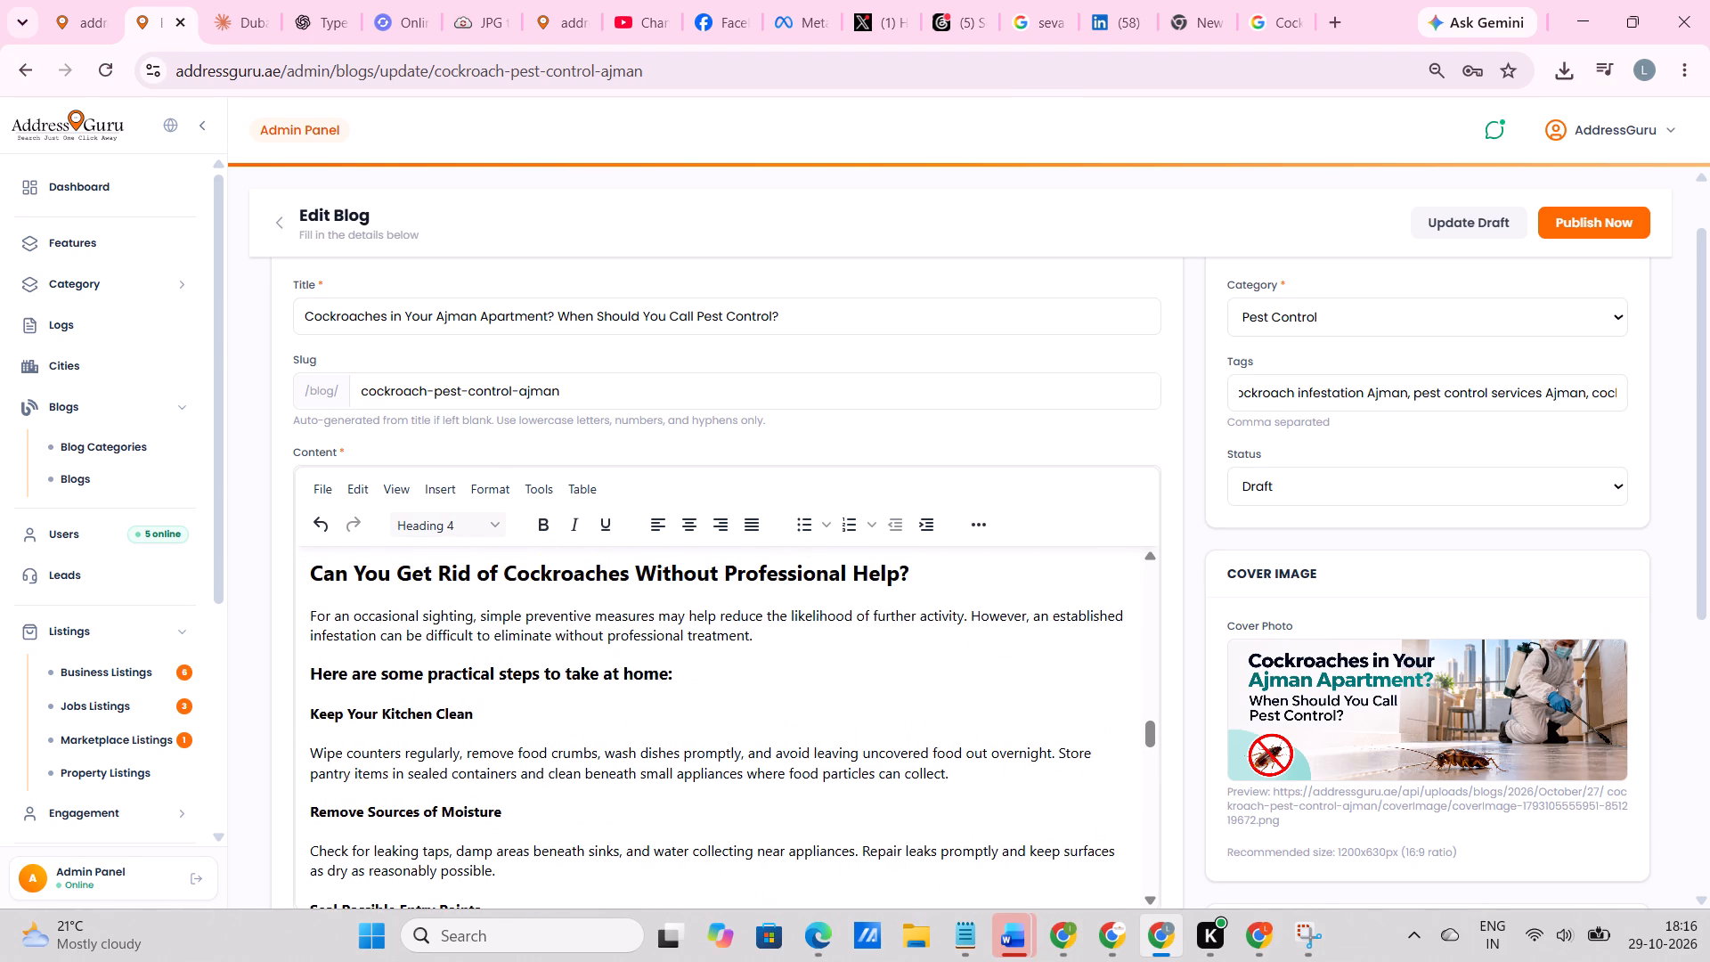
{"action": "scroll", "coordinate": [502, 695], "scroll_direction": "down", "scroll_amount": 1}
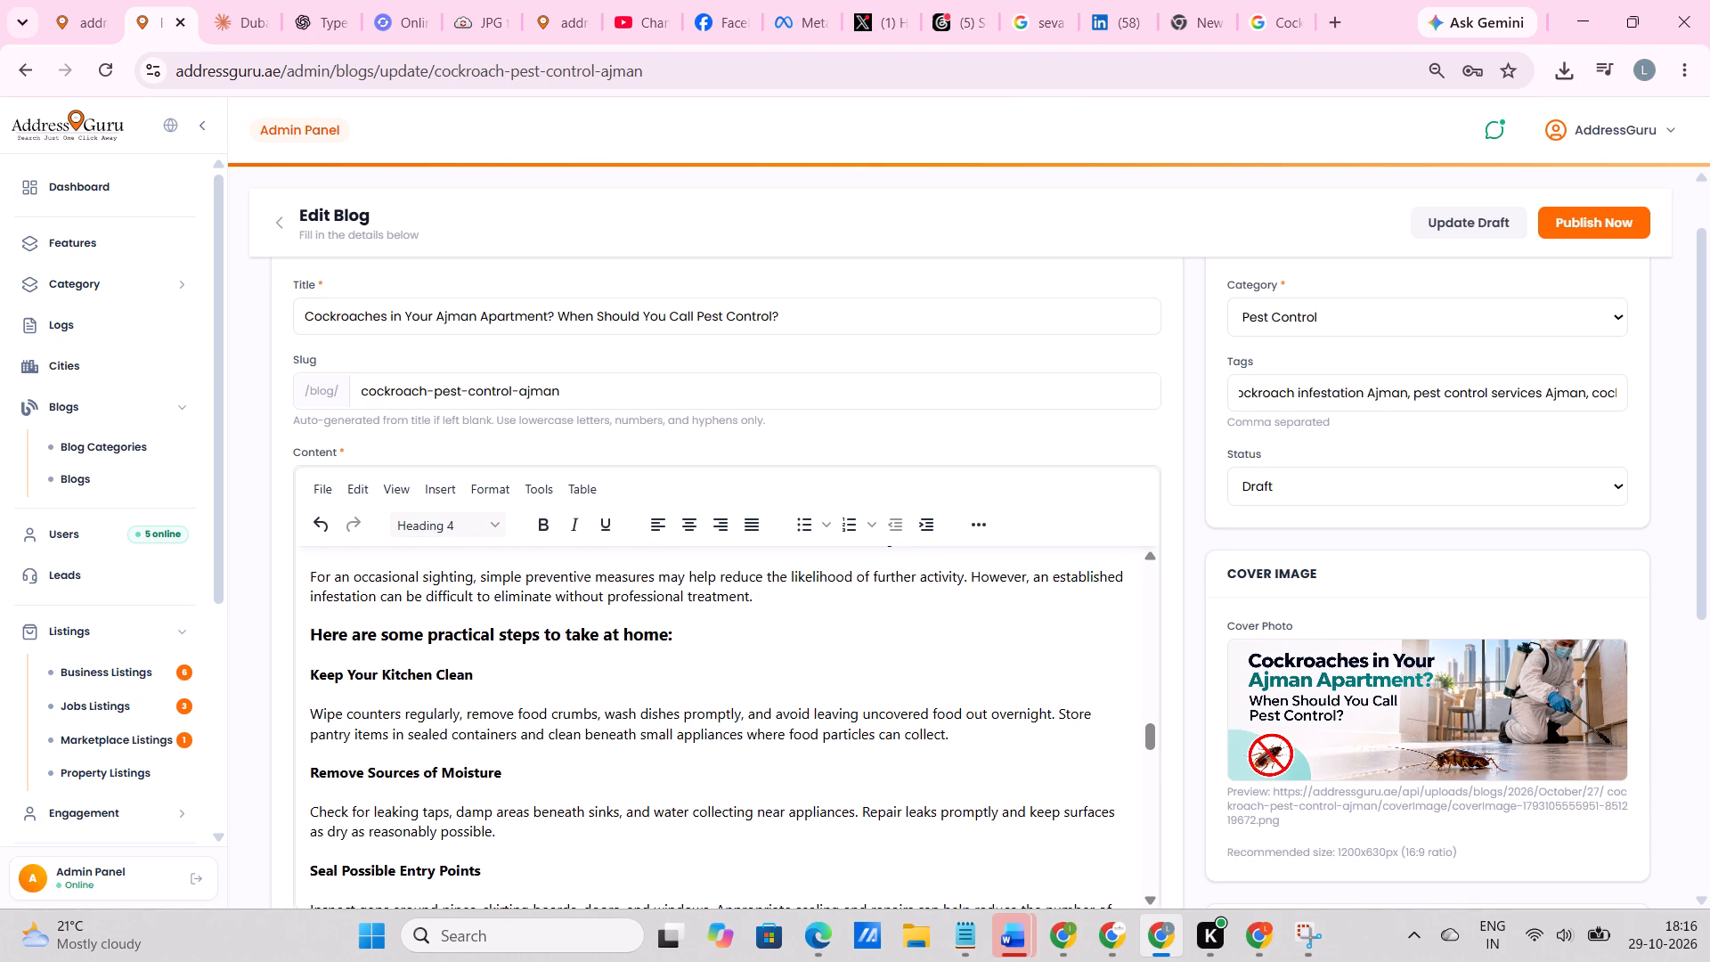
{"action": "left_click_drag", "start_coordinate": [489, 671], "coordinate": [307, 672]}
{"action": "key", "text": "ctrl+c"}
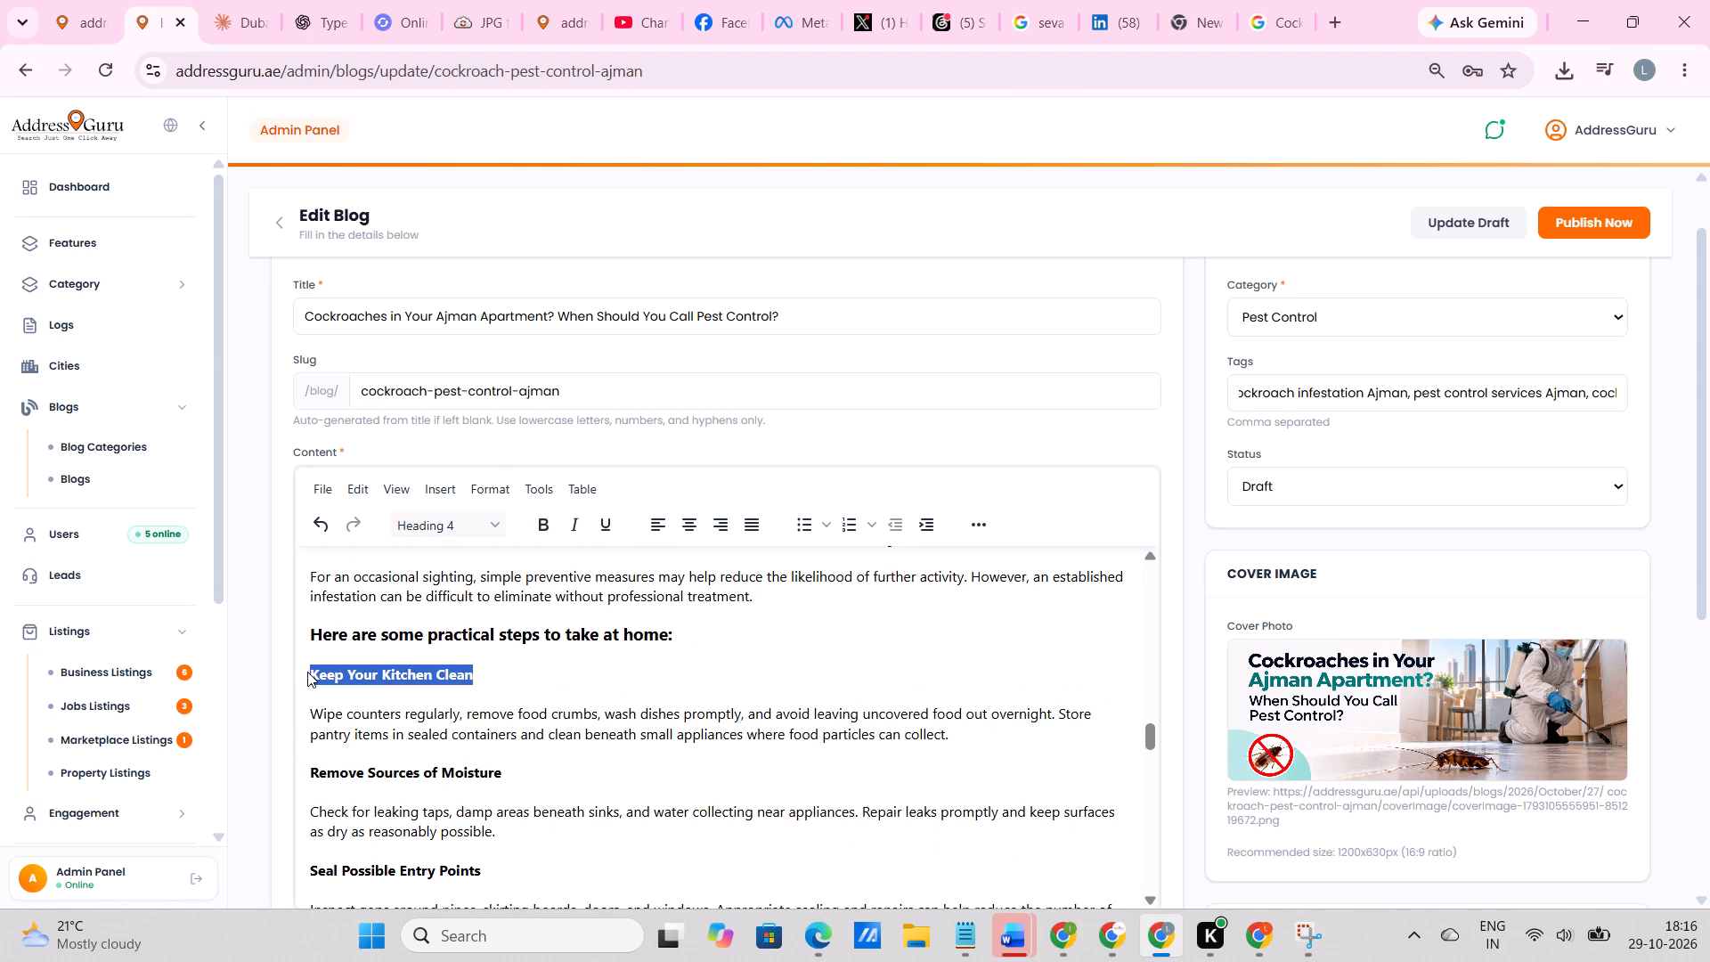
Insert an empty paragraph after the opening sentence under the heading "When Should You Call Professional Pest Control?".
{"action": "scroll", "coordinate": [727, 794], "scroll_direction": "up", "scroll_amount": 11}
{"action": "scroll", "coordinate": [727, 794], "scroll_direction": "down", "scroll_amount": 4}
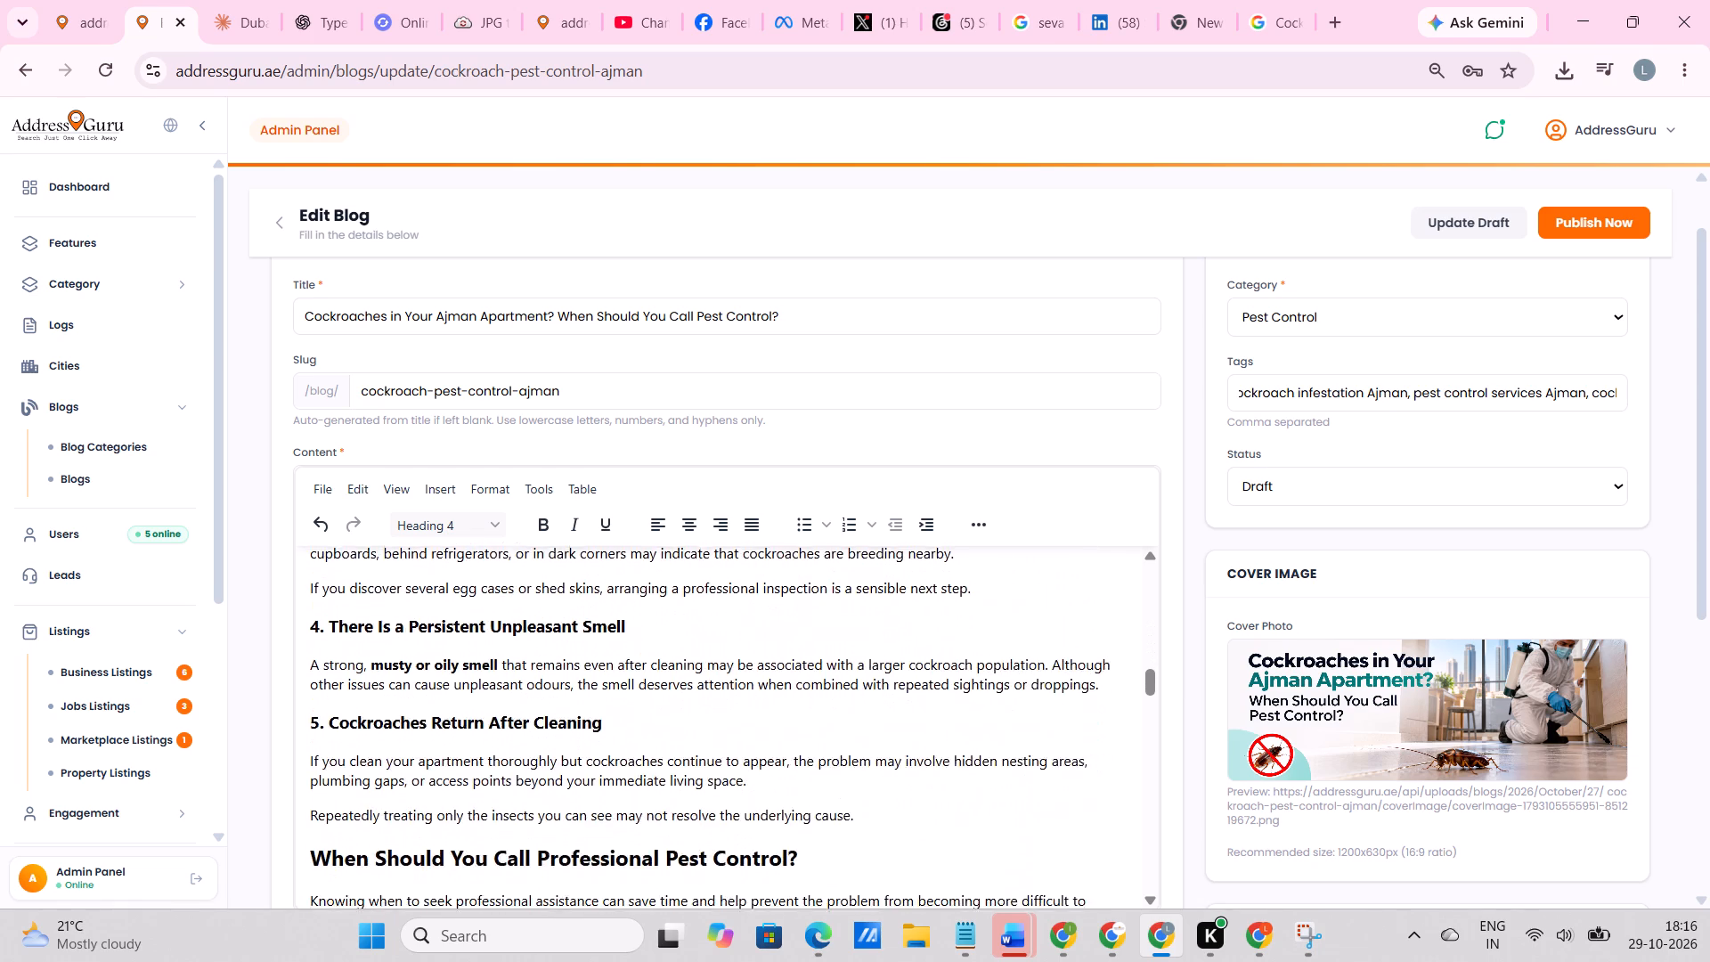
{"action": "scroll", "coordinate": [727, 794], "scroll_direction": "up", "scroll_amount": 4}
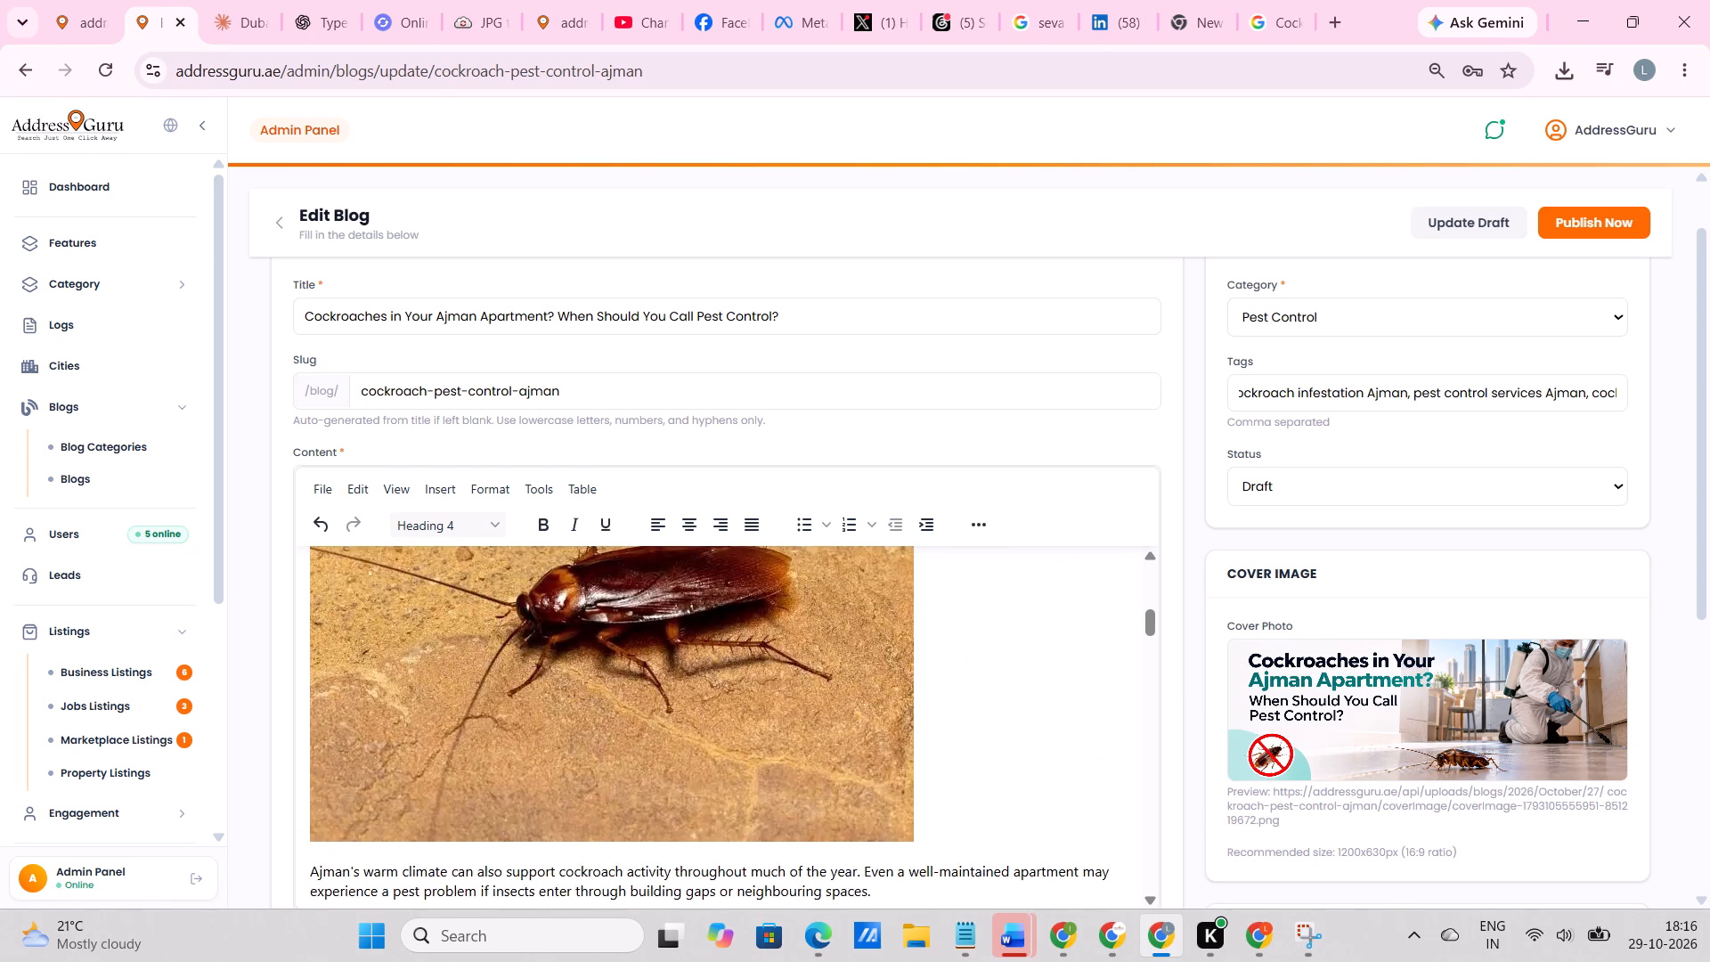
{"action": "scroll", "coordinate": [727, 794], "scroll_direction": "down", "scroll_amount": 8}
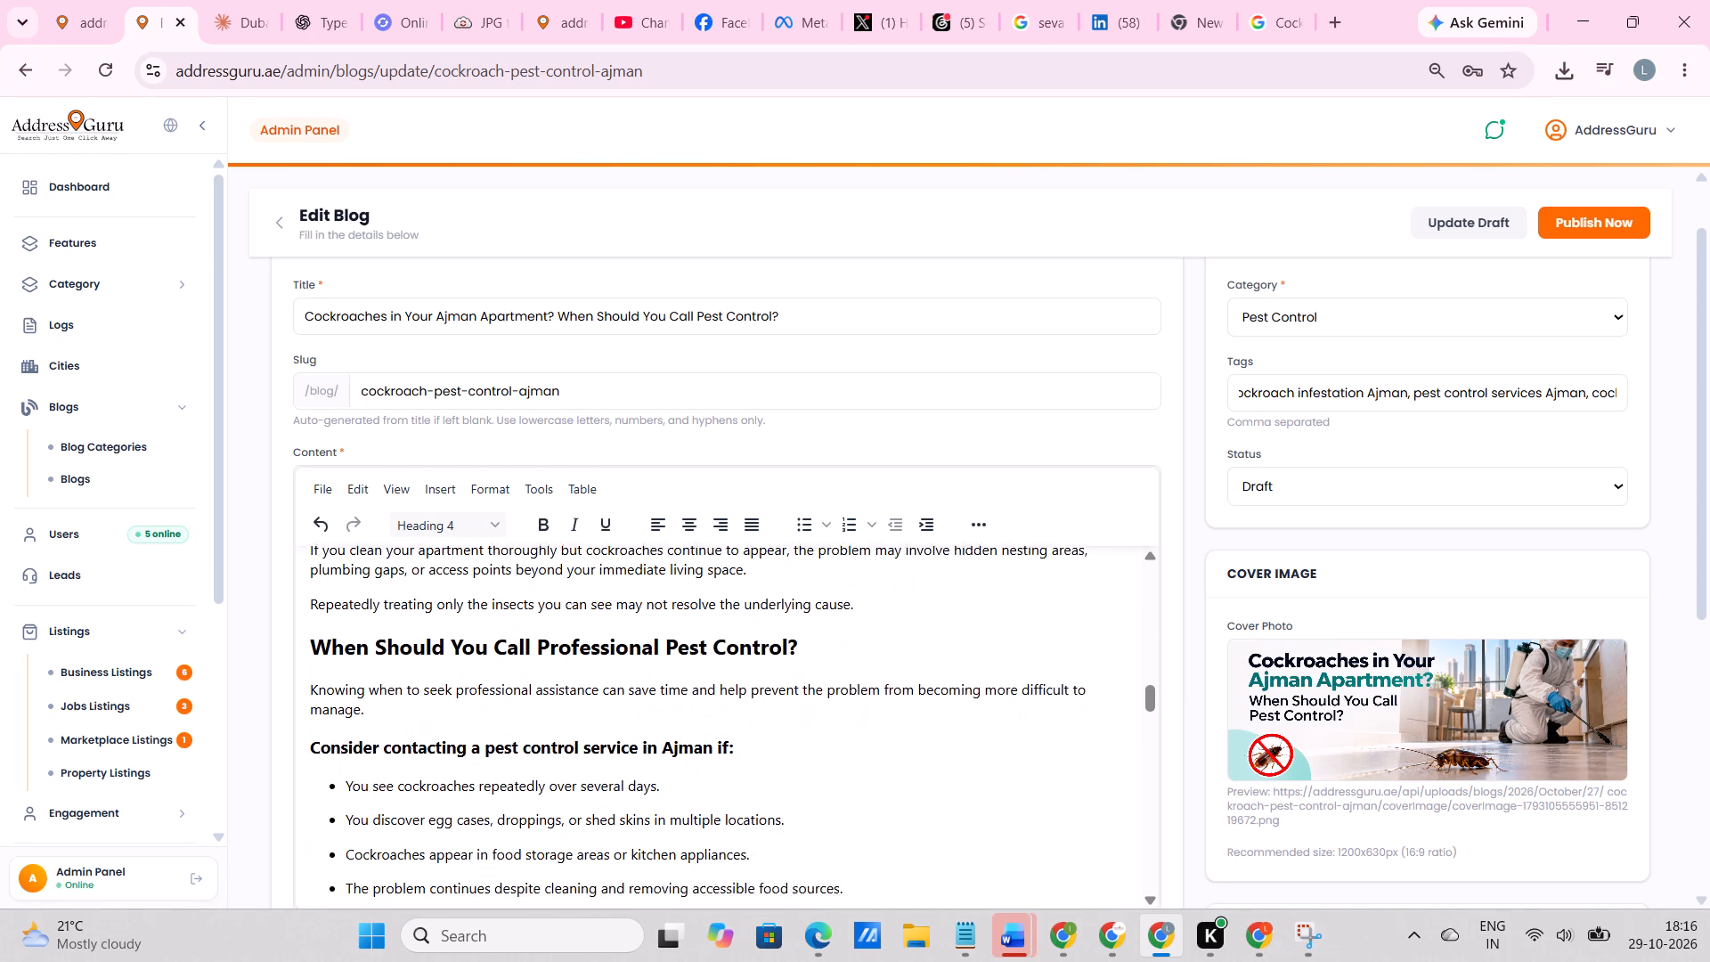
{"action": "scroll", "coordinate": [727, 794], "scroll_direction": "down", "scroll_amount": 3}
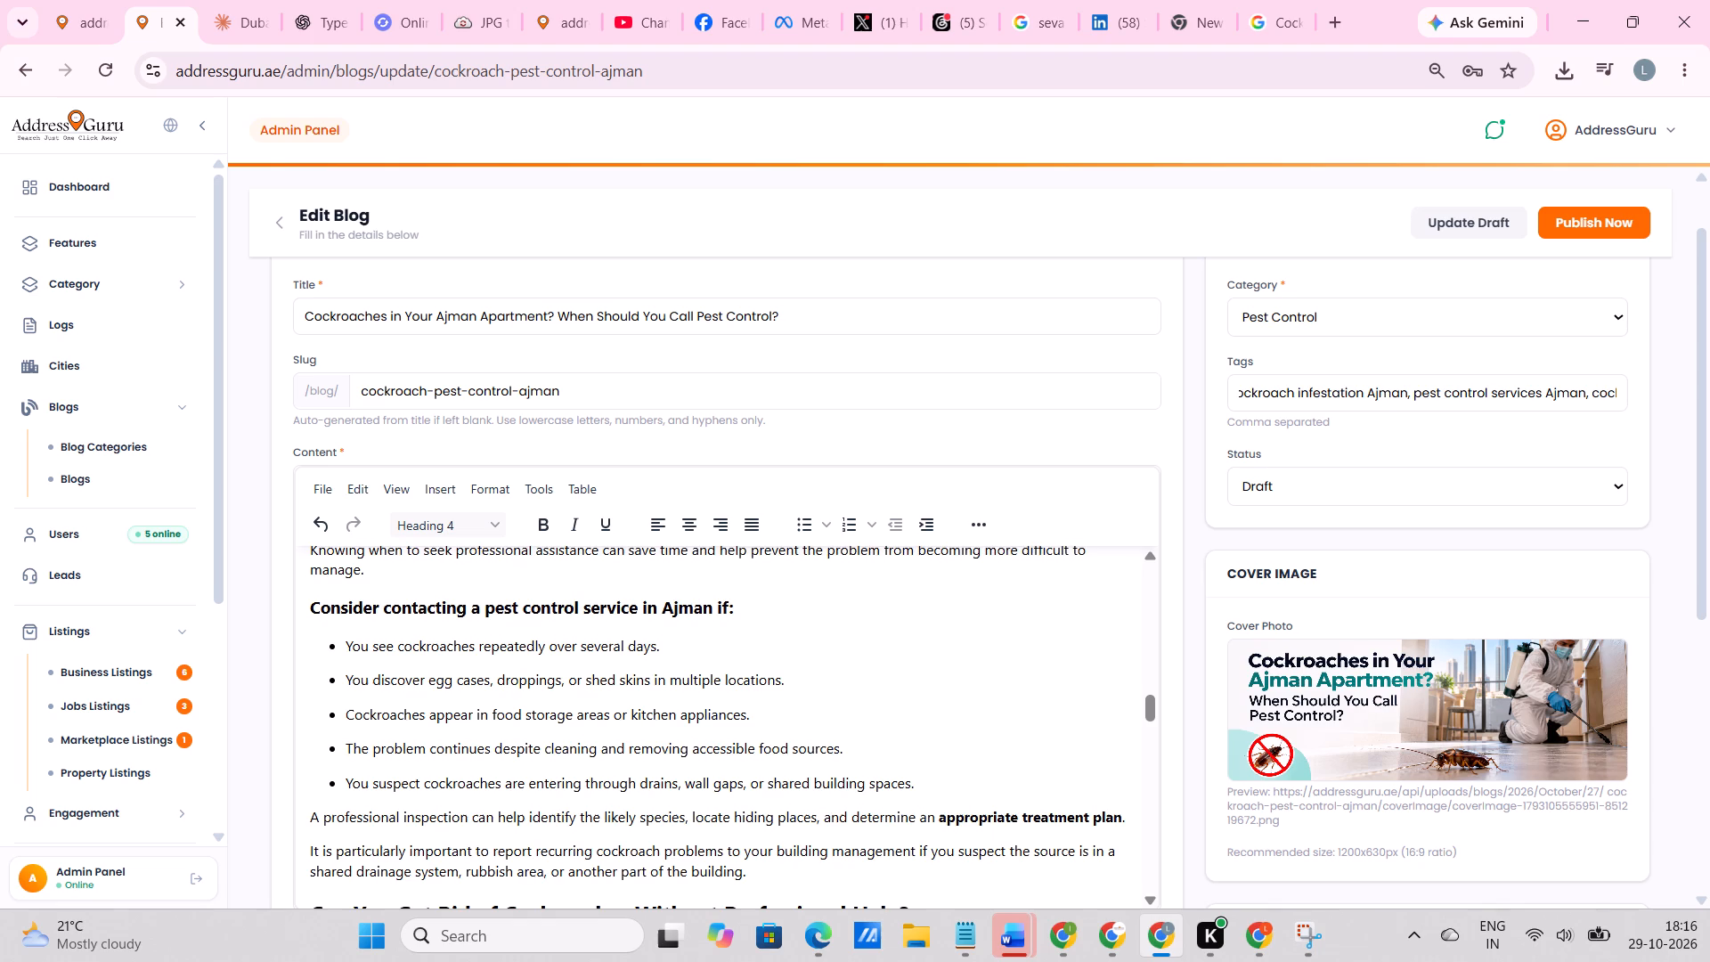
{"action": "scroll", "coordinate": [727, 790], "scroll_direction": "up", "scroll_amount": 1}
{"action": "scroll", "coordinate": [726, 779], "scroll_direction": "down", "scroll_amount": 1}
{"action": "left_click", "coordinate": [426, 656]}
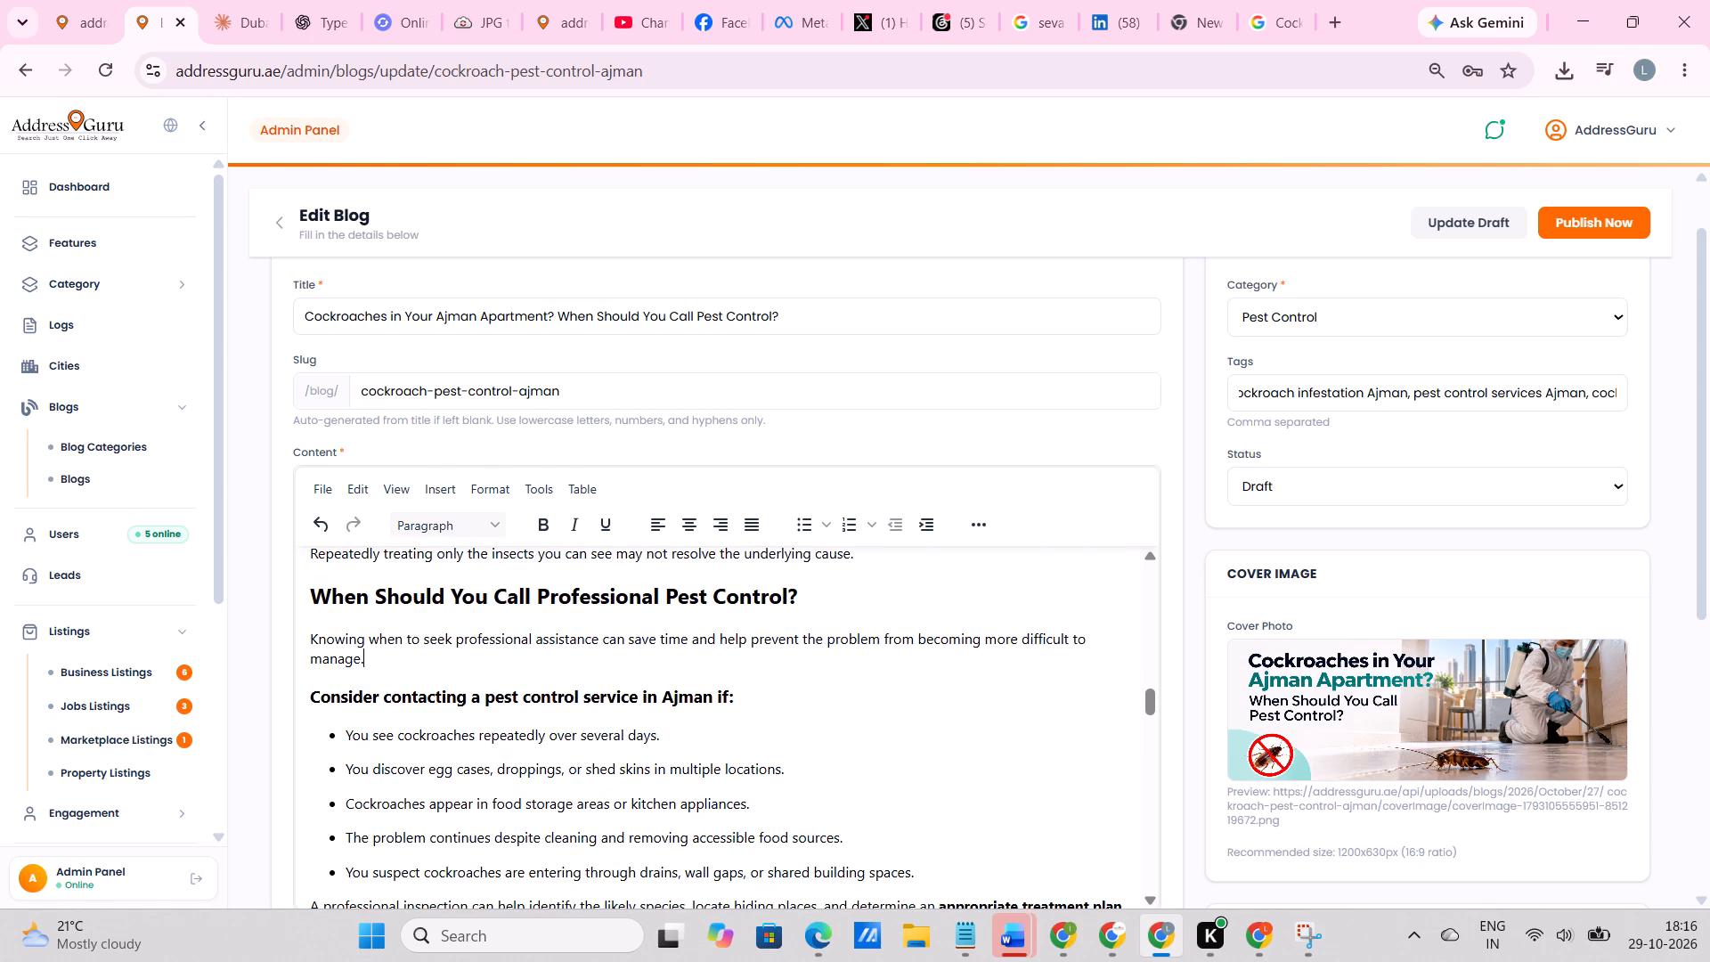
{"action": "scroll", "coordinate": [426, 656], "scroll_direction": "up", "scroll_amount": 8}
{"action": "scroll", "coordinate": [426, 656], "scroll_direction": "down", "scroll_amount": 2}
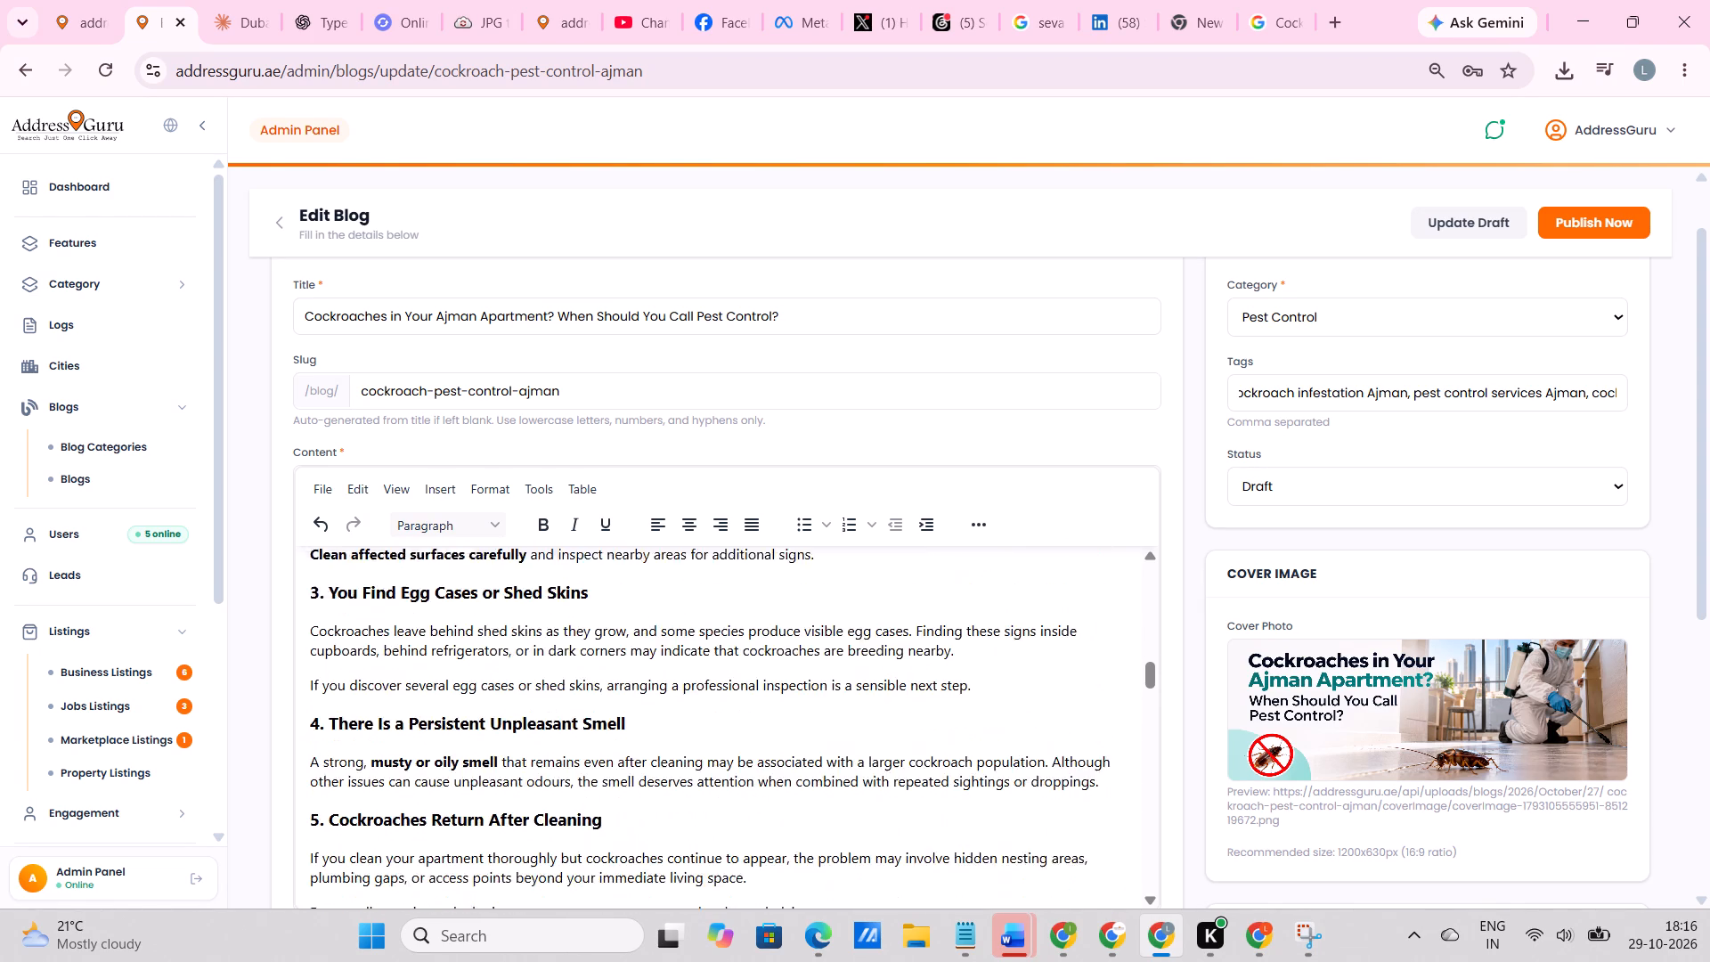
{"action": "scroll", "coordinate": [426, 656], "scroll_direction": "down", "scroll_amount": 5}
{"action": "key", "text": "Return"}
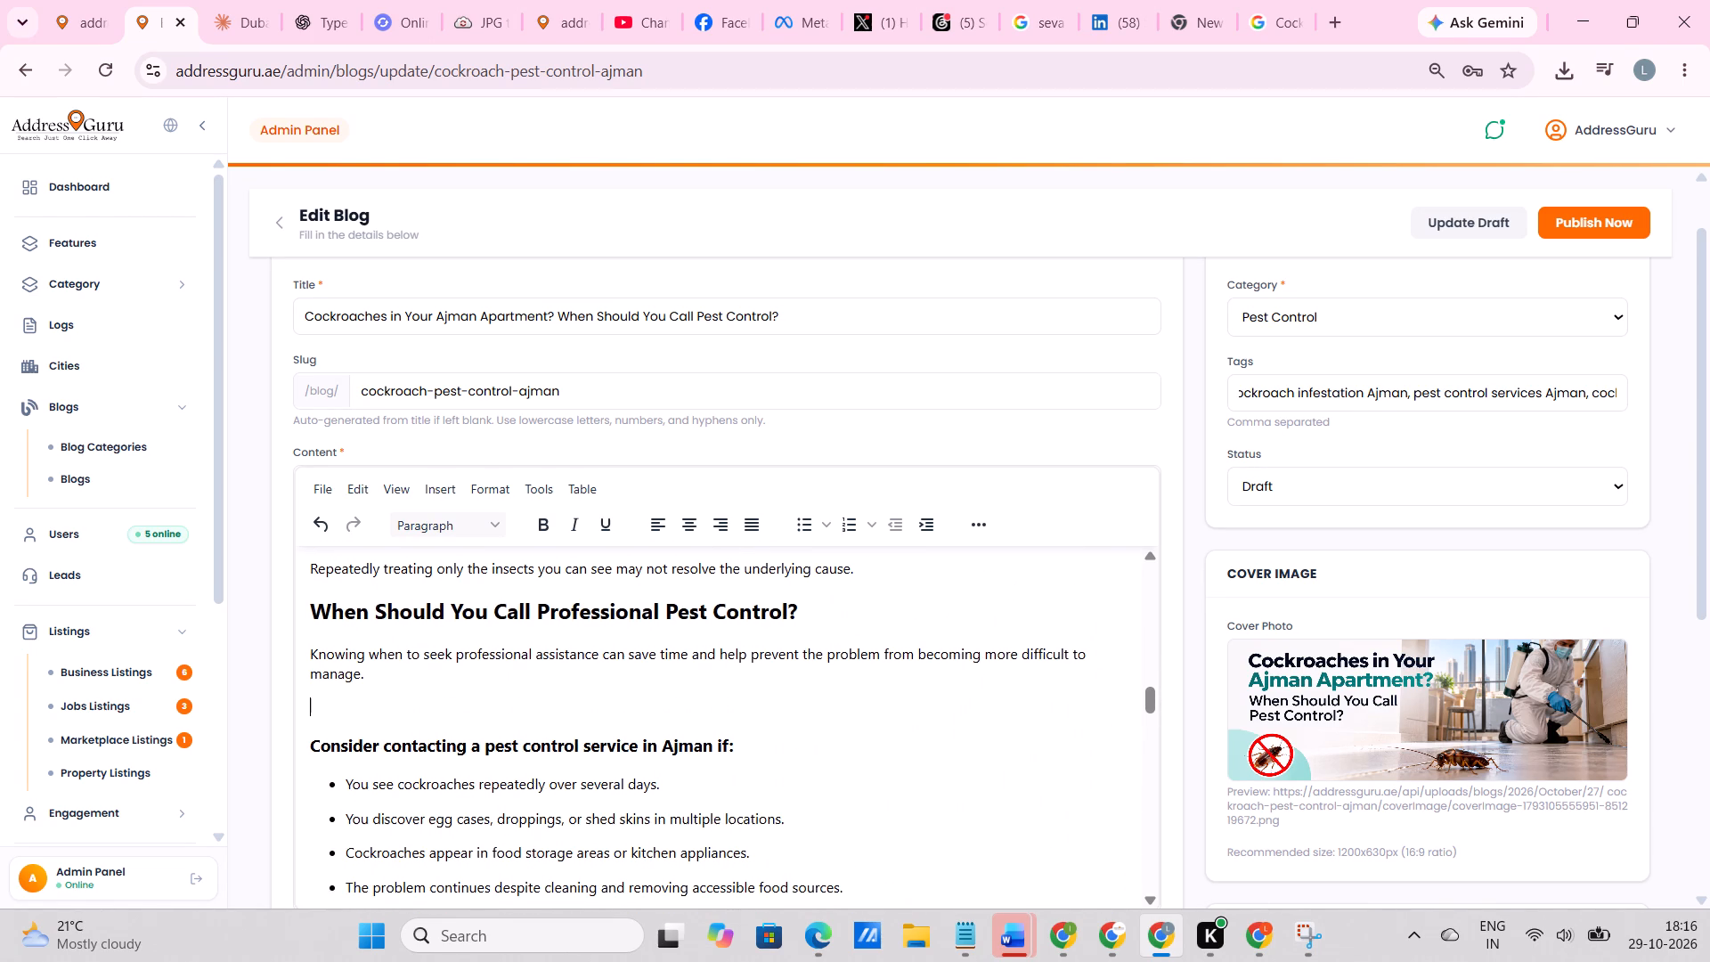
Switch to the Pinterest tab in the other browser window and go back to the "Cockroaches" search results.
{"action": "left_click", "coordinate": [1063, 927]}
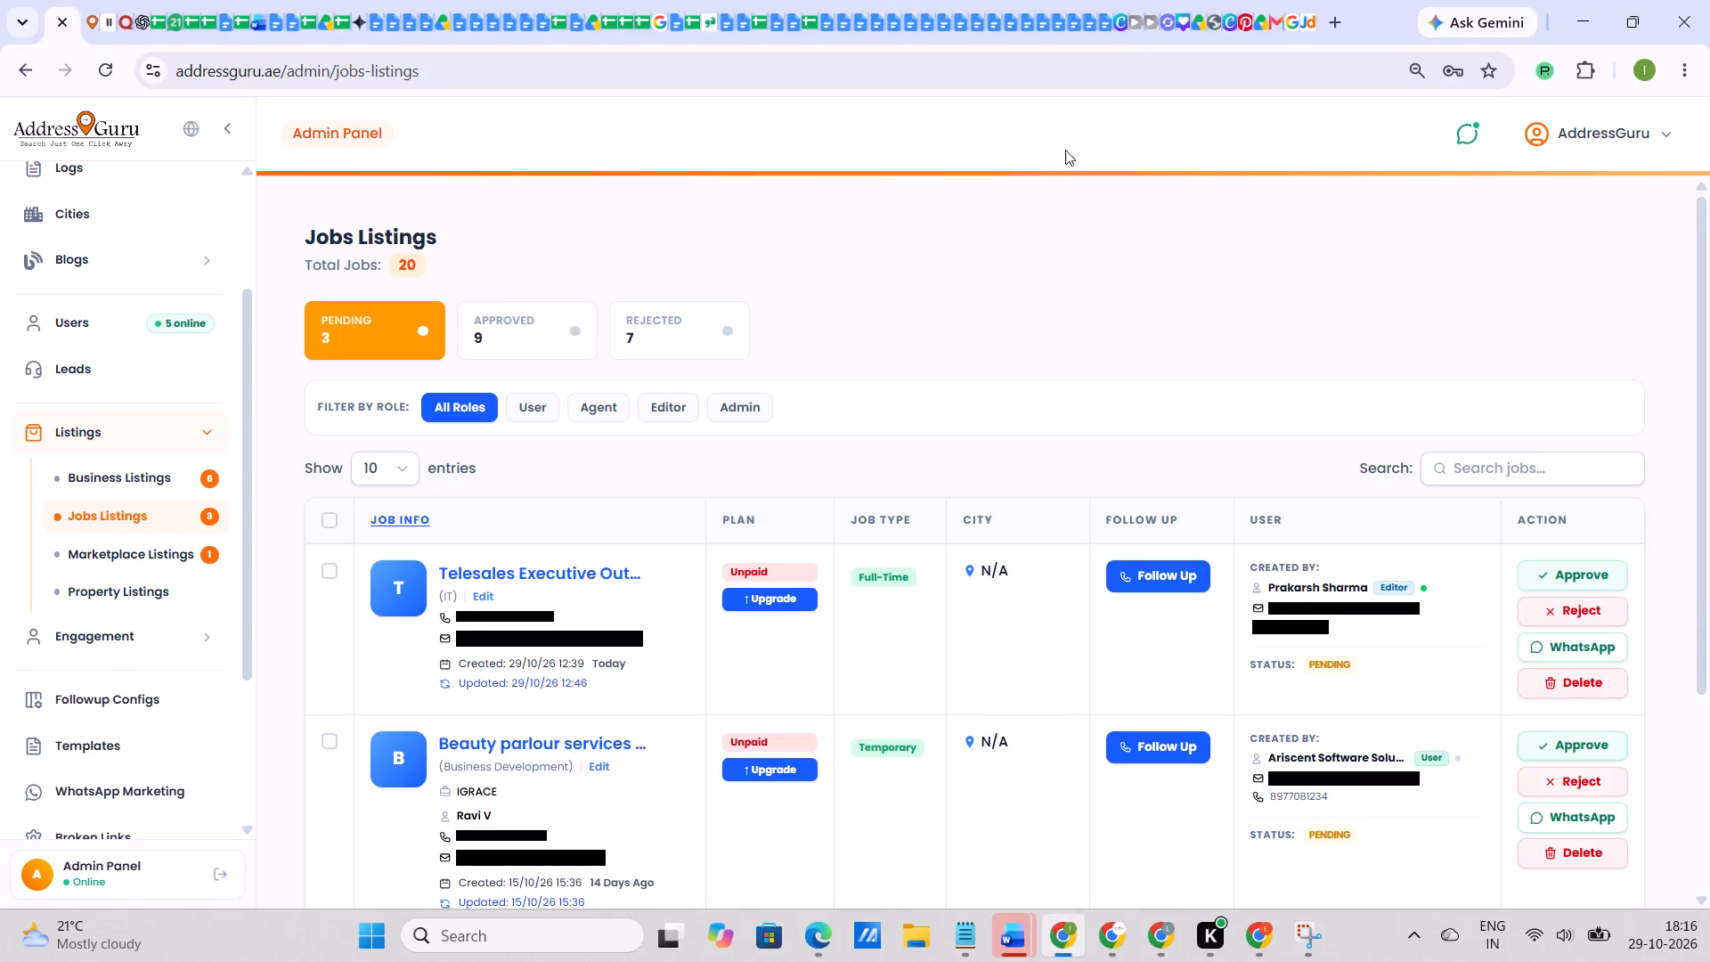
{"action": "left_click", "coordinate": [1247, 0]}
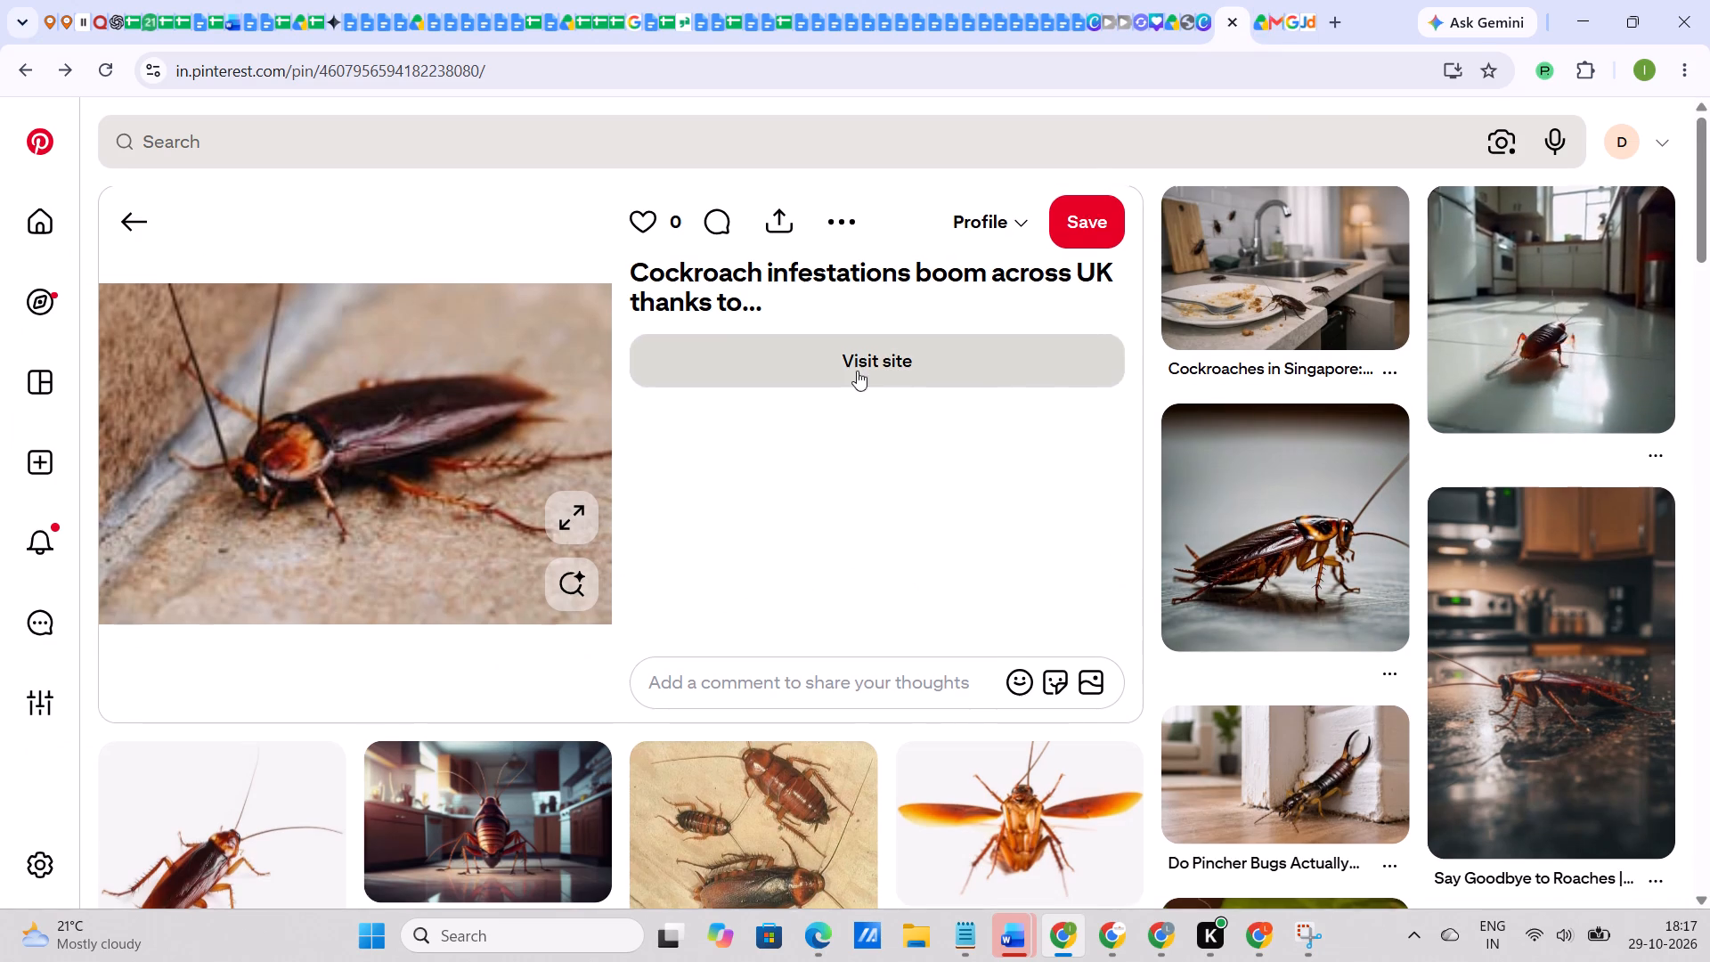
{"action": "scroll", "coordinate": [1282, 440], "scroll_direction": "down", "scroll_amount": 3}
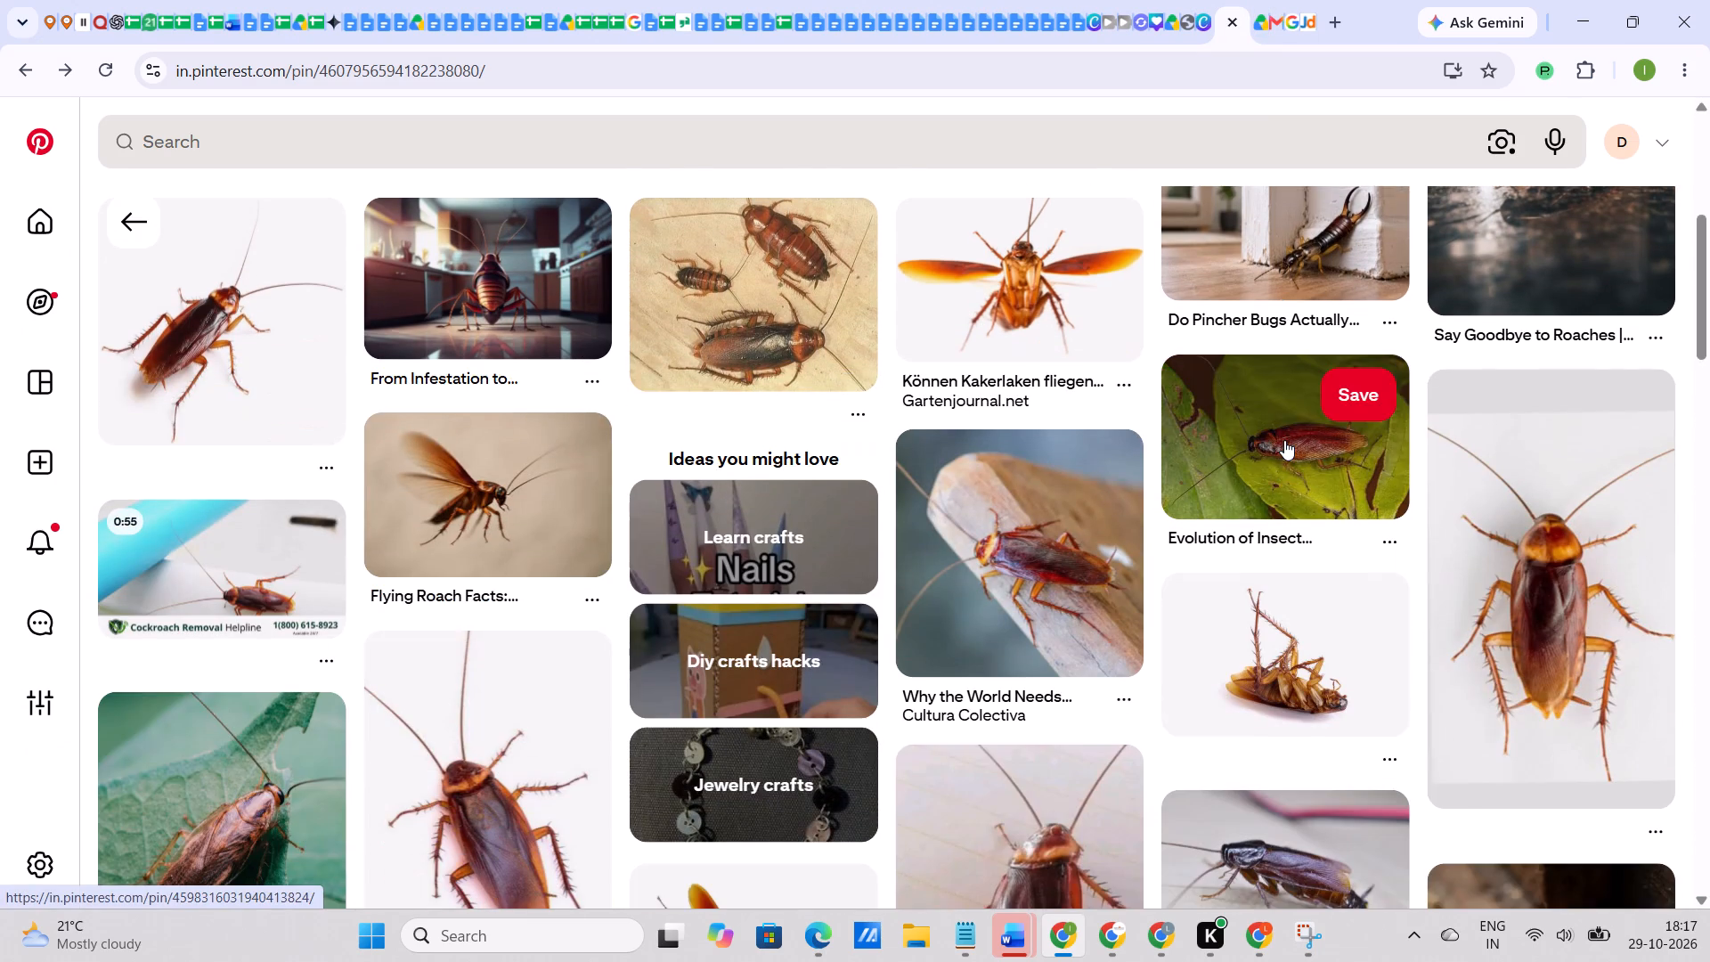
{"action": "scroll", "coordinate": [1284, 440], "scroll_direction": "down", "scroll_amount": 2}
{"action": "scroll", "coordinate": [1207, 436], "scroll_direction": "down", "scroll_amount": 6}
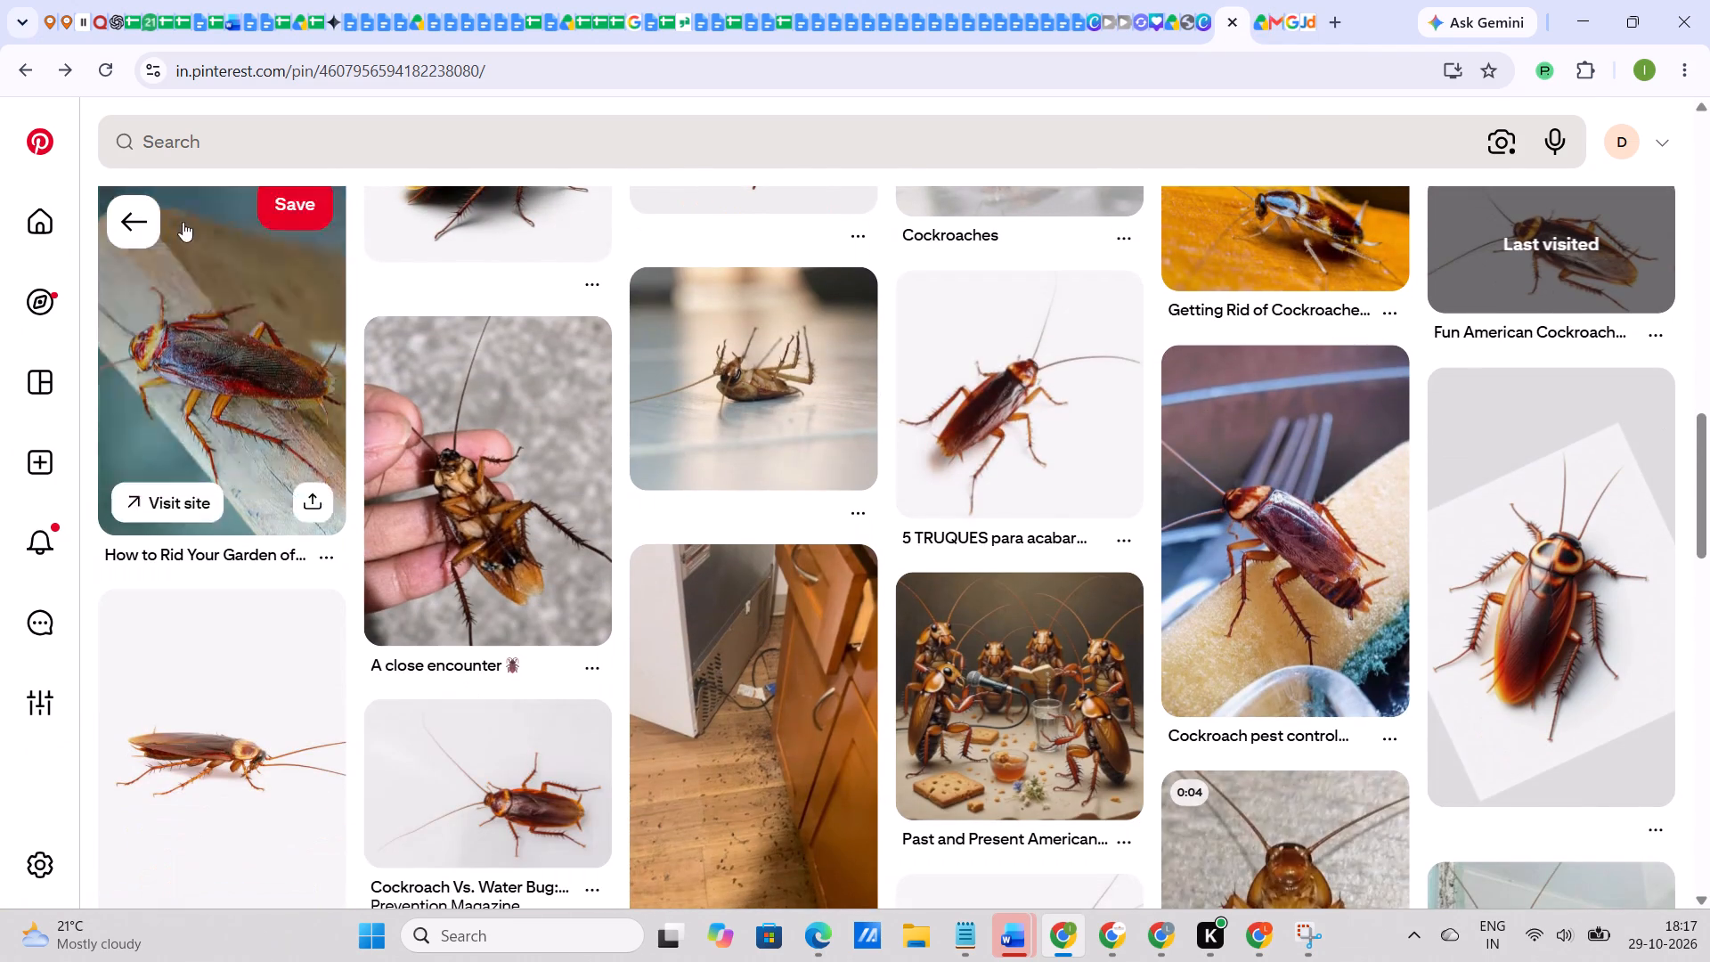
{"action": "left_click", "coordinate": [146, 214]}
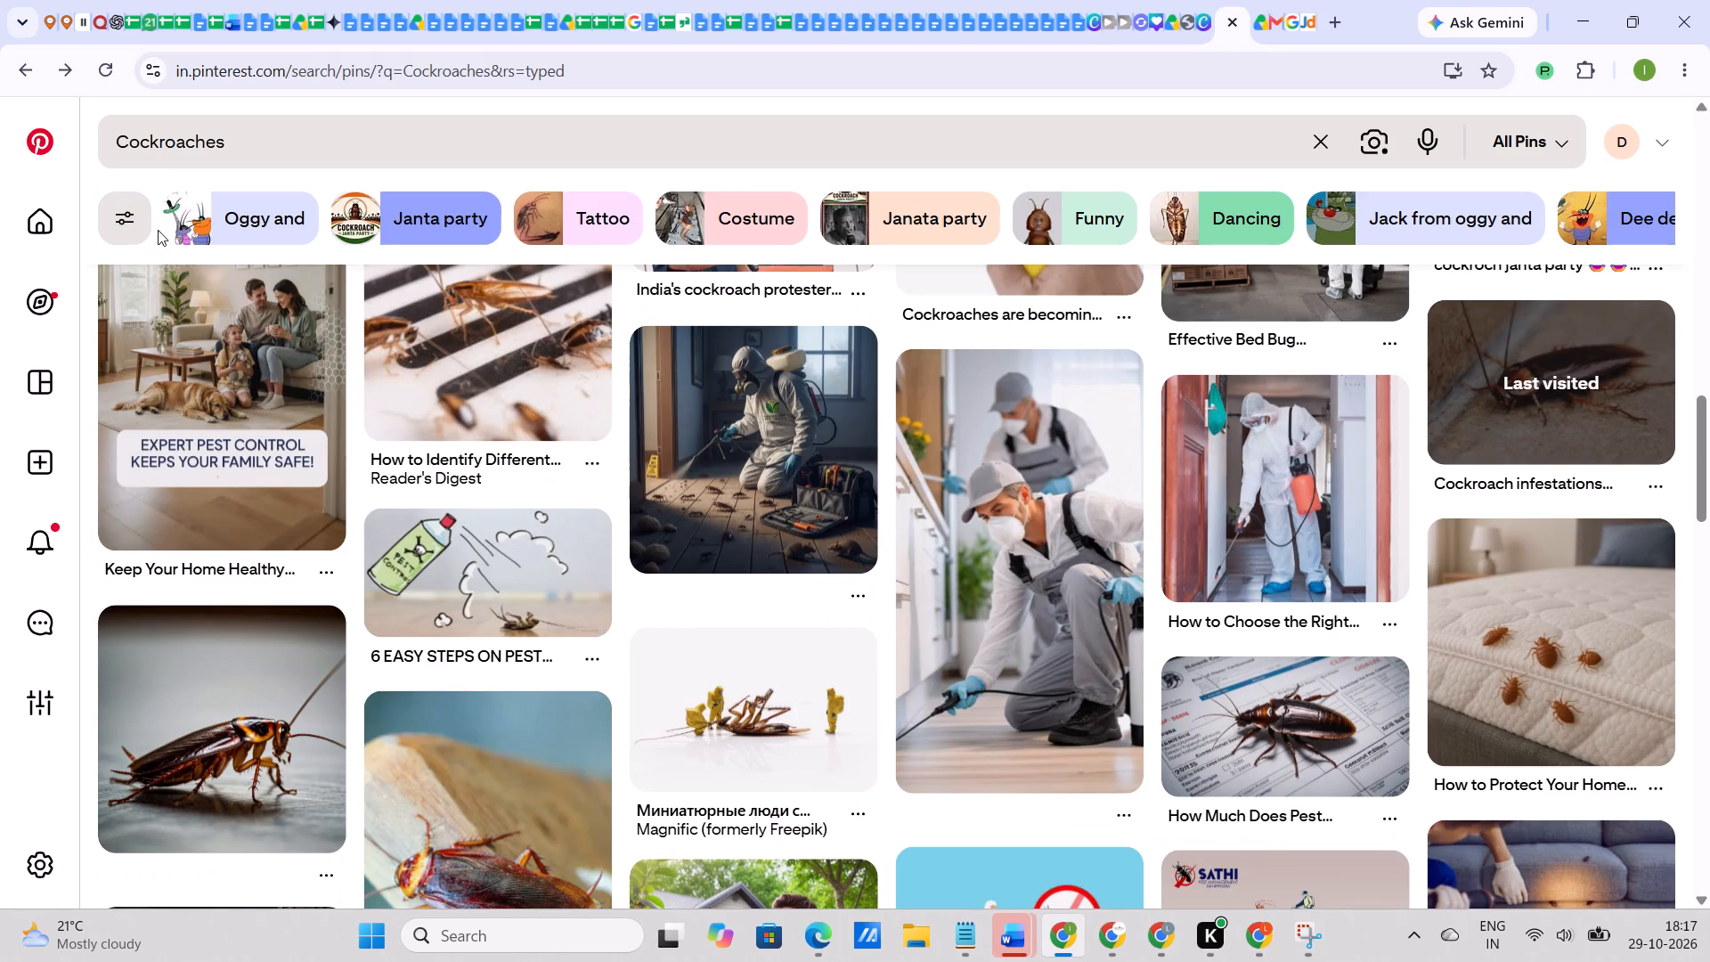
Browse the "Cockroaches" results for a pest control picture and open the "Modern Pest Control" pin with the crossed-out insects.
{"action": "scroll", "coordinate": [1535, 489], "scroll_direction": "up", "scroll_amount": 1}
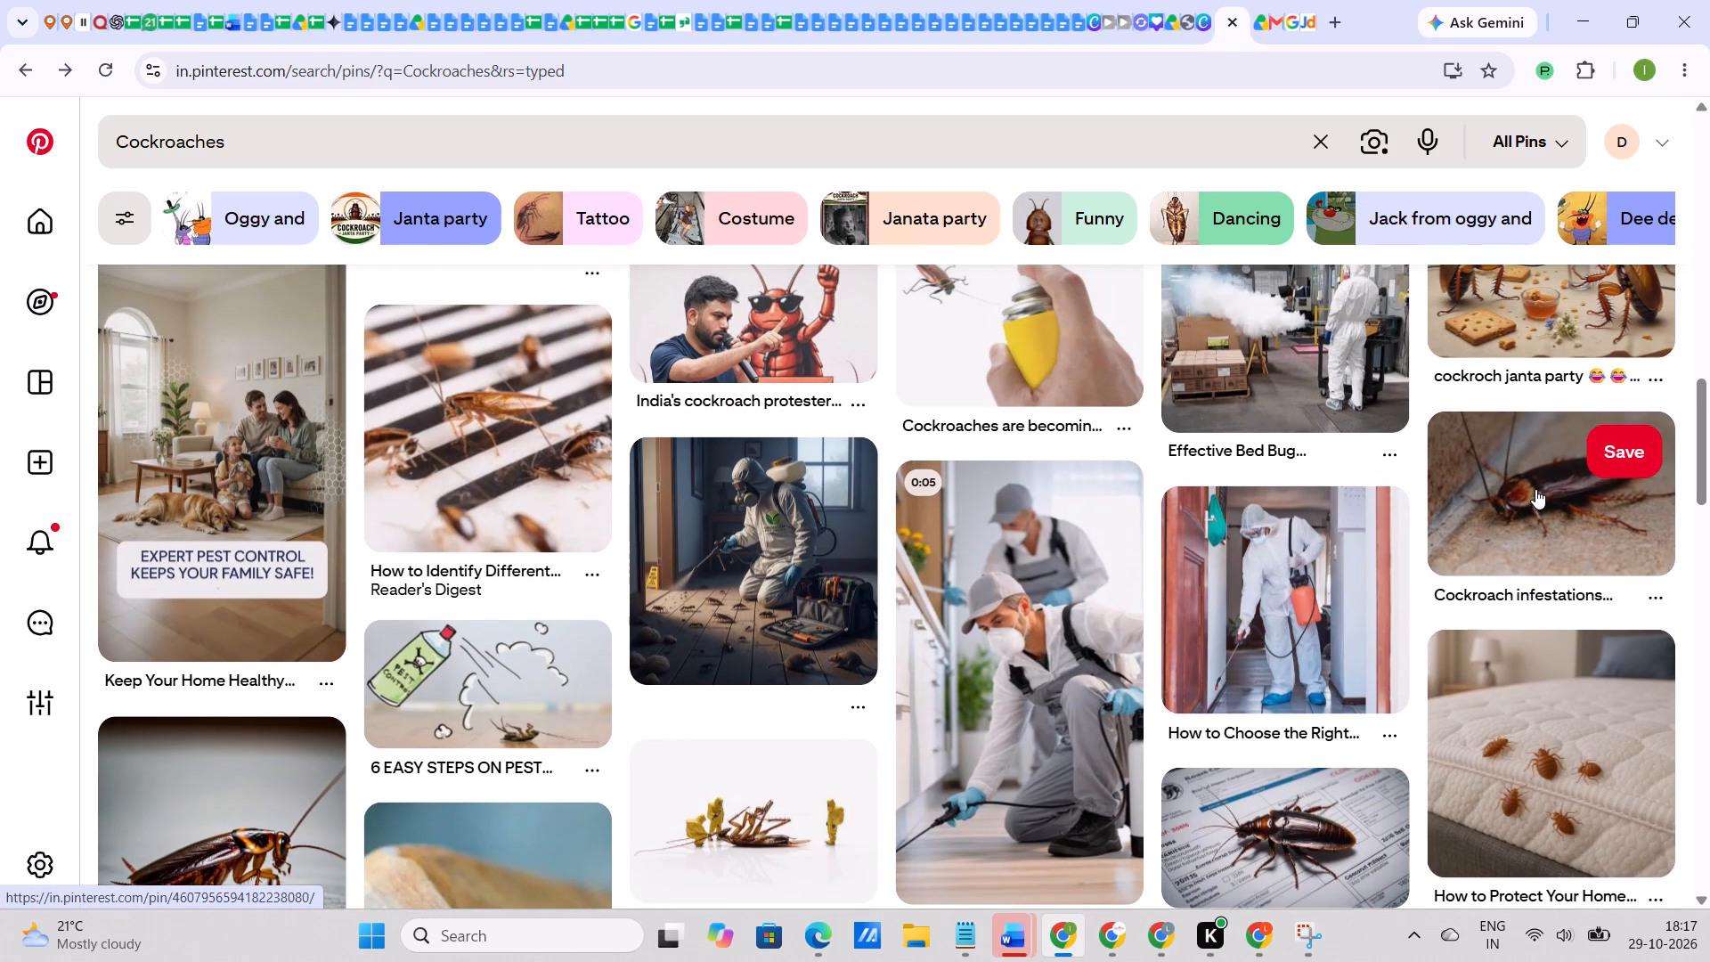
{"action": "scroll", "coordinate": [1535, 489], "scroll_direction": "up", "scroll_amount": 3}
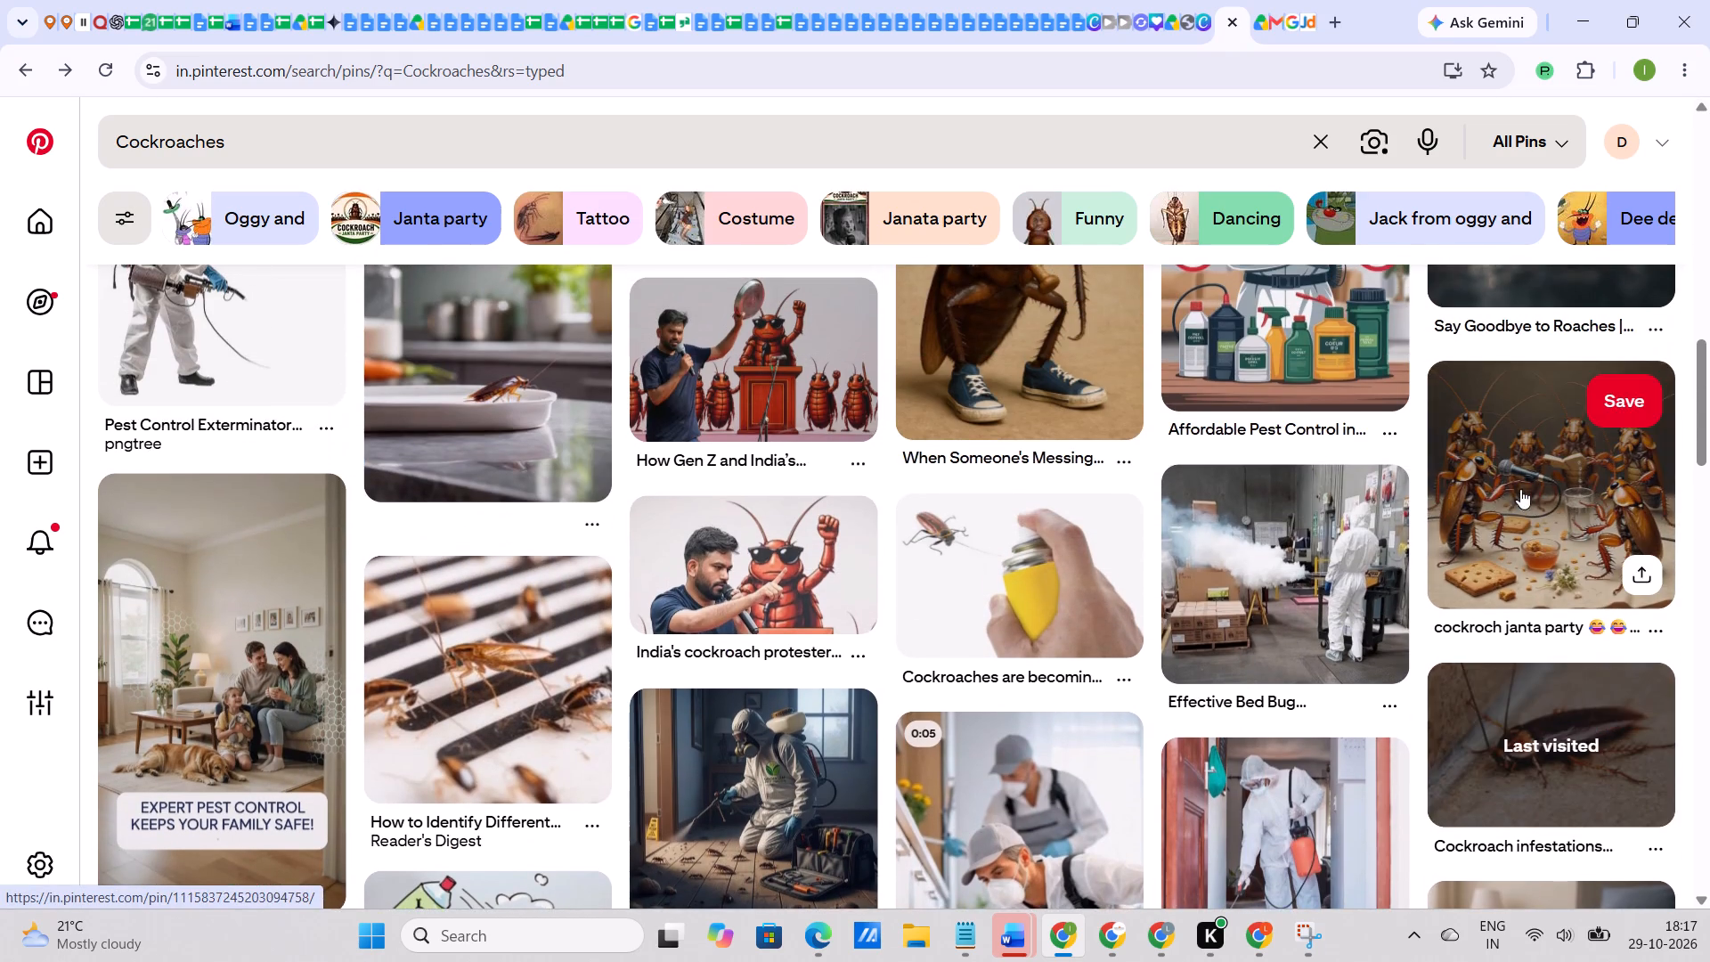
{"action": "scroll", "coordinate": [1315, 493], "scroll_direction": "up", "scroll_amount": 8}
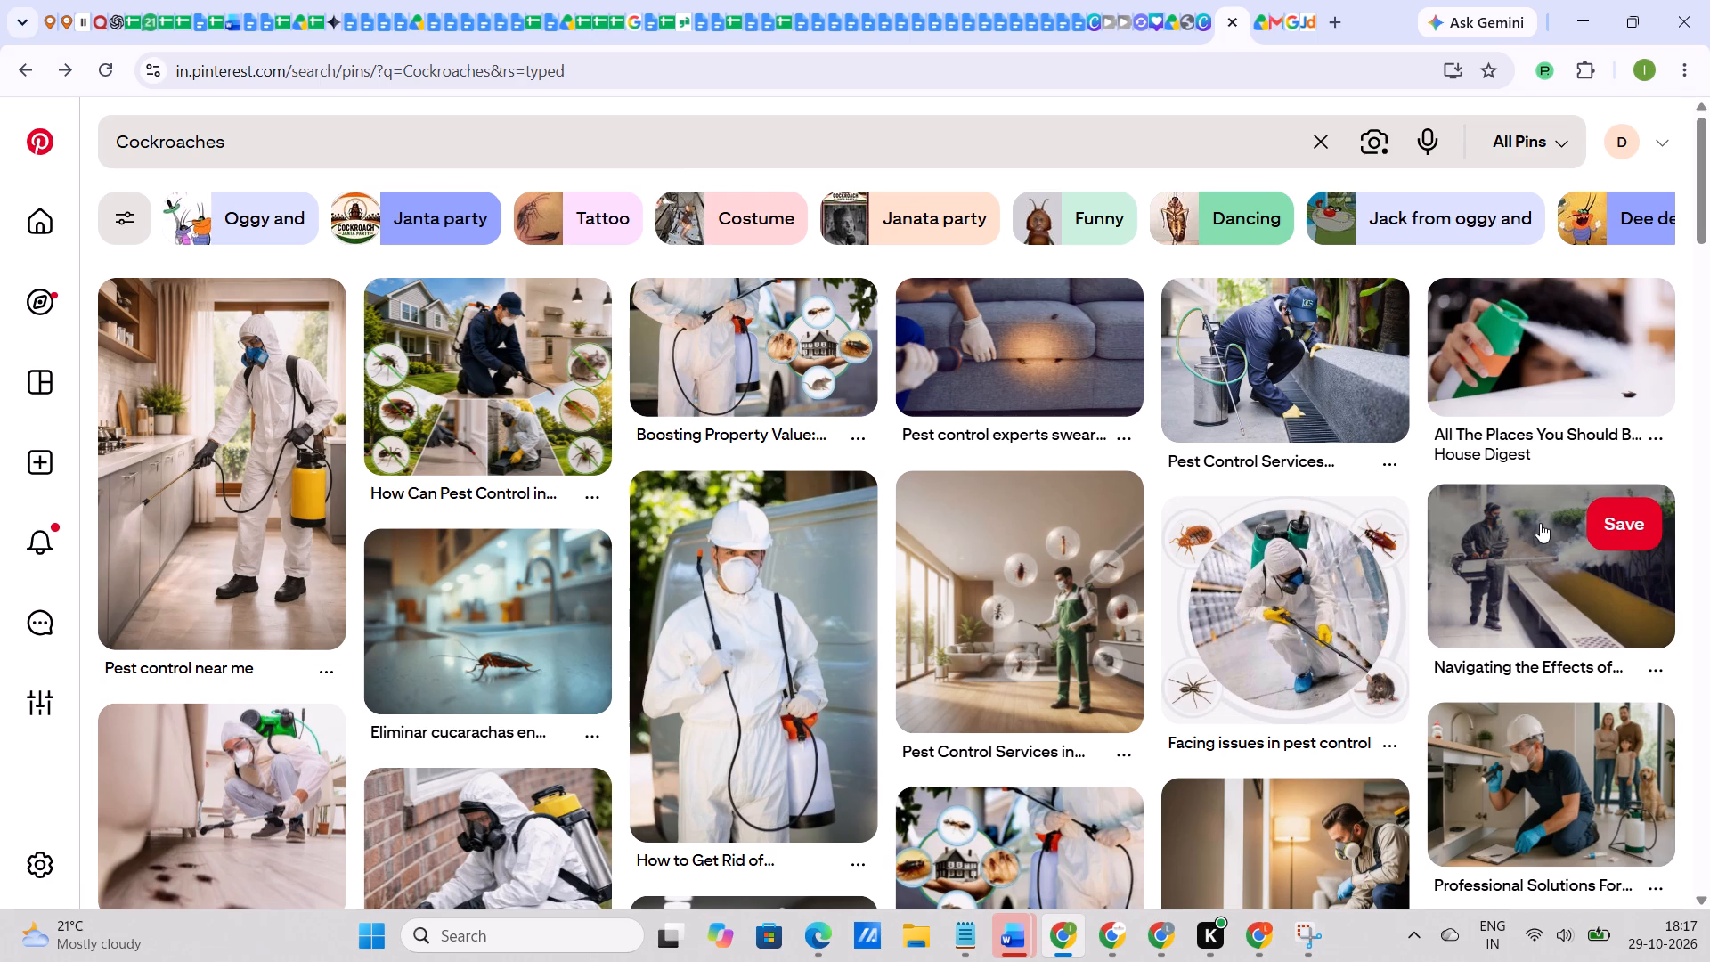
{"action": "scroll", "coordinate": [1531, 527], "scroll_direction": "down", "scroll_amount": 1}
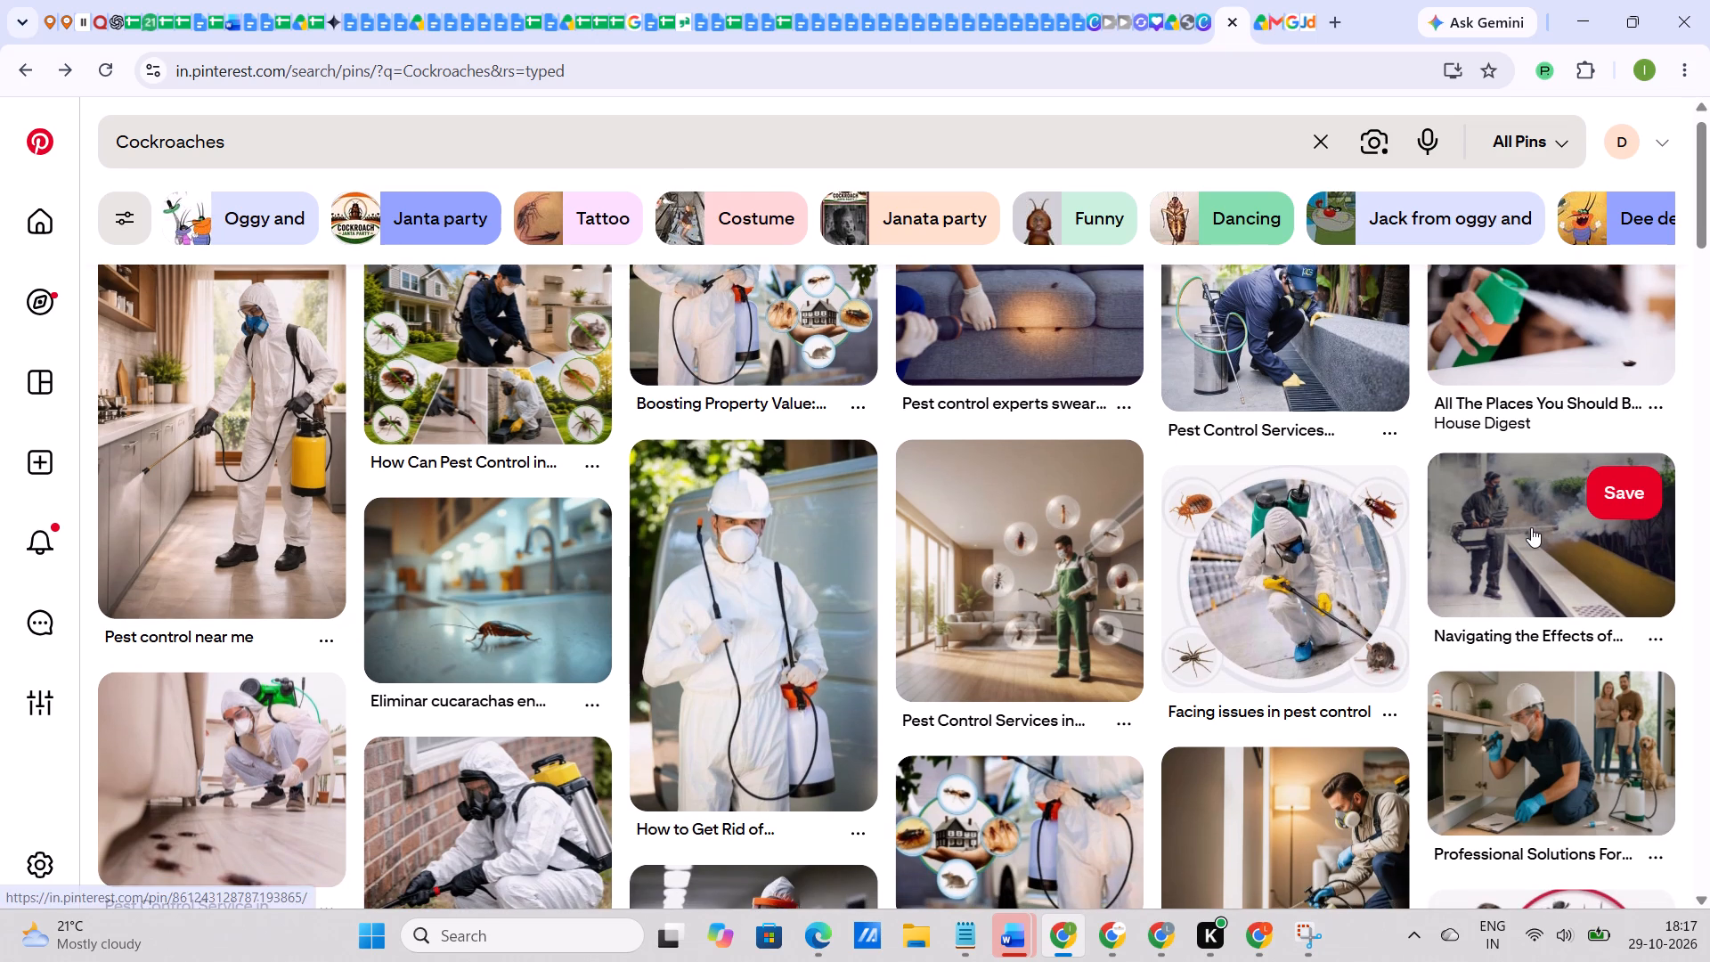
{"action": "scroll", "coordinate": [1530, 527], "scroll_direction": "down", "scroll_amount": 4}
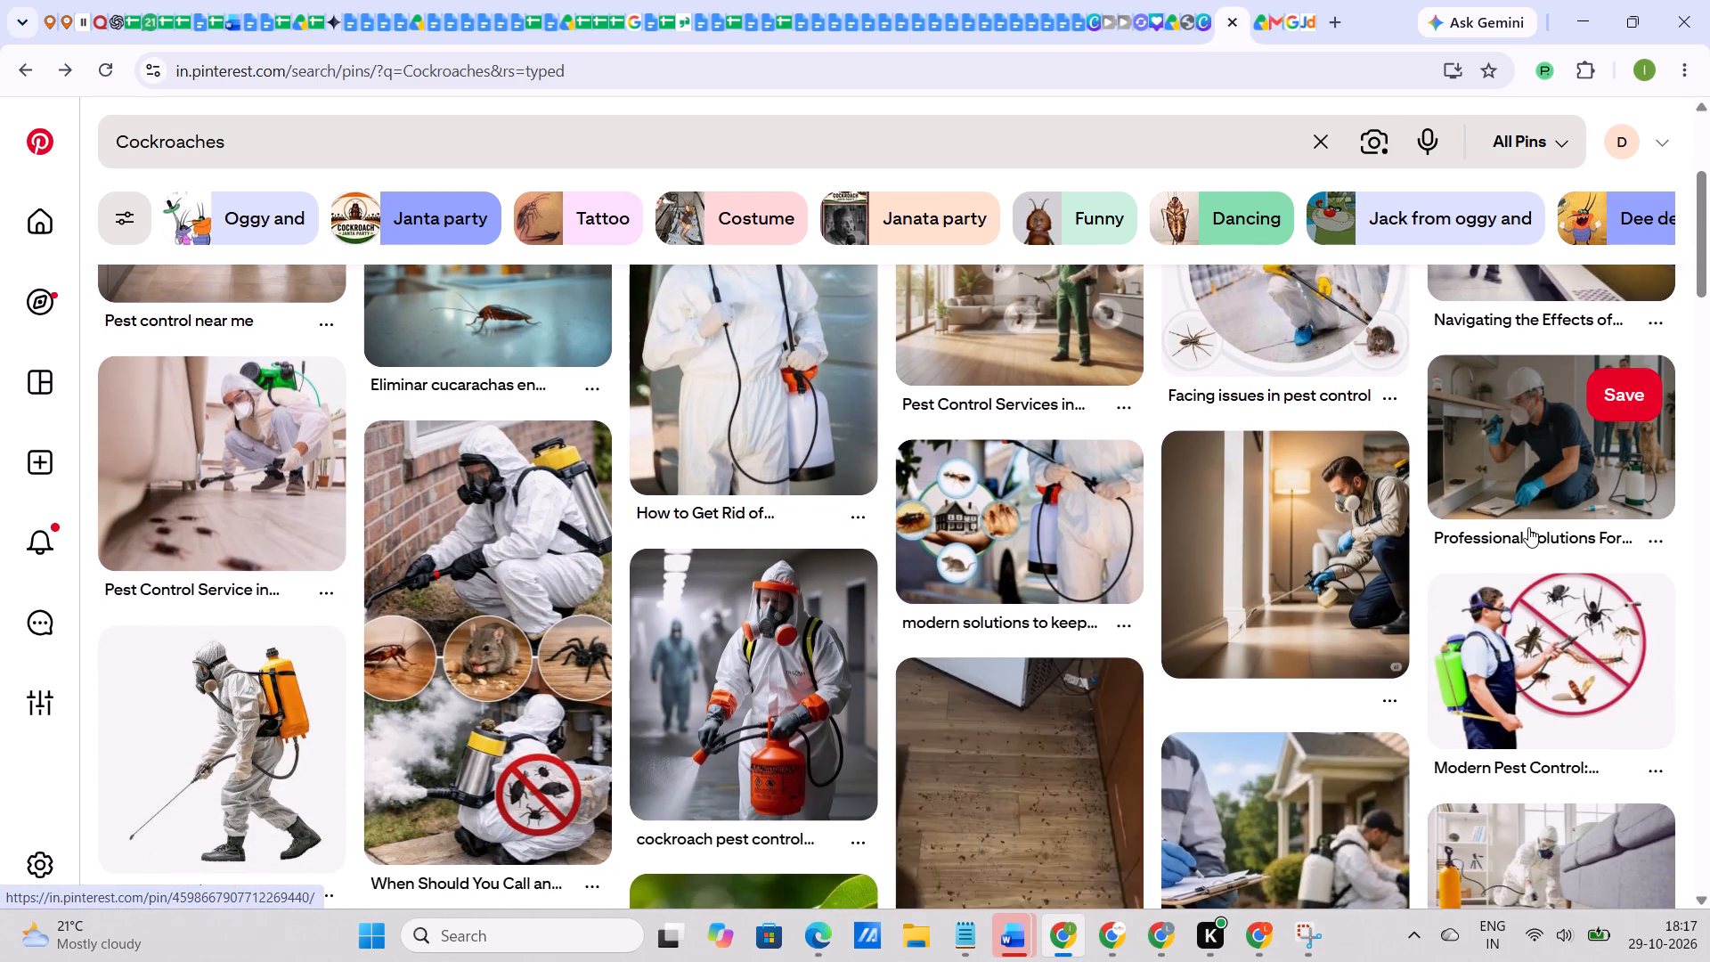
{"action": "scroll", "coordinate": [1530, 533], "scroll_direction": "down", "scroll_amount": 1}
{"action": "left_click", "coordinate": [1527, 563]}
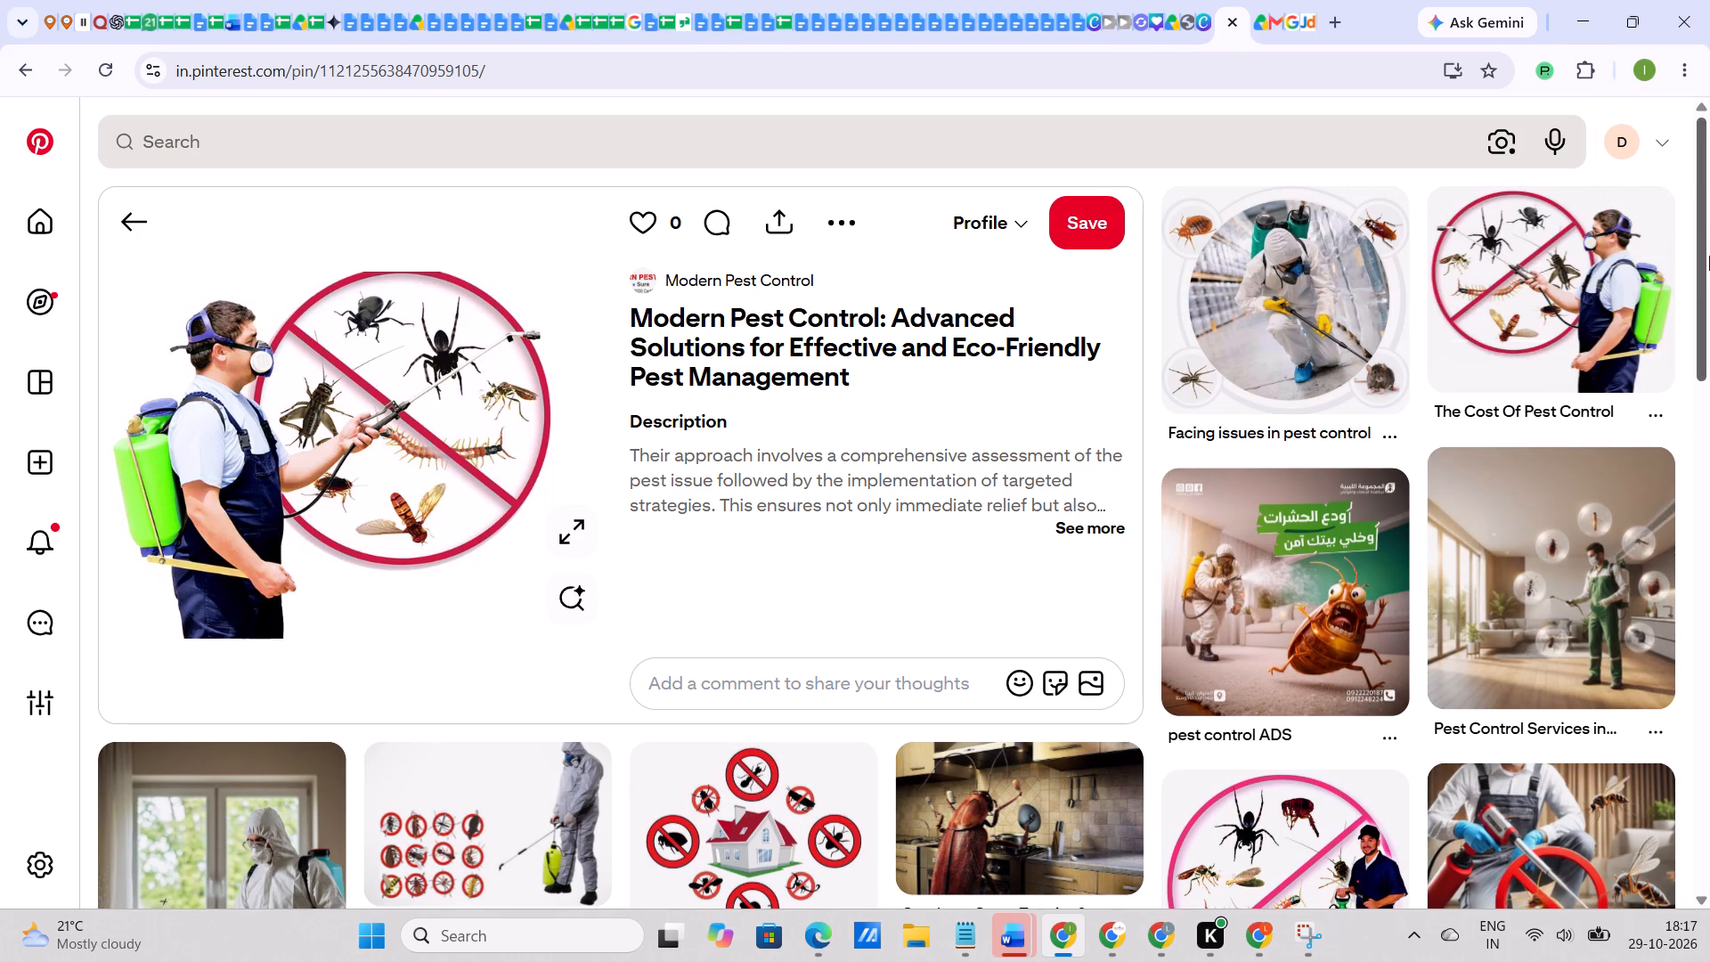
Browse the related pins and open "Pest Free Rooms With The Best Pest Control Services In Canterbury".
{"action": "scroll", "coordinate": [1649, 420], "scroll_direction": "down", "scroll_amount": 2}
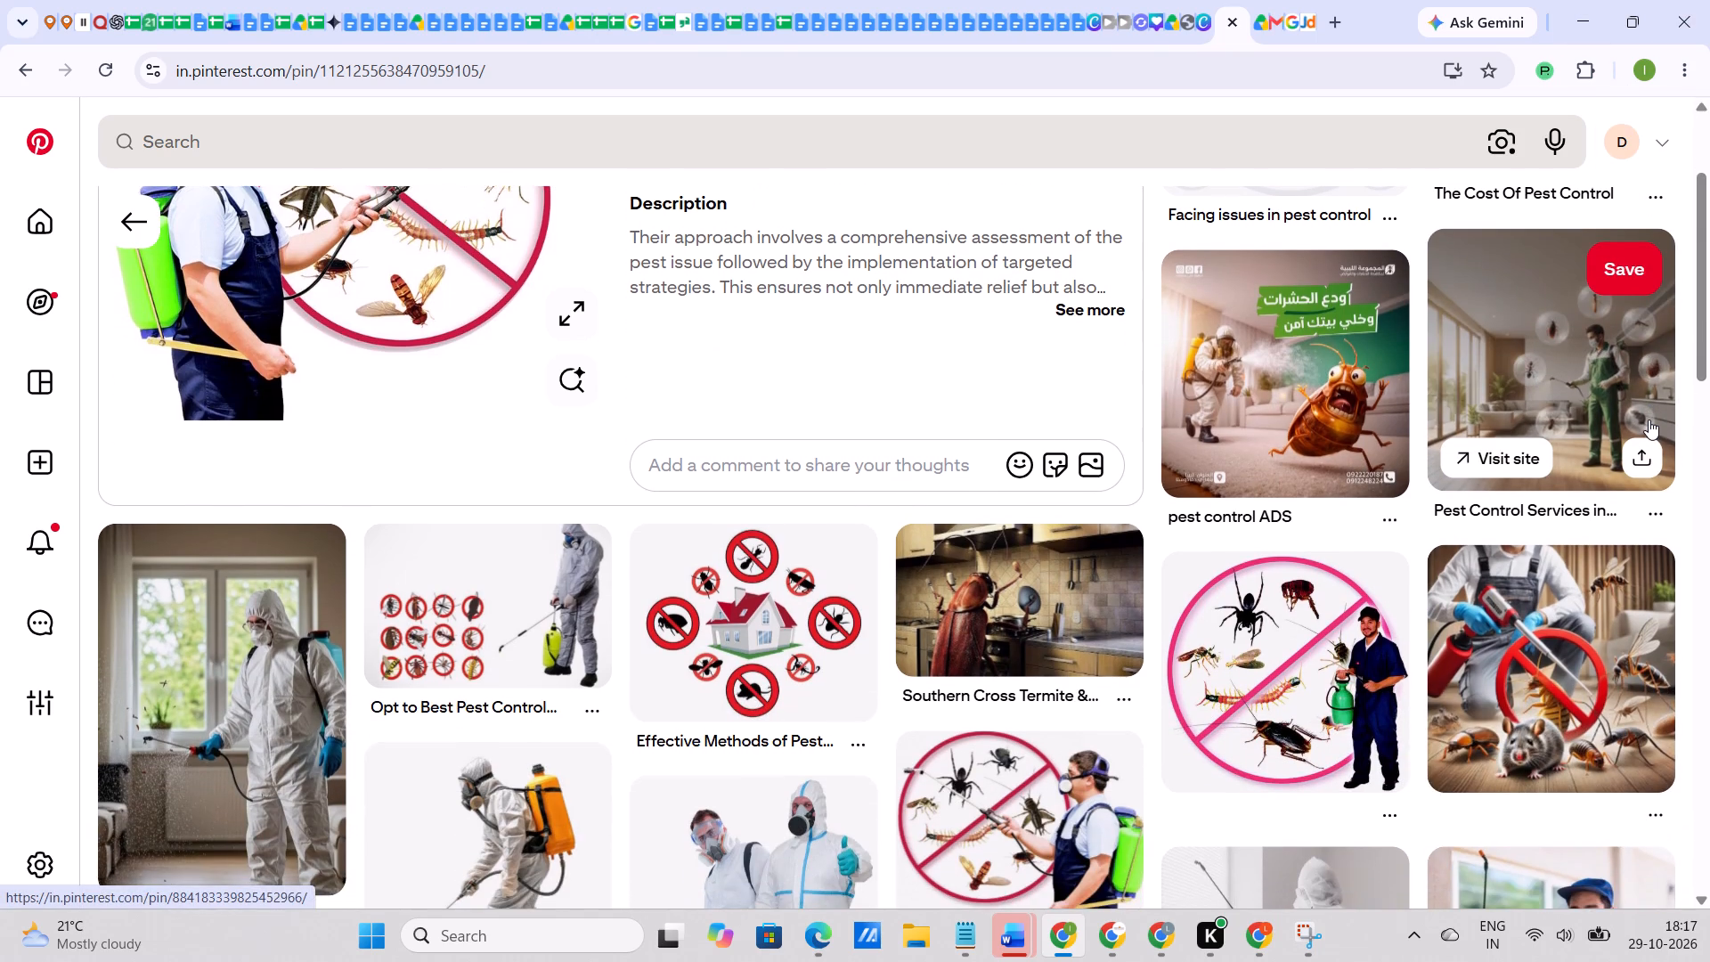
{"action": "scroll", "coordinate": [1649, 420], "scroll_direction": "down", "scroll_amount": 7}
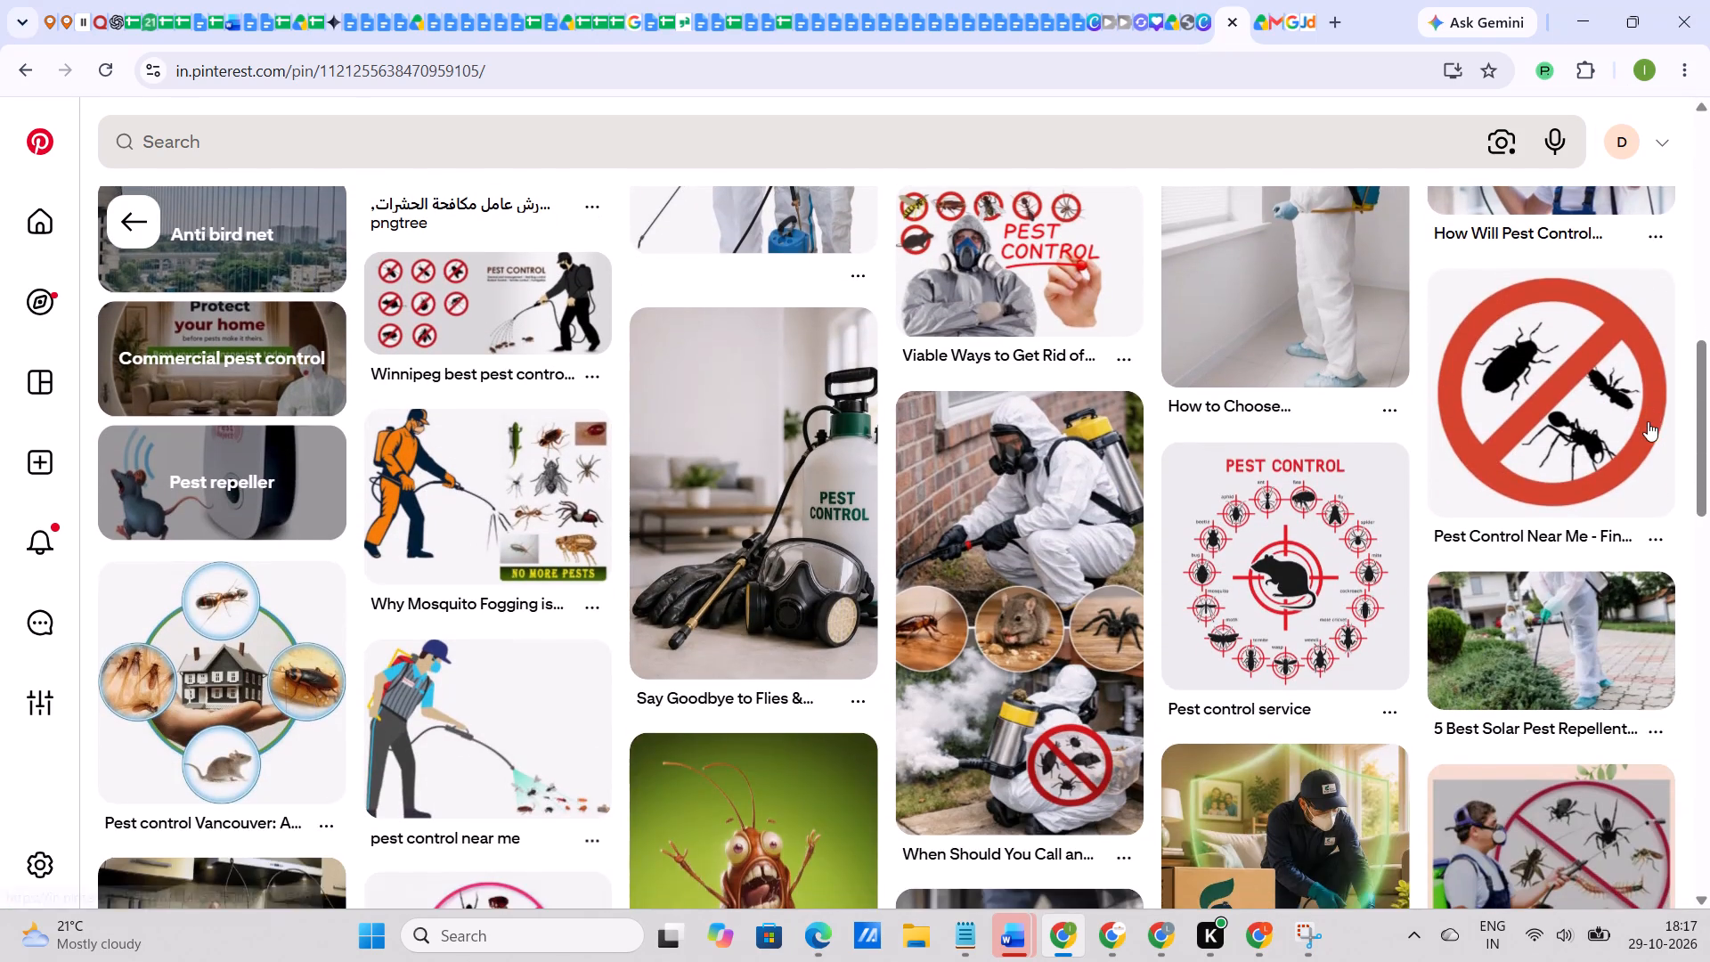
{"action": "scroll", "coordinate": [1646, 423], "scroll_direction": "down", "scroll_amount": 2}
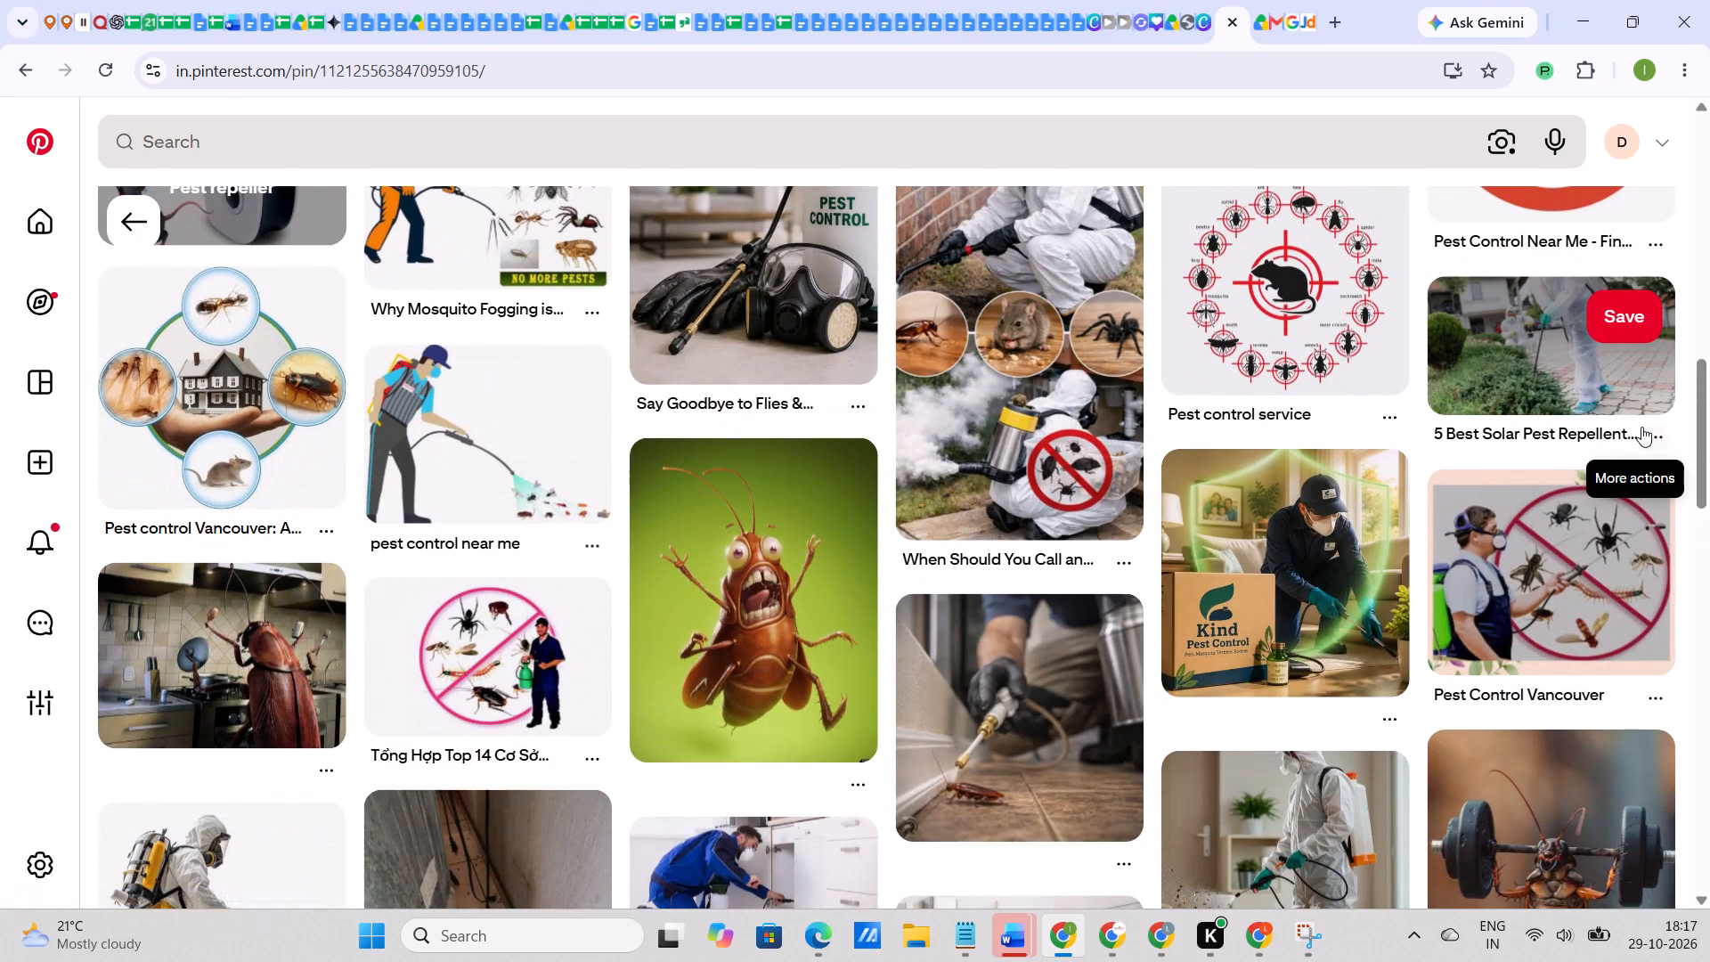
{"action": "scroll", "coordinate": [1641, 427], "scroll_direction": "down", "scroll_amount": 5}
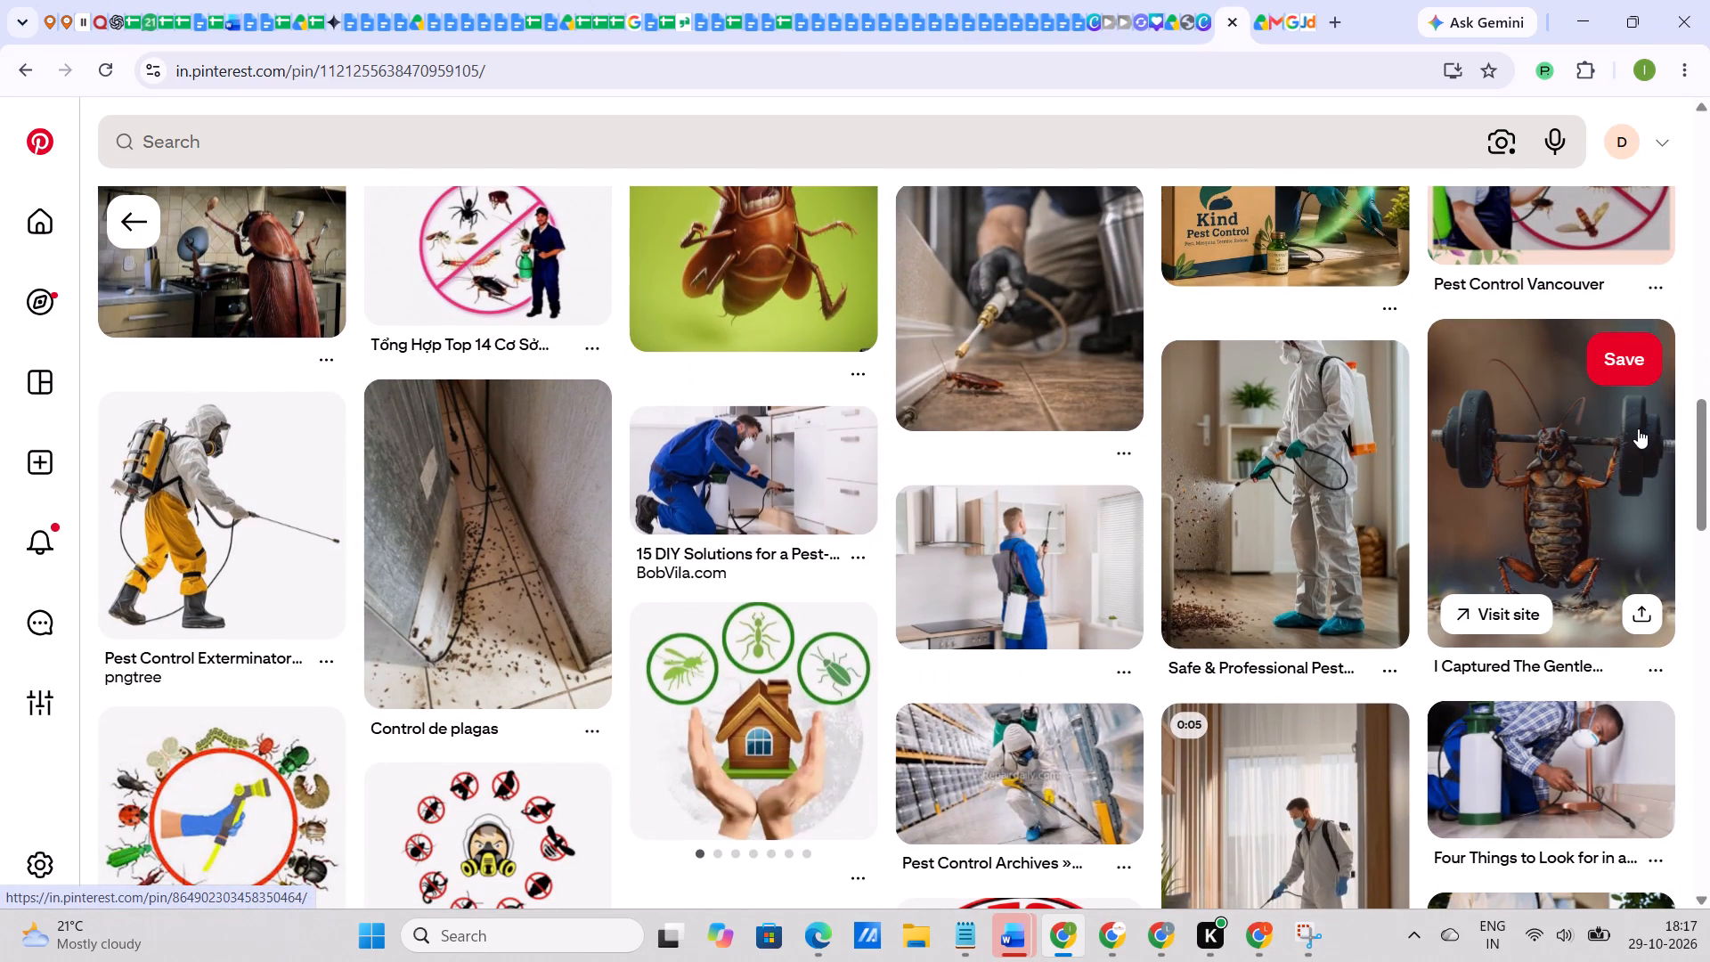
{"action": "scroll", "coordinate": [1638, 428], "scroll_direction": "down", "scroll_amount": 4}
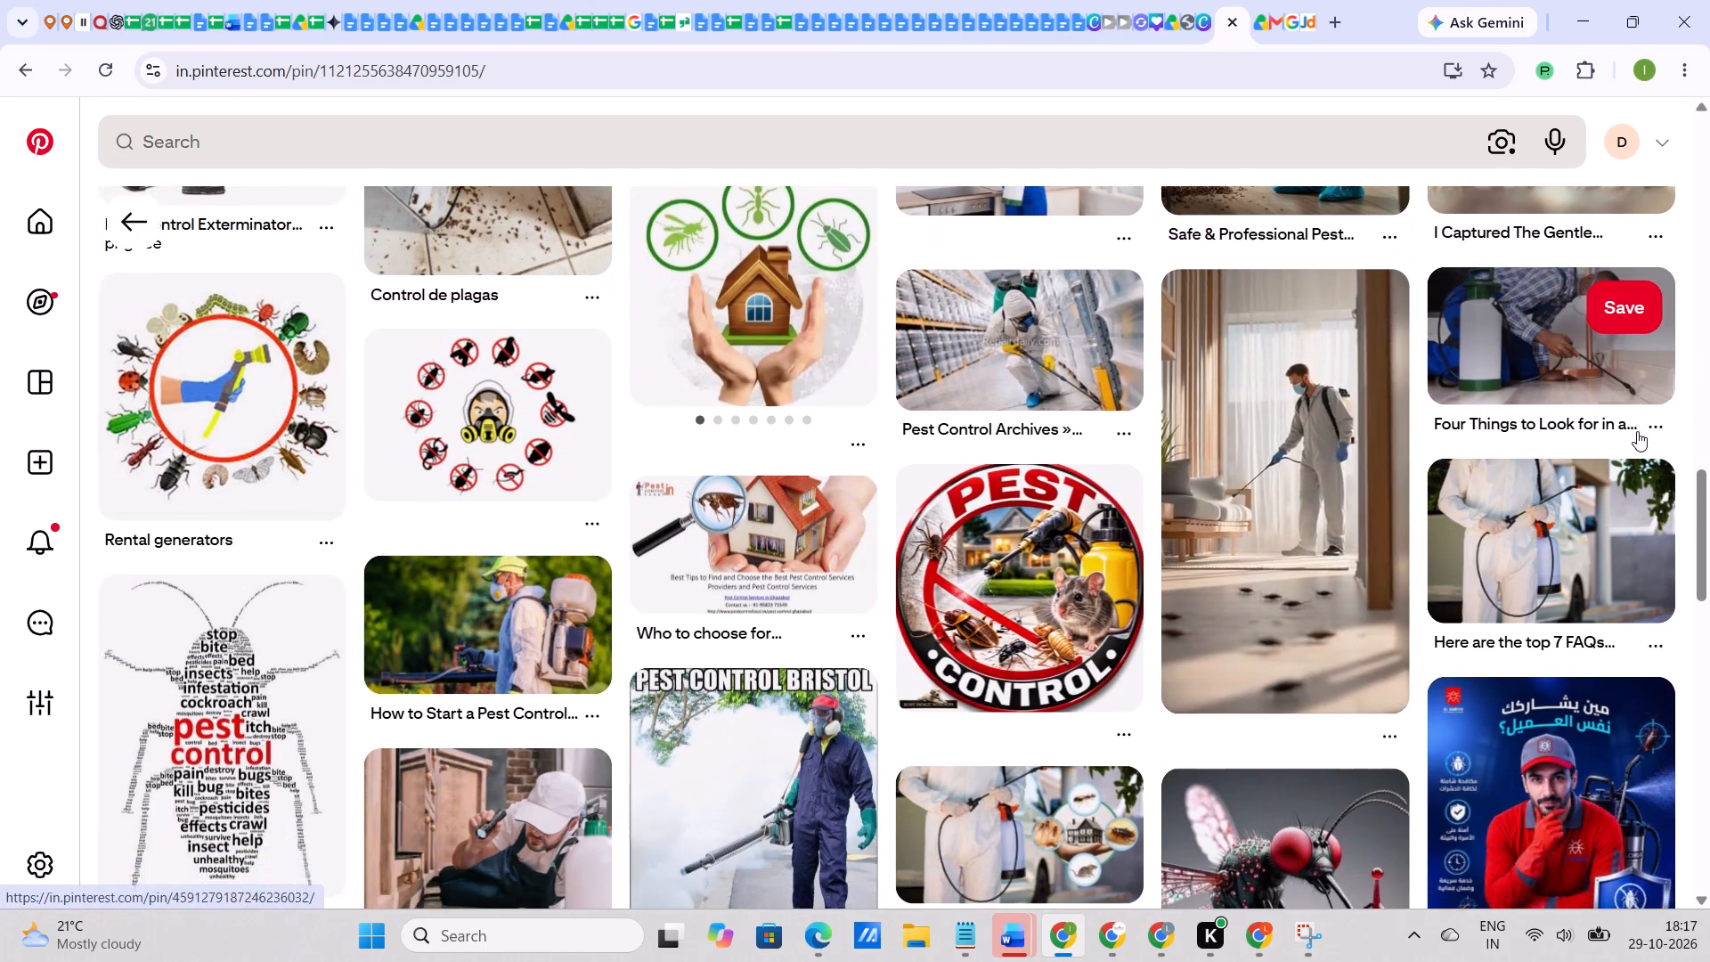
{"action": "scroll", "coordinate": [1637, 431], "scroll_direction": "down", "scroll_amount": 2}
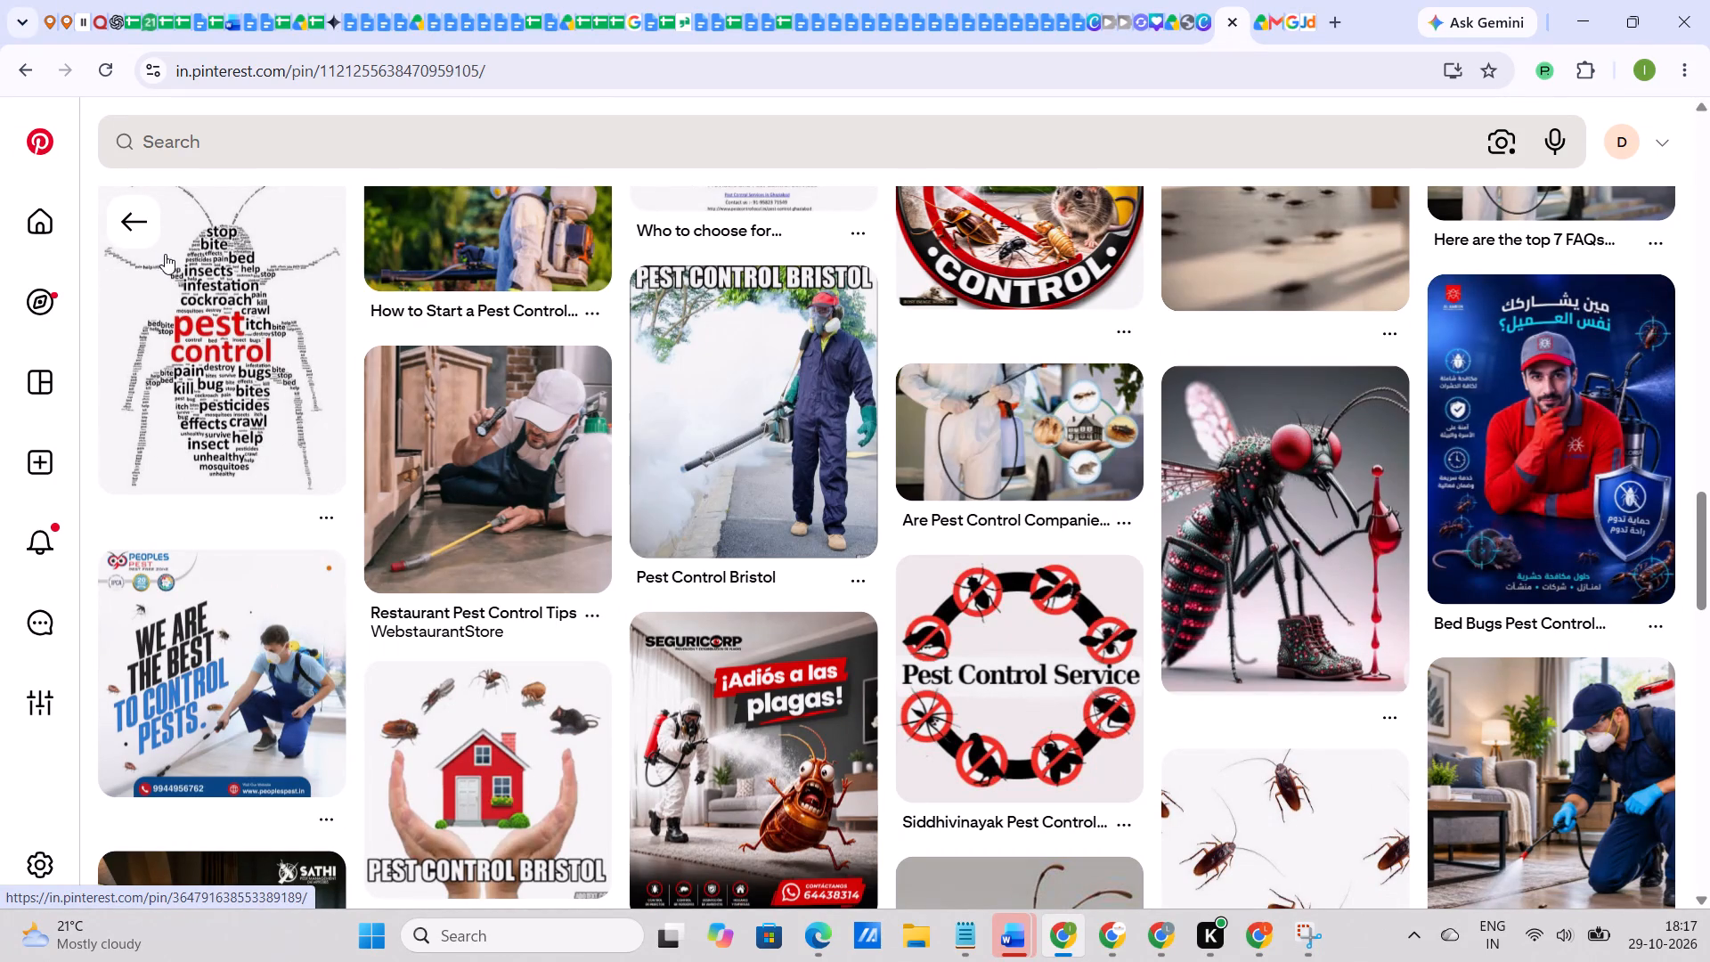
{"action": "scroll", "coordinate": [1028, 492], "scroll_direction": "down", "scroll_amount": 2}
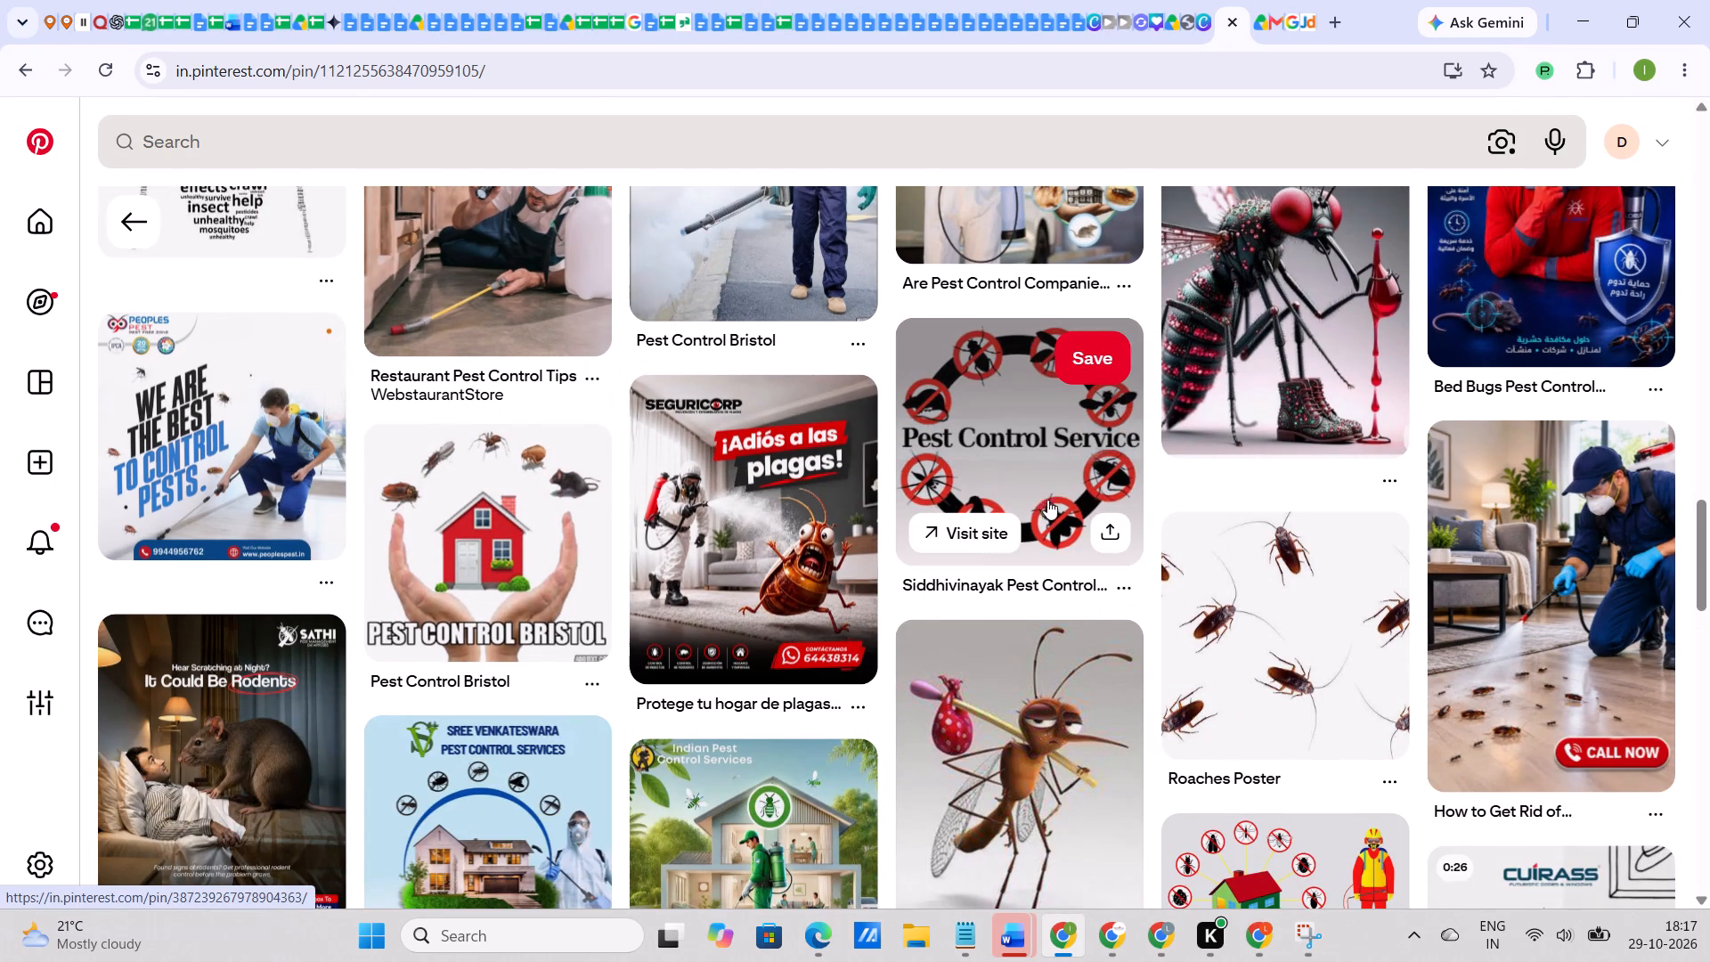
{"action": "scroll", "coordinate": [1152, 522], "scroll_direction": "down", "scroll_amount": 3}
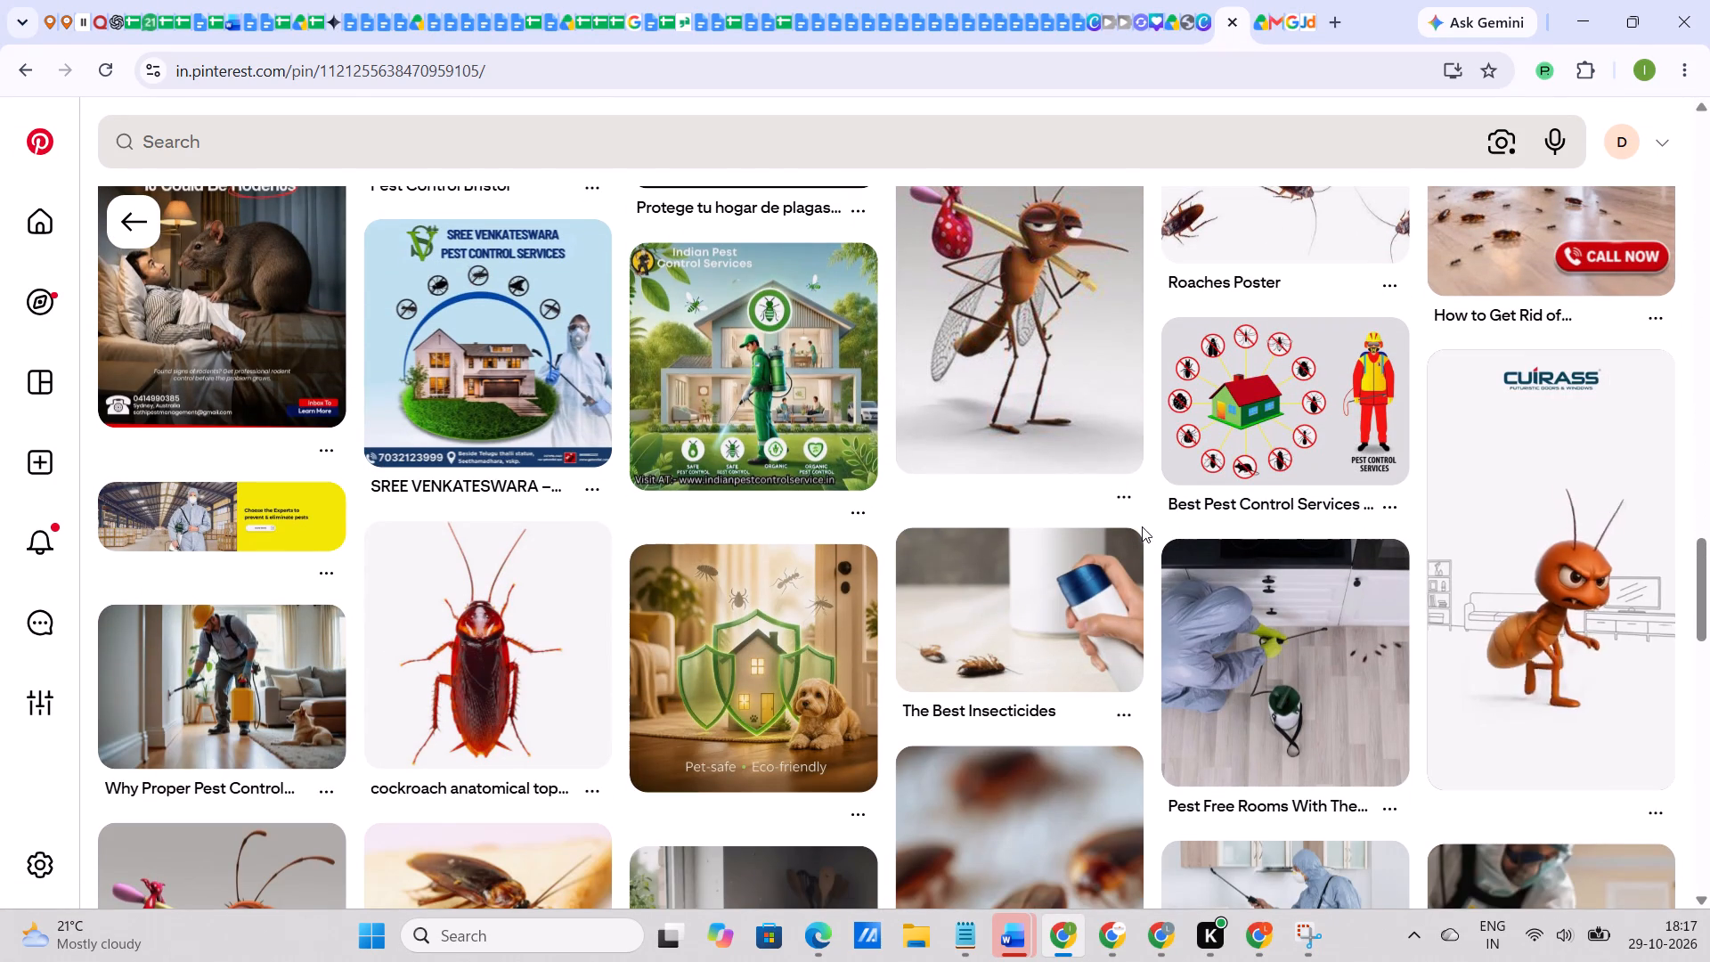
{"action": "scroll", "coordinate": [1139, 527], "scroll_direction": "down", "scroll_amount": 1}
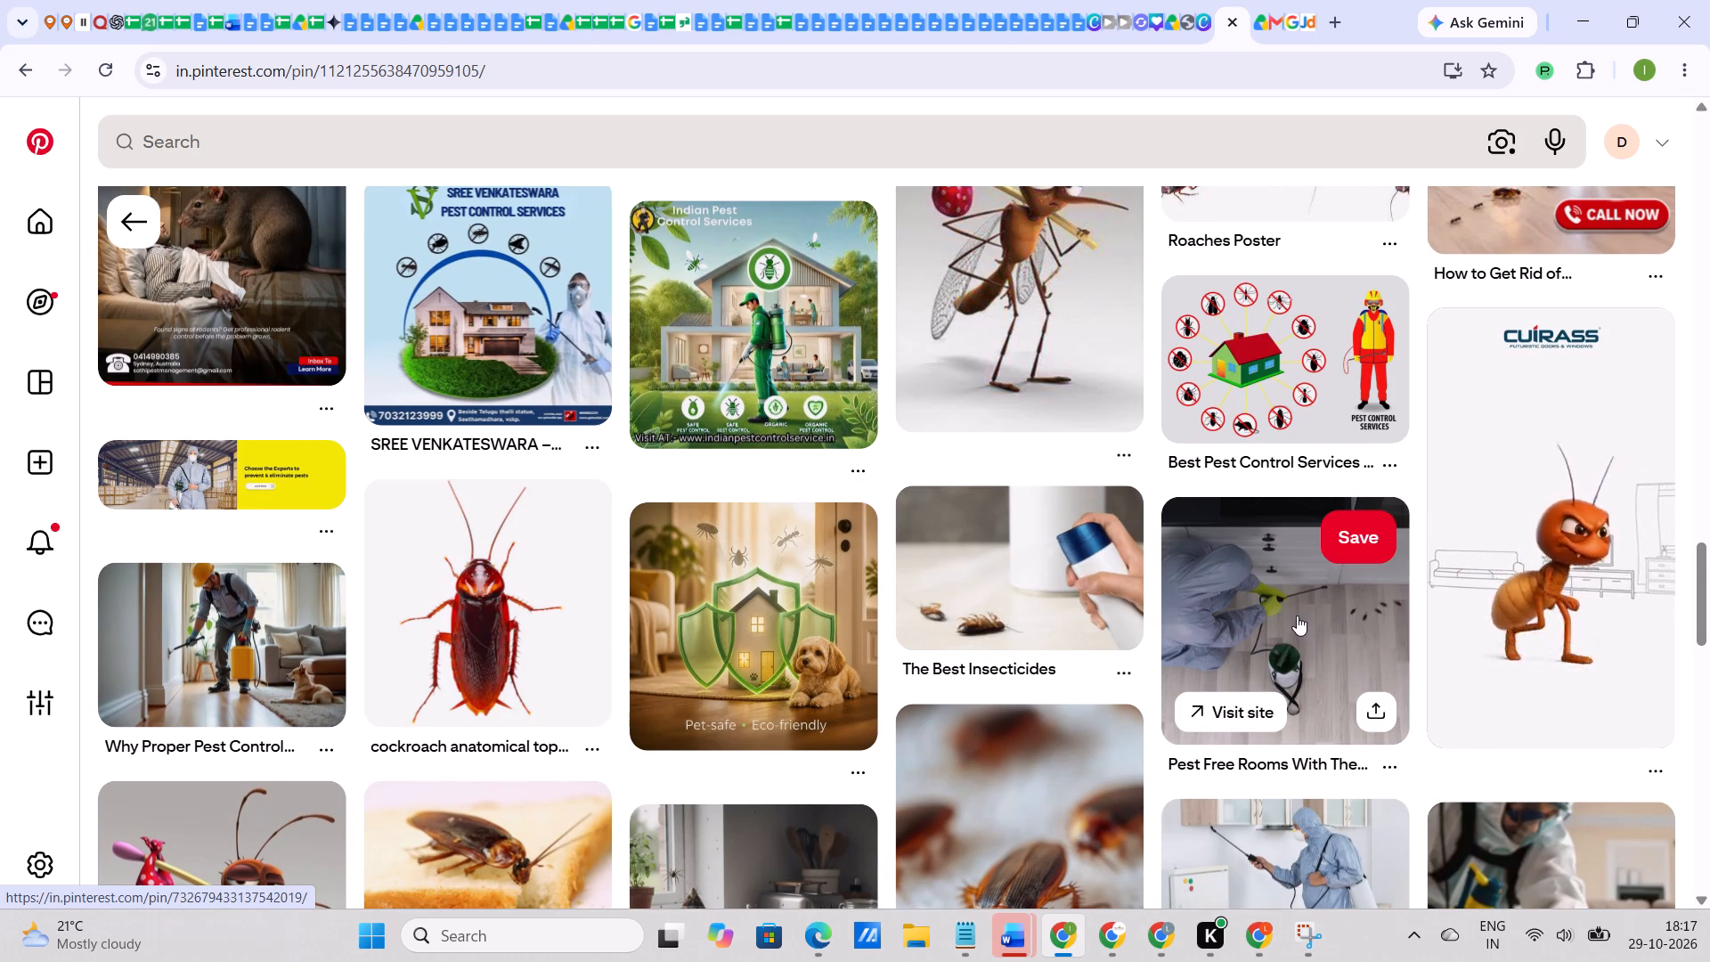
{"action": "scroll", "coordinate": [1297, 616], "scroll_direction": "down", "scroll_amount": 2}
{"action": "left_click", "coordinate": [1269, 391]}
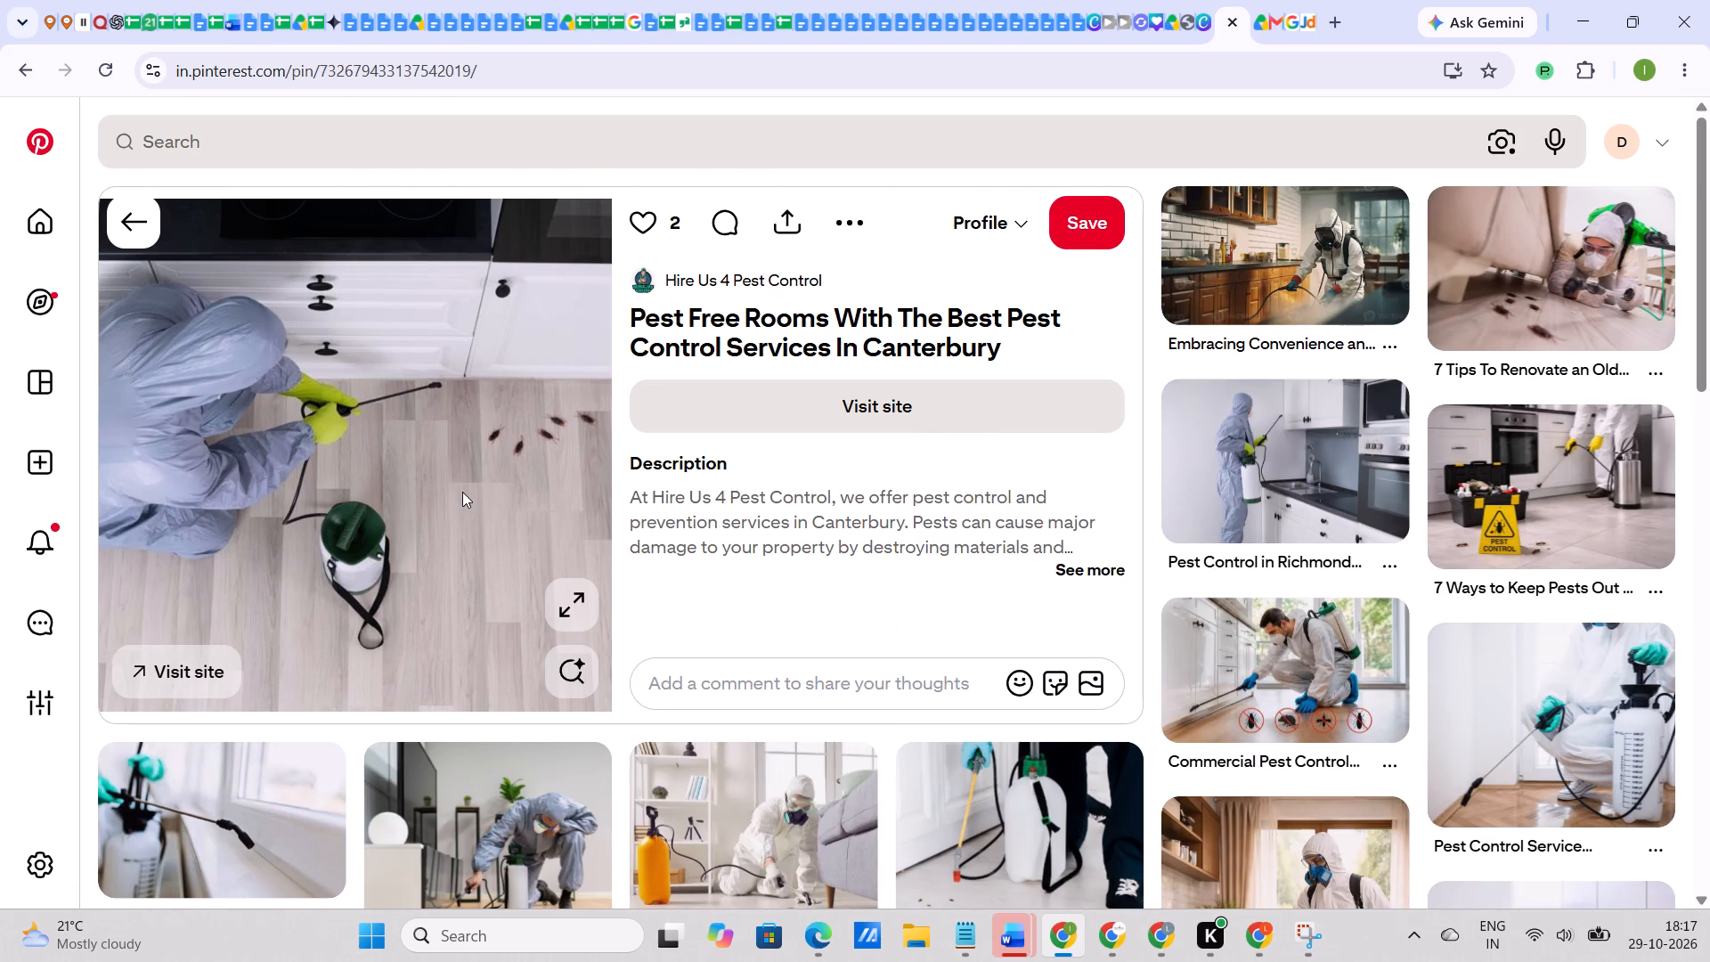
Download the image from the open pin showing a technician spraying a kitchen floor, and dismiss the save-or-share prompt.
{"action": "right_click", "coordinate": [462, 492]}
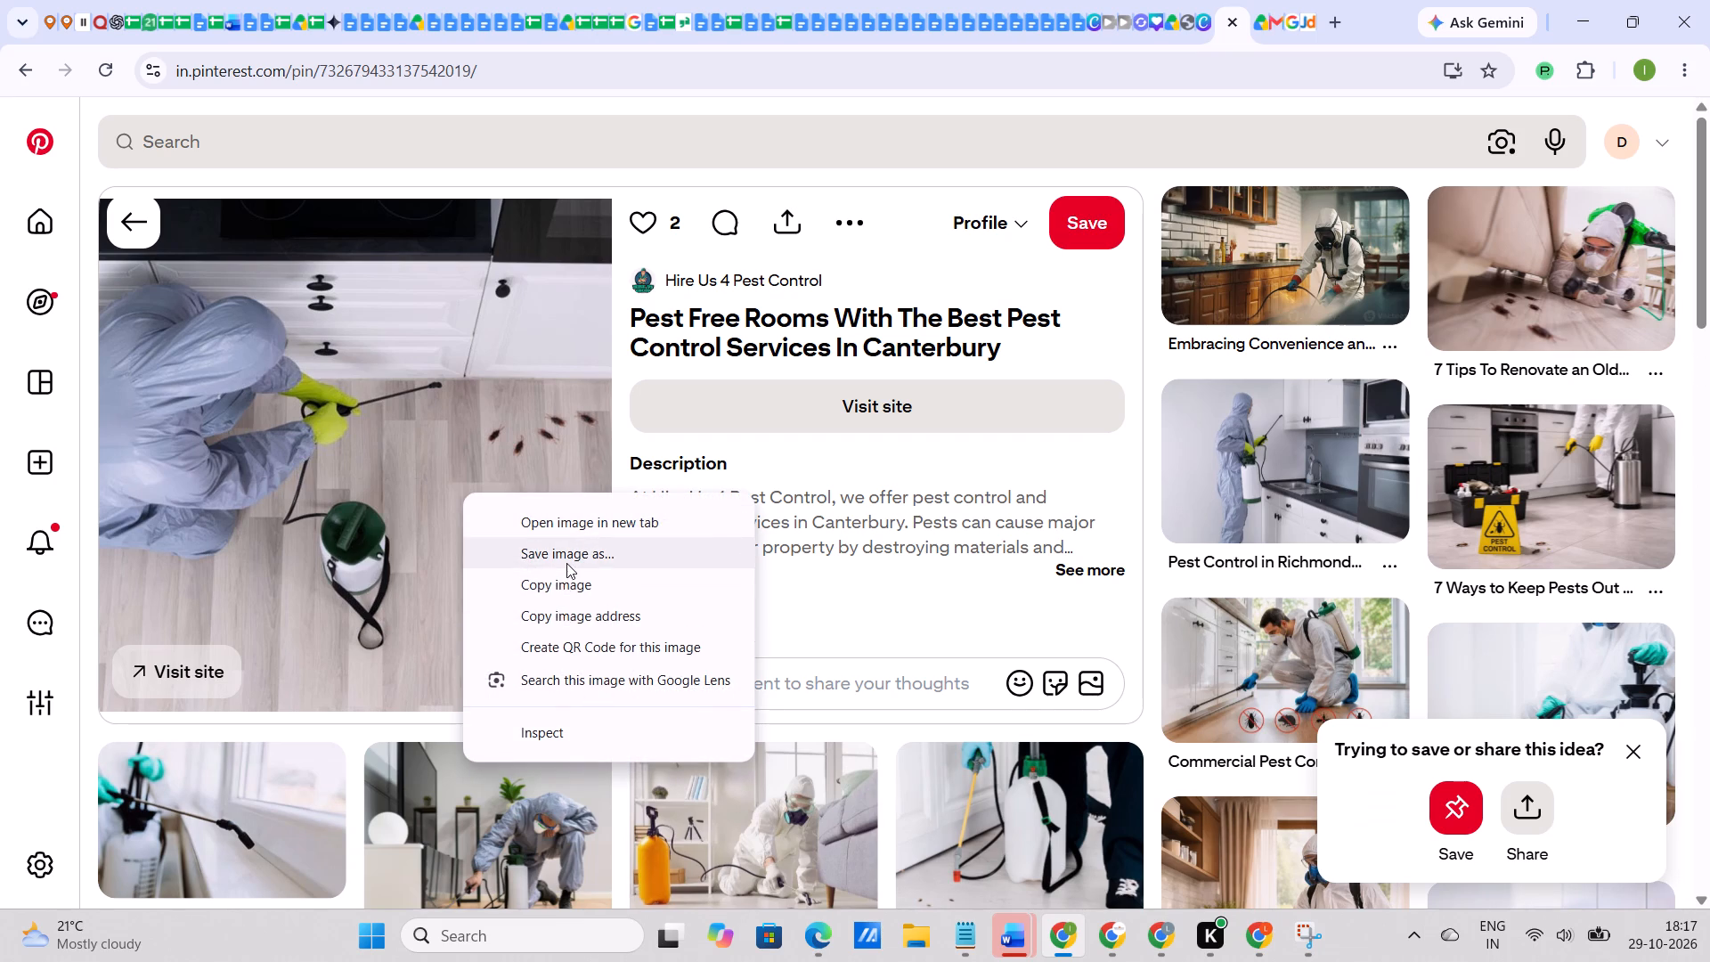
{"action": "left_click", "coordinate": [566, 563]}
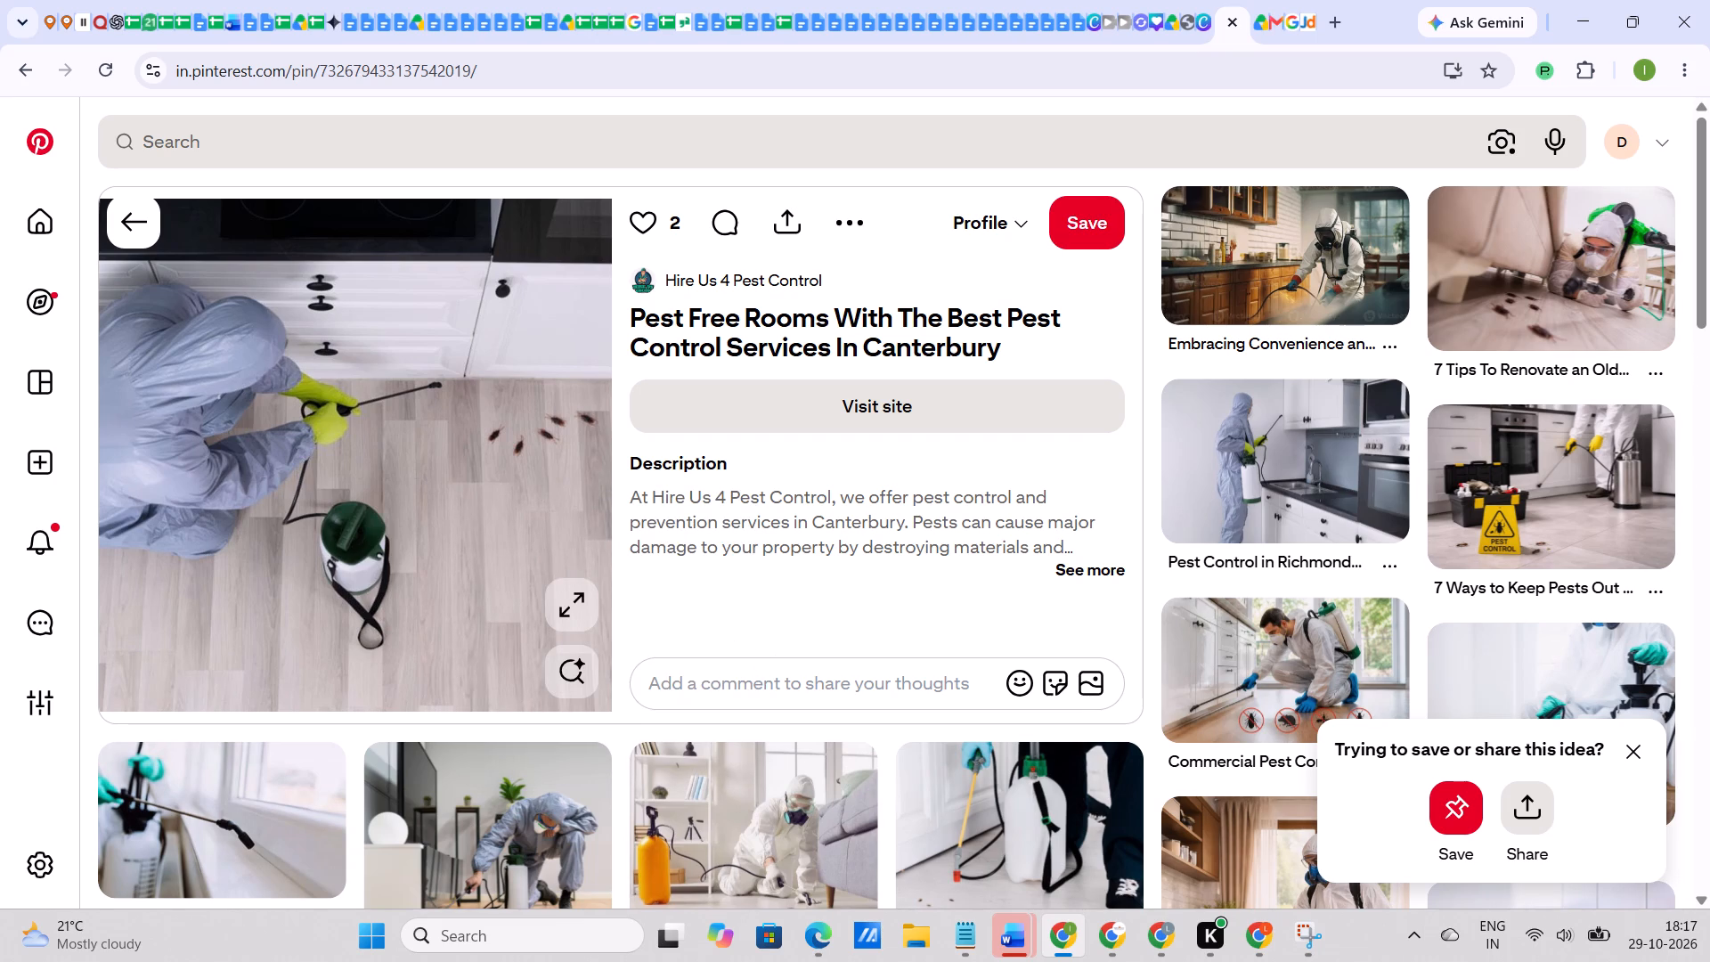
{"action": "left_click", "coordinate": [1641, 755]}
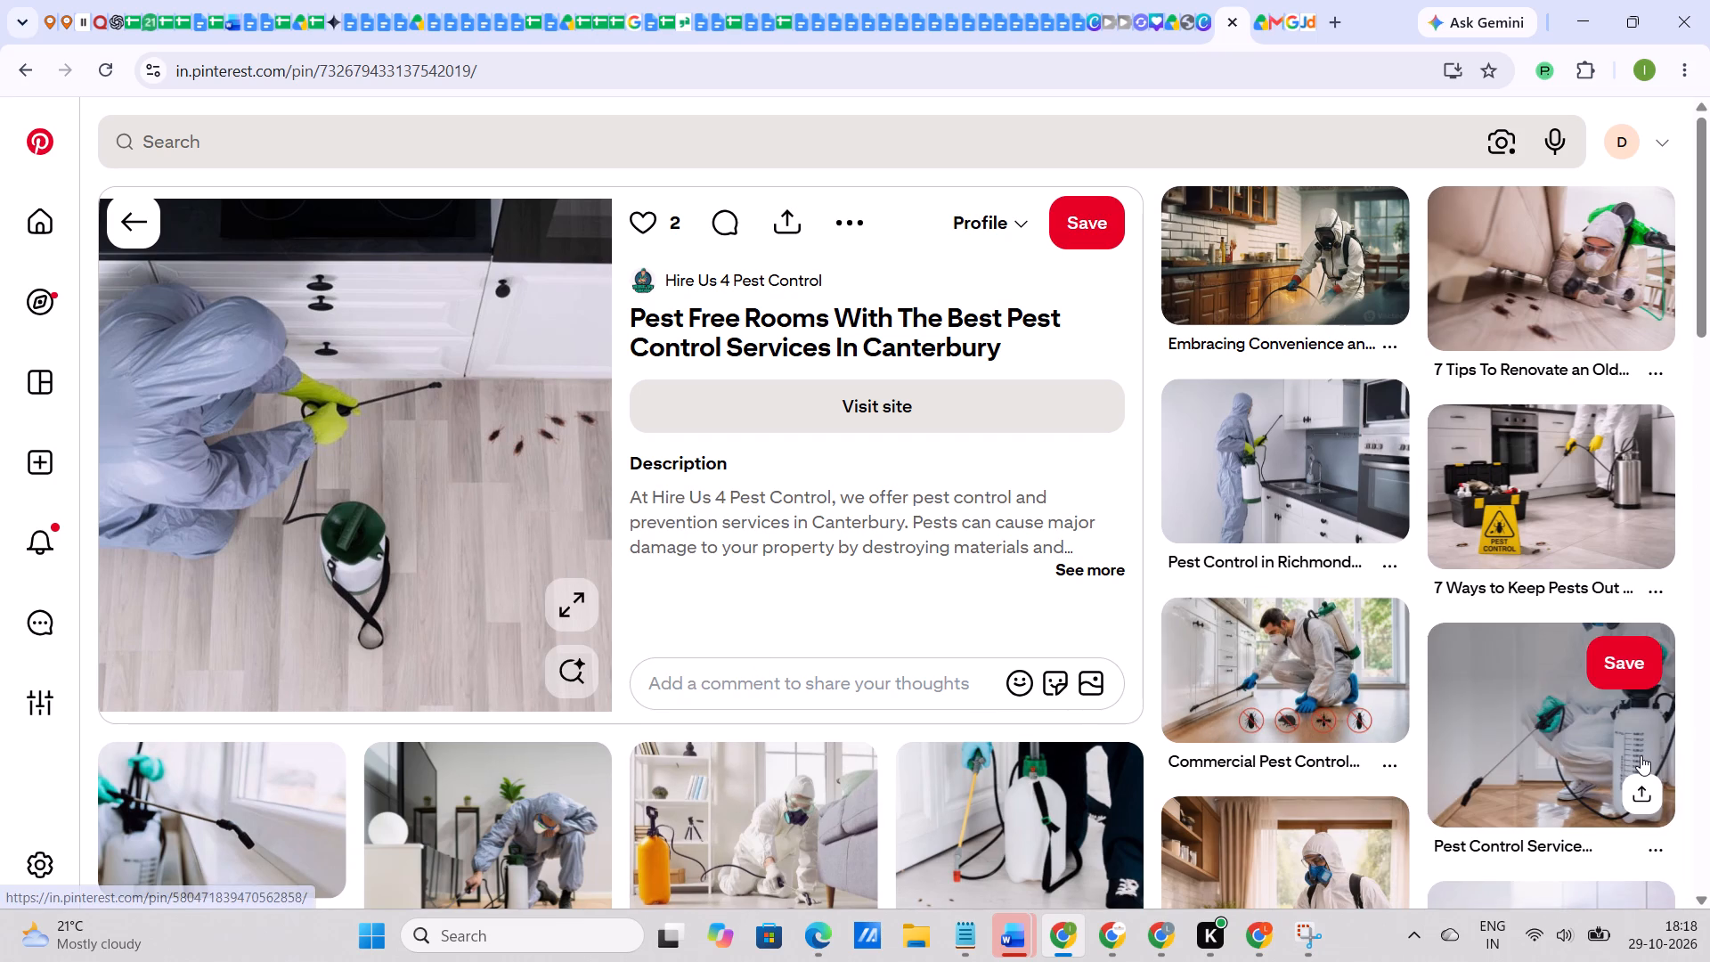
{"action": "scroll", "coordinate": [1501, 748], "scroll_direction": "down", "scroll_amount": 4}
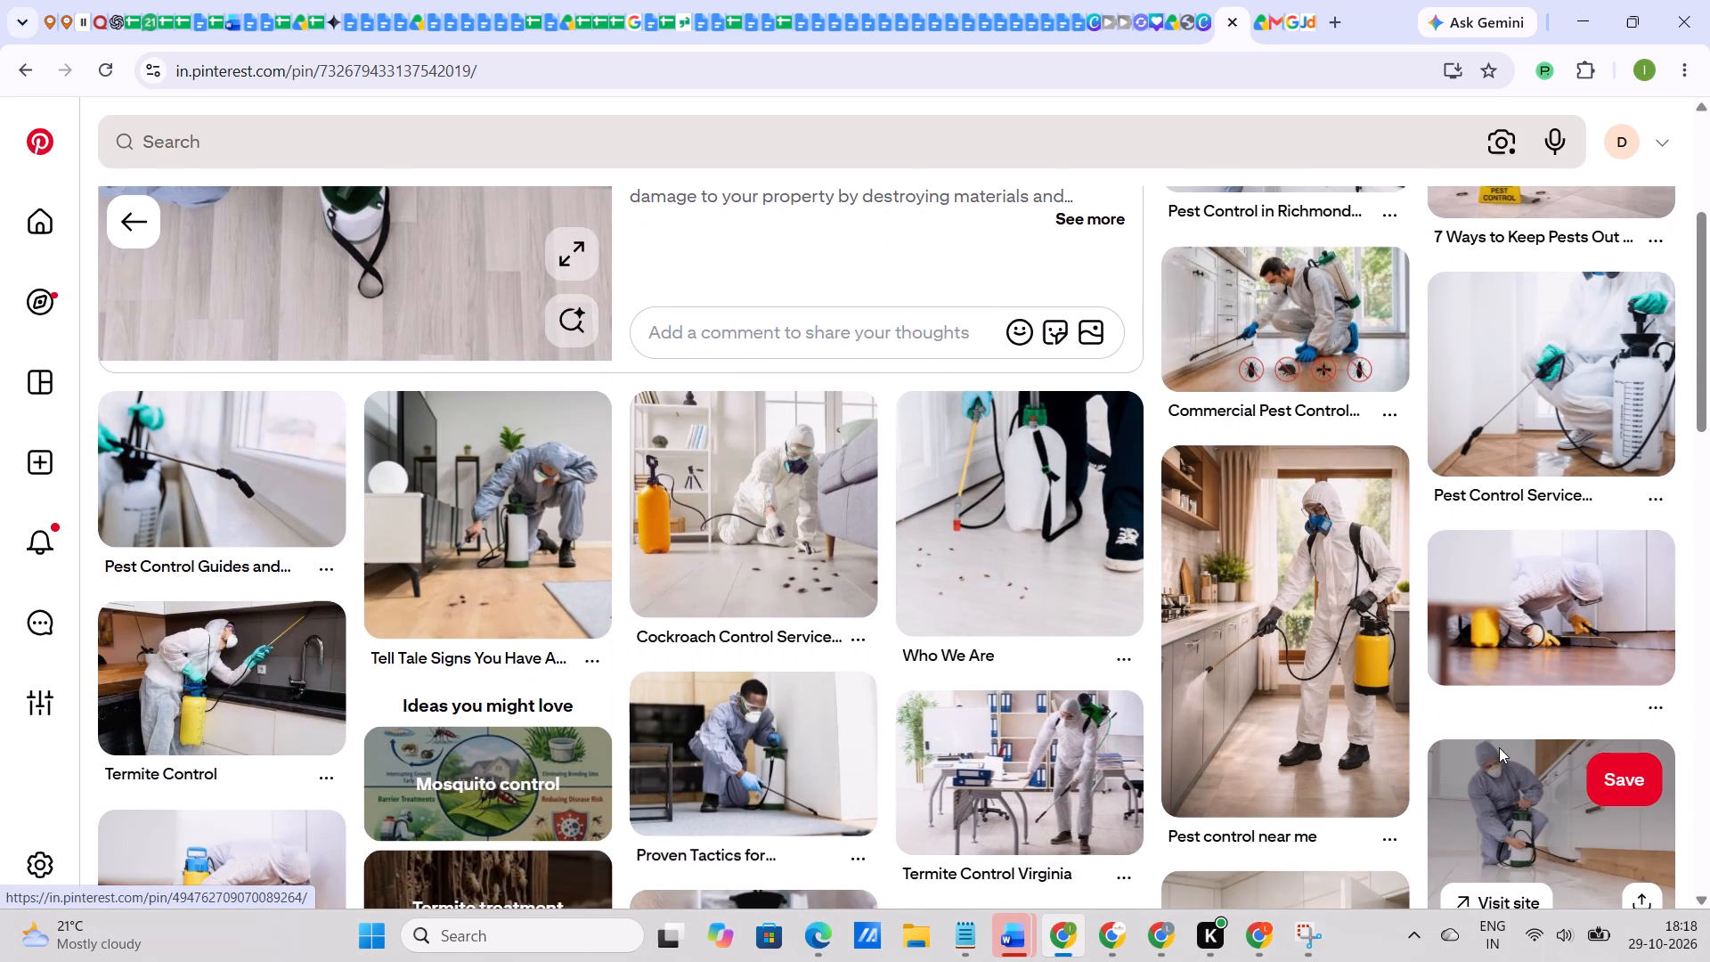
{"action": "scroll", "coordinate": [1499, 747], "scroll_direction": "down", "scroll_amount": 1}
{"action": "left_click", "coordinate": [878, 692]}
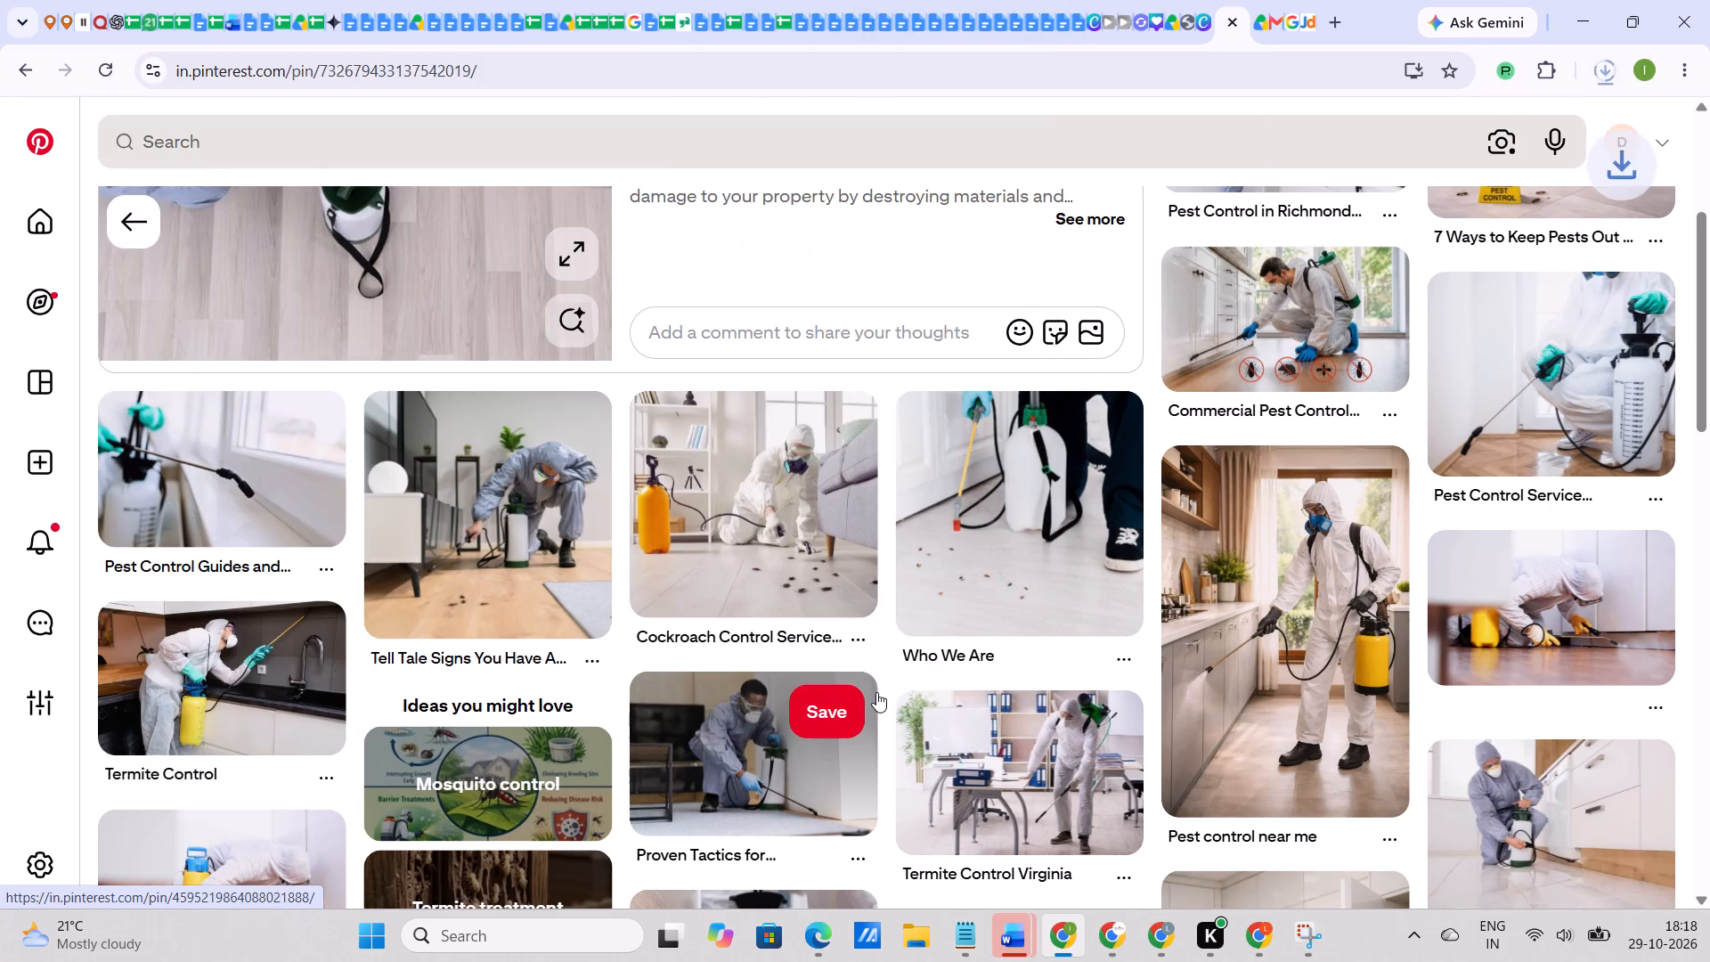
Switch back to the cockroach blog draft in the AddressGuru editor window.
{"action": "scroll", "coordinate": [876, 692], "scroll_direction": "down", "scroll_amount": 6}
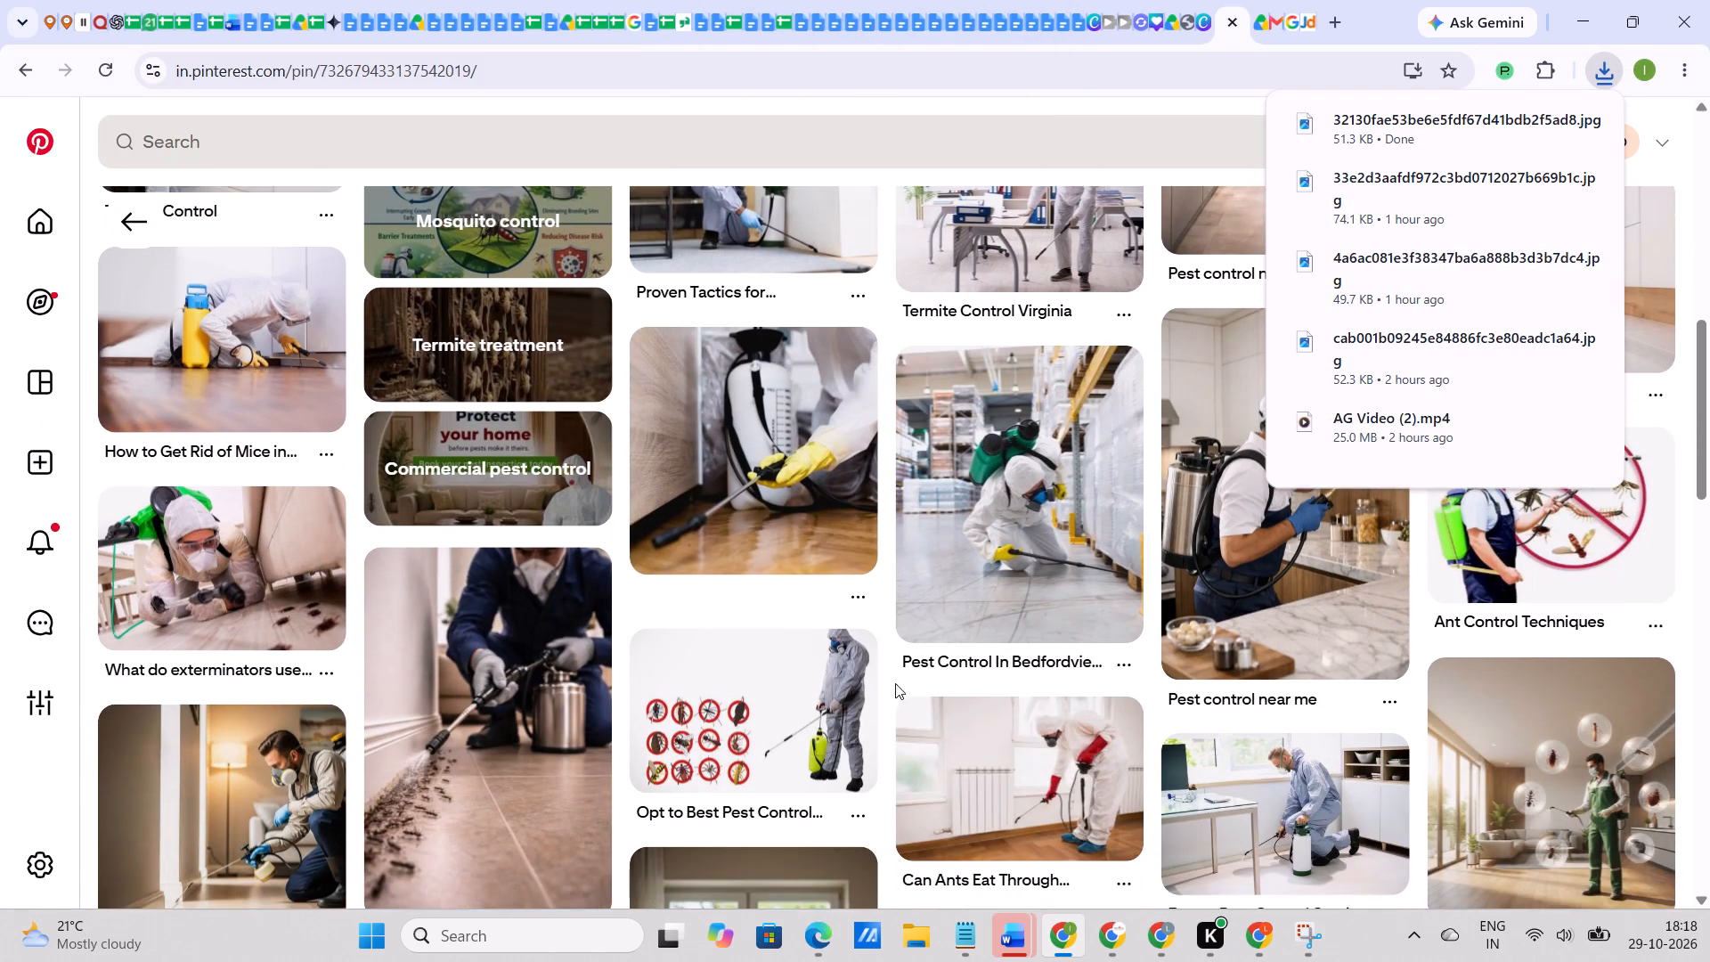
{"action": "scroll", "coordinate": [895, 683], "scroll_direction": "down", "scroll_amount": 1}
{"action": "left_click", "coordinate": [1163, 941]}
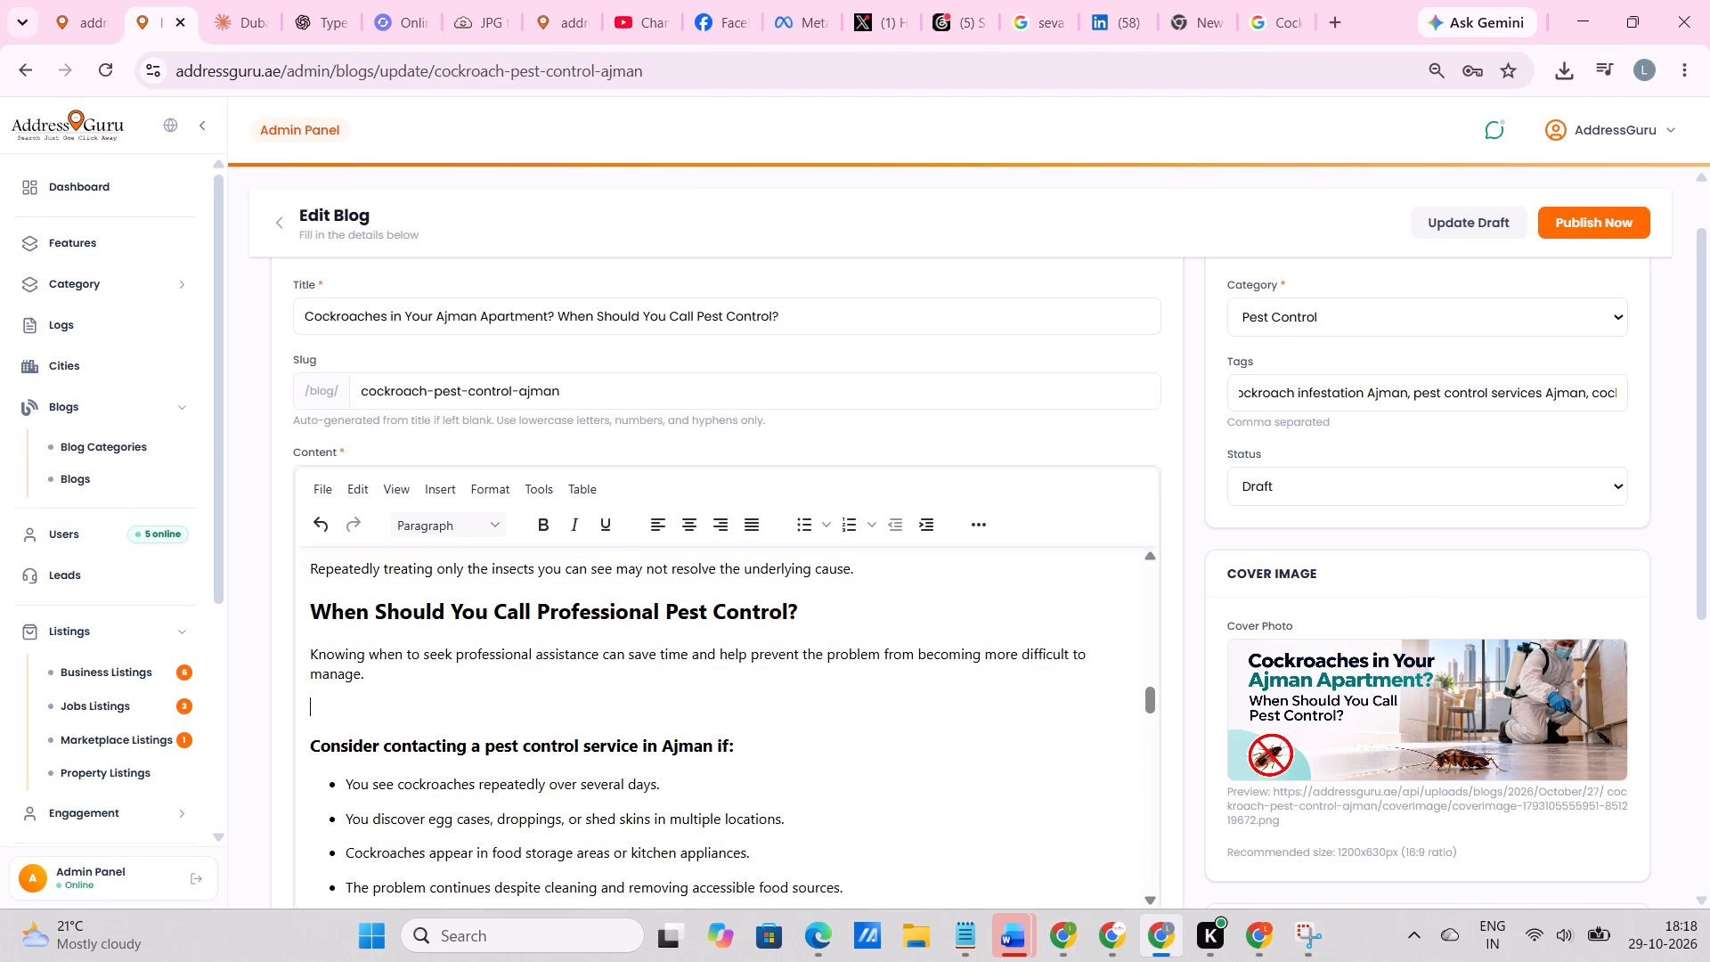
Add the newly downloaded technician JPG to CloudConvert's JPG to WEBP converter and convert it to WEBP.
{"action": "left_click", "coordinate": [491, 0]}
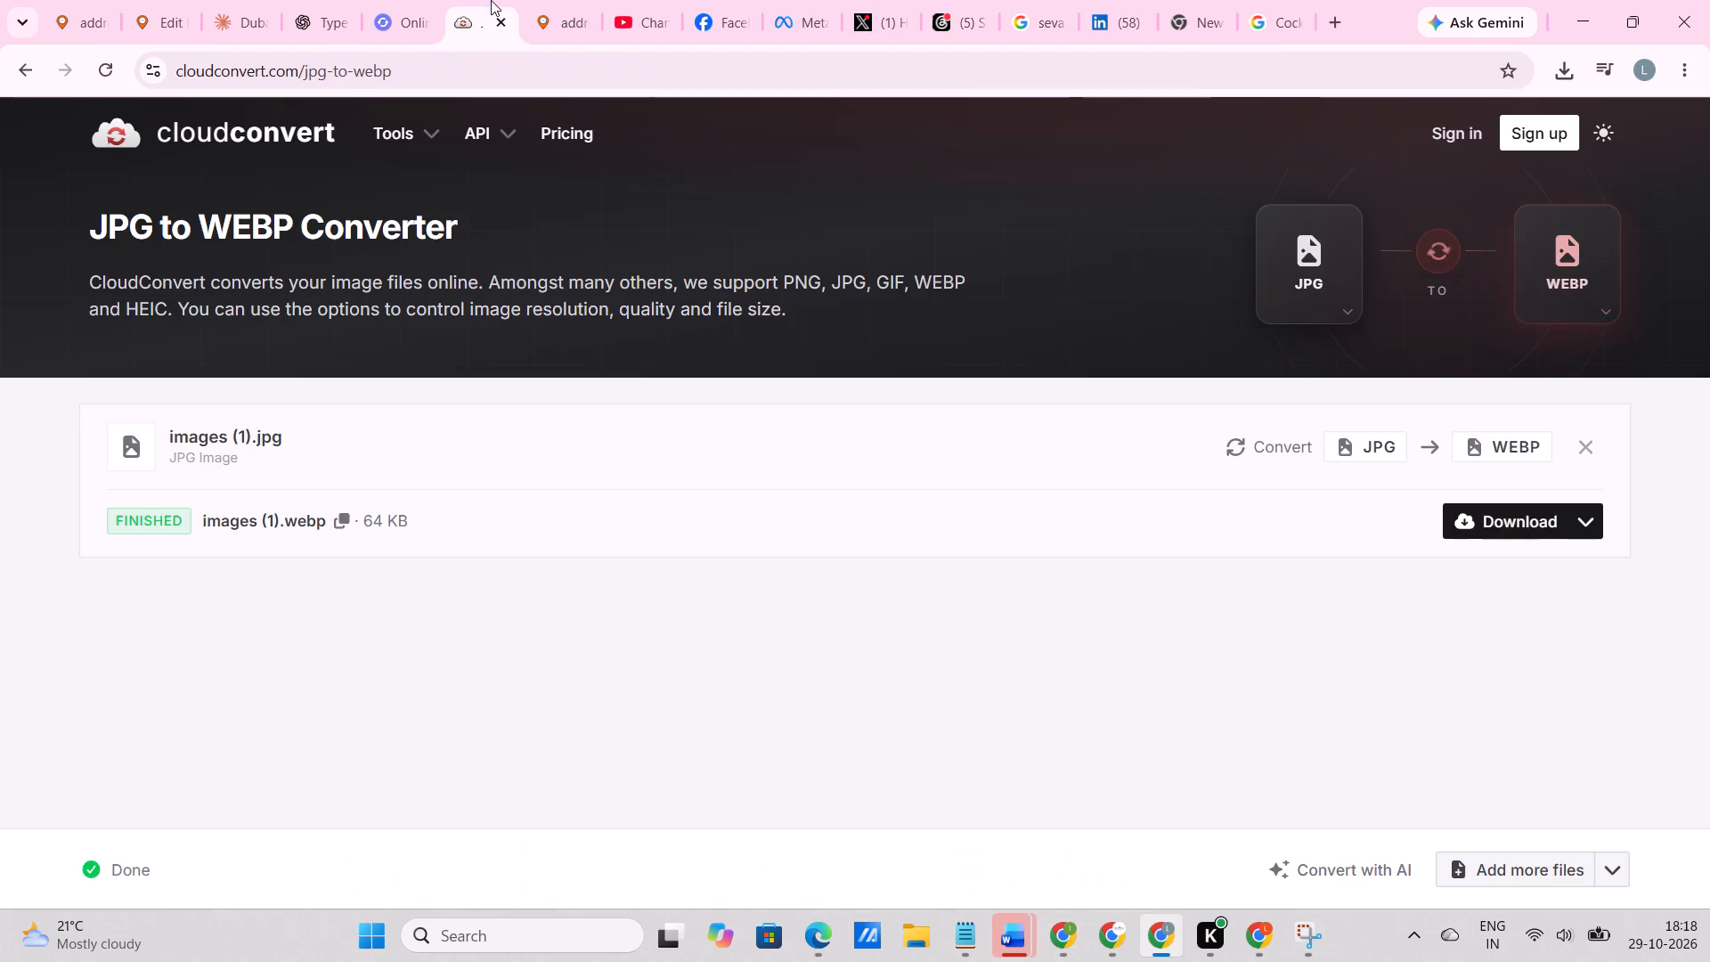
{"action": "left_click", "coordinate": [1473, 871]}
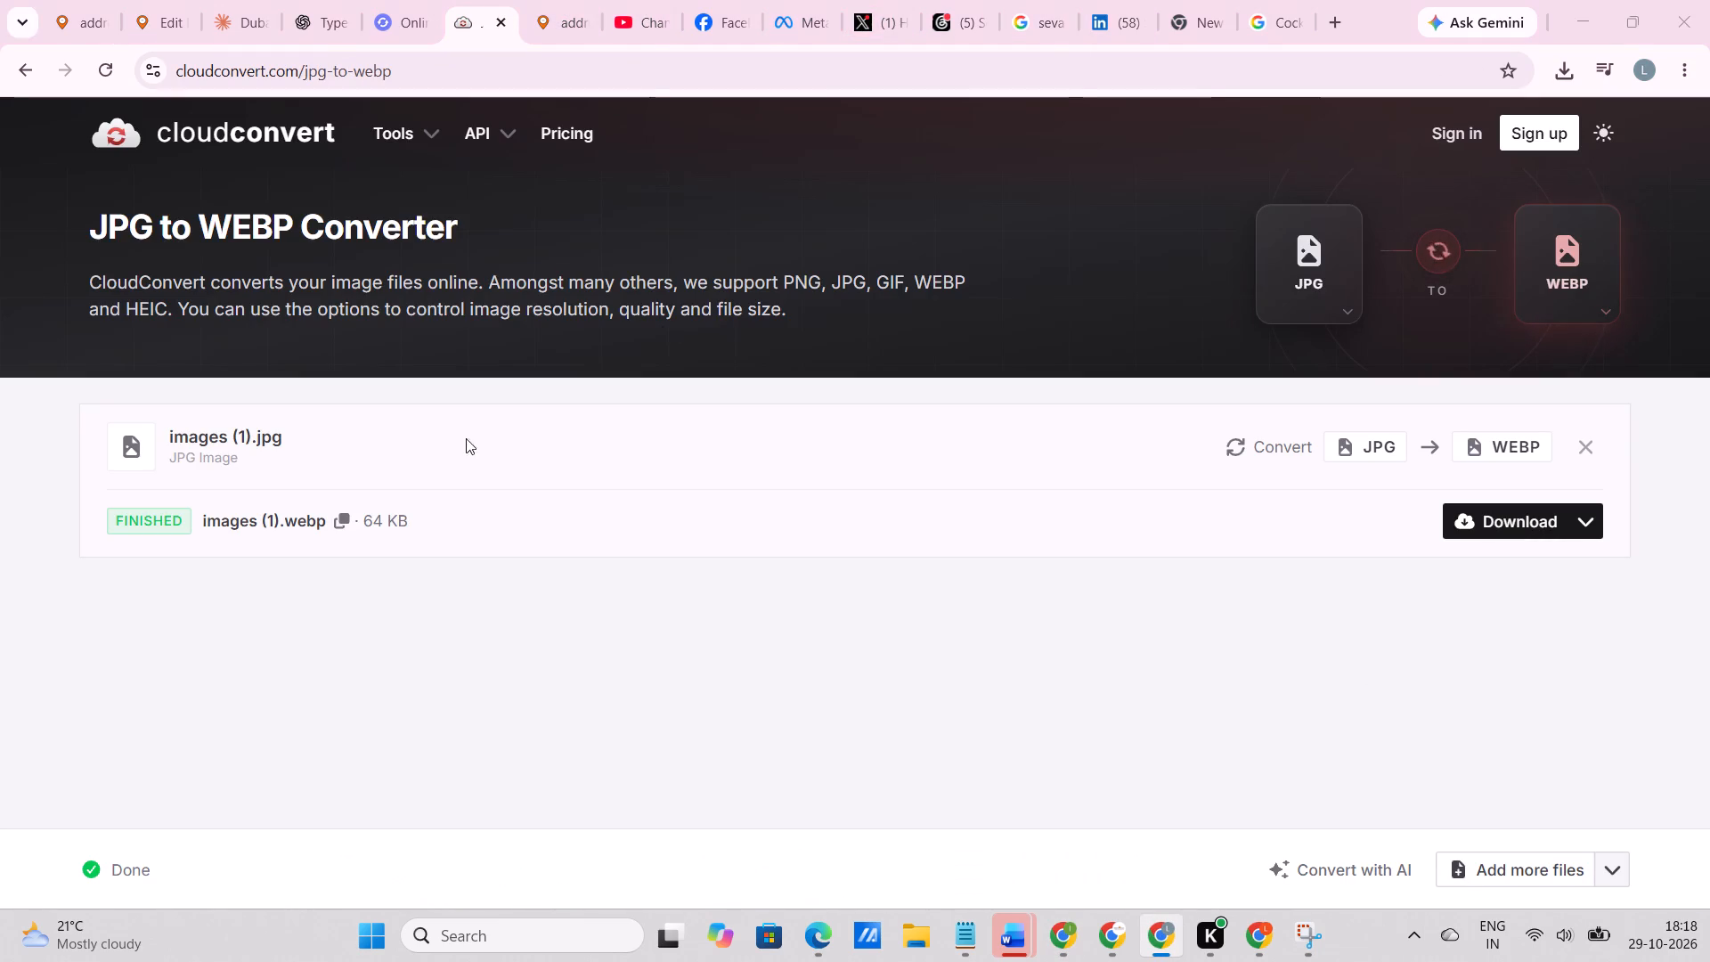
{"action": "left_click", "coordinate": [300, 269]}
{"action": "left_click", "coordinate": [872, 689]}
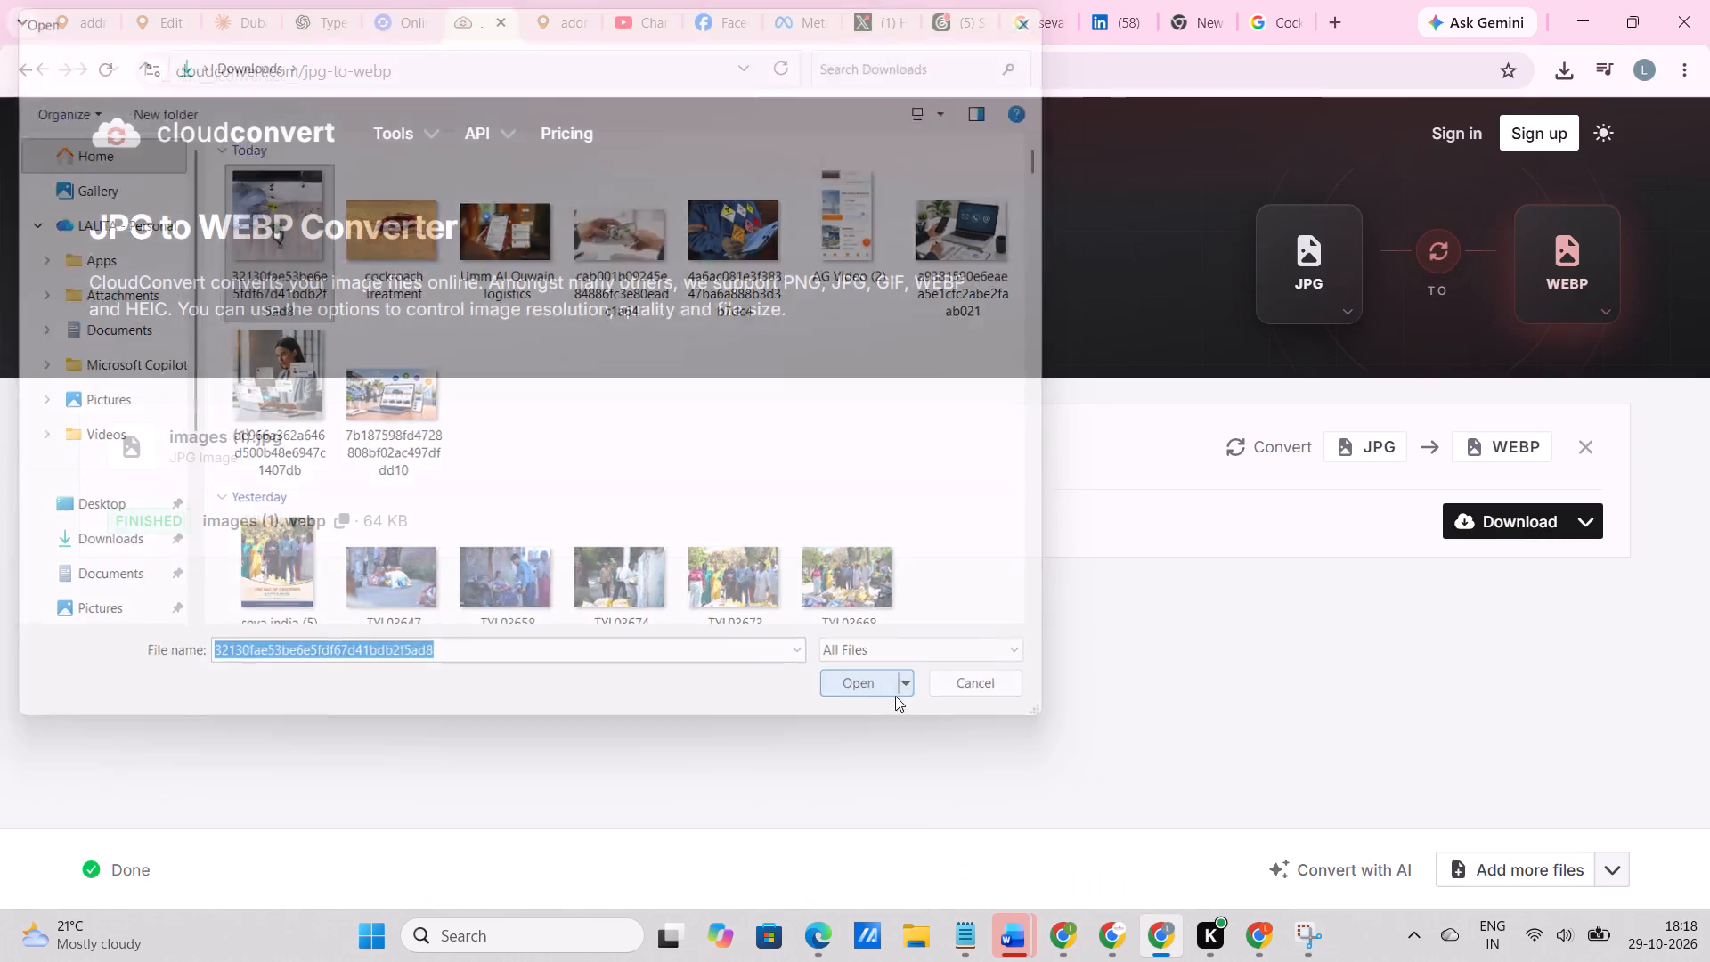
{"action": "left_click", "coordinate": [1522, 859]}
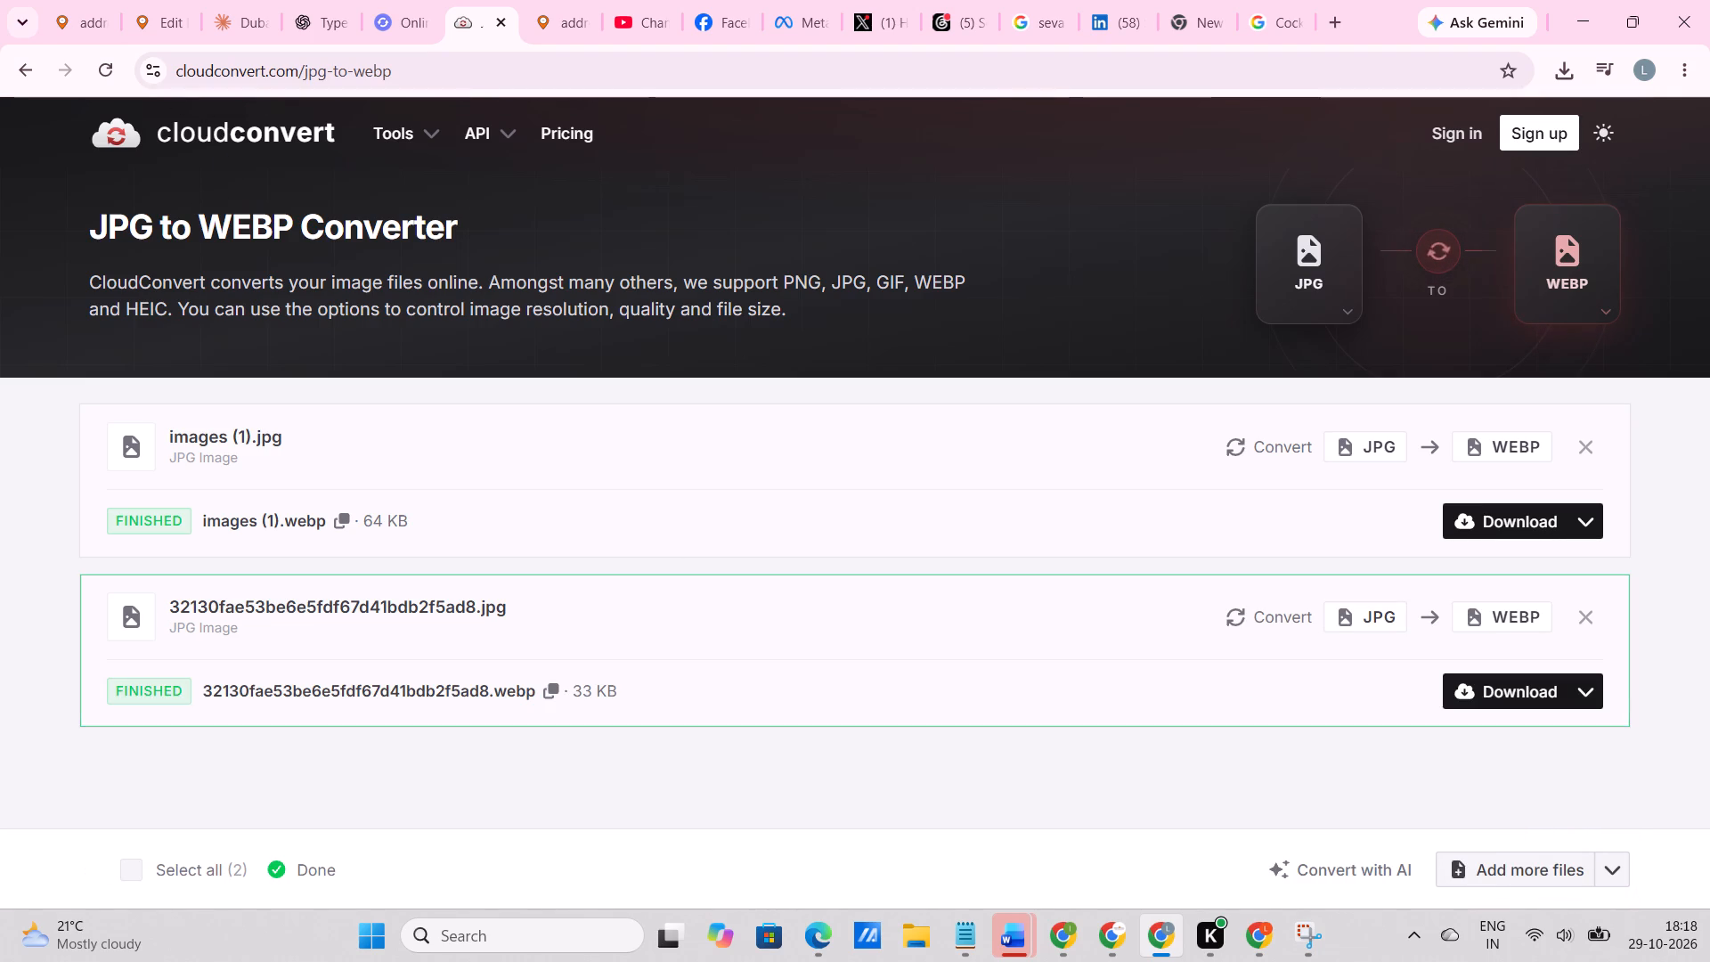
In File Explorer, delete the original technician JPG from the Downloads folder and put the window away.
{"action": "left_click", "coordinate": [916, 944]}
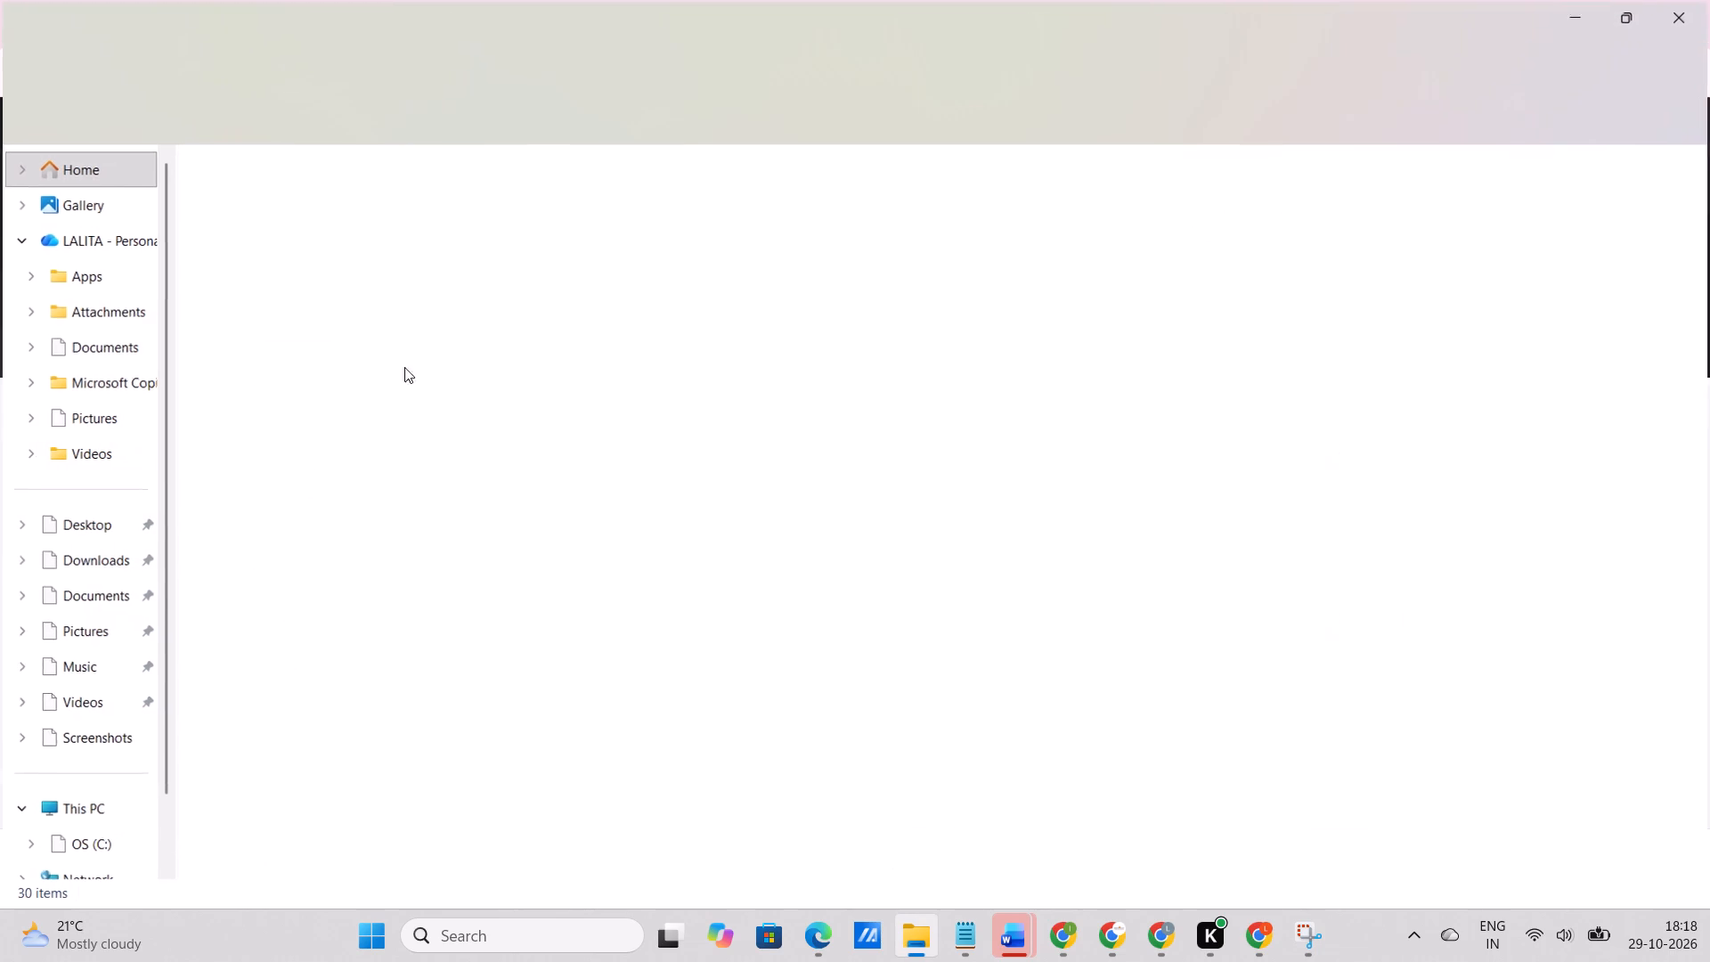
{"action": "left_click", "coordinate": [67, 561]}
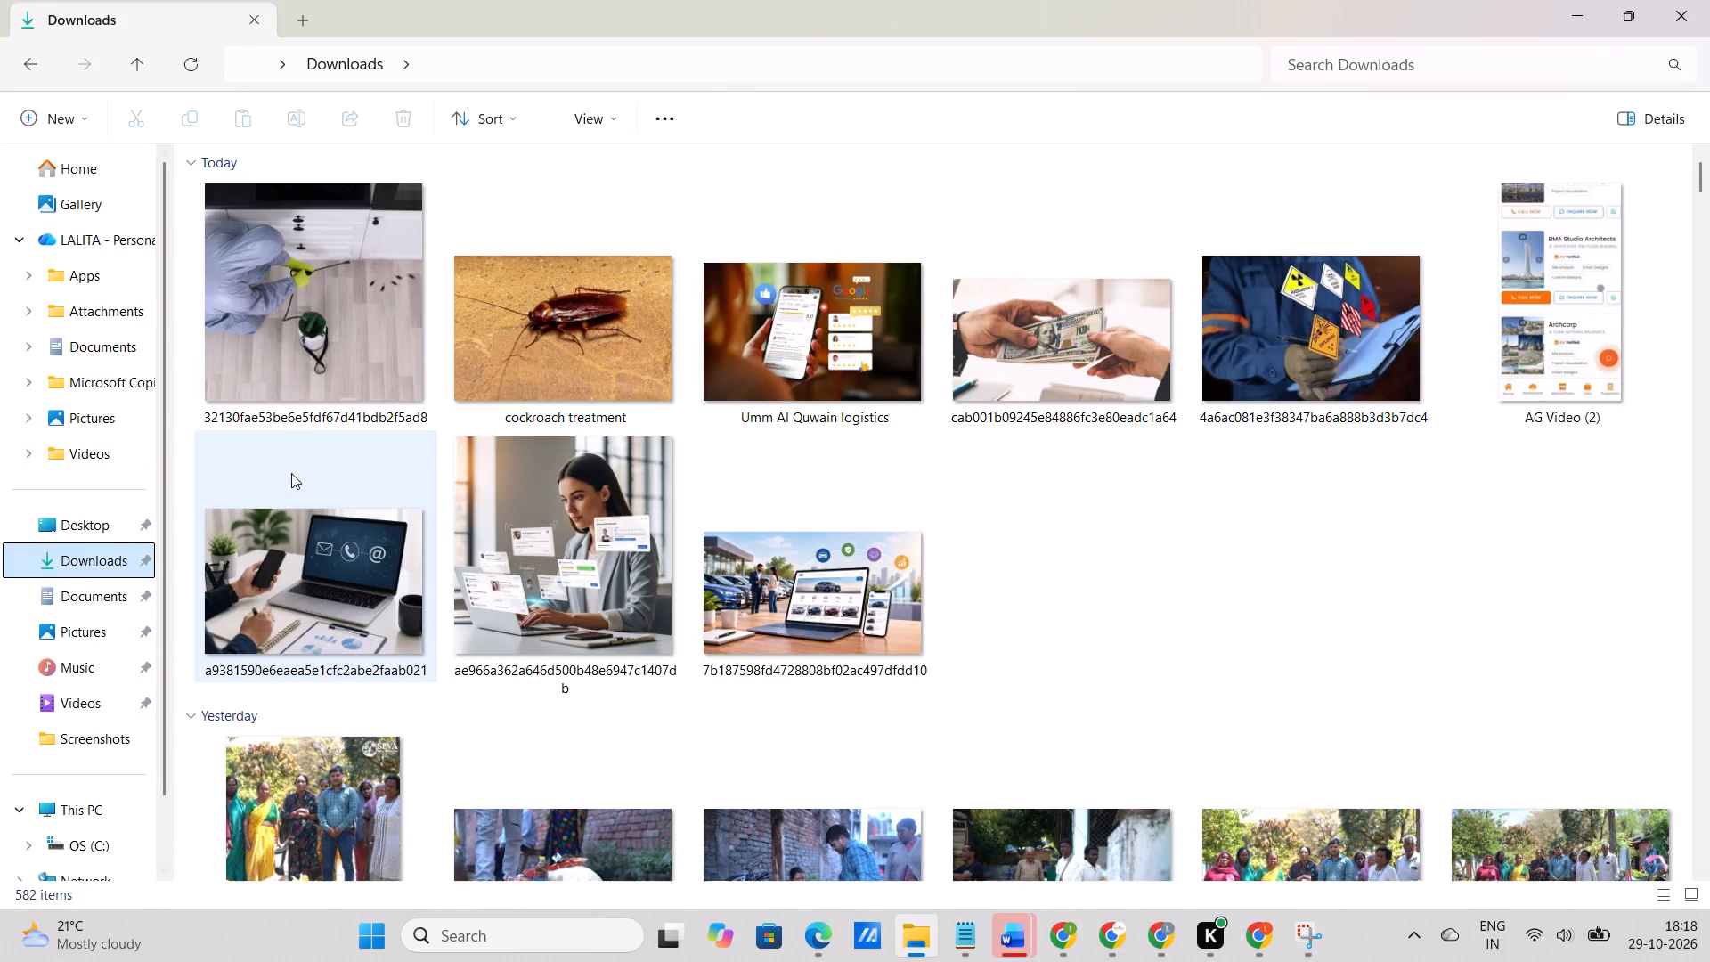
{"action": "left_click", "coordinate": [281, 377]}
{"action": "left_click", "coordinate": [400, 119]}
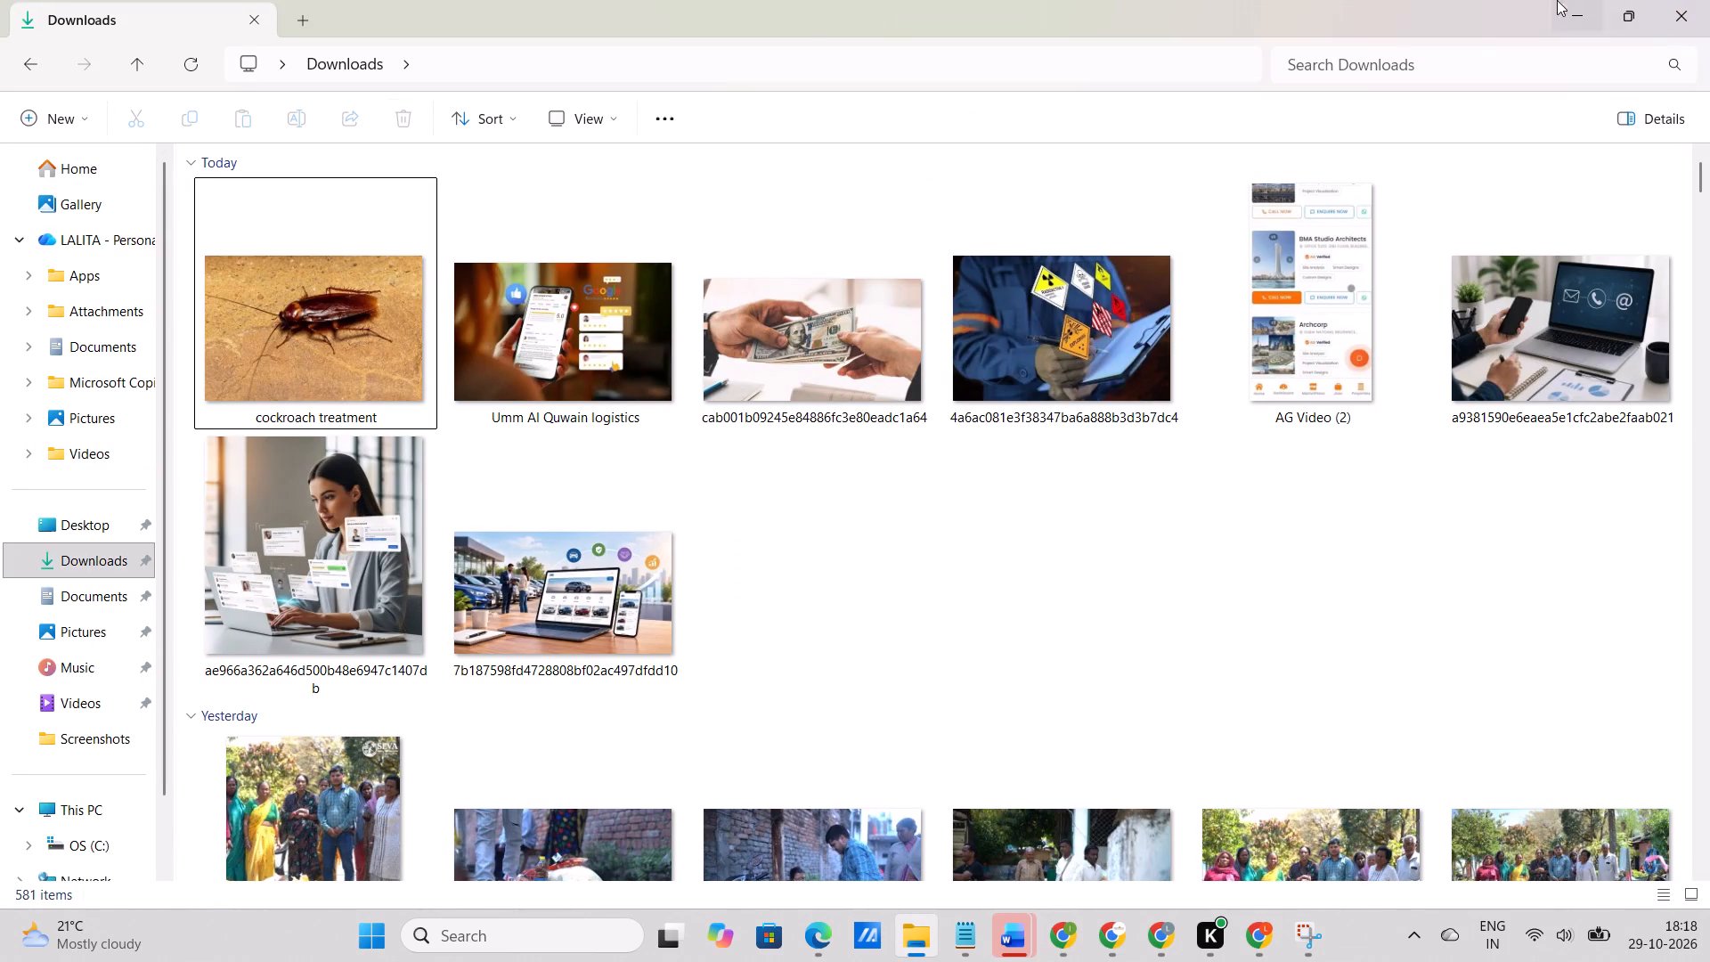
{"action": "left_click", "coordinate": [1582, 0]}
Download the converted WEBP version of the technician image from CloudConvert.
{"action": "left_click", "coordinate": [1537, 705]}
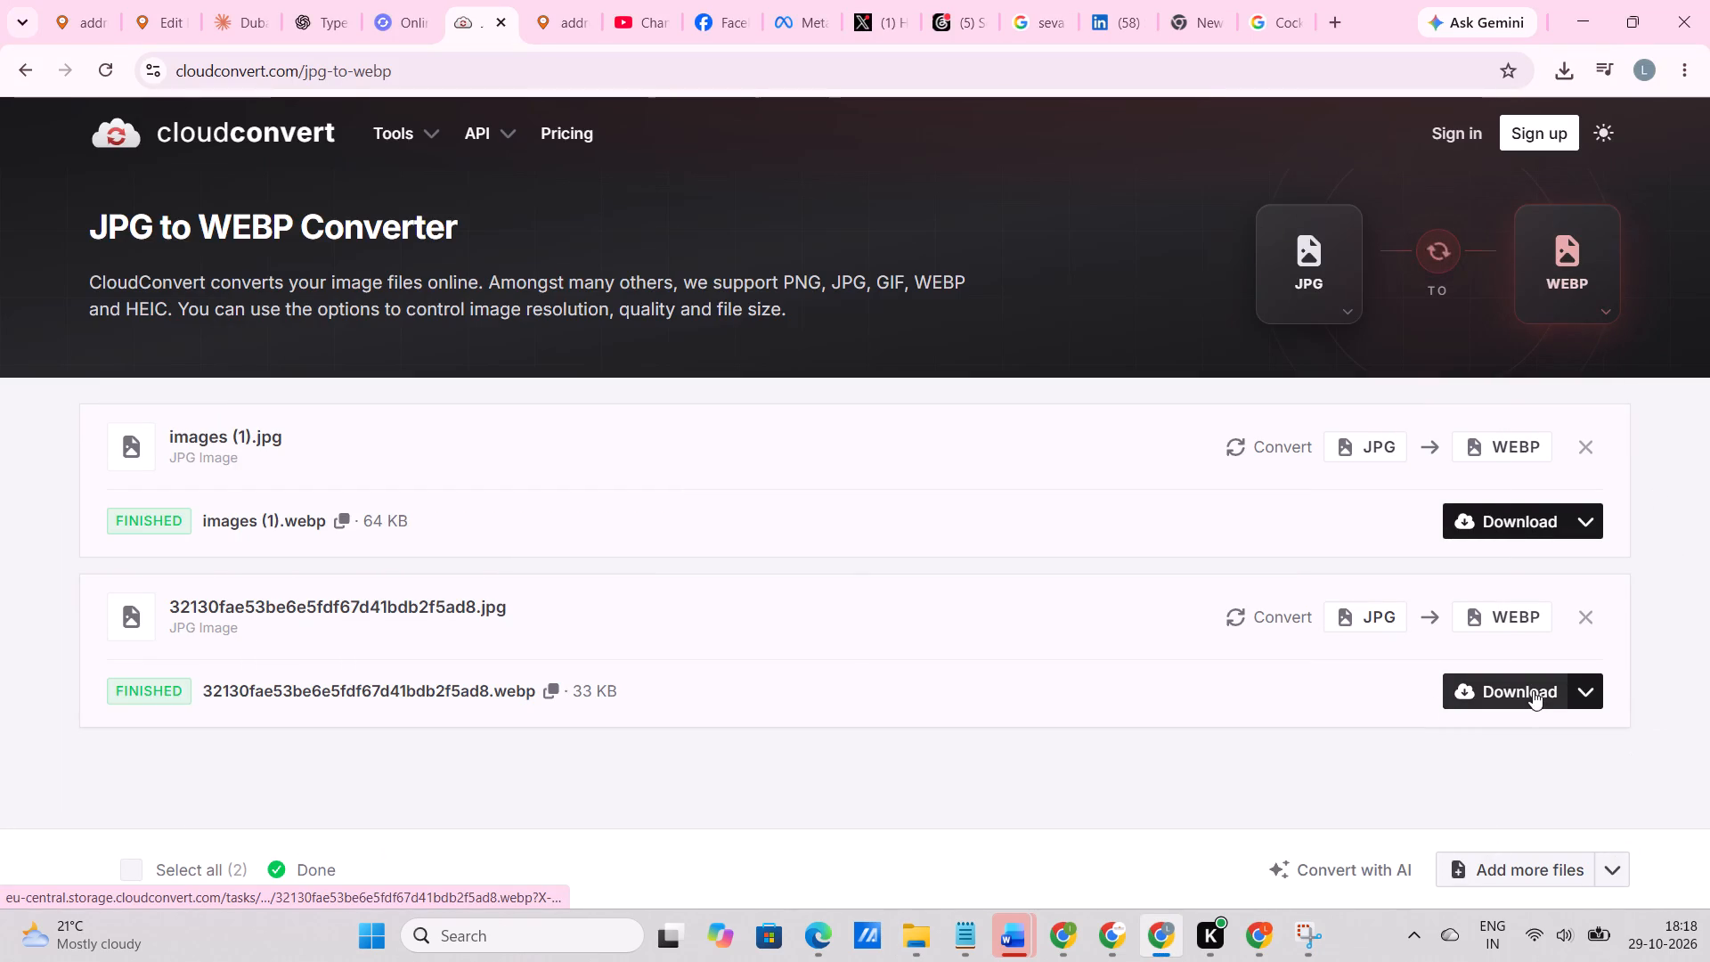
{"action": "left_click", "coordinate": [1496, 692]}
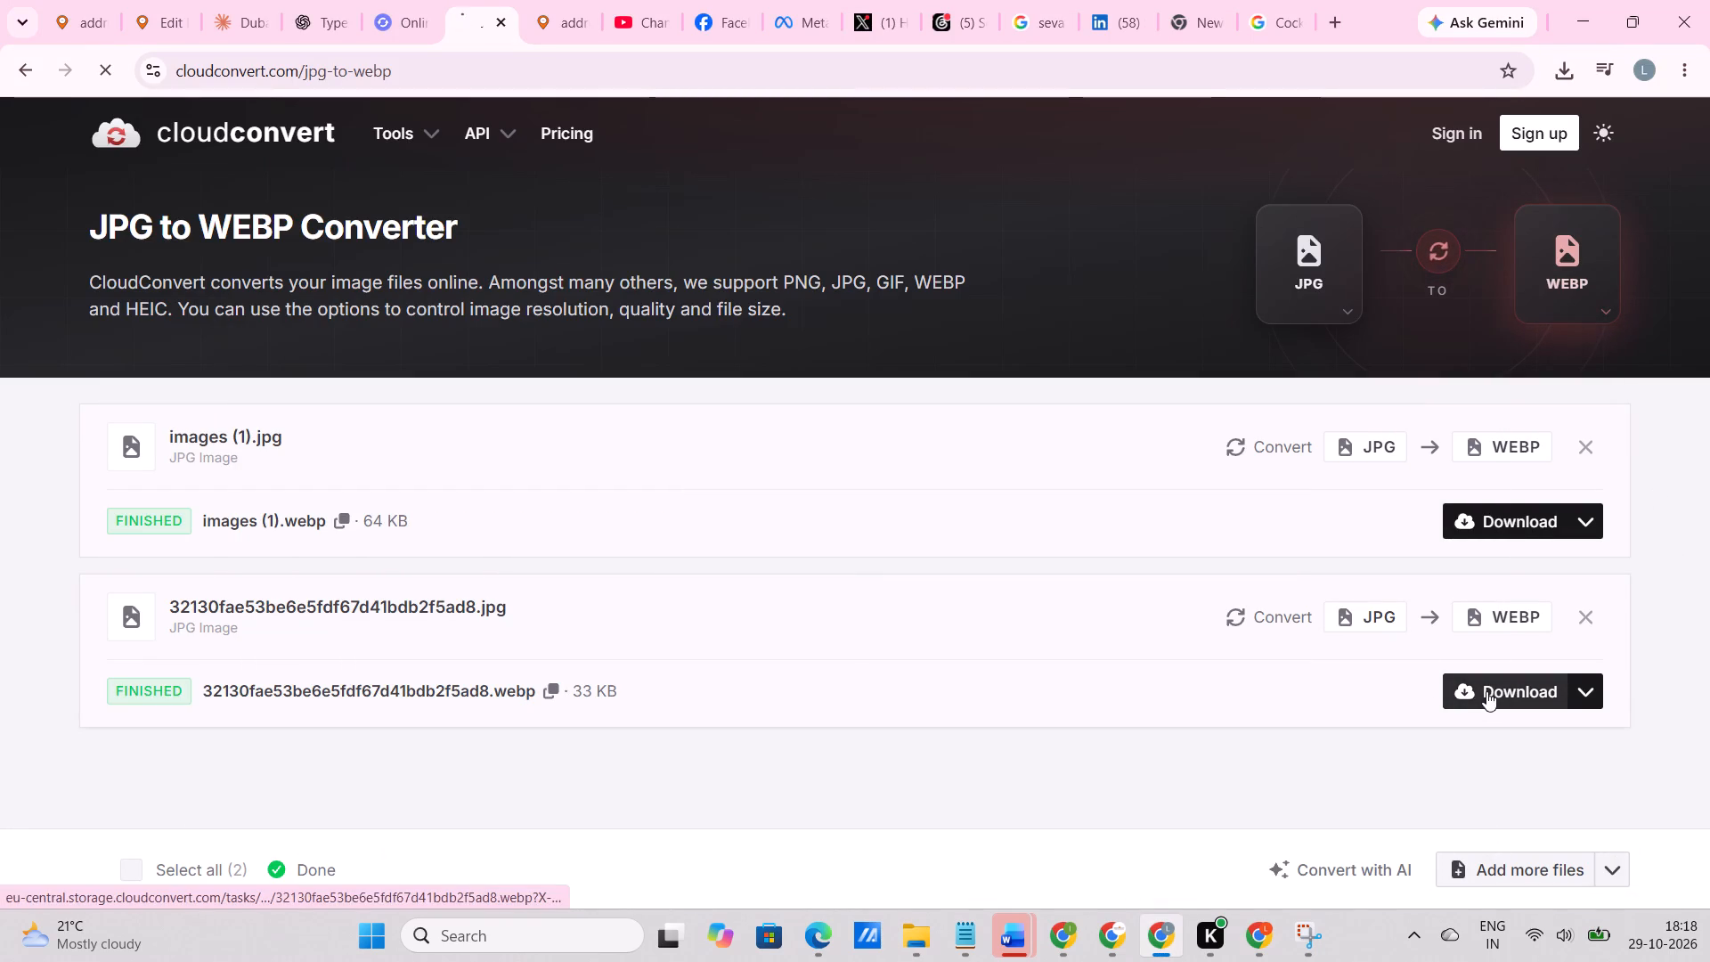
Start an image insertion on the blank line above "Consider contacting a pest control service in Ajman if:" and rename the WEBP file with the tag "pest control services Ajman".
{"action": "left_click", "coordinate": [158, 0]}
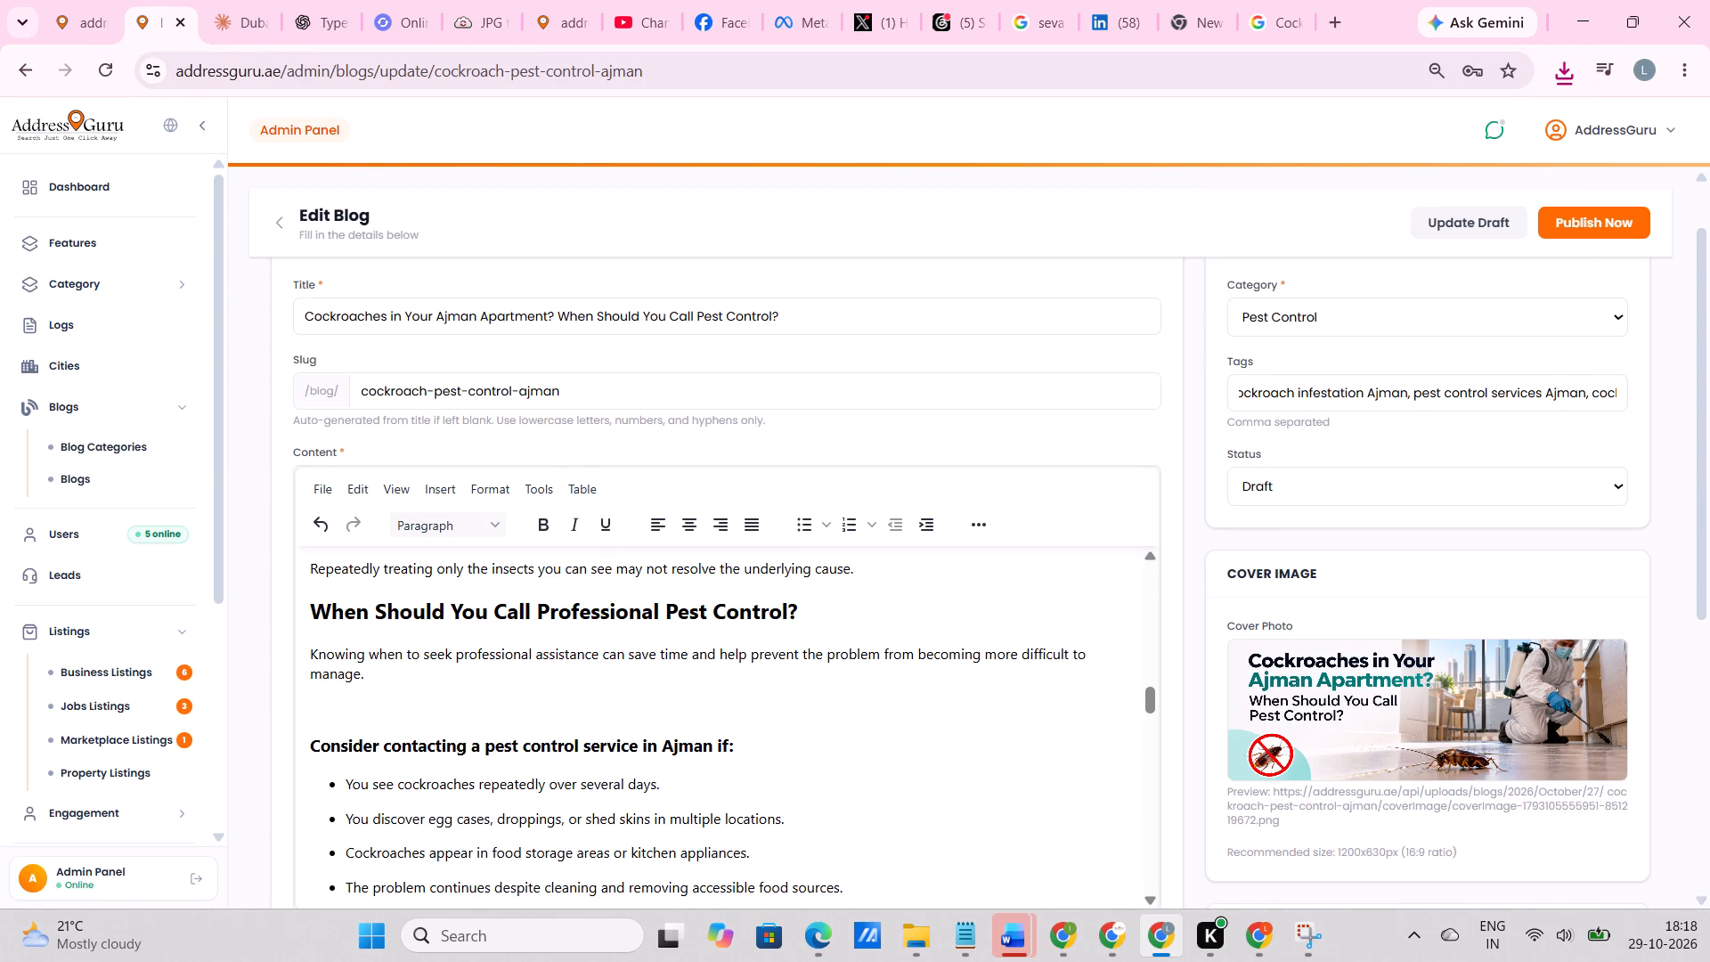
{"action": "left_click_drag", "start_coordinate": [1413, 393], "coordinate": [1584, 388]}
{"action": "key", "text": "ctrl+c"}
{"action": "left_click", "coordinate": [392, 705]}
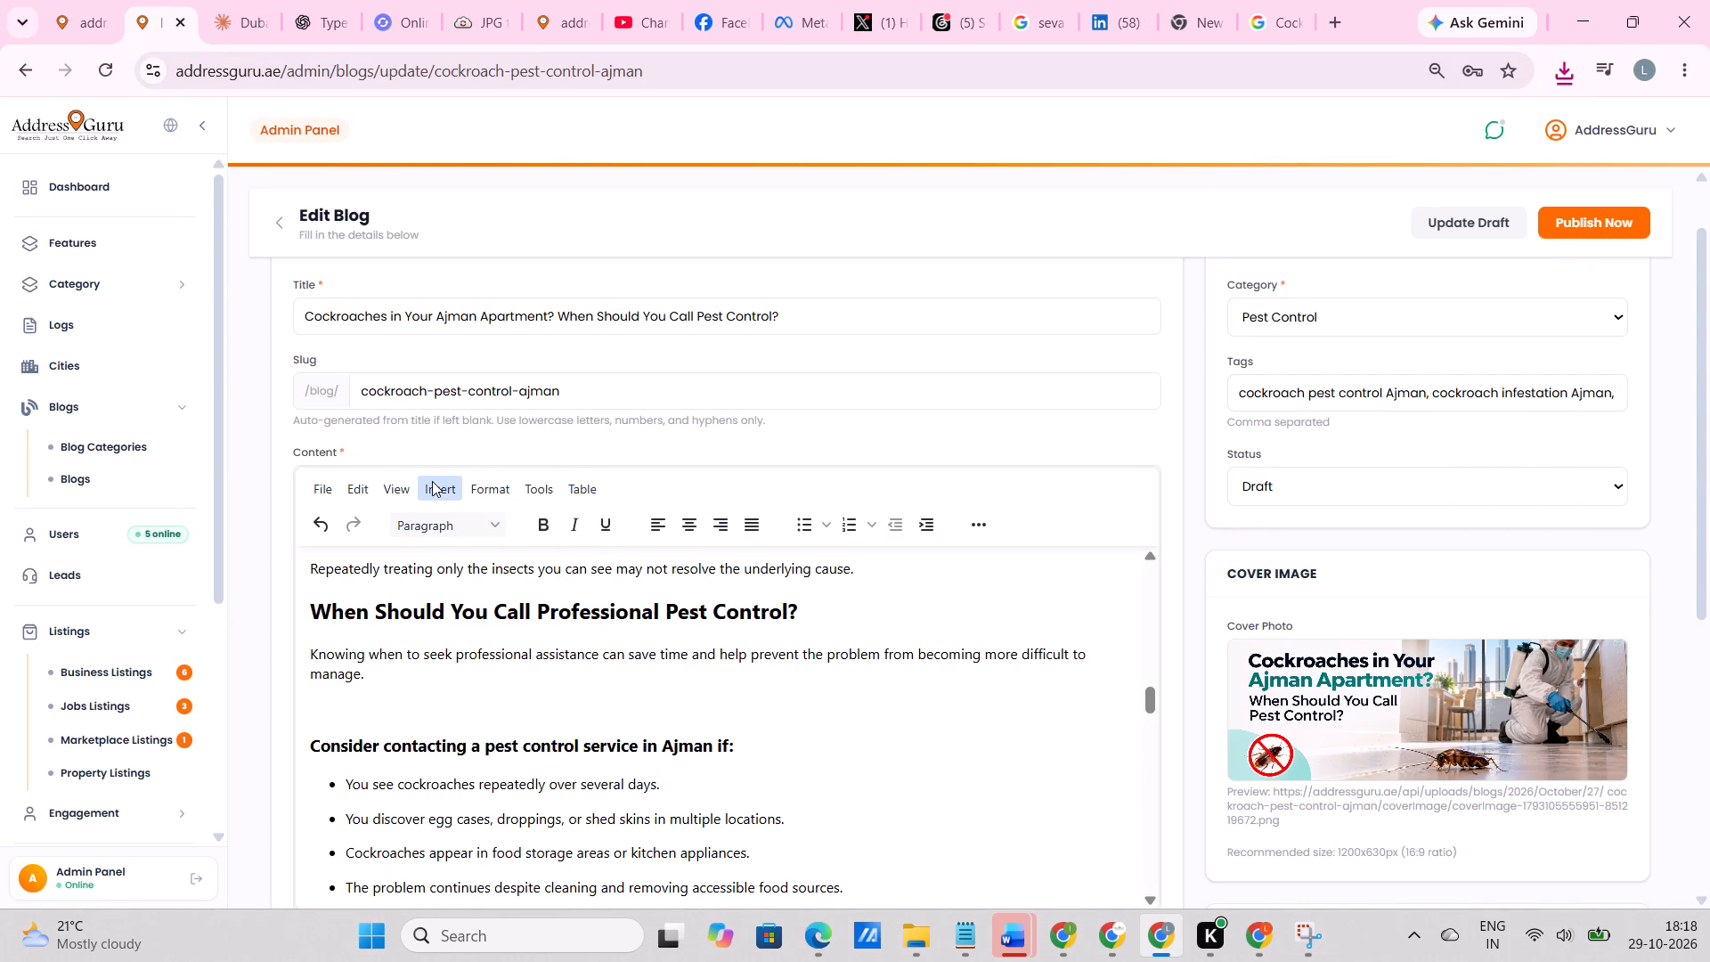
{"action": "left_click", "coordinate": [432, 481]}
{"action": "left_click", "coordinate": [449, 517]}
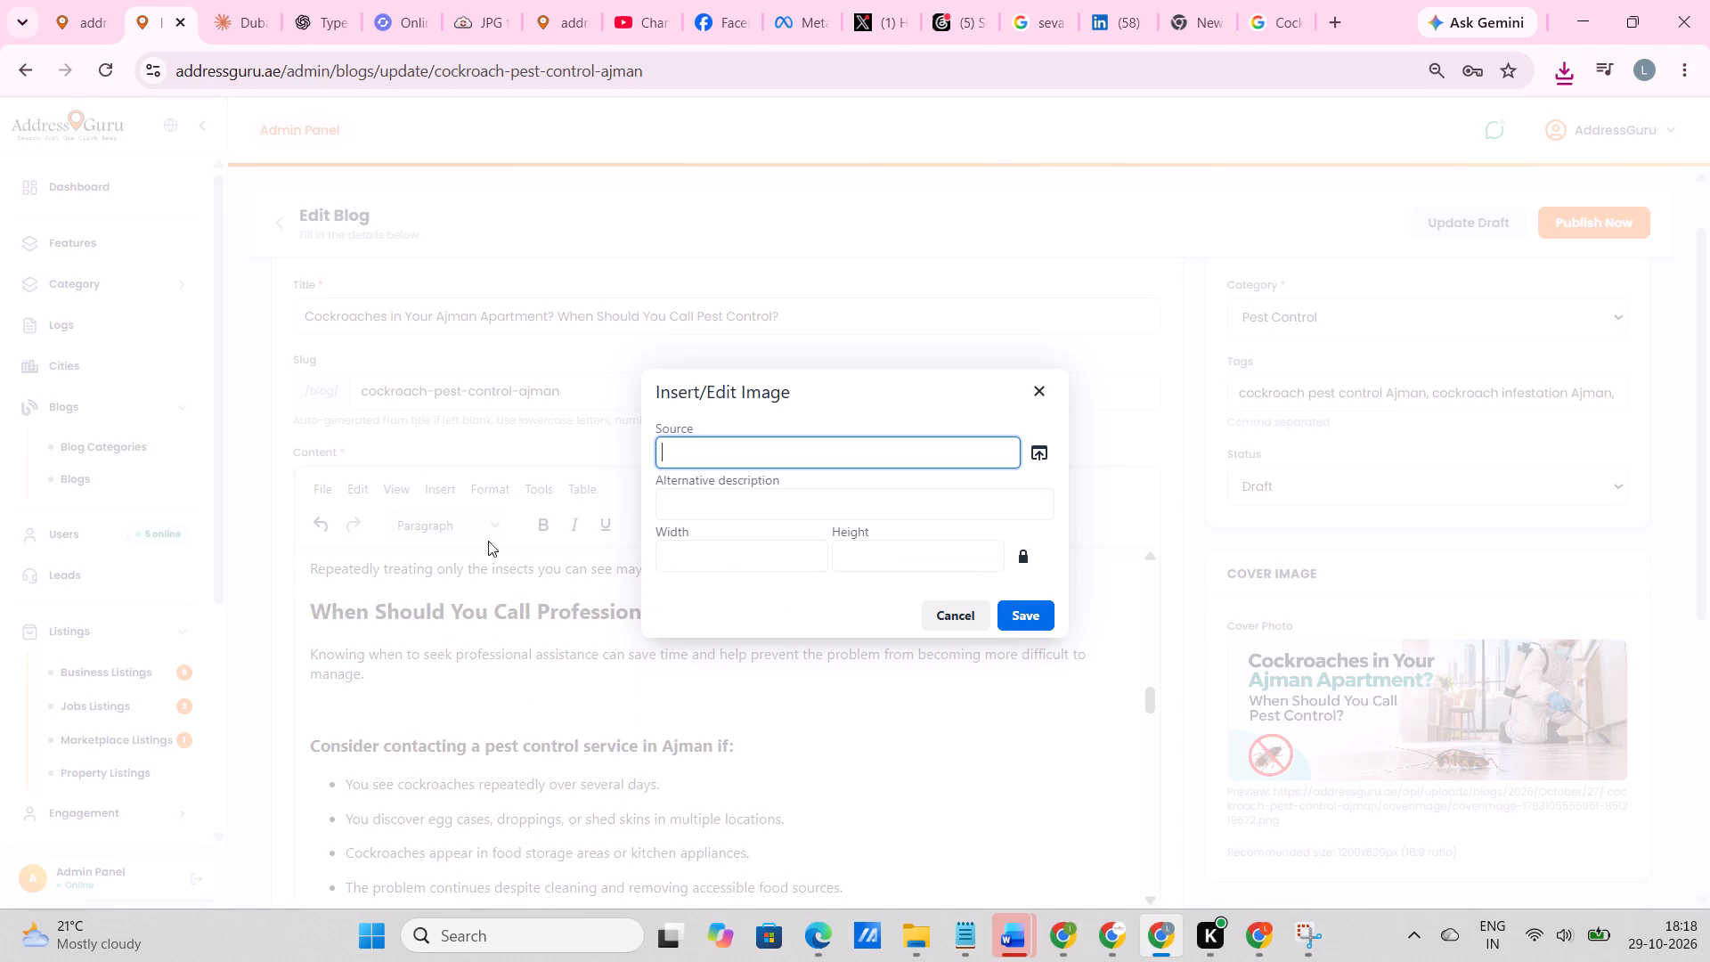
{"action": "left_click", "coordinate": [1029, 450]}
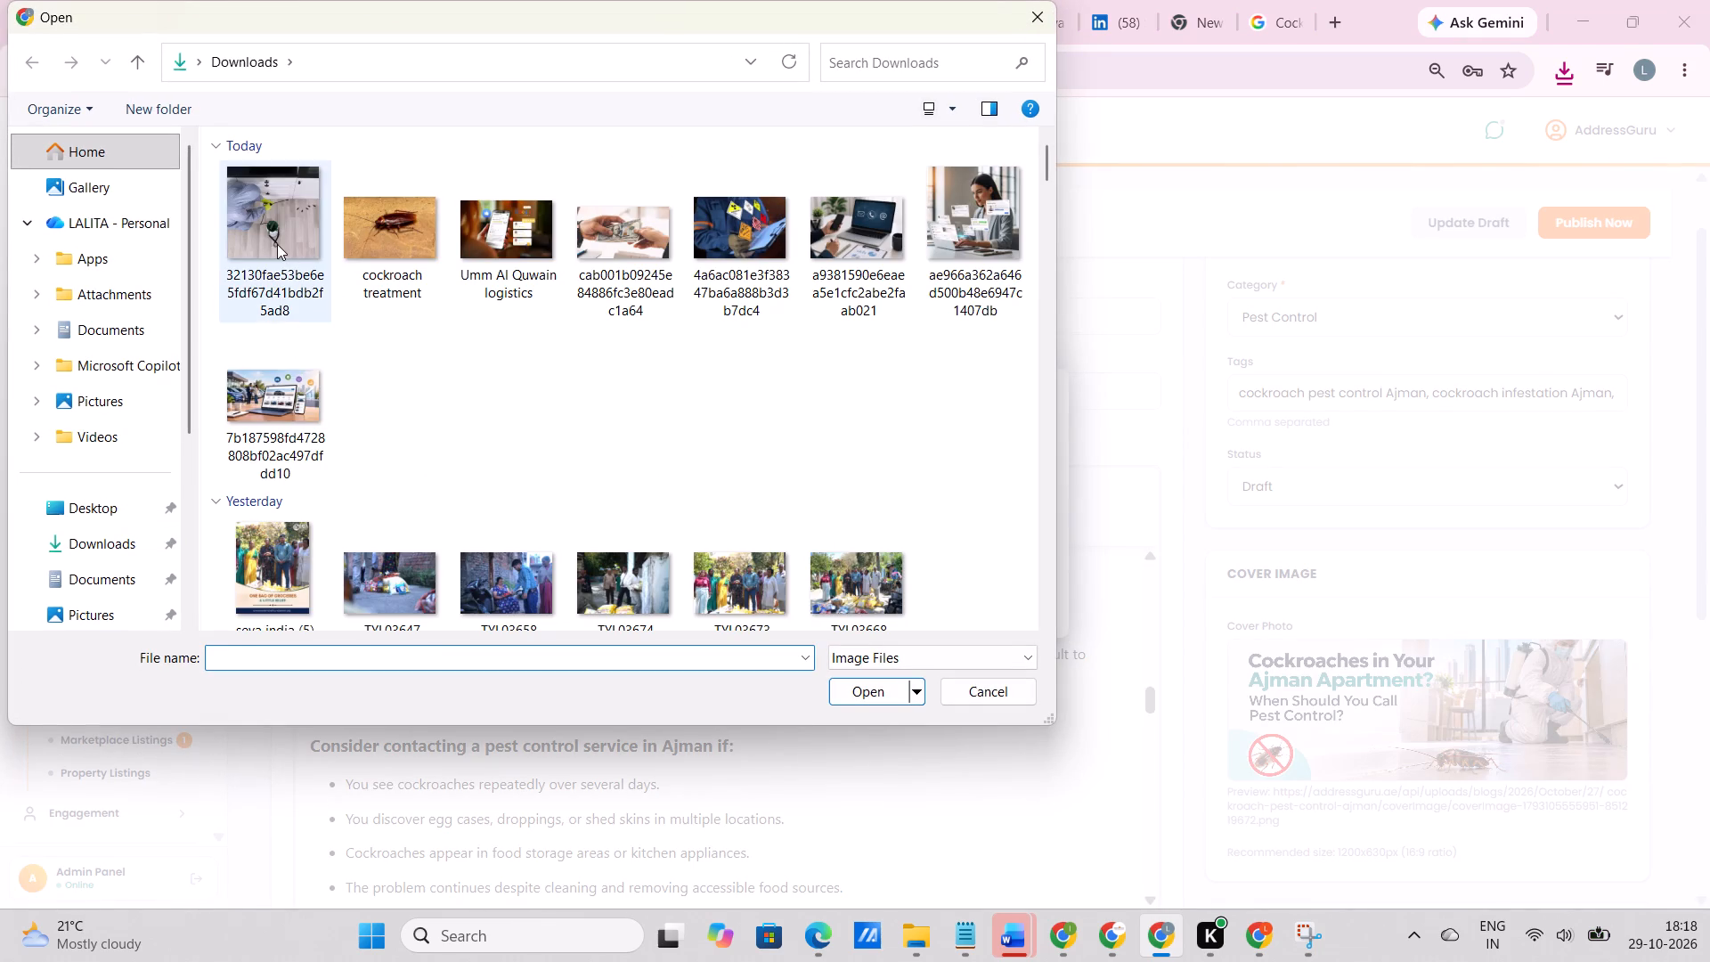
{"action": "right_click", "coordinate": [277, 244]}
{"action": "left_click", "coordinate": [352, 789]}
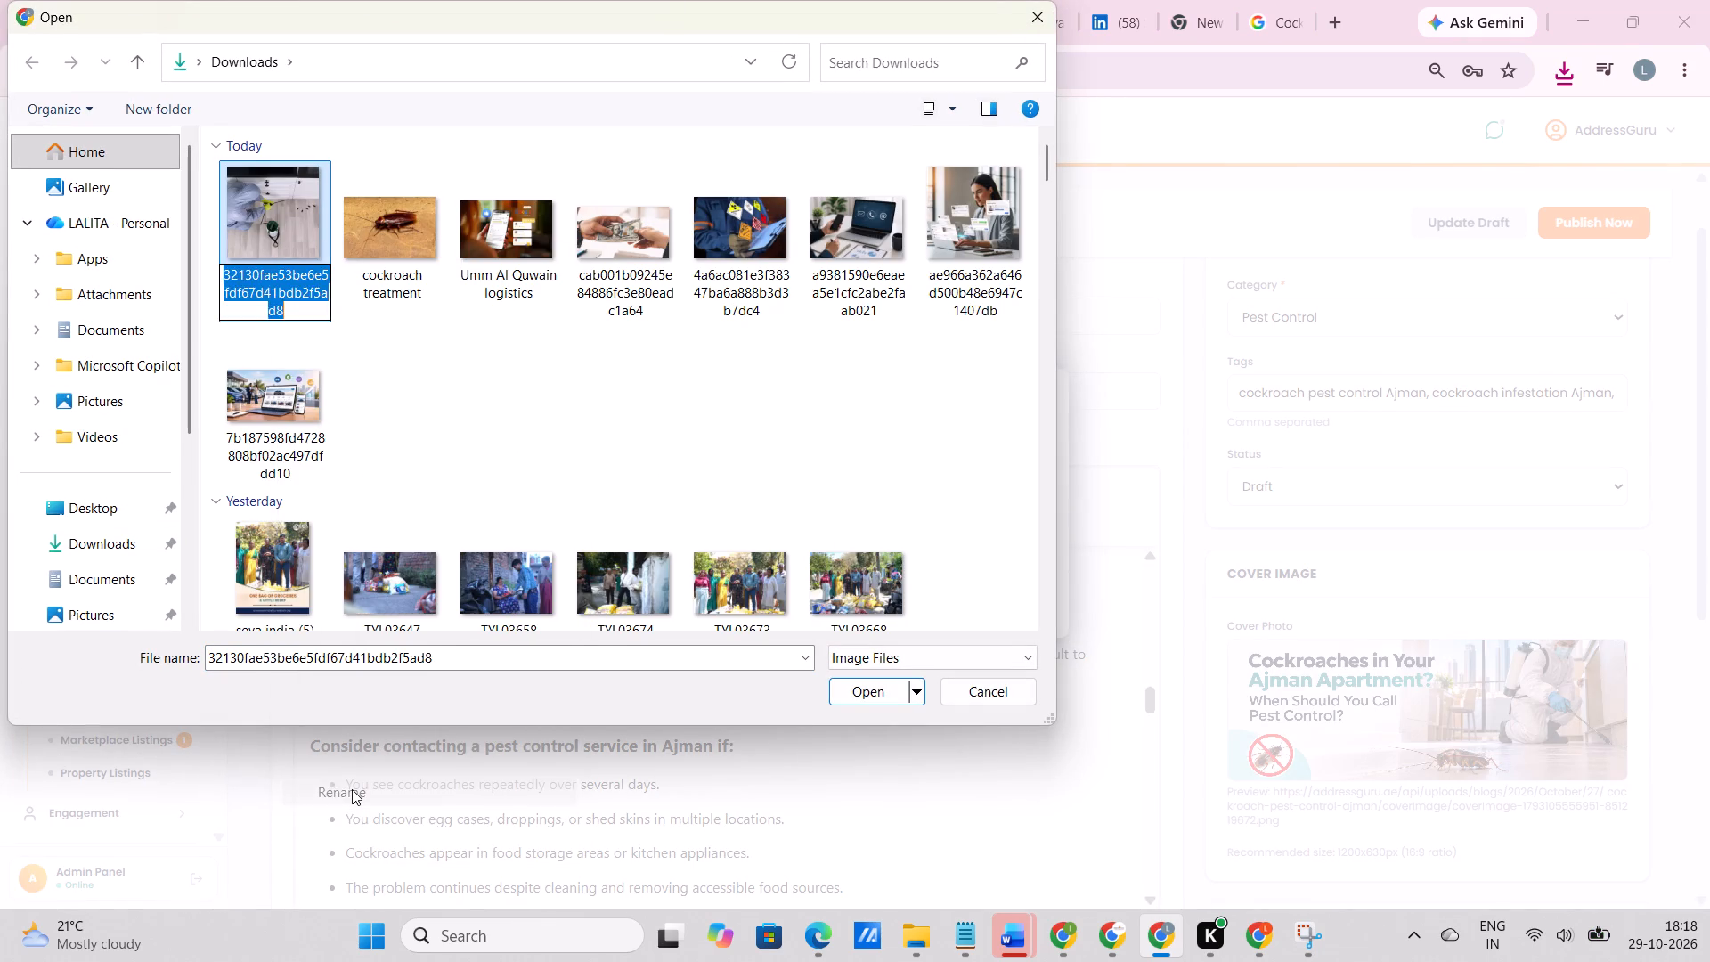
{"action": "key", "text": "ctrl+v"}
{"action": "key", "text": "Return"}
Insert the renamed image into the blog with the alternative description "pest control services Ajman", without the file extension.
{"action": "left_click", "coordinate": [281, 282]}
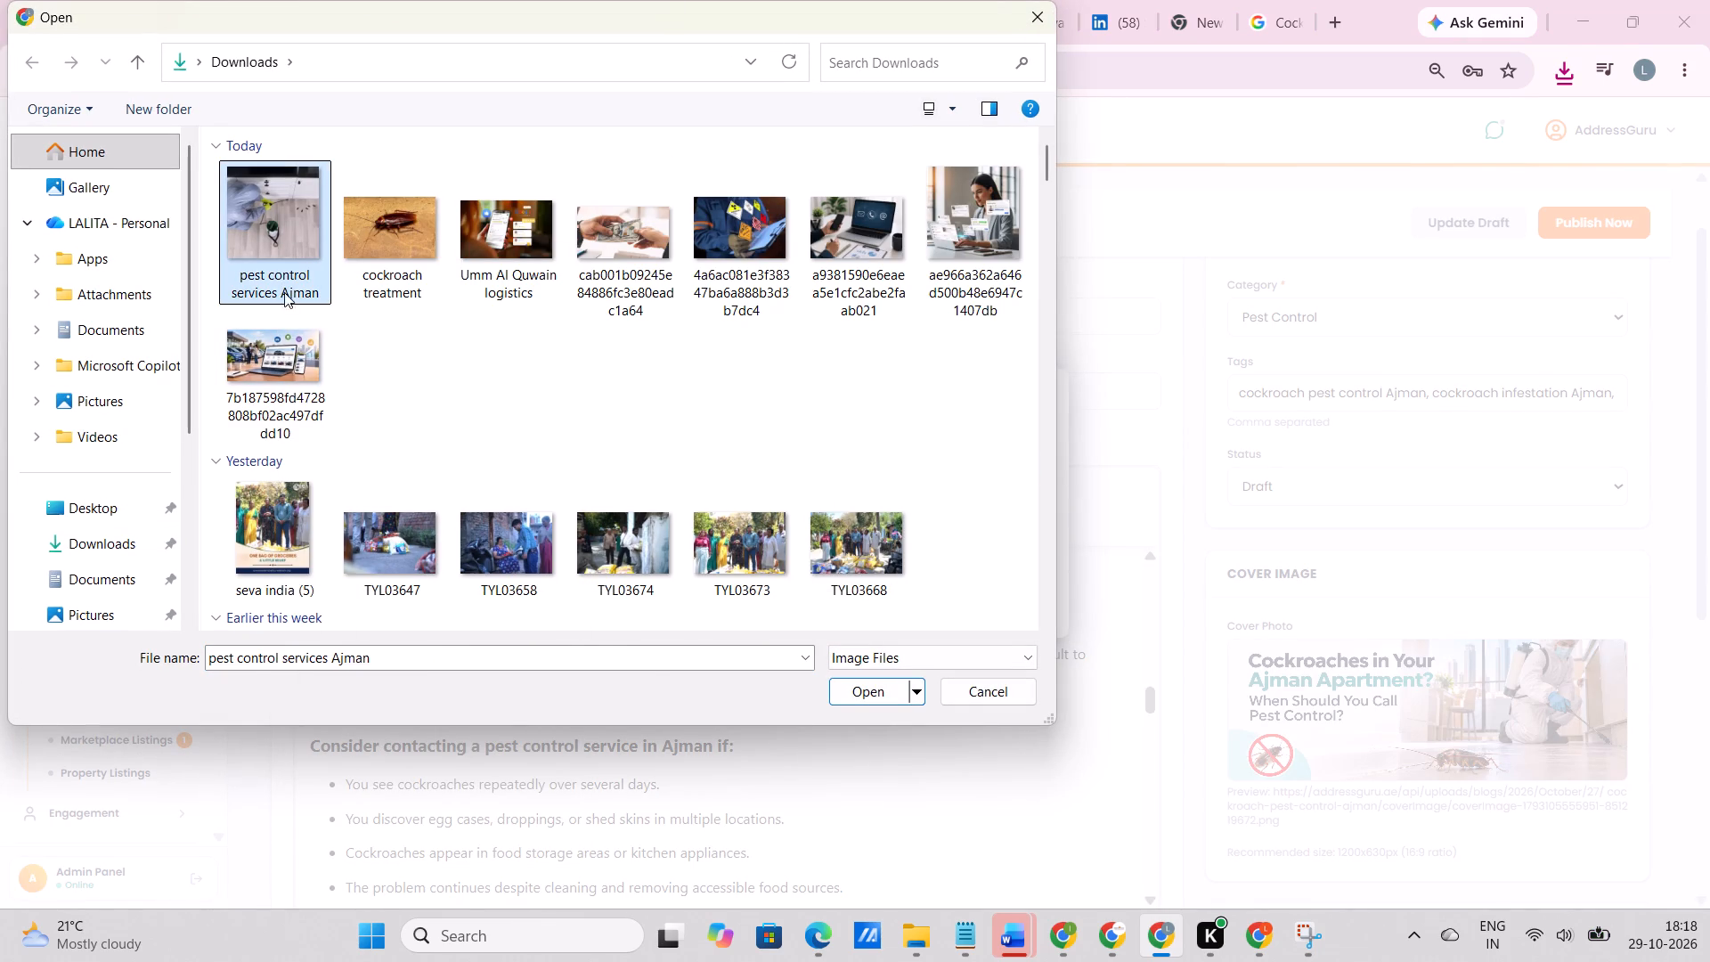
{"action": "left_click", "coordinate": [866, 691]}
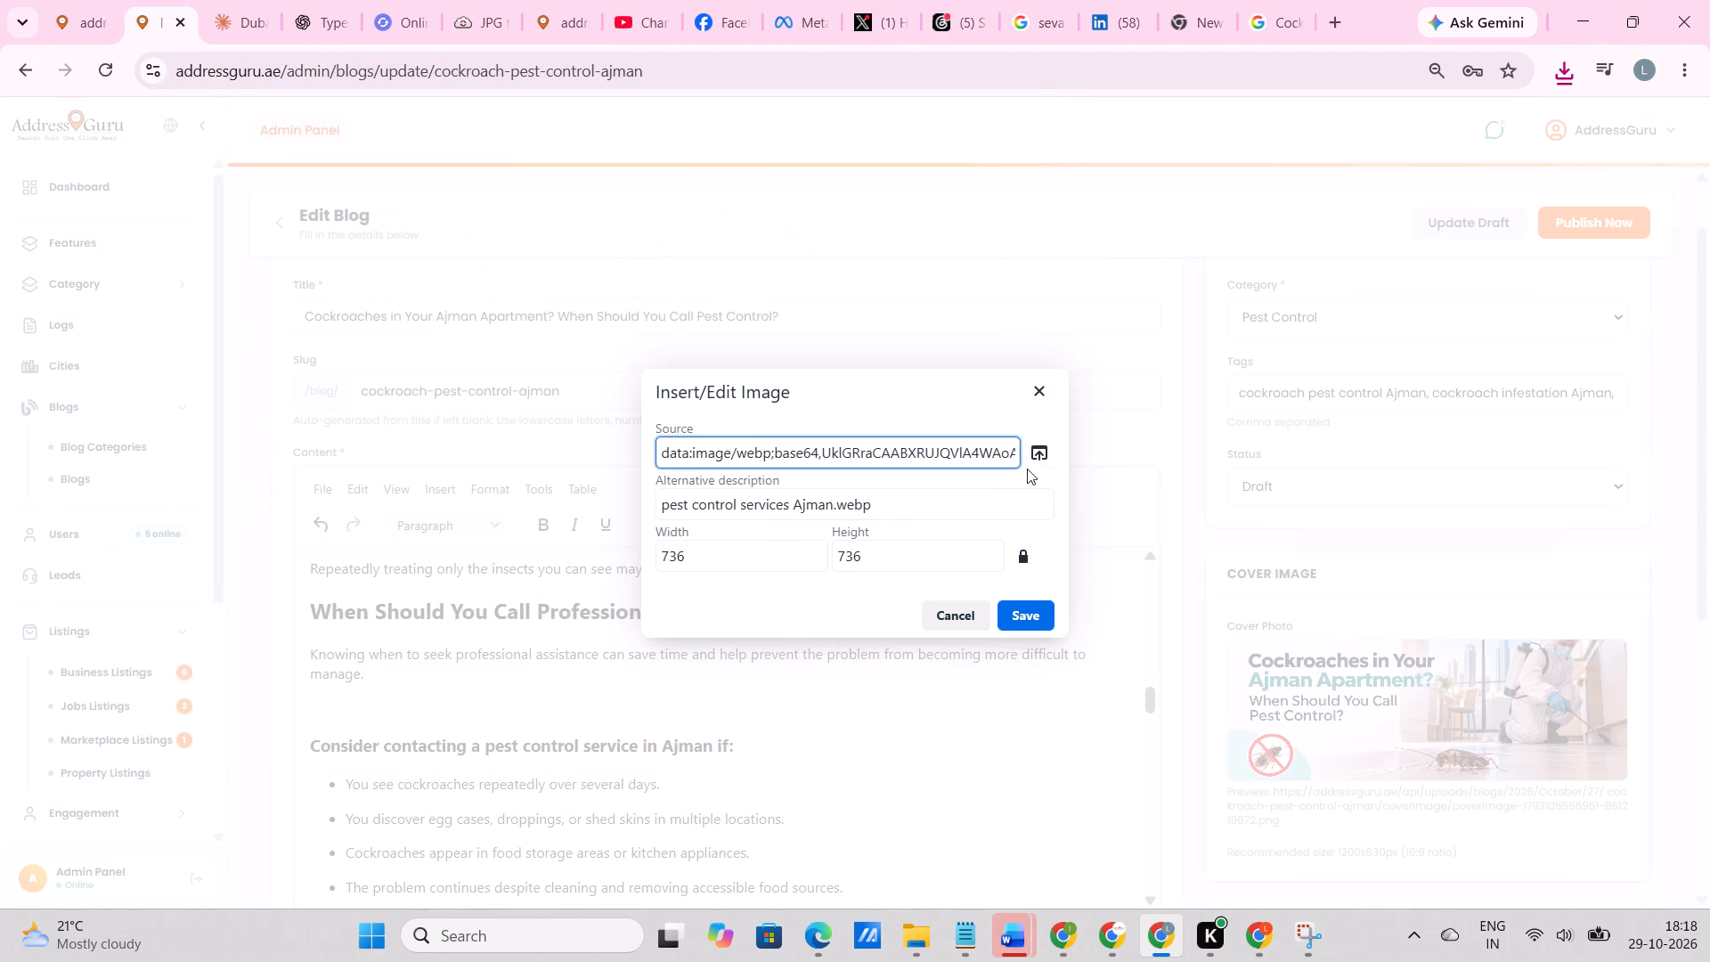
{"action": "left_click_drag", "start_coordinate": [835, 502], "coordinate": [925, 505]}
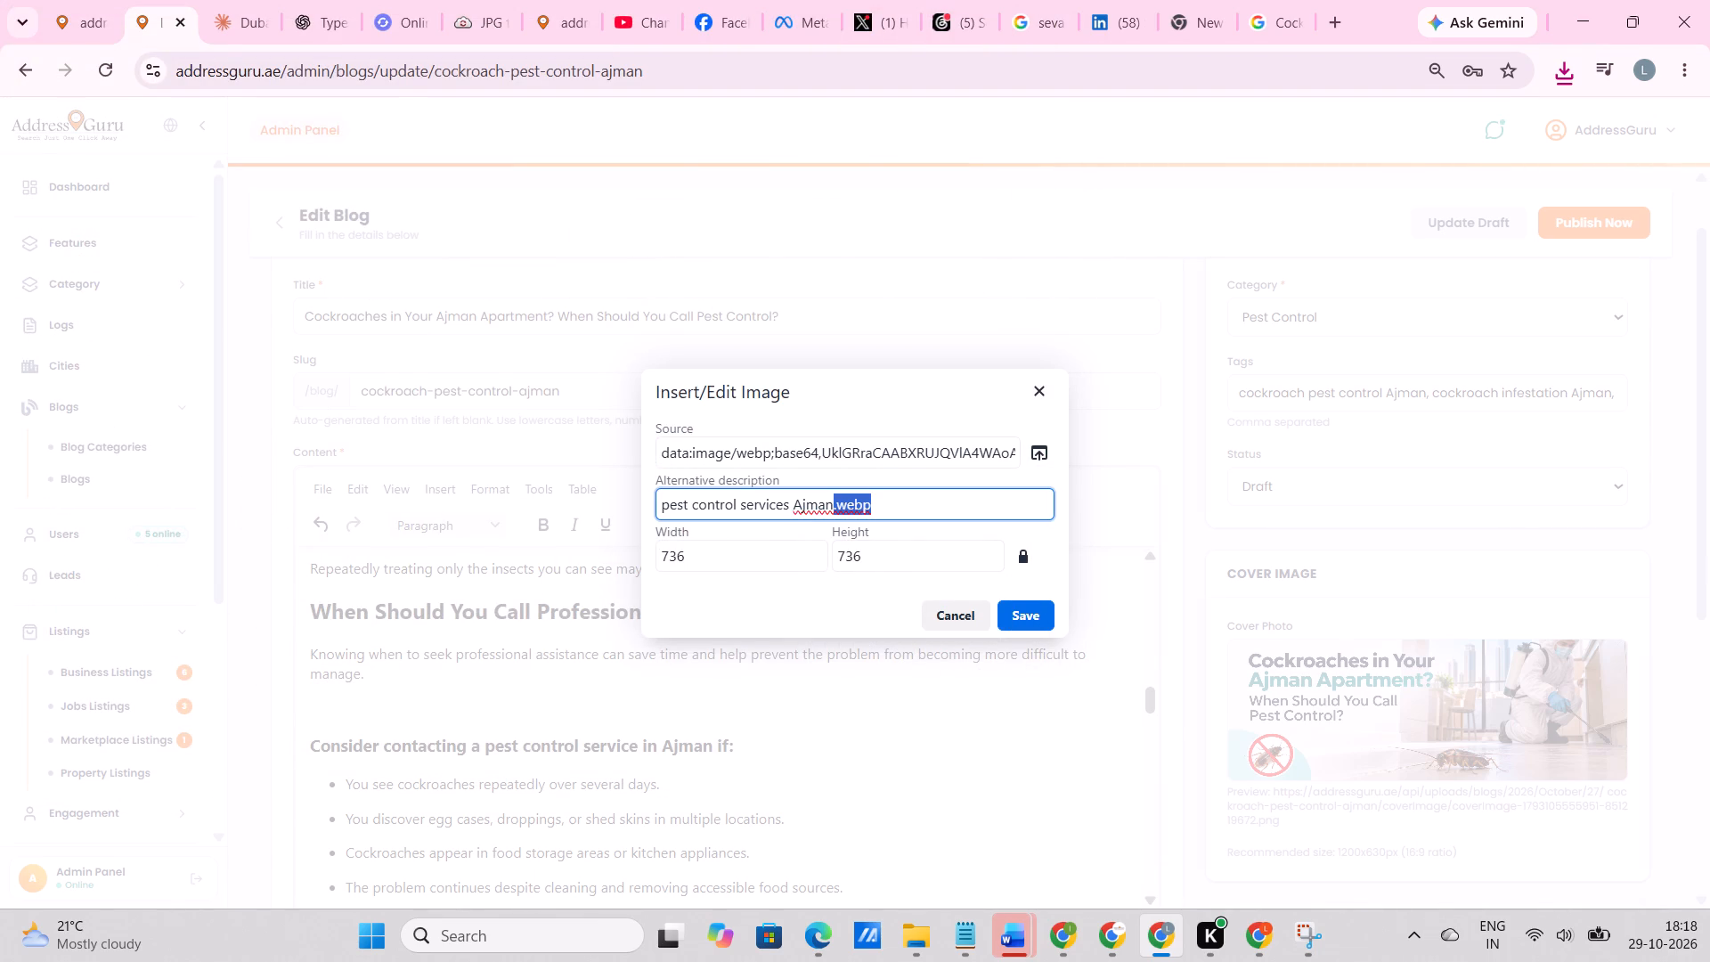
{"action": "key", "text": "BackSpace"}
{"action": "left_click", "coordinate": [1019, 618]}
Shrink the inserted technician image slightly in proportion, using its lower corner.
{"action": "scroll", "coordinate": [791, 724], "scroll_direction": "down", "scroll_amount": 1}
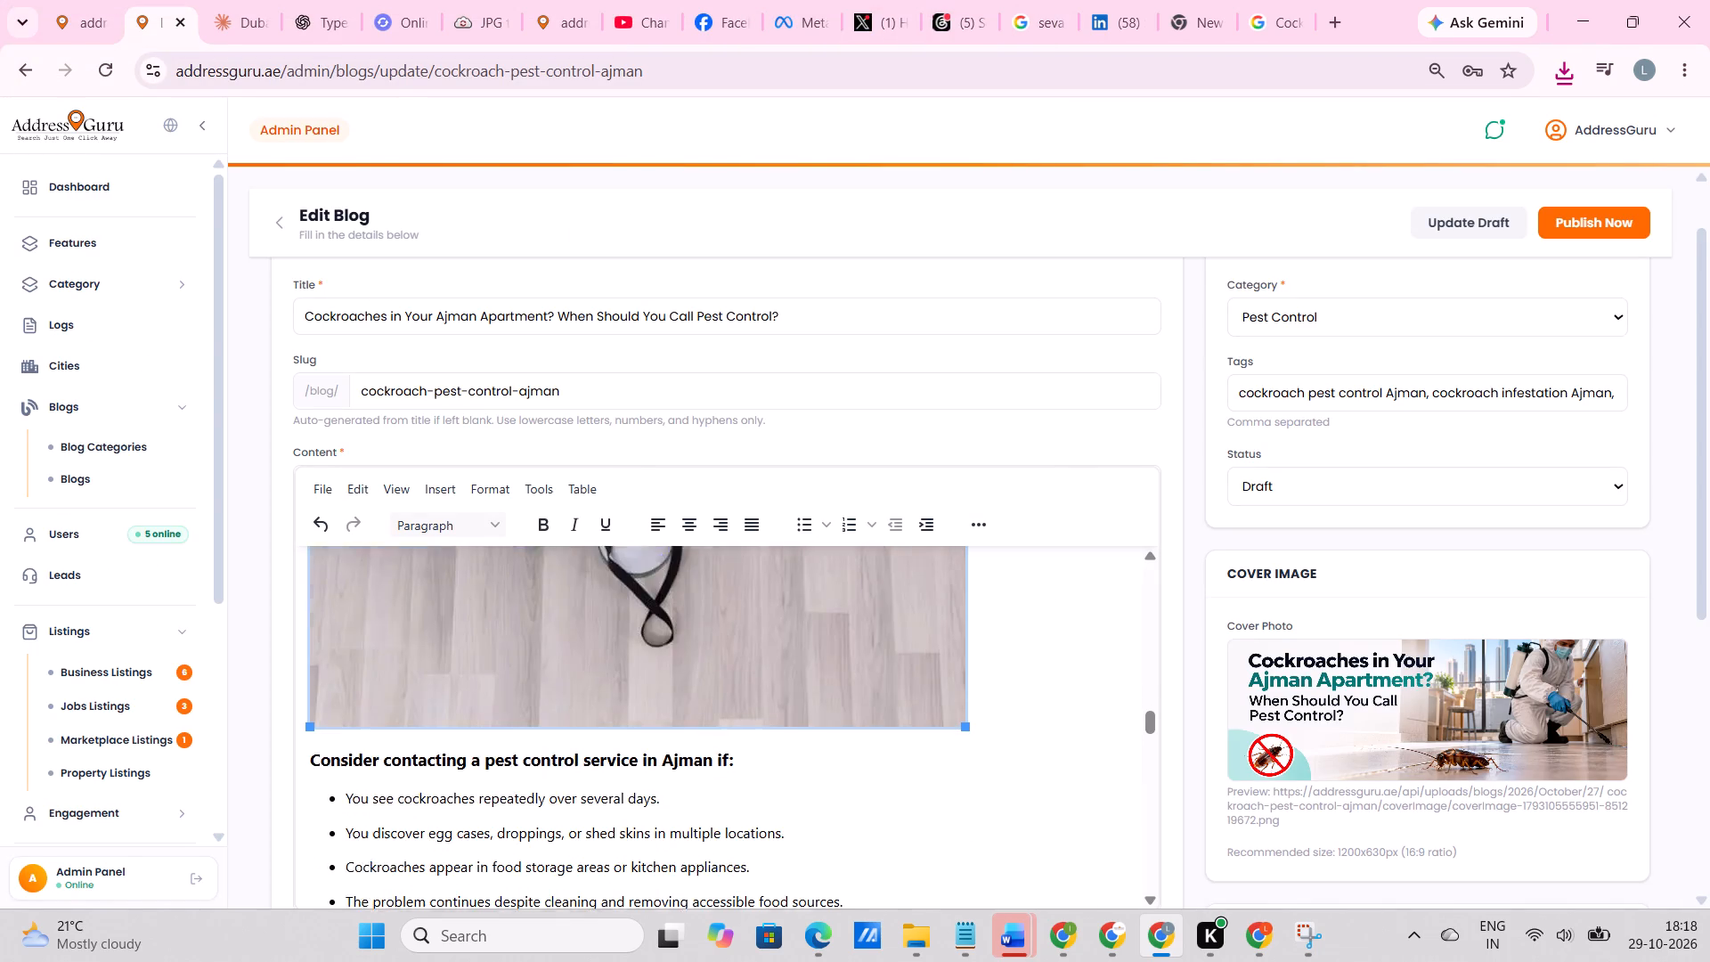
{"action": "scroll", "coordinate": [851, 724], "scroll_direction": "down", "scroll_amount": 1}
{"action": "left_click", "coordinate": [967, 619]}
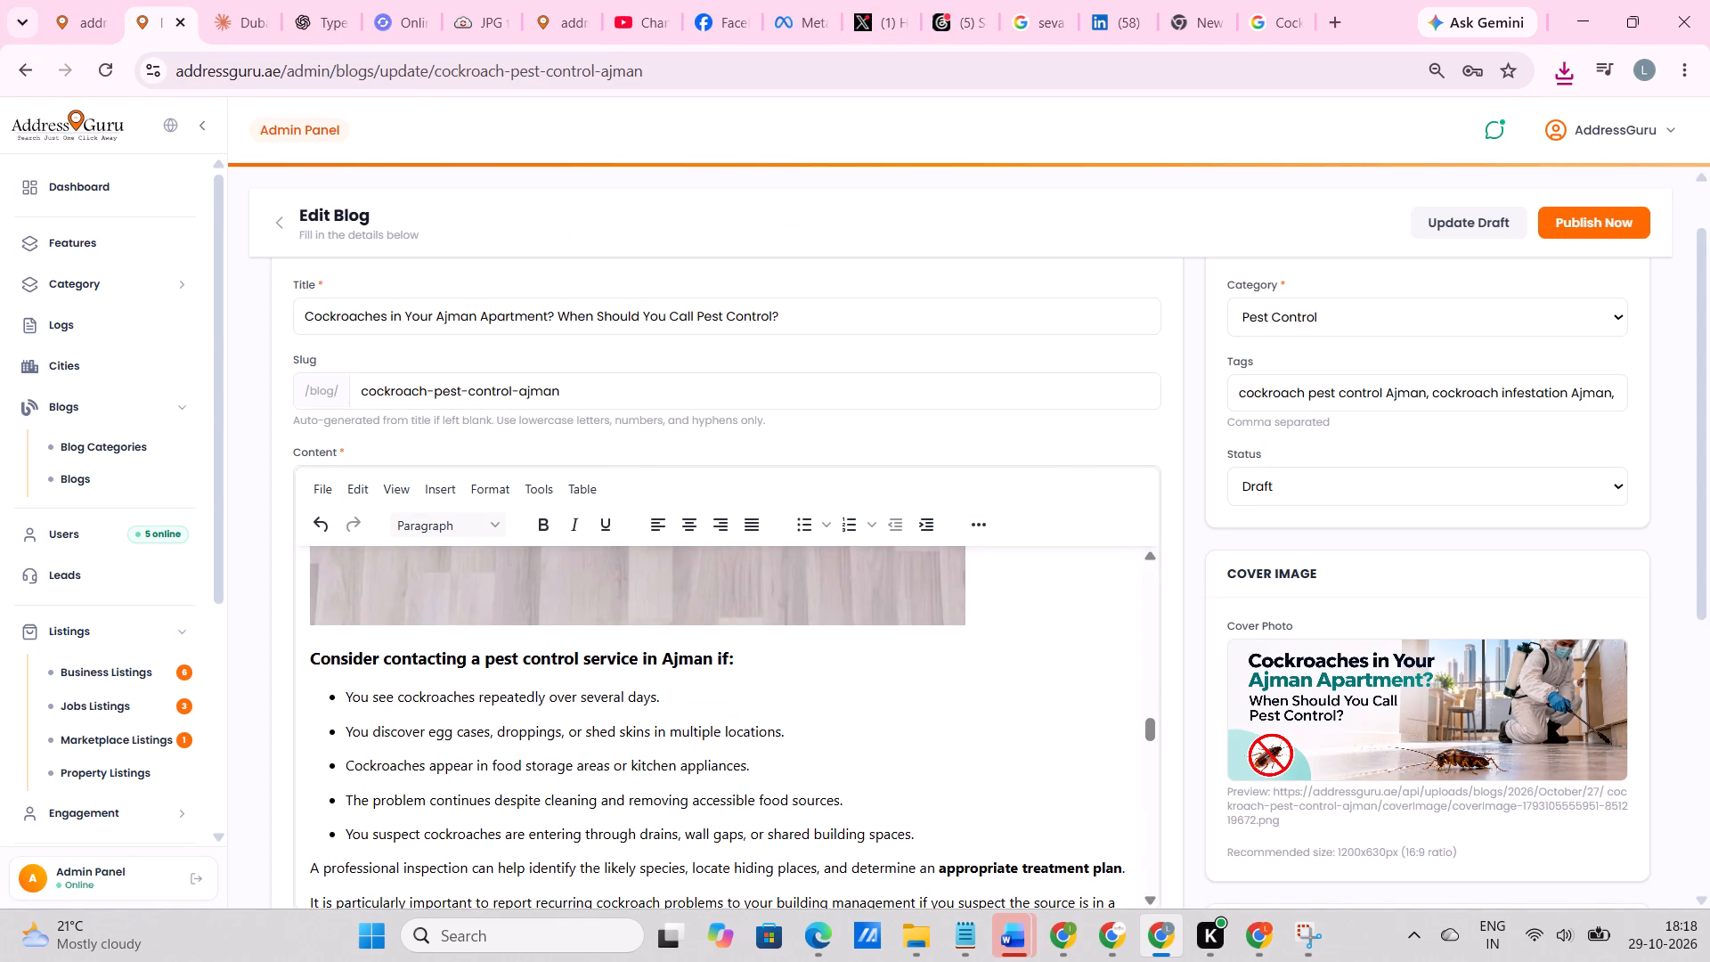
{"action": "left_click", "coordinate": [944, 599]}
{"action": "left_click_drag", "start_coordinate": [966, 624], "coordinate": [920, 560]}
{"action": "scroll", "coordinate": [953, 605], "scroll_direction": "up", "scroll_amount": 3}
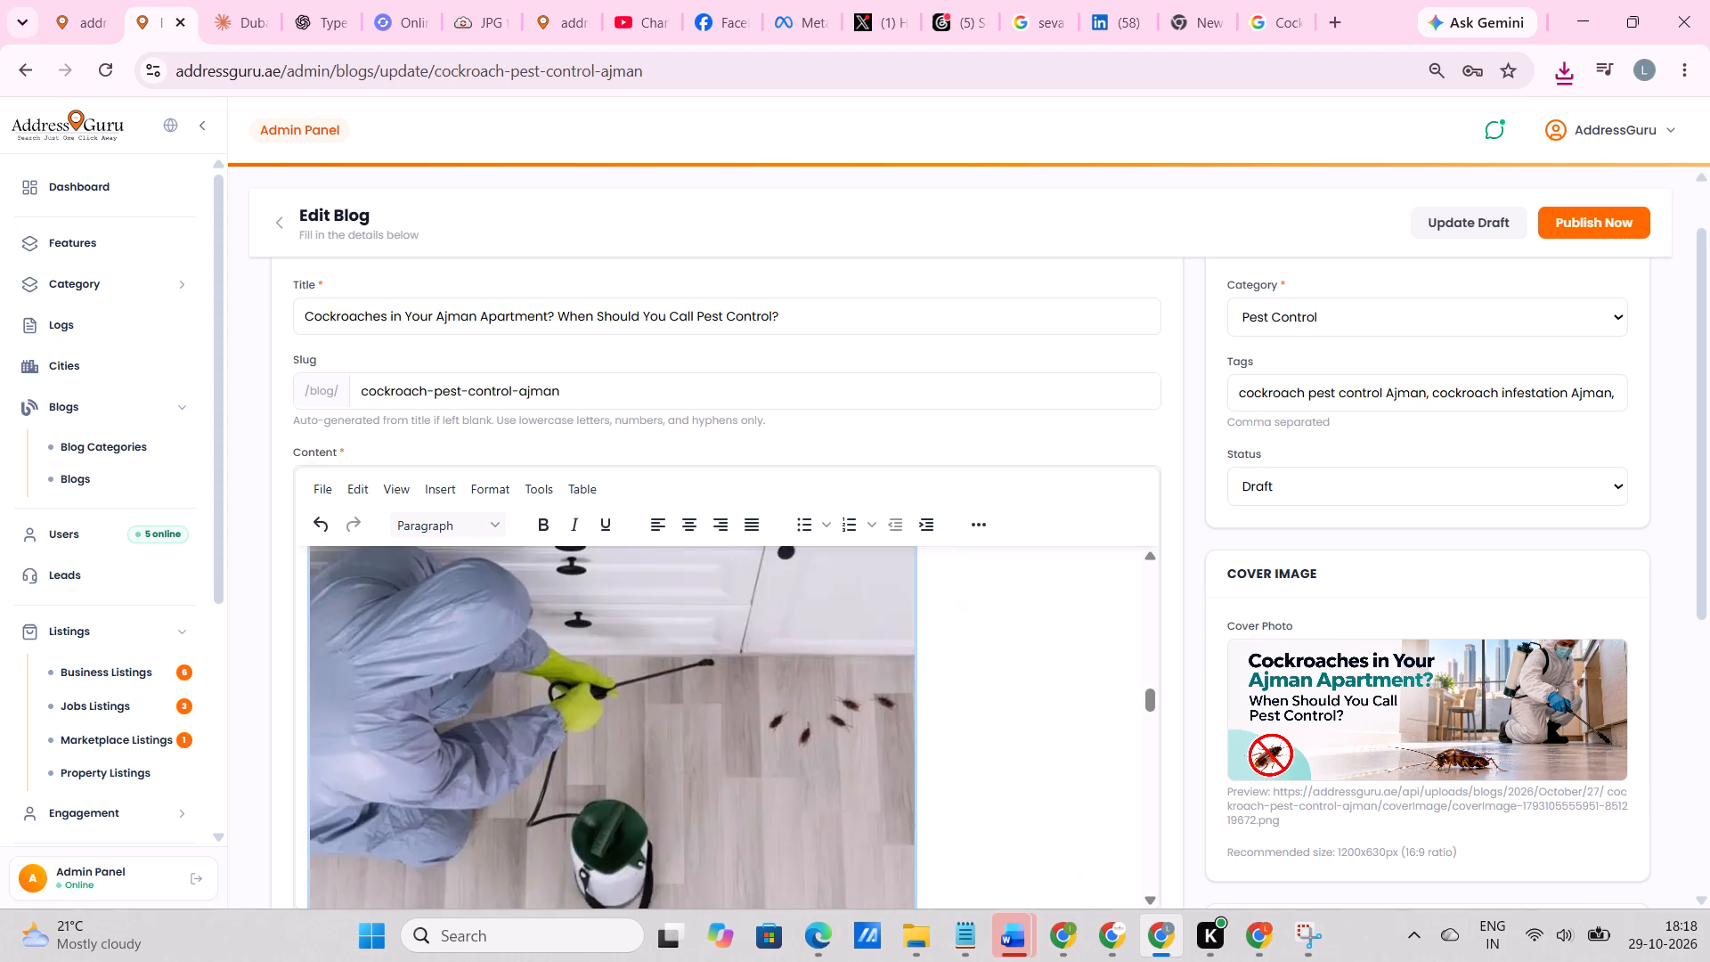
{"action": "scroll", "coordinate": [968, 631], "scroll_direction": "up", "scroll_amount": 2}
Review the draft from the "Consider contacting a pest control service" list through "What Happens During a Professional Cockroach Treatment?" for further formatting needs.
{"action": "scroll", "coordinate": [965, 644], "scroll_direction": "down", "scroll_amount": 5}
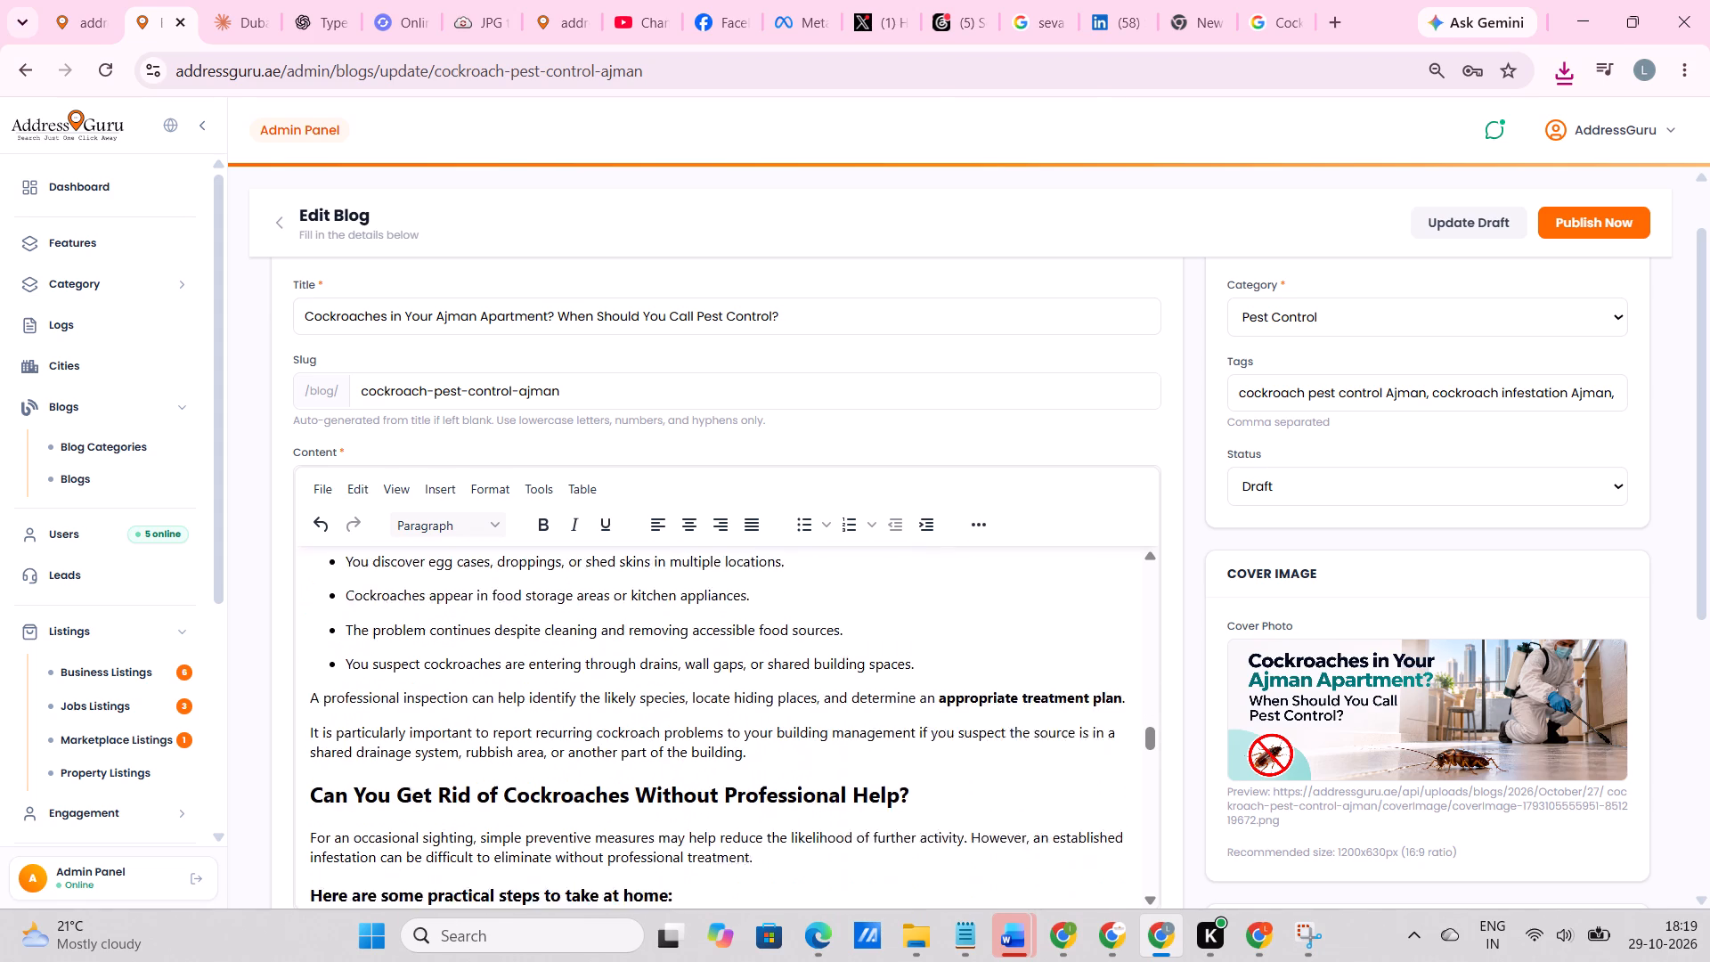
{"action": "scroll", "coordinate": [965, 646], "scroll_direction": "down", "scroll_amount": 9}
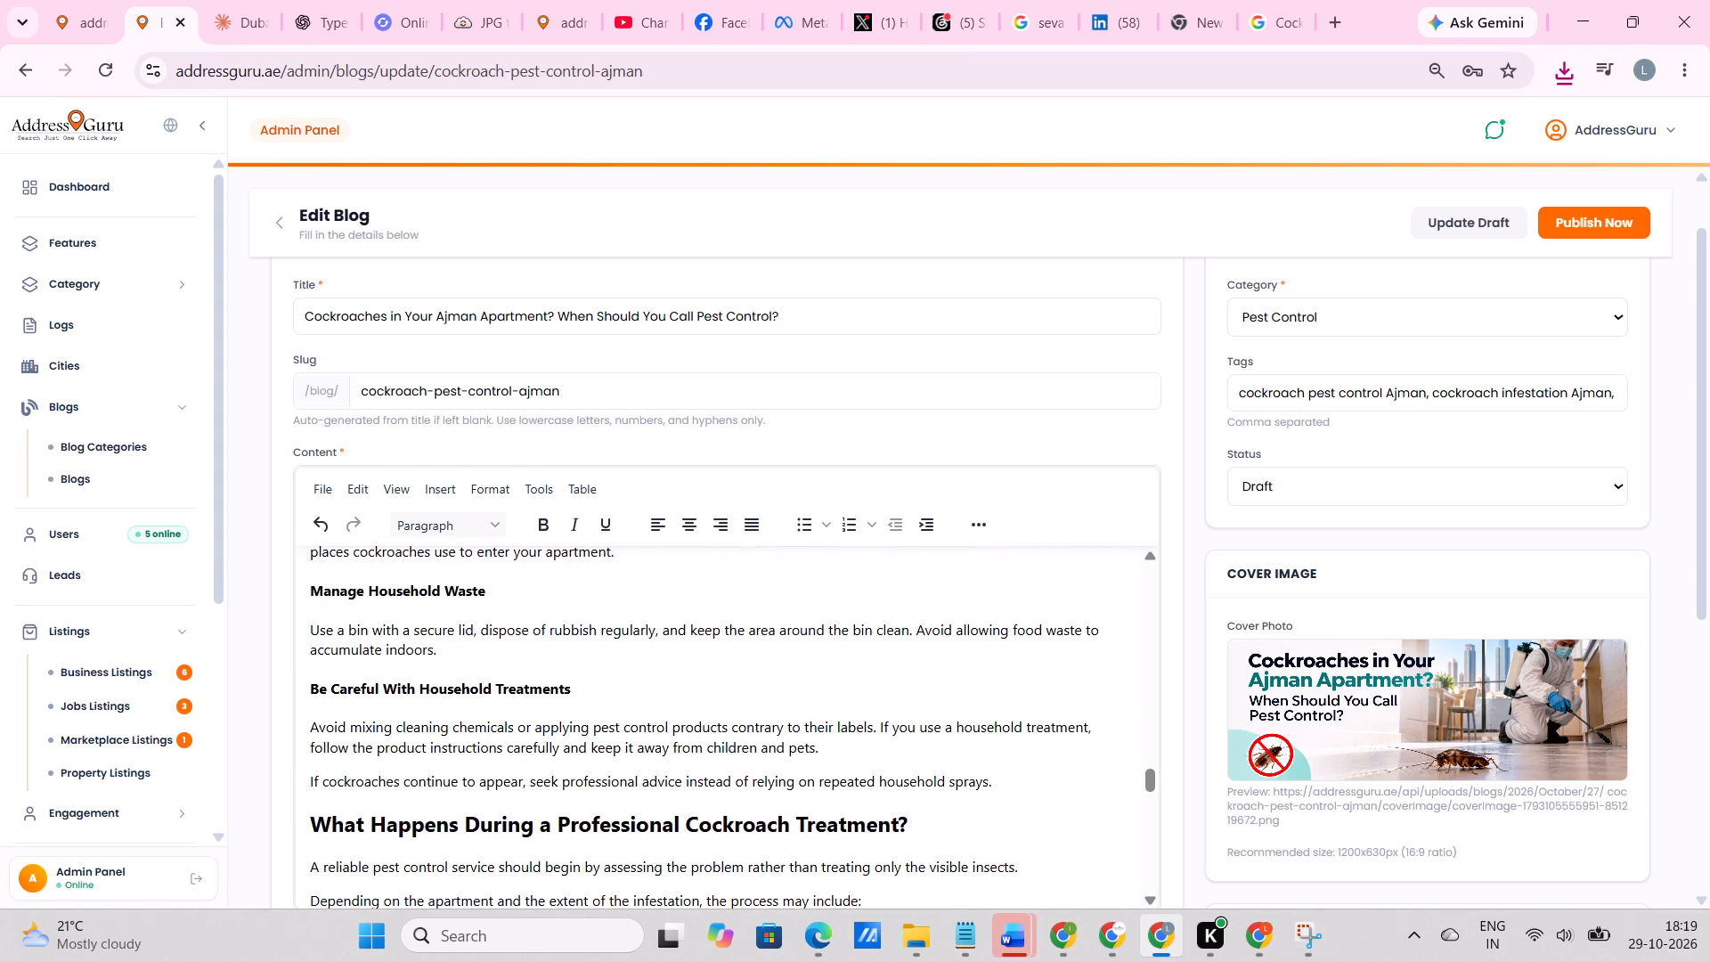
{"action": "scroll", "coordinate": [892, 680], "scroll_direction": "down", "scroll_amount": 2}
{"action": "scroll", "coordinate": [658, 657], "scroll_direction": "up", "scroll_amount": 2}
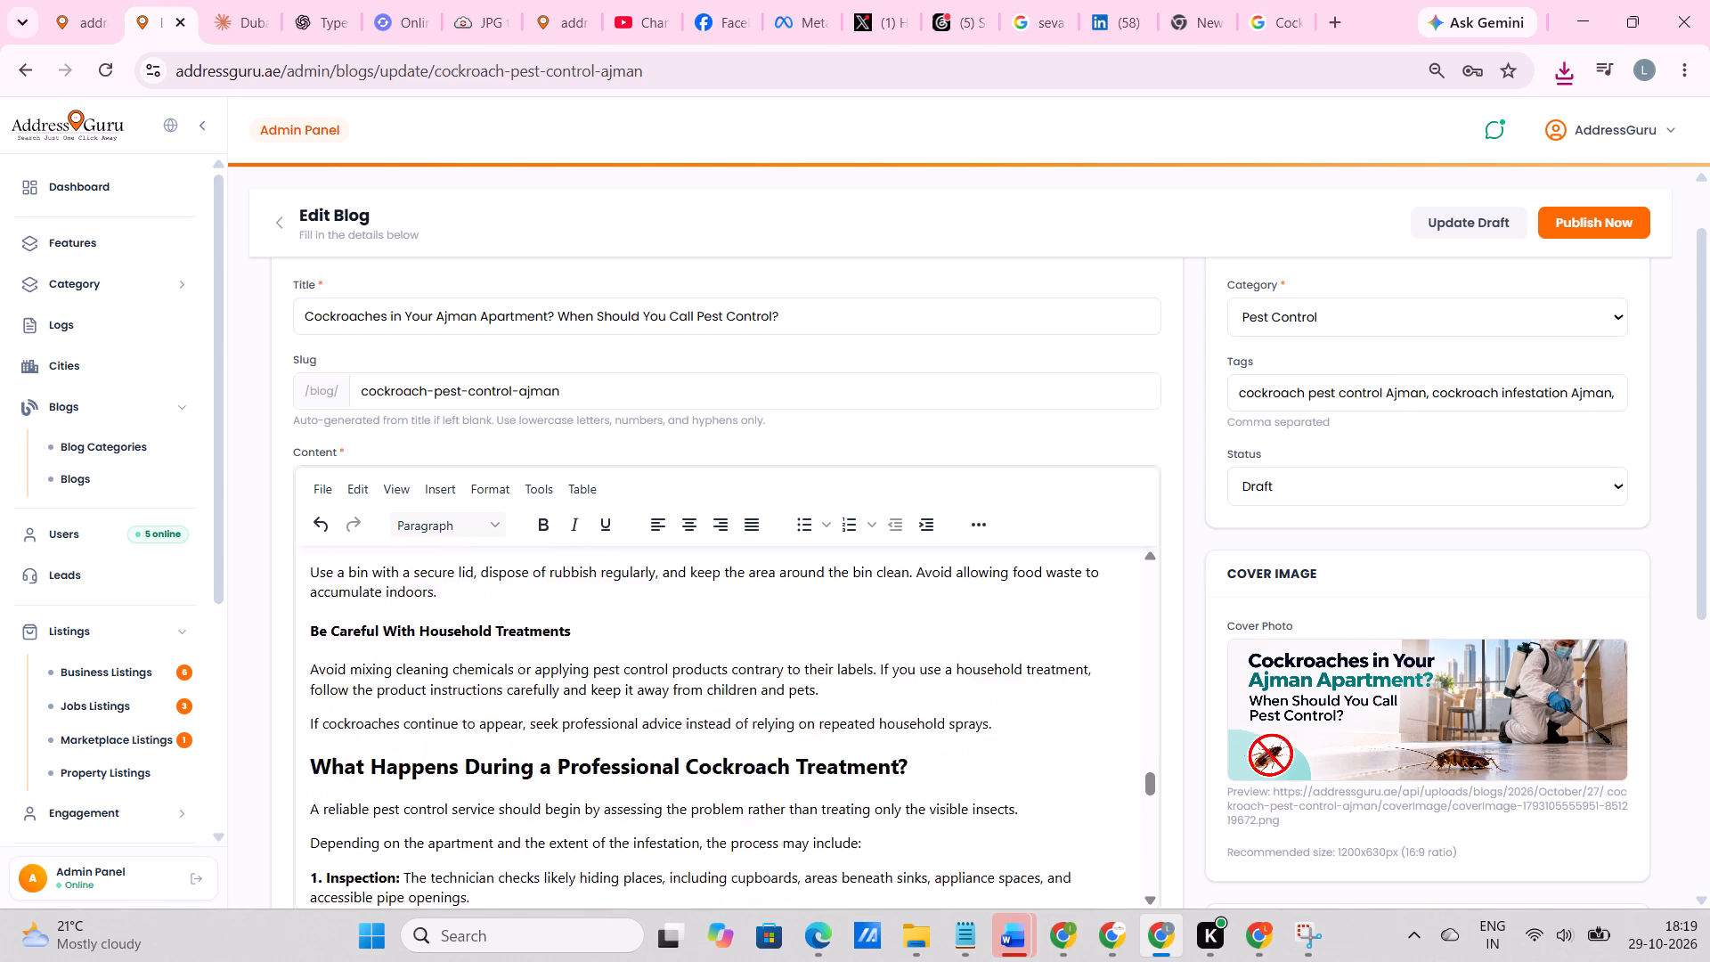
{"action": "scroll", "coordinate": [658, 657], "scroll_direction": "up", "scroll_amount": 3}
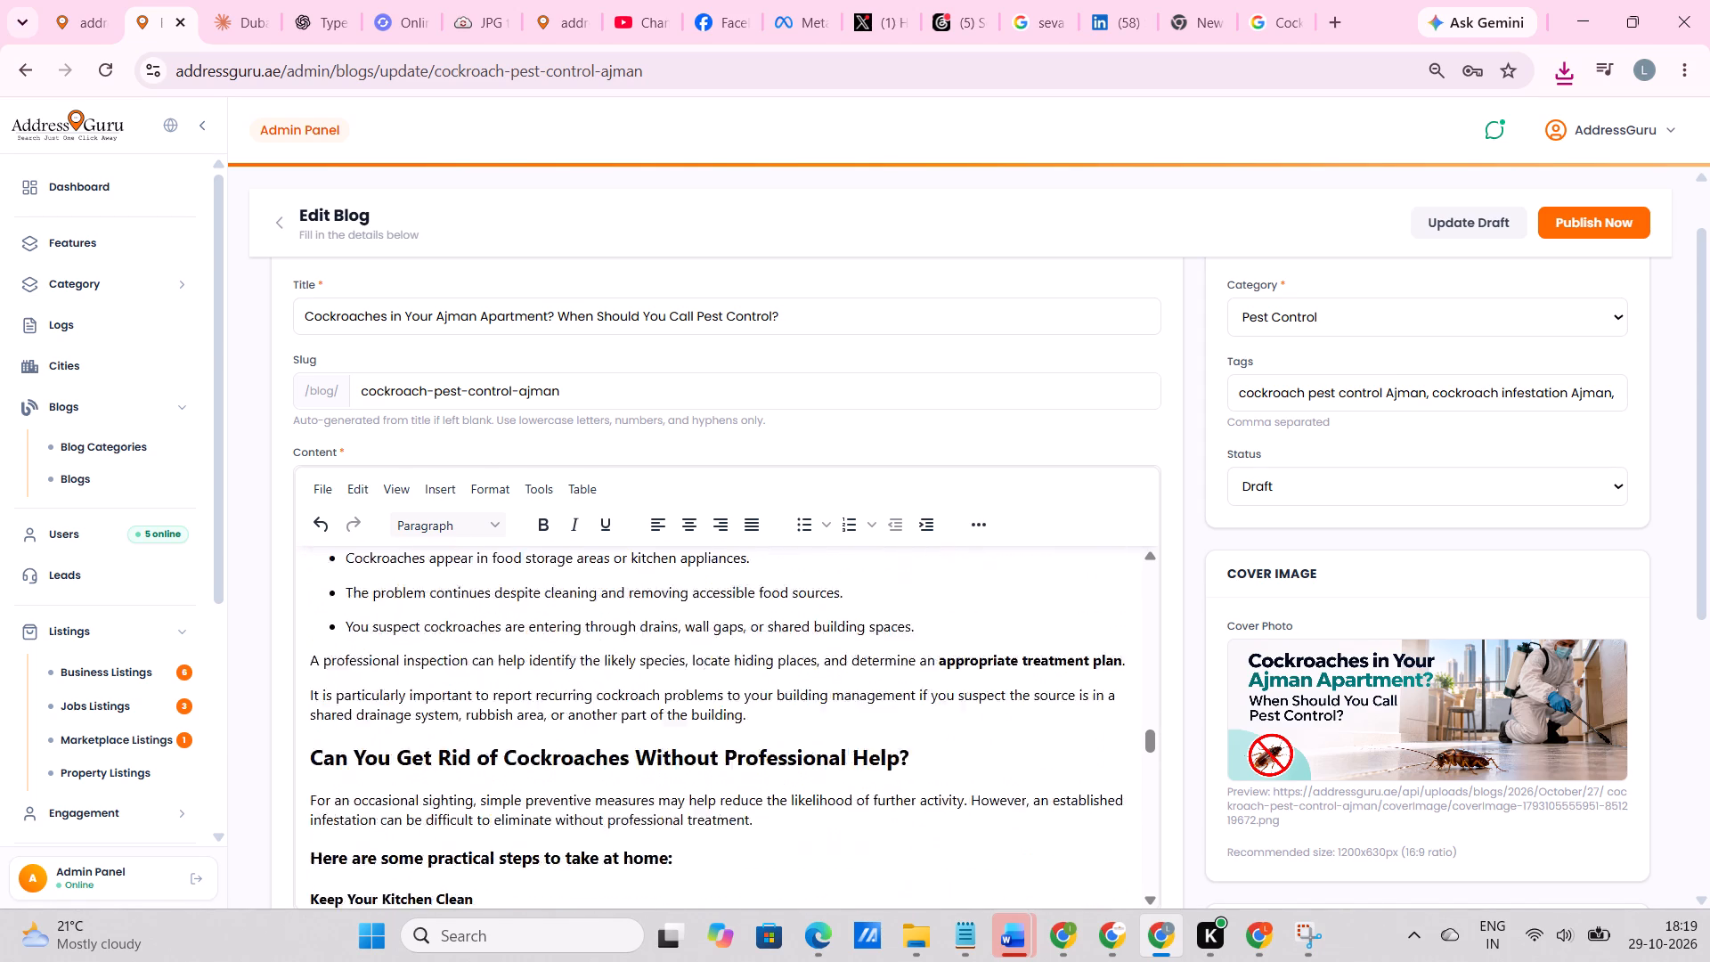
{"action": "scroll", "coordinate": [667, 660], "scroll_direction": "up", "scroll_amount": 3}
{"action": "scroll", "coordinate": [667, 660], "scroll_direction": "down", "scroll_amount": 6}
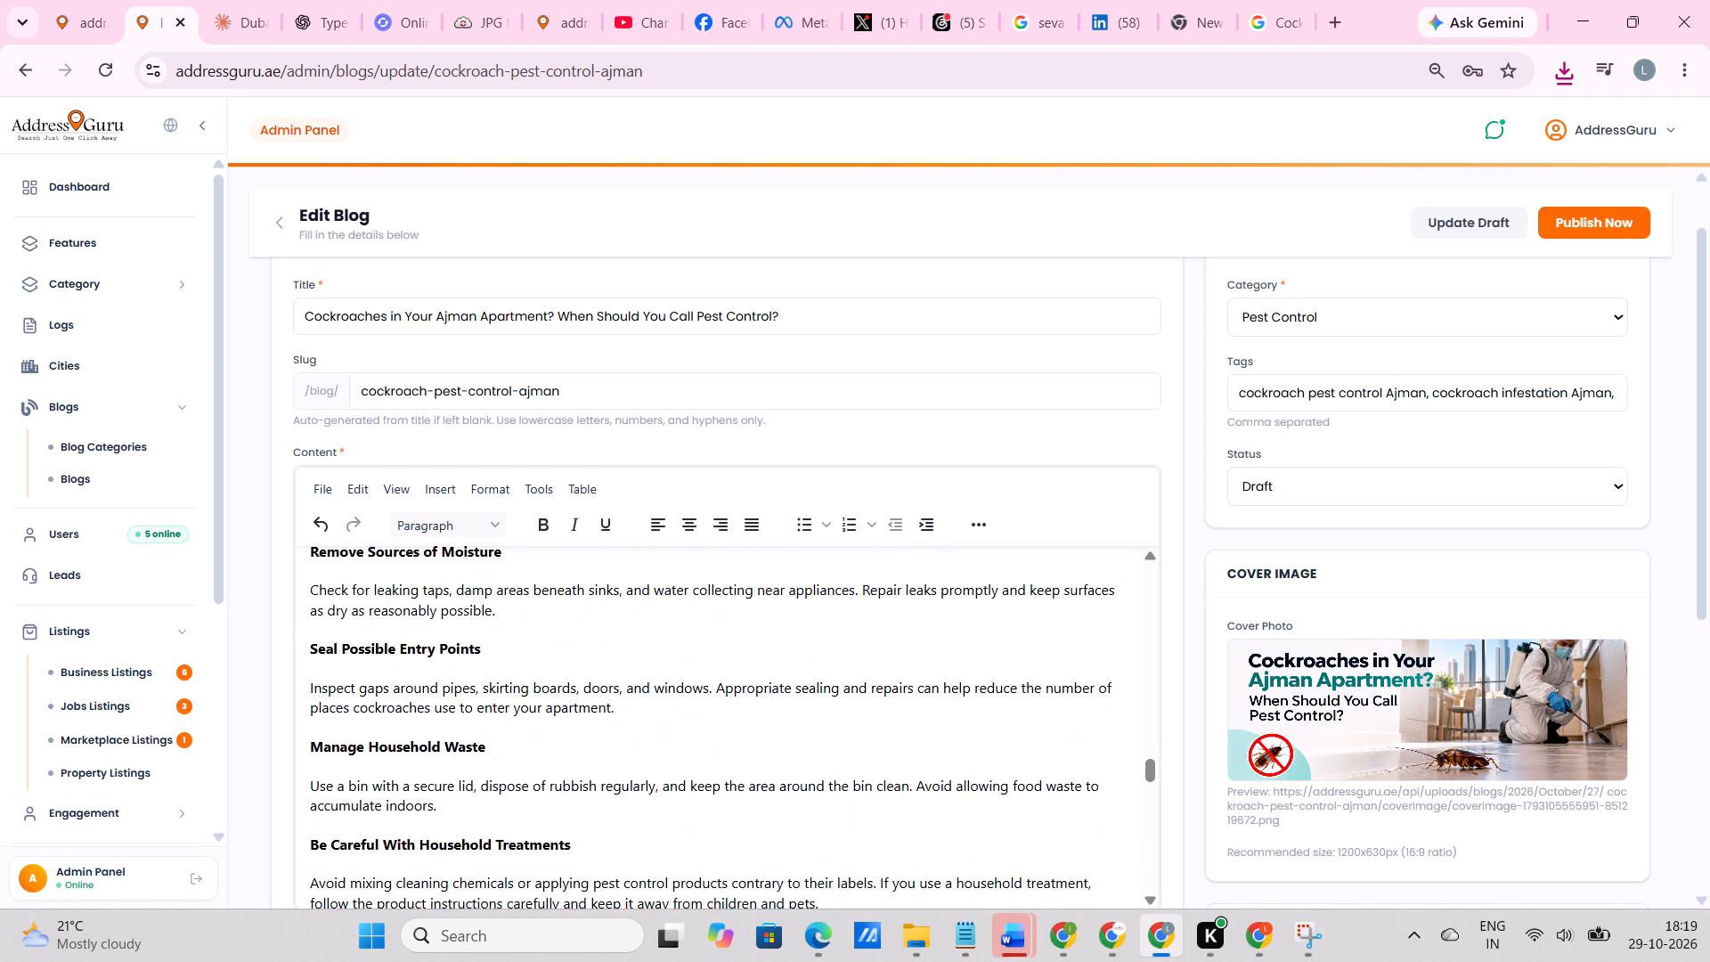
{"action": "scroll", "coordinate": [667, 660], "scroll_direction": "down", "scroll_amount": 2}
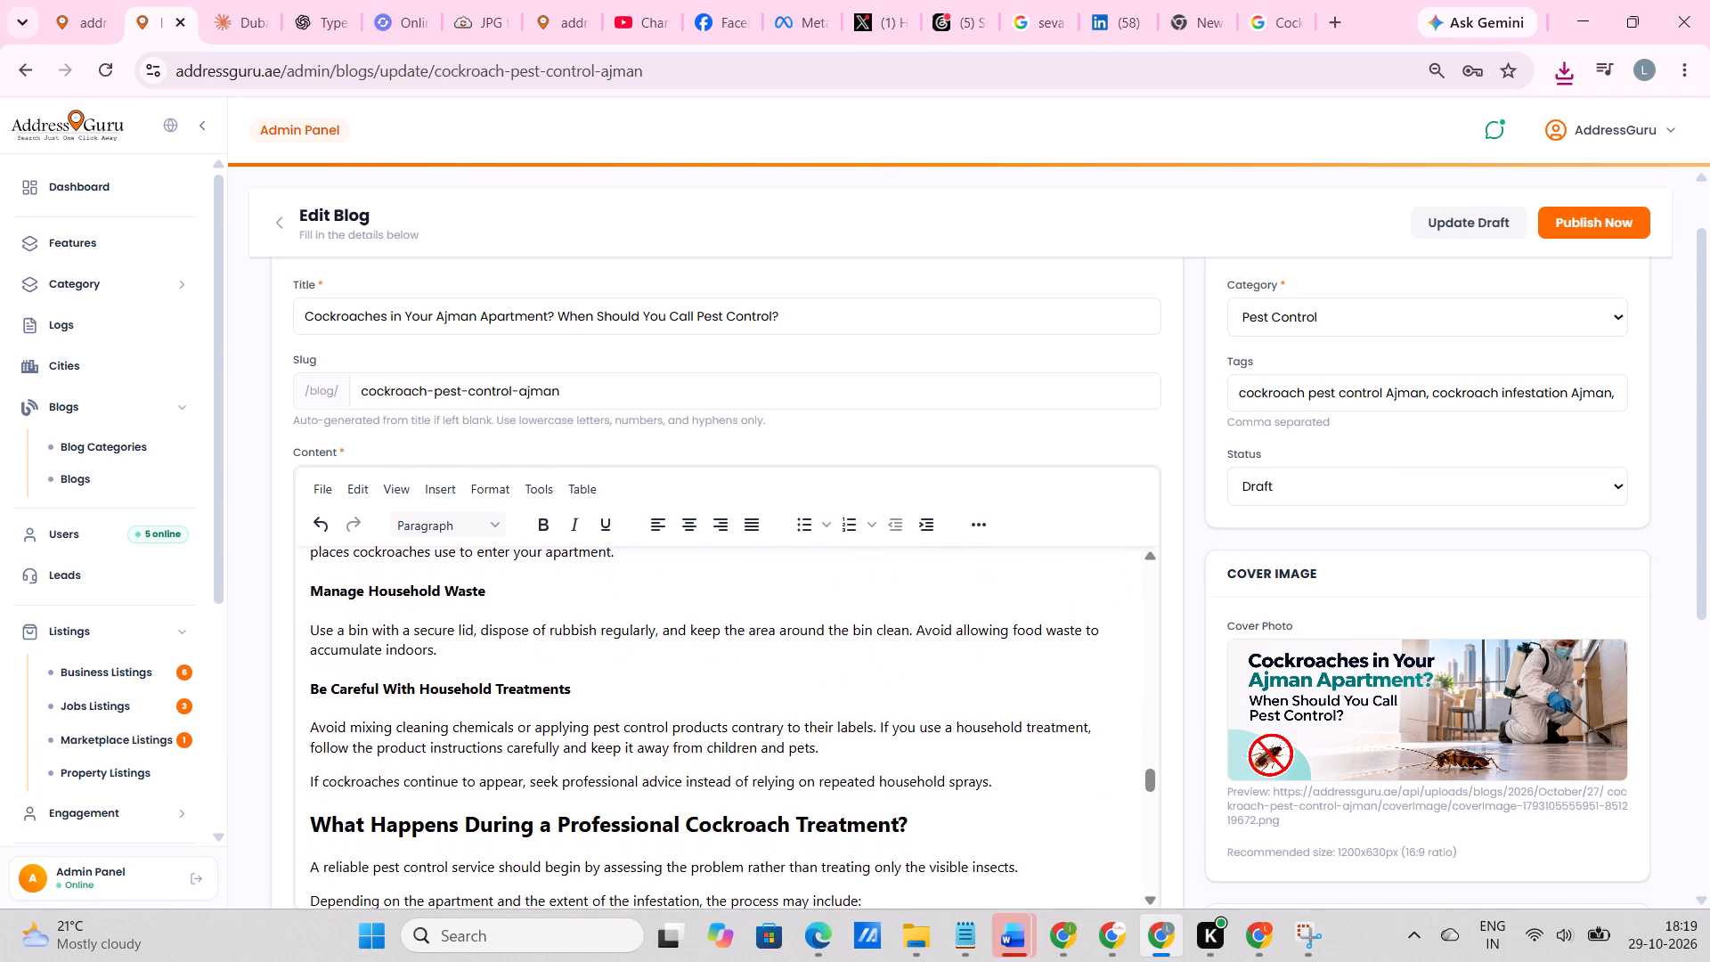
{"action": "scroll", "coordinate": [667, 660], "scroll_direction": "down", "scroll_amount": 2}
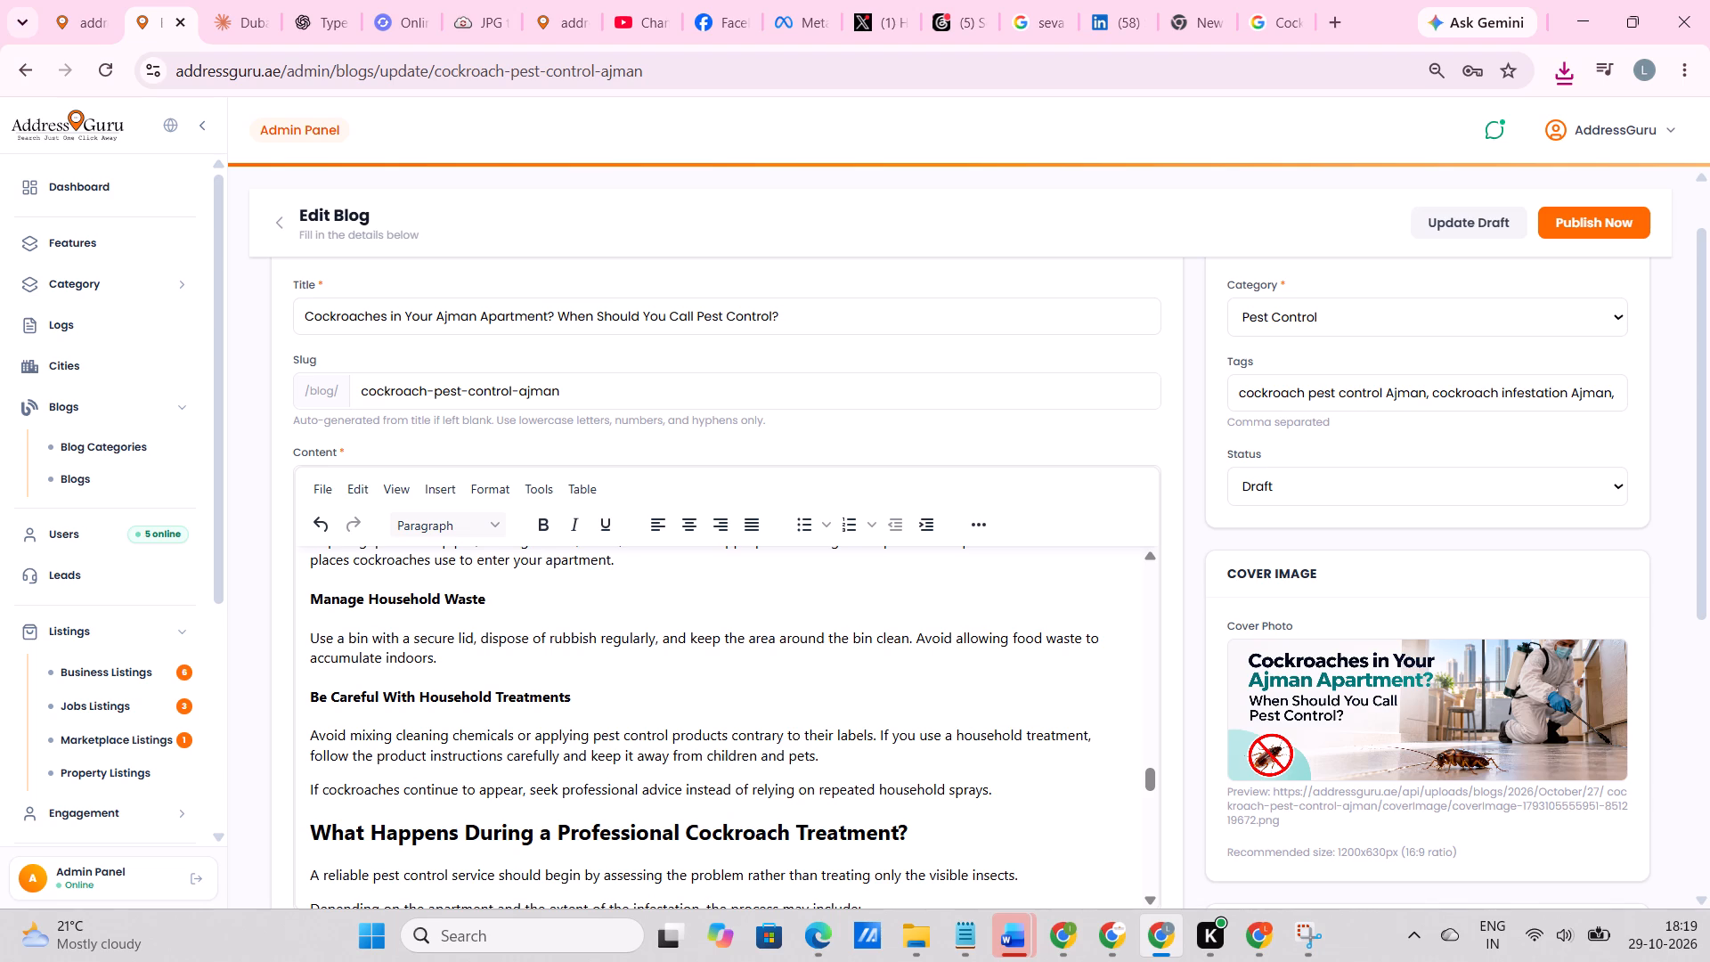
{"action": "scroll", "coordinate": [667, 660], "scroll_direction": "down", "scroll_amount": 1}
{"action": "scroll", "coordinate": [761, 750], "scroll_direction": "down", "scroll_amount": 1}
{"action": "left_click", "coordinate": [767, 754]}
{"action": "scroll", "coordinate": [767, 754], "scroll_direction": "up", "scroll_amount": 7}
{"action": "scroll", "coordinate": [766, 754], "scroll_direction": "down", "scroll_amount": 7}
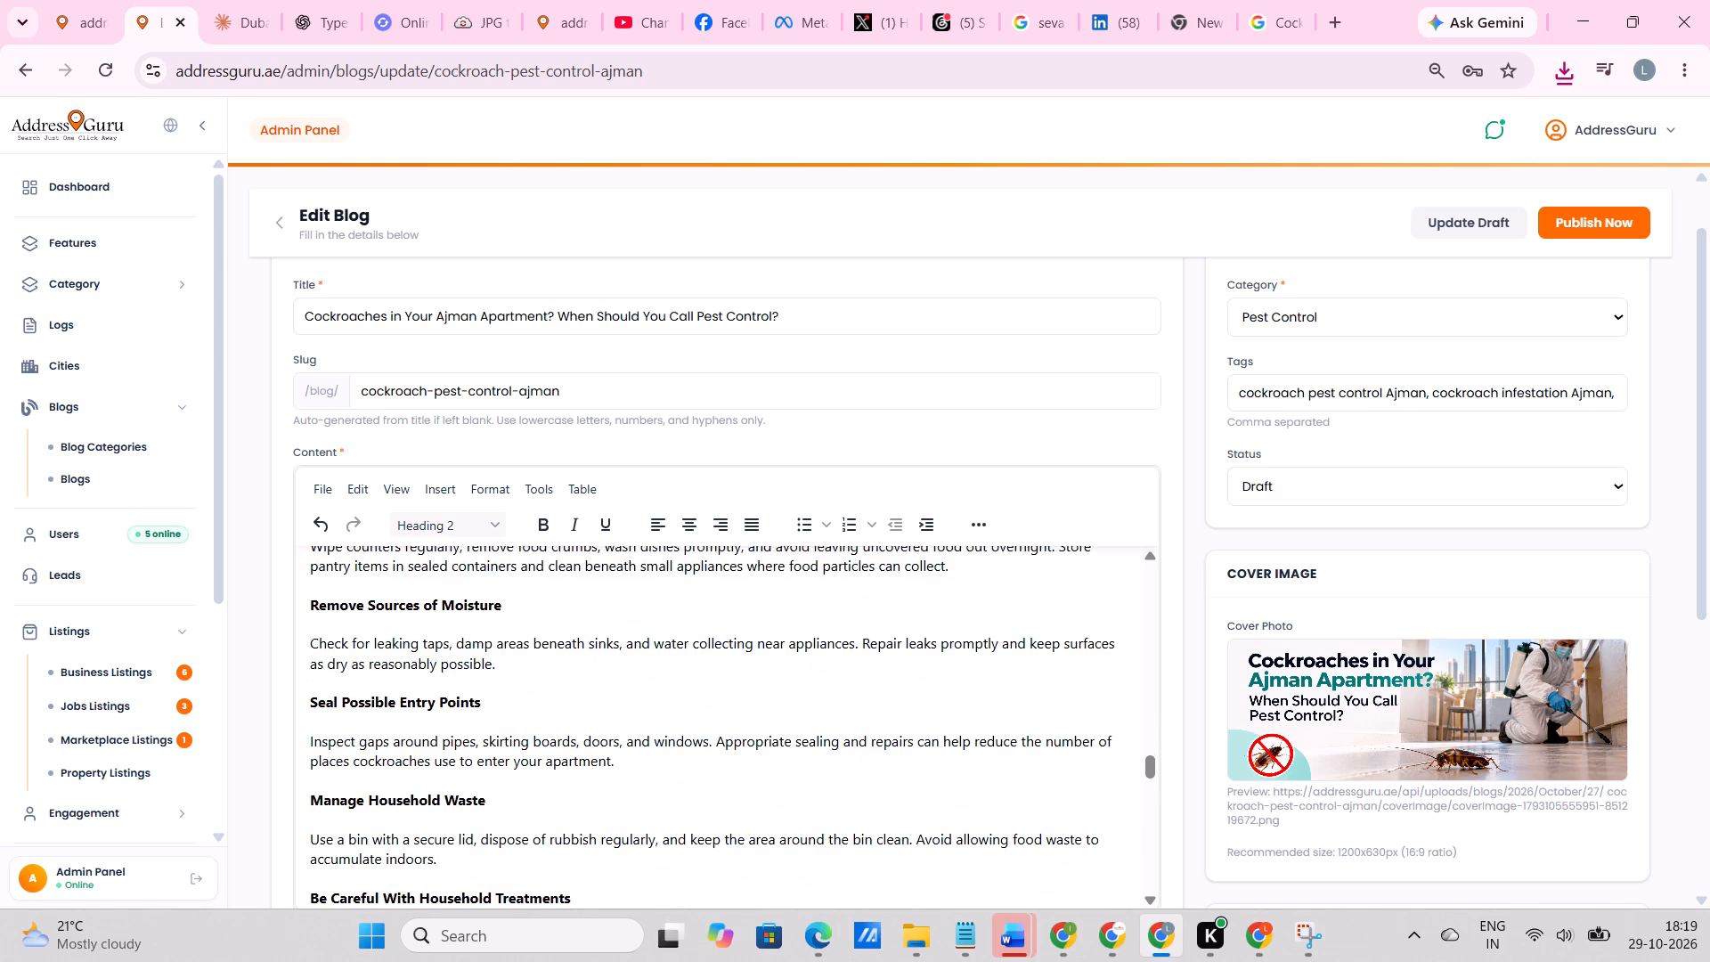
{"action": "scroll", "coordinate": [766, 754], "scroll_direction": "up", "scroll_amount": 2}
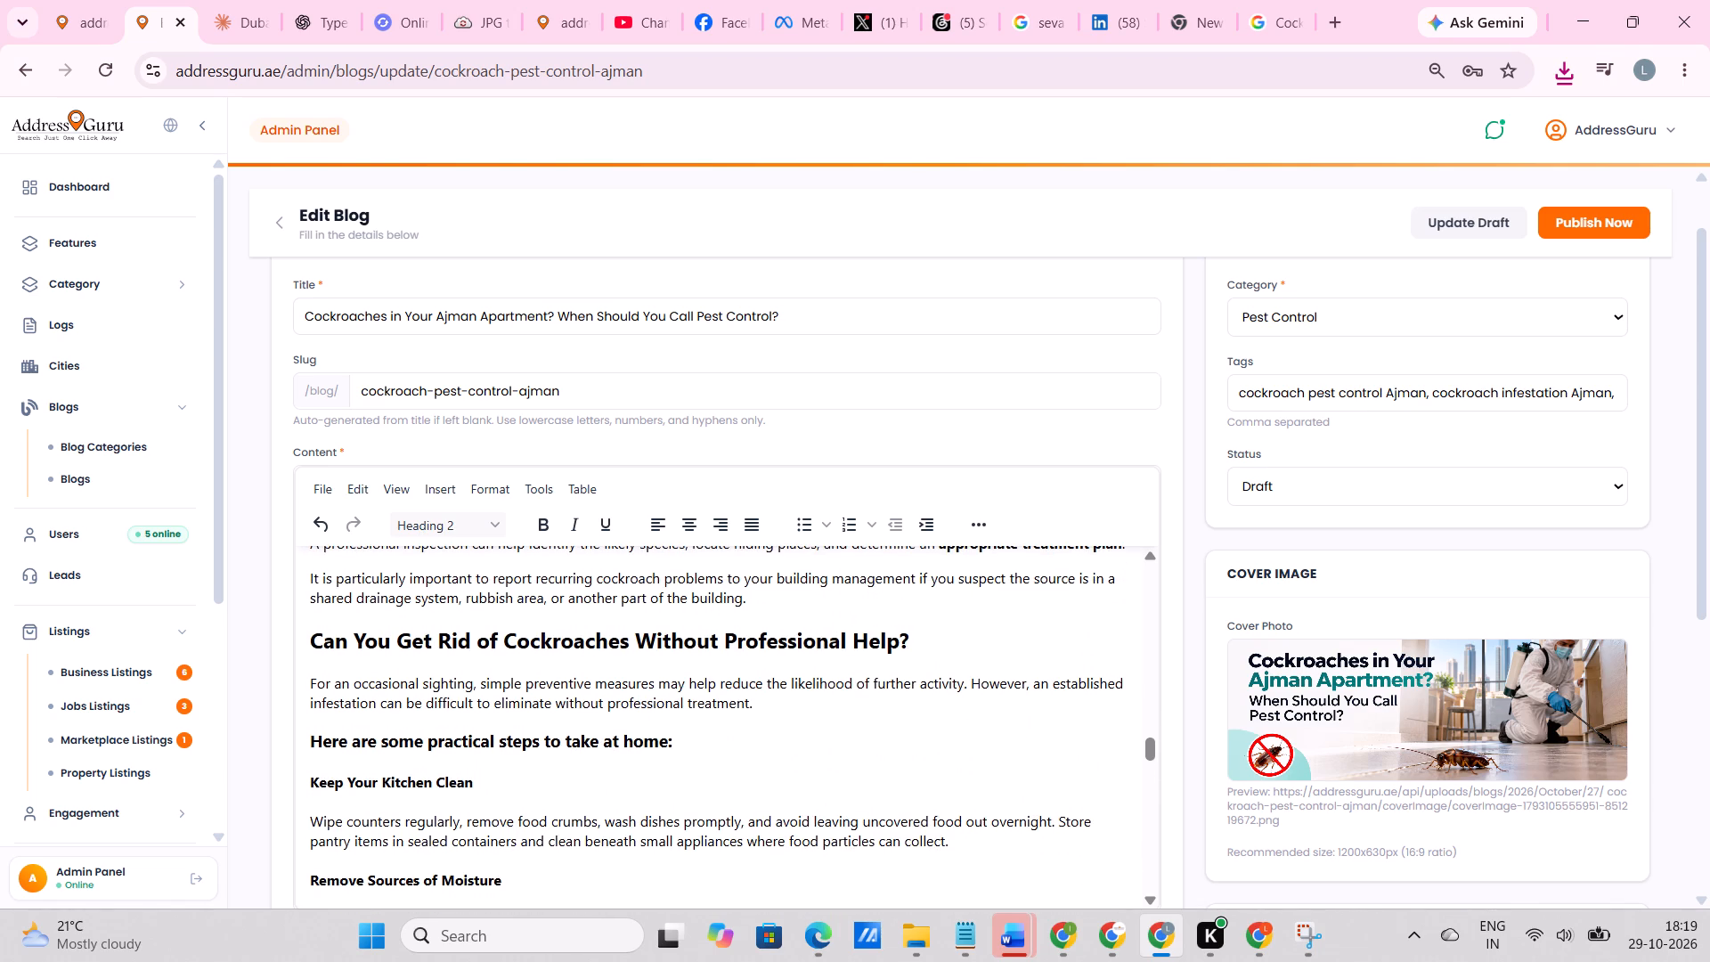
{"action": "scroll", "coordinate": [731, 740], "scroll_direction": "up", "scroll_amount": 4}
{"action": "scroll", "coordinate": [727, 737], "scroll_direction": "down", "scroll_amount": 3}
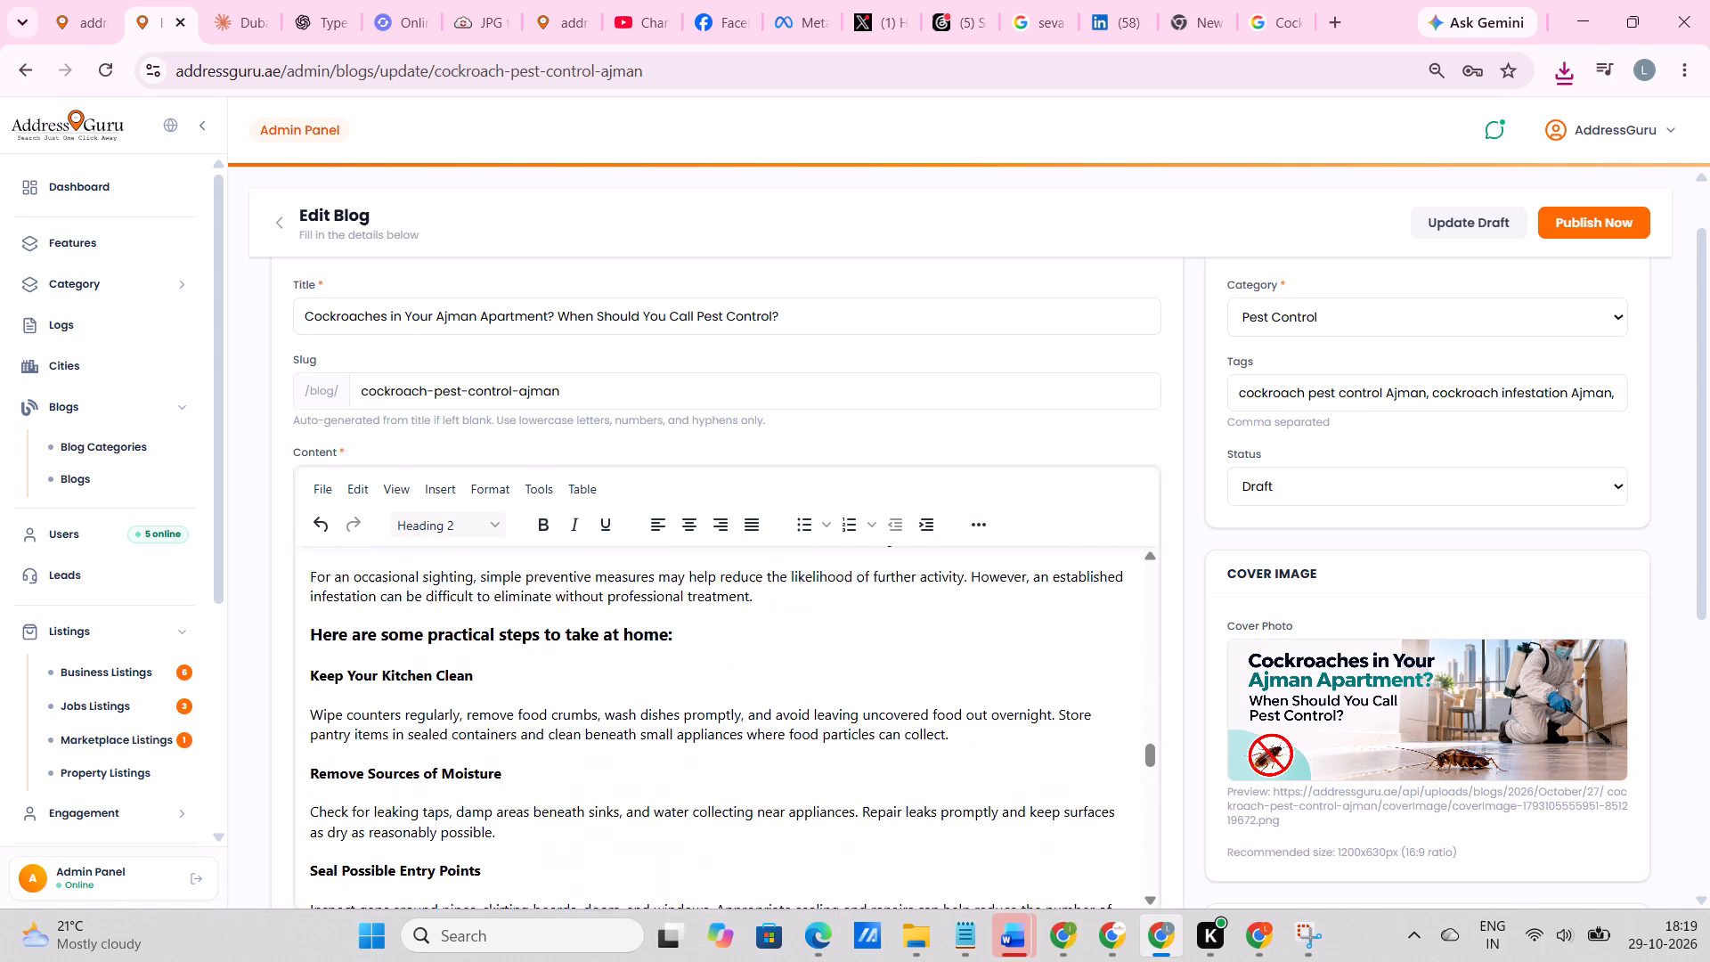
{"action": "scroll", "coordinate": [725, 737], "scroll_direction": "down", "scroll_amount": 8}
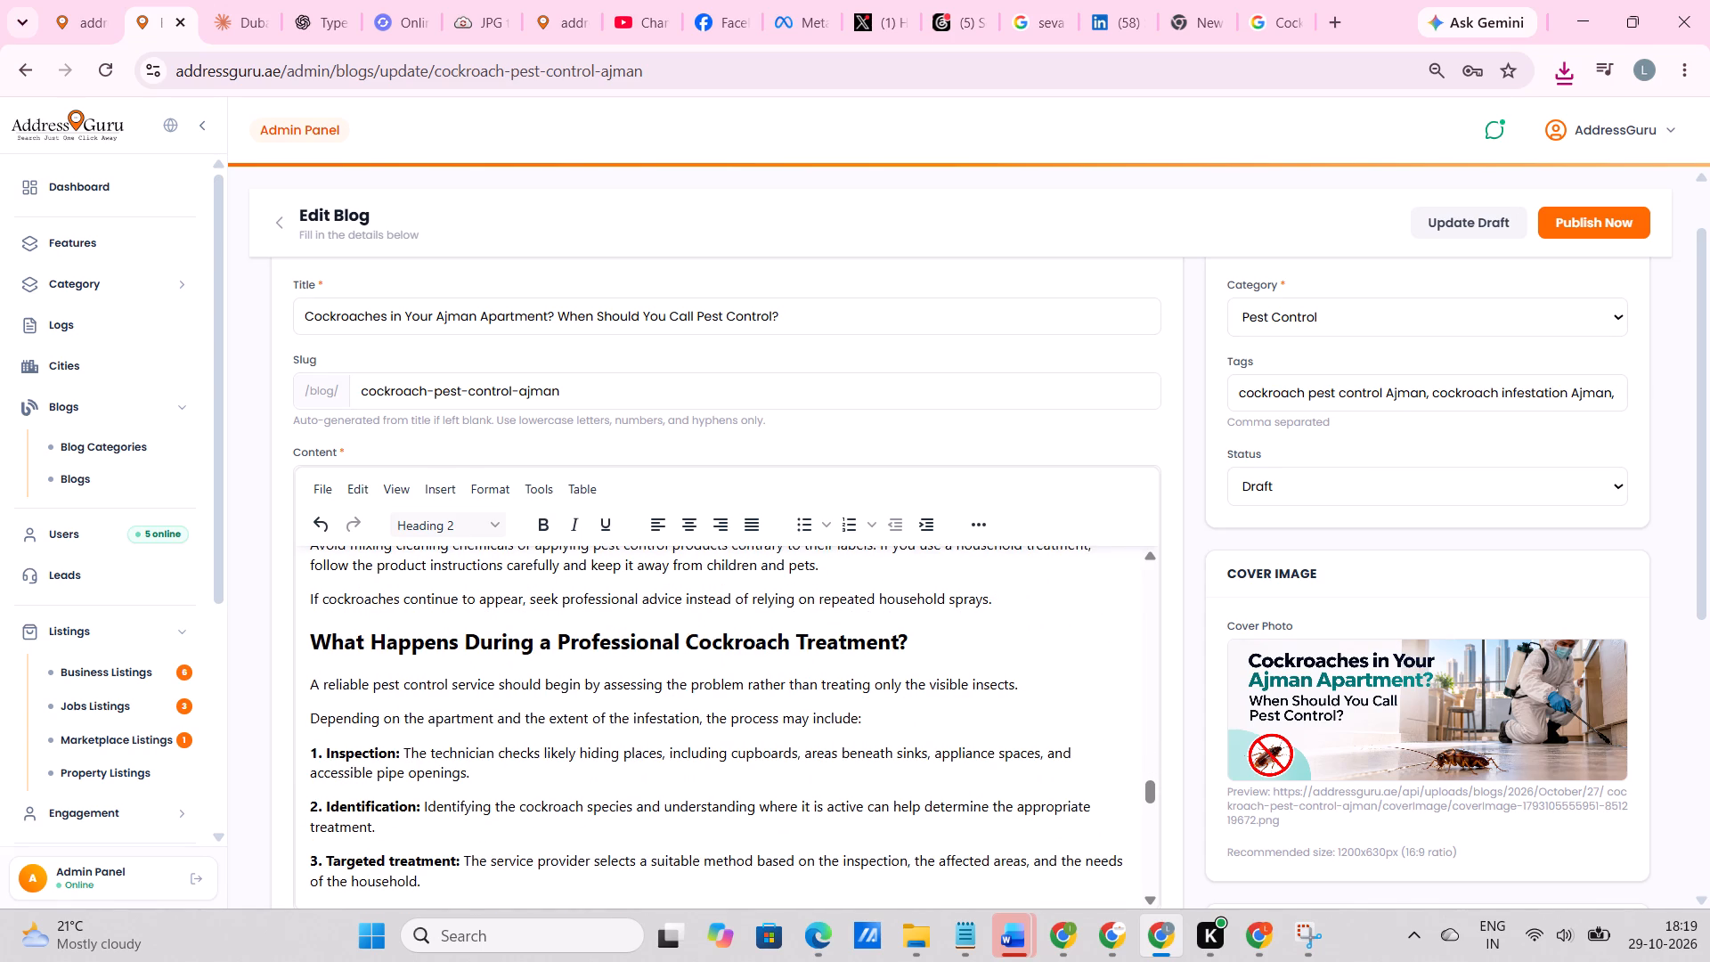
Split the "Depending on the apartment" sentence after "infestation", drop the comma, and start a separate line reading "The process may include:".
{"action": "left_click", "coordinate": [707, 717]}
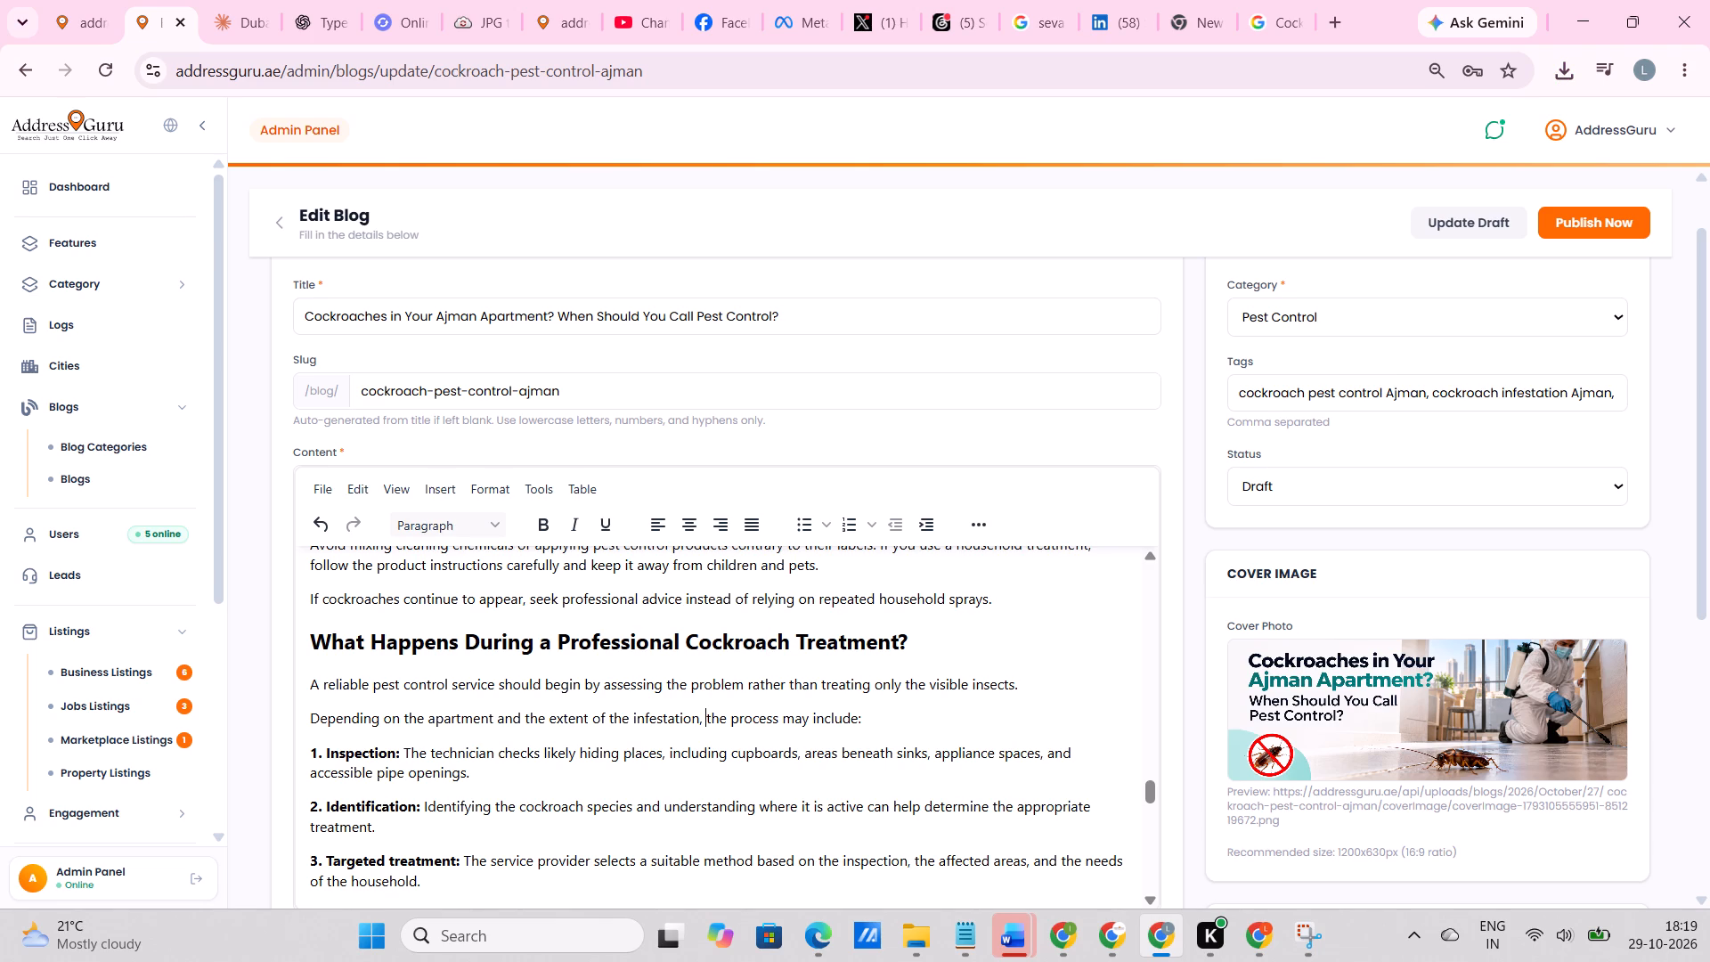
{"action": "key", "text": "Right"}
{"action": "key", "text": "BackSpace"}
{"action": "key", "text": "BackSpace"}
{"action": "key", "text": "BackSpace"}
{"action": "key", "text": "Return"}
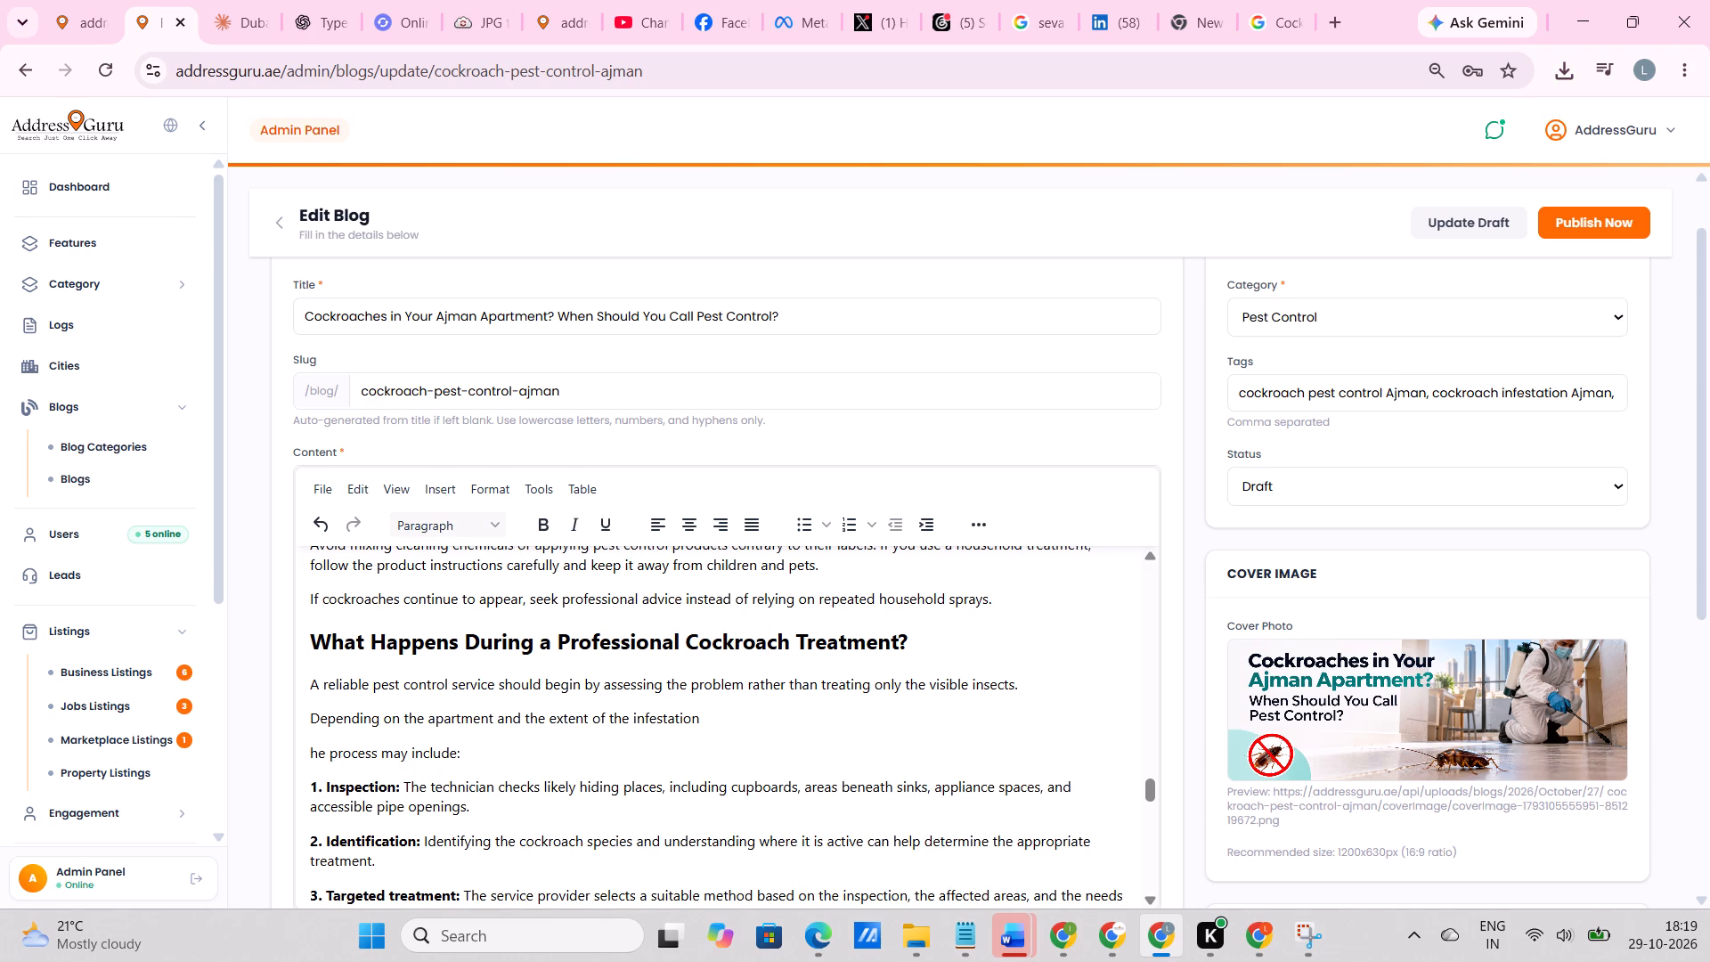
{"action": "key", "text": "shift+t"}
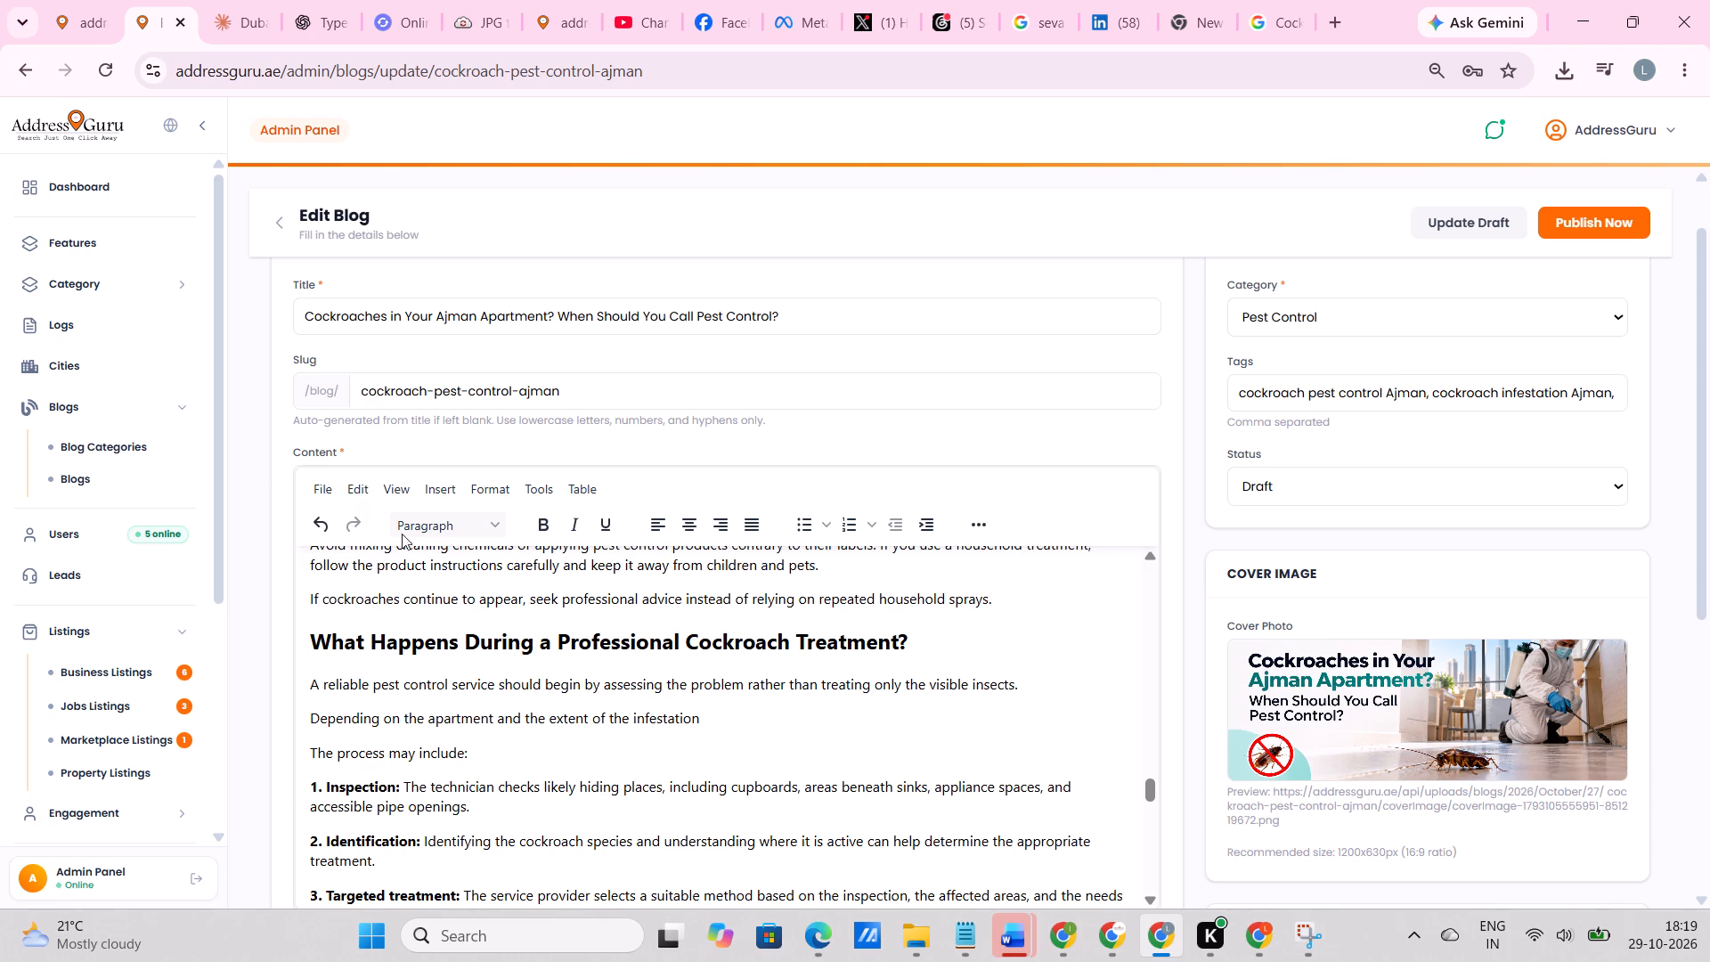
Format the line "The process may include:" as a subheading.
{"action": "left_click", "coordinate": [422, 535]}
{"action": "left_click", "coordinate": [465, 632]}
Join the "Depending on the apartment" line to the preceding paragraph, ending it with a full stop and an empty line below.
{"action": "left_click", "coordinate": [309, 713]}
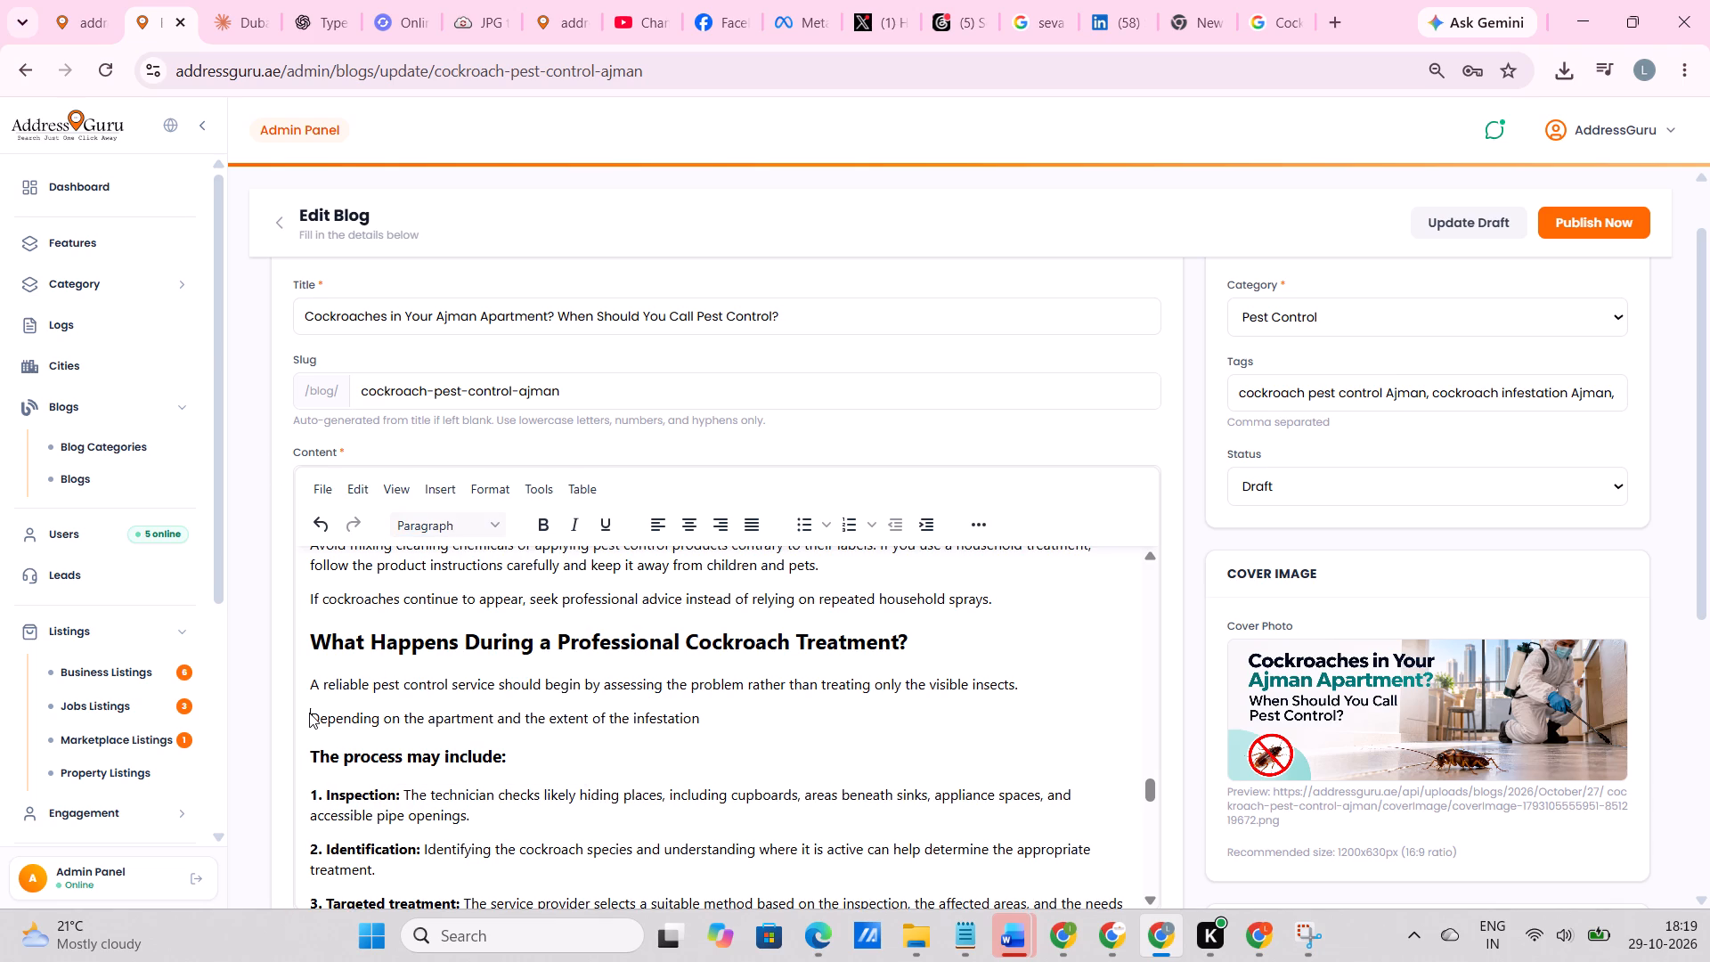
{"action": "key", "text": "BackSpace"}
{"action": "key", "text": "space"}
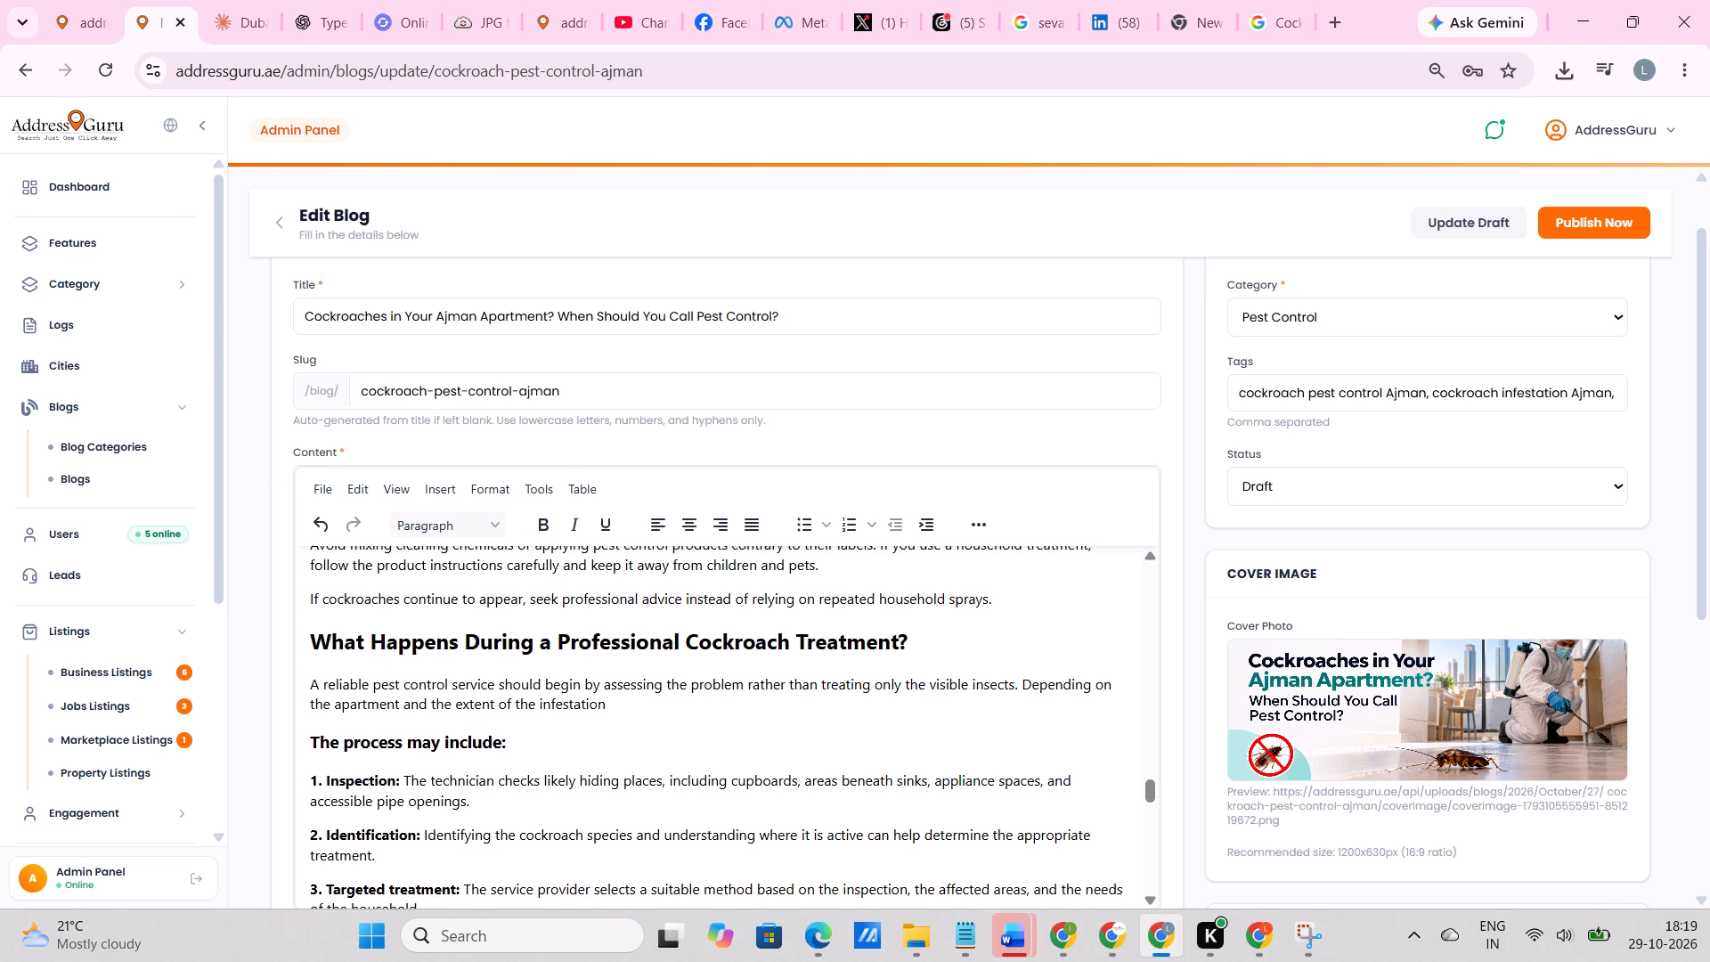
{"action": "scroll", "coordinate": [422, 758], "scroll_direction": "down", "scroll_amount": 1}
{"action": "left_click", "coordinate": [655, 659]}
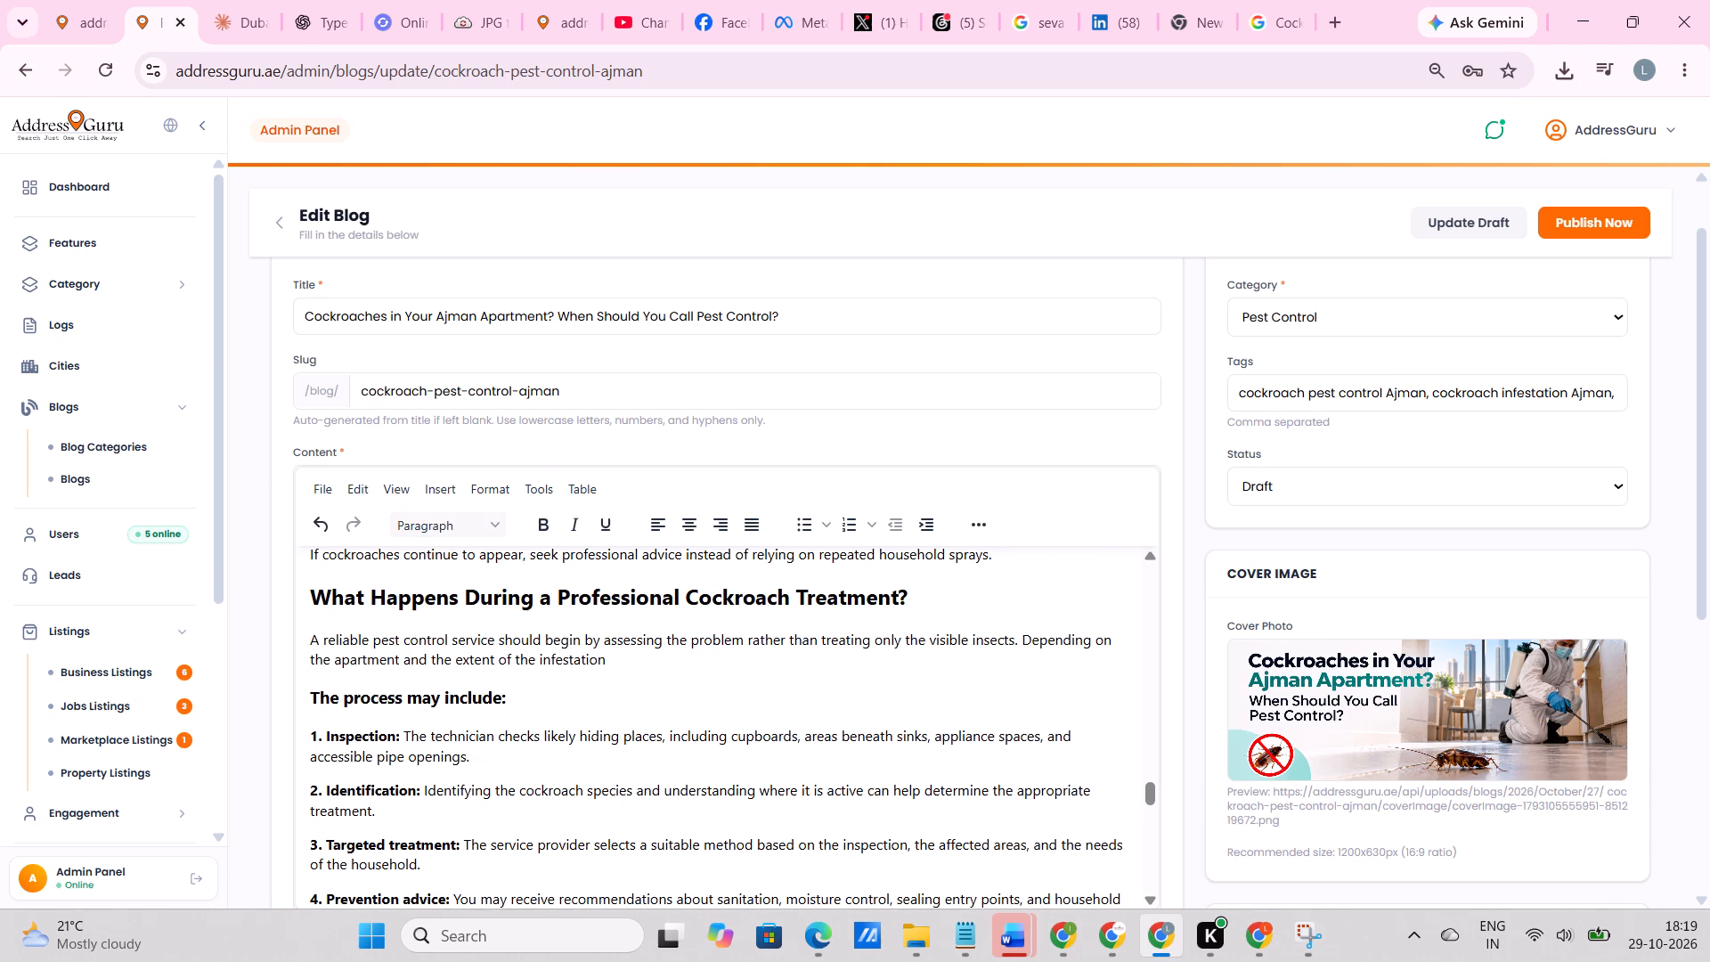
{"action": "key", "text": "period"}
{"action": "key", "text": "Return"}
Switch to Pinterest and open the "Fox Pest Control to the Rescue" pin of a technician inspecting a kitchen cabinet.
{"action": "scroll", "coordinate": [656, 659], "scroll_direction": "up", "scroll_amount": 3}
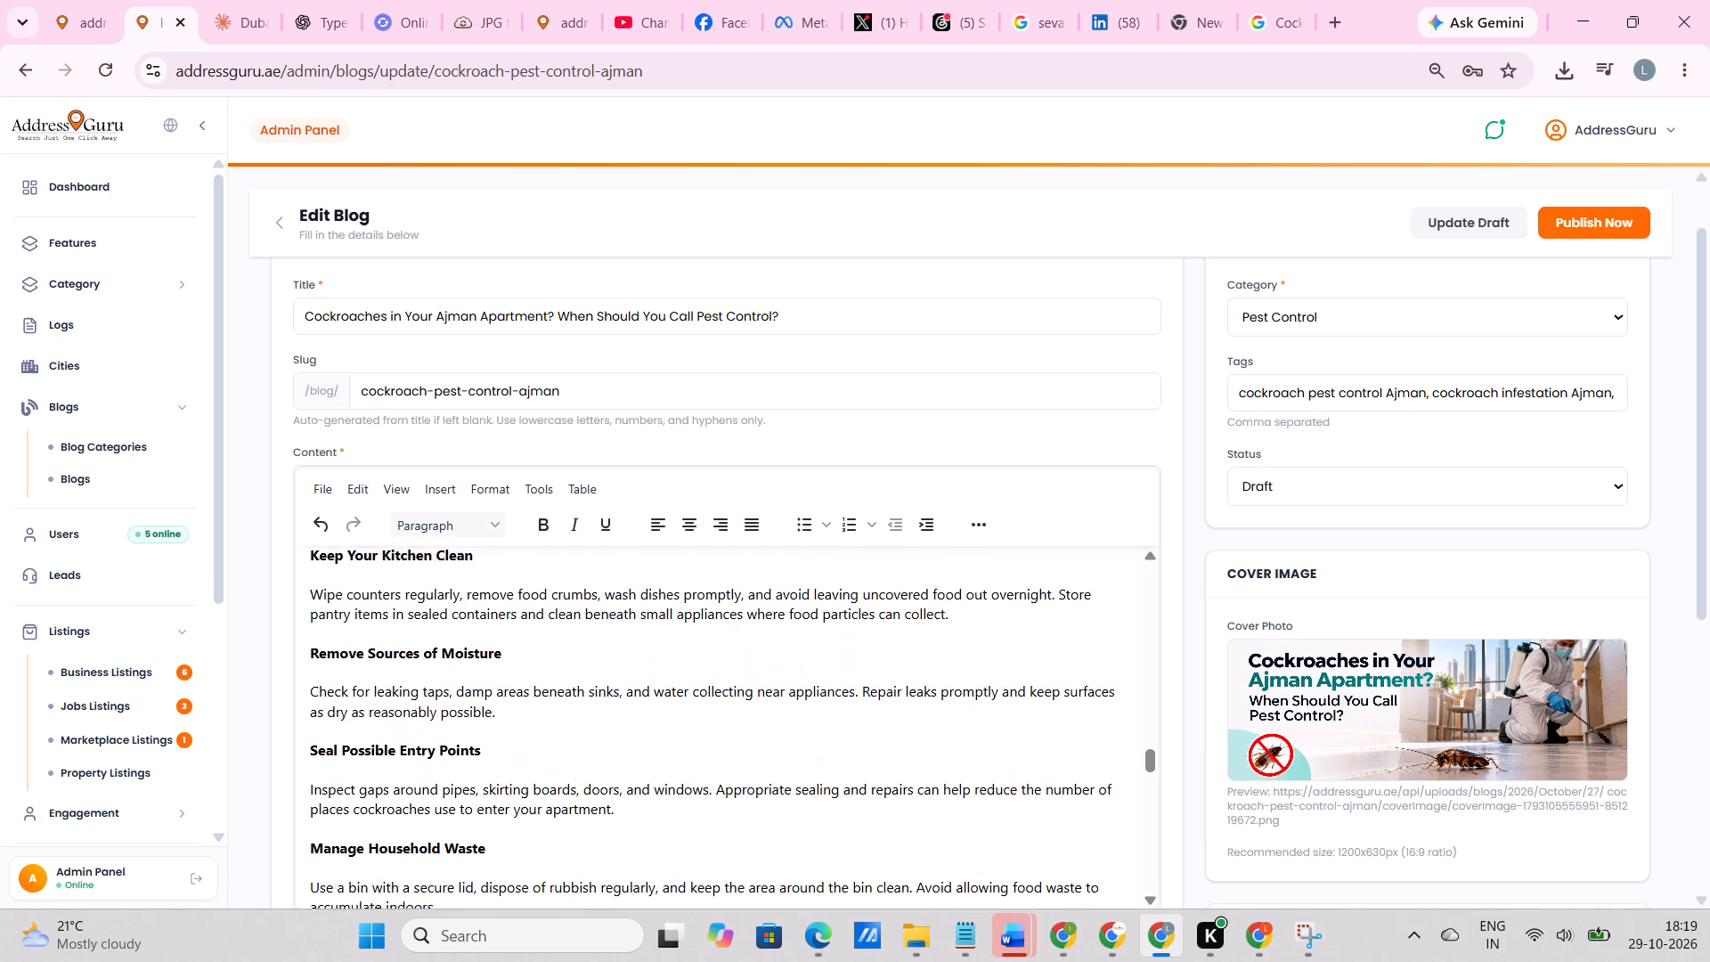
{"action": "scroll", "coordinate": [655, 657], "scroll_direction": "up", "scroll_amount": 4}
{"action": "left_click", "coordinate": [1062, 947]}
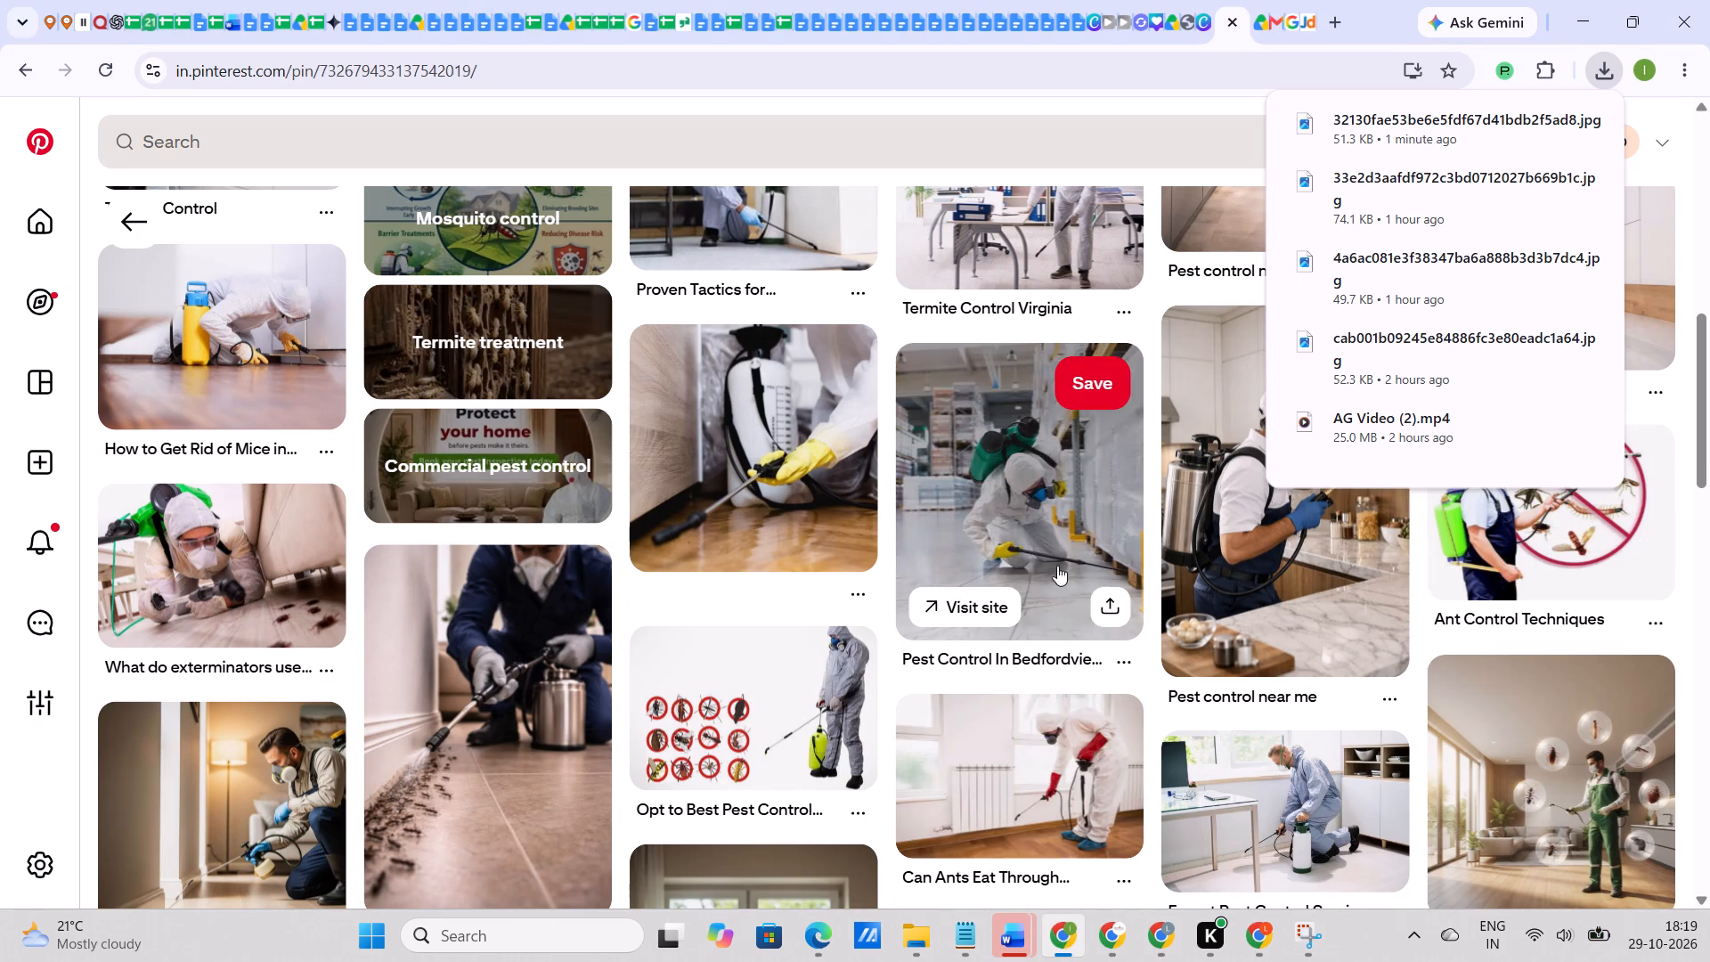
{"action": "left_click", "coordinate": [1695, 569]}
{"action": "scroll", "coordinate": [1152, 568], "scroll_direction": "up", "scroll_amount": 1}
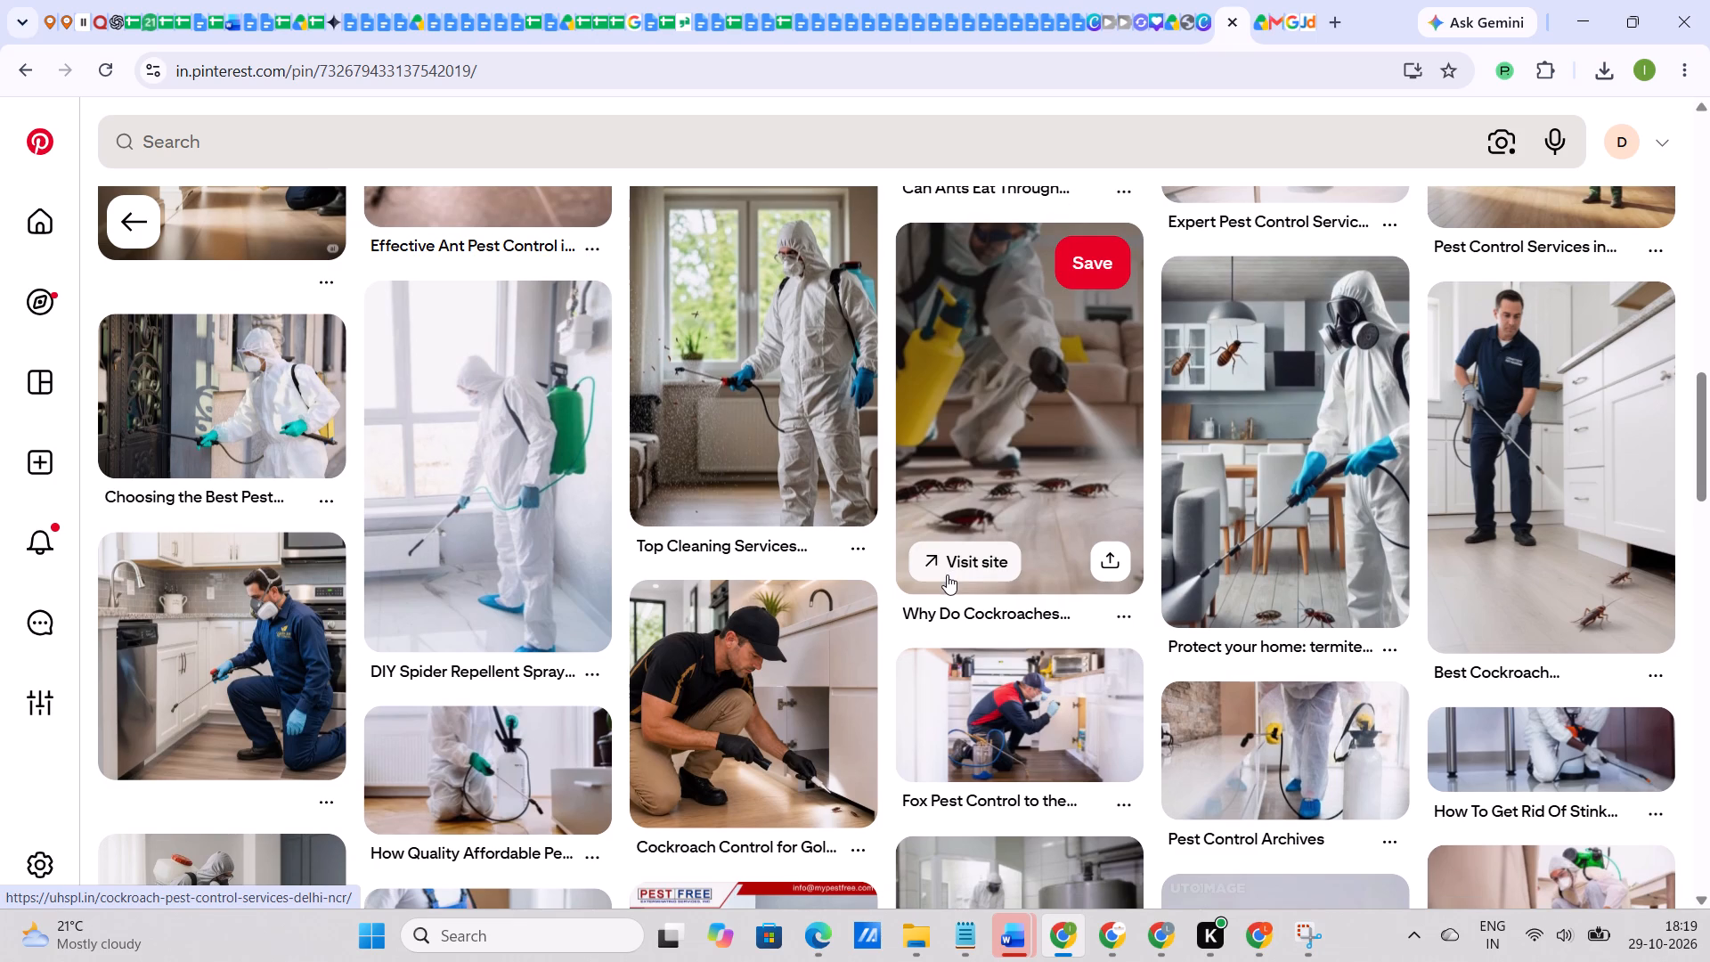
{"action": "left_click", "coordinate": [961, 729]}
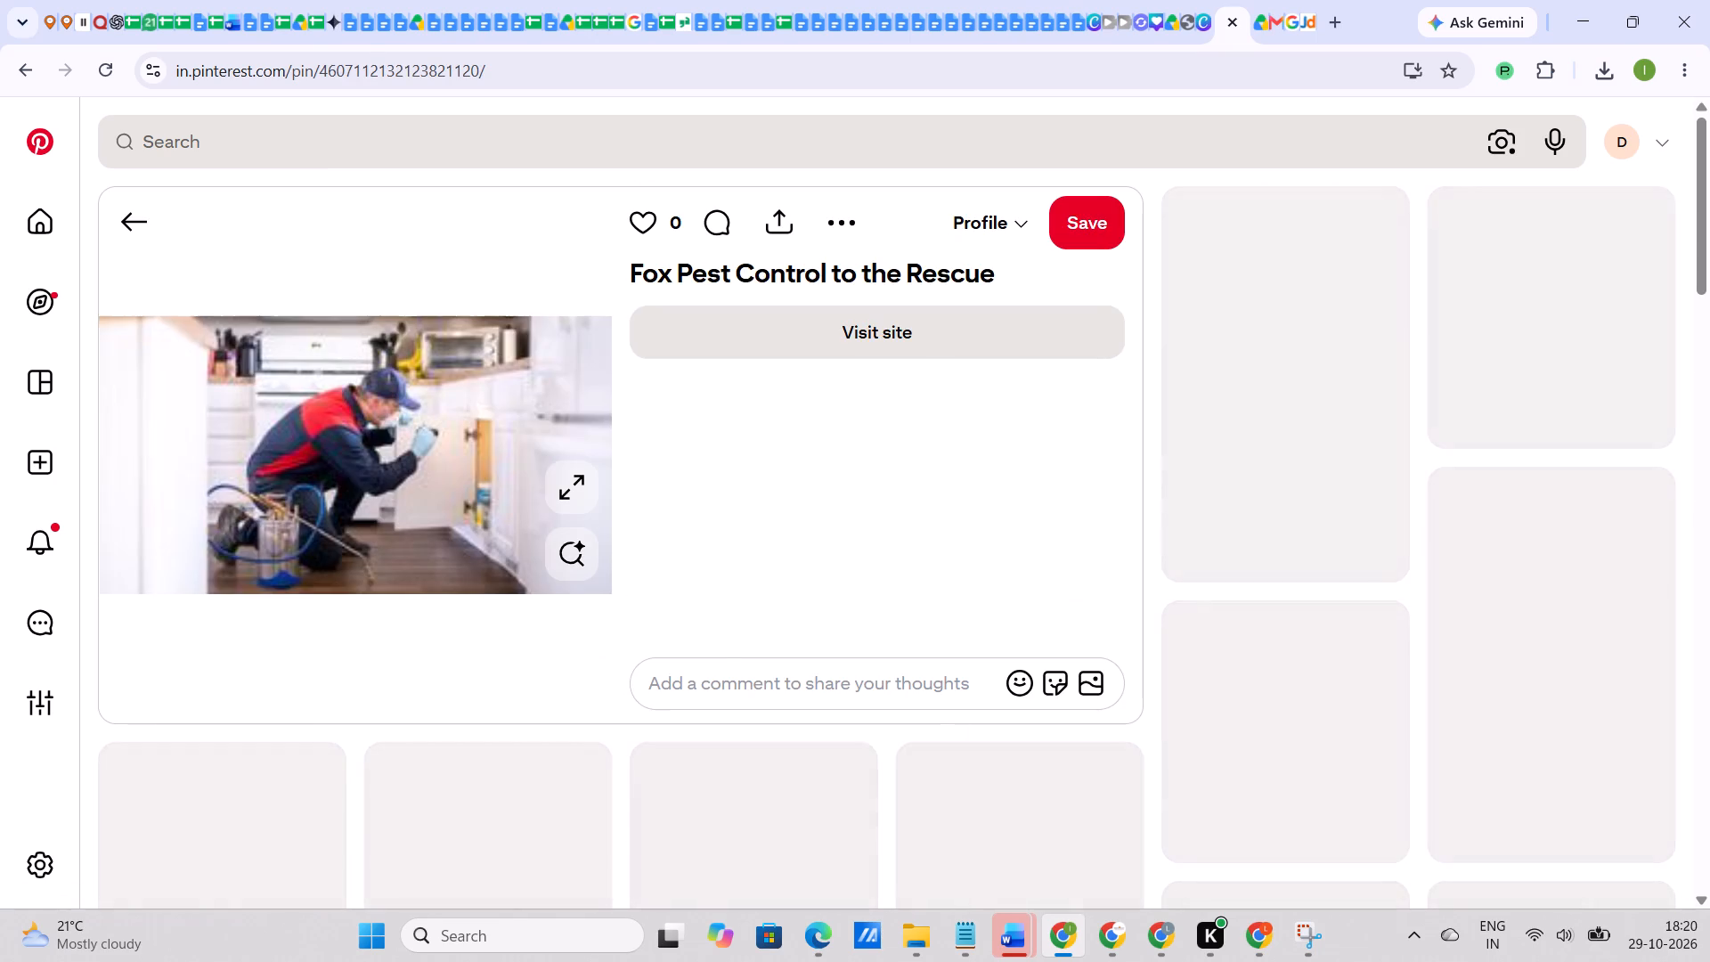
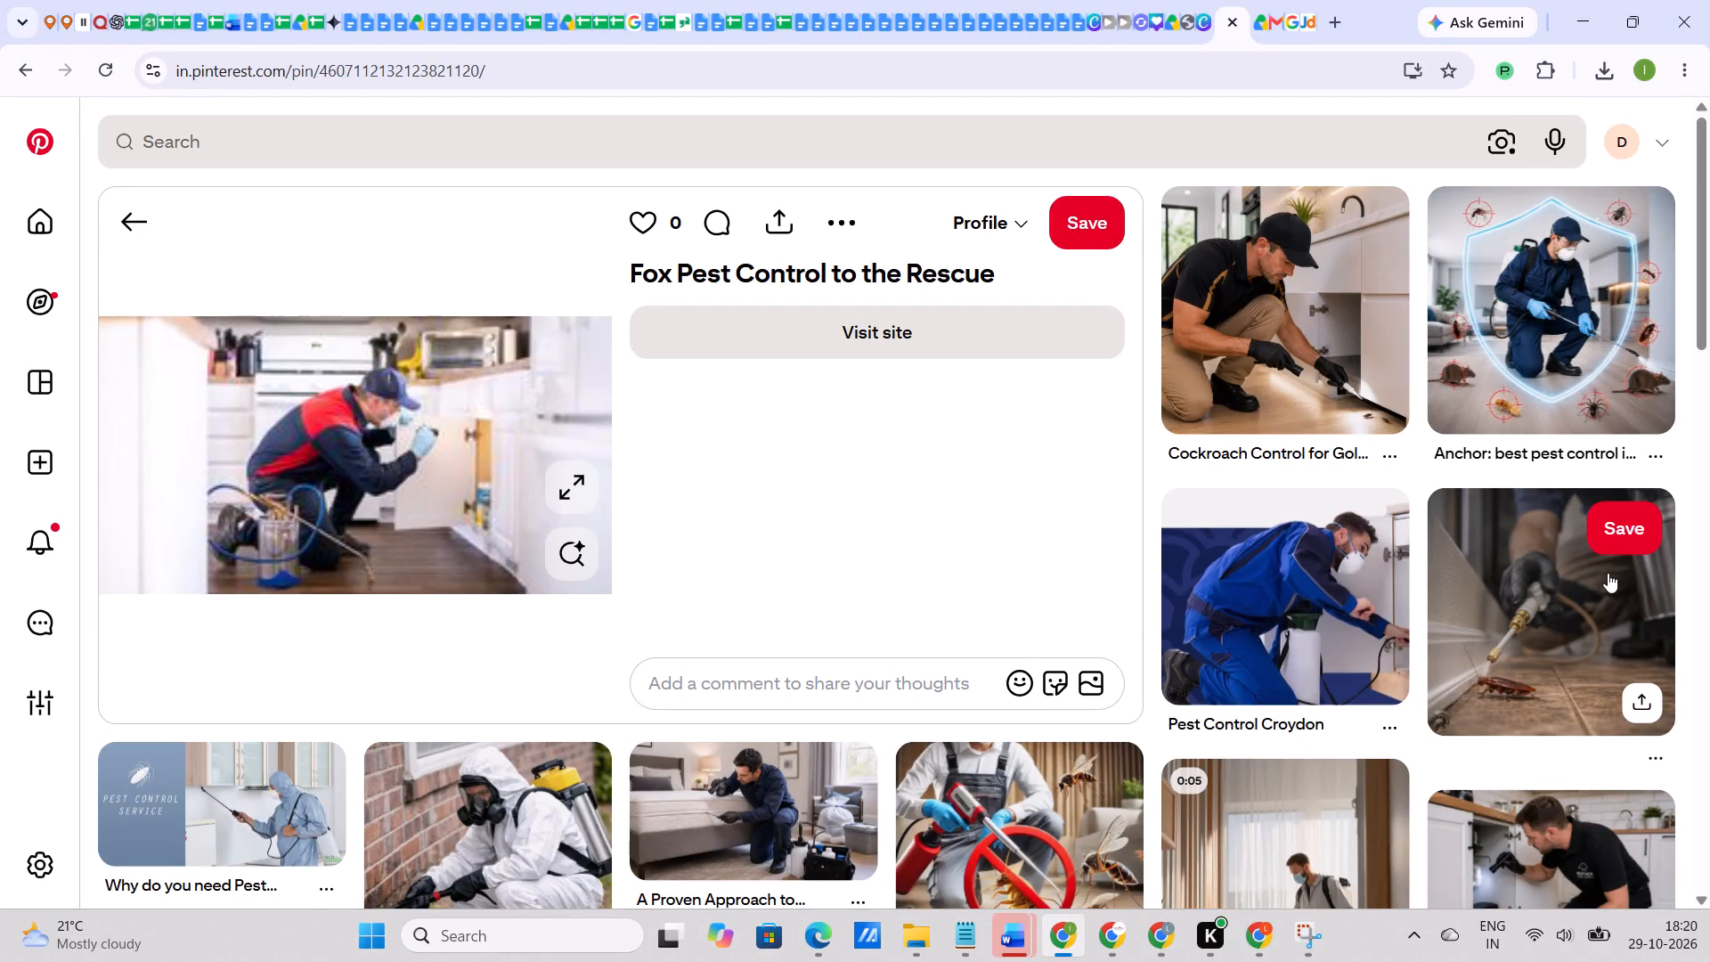
Open the "Emergency Pest Control London" pin of a technician shining a torch into a kitchen cabinet and save its image to Downloads.
{"action": "scroll", "coordinate": [1538, 585], "scroll_direction": "down", "scroll_amount": 1}
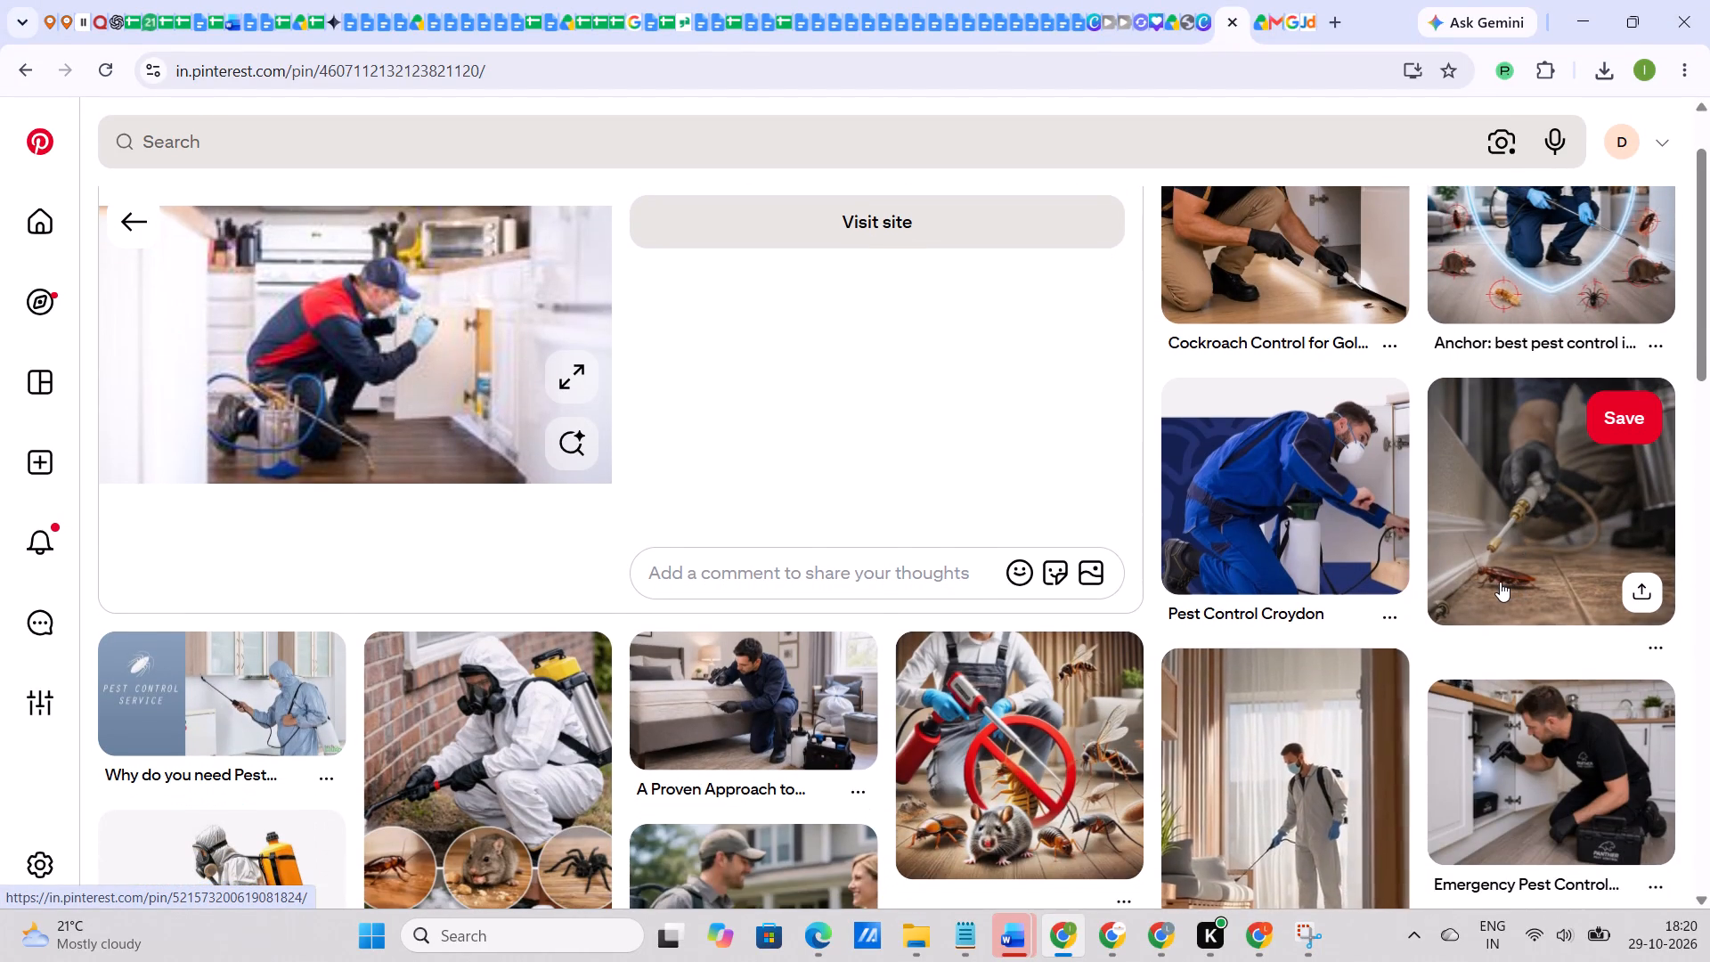
{"action": "scroll", "coordinate": [1497, 582], "scroll_direction": "down", "scroll_amount": 1}
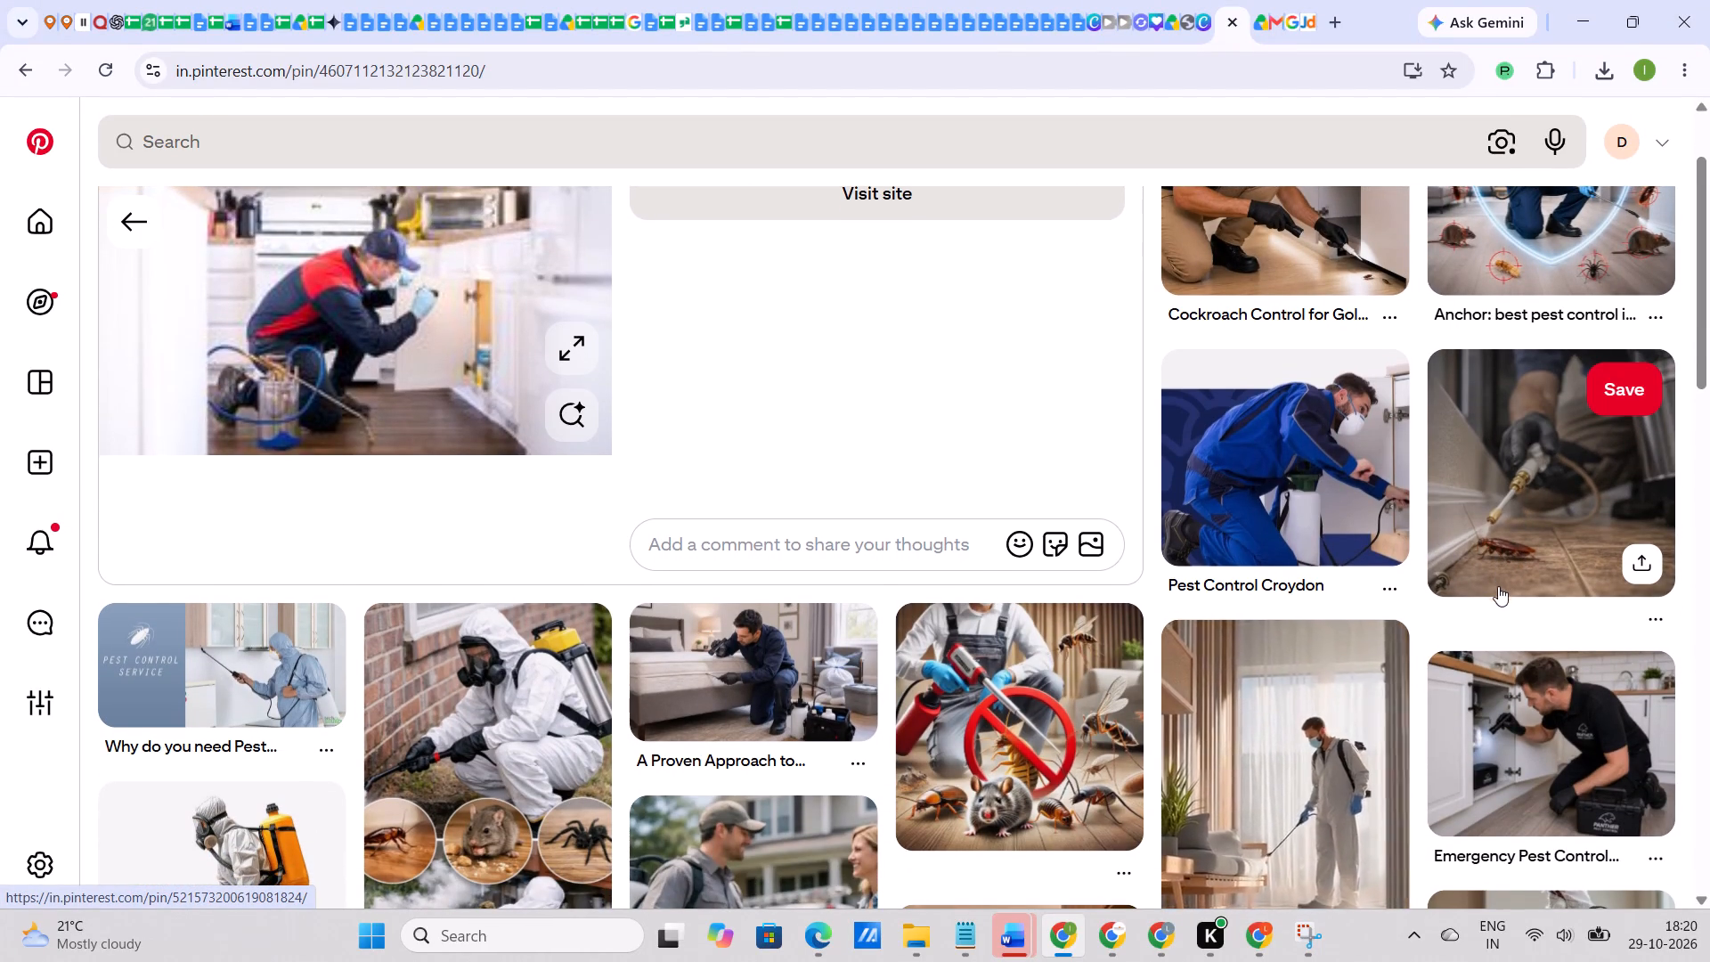
{"action": "left_click", "coordinate": [1514, 733]}
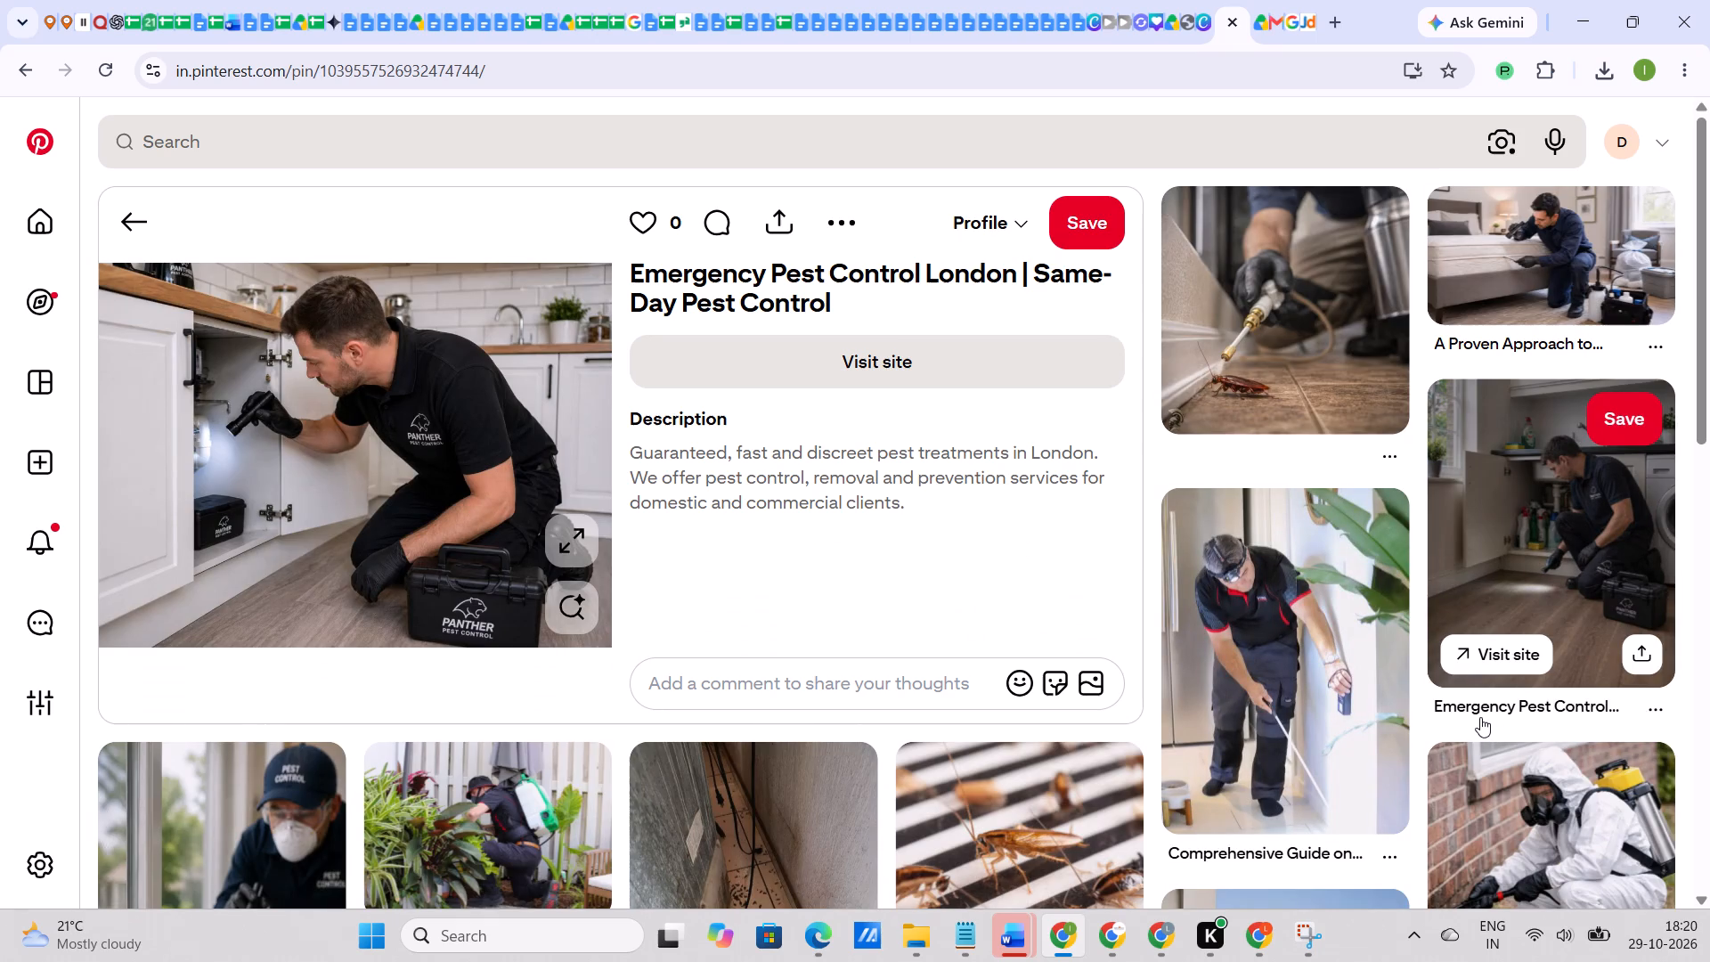
{"action": "scroll", "coordinate": [1471, 710], "scroll_direction": "down", "scroll_amount": 1}
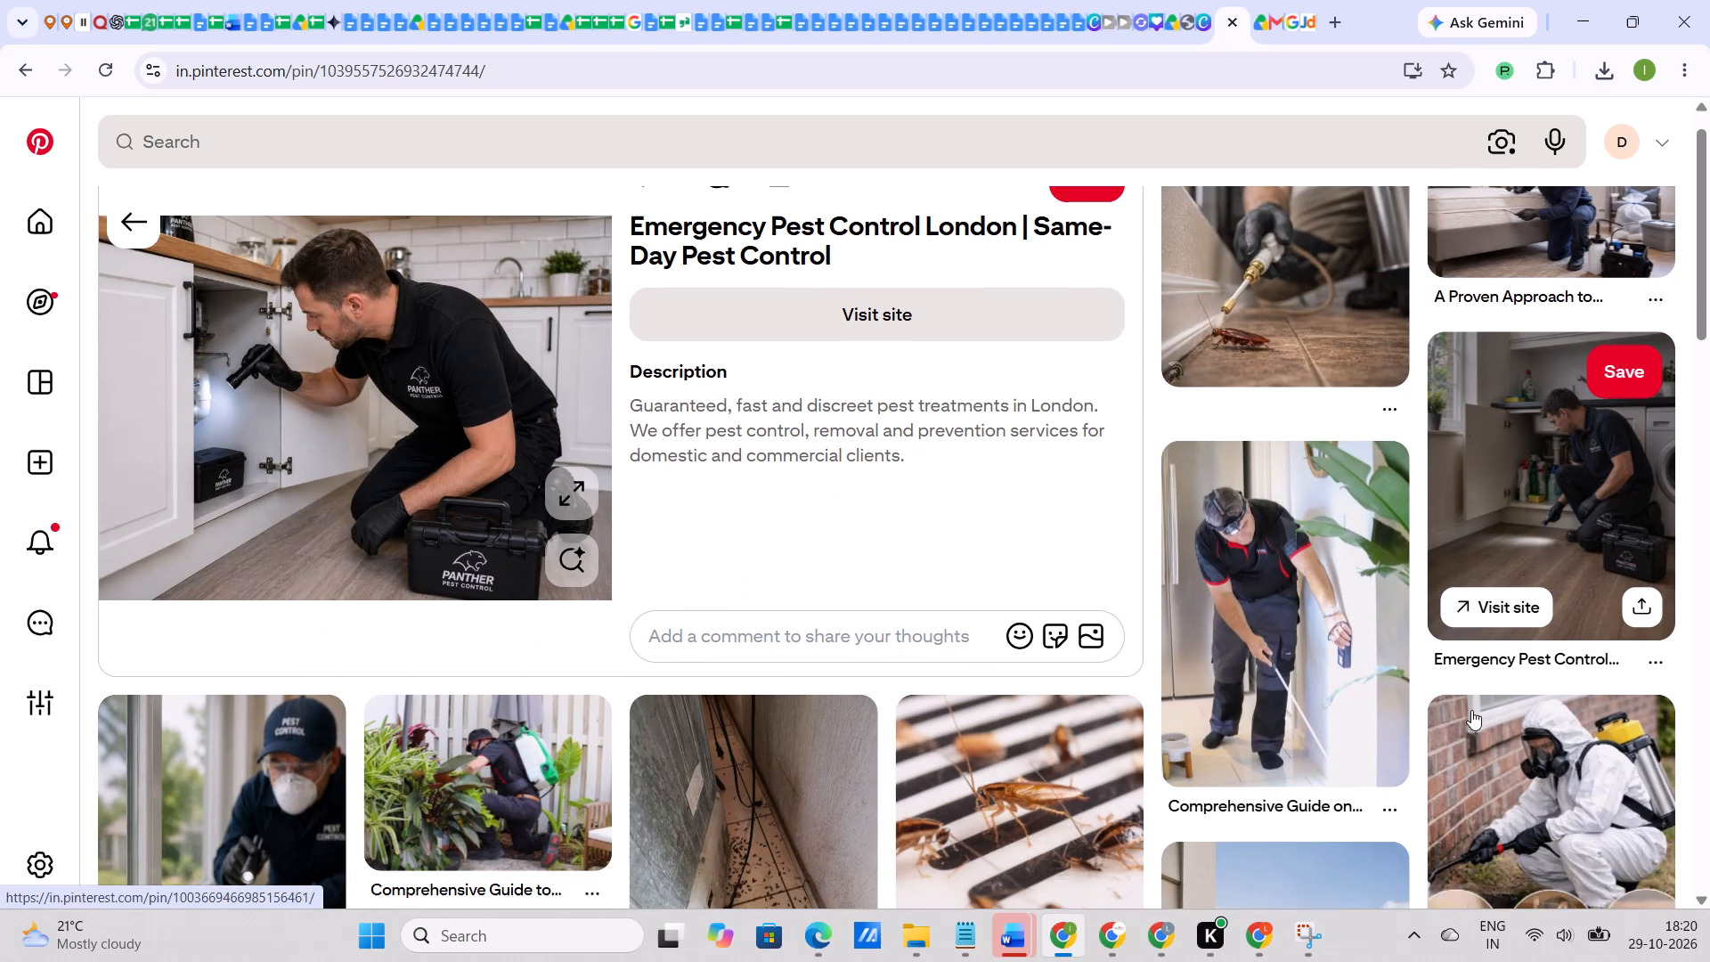
{"action": "scroll", "coordinate": [1471, 710], "scroll_direction": "down", "scroll_amount": 1}
{"action": "scroll", "coordinate": [689, 534], "scroll_direction": "down", "scroll_amount": 1}
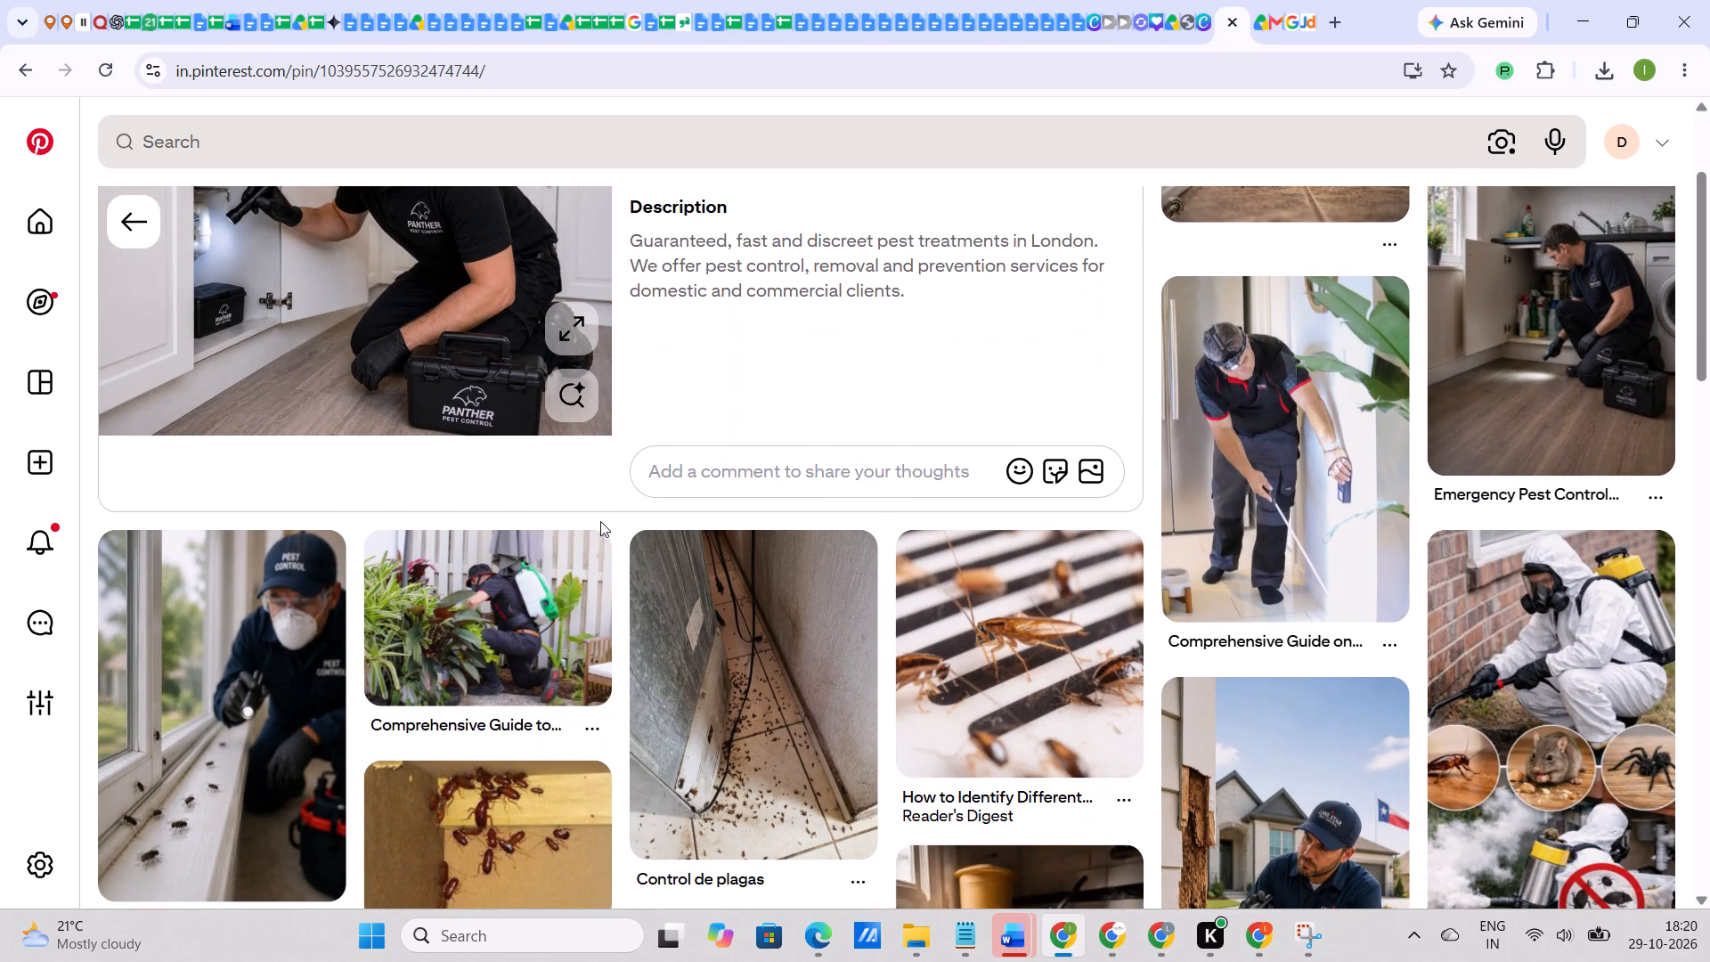
{"action": "scroll", "coordinate": [600, 521], "scroll_direction": "down", "scroll_amount": 1}
{"action": "scroll", "coordinate": [295, 299], "scroll_direction": "up", "scroll_amount": 4}
{"action": "right_click", "coordinate": [358, 420]}
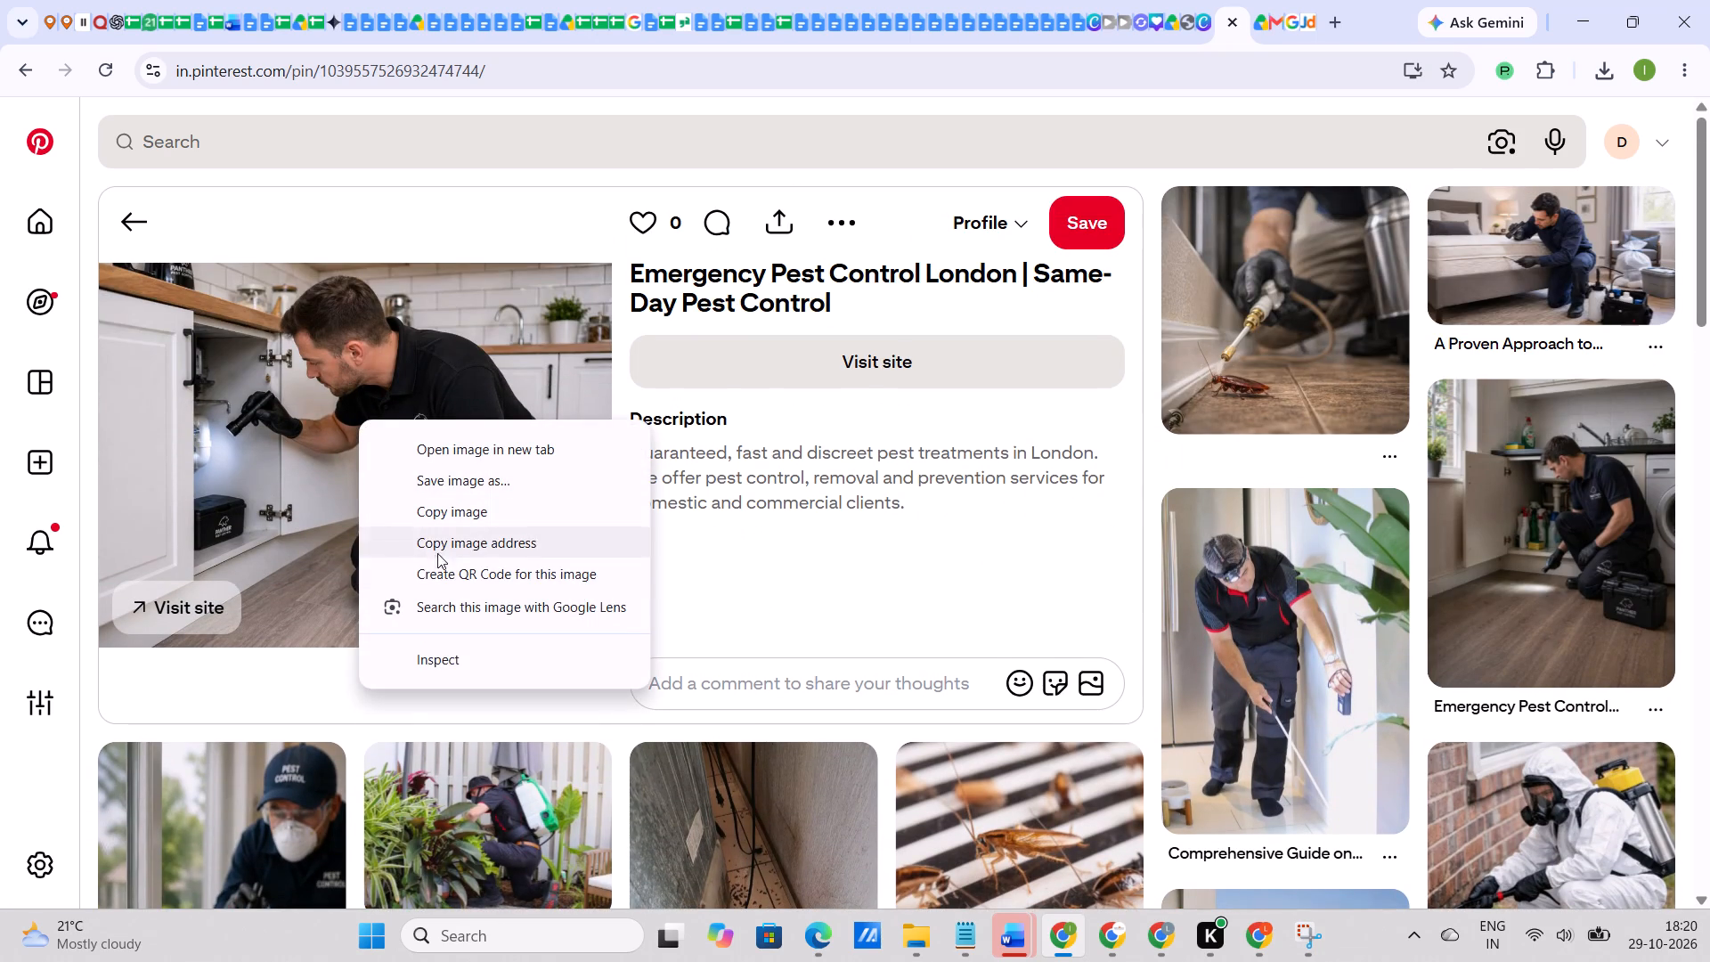
{"action": "left_click", "coordinate": [447, 489]}
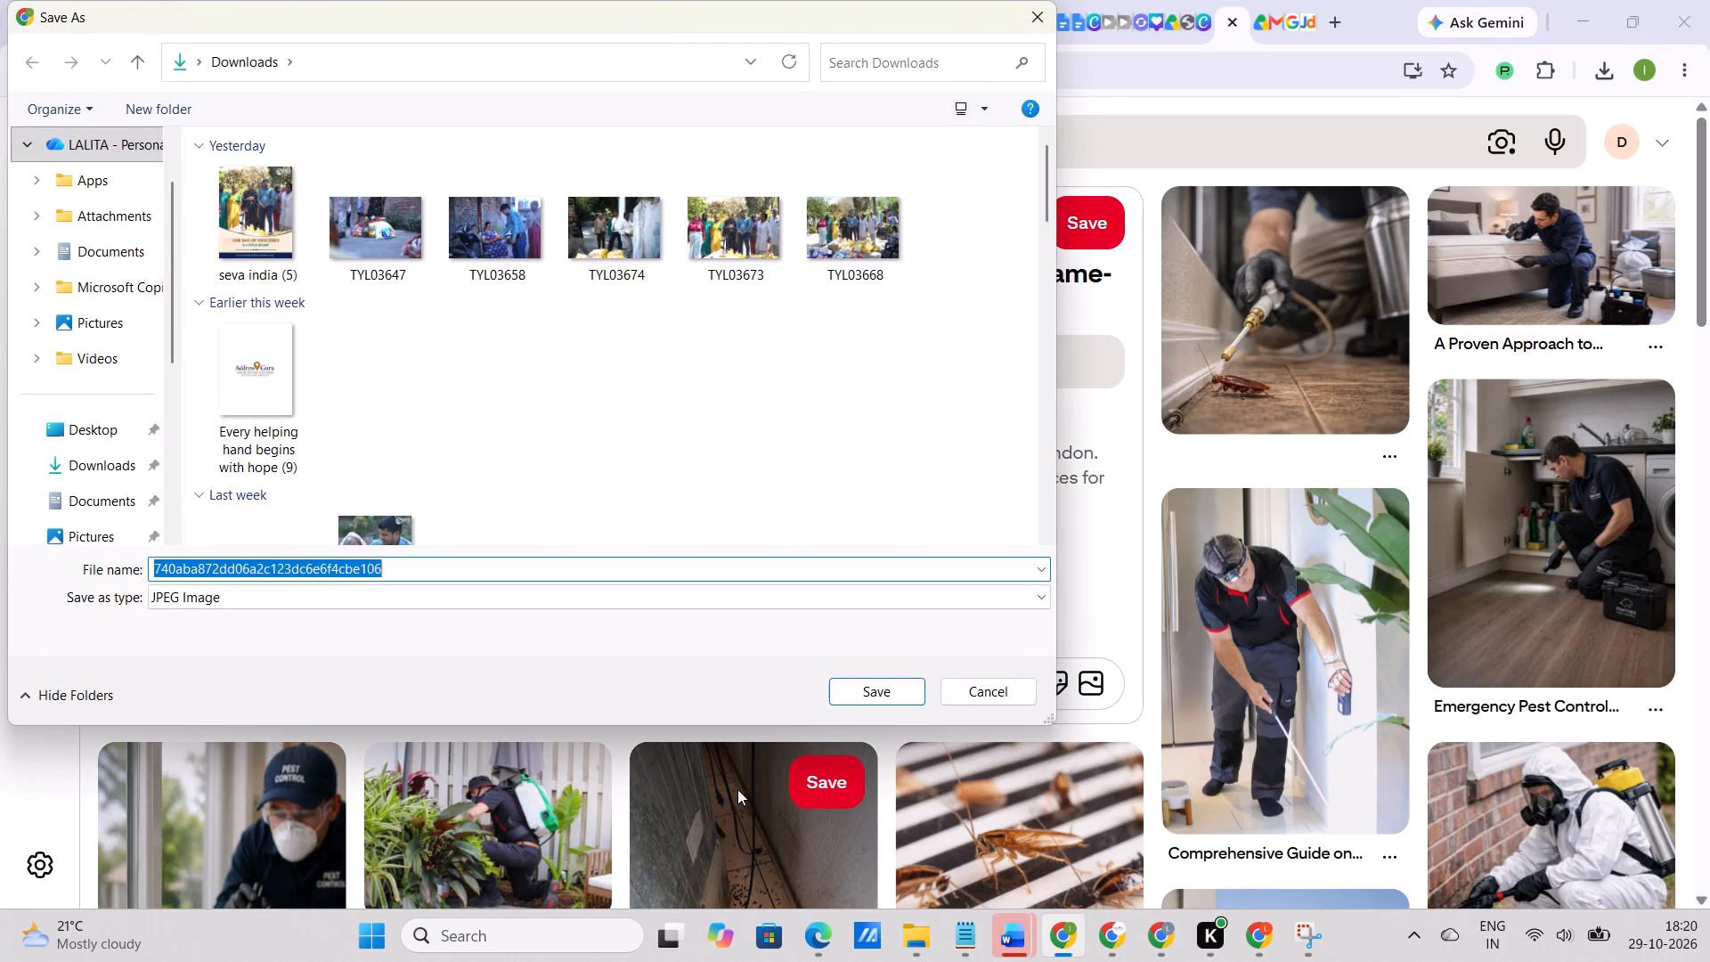
{"action": "left_click", "coordinate": [886, 683]}
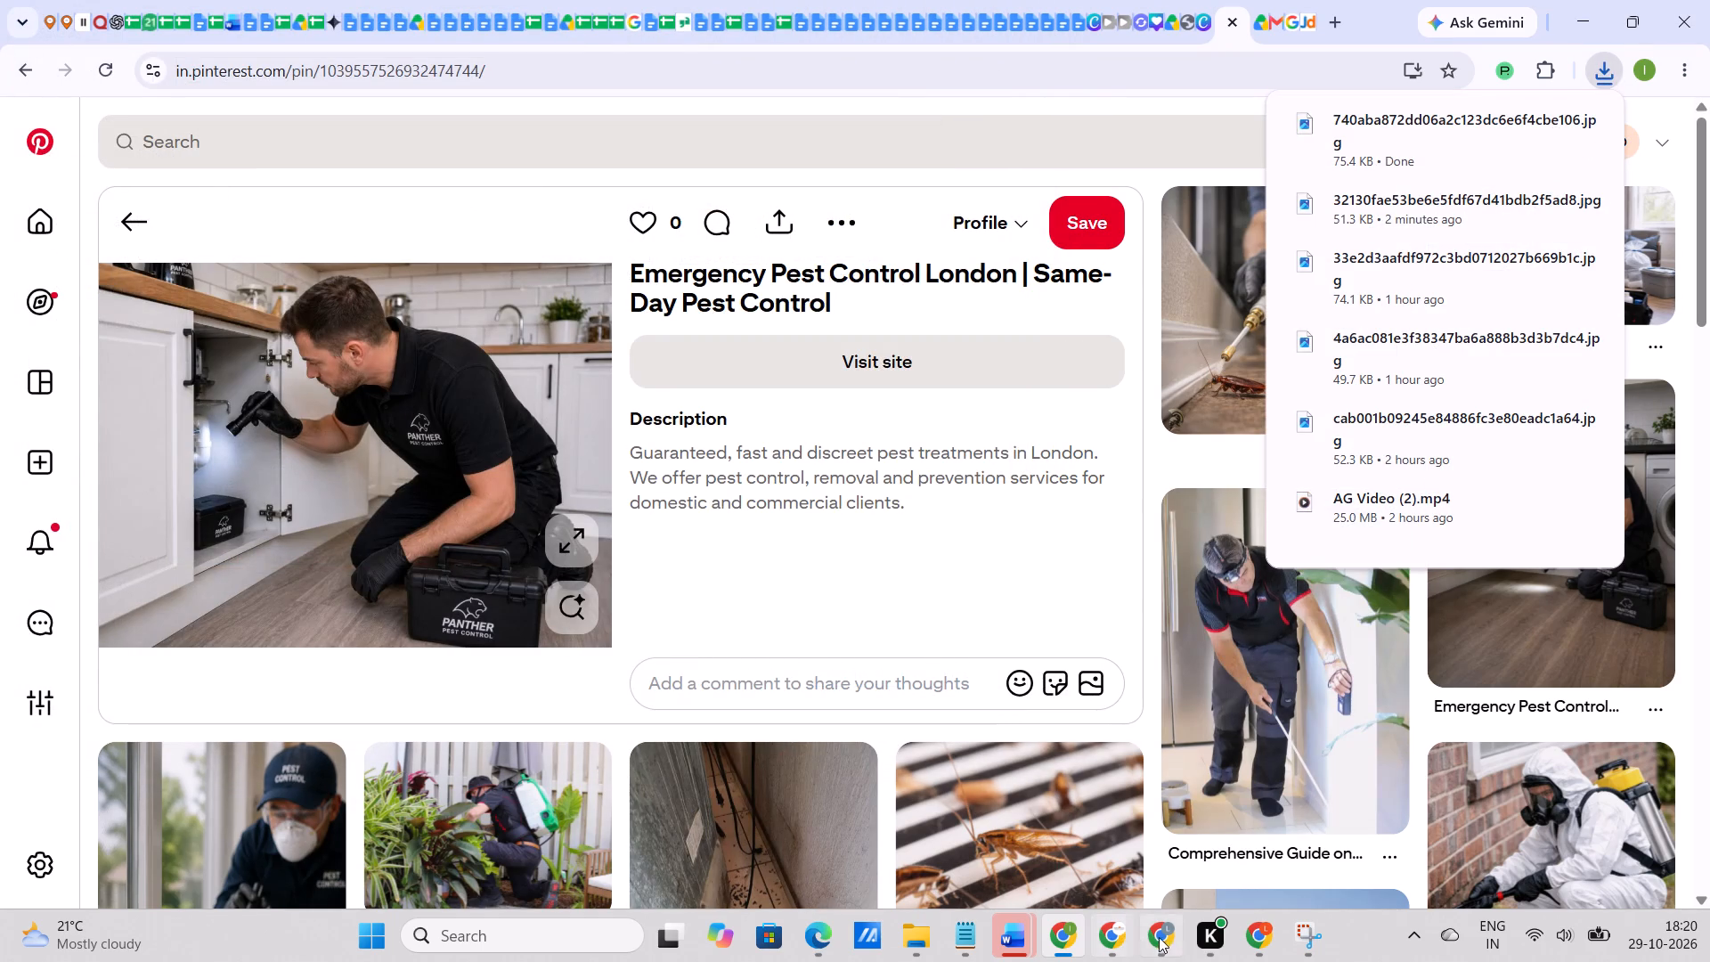
Switch to the CloudConvert JPG to WEBP converter, add the newly saved 740aba872dd06a2c123dc6e6f4cbe106 image and convert it to WEBP.
{"action": "left_click", "coordinate": [1164, 937]}
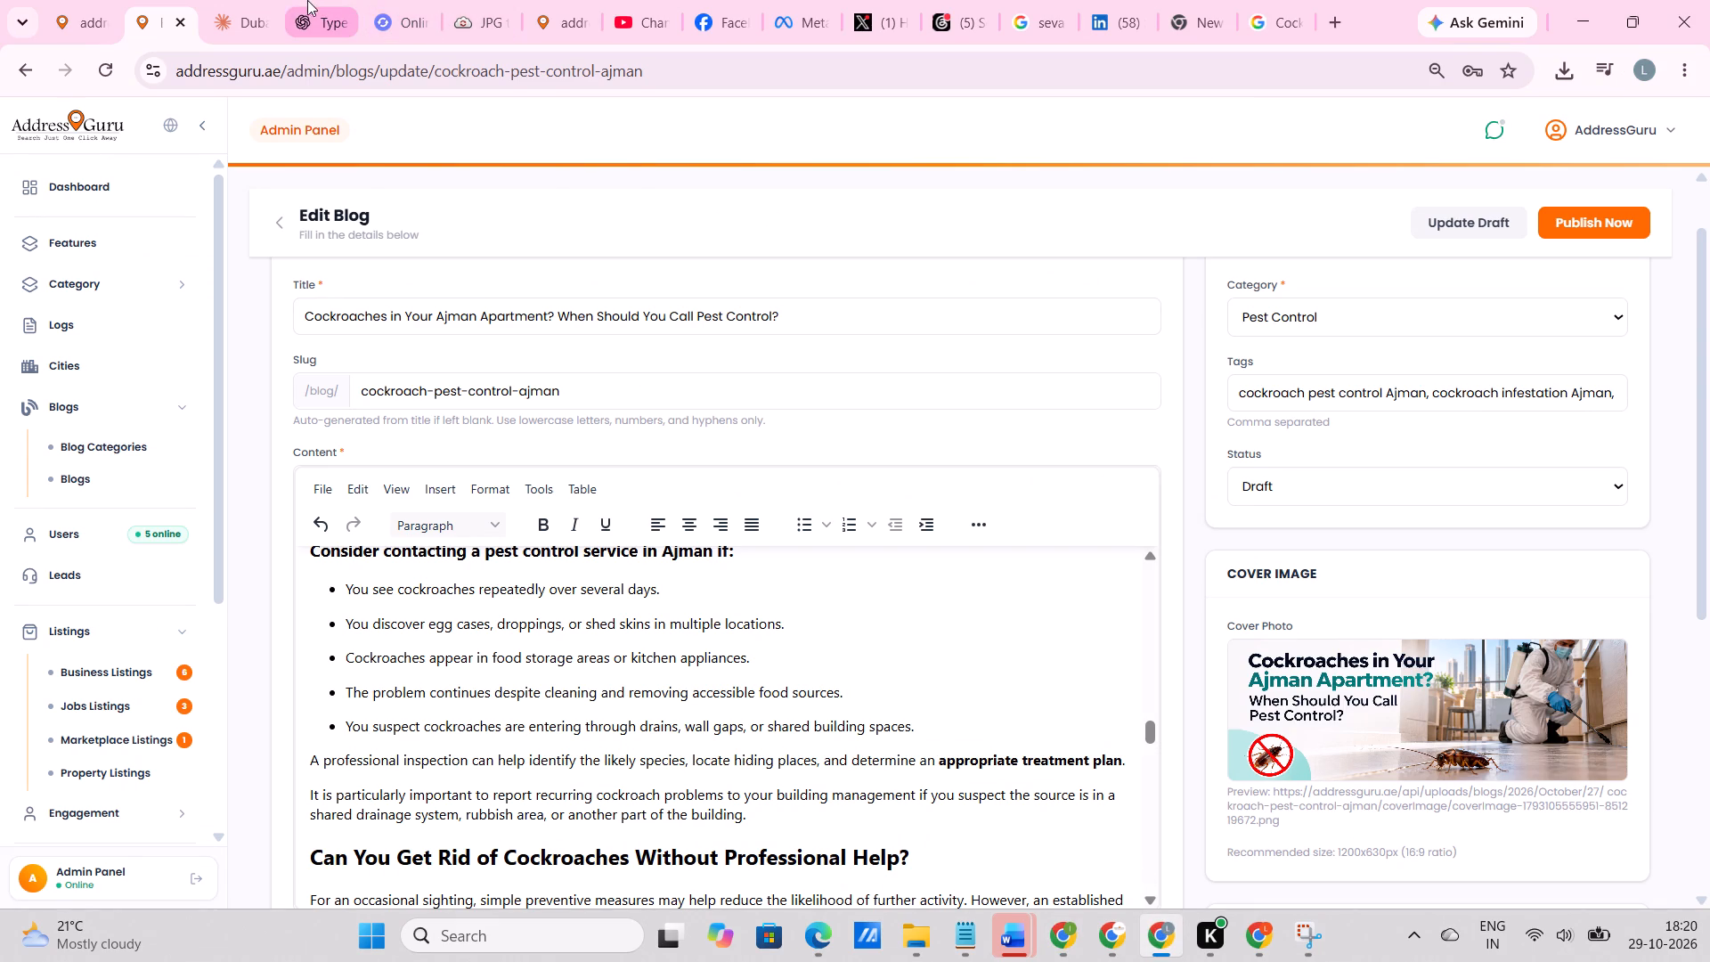
{"action": "left_click", "coordinate": [472, 1]}
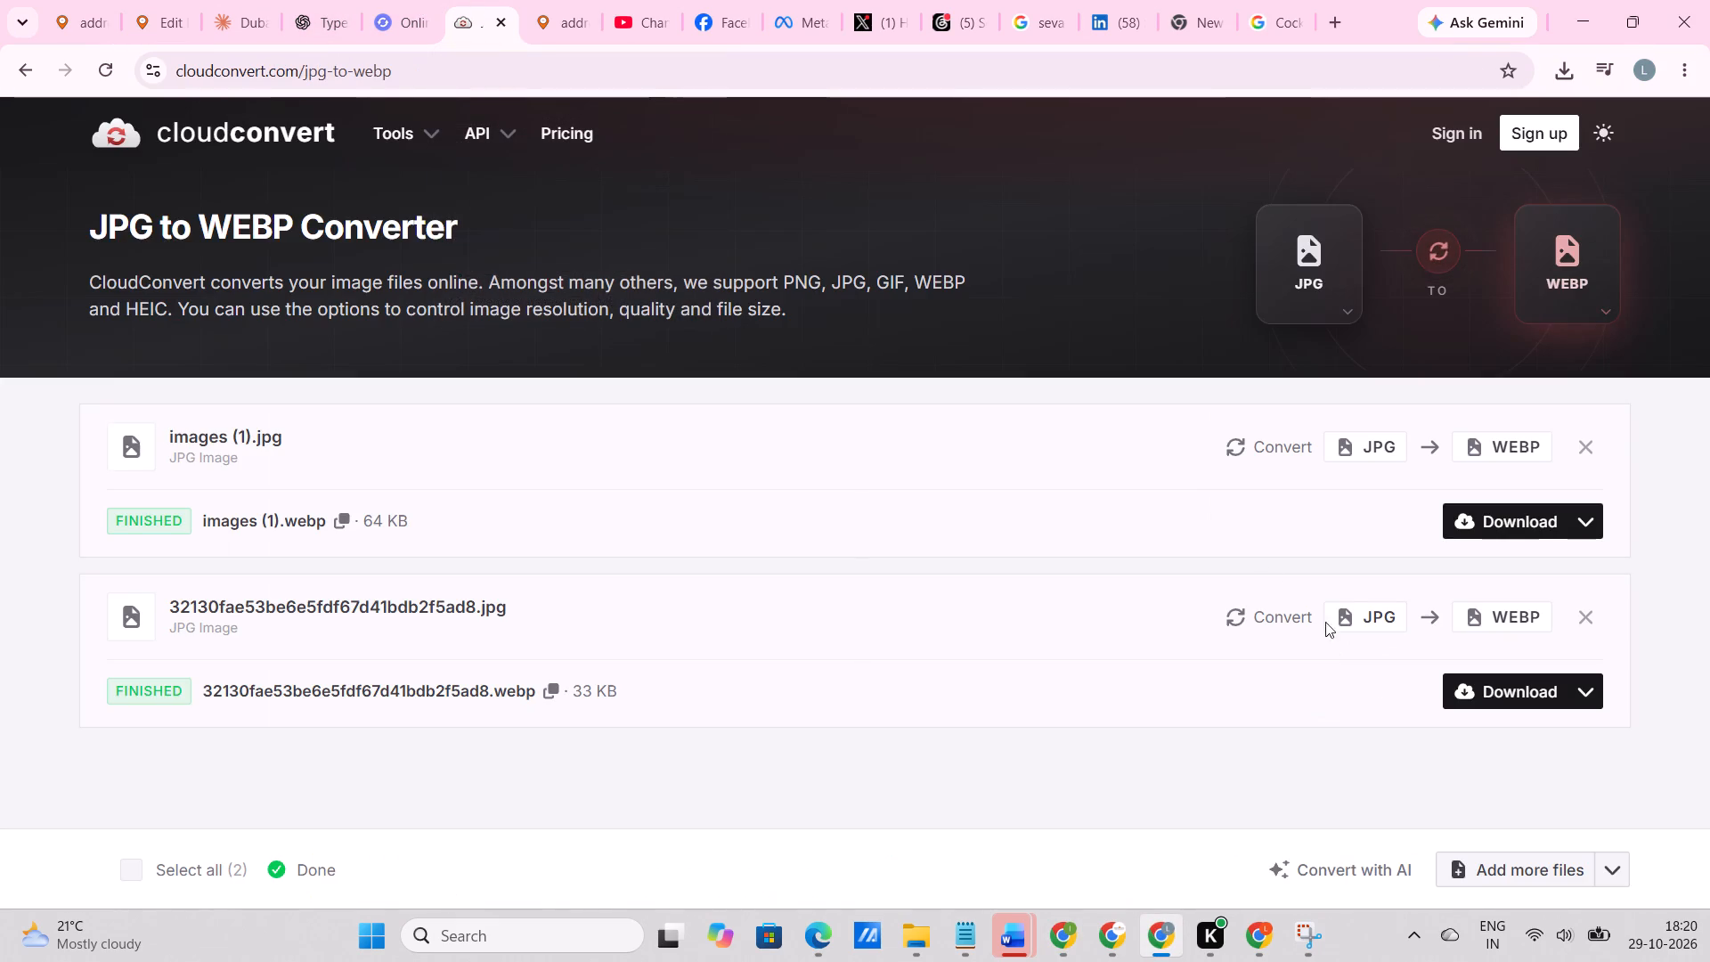
{"action": "left_click", "coordinate": [1492, 875]}
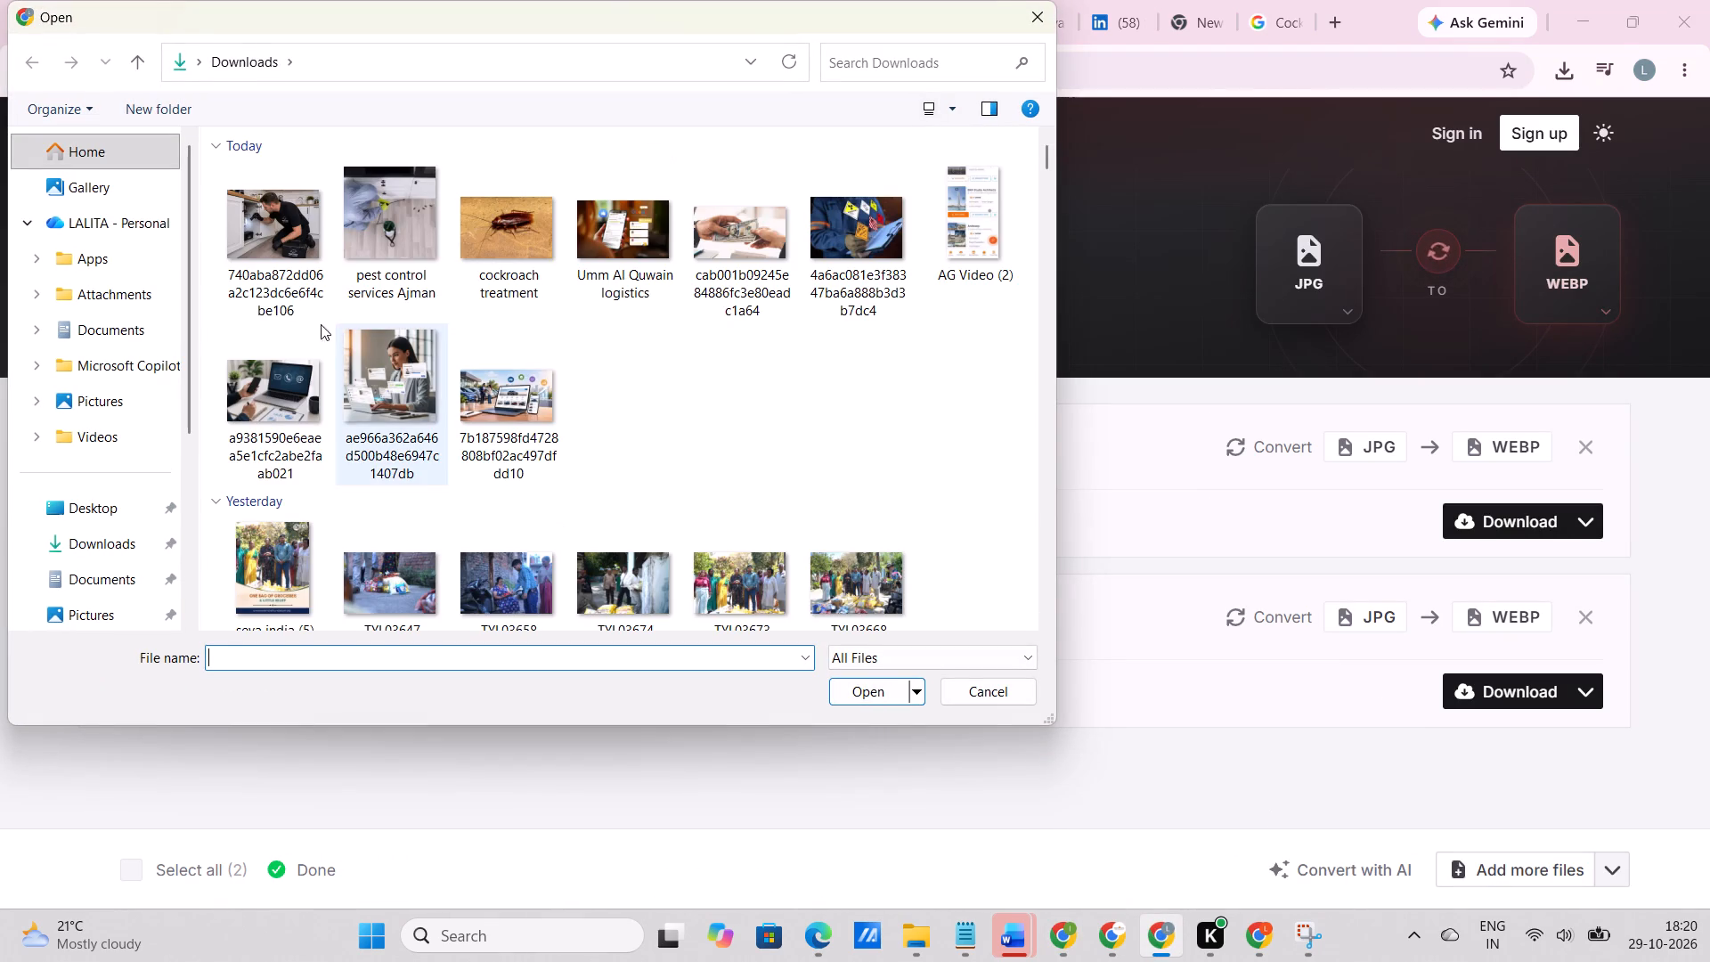
{"action": "left_click", "coordinate": [269, 252]}
{"action": "left_click", "coordinate": [848, 689]}
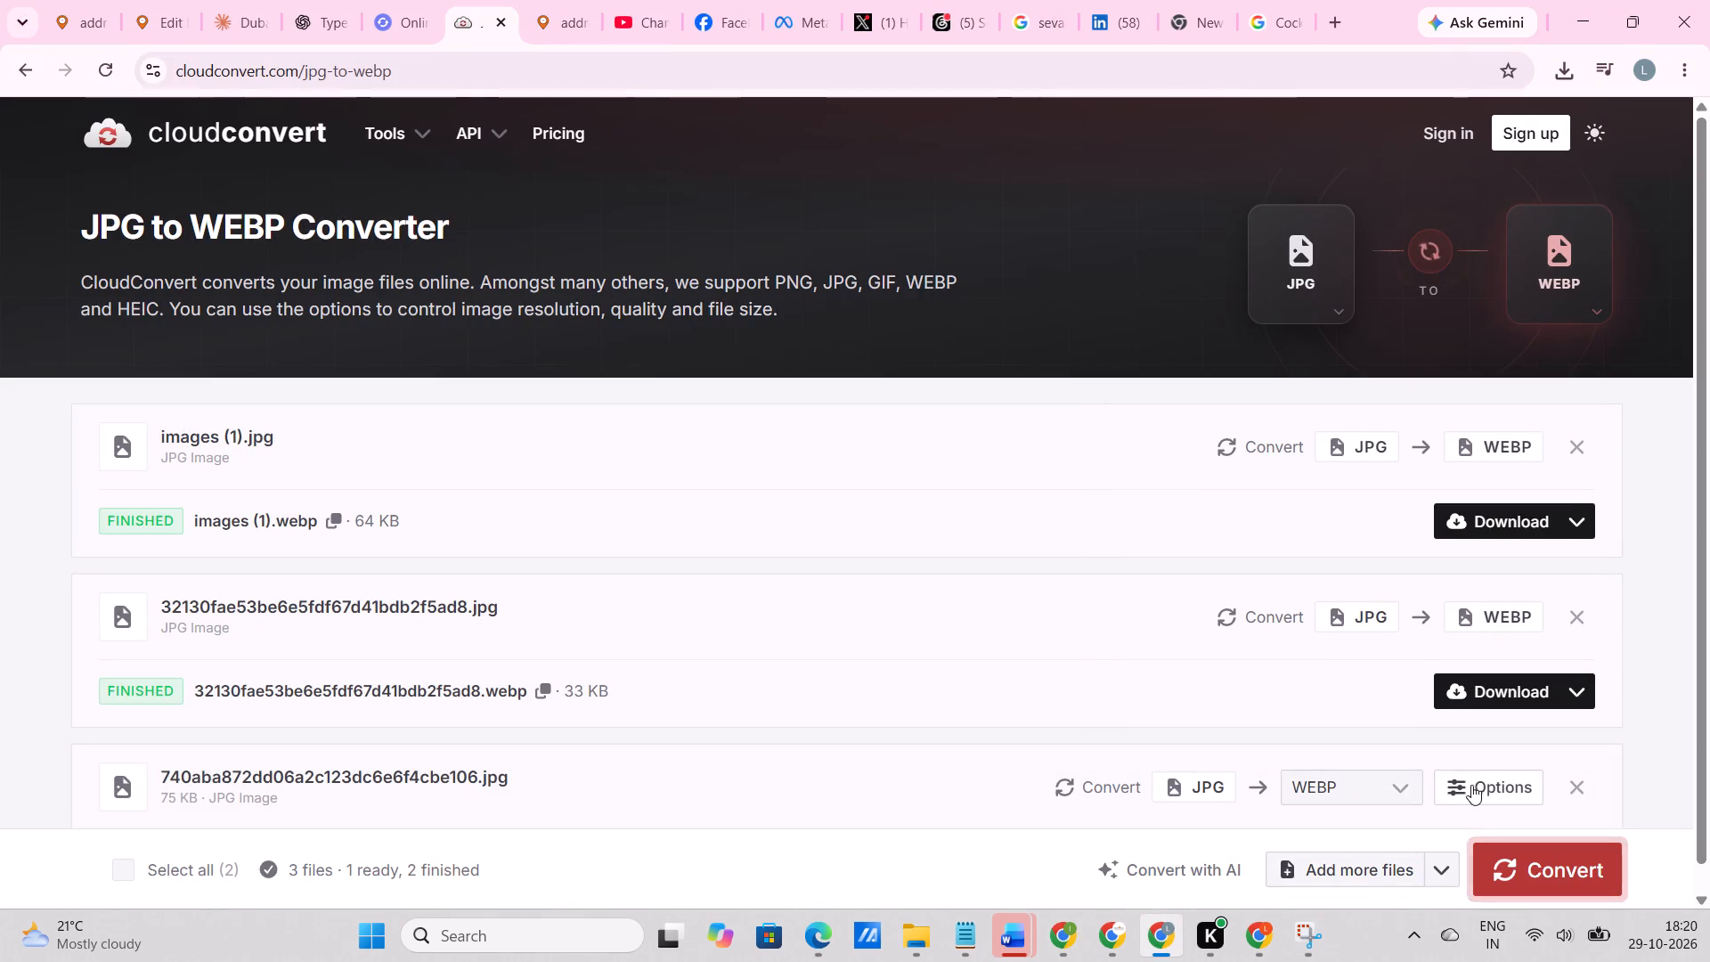
{"action": "left_click", "coordinate": [1542, 858]}
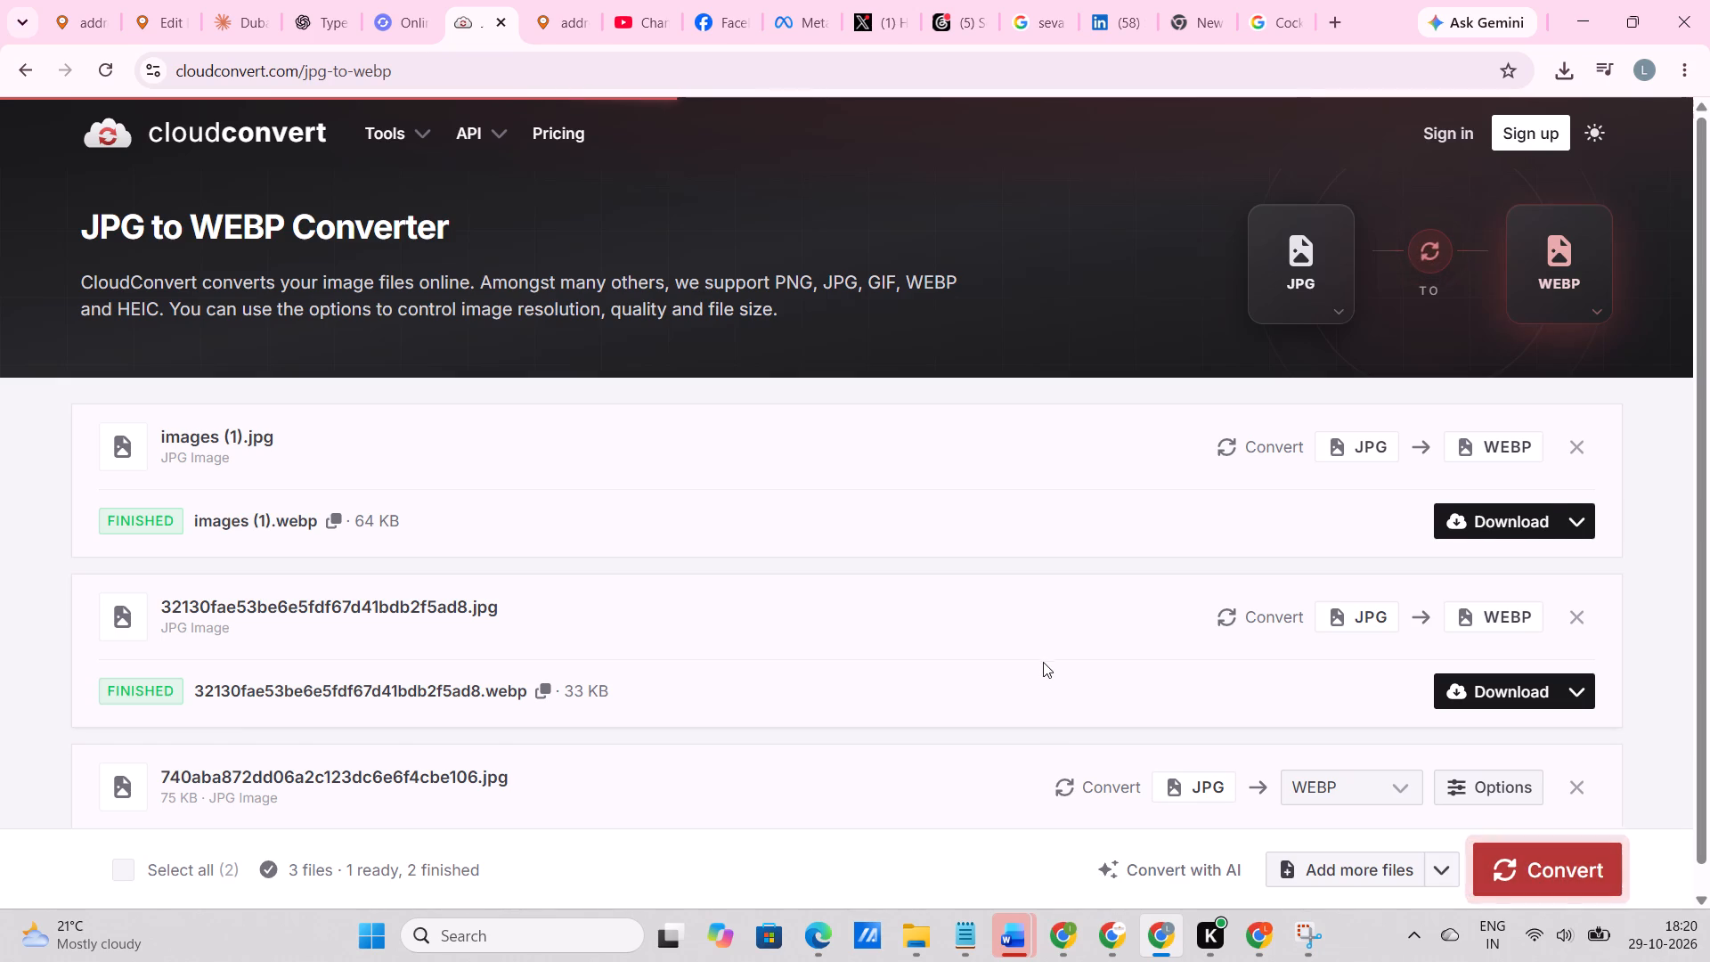
{"action": "scroll", "coordinate": [1043, 661], "scroll_direction": "down", "scroll_amount": 5}
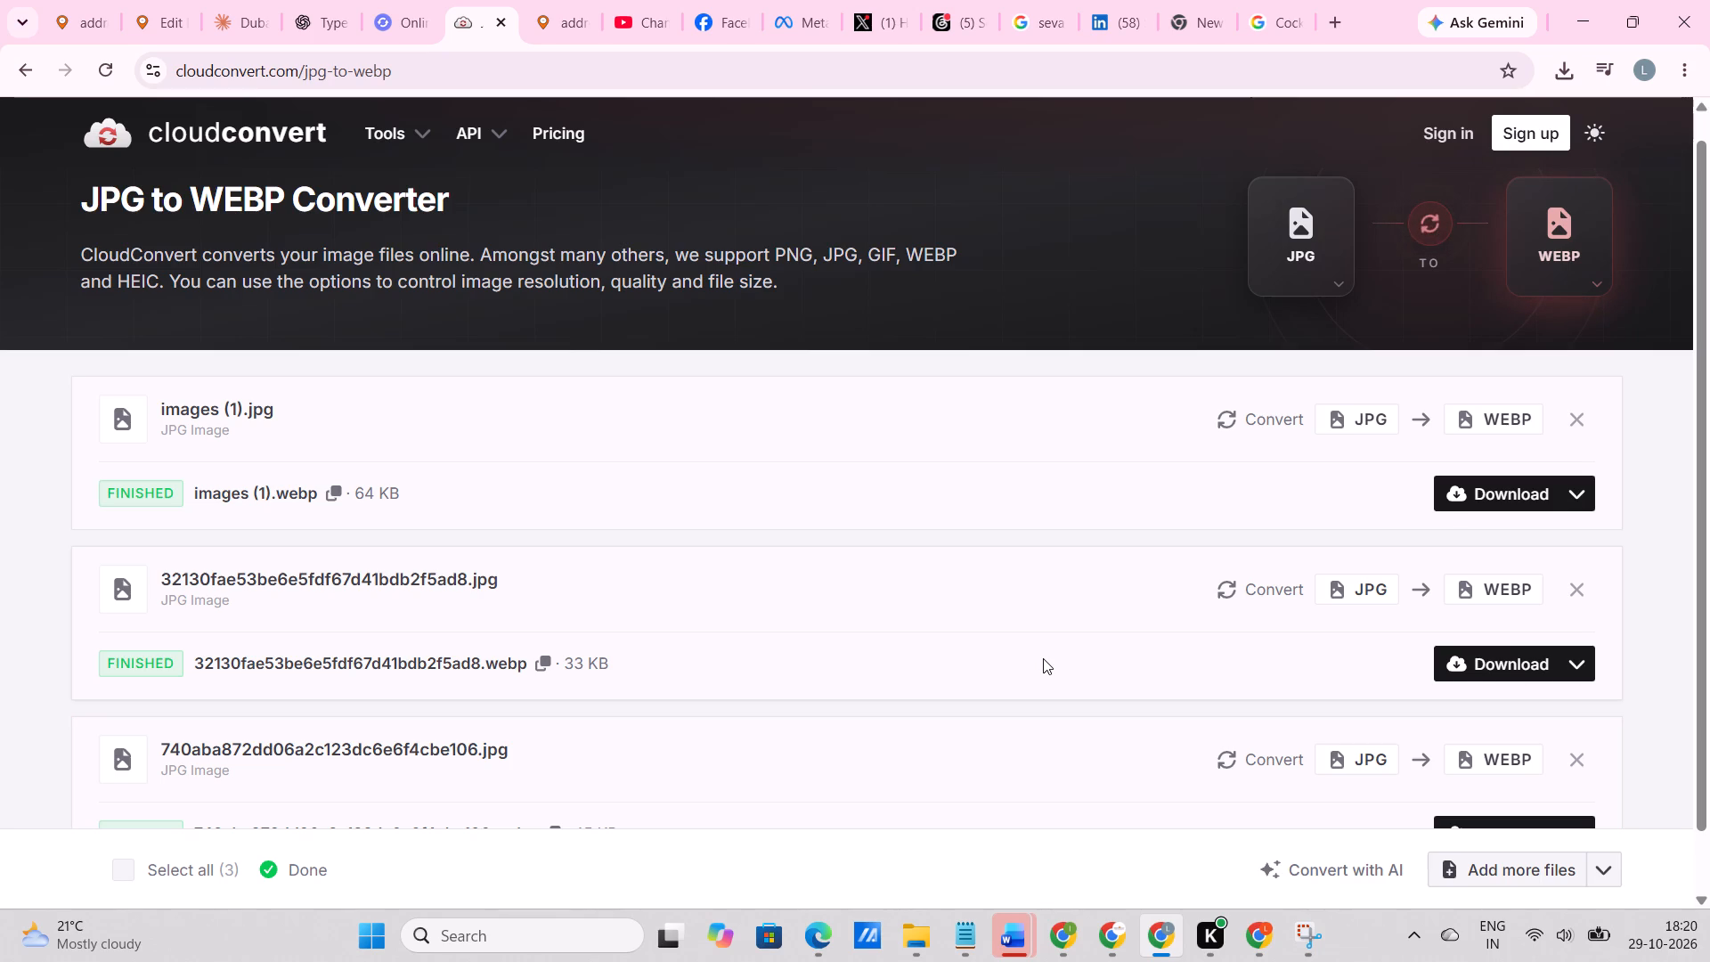
{"action": "scroll", "coordinate": [1462, 508], "scroll_direction": "down", "scroll_amount": 5}
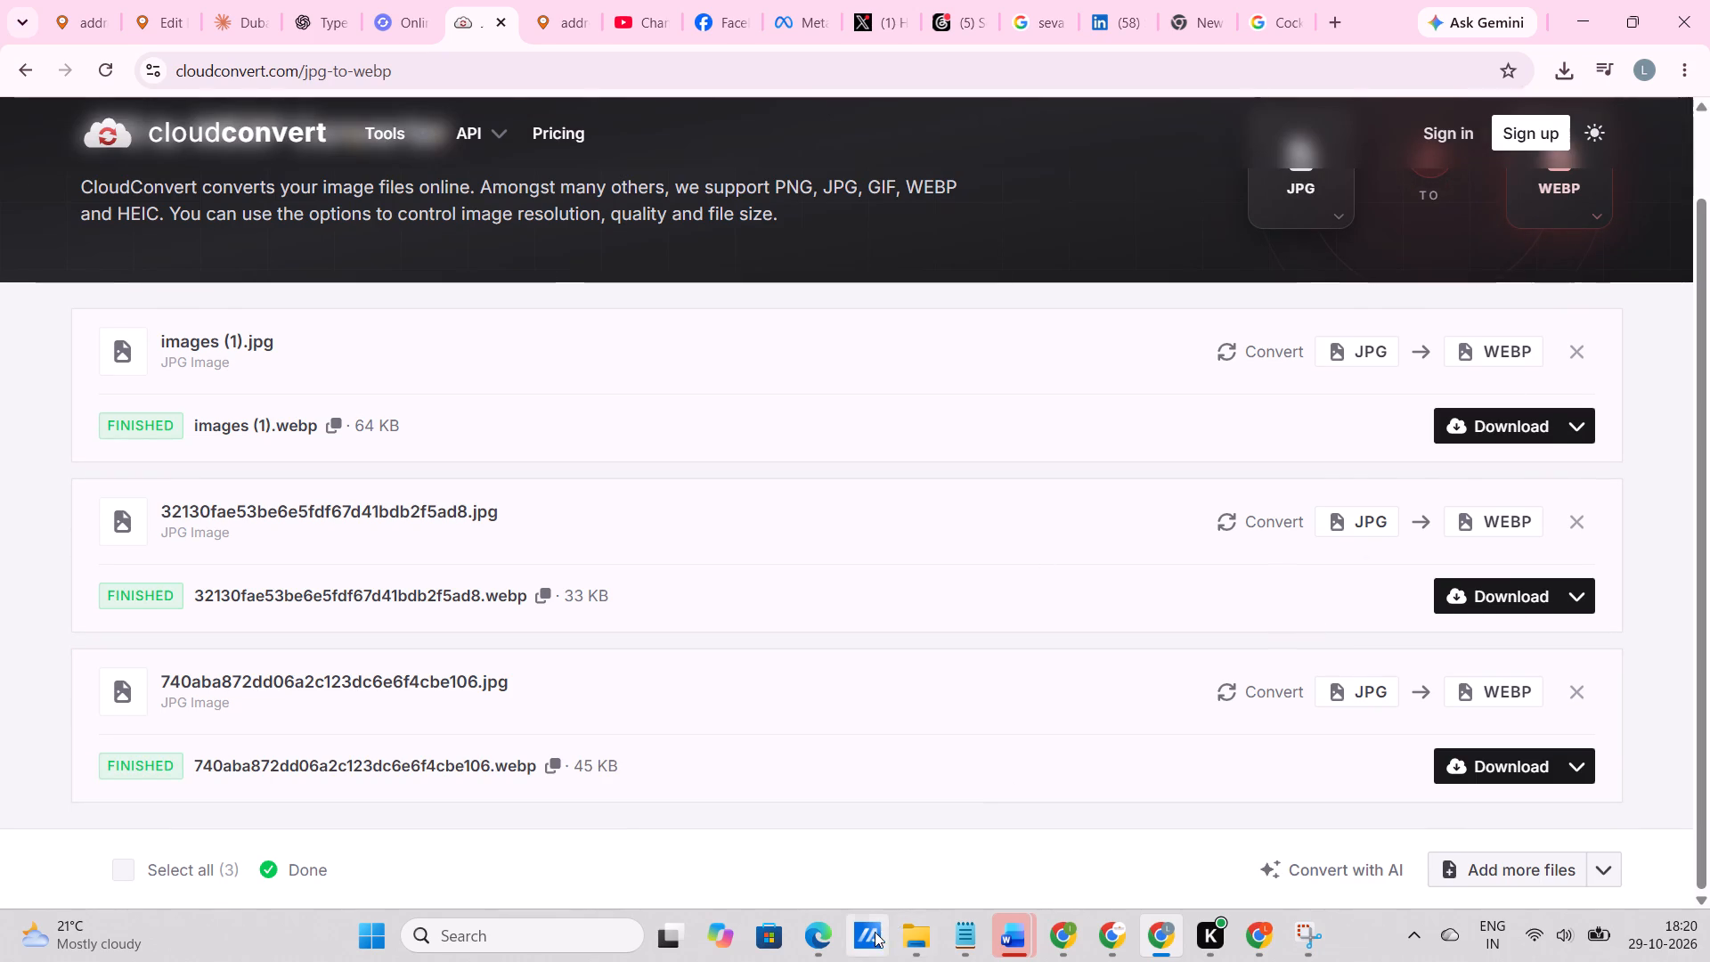
Delete the original 740aba872dd06a2c123dc6e6f4cbe106 JPG from the Downloads folder.
{"action": "left_click", "coordinate": [909, 938]}
{"action": "left_click", "coordinate": [1149, 638]}
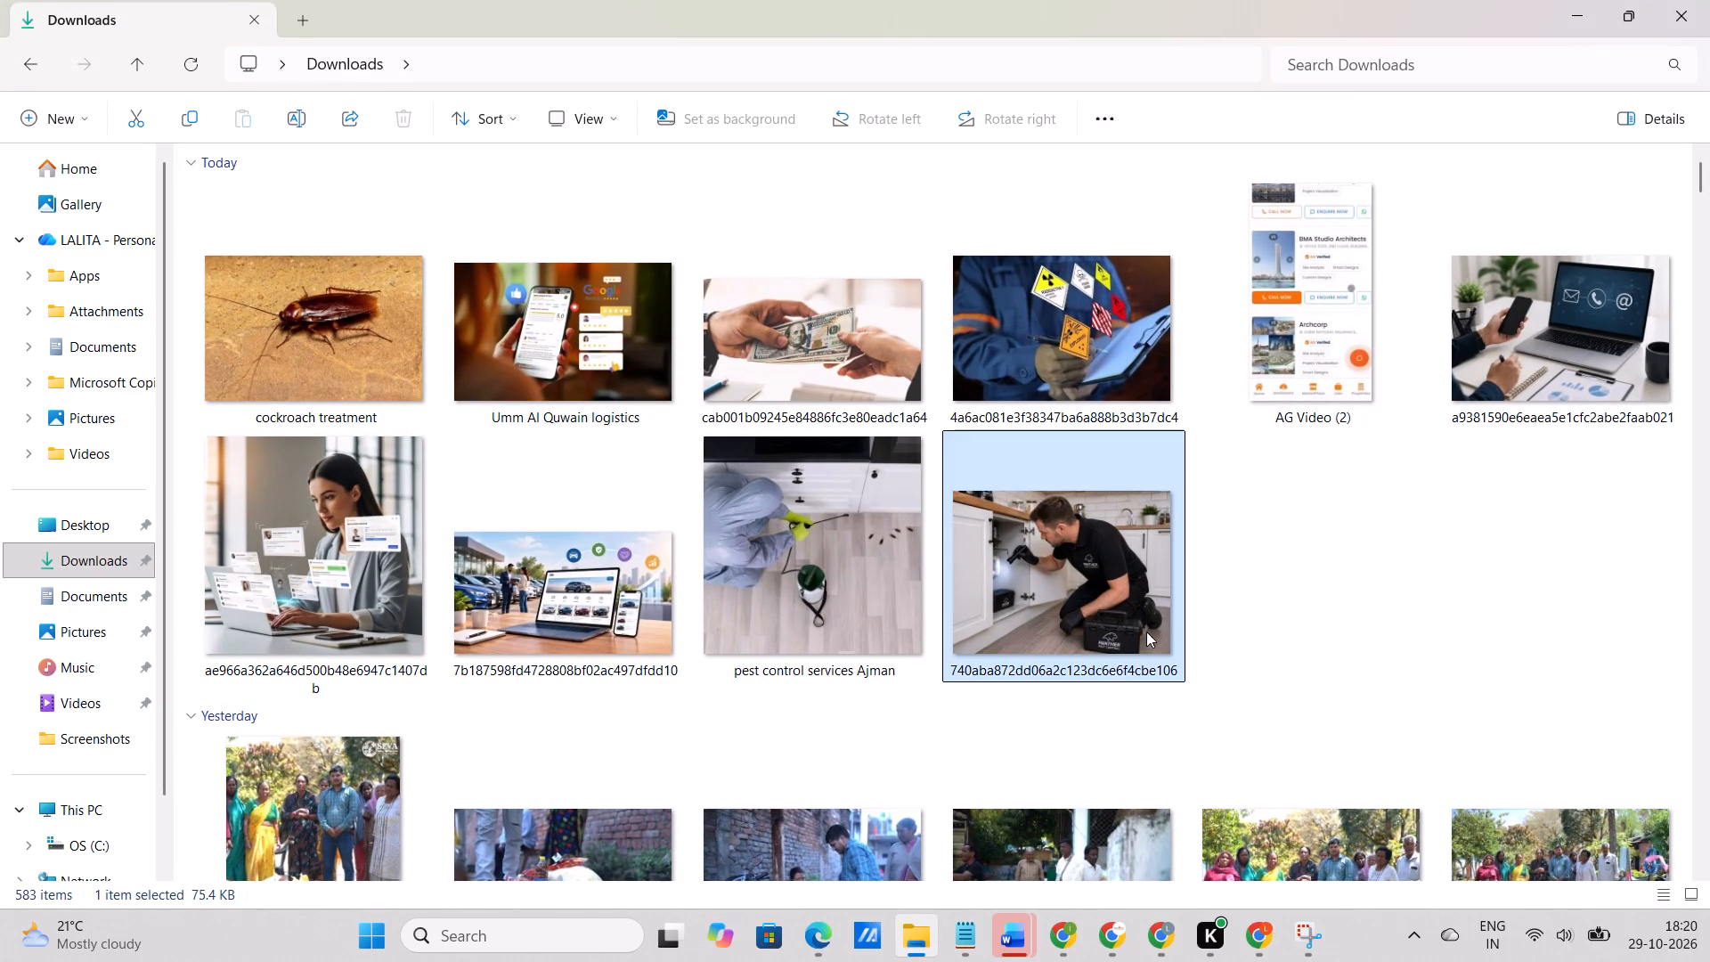
{"action": "left_click", "coordinate": [399, 118]}
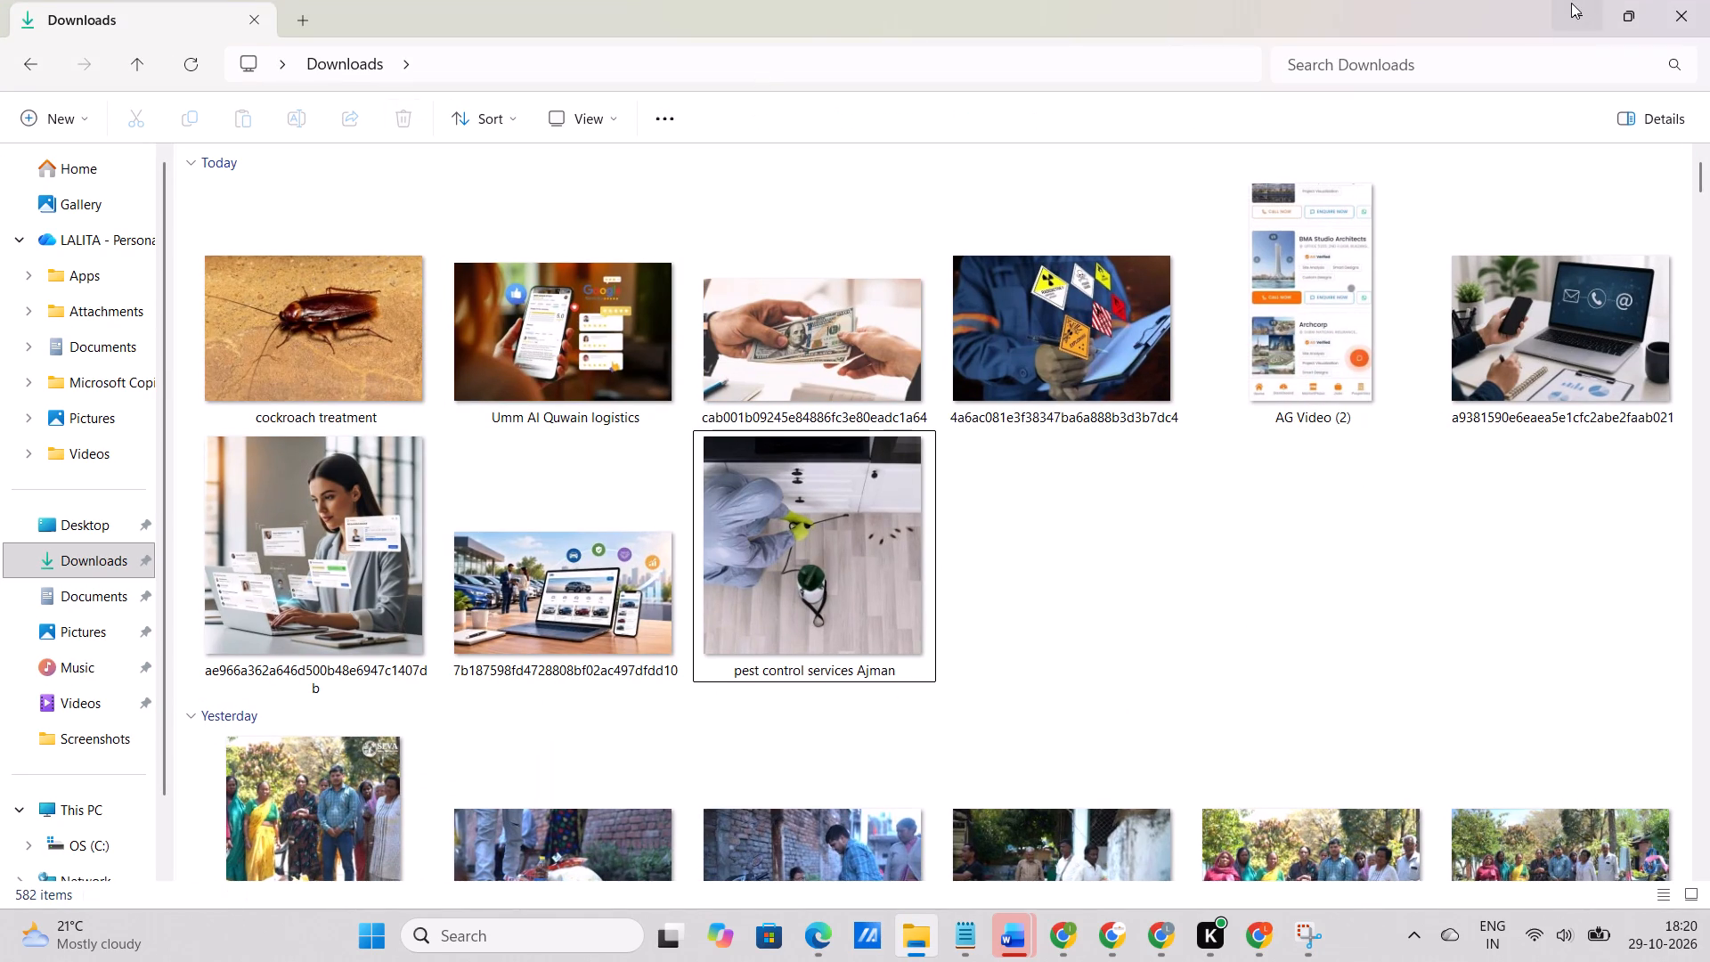
{"action": "left_click", "coordinate": [1571, 3]}
Download the converted 740aba872dd06a2c123dc6e6f4cbe106.webp file.
{"action": "left_click", "coordinate": [1510, 766]}
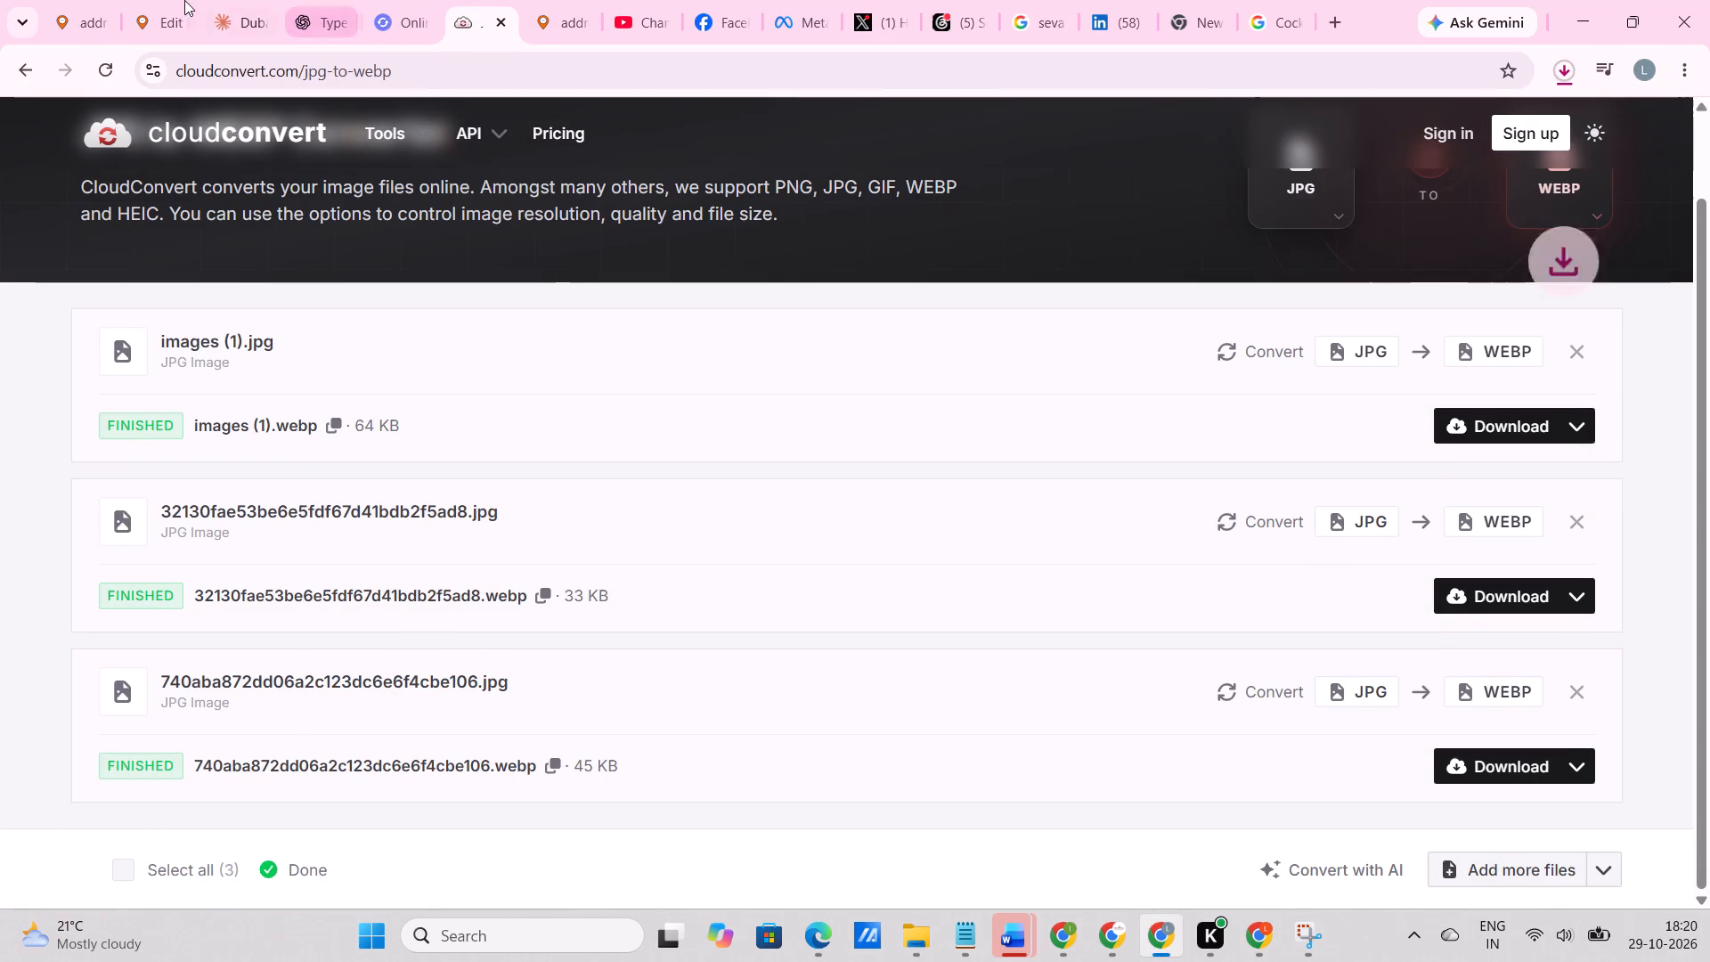
Return to the blog editor and copy the phrase "pest control" from the blog's tags.
{"action": "left_click", "coordinate": [175, 0]}
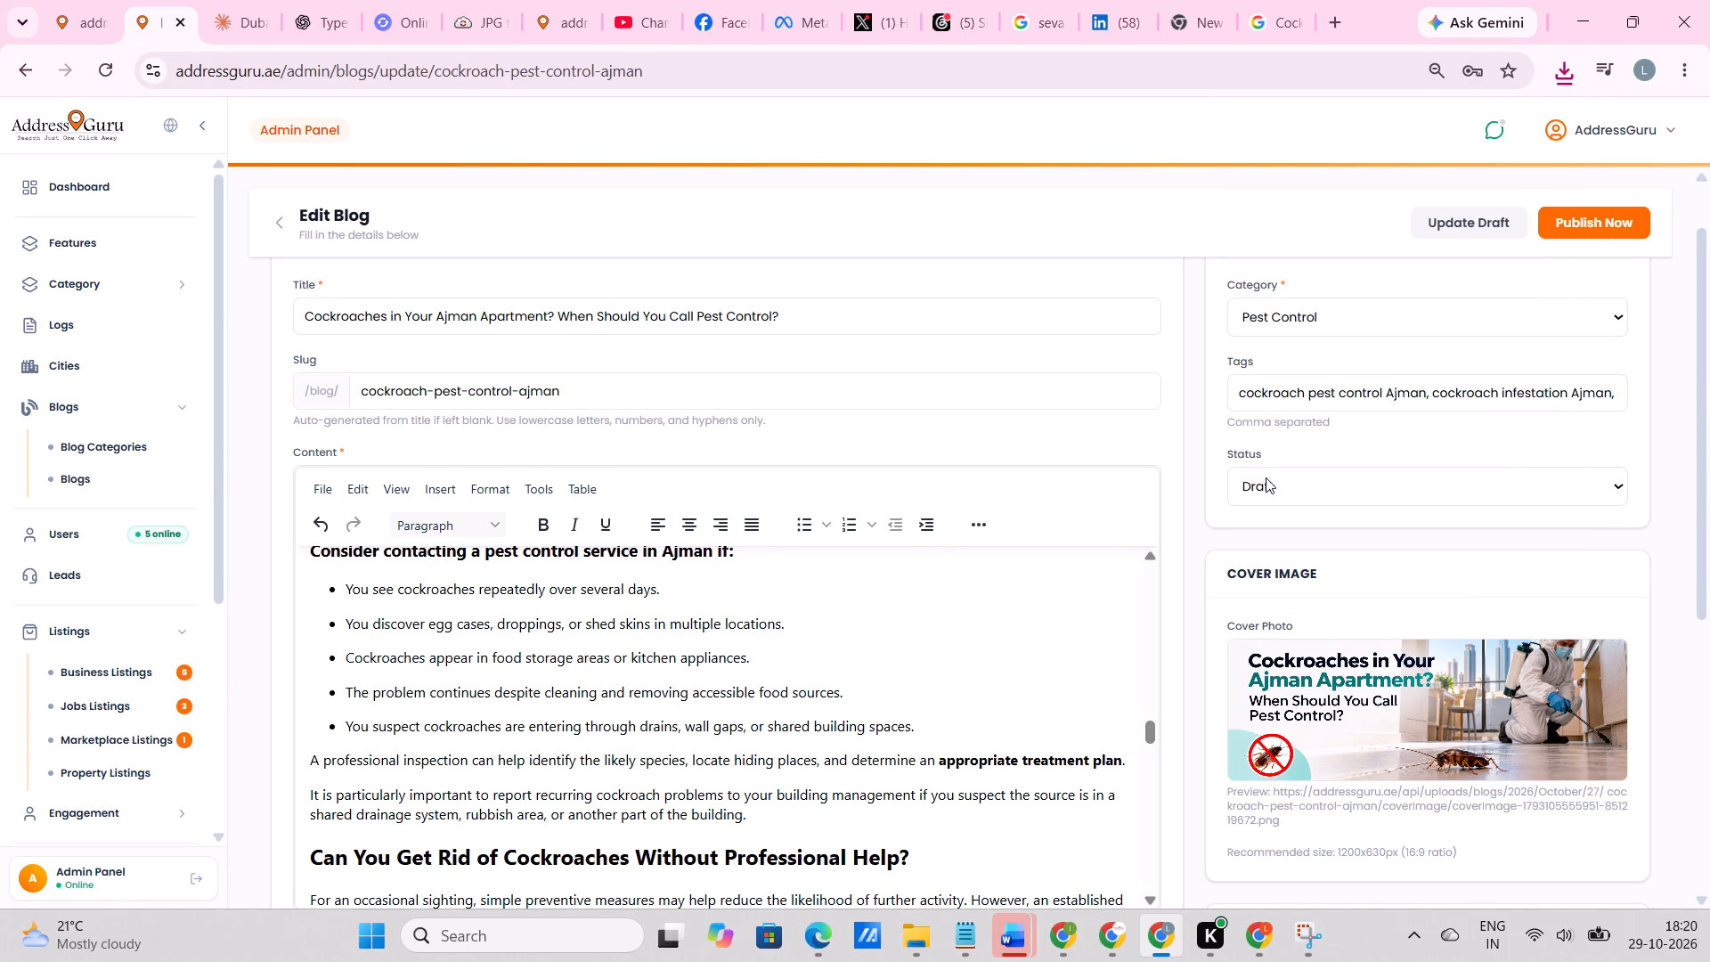
{"action": "scroll", "coordinate": [1456, 389], "scroll_direction": "left", "scroll_amount": 1}
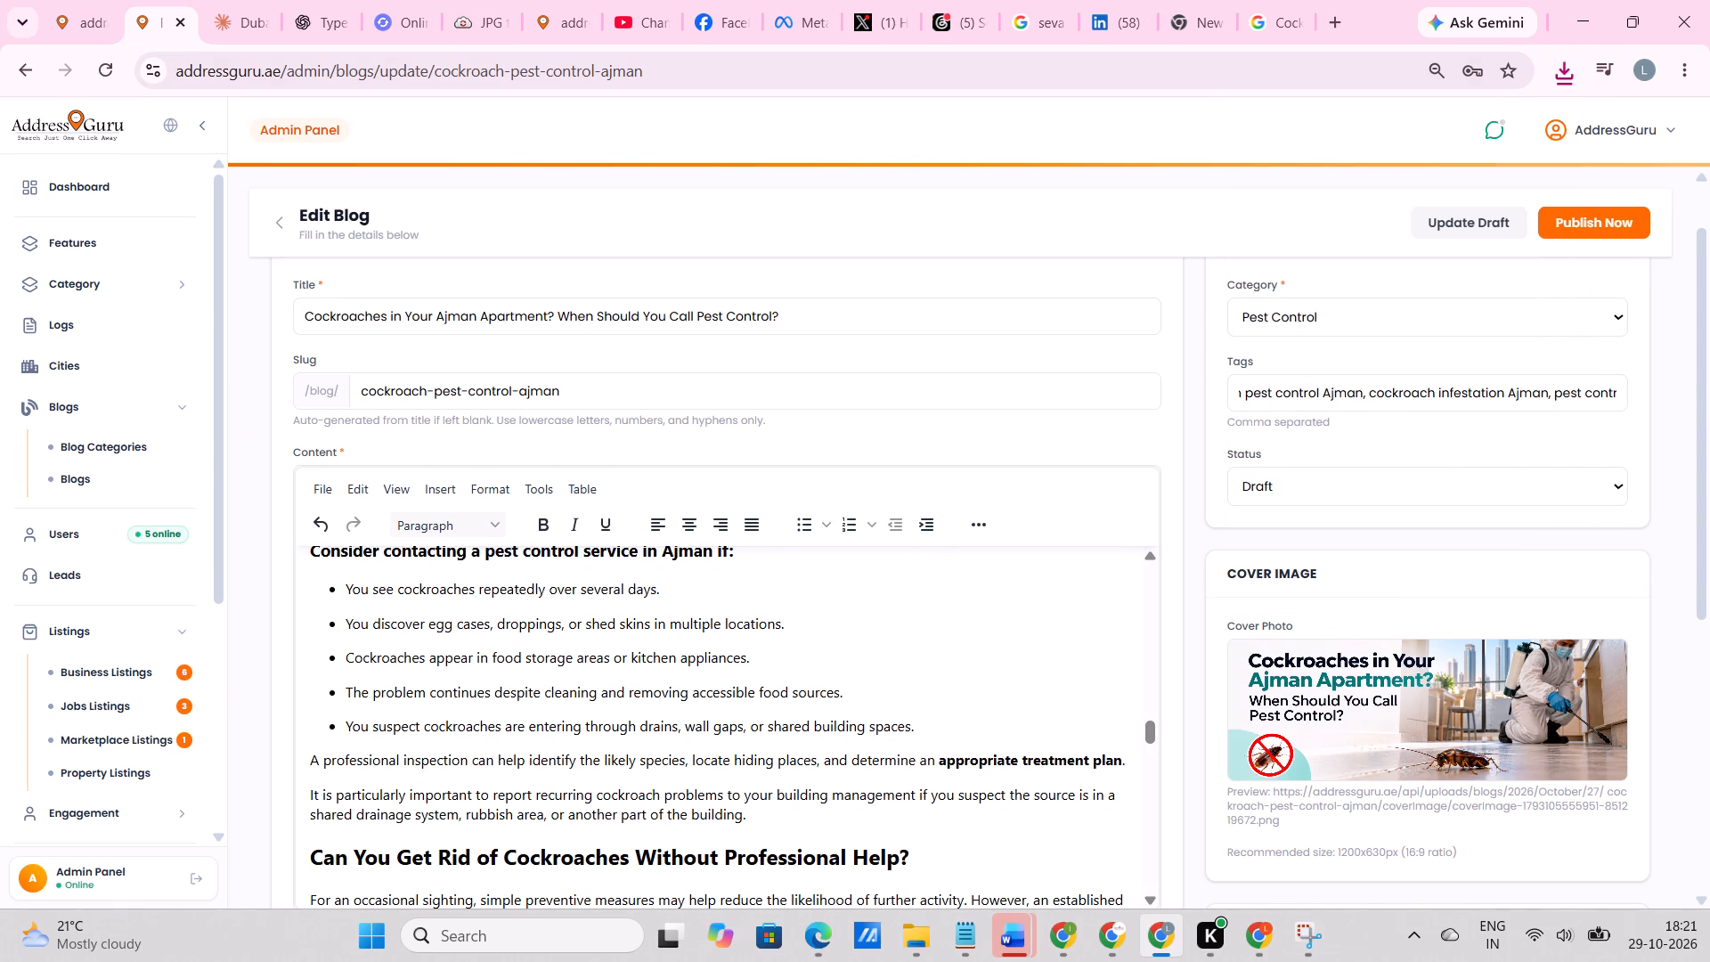
{"action": "scroll", "coordinate": [1520, 395], "scroll_direction": "left", "scroll_amount": 2}
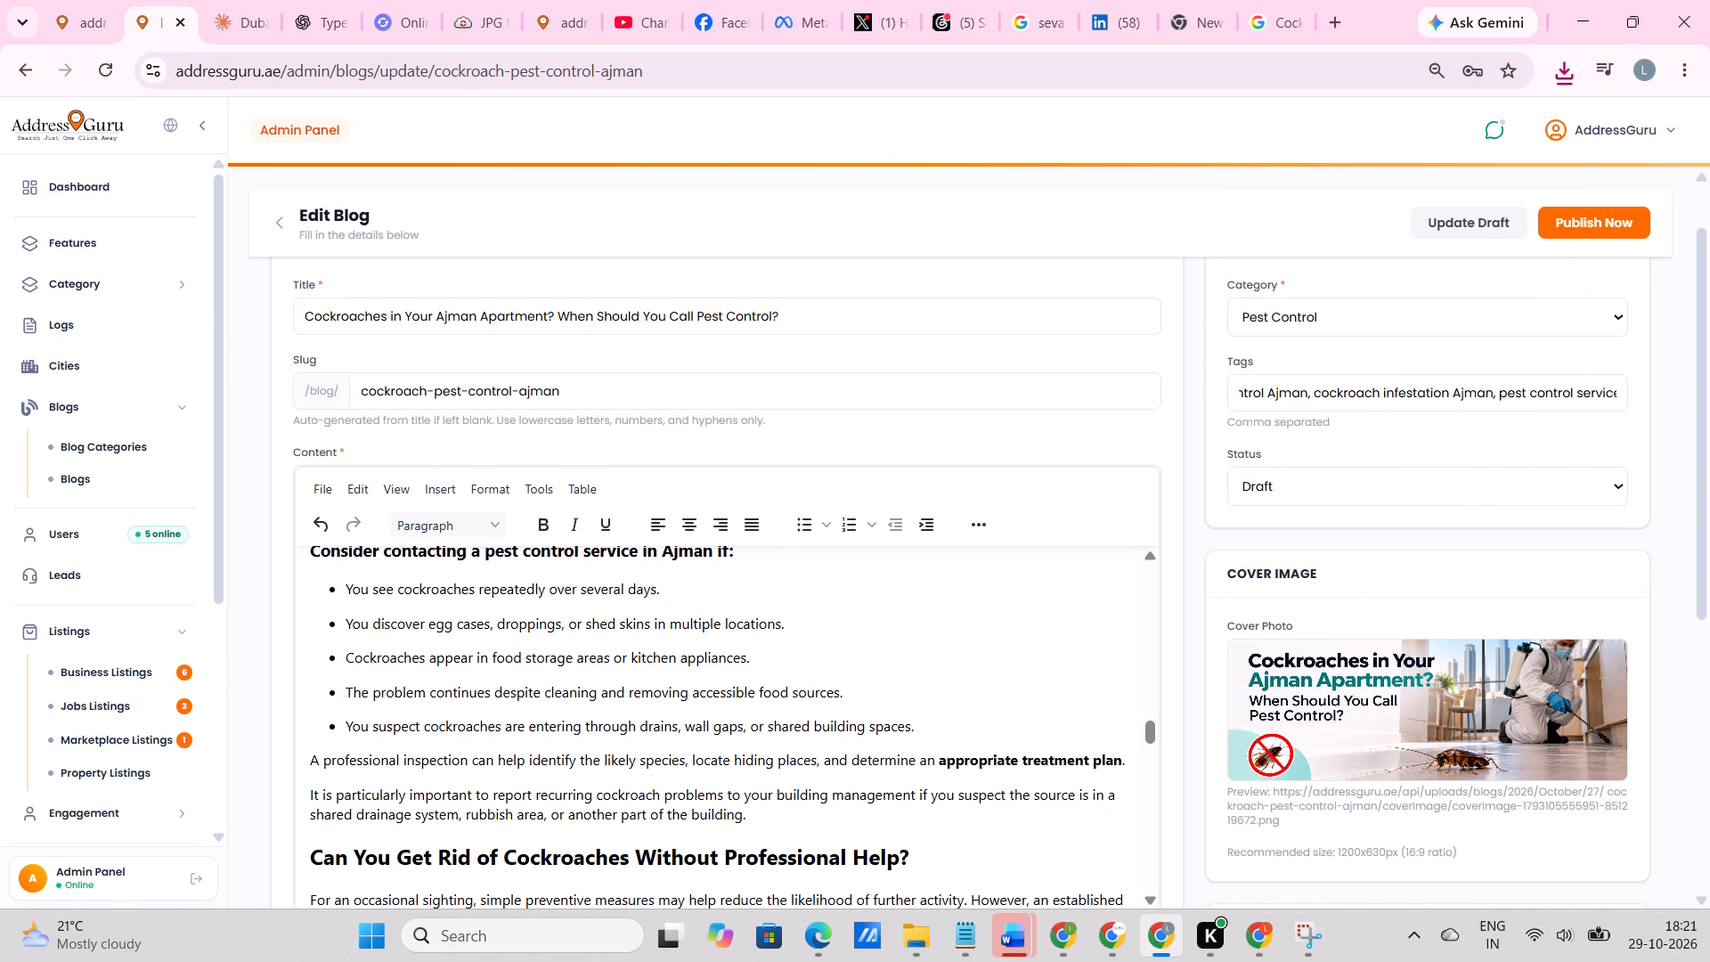
{"action": "left_click_drag", "start_coordinate": [1576, 393], "coordinate": [1495, 394]}
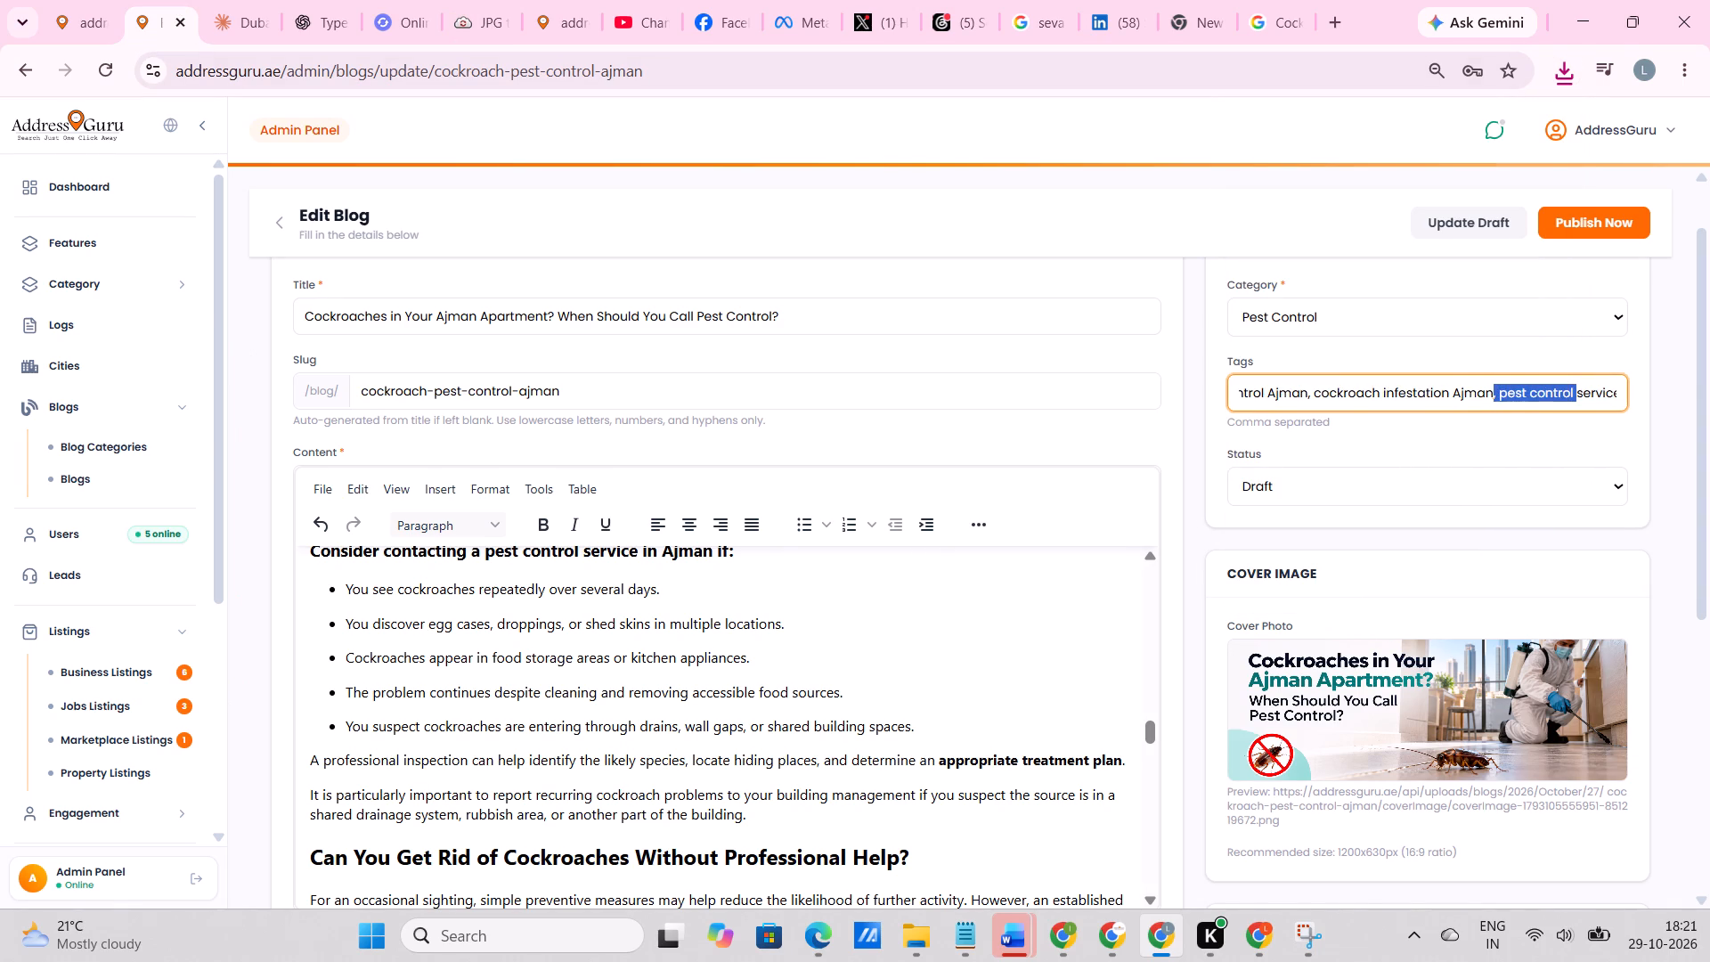
{"action": "left_click_drag", "start_coordinate": [1495, 394], "coordinate": [1498, 395]}
{"action": "key", "text": "ctrl+c"}
Start inserting an image on the empty line above "The process may include:" and browse for its source file.
{"action": "scroll", "coordinate": [774, 721], "scroll_direction": "up", "scroll_amount": 1}
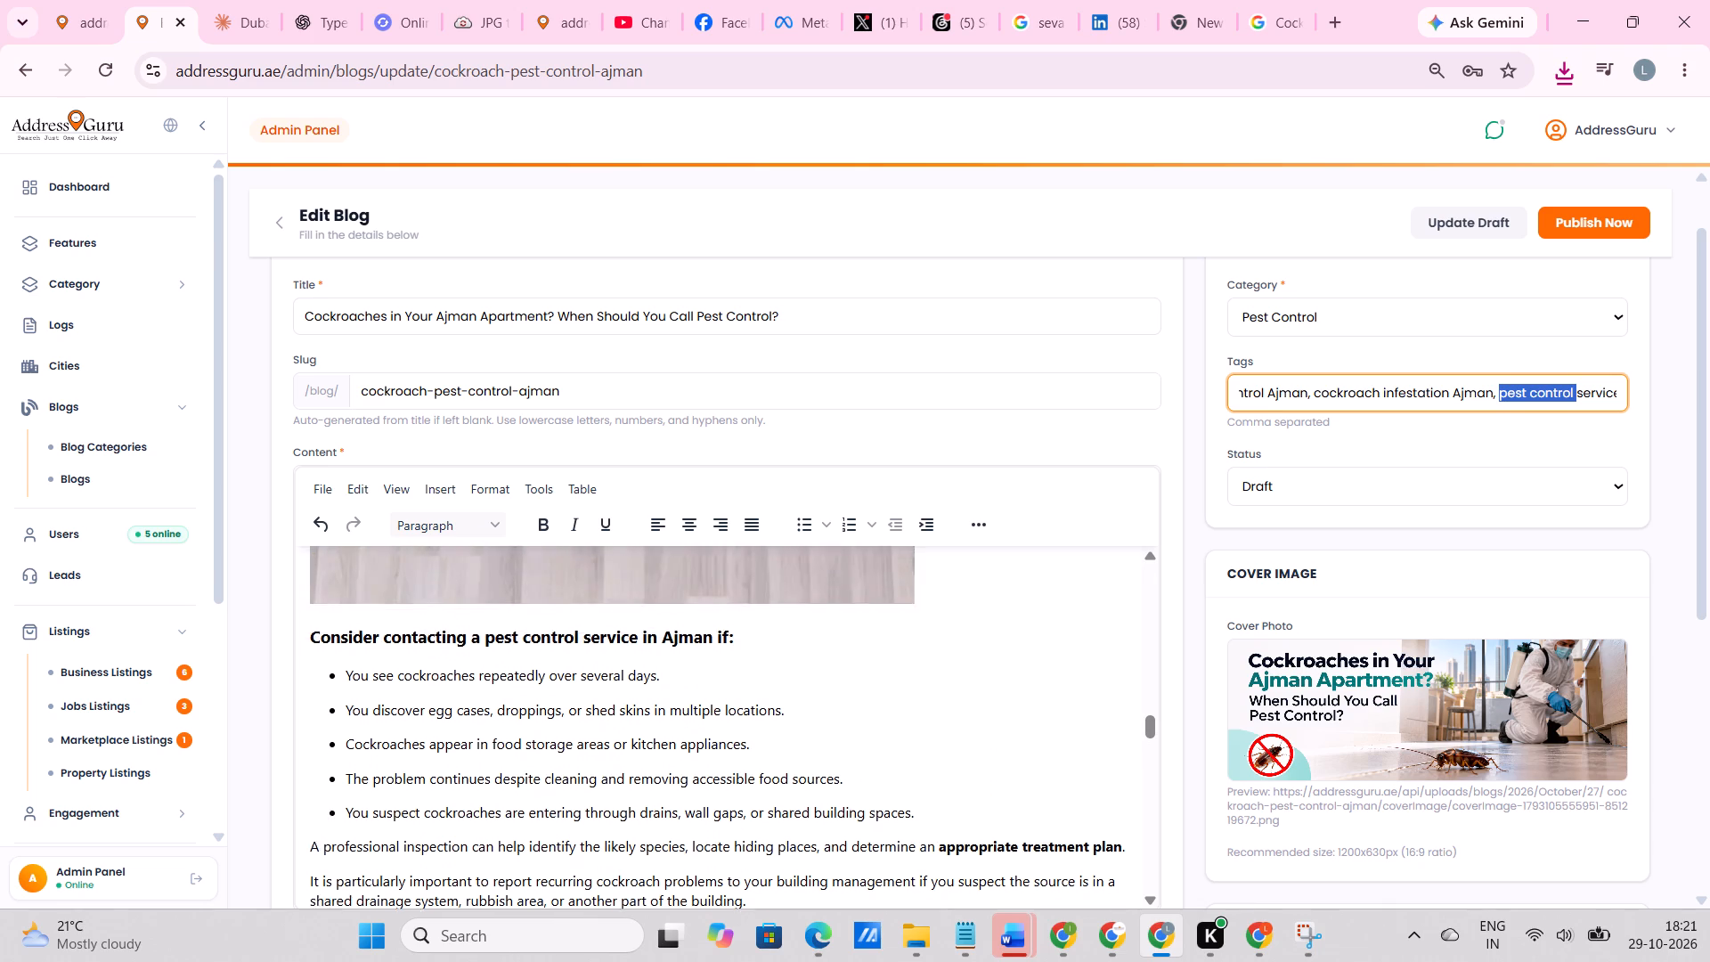
{"action": "scroll", "coordinate": [774, 721], "scroll_direction": "up", "scroll_amount": 1}
{"action": "scroll", "coordinate": [774, 721], "scroll_direction": "down", "scroll_amount": 5}
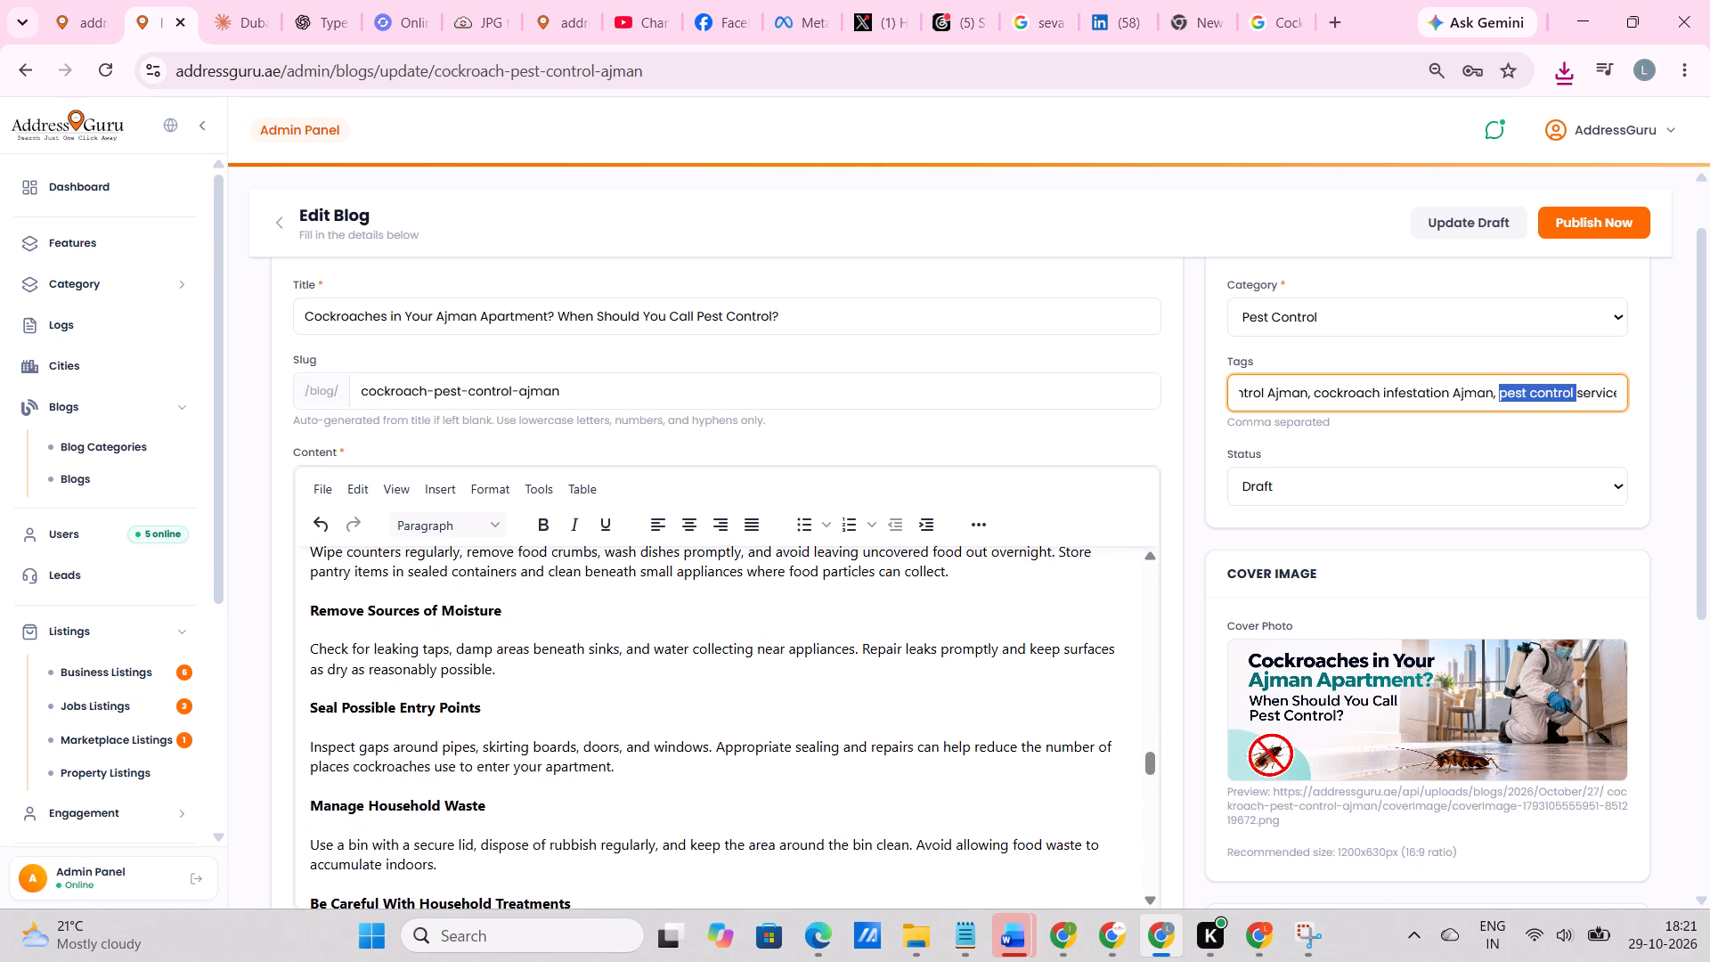
{"action": "scroll", "coordinate": [774, 721], "scroll_direction": "down", "scroll_amount": 3}
{"action": "left_click", "coordinate": [472, 791]}
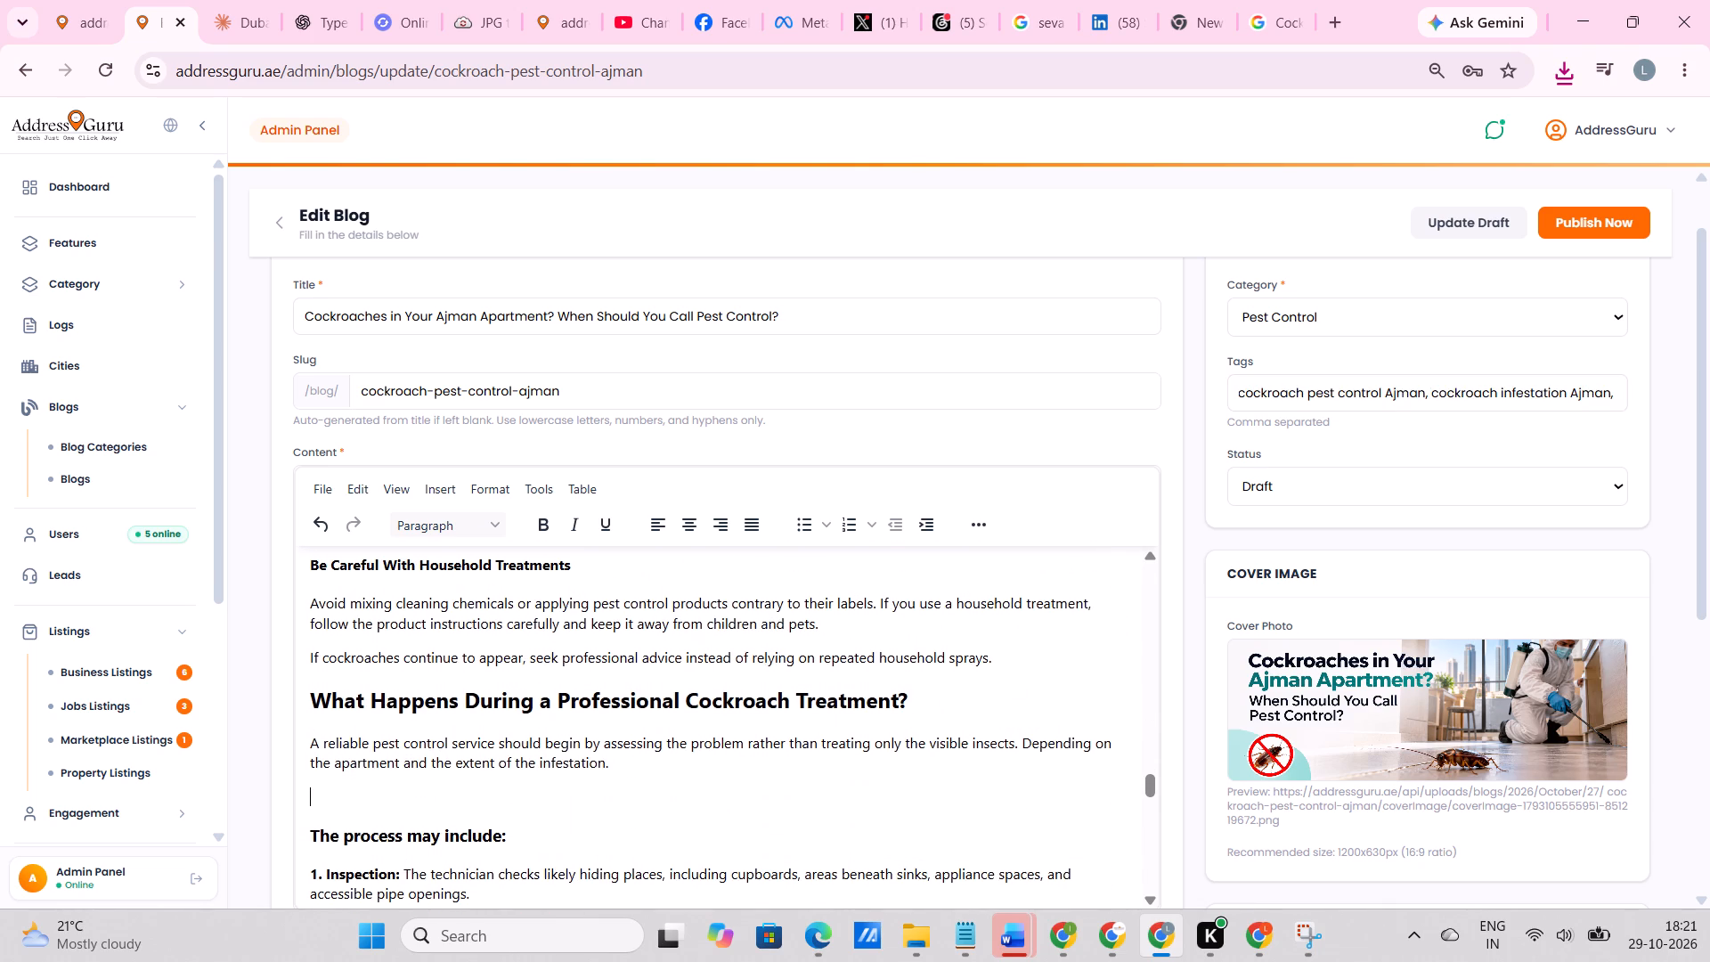
{"action": "scroll", "coordinate": [492, 787], "scroll_direction": "up", "scroll_amount": 8}
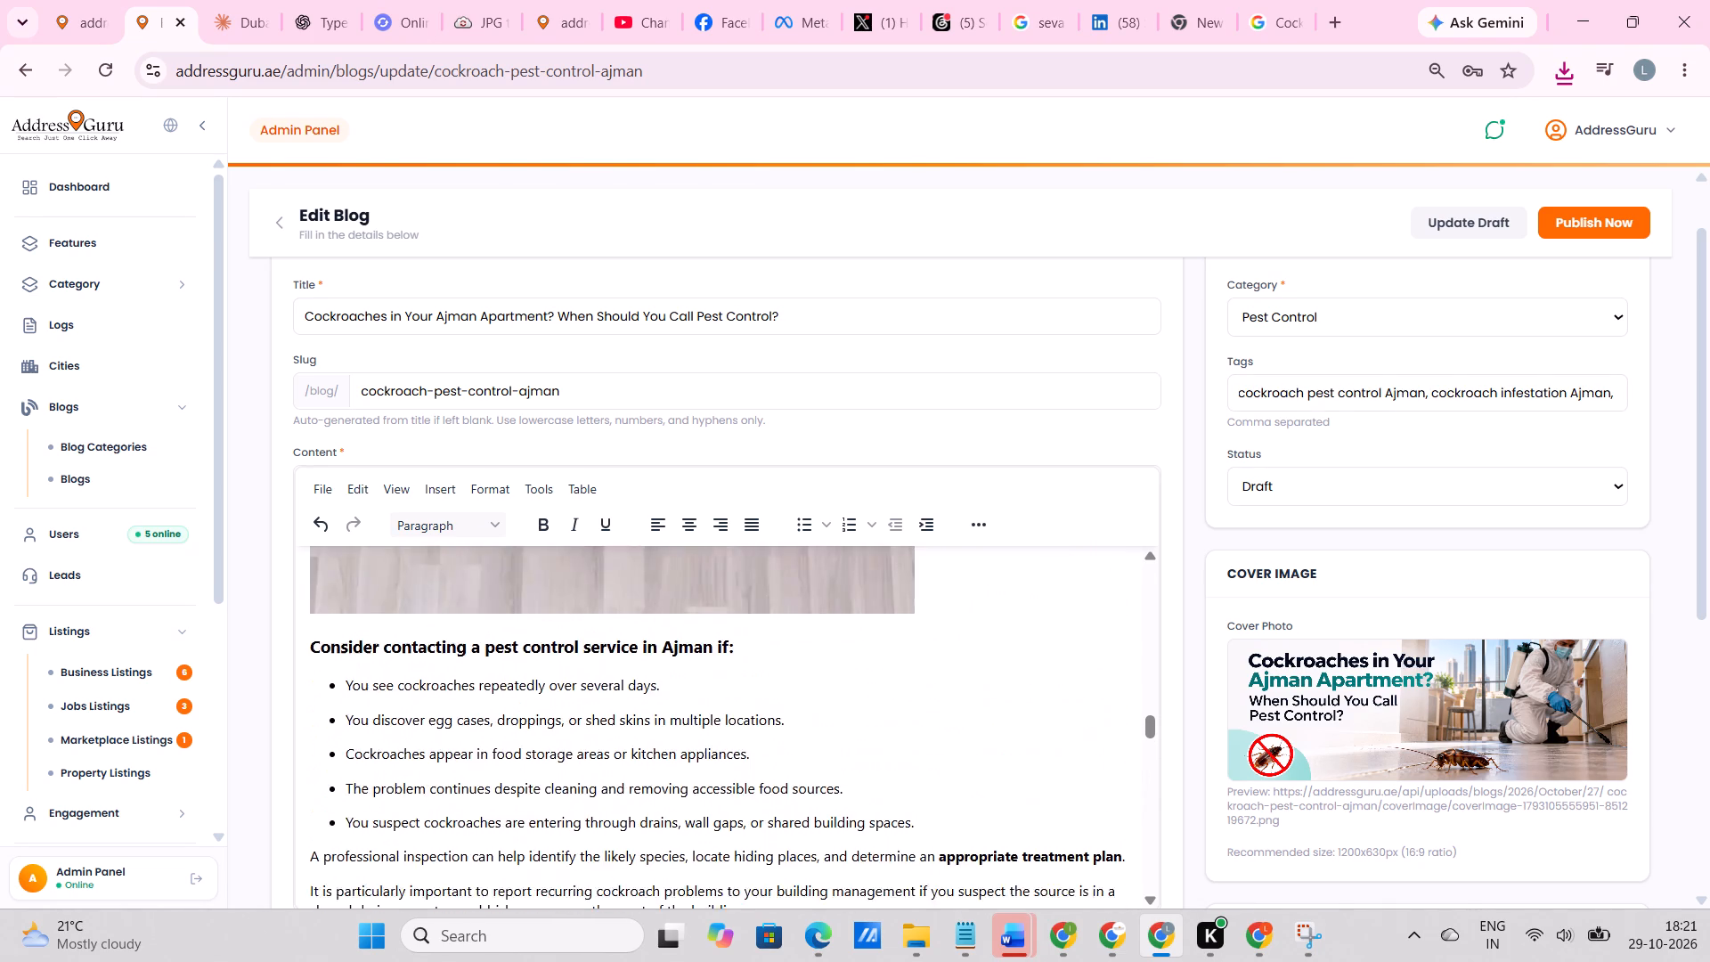
{"action": "scroll", "coordinate": [538, 781], "scroll_direction": "up", "scroll_amount": 1}
{"action": "scroll", "coordinate": [538, 781], "scroll_direction": "down", "scroll_amount": 7}
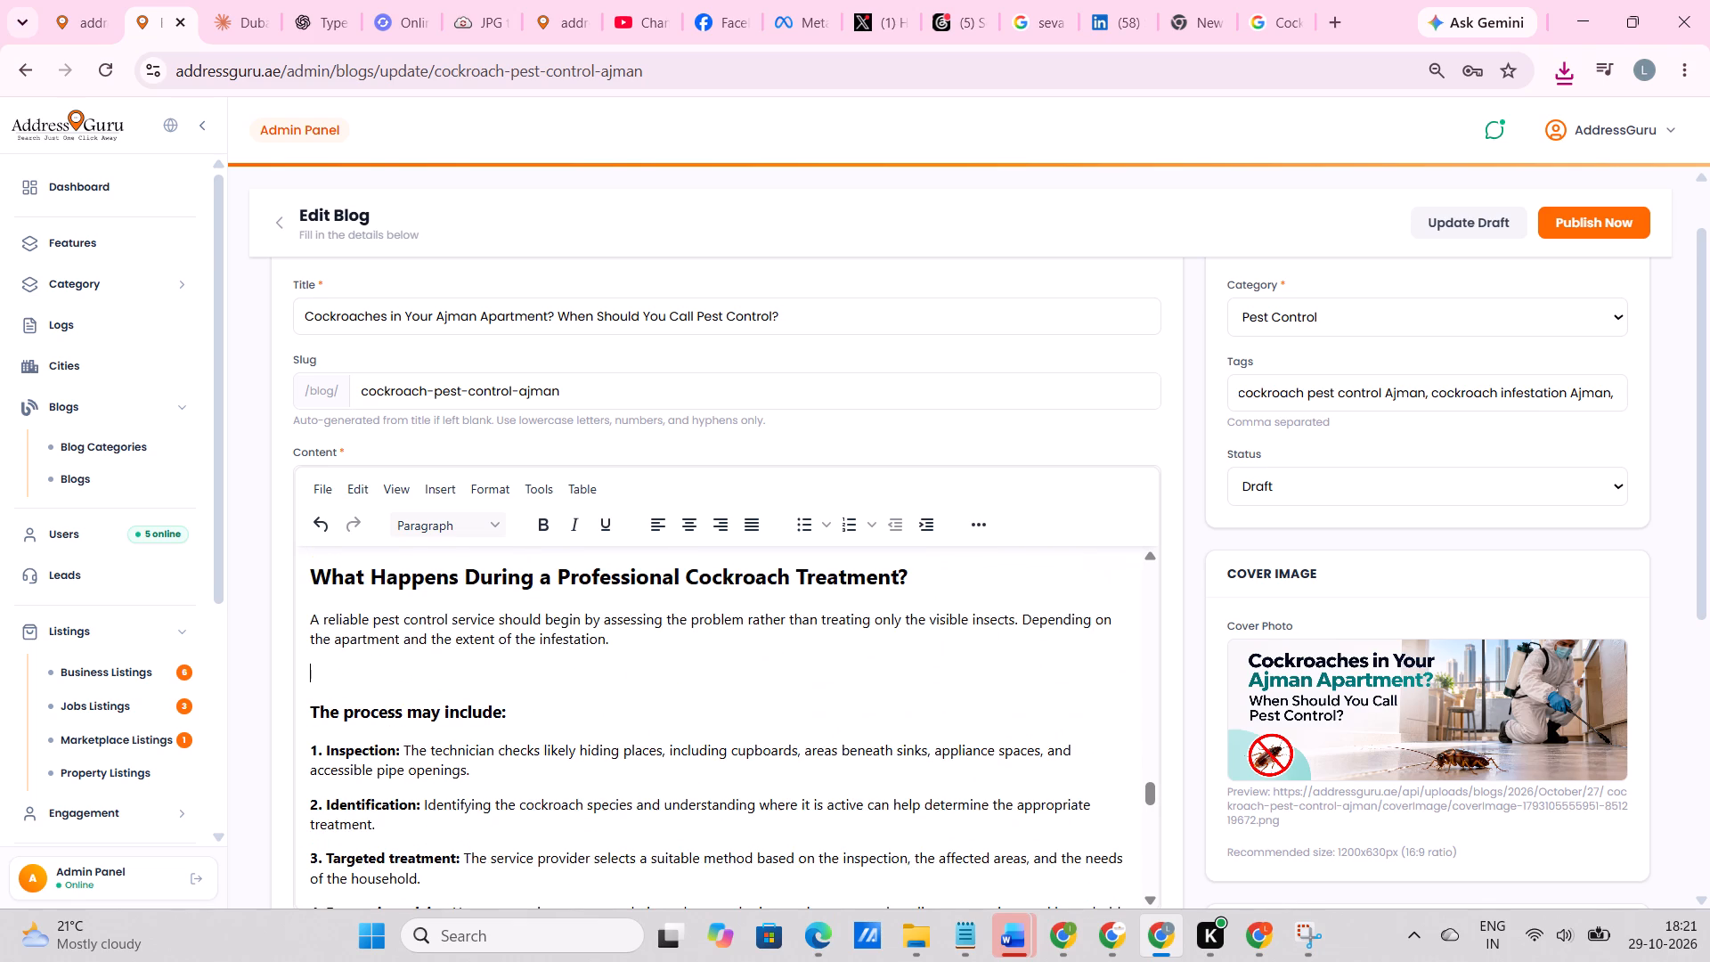
{"action": "scroll", "coordinate": [540, 781], "scroll_direction": "down", "scroll_amount": 1}
{"action": "left_click", "coordinate": [437, 487]}
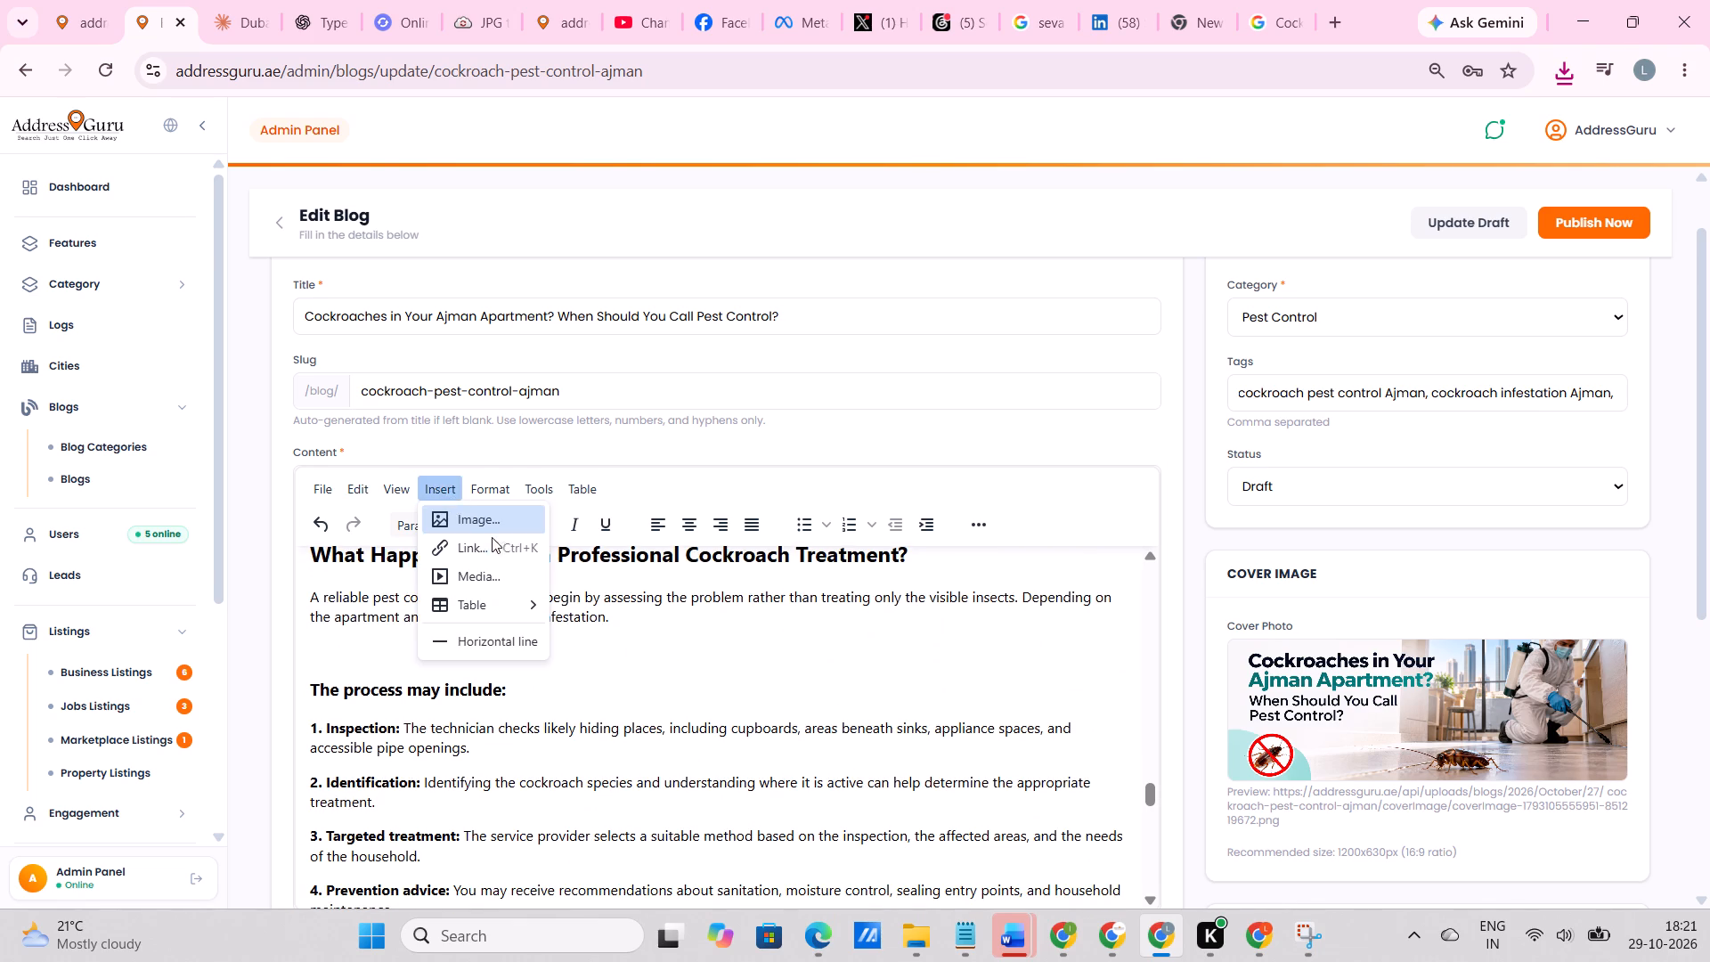
{"action": "left_click", "coordinate": [483, 512]}
{"action": "left_click", "coordinate": [1054, 457]}
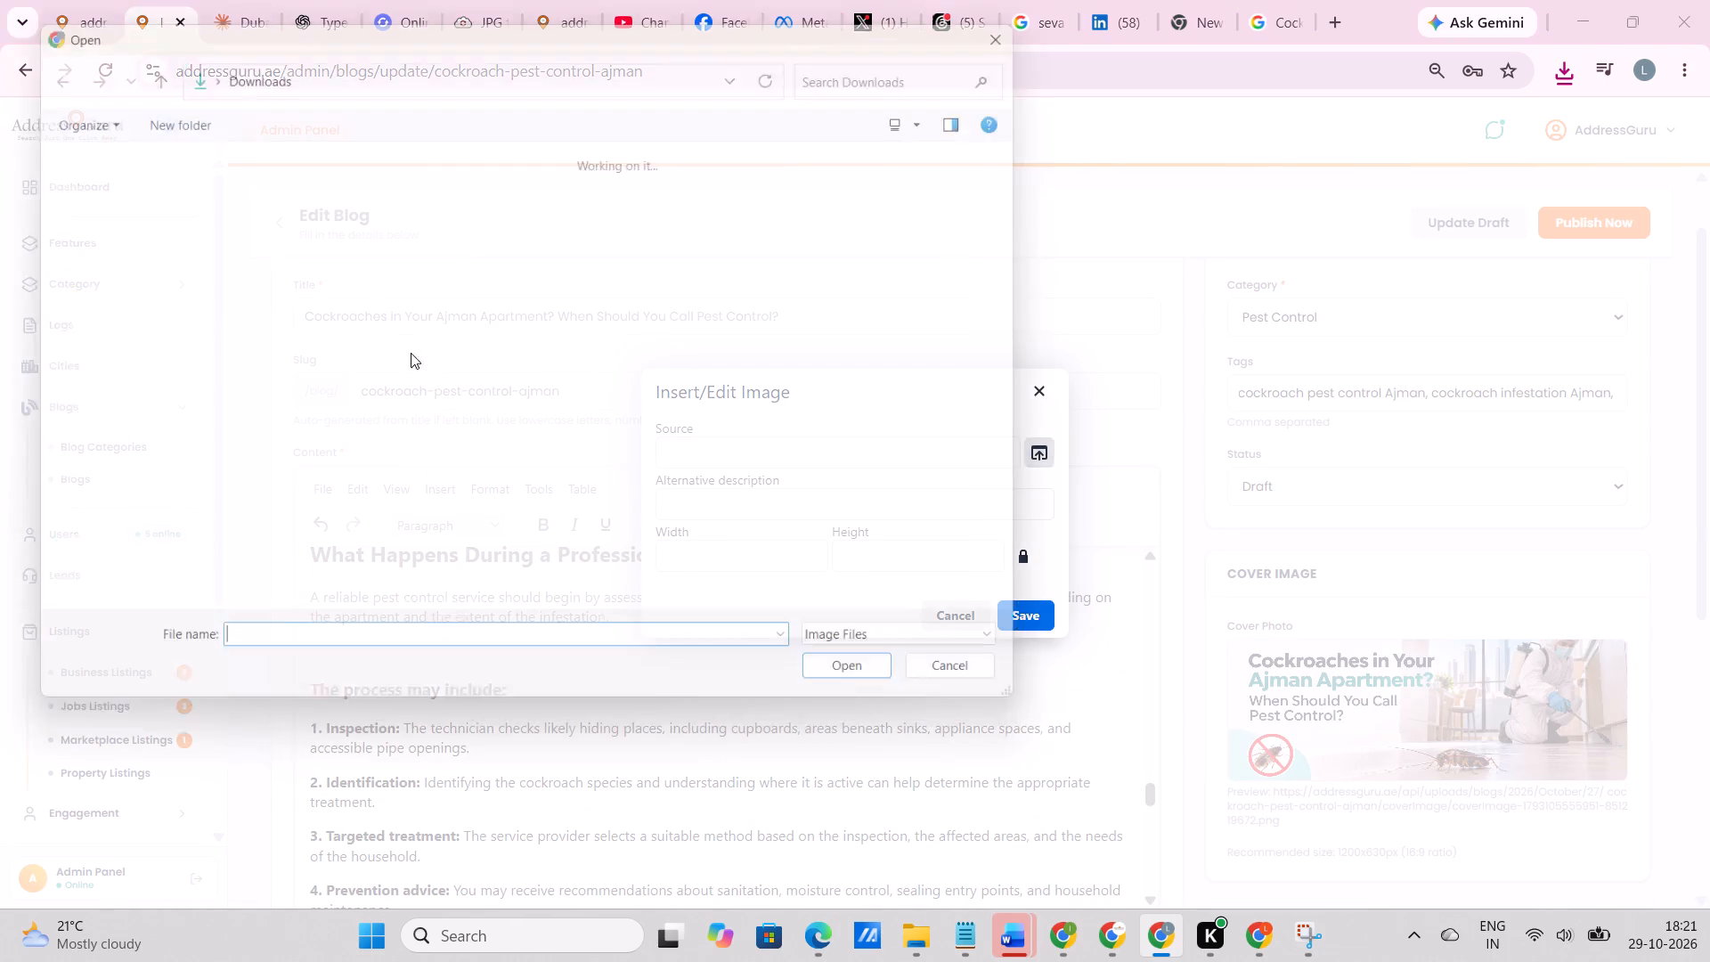
Rename the downloaded technician WEBP image as "pest control ajman", reusing the copied phrase.
{"action": "right_click", "coordinate": [268, 226]}
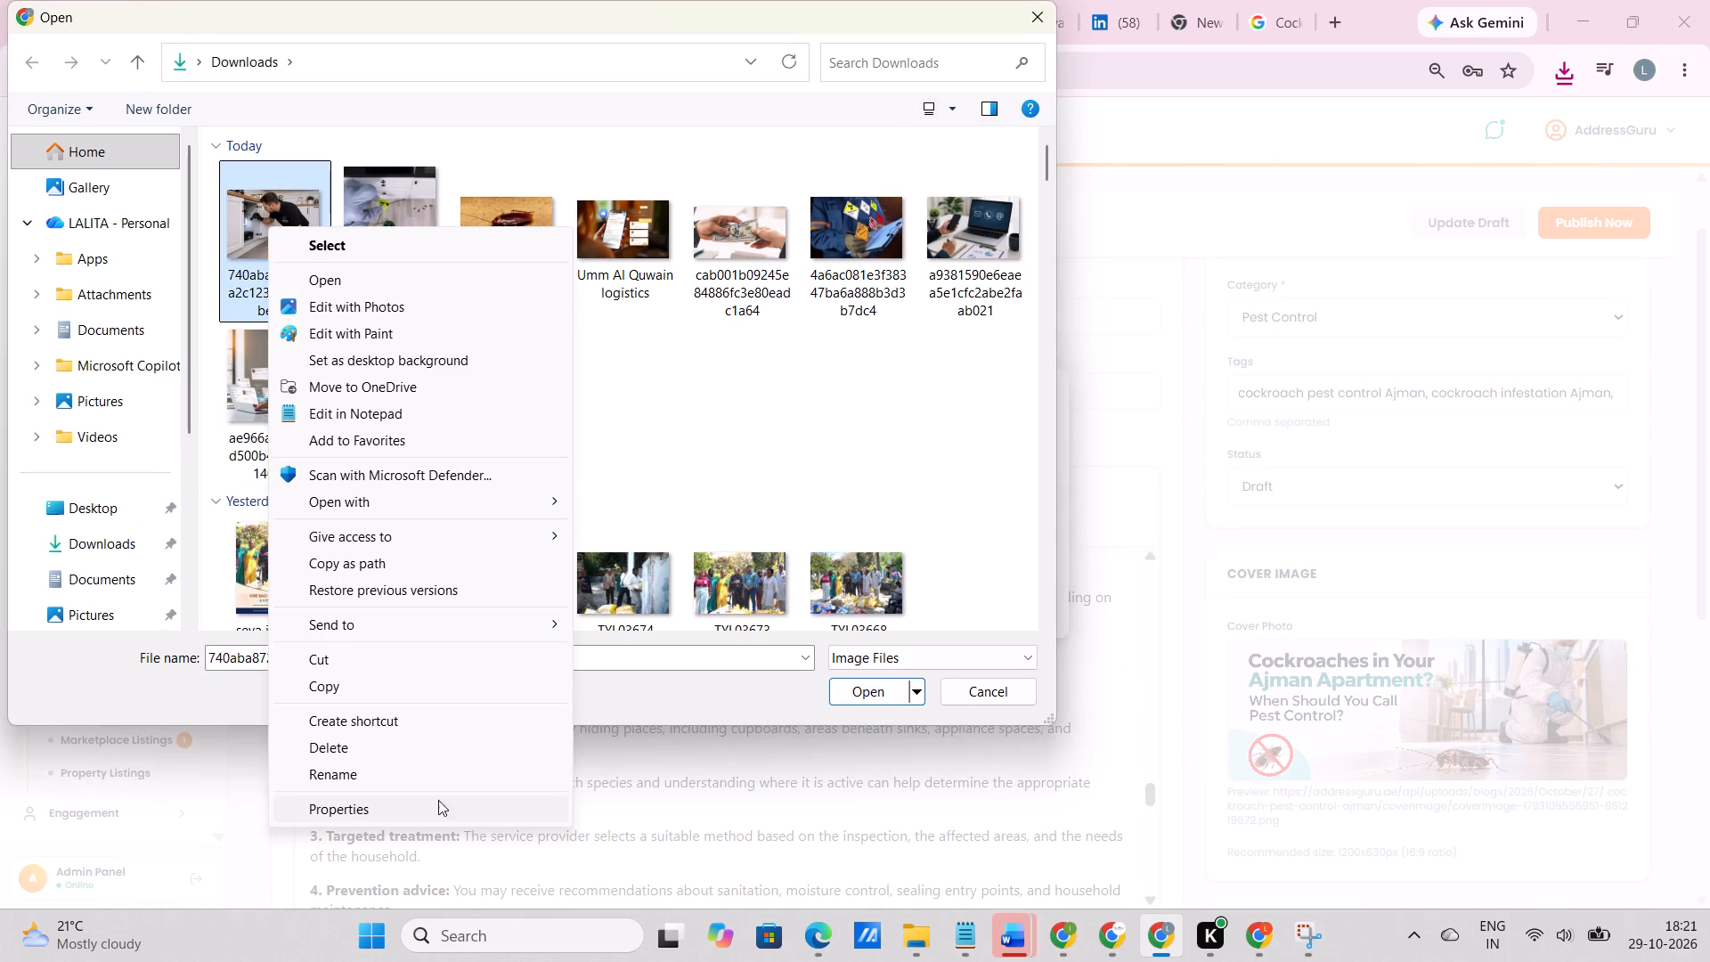
{"action": "left_click", "coordinate": [414, 782]}
{"action": "key", "text": "ctrl+v"}
{"action": "key", "text": "space"}
{"action": "key", "text": "BackSpace"}
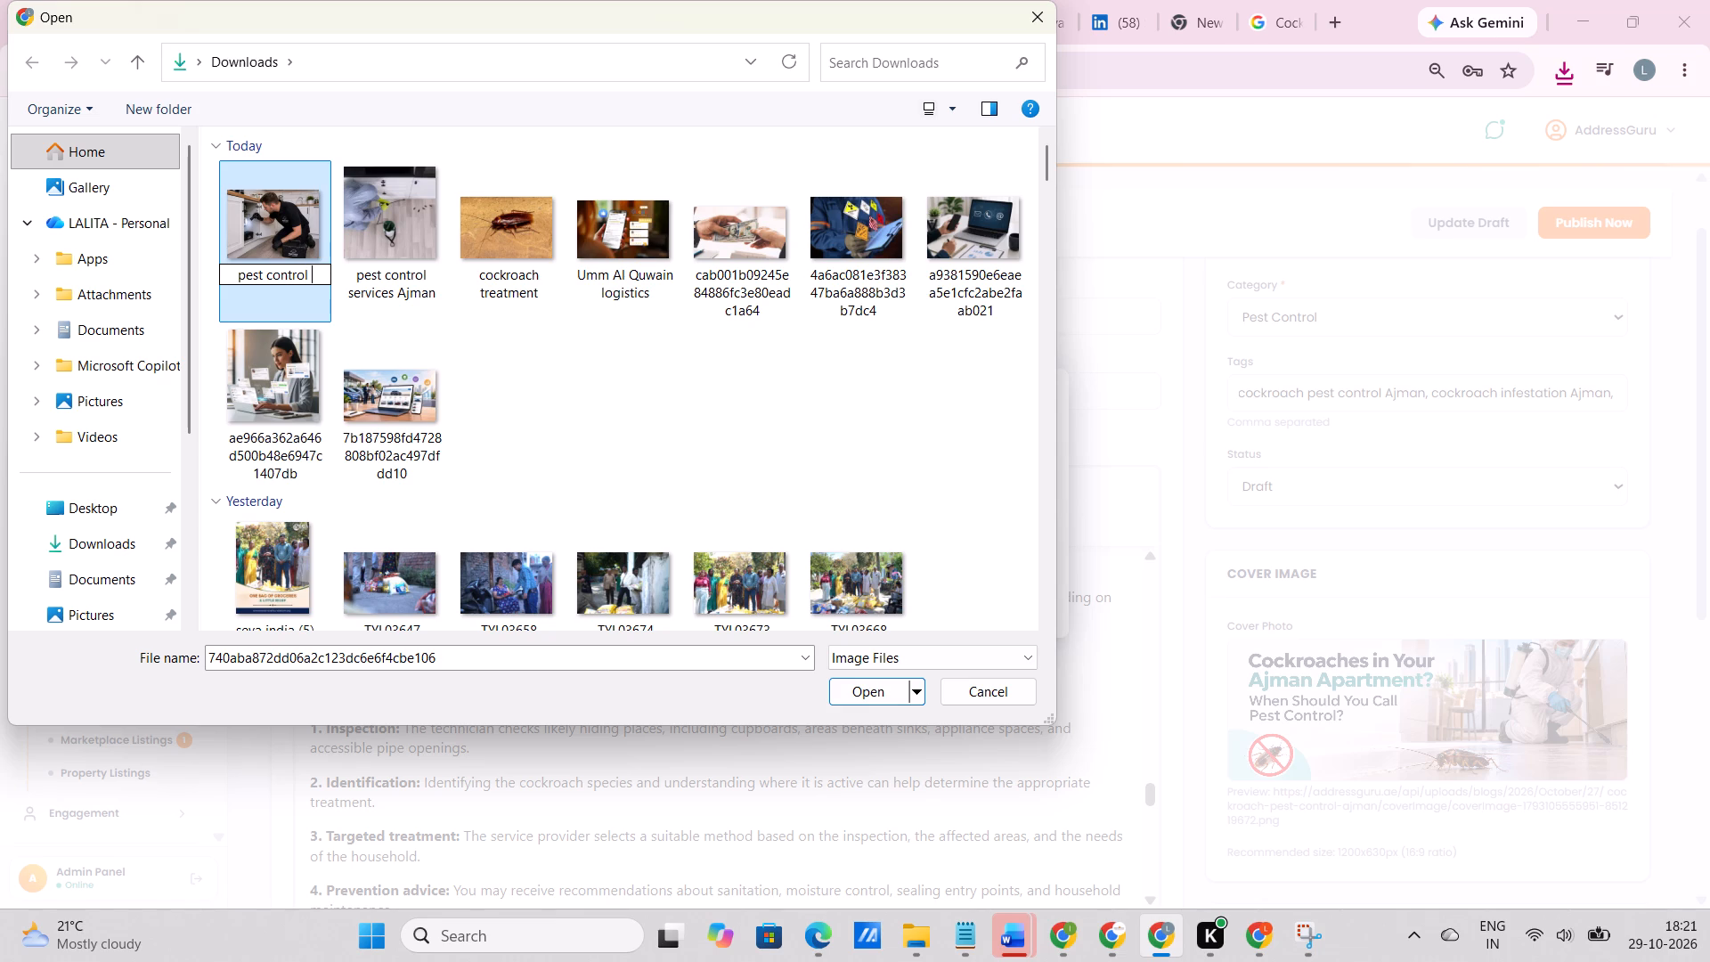
{"action": "key", "text": "a"}
{"action": "type", "text": "jman"}
{"action": "key", "text": "Return"}
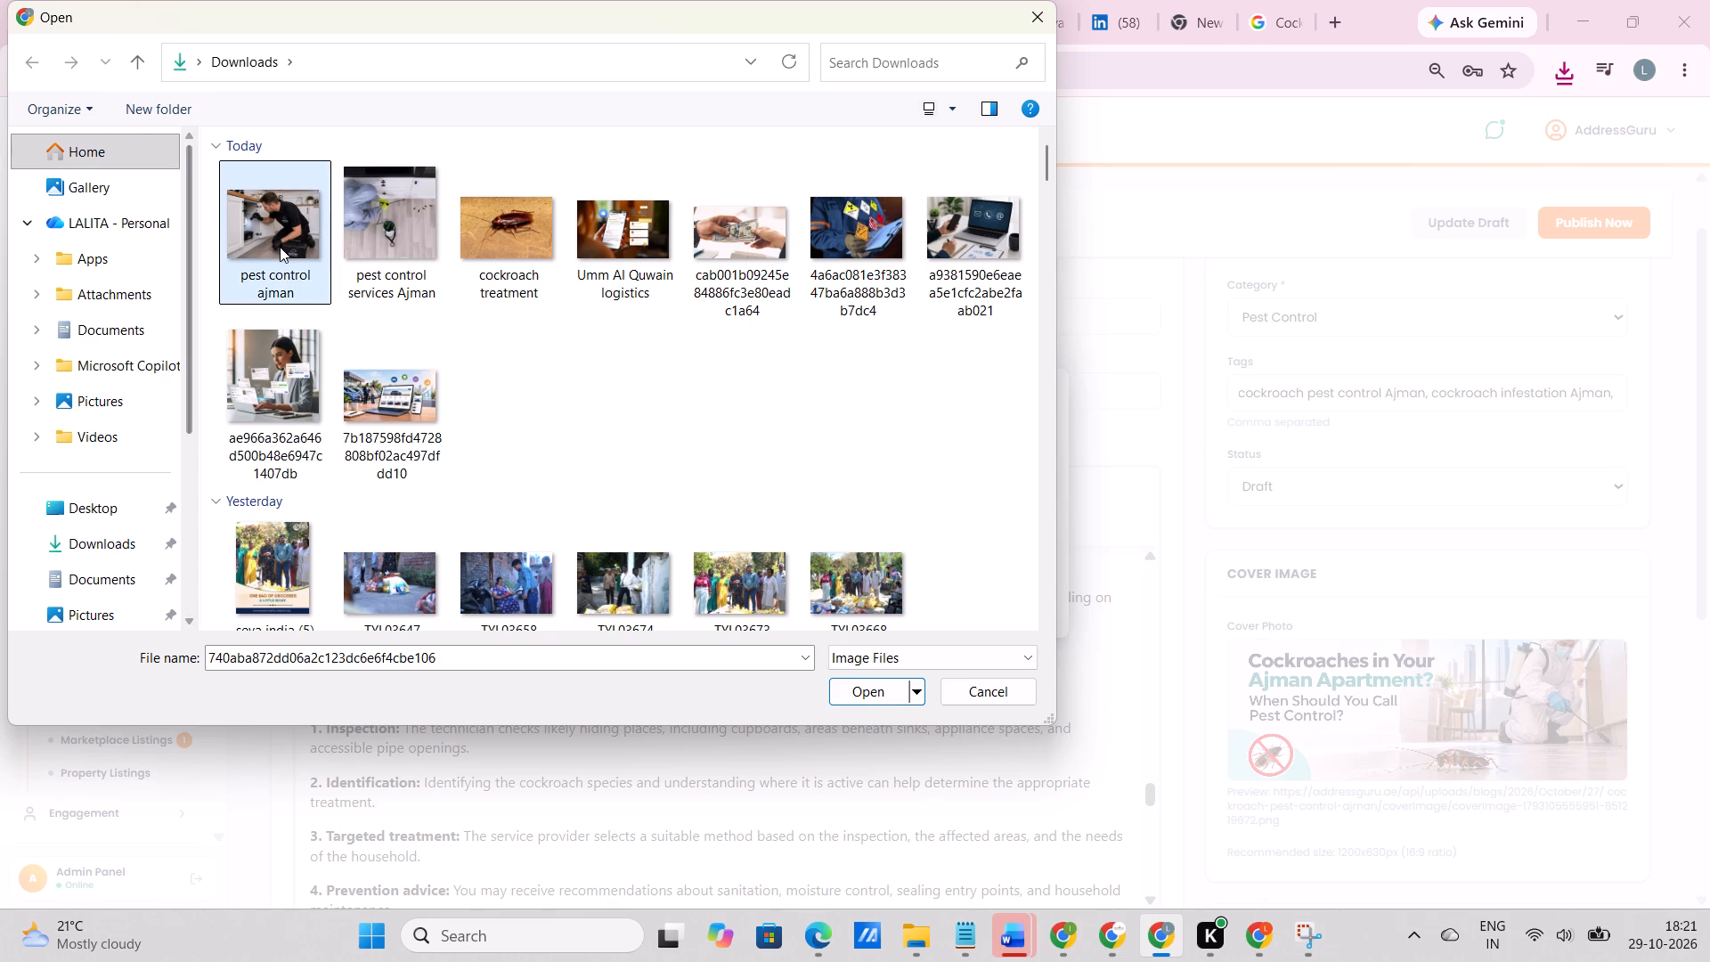
Load the "pest control ajman" picture as the source of the inserted image.
{"action": "left_click", "coordinate": [280, 247]}
{"action": "left_click", "coordinate": [884, 696]}
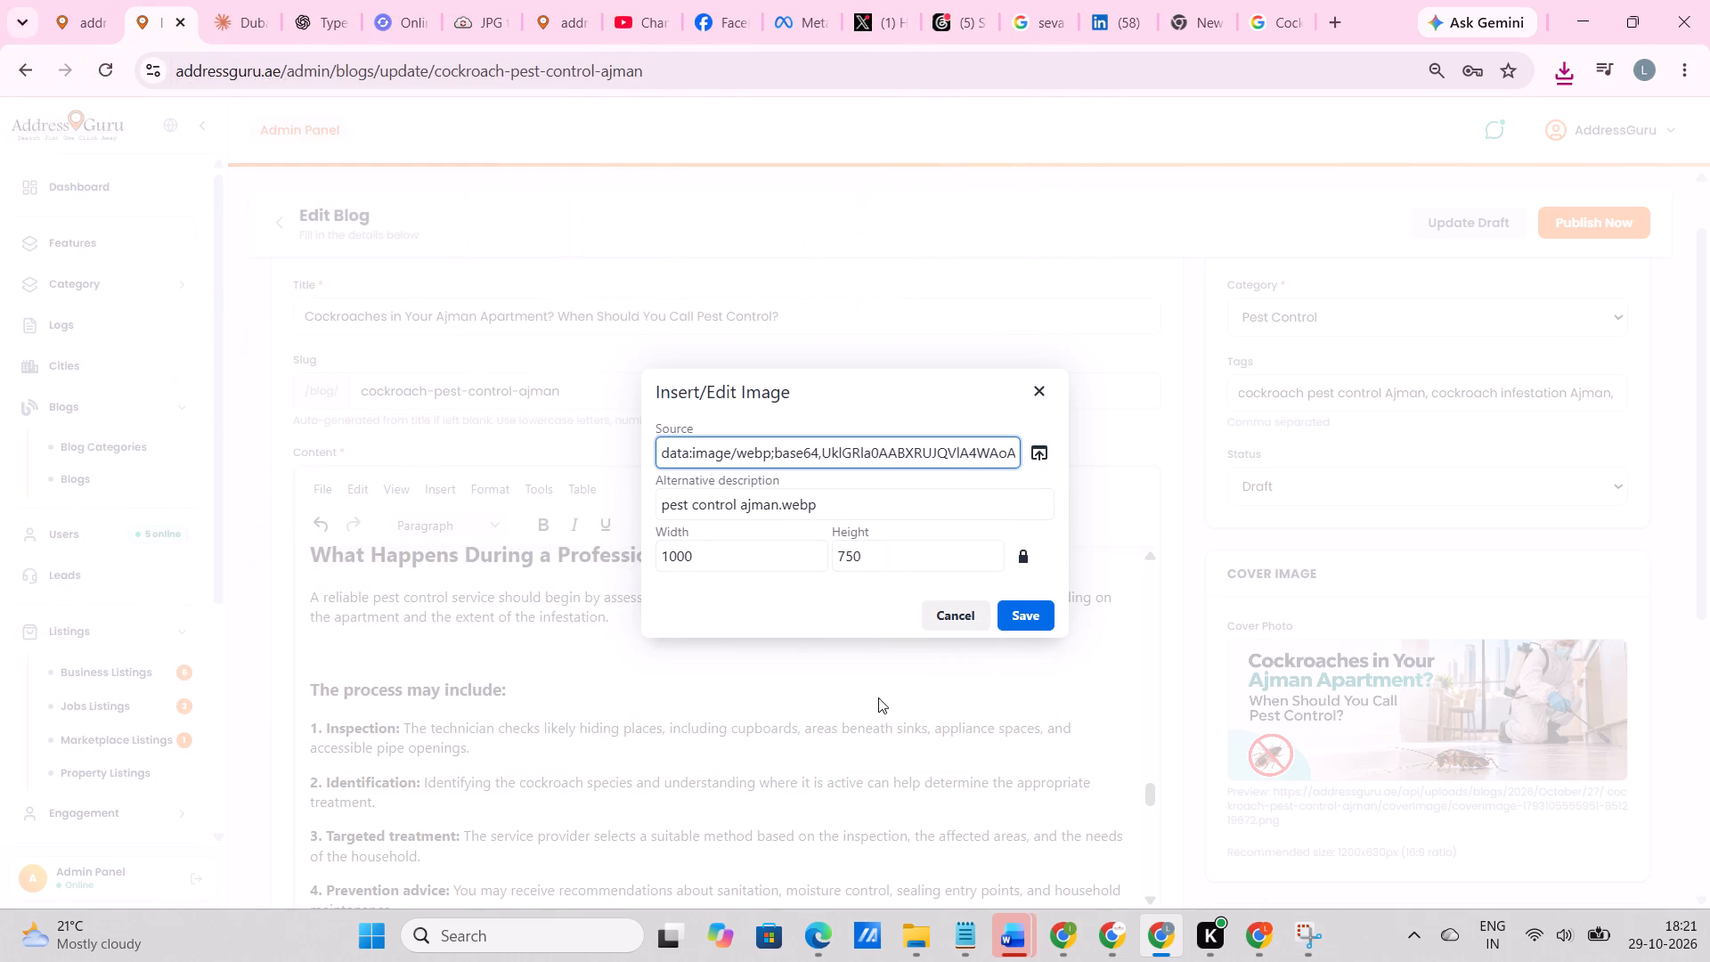
Set the image's width to 600, shorten its alternative description to "pest control ajman", and insert it into the blog.
{"action": "triple_click", "coordinate": [751, 561]}
{"action": "left_click", "coordinate": [751, 561]}
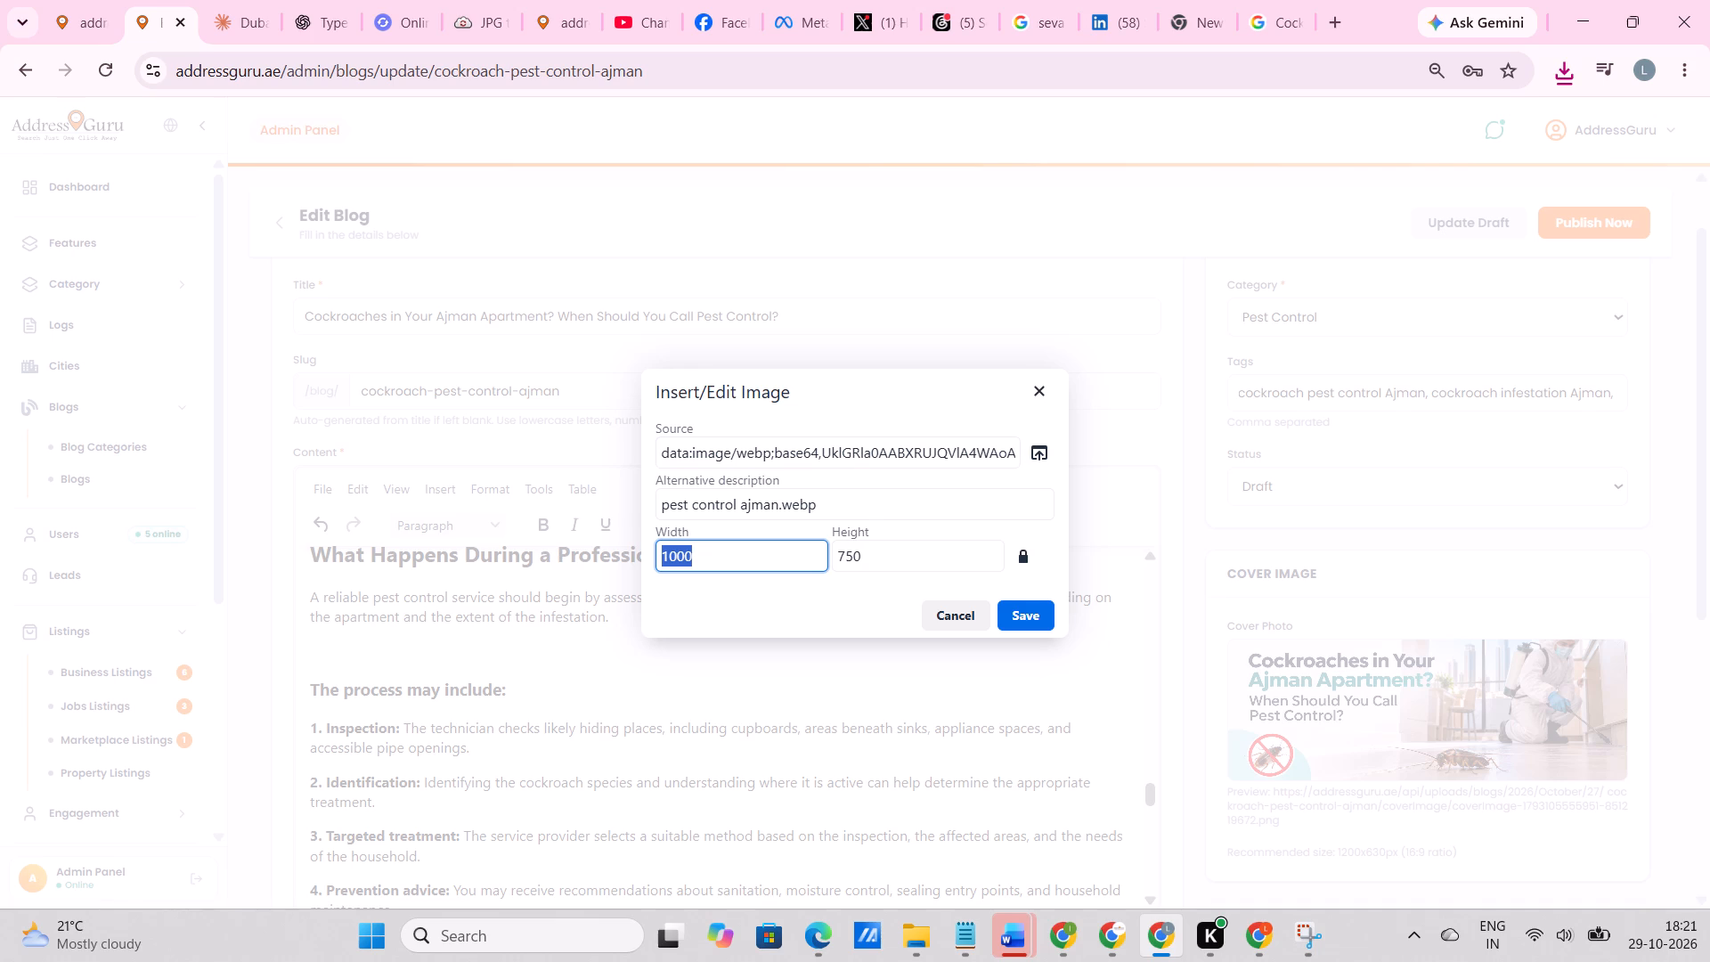
{"action": "key", "text": "9"}
{"action": "key", "text": "BackSpace"}
{"action": "type", "text": "600"}
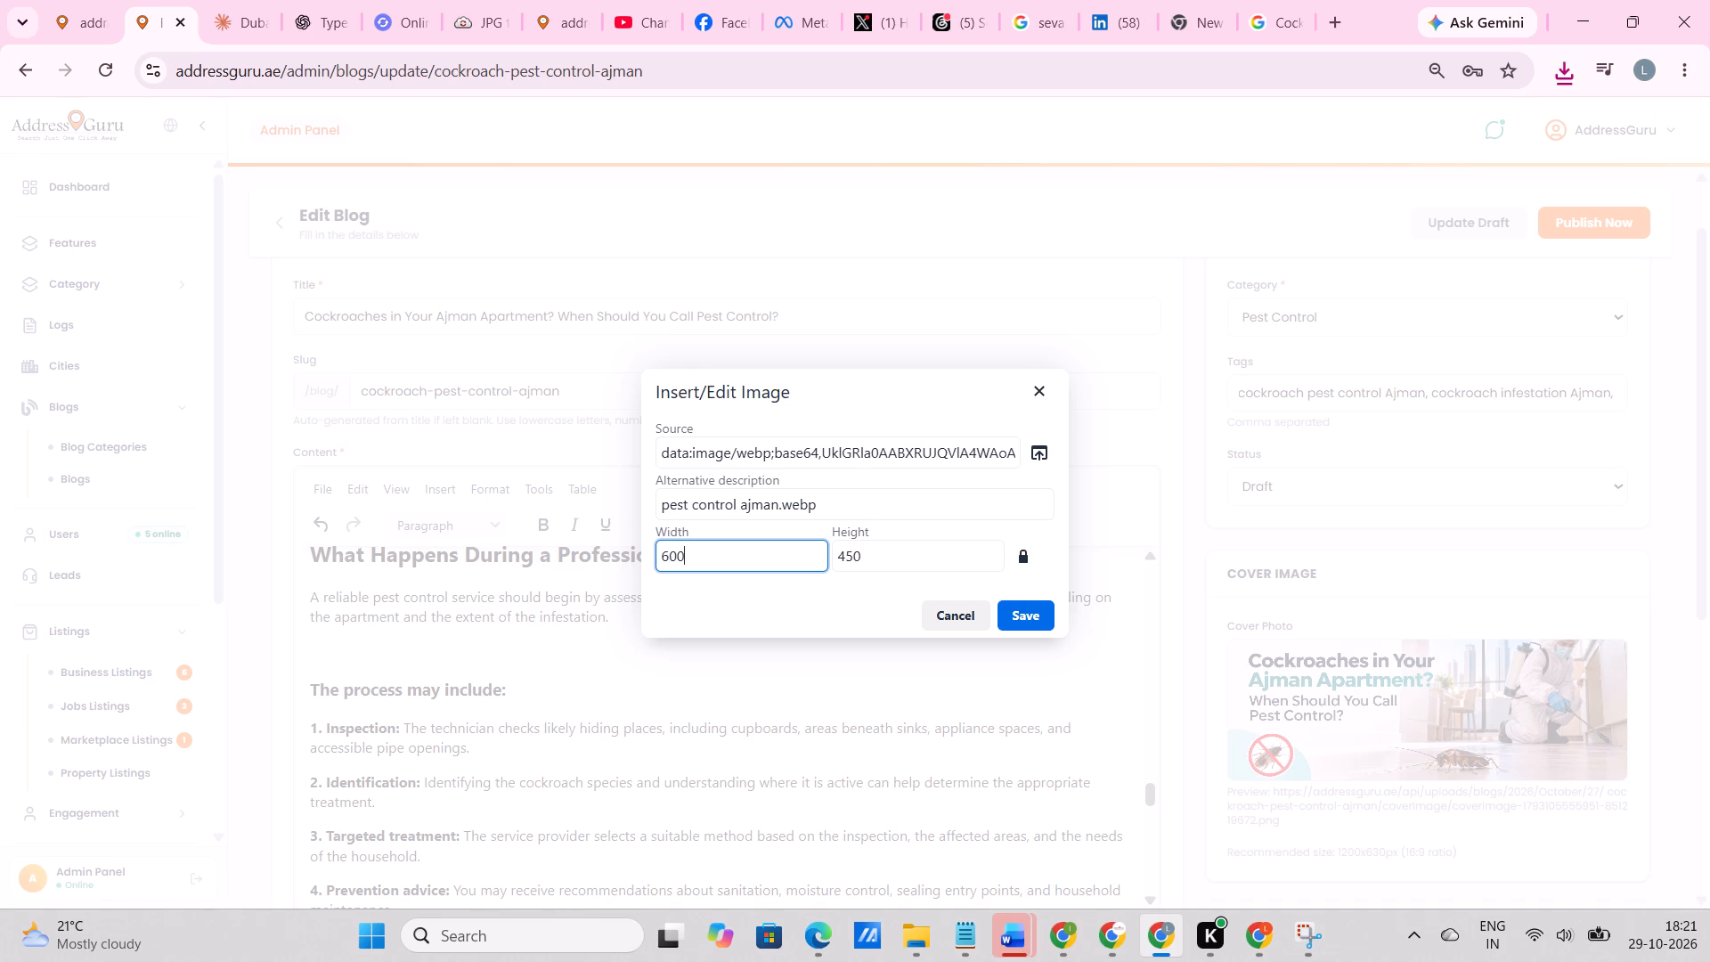
{"action": "left_click_drag", "start_coordinate": [781, 501], "coordinate": [912, 521]}
{"action": "key", "text": "BackSpace"}
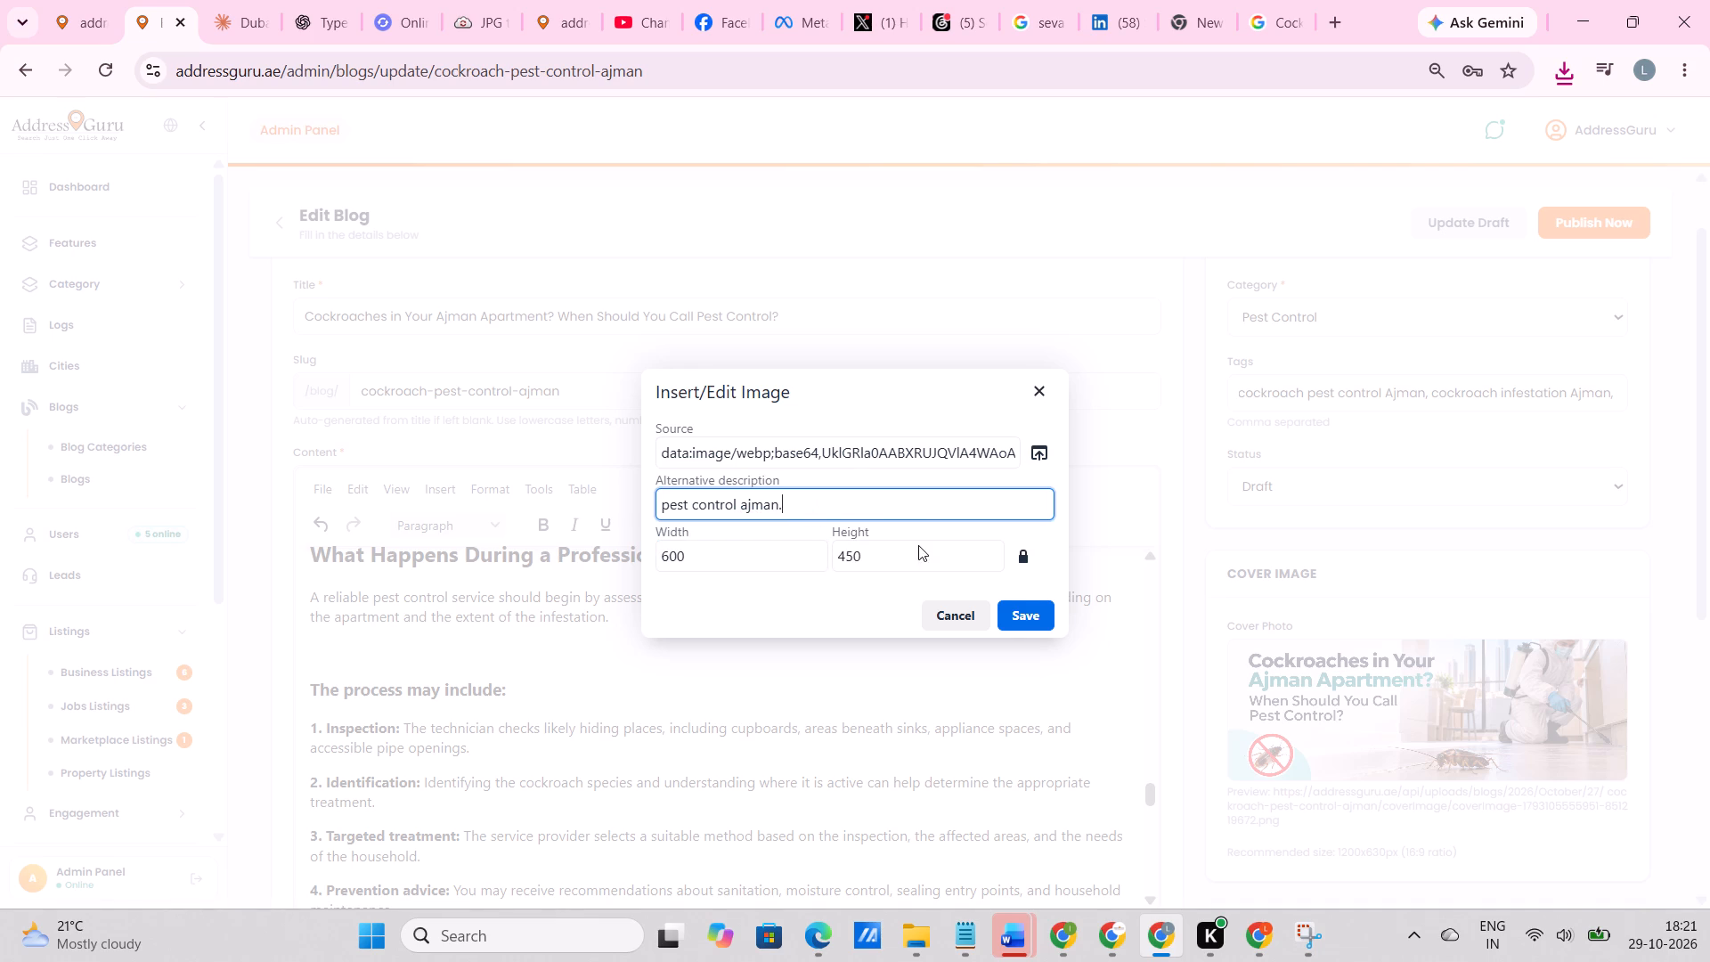
{"action": "key", "text": "BackSpace"}
{"action": "left_click", "coordinate": [1038, 616]}
Delete the whole "Frequently Asked Questions" section, from its heading through the building-management answer above "Final Thoughts".
{"action": "scroll", "coordinate": [898, 648], "scroll_direction": "up", "scroll_amount": 2}
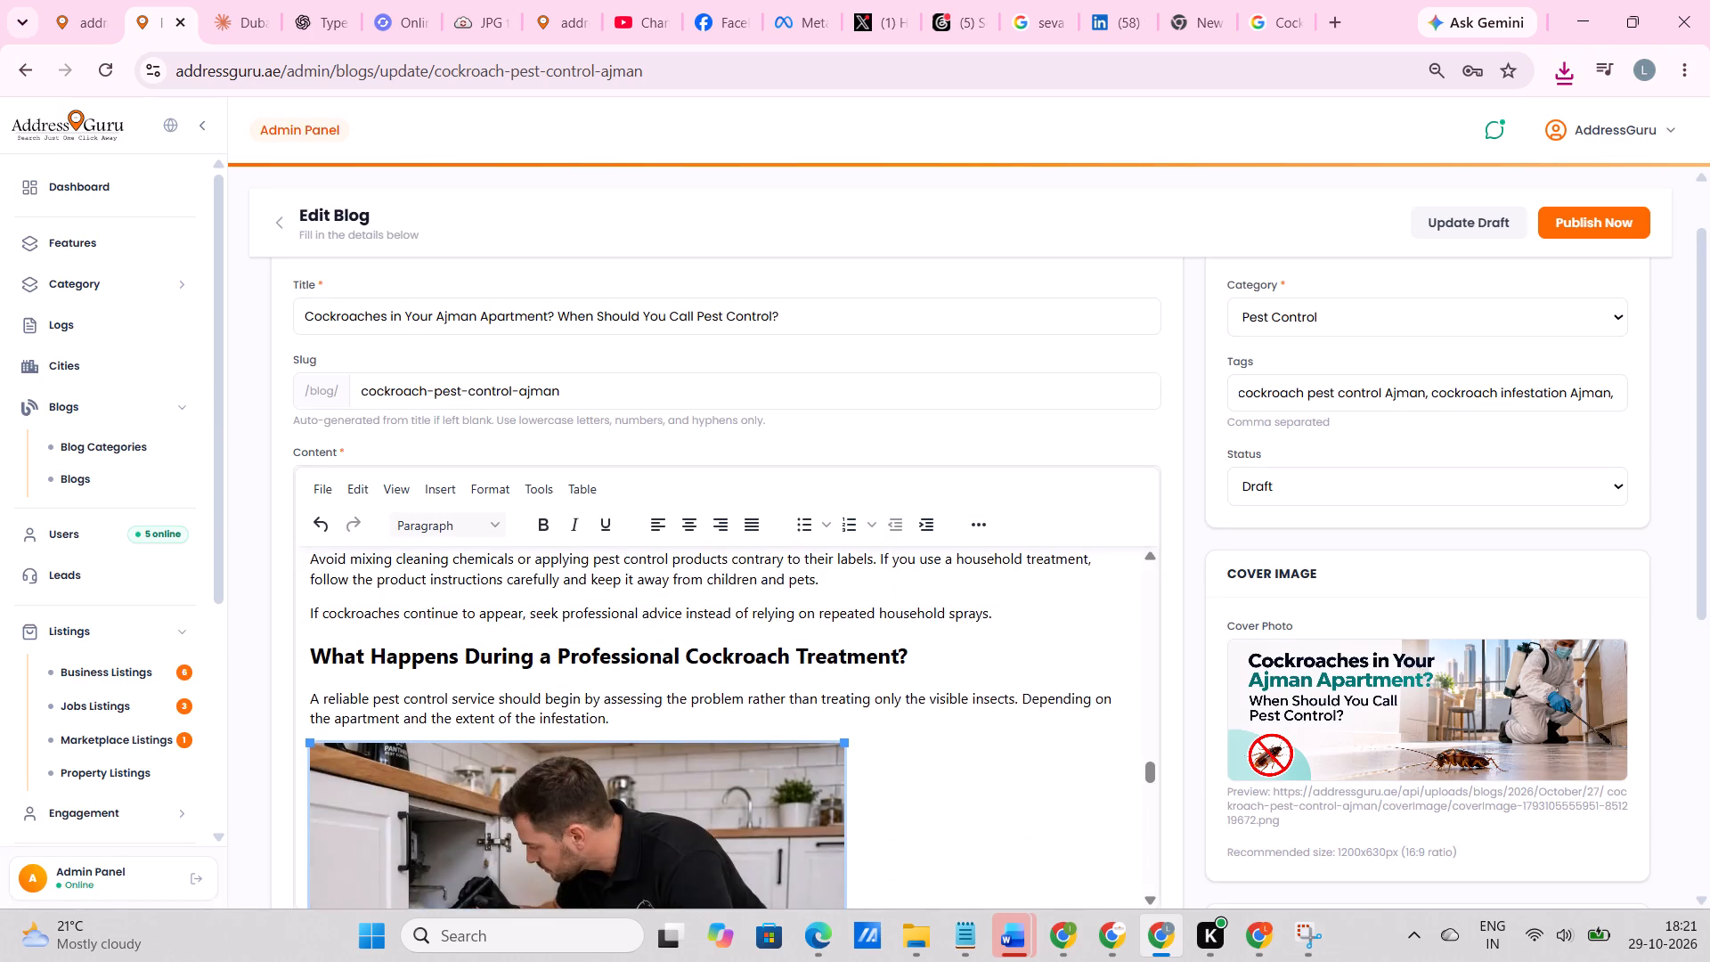
{"action": "scroll", "coordinate": [894, 651], "scroll_direction": "down", "scroll_amount": 8}
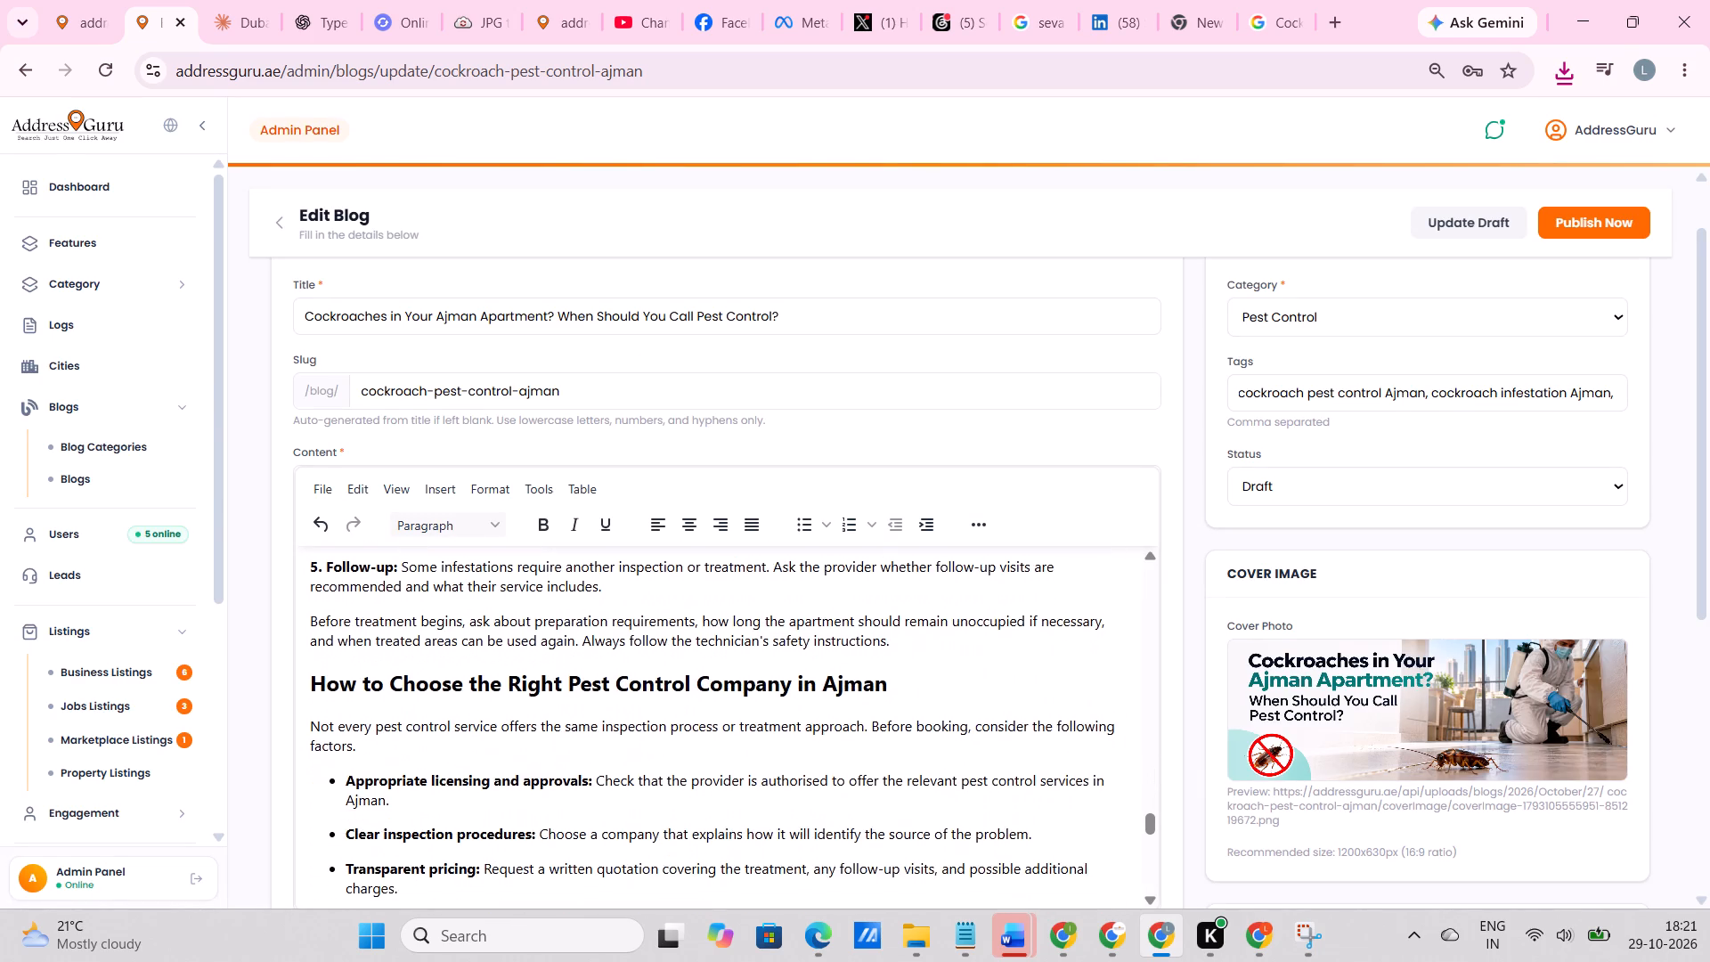
{"action": "scroll", "coordinate": [782, 688], "scroll_direction": "down", "scroll_amount": 2}
{"action": "scroll", "coordinate": [692, 685], "scroll_direction": "down", "scroll_amount": 1}
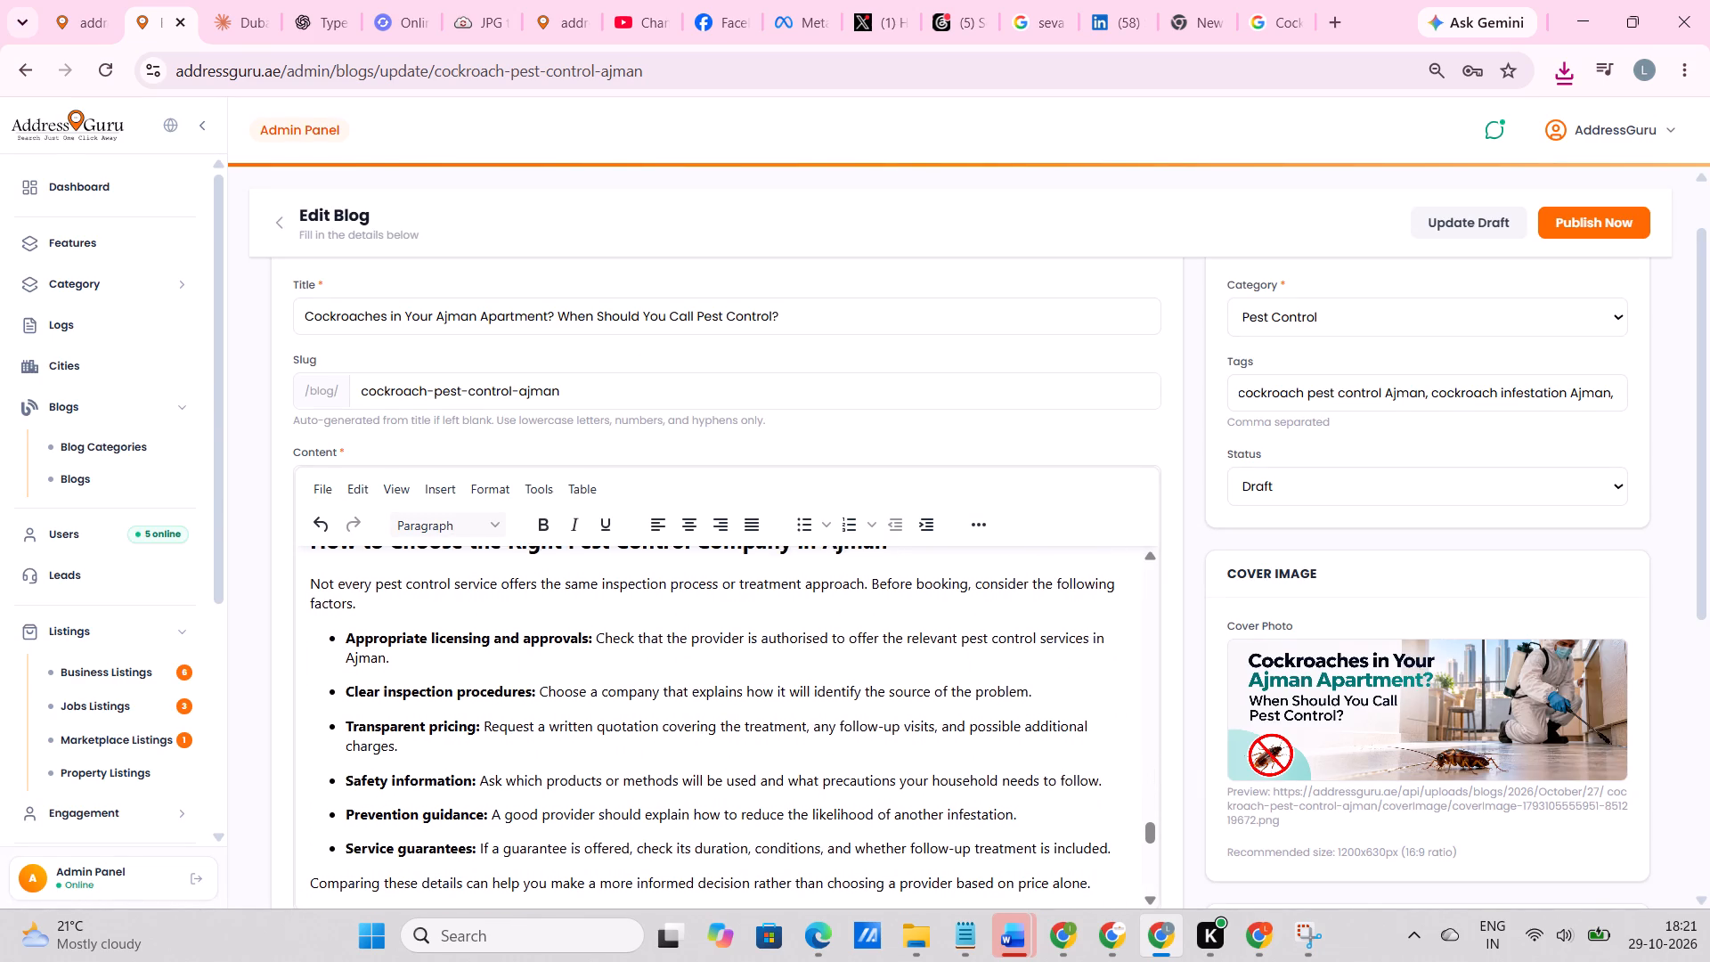
{"action": "scroll", "coordinate": [648, 683], "scroll_direction": "down", "scroll_amount": 1}
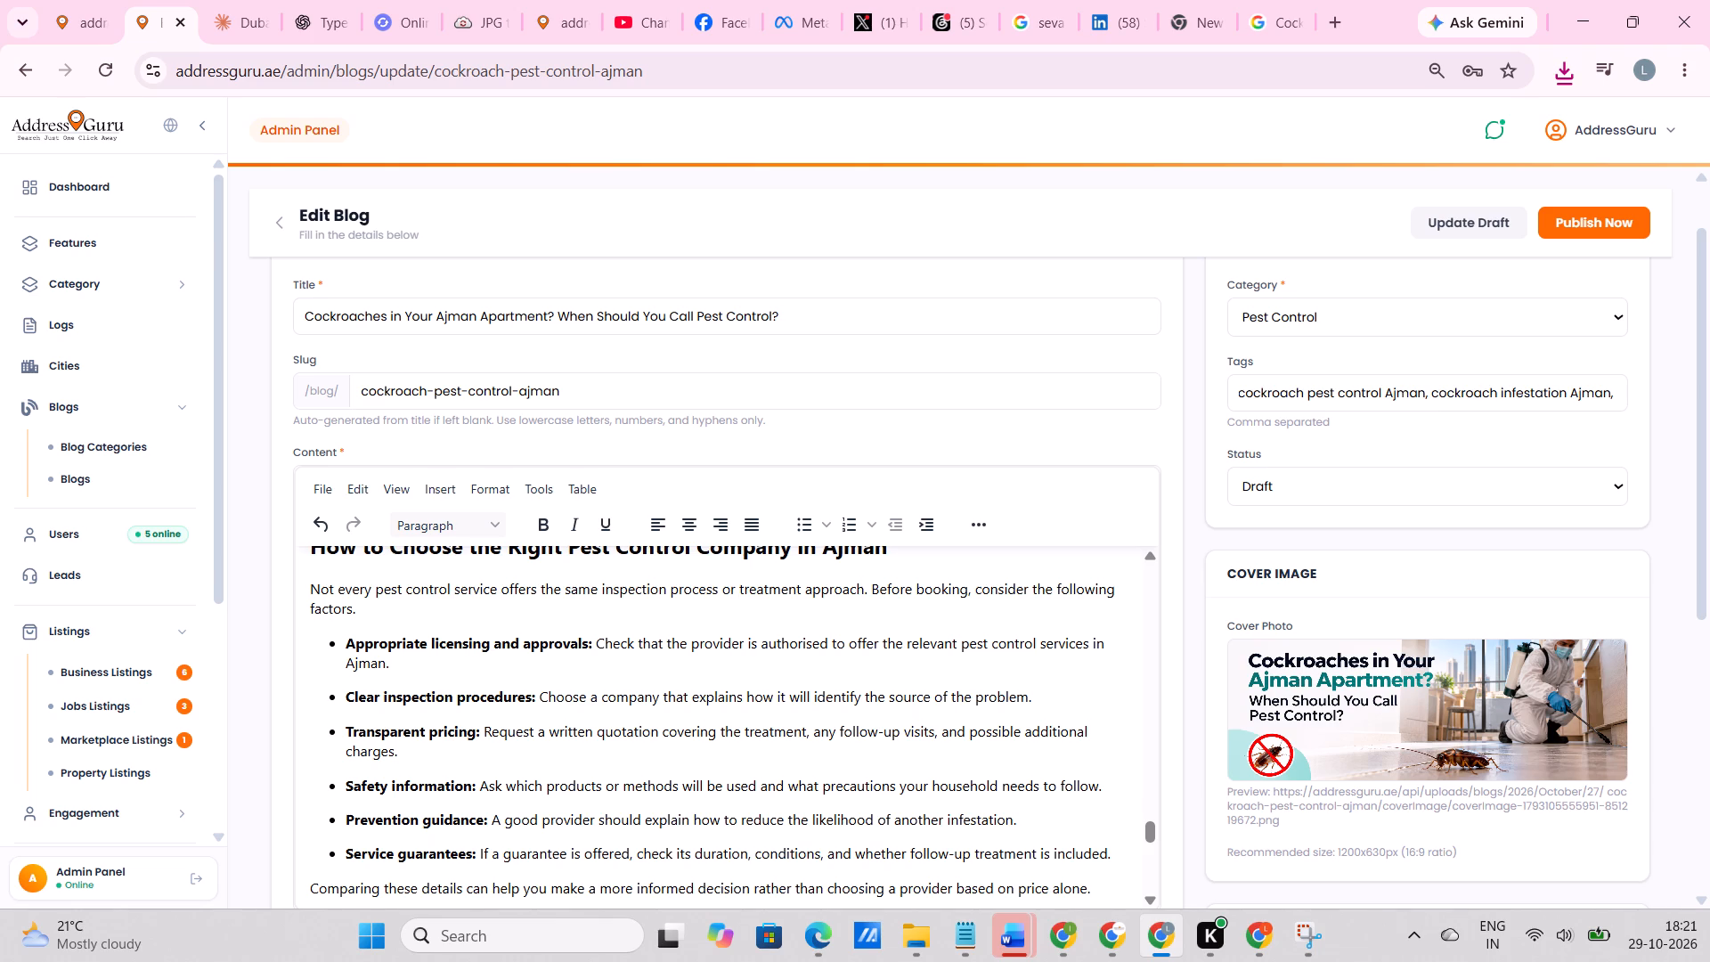
{"action": "scroll", "coordinate": [841, 660], "scroll_direction": "down", "scroll_amount": 1}
{"action": "scroll", "coordinate": [680, 727], "scroll_direction": "down", "scroll_amount": 1}
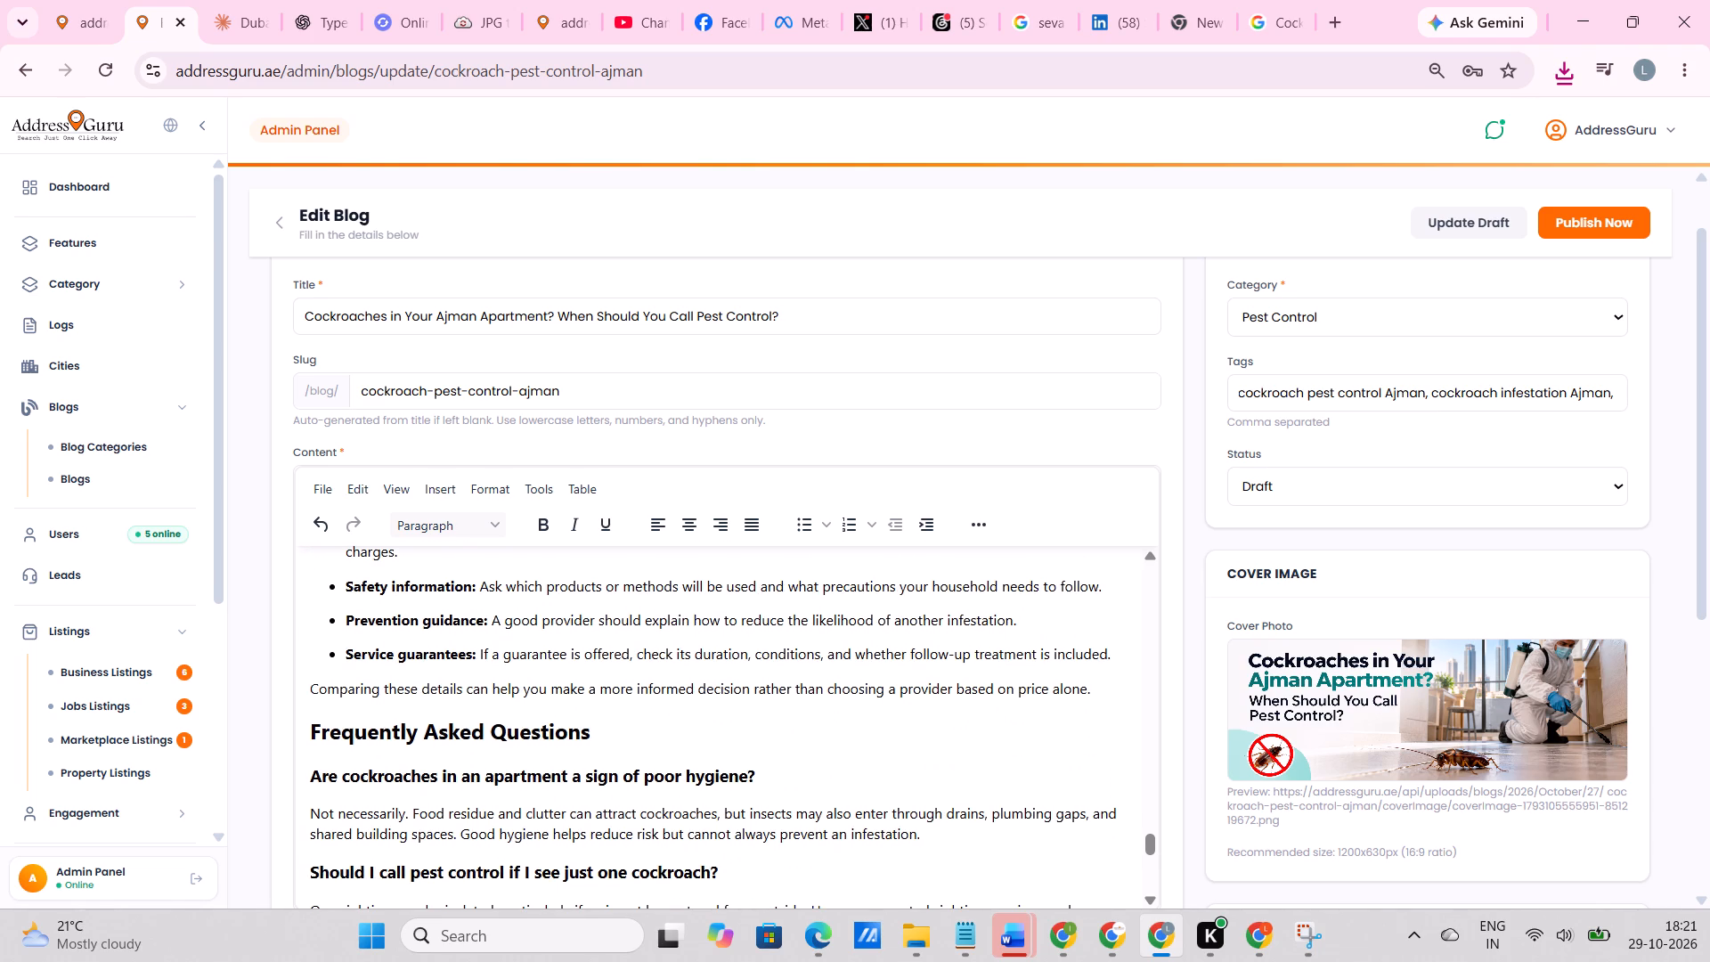
{"action": "scroll", "coordinate": [420, 731], "scroll_direction": "down", "scroll_amount": 1}
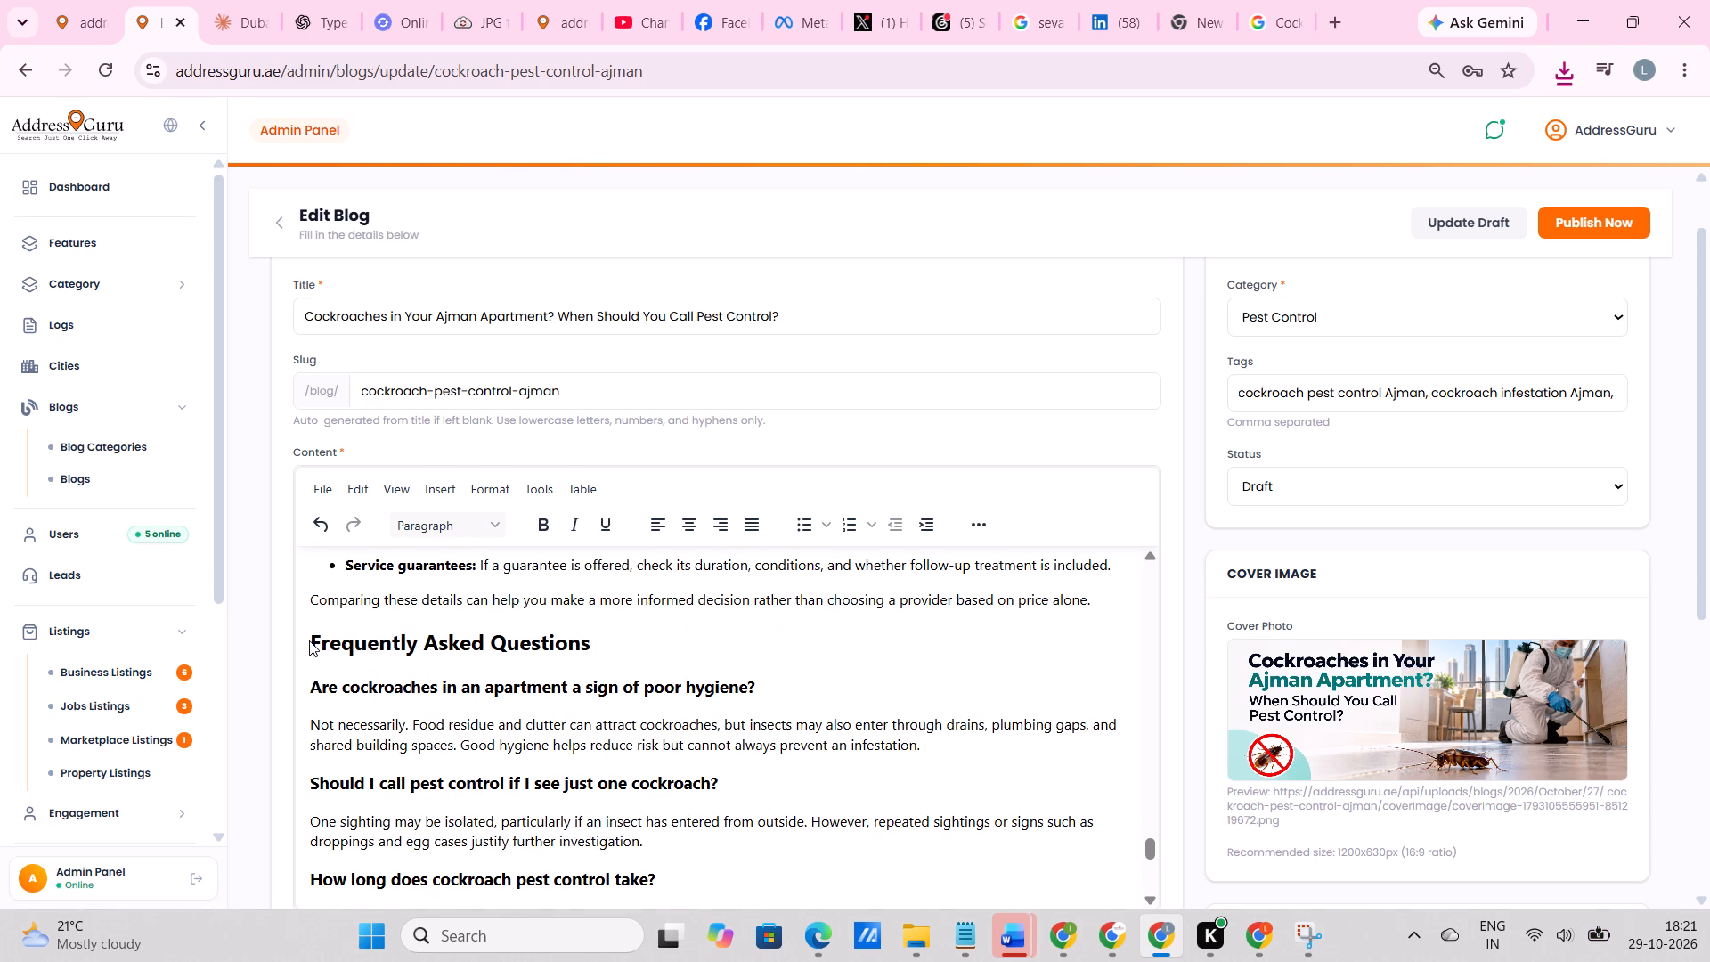
{"action": "left_click", "coordinate": [317, 636]}
{"action": "left_click_drag", "start_coordinate": [311, 636], "coordinate": [577, 735]}
{"action": "scroll", "coordinate": [447, 697], "scroll_direction": "down", "scroll_amount": 2}
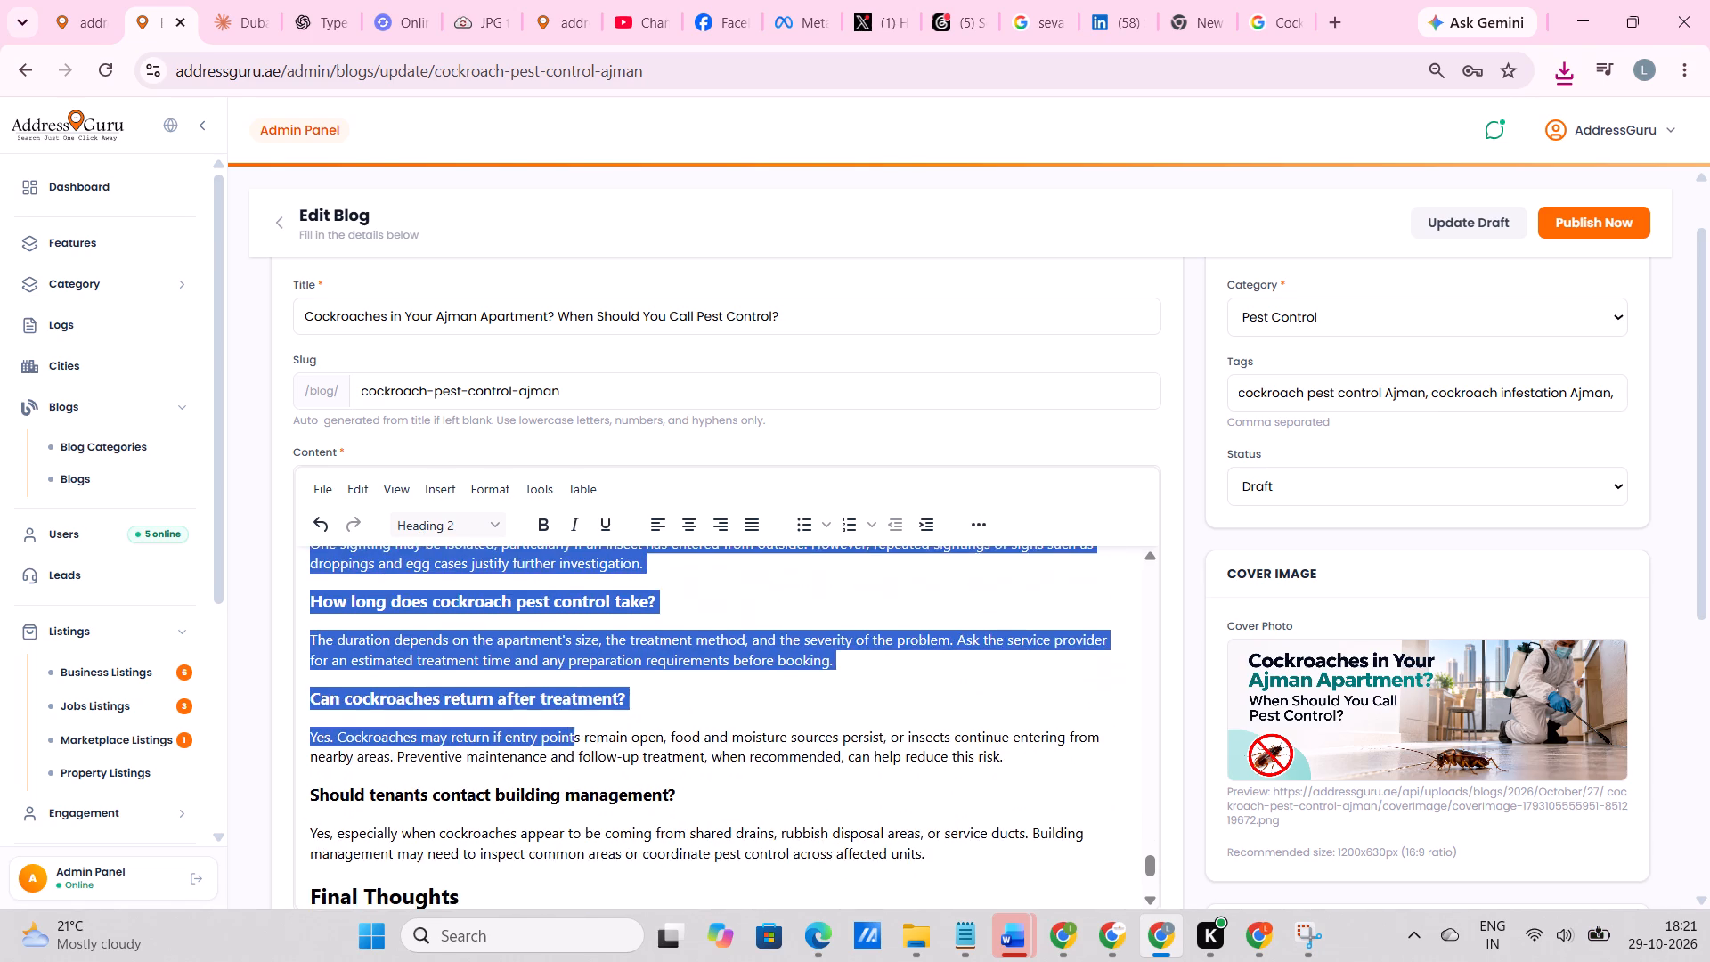
{"action": "scroll", "coordinate": [577, 735], "scroll_direction": "down", "scroll_amount": 2}
{"action": "left_click_drag", "start_coordinate": [577, 735], "coordinate": [931, 738]}
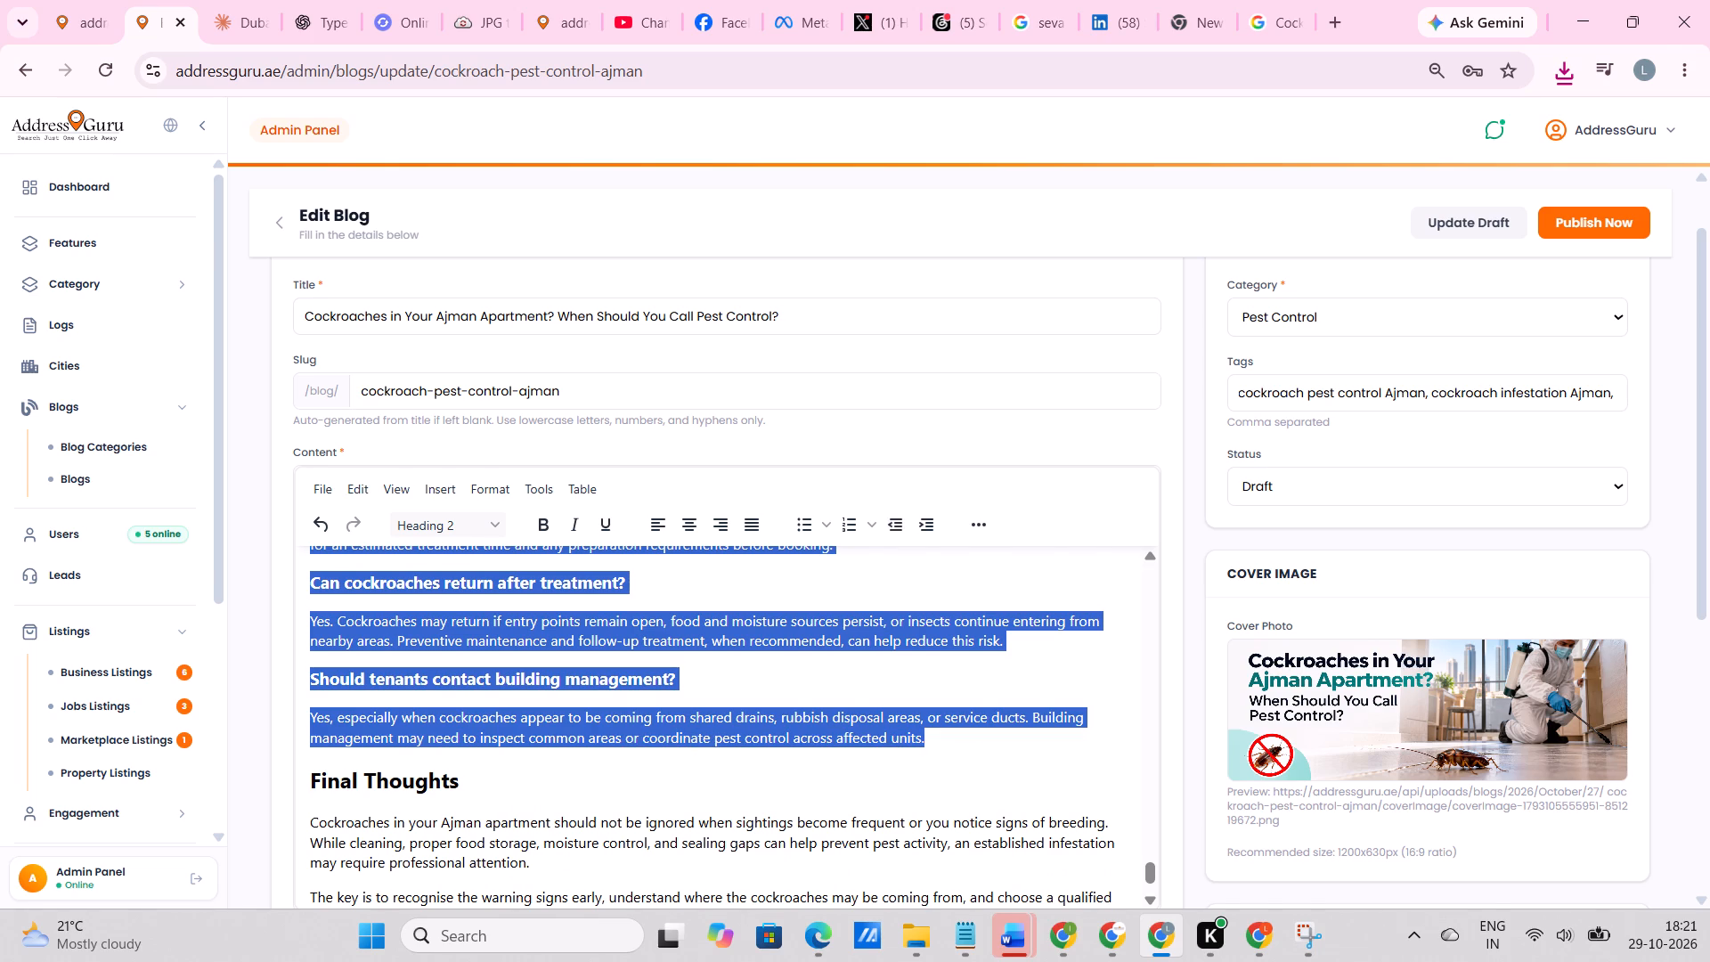
{"action": "key", "text": "BackSpace"}
{"action": "key", "text": "BackSpace"}
Review the blog's sections from the introduction to the professional treatment part for a spot that could take another image.
{"action": "scroll", "coordinate": [886, 735], "scroll_direction": "down", "scroll_amount": 5}
{"action": "scroll", "coordinate": [880, 730], "scroll_direction": "up", "scroll_amount": 13}
{"action": "scroll", "coordinate": [880, 730], "scroll_direction": "down", "scroll_amount": 2}
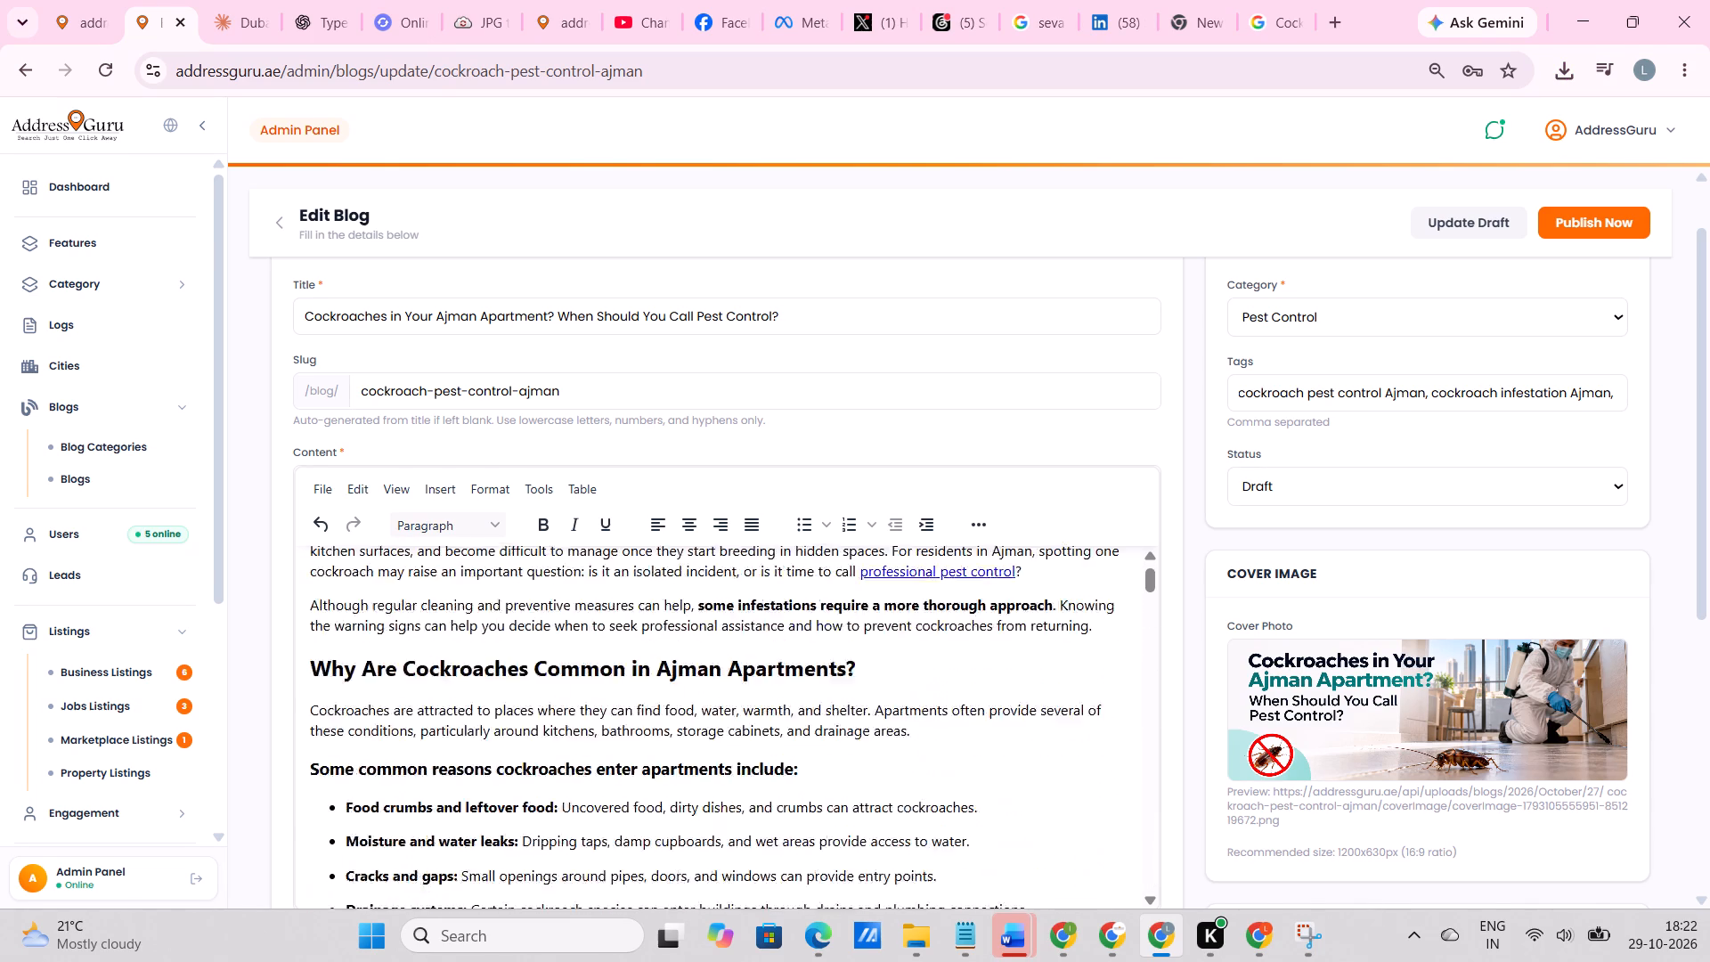
{"action": "scroll", "coordinate": [880, 730], "scroll_direction": "down", "scroll_amount": 10}
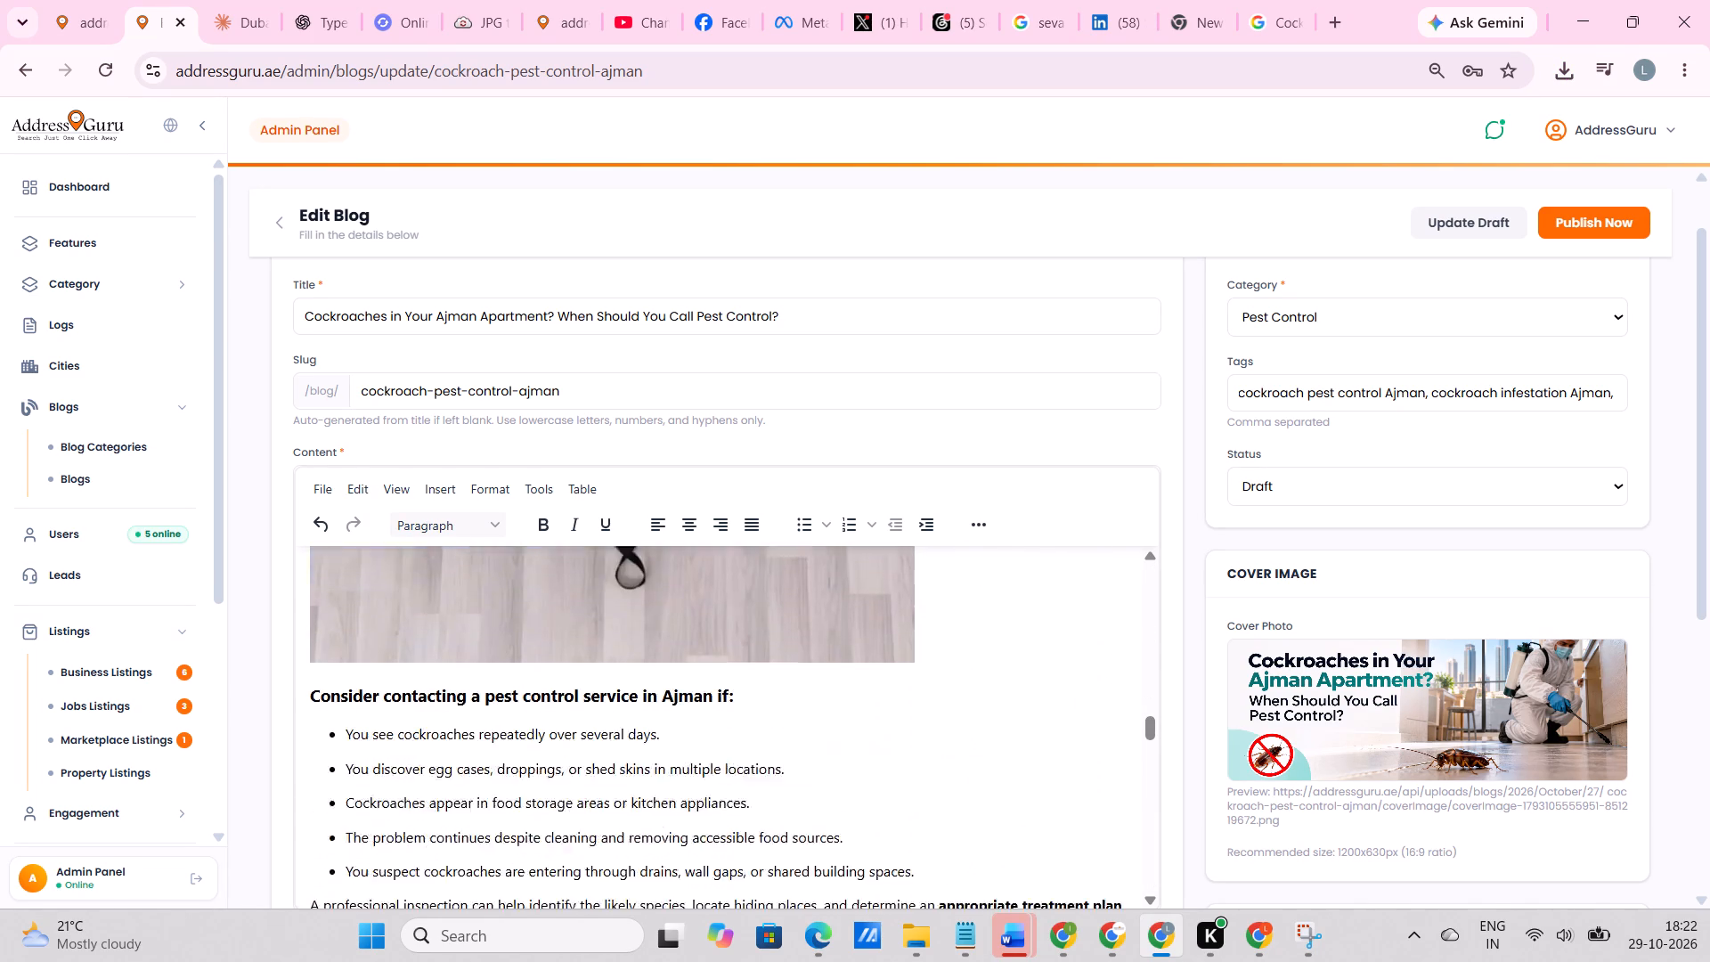
{"action": "scroll", "coordinate": [880, 730], "scroll_direction": "down", "scroll_amount": 8}
{"action": "scroll", "coordinate": [880, 730], "scroll_direction": "up", "scroll_amount": 2}
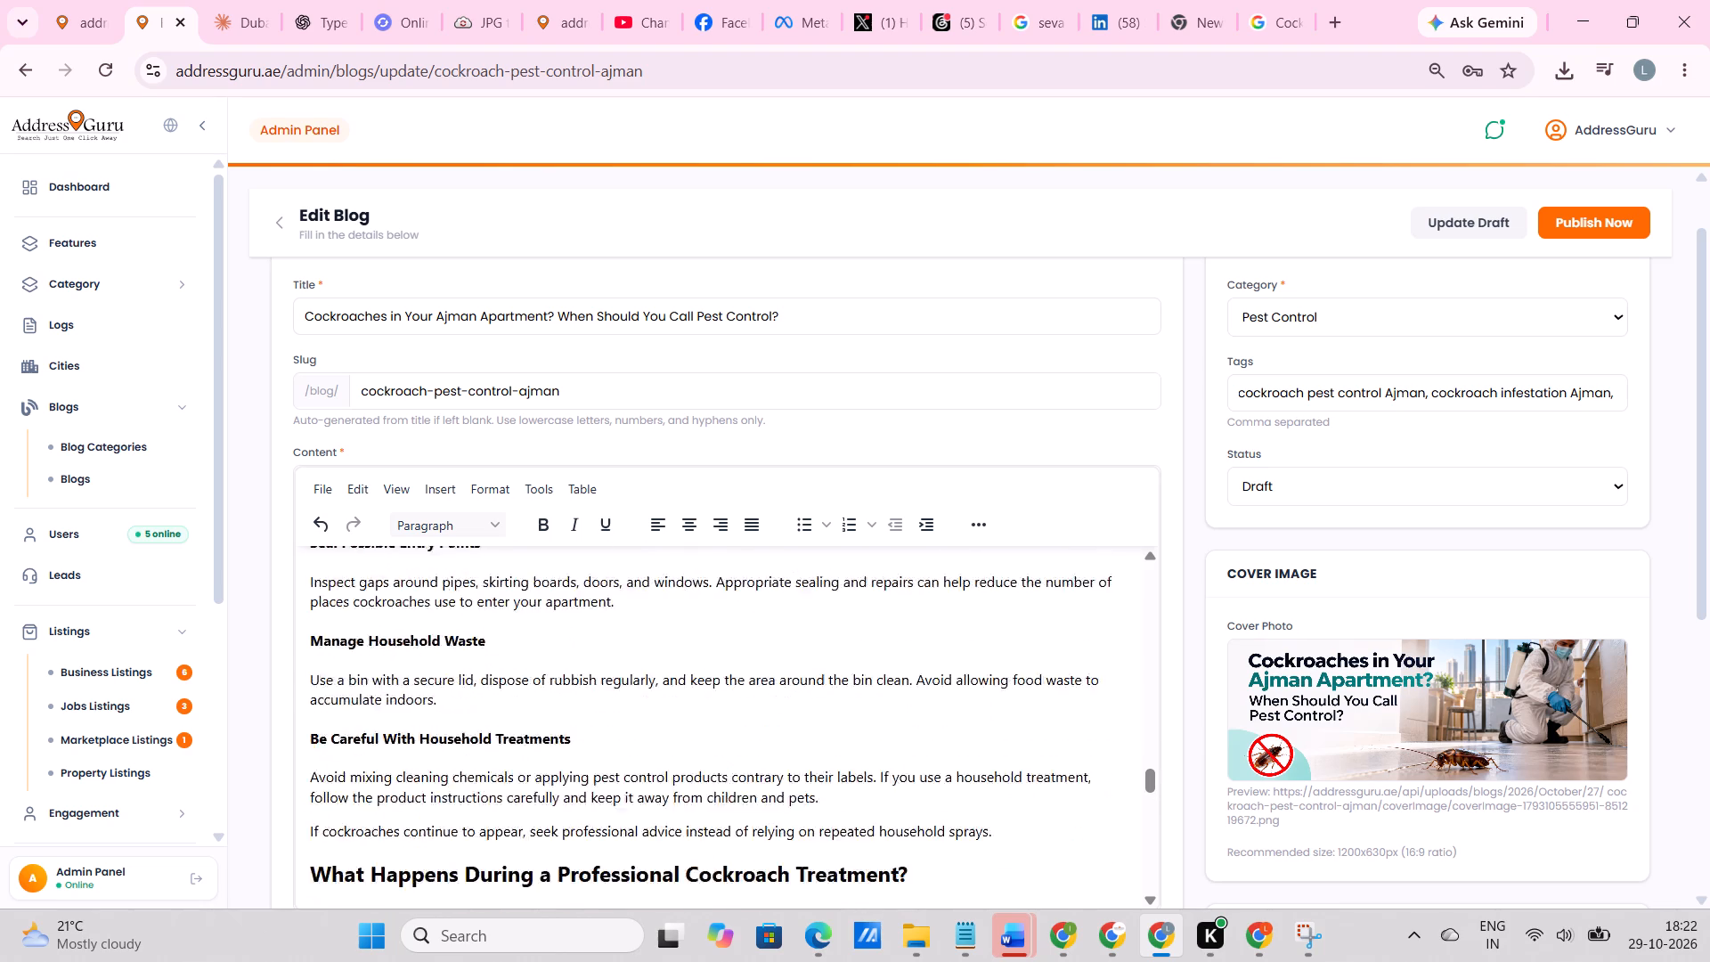
{"action": "scroll", "coordinate": [880, 730], "scroll_direction": "up", "scroll_amount": 5}
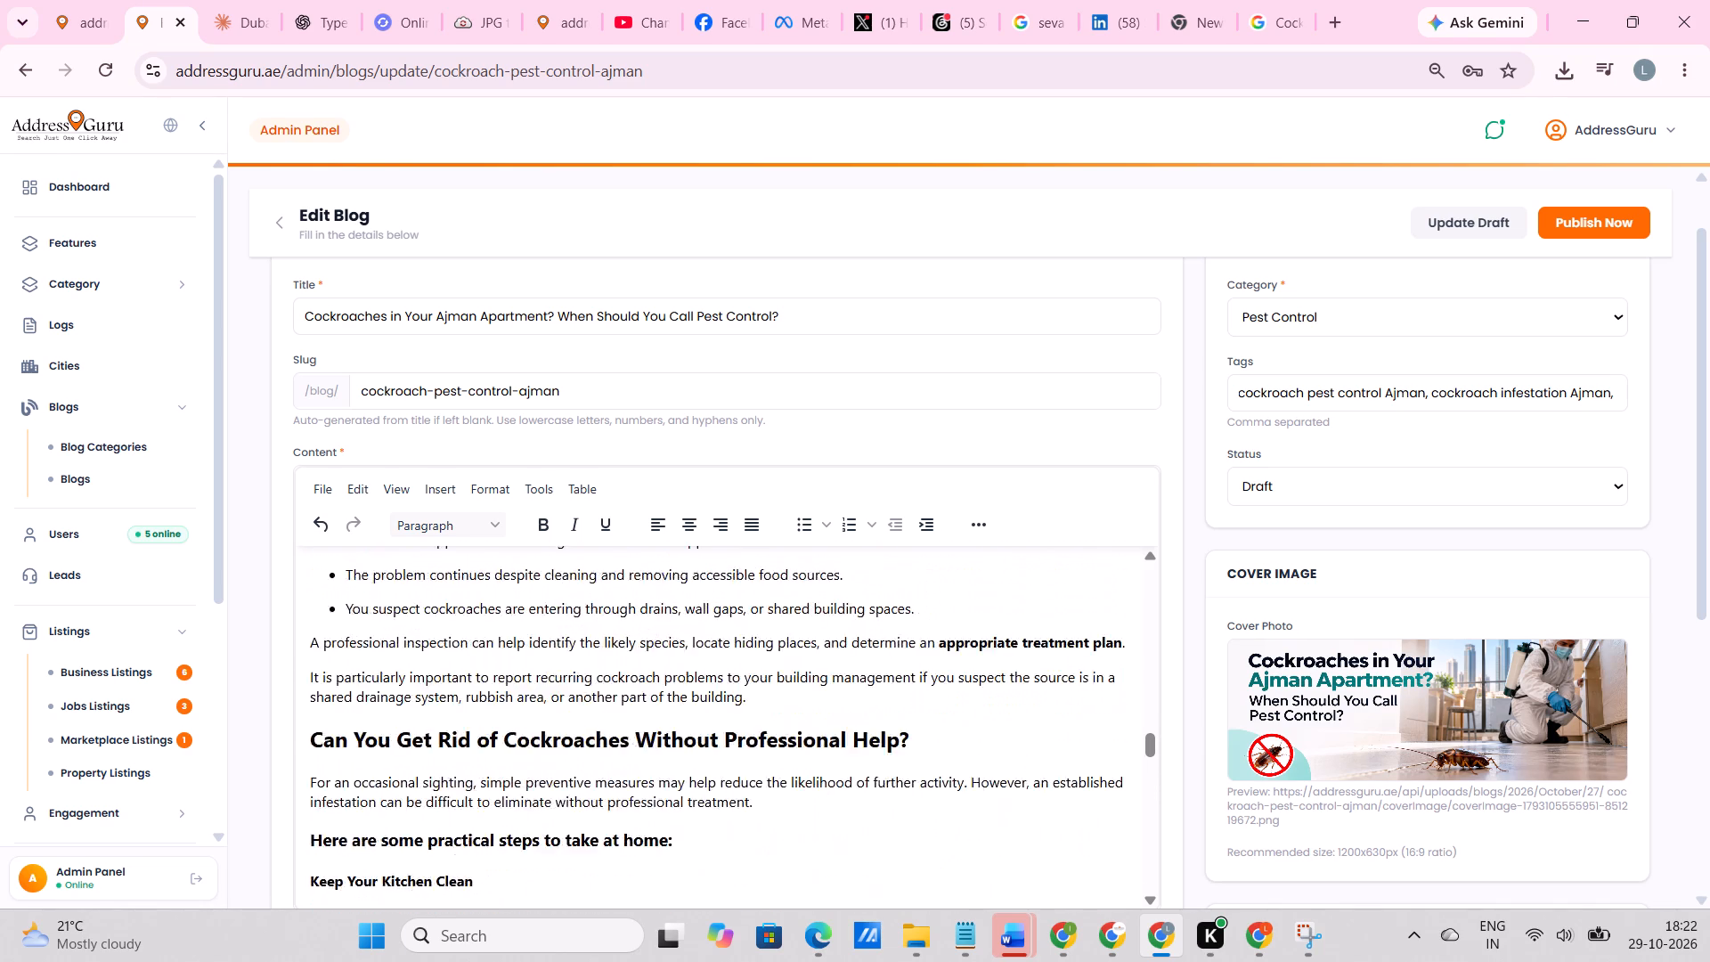
{"action": "scroll", "coordinate": [880, 730], "scroll_direction": "up", "scroll_amount": 1}
{"action": "scroll", "coordinate": [880, 730], "scroll_direction": "down", "scroll_amount": 6}
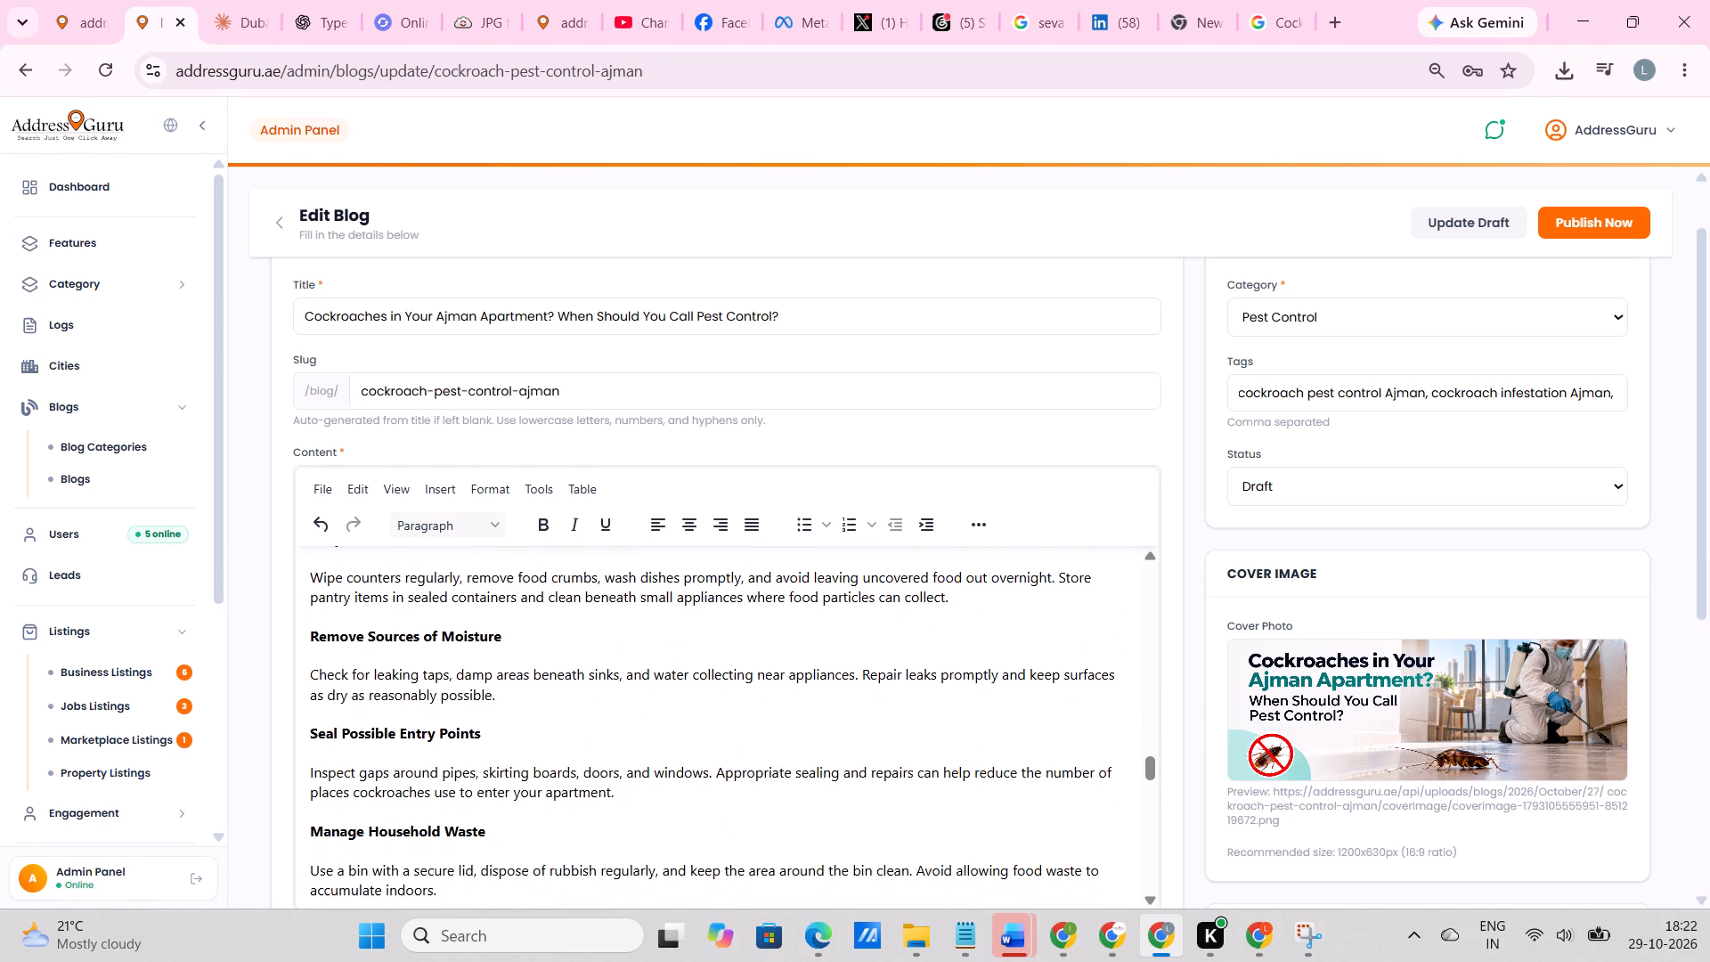
{"action": "scroll", "coordinate": [850, 734], "scroll_direction": "down", "scroll_amount": 3}
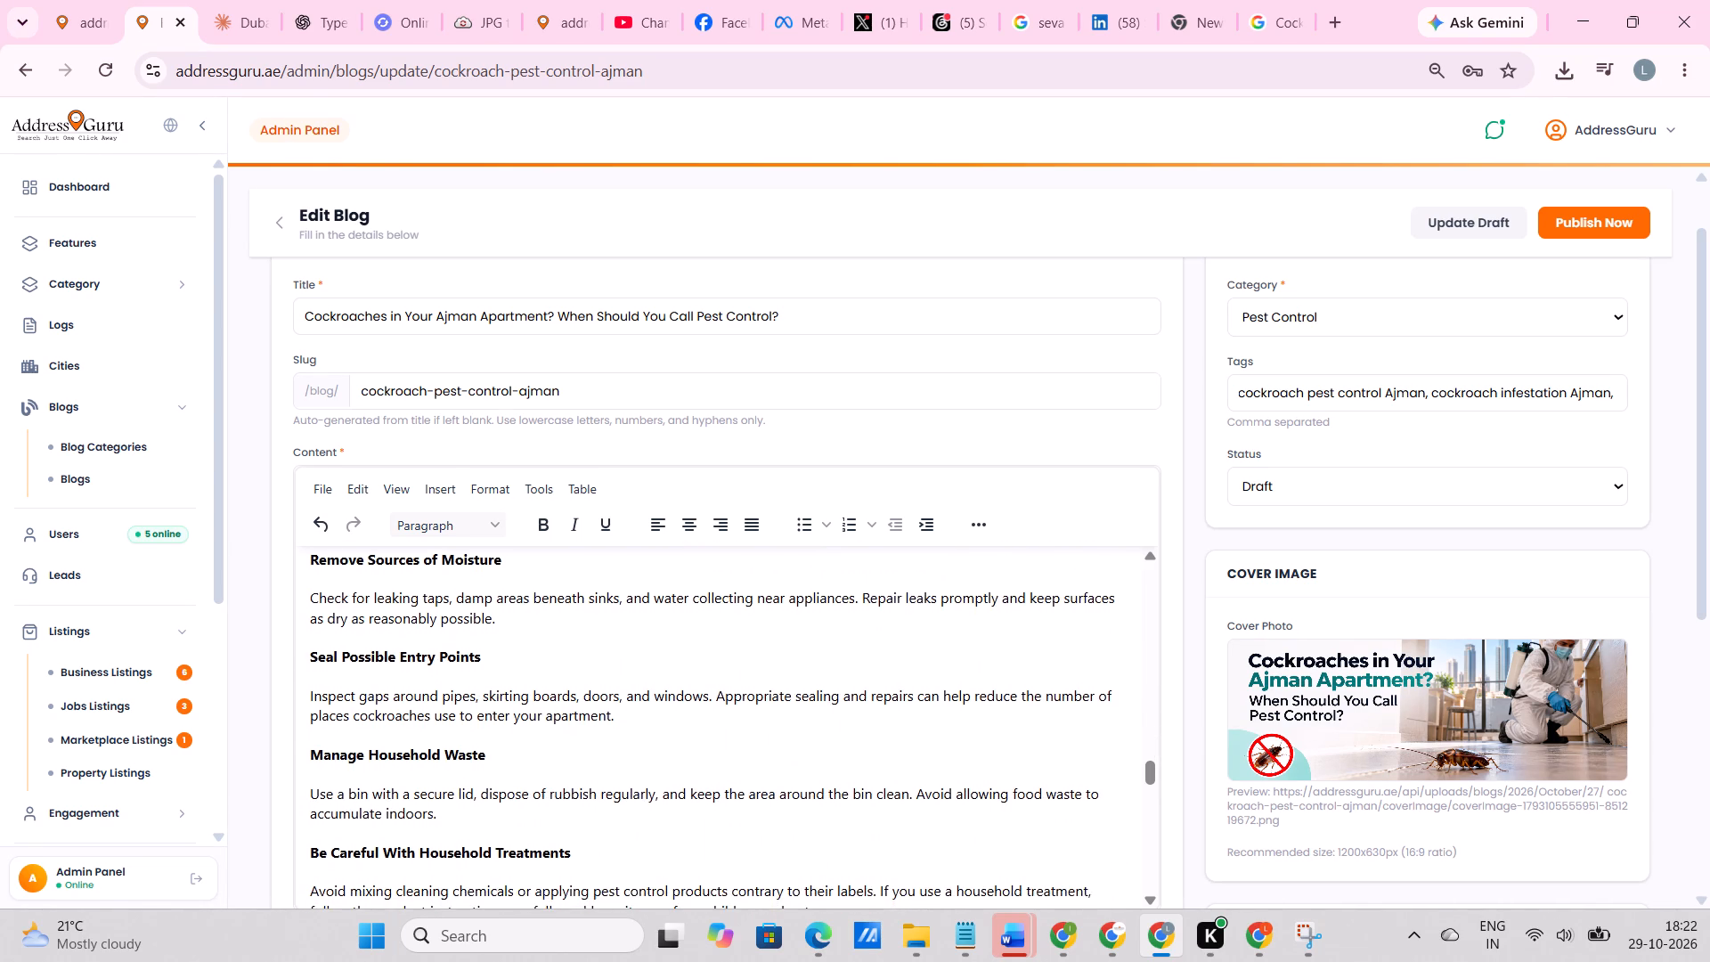
{"action": "scroll", "coordinate": [850, 734], "scroll_direction": "down", "scroll_amount": 1}
{"action": "scroll", "coordinate": [850, 734], "scroll_direction": "up", "scroll_amount": 1}
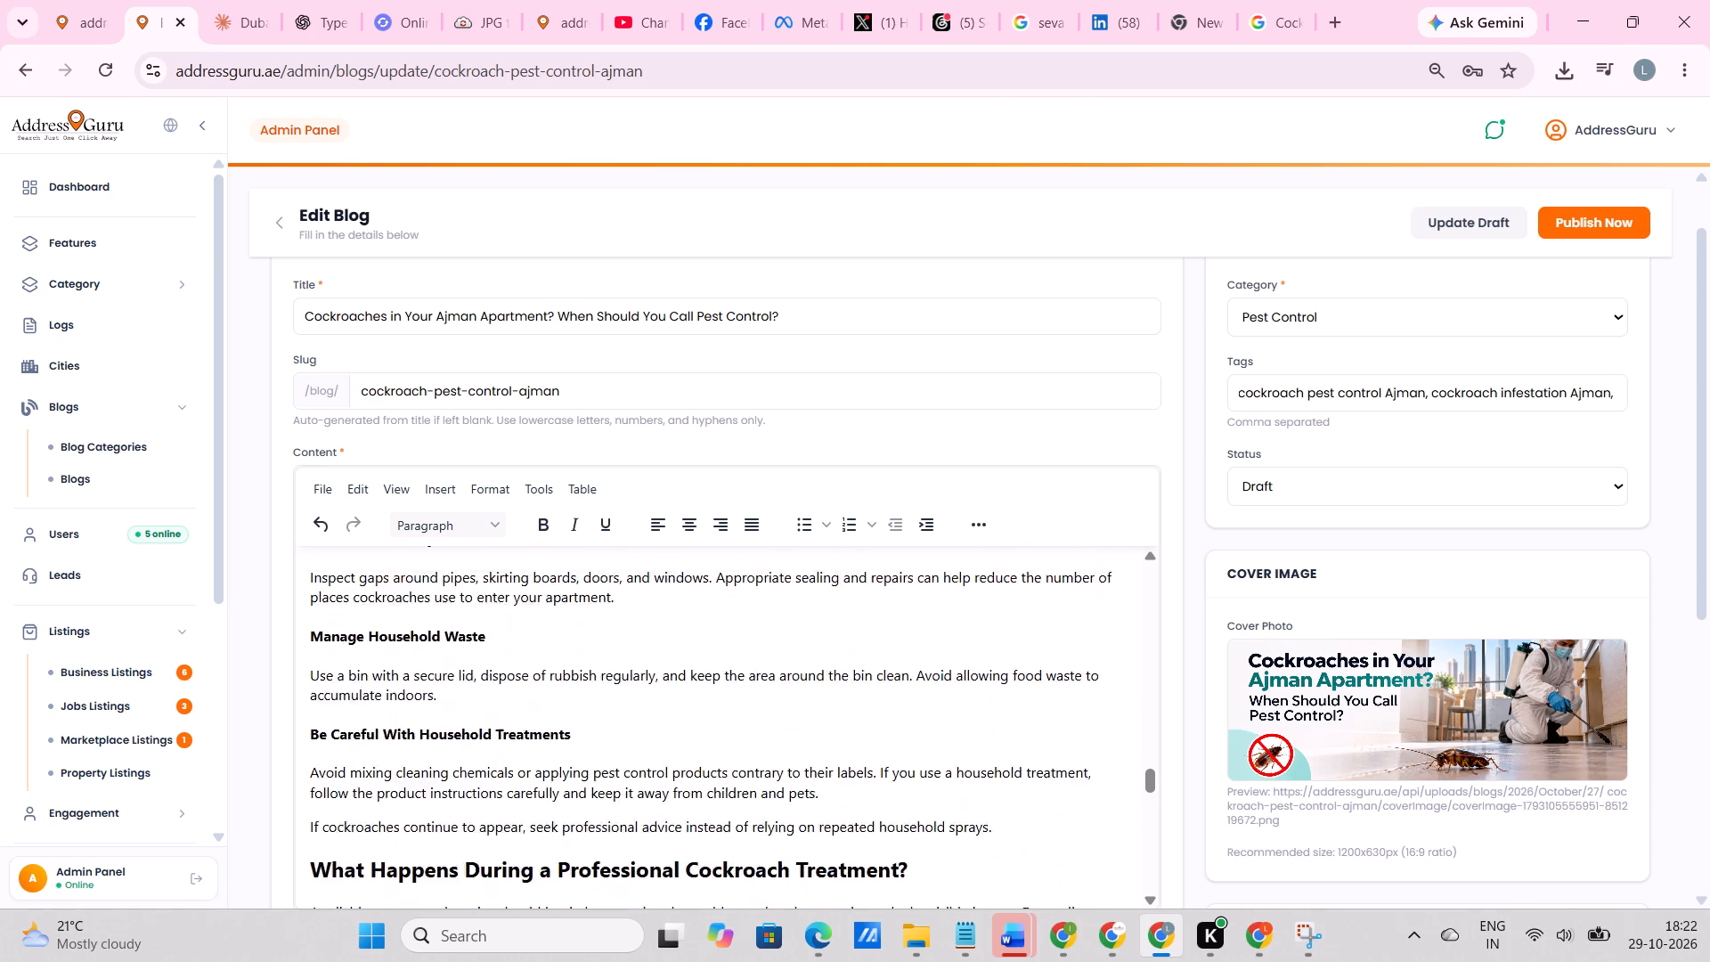
{"action": "scroll", "coordinate": [850, 734], "scroll_direction": "up", "scroll_amount": 1}
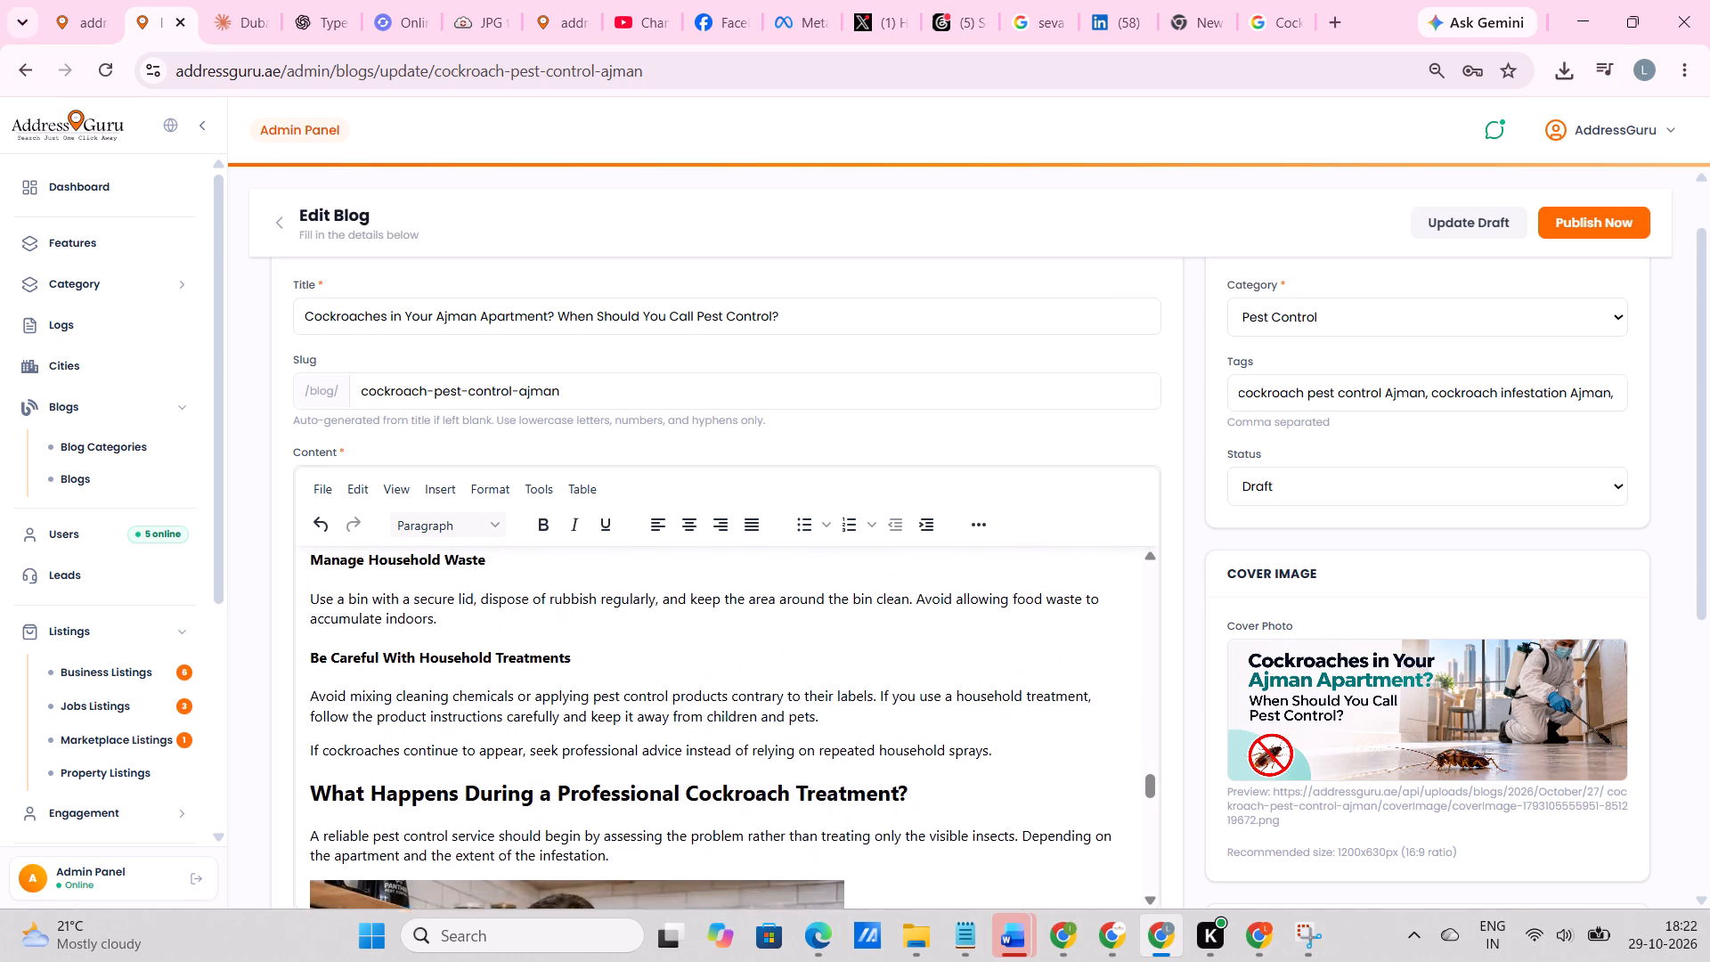
Add an empty line after the "Remove Sources of Moisture" paragraph, above the "Seal Possible Entry Points" heading.
{"action": "left_click", "coordinate": [493, 667]}
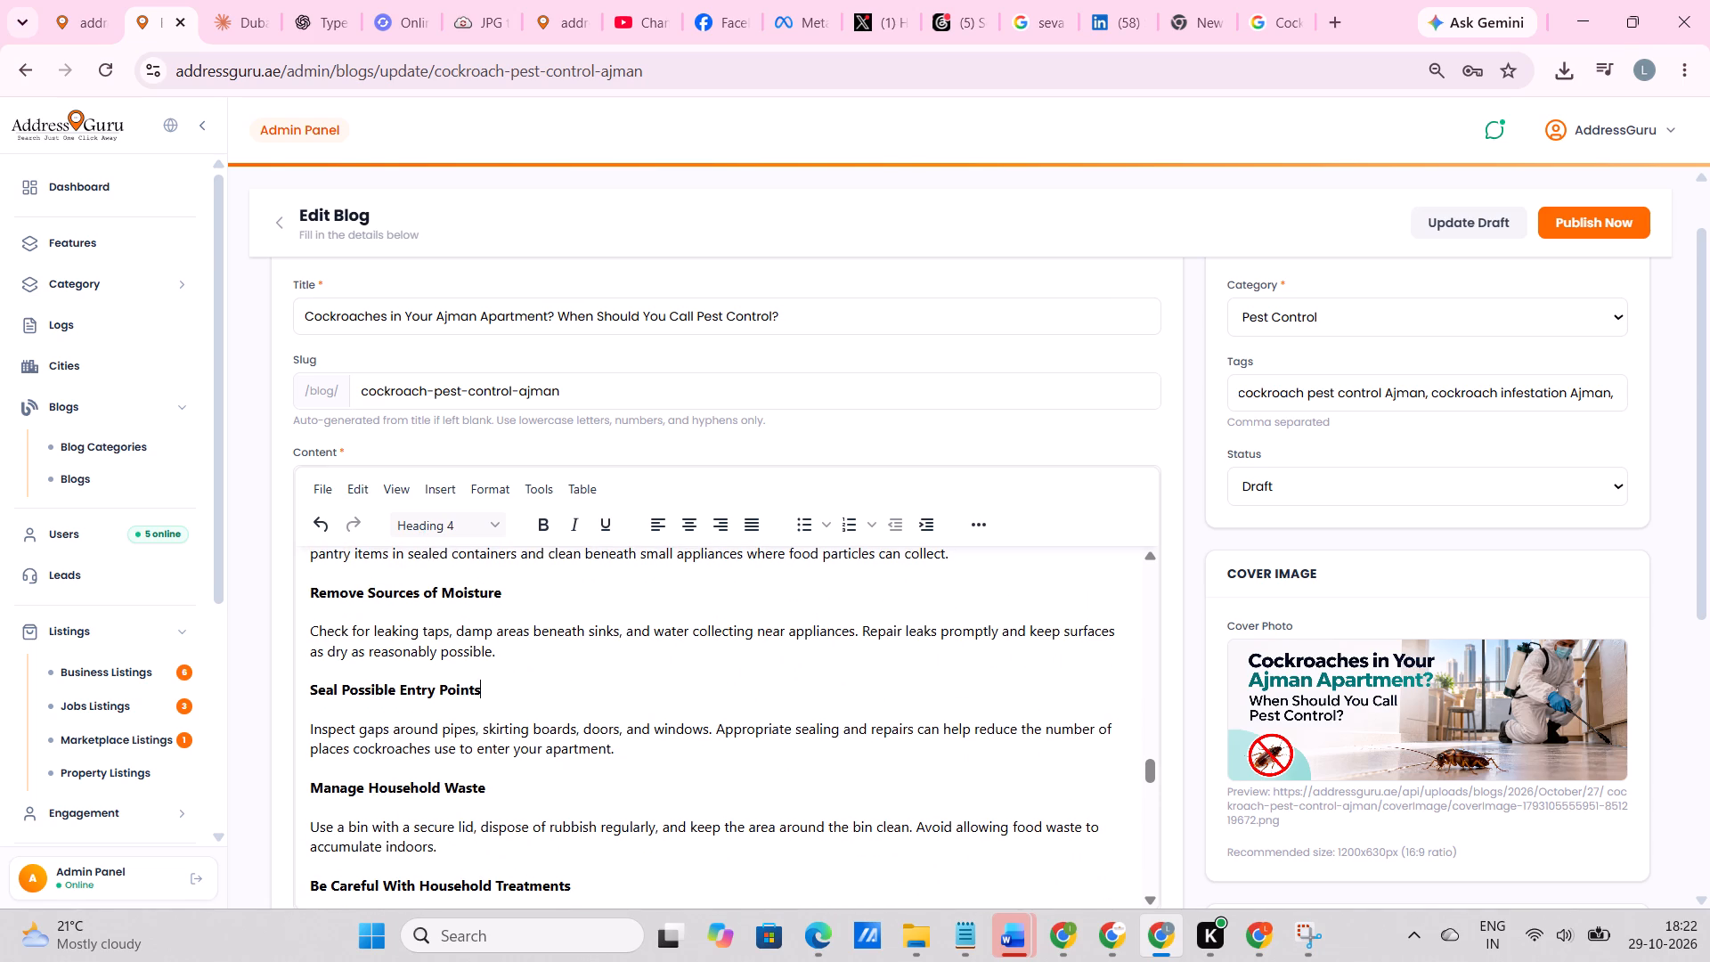
{"action": "scroll", "coordinate": [493, 667], "scroll_direction": "up", "scroll_amount": 5}
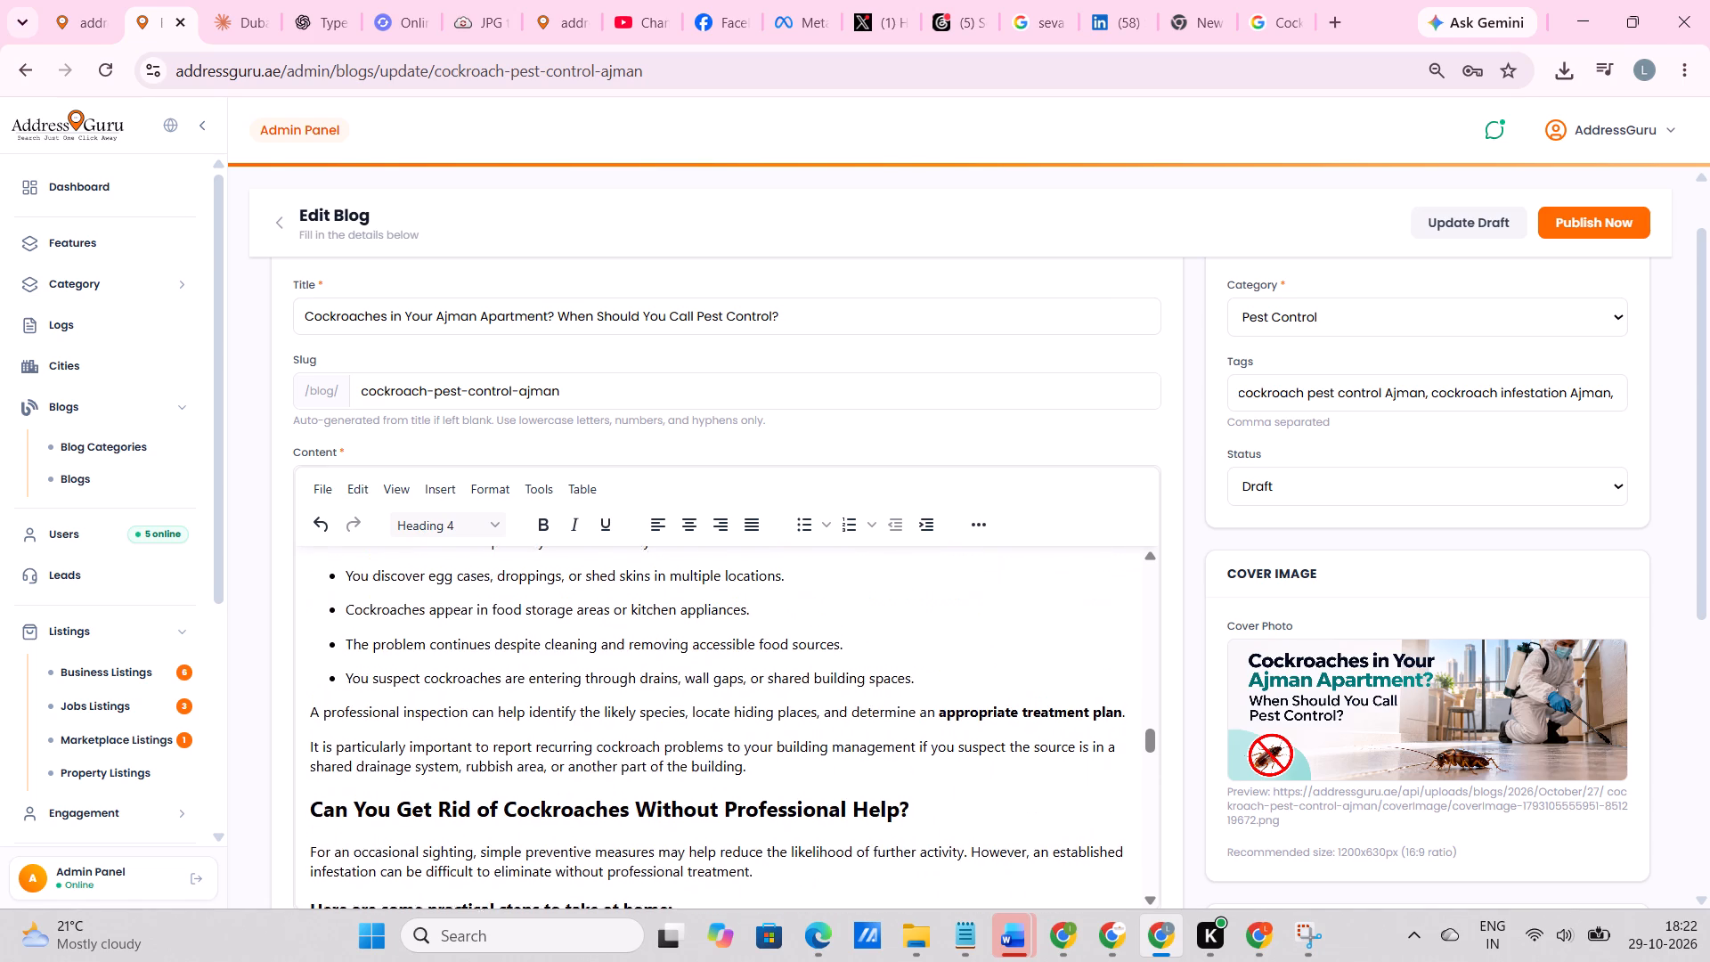
{"action": "scroll", "coordinate": [535, 709], "scroll_direction": "up", "scroll_amount": 1}
{"action": "scroll", "coordinate": [535, 709], "scroll_direction": "down", "scroll_amount": 5}
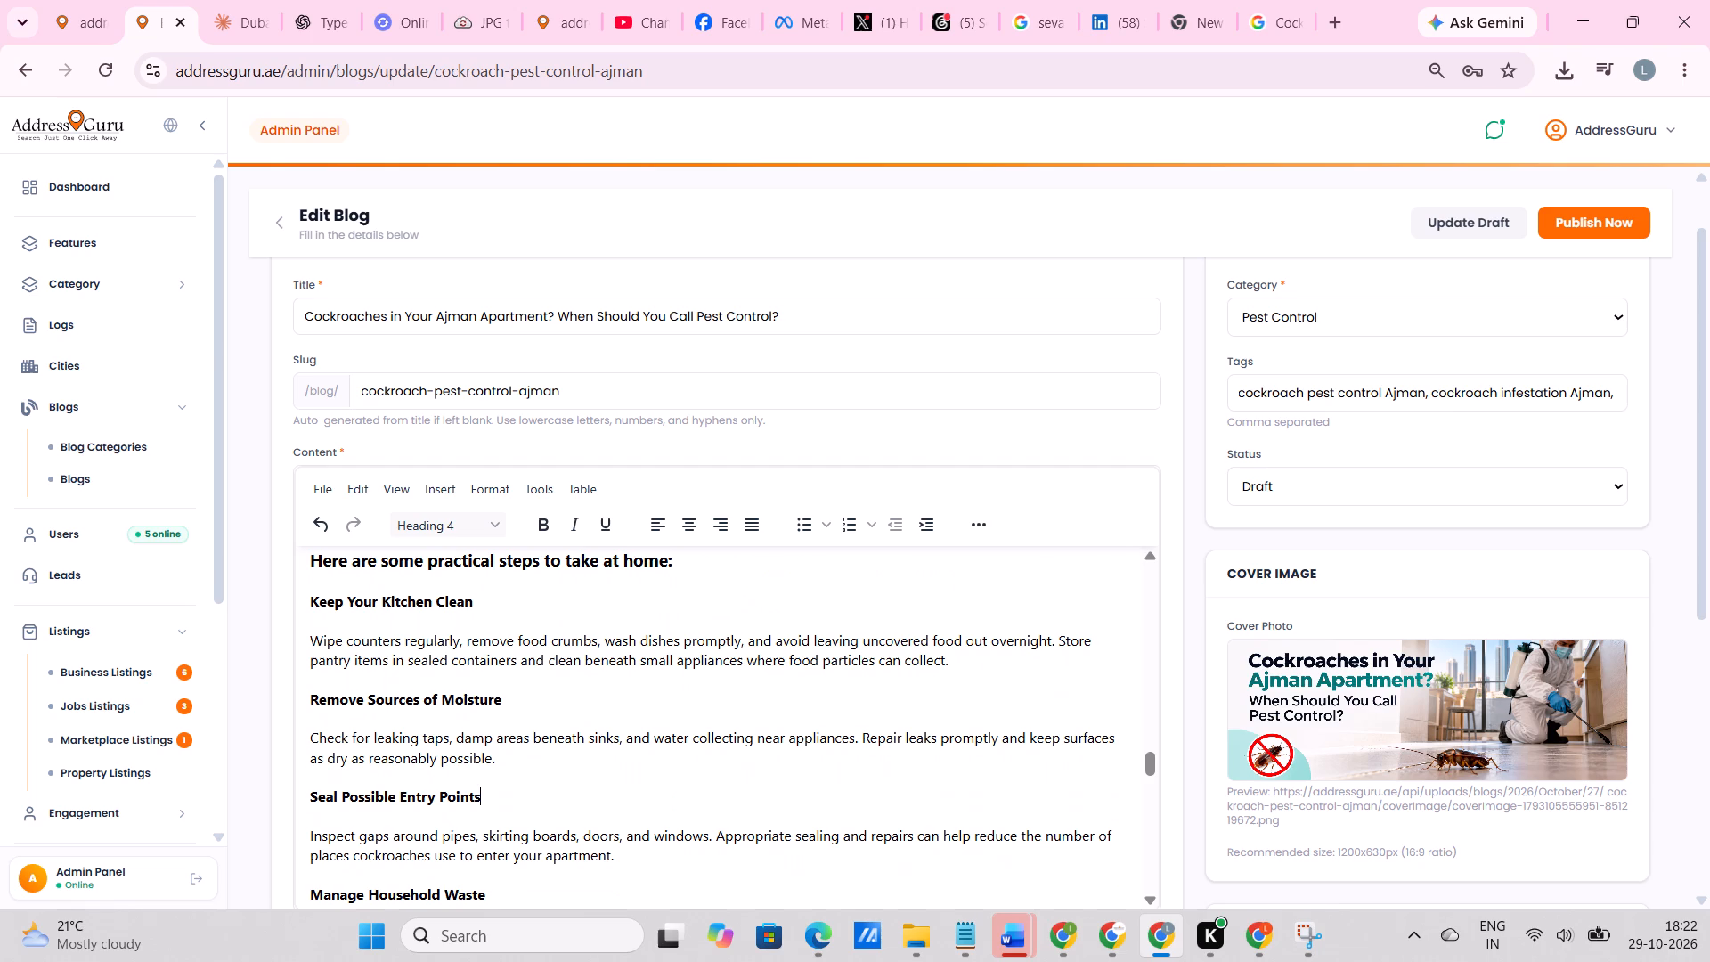
{"action": "left_click", "coordinate": [512, 754]}
{"action": "key", "text": "Return"}
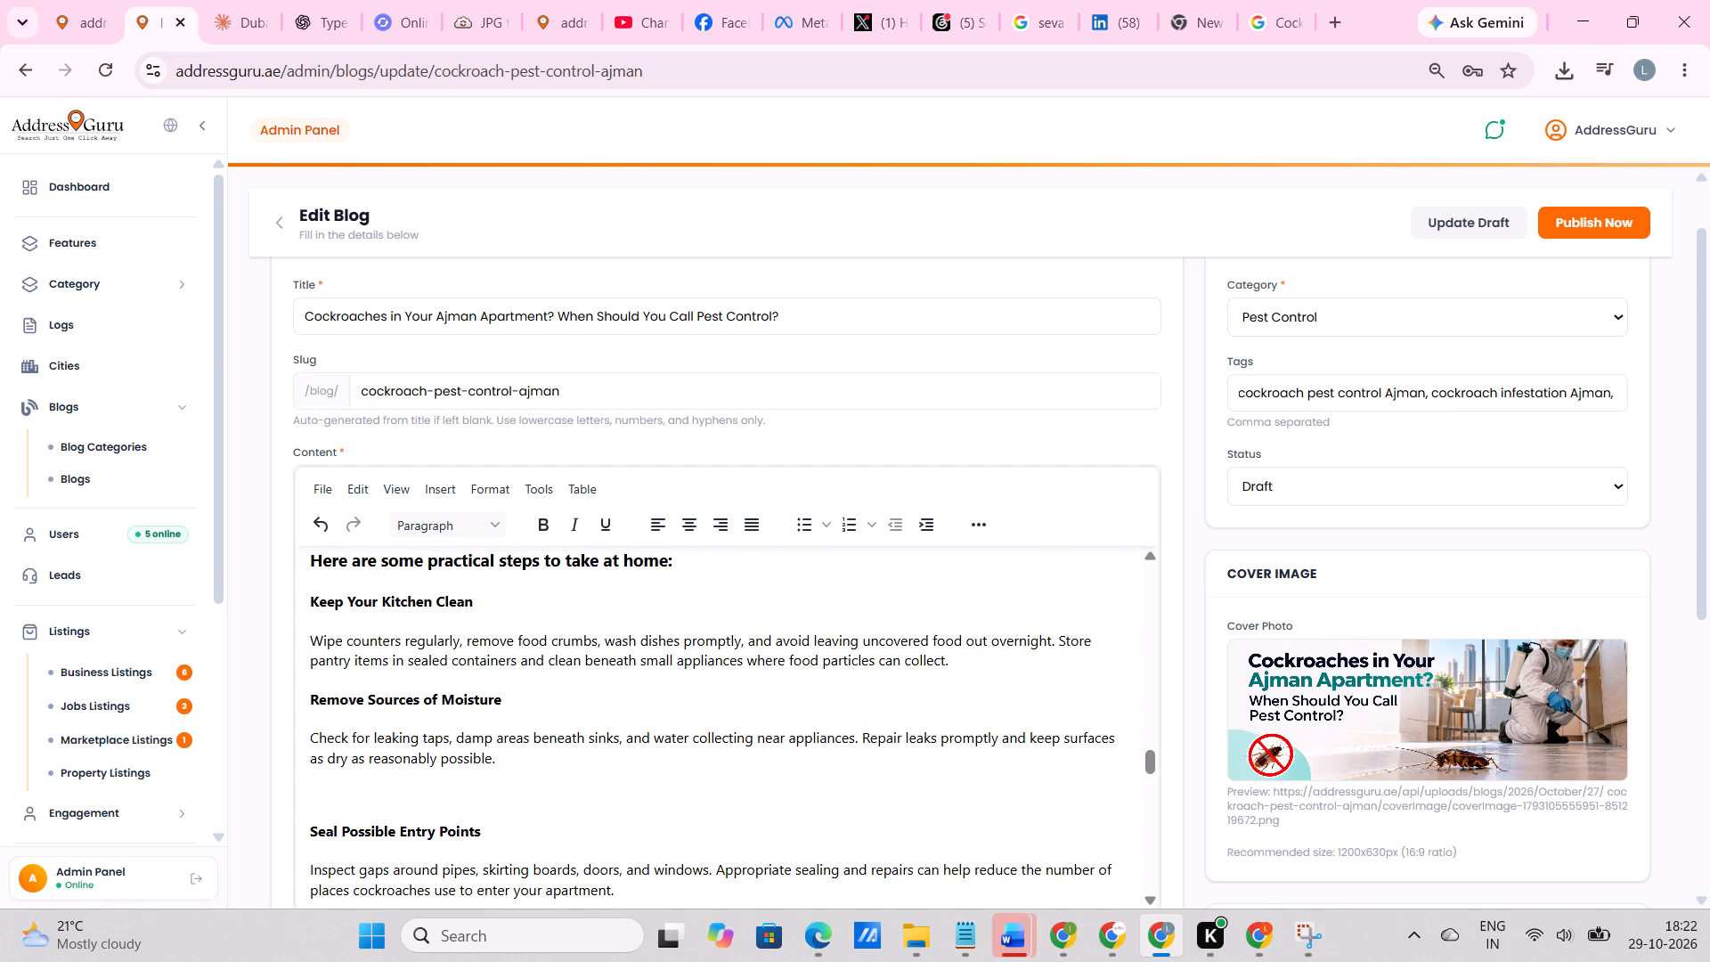
Copy the "Remove Sources of Moisture" heading and search Pinterest for that phrase.
{"action": "triple_click", "coordinate": [357, 701]}
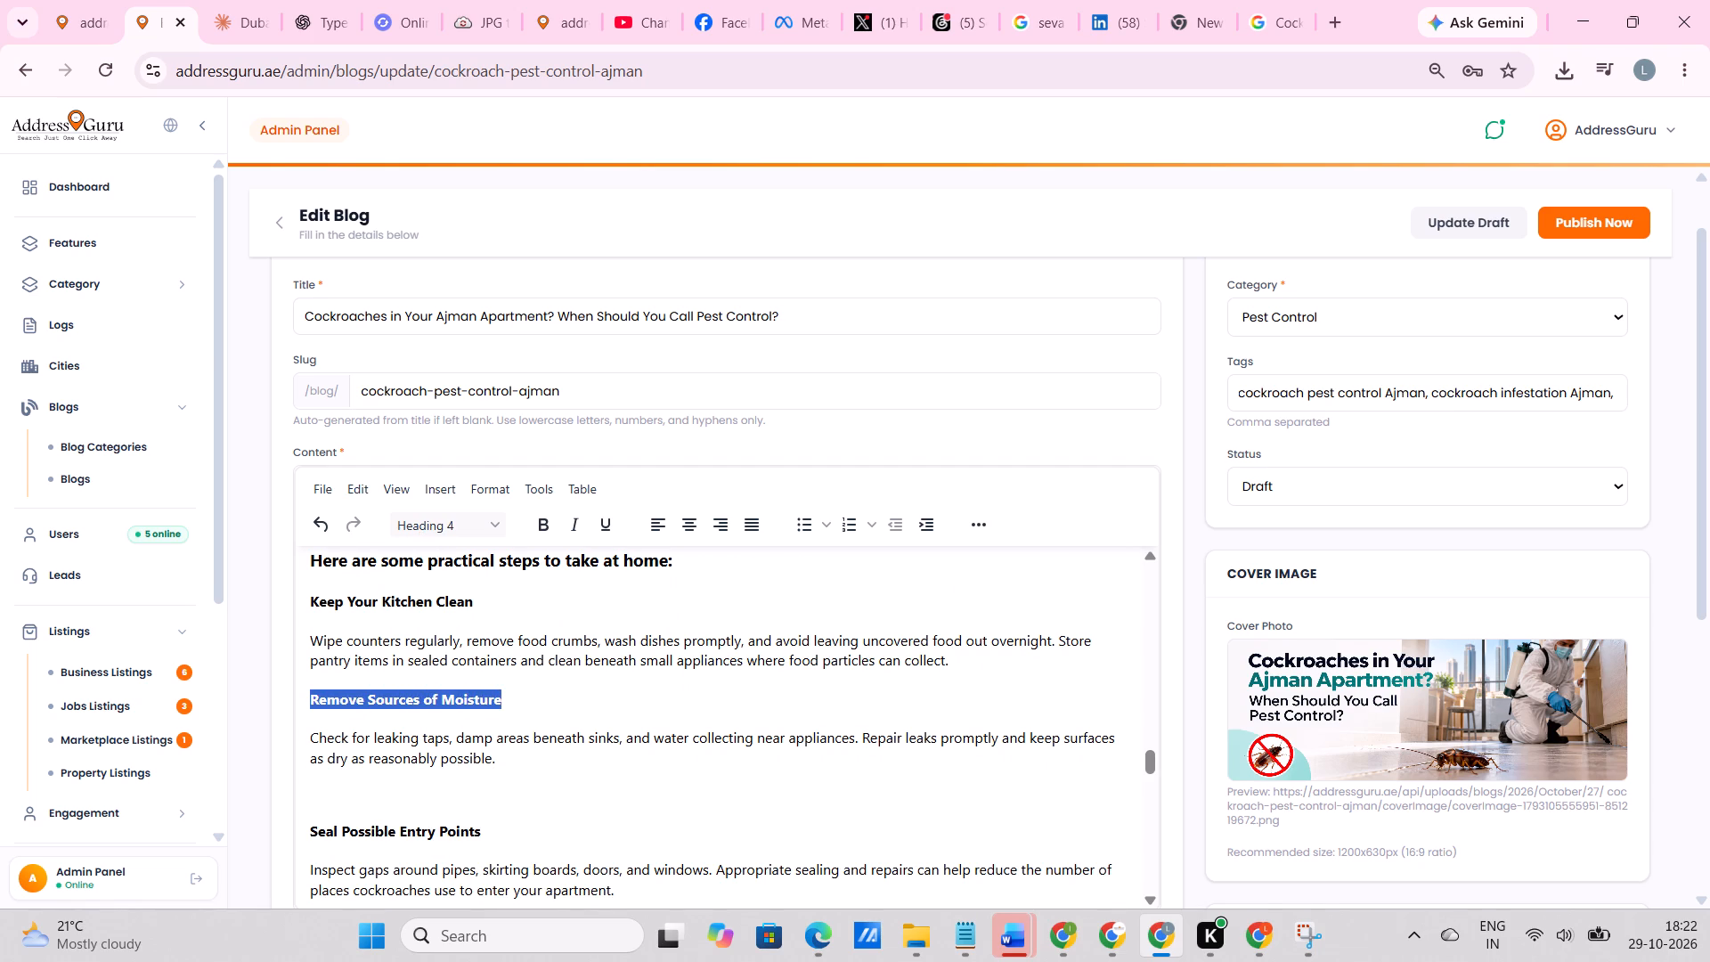
{"action": "key", "text": "ctrl+c"}
{"action": "left_click", "coordinate": [1041, 942]}
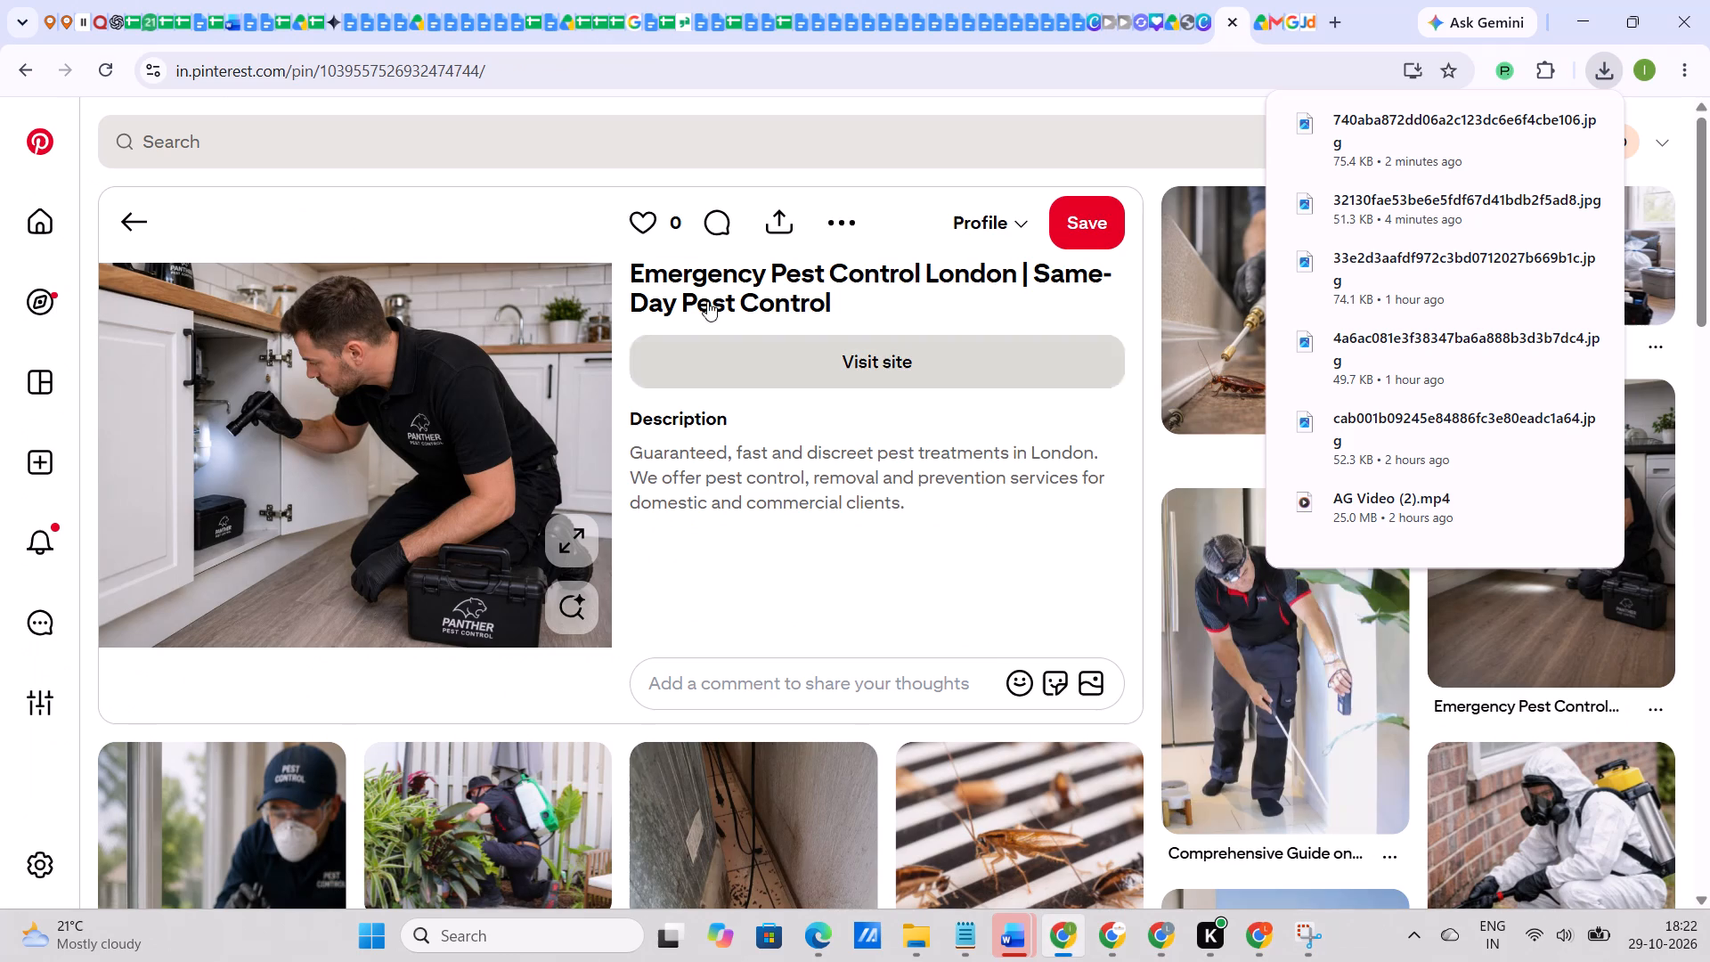
{"action": "left_click", "coordinate": [242, 133]}
{"action": "key", "text": "ctrl+v"}
{"action": "key", "text": "Return"}
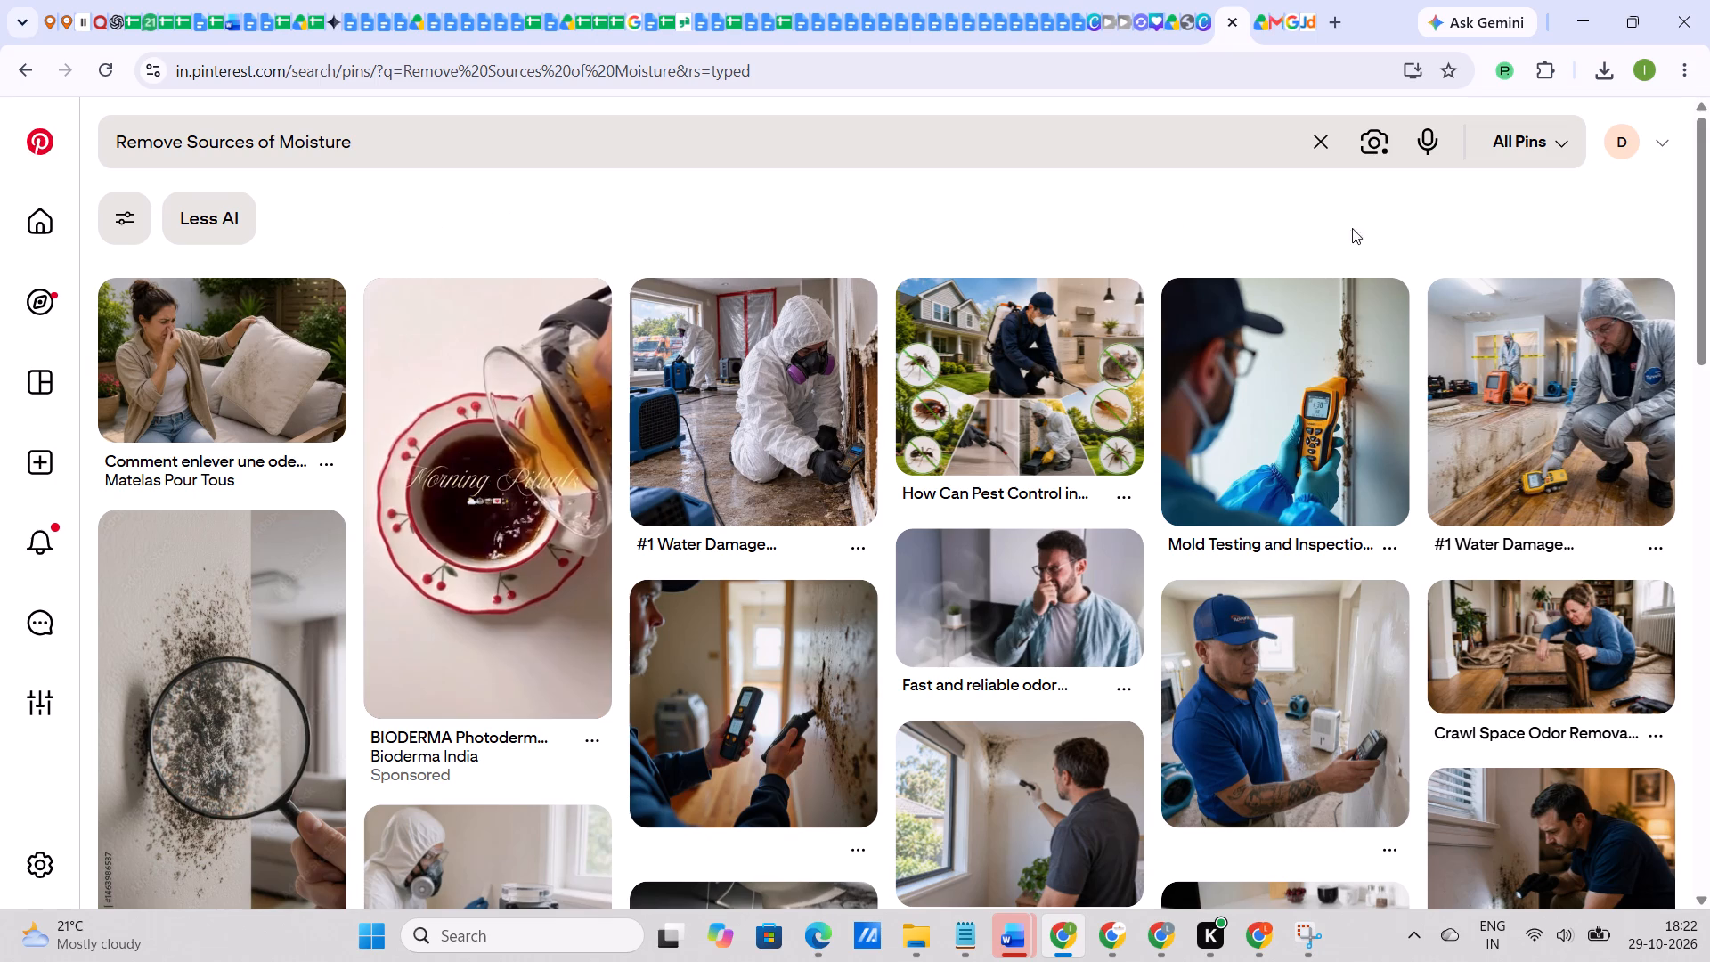
Look through the Pinterest results for "Remove Sources of Moisture" for an image that suits the blog section.
{"action": "scroll", "coordinate": [1498, 454], "scroll_direction": "down", "scroll_amount": 2}
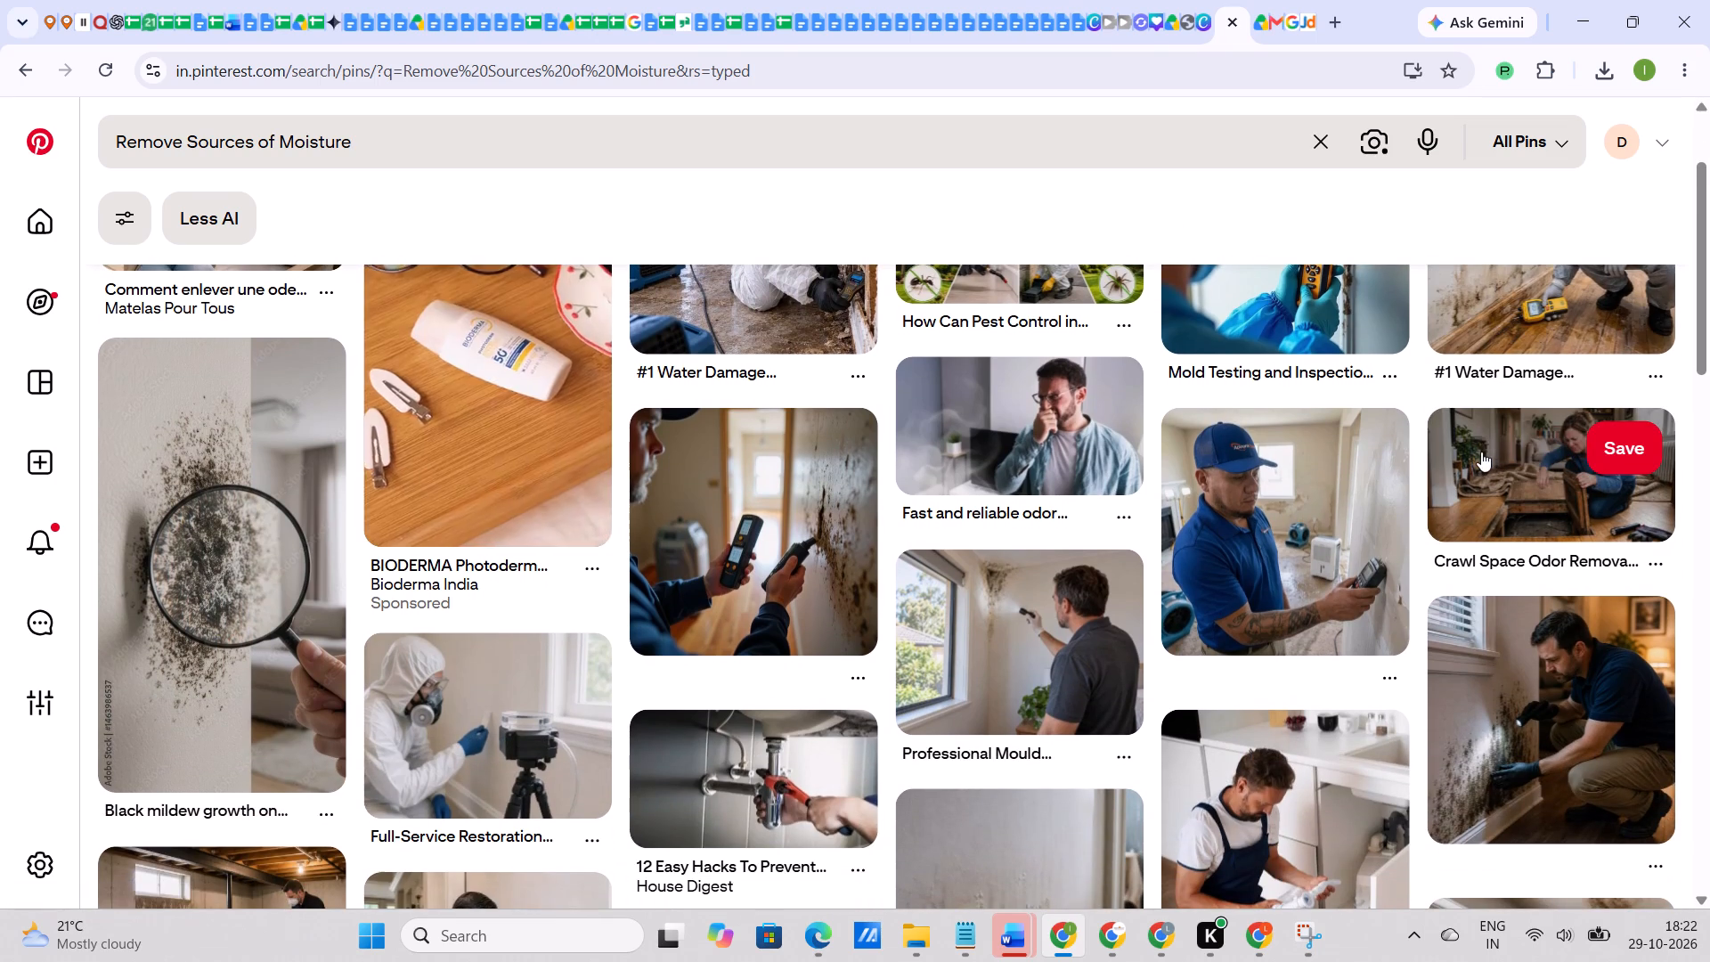
{"action": "scroll", "coordinate": [1479, 451], "scroll_direction": "down", "scroll_amount": 4}
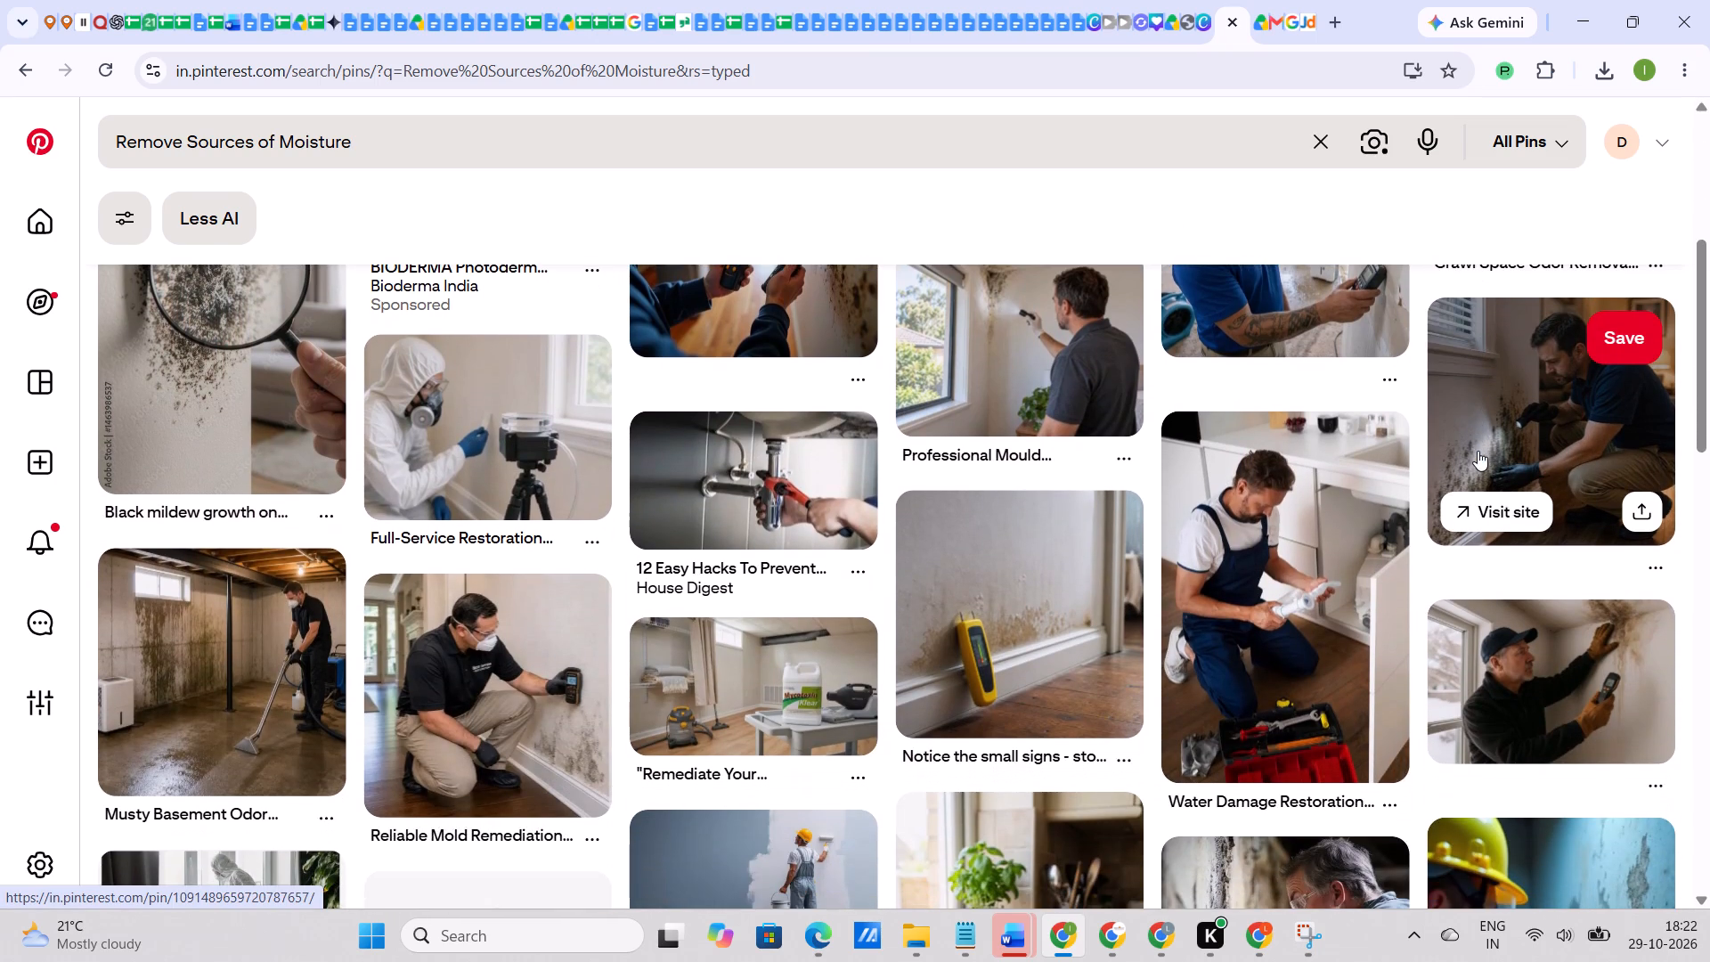
{"action": "scroll", "coordinate": [1478, 451], "scroll_direction": "down", "scroll_amount": 1}
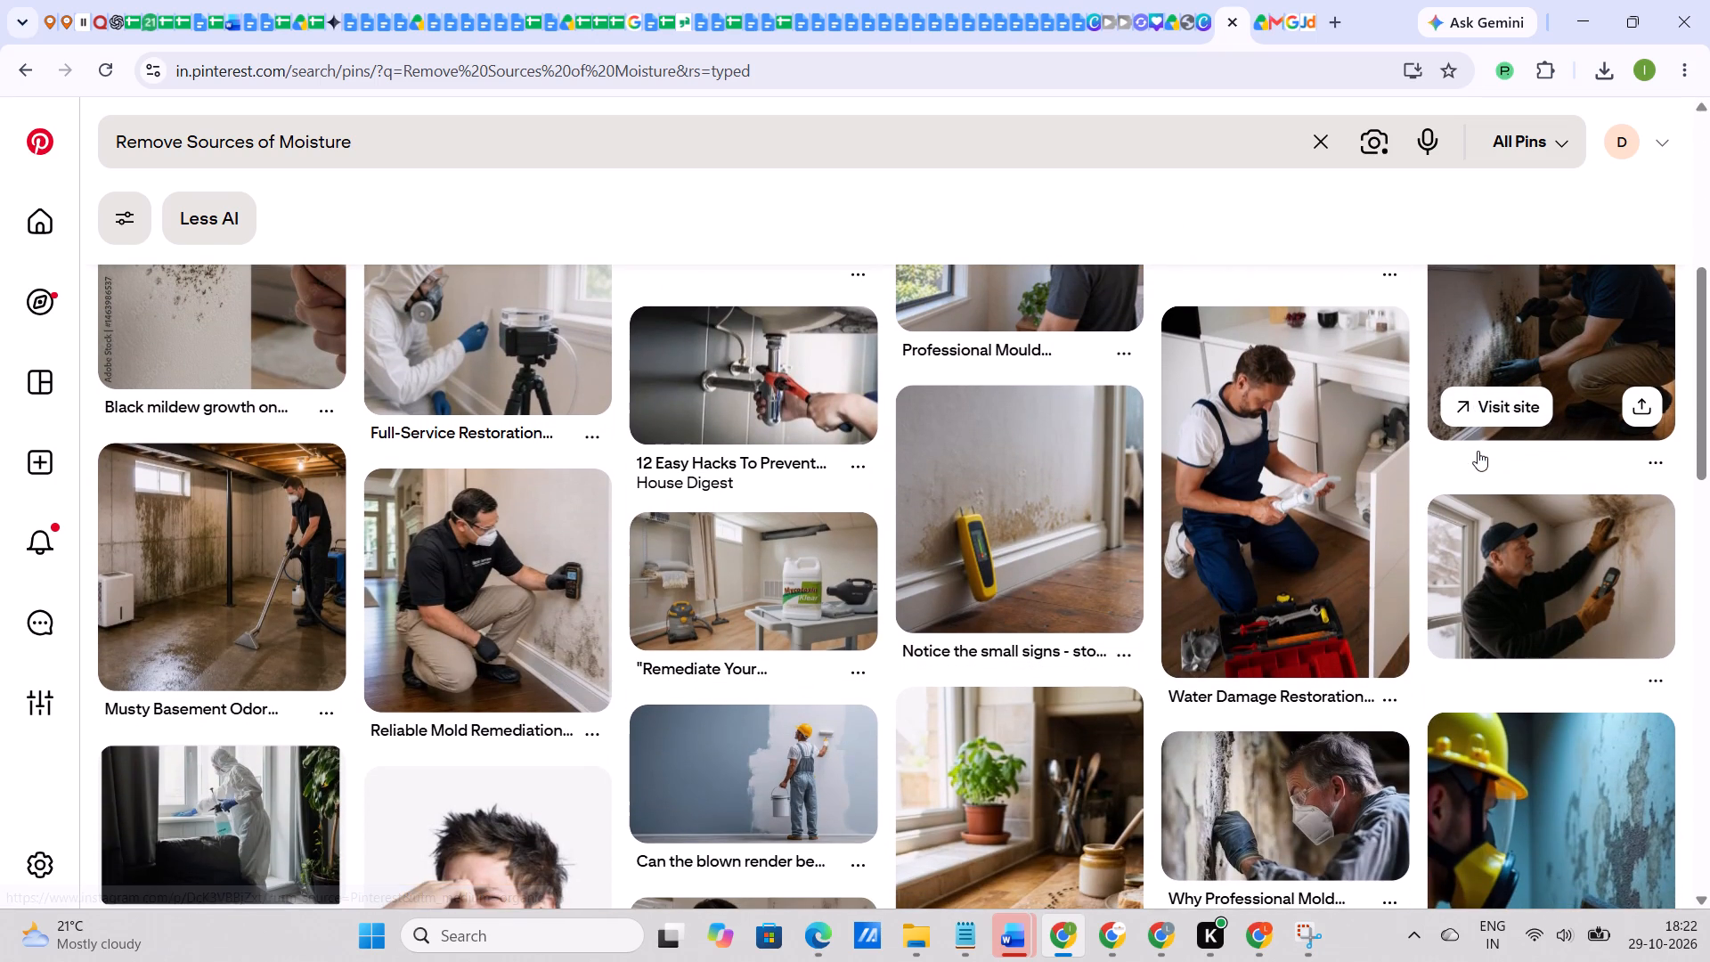
{"action": "scroll", "coordinate": [1478, 451], "scroll_direction": "down", "scroll_amount": 3}
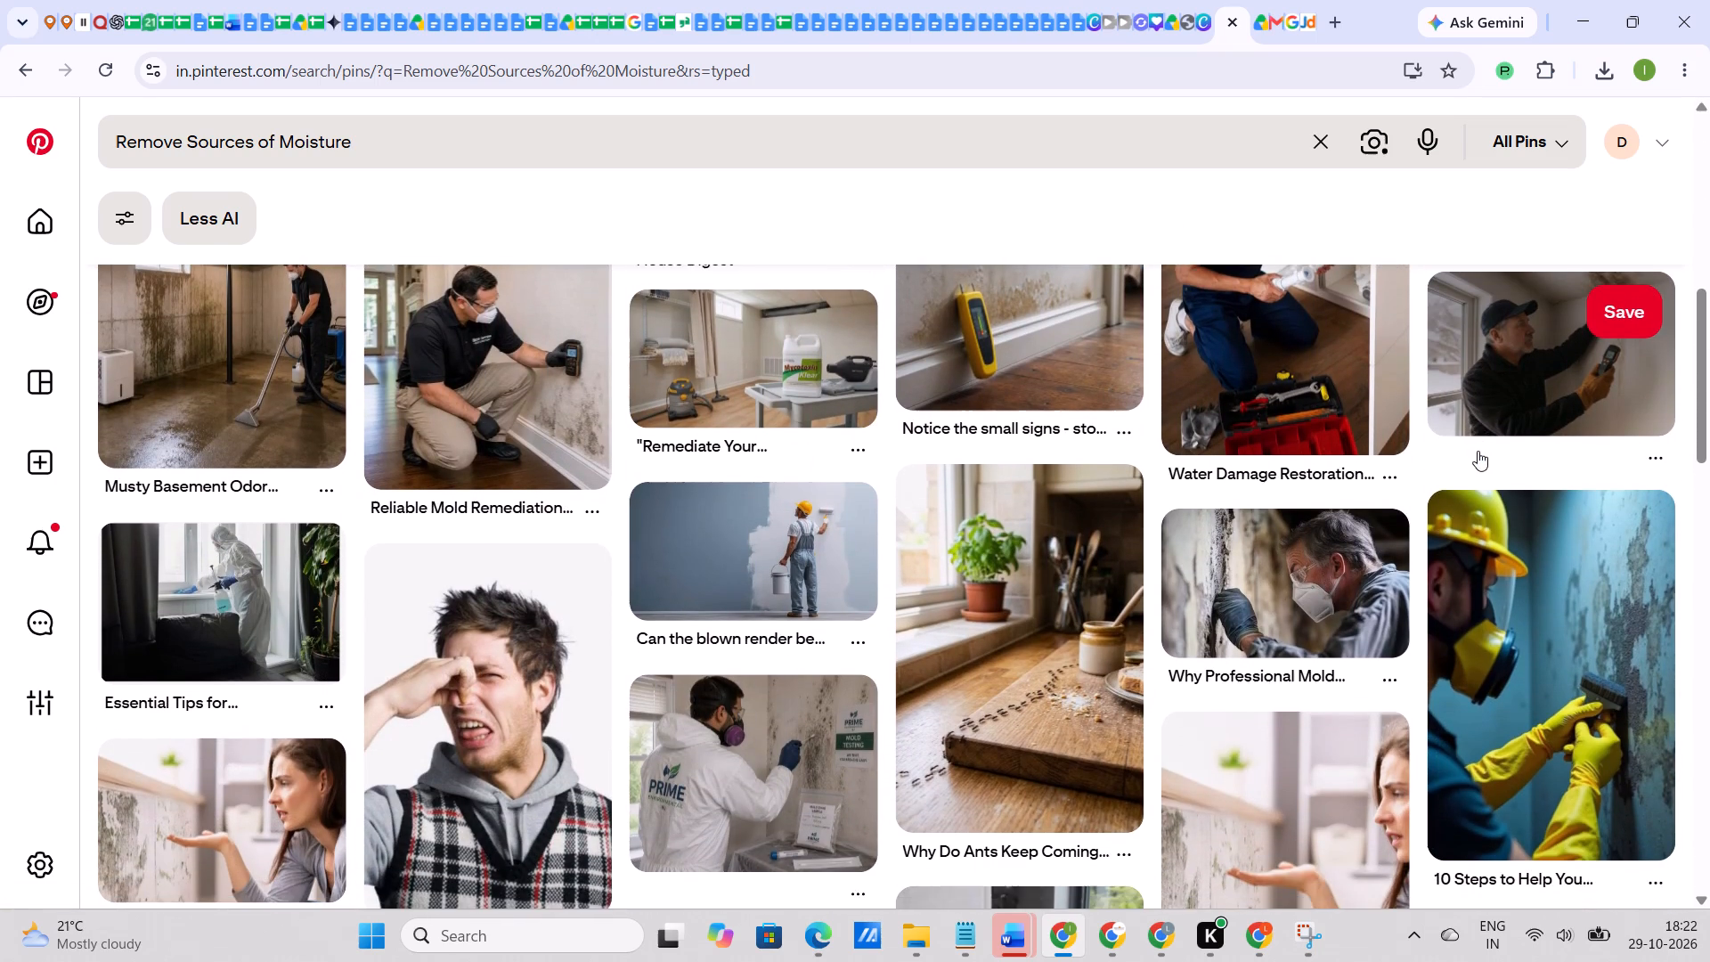
{"action": "scroll", "coordinate": [1478, 451], "scroll_direction": "down", "scroll_amount": 3}
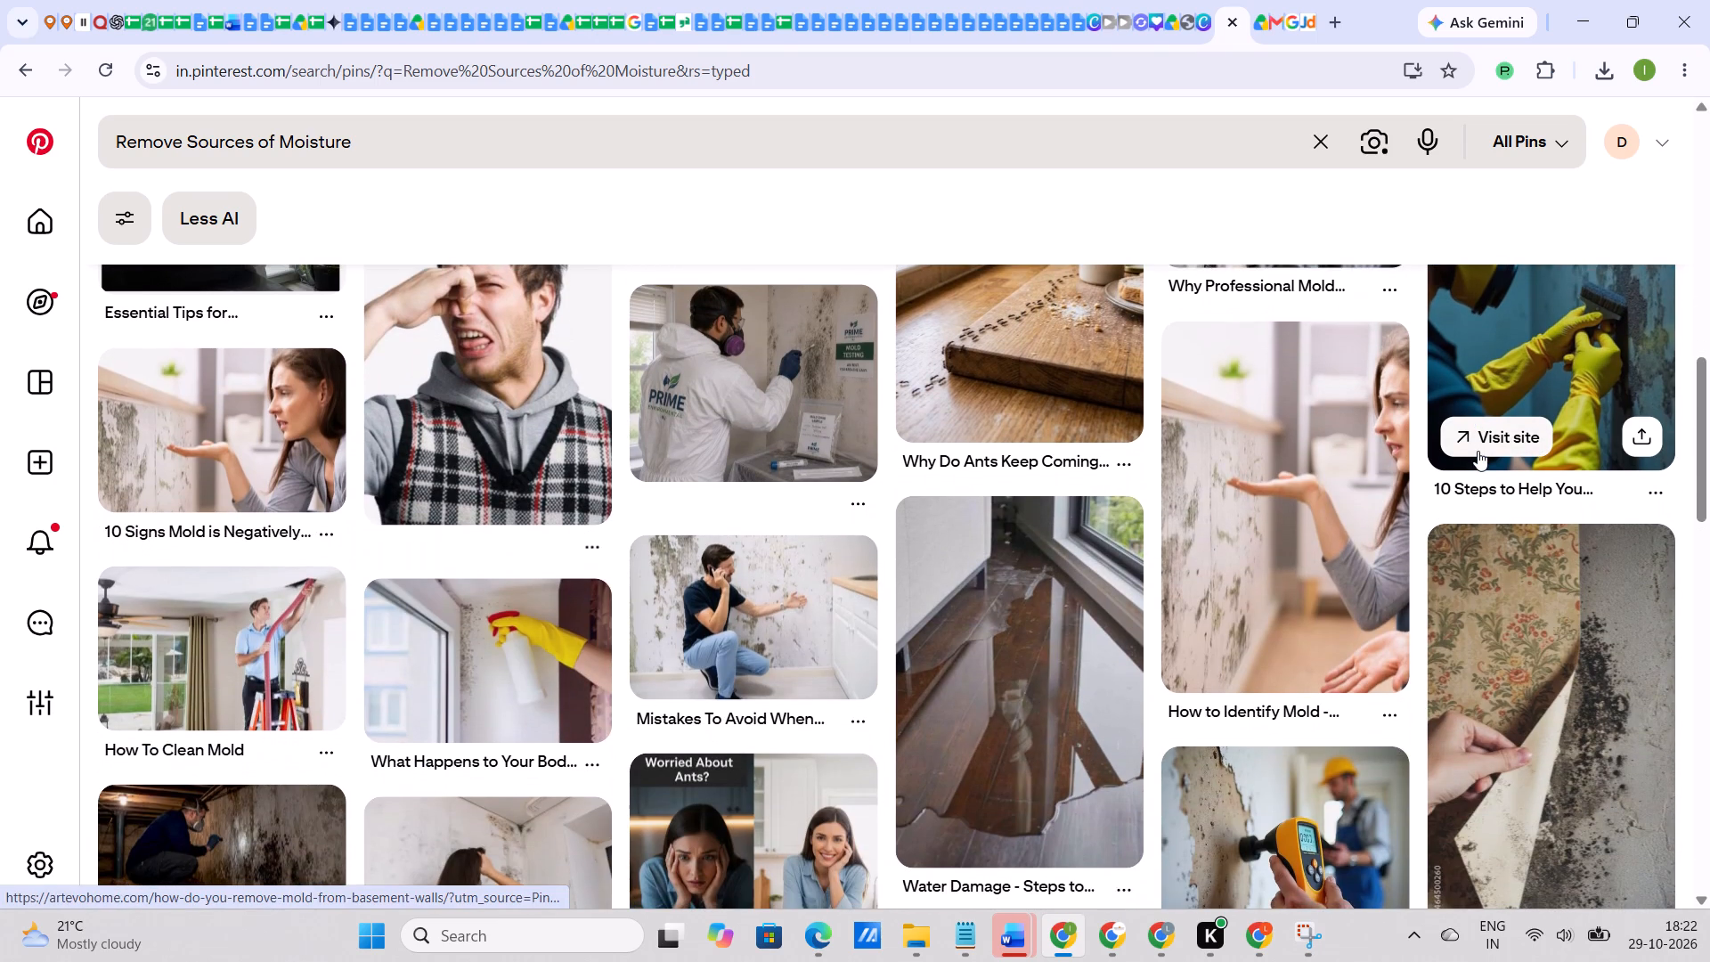
{"action": "scroll", "coordinate": [1478, 451], "scroll_direction": "down", "scroll_amount": 1}
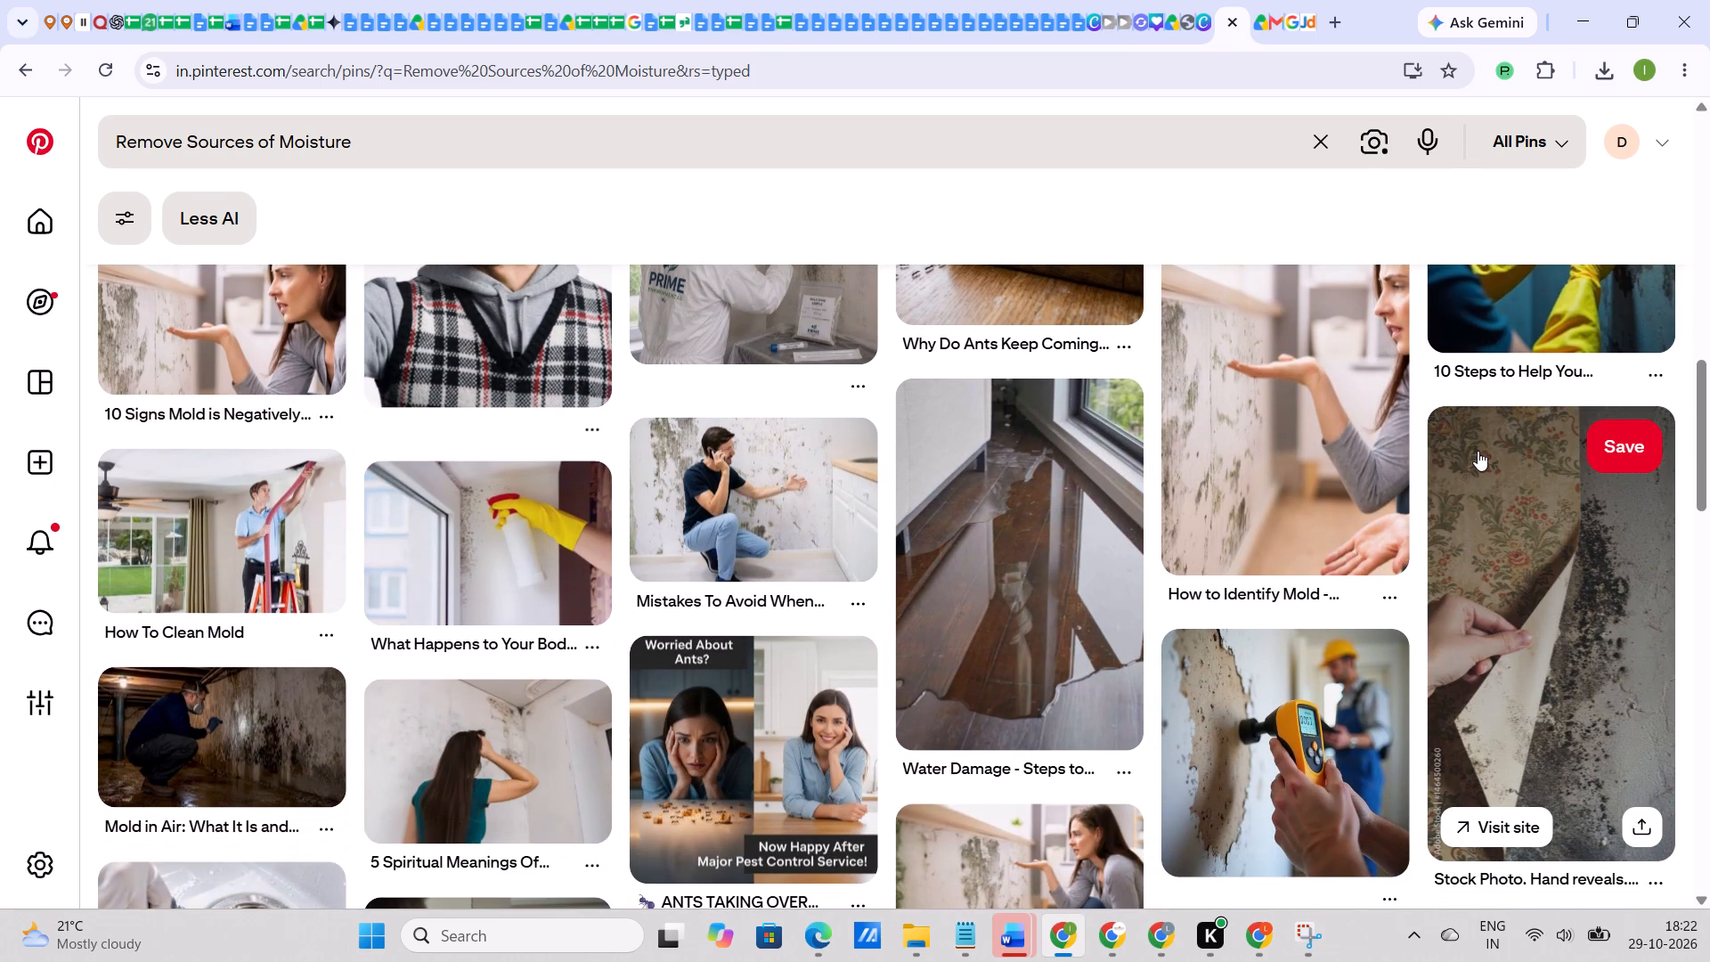
{"action": "scroll", "coordinate": [1478, 451], "scroll_direction": "down", "scroll_amount": 4}
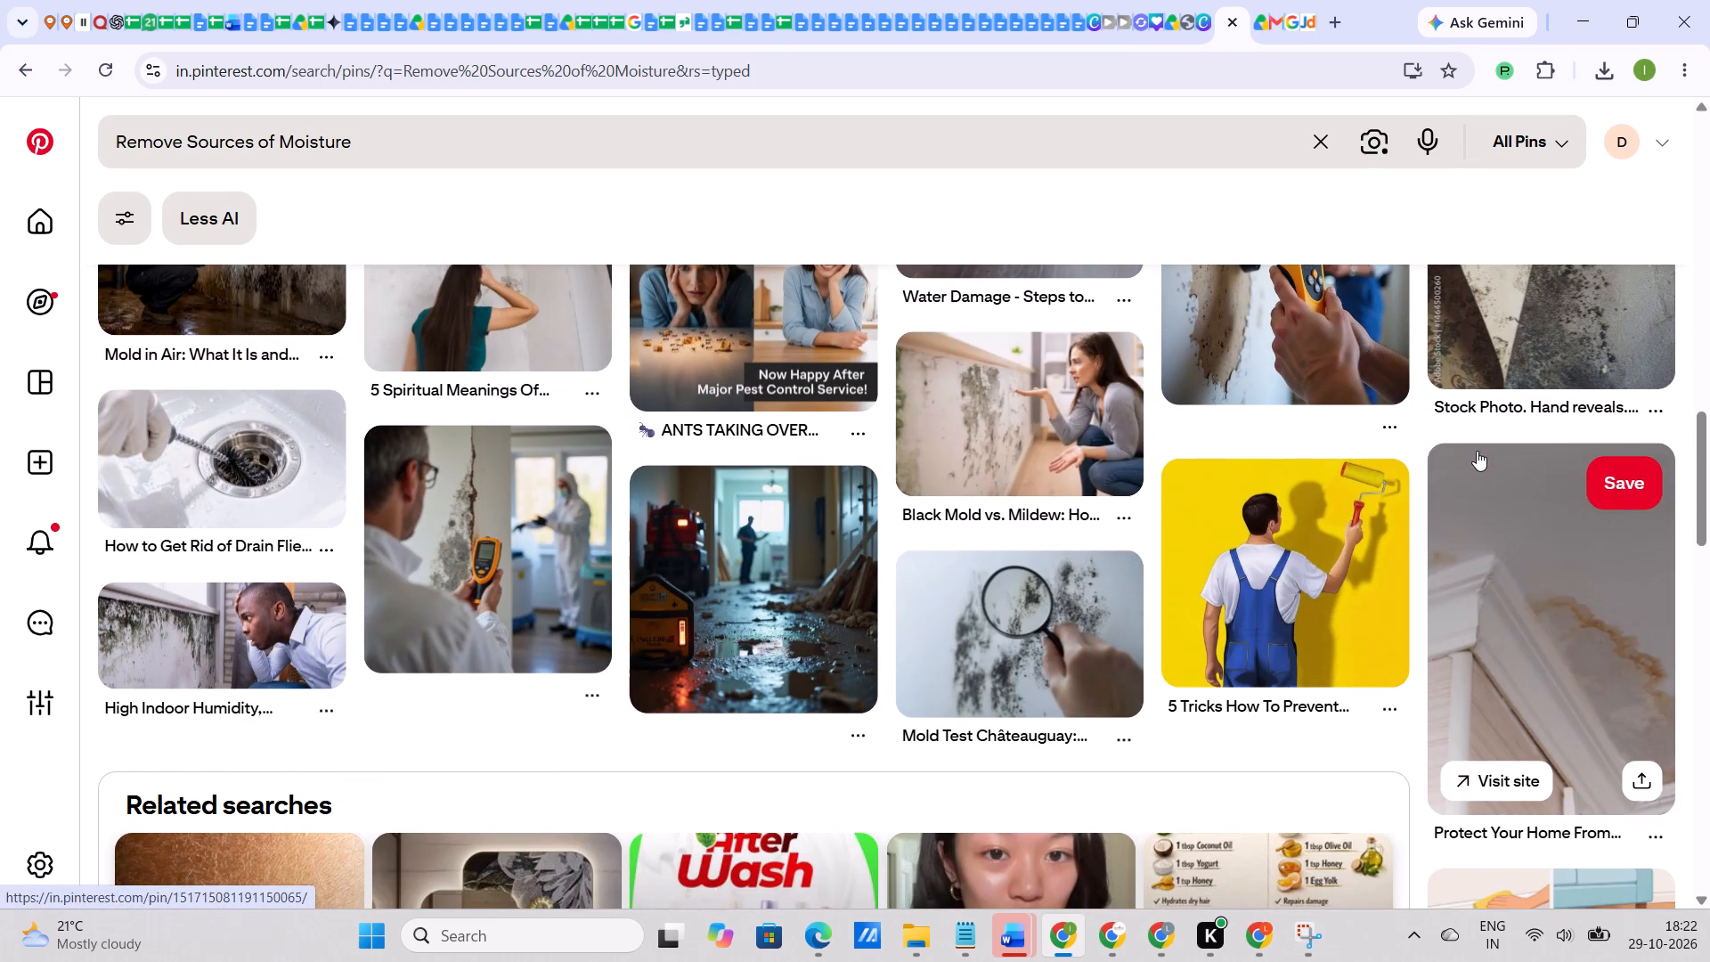
{"action": "scroll", "coordinate": [1477, 451], "scroll_direction": "down", "scroll_amount": 6}
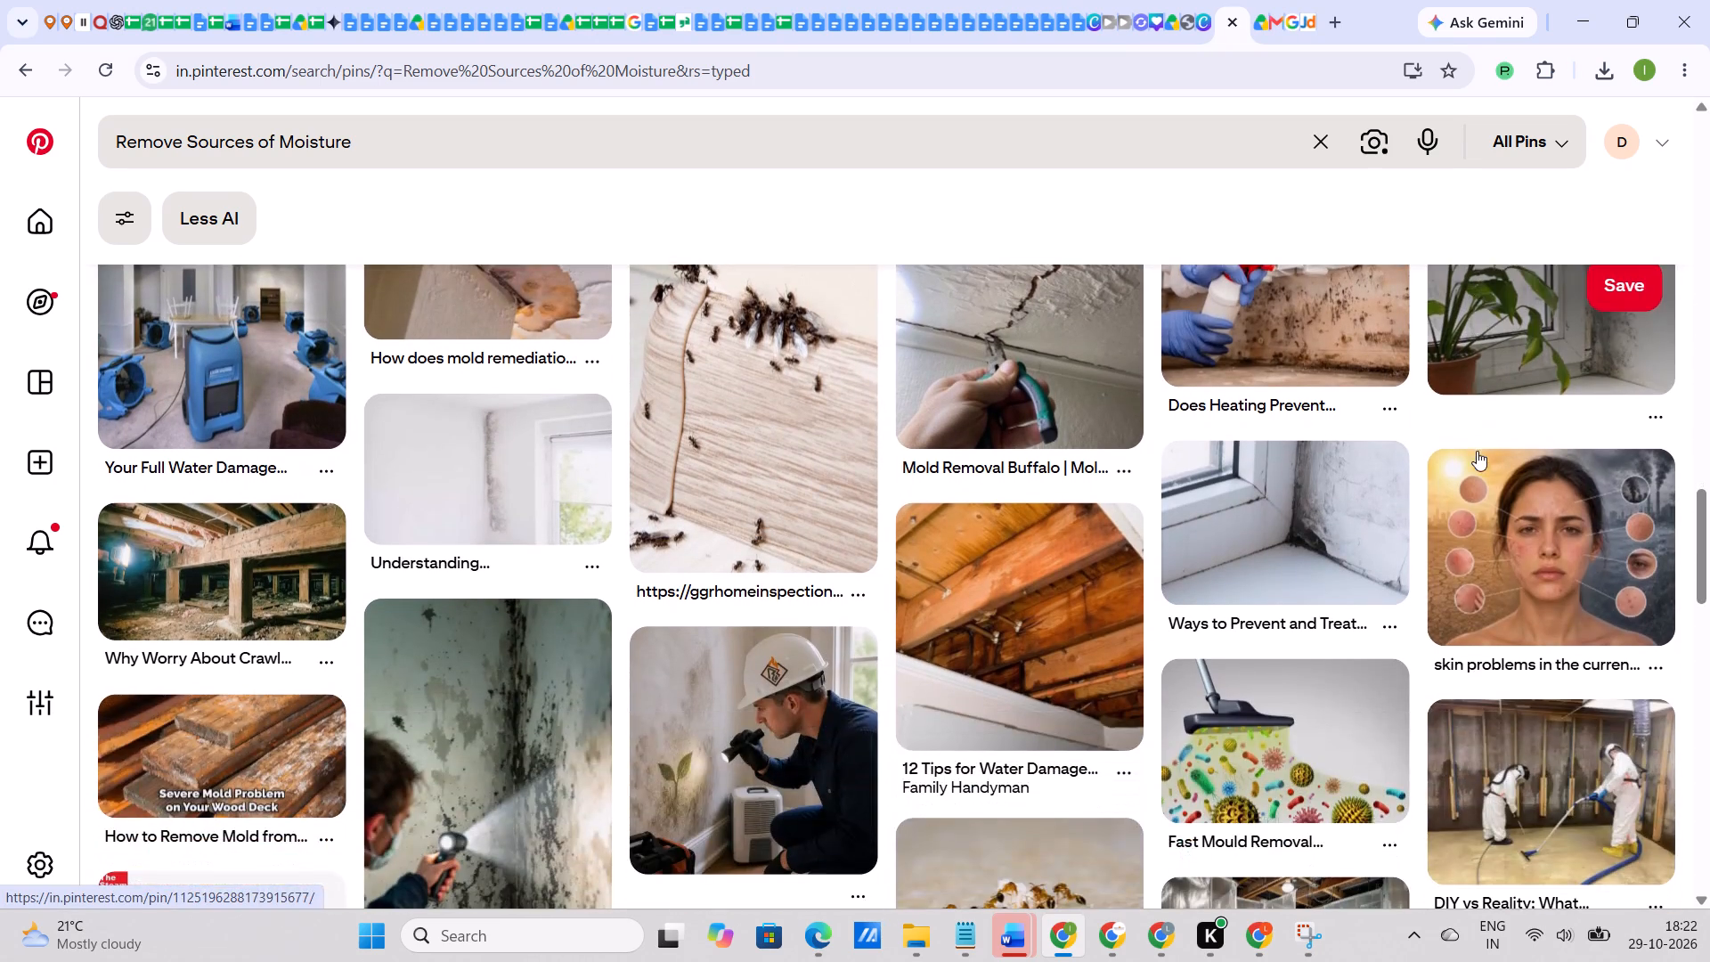
{"action": "scroll", "coordinate": [1477, 451], "scroll_direction": "down", "scroll_amount": 4}
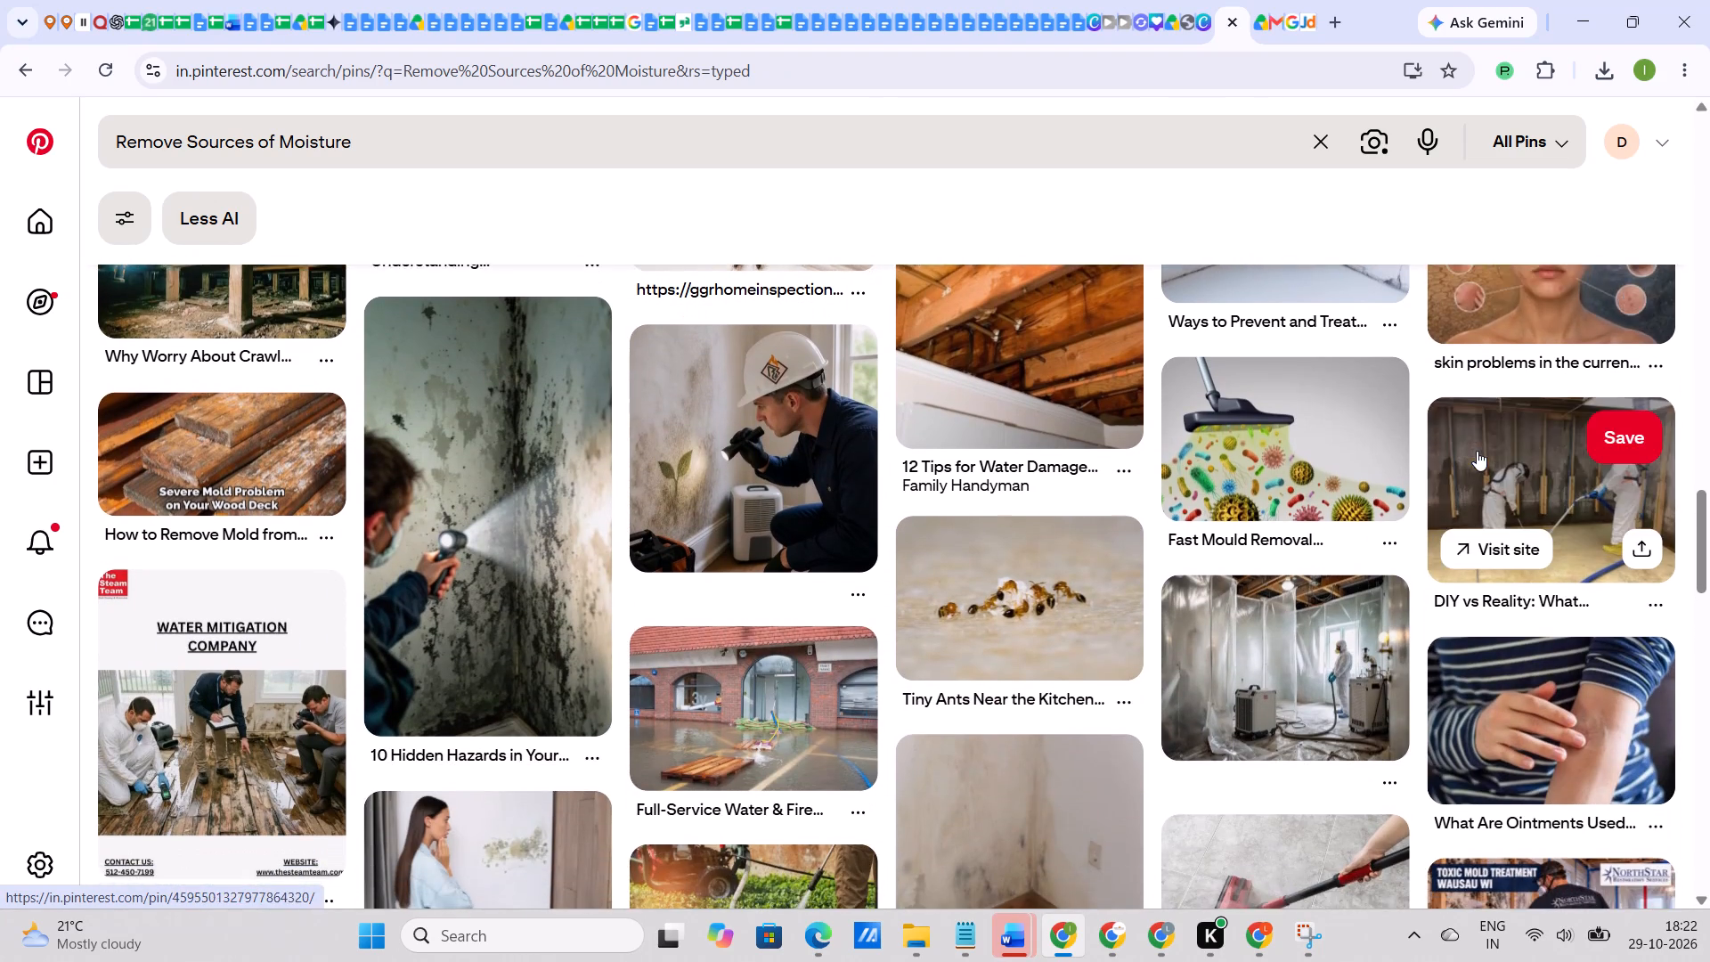
{"action": "scroll", "coordinate": [1477, 451], "scroll_direction": "down", "scroll_amount": 1}
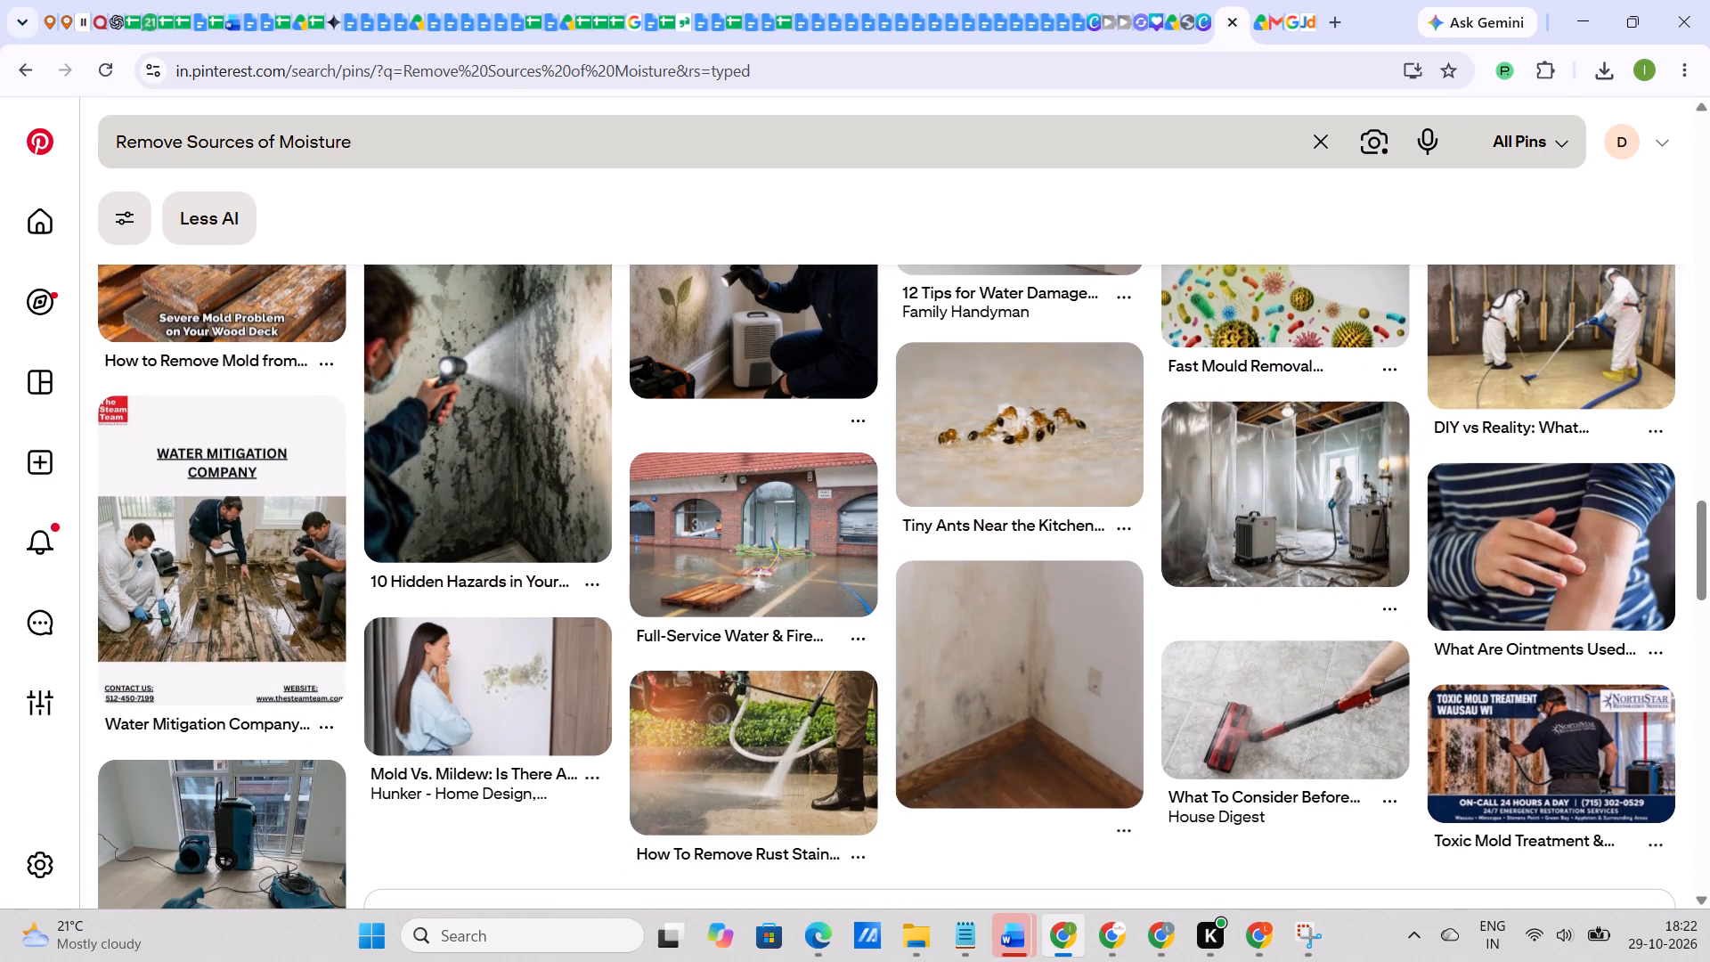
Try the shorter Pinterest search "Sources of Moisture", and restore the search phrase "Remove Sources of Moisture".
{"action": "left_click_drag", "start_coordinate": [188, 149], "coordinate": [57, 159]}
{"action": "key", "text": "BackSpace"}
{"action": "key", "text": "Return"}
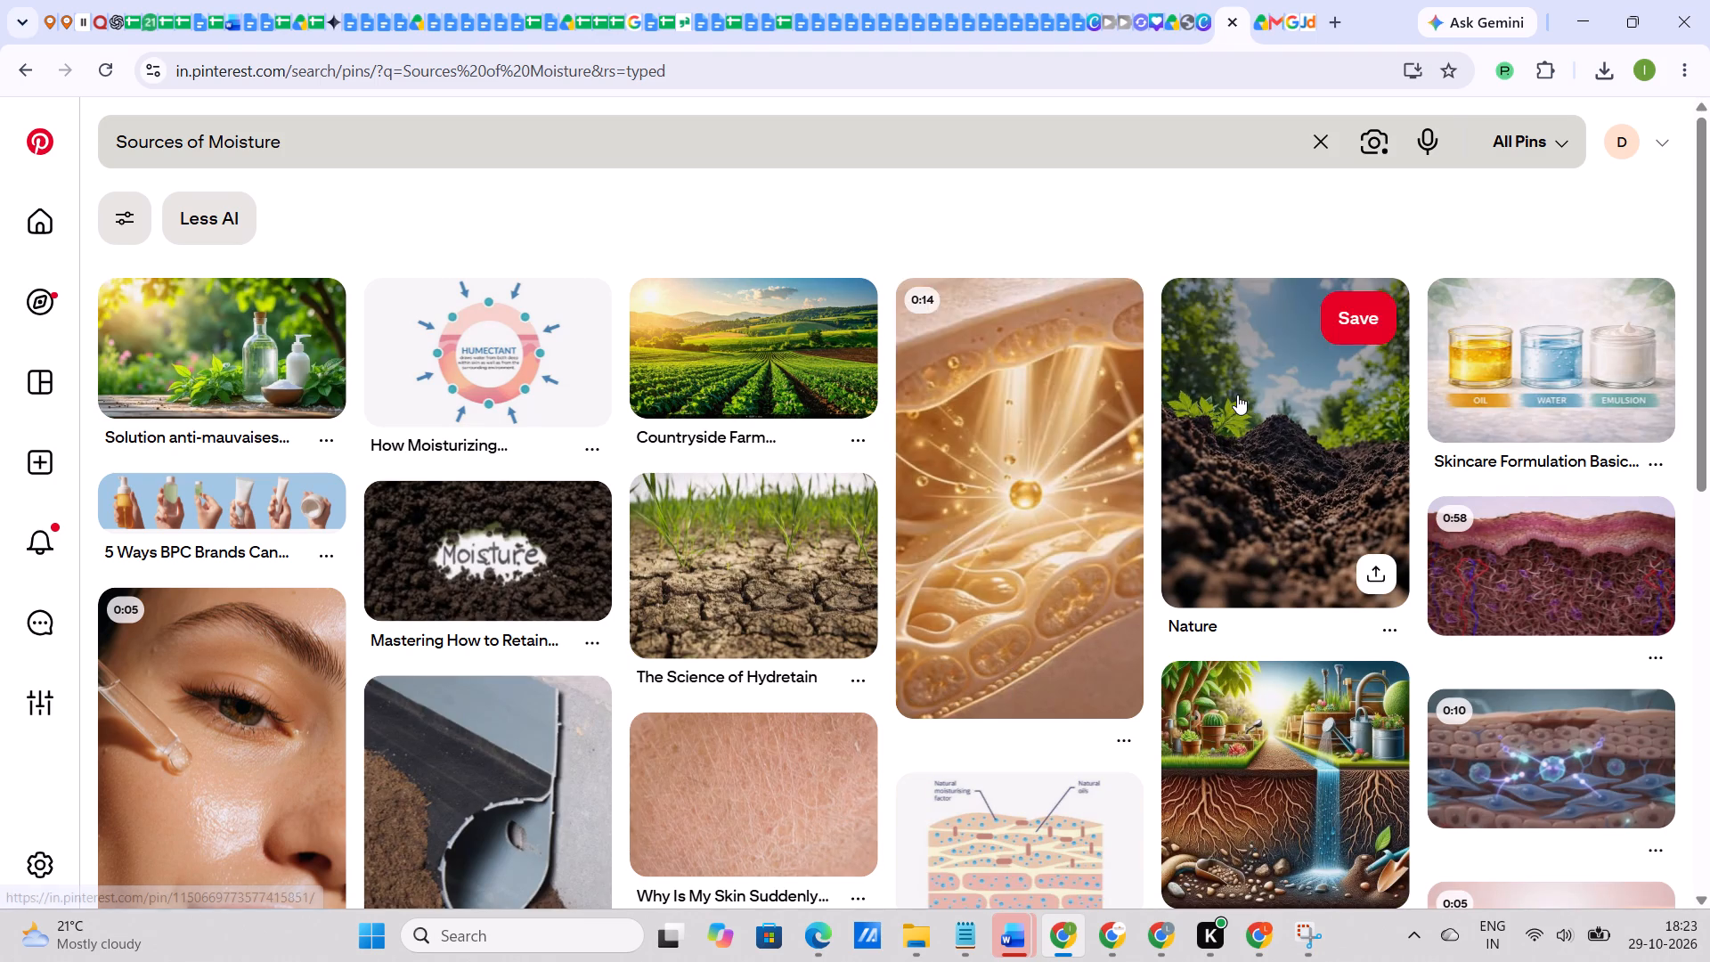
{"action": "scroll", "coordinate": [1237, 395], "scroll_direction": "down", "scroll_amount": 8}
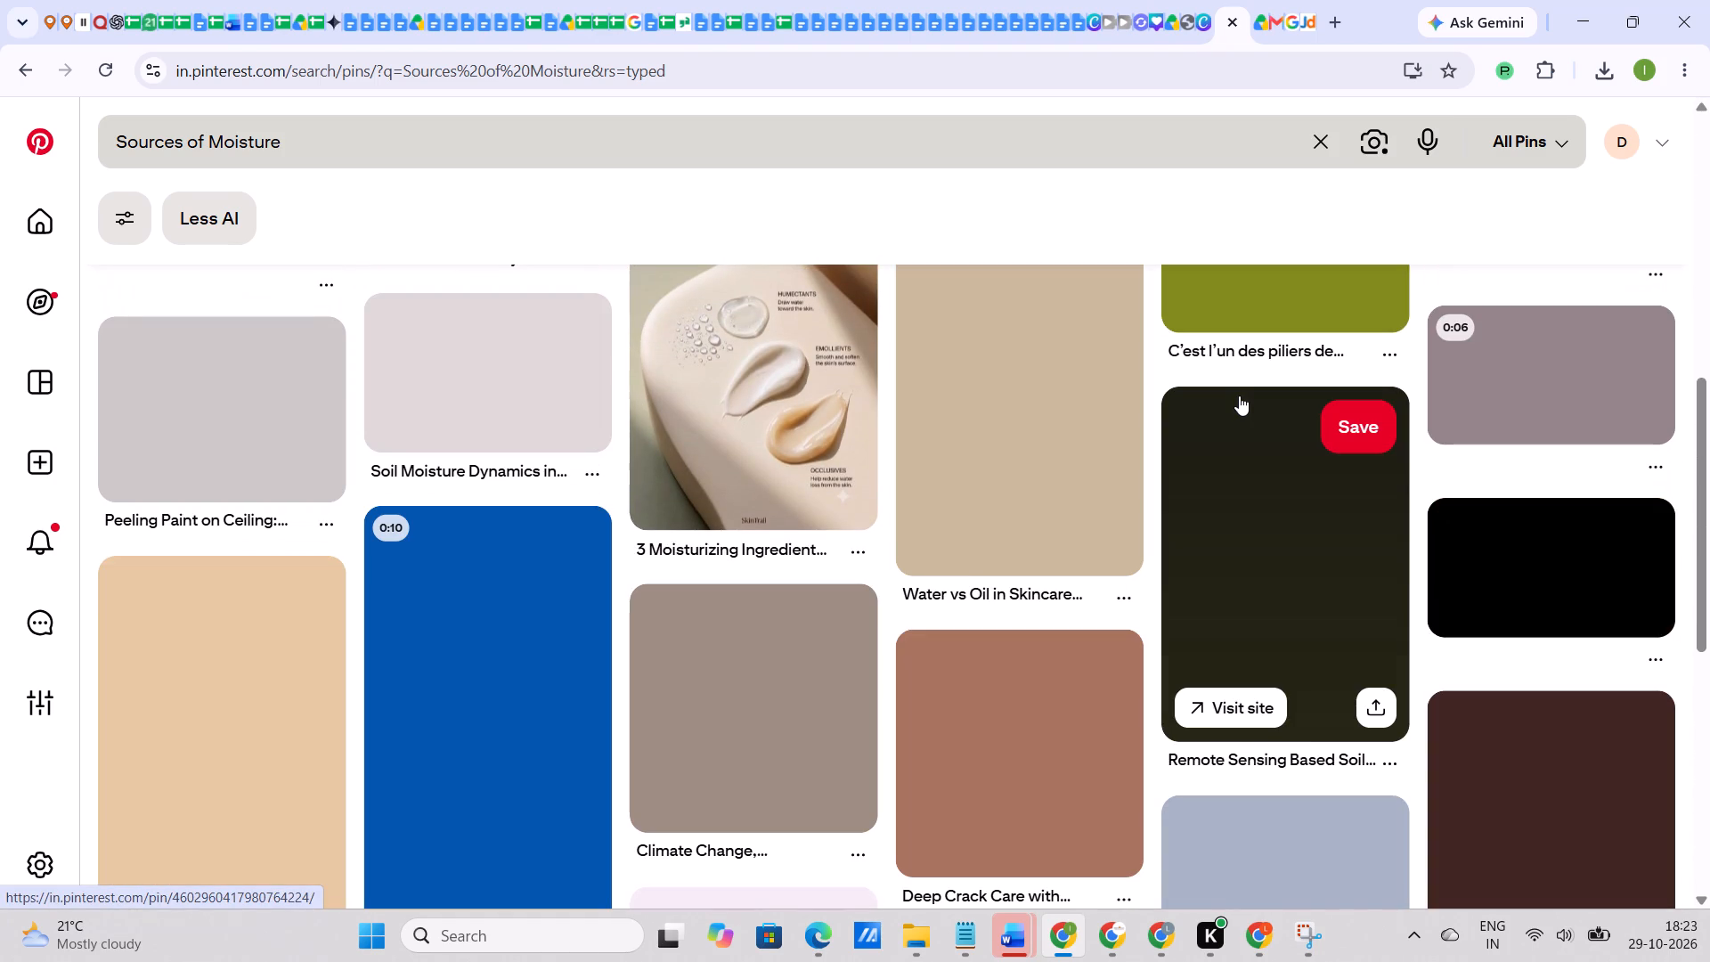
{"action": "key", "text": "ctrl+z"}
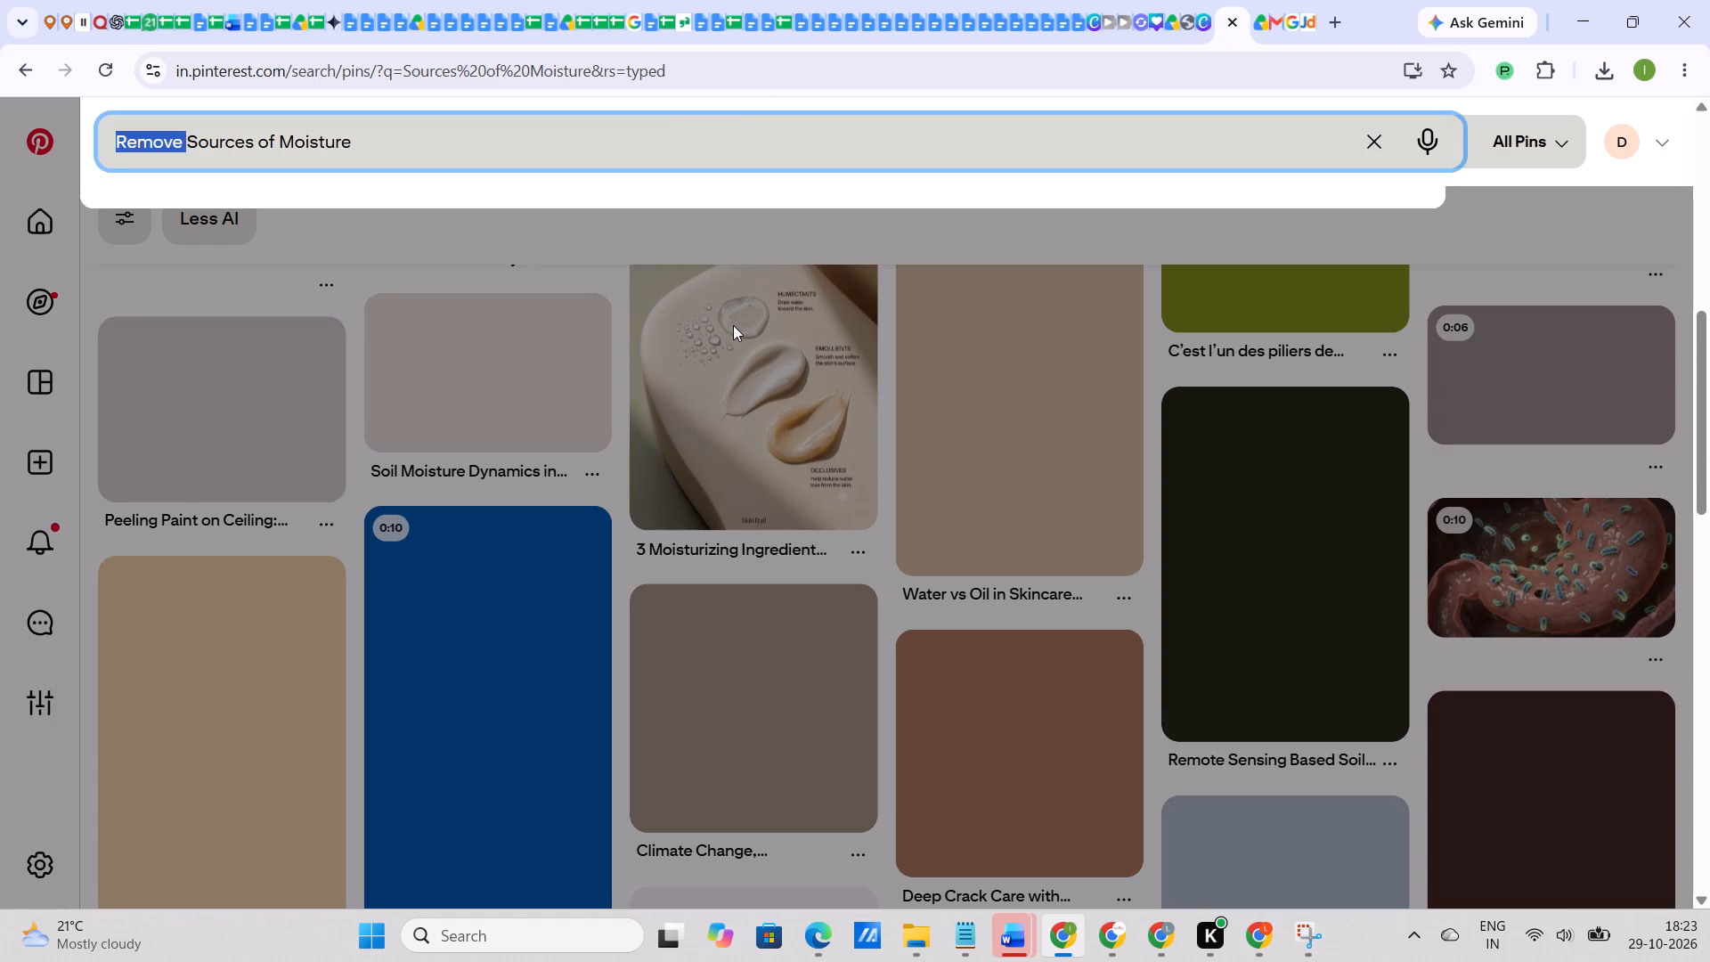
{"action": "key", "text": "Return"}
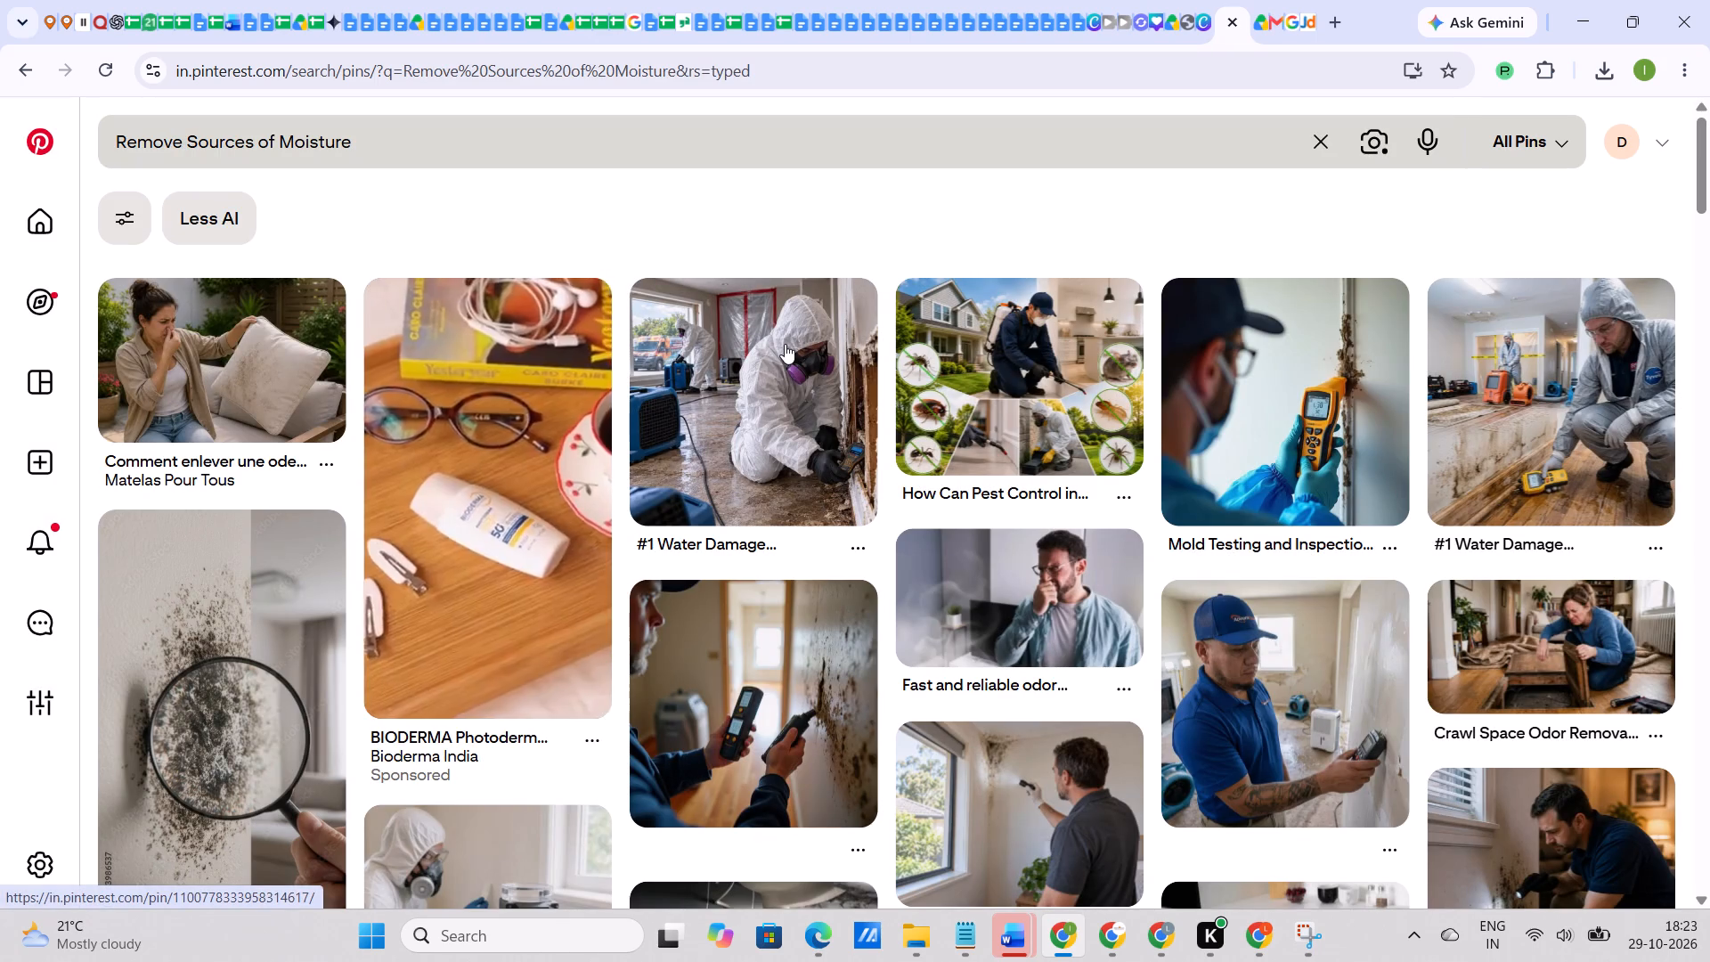
Examine the "Remove Sources of Moisture" image results again for a picture showing household damp or moisture.
{"action": "scroll", "coordinate": [793, 355], "scroll_direction": "down", "scroll_amount": 1}
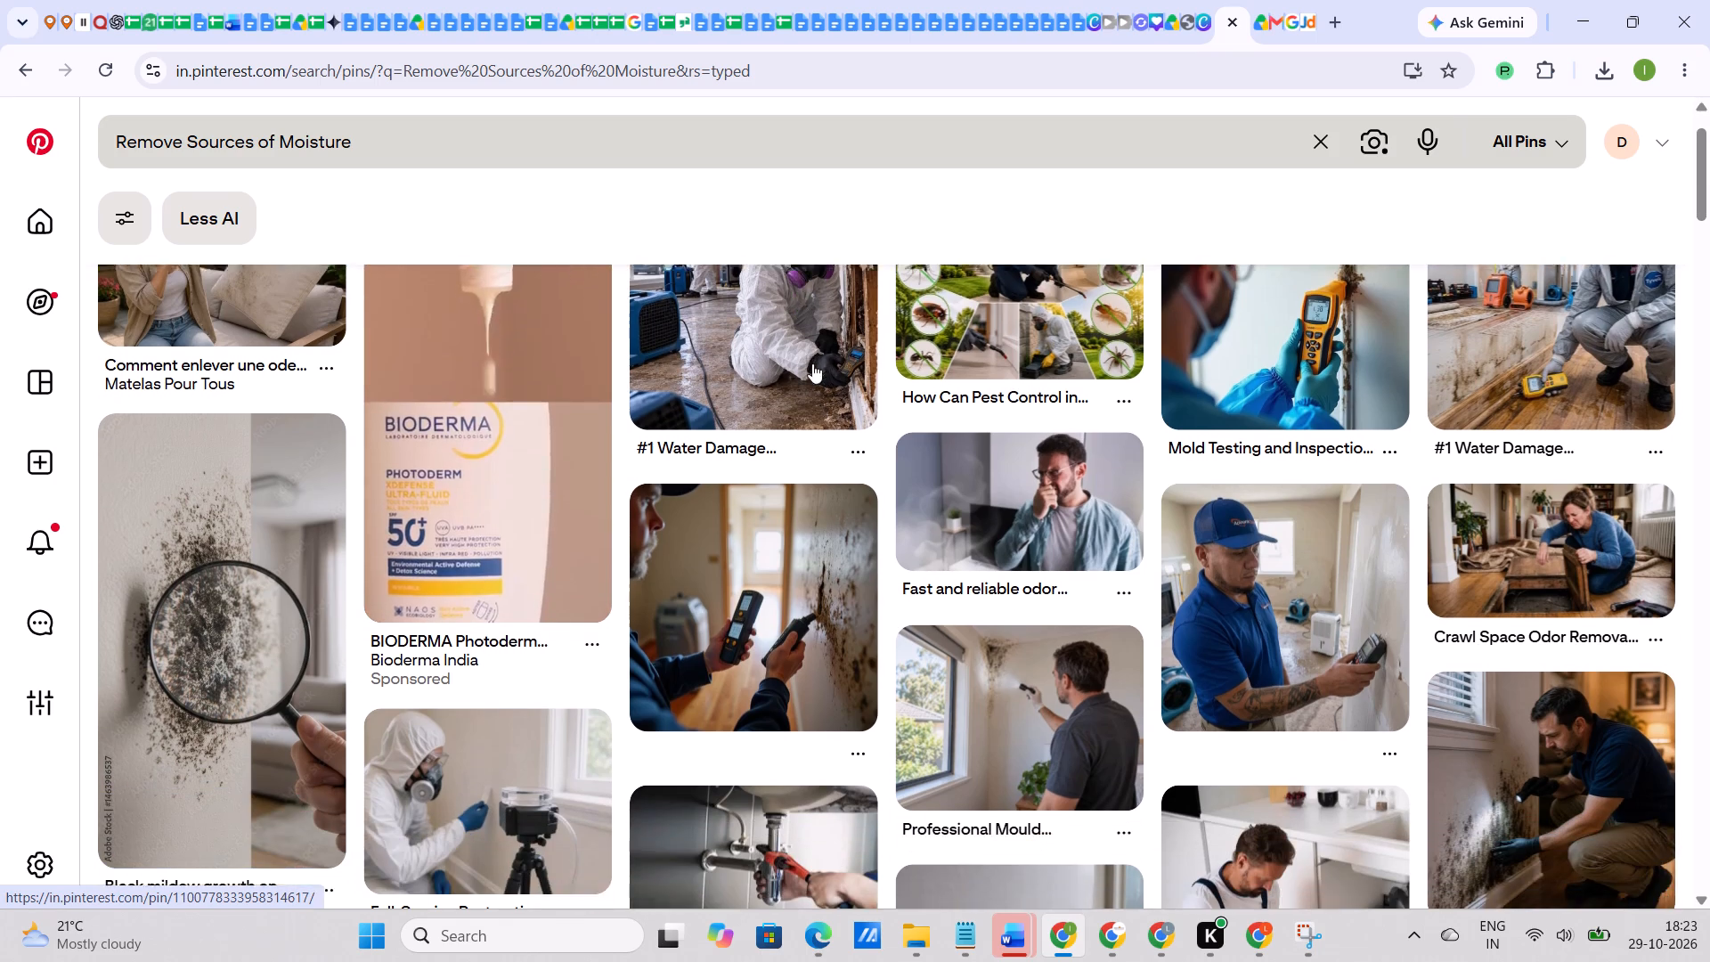
{"action": "scroll", "coordinate": [812, 363], "scroll_direction": "down", "scroll_amount": 5}
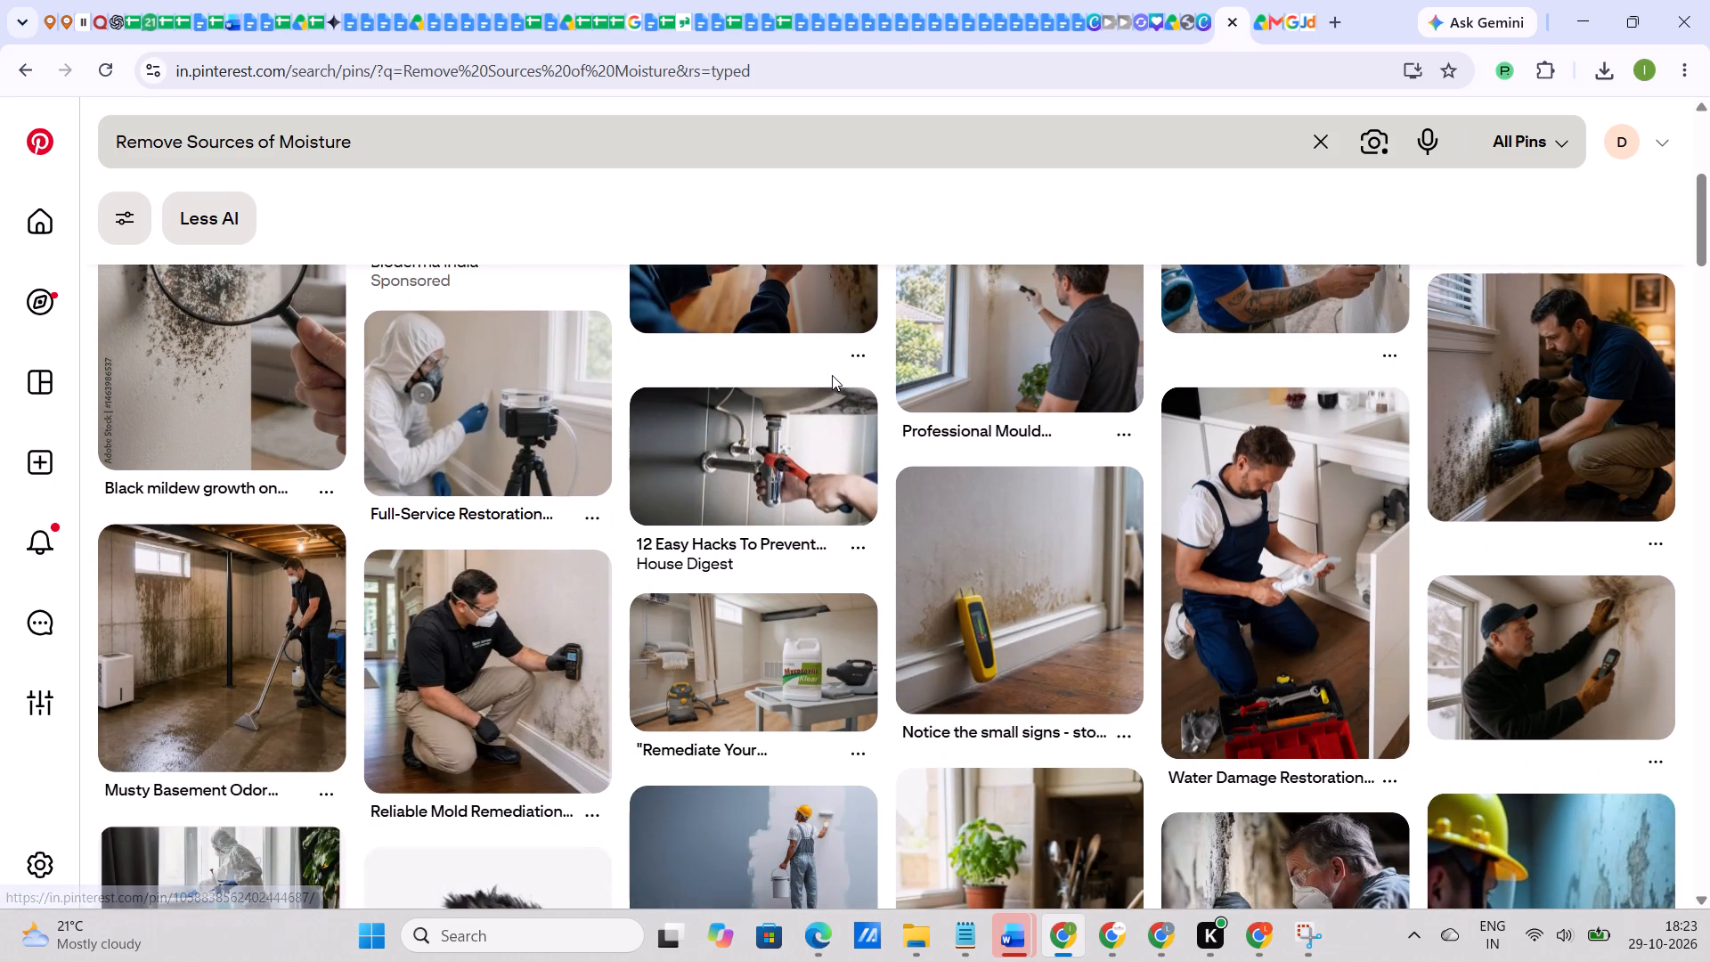
{"action": "scroll", "coordinate": [832, 375], "scroll_direction": "down", "scroll_amount": 2}
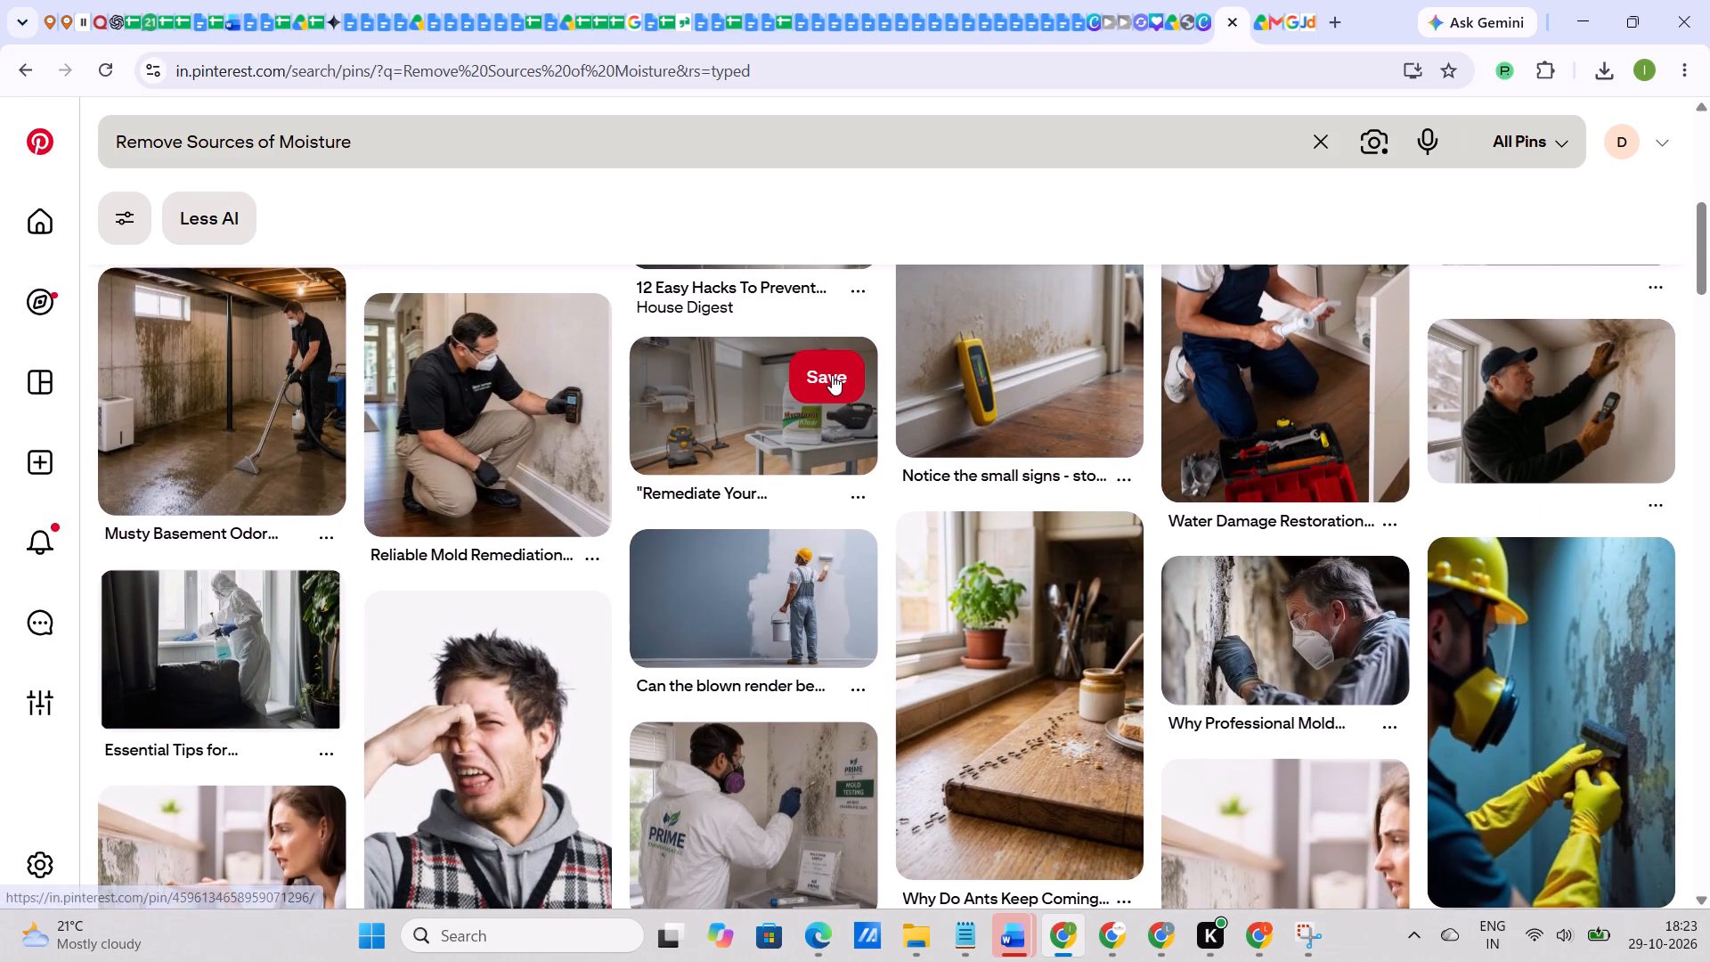
{"action": "scroll", "coordinate": [1154, 441], "scroll_direction": "down", "scroll_amount": 1}
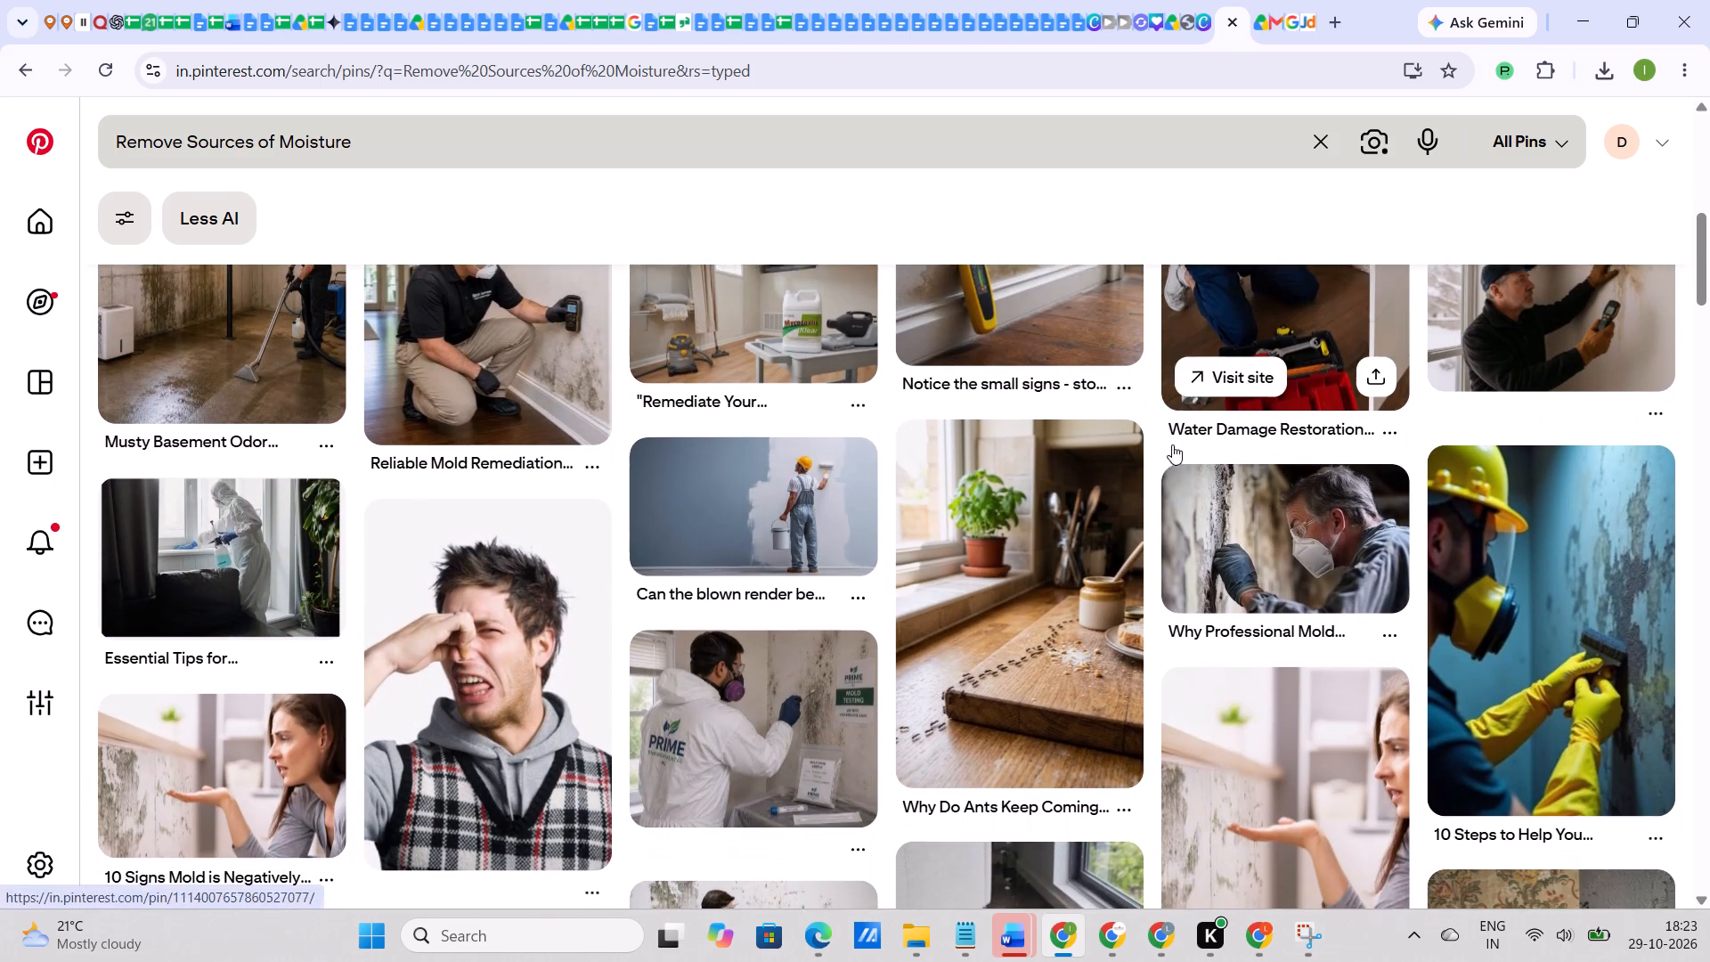
{"action": "scroll", "coordinate": [1172, 444], "scroll_direction": "down", "scroll_amount": 1}
{"action": "scroll", "coordinate": [1242, 489], "scroll_direction": "down", "scroll_amount": 1}
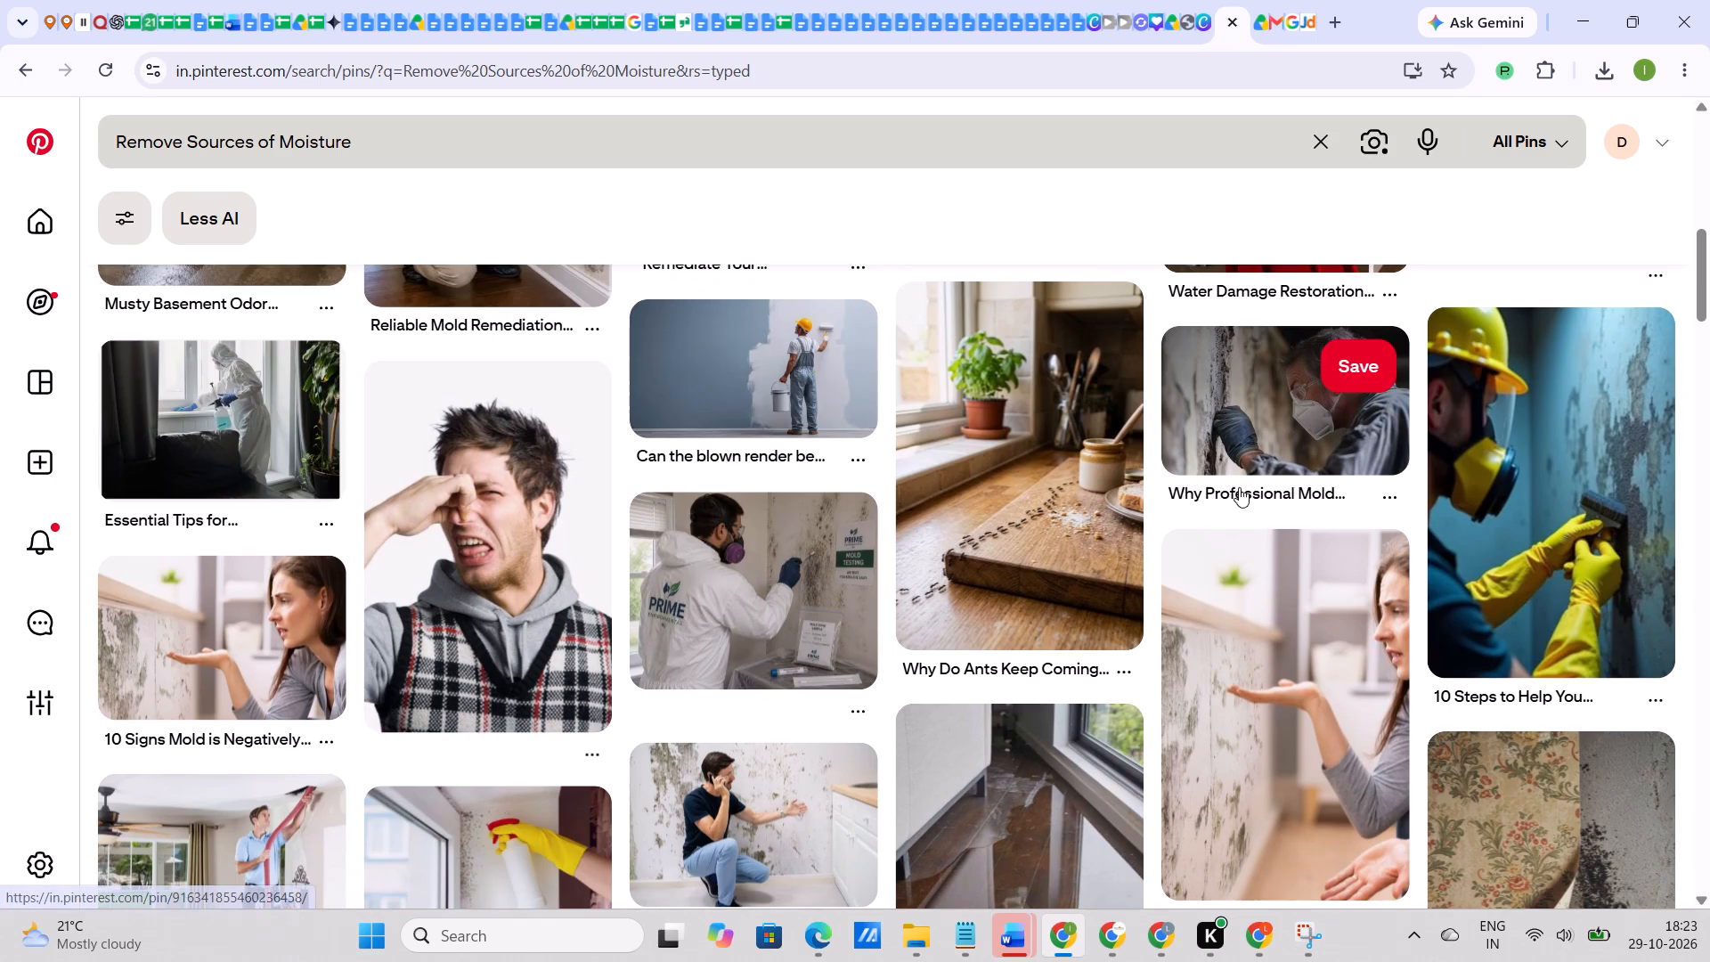
{"action": "scroll", "coordinate": [1229, 487], "scroll_direction": "down", "scroll_amount": 2}
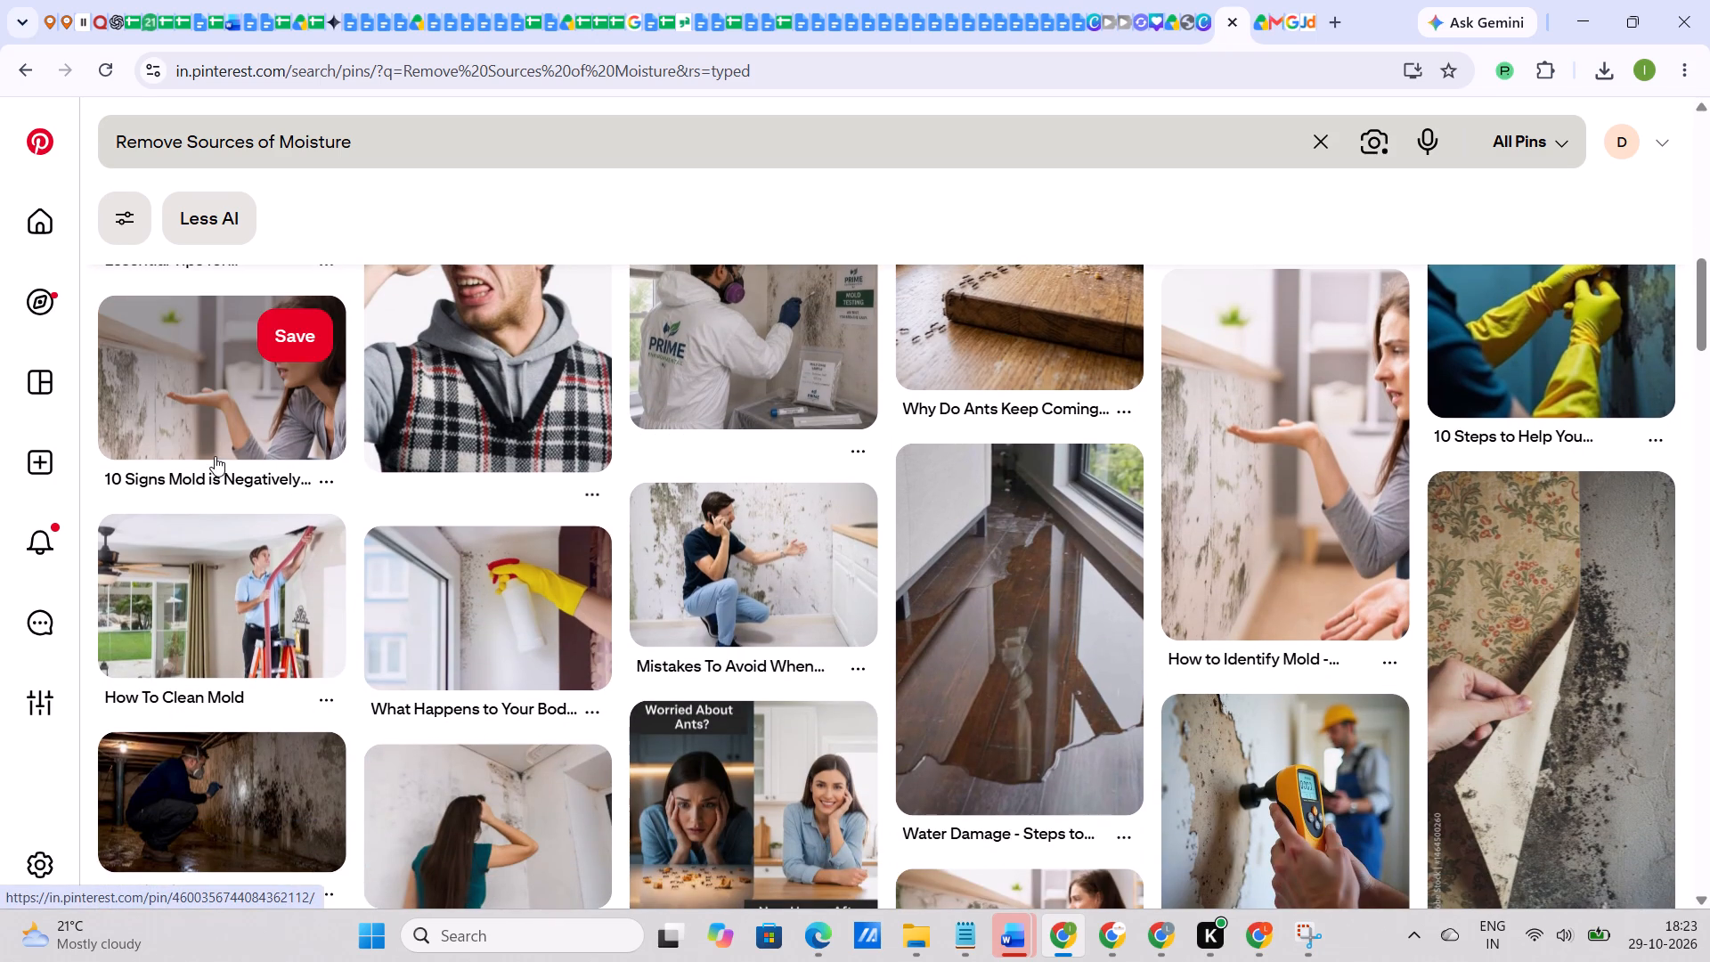
Open the pins "10 Signs Mold is Negatively Affecting Your..." and "Mistakes To Avoid When Combatting Moisture in Your..." and browse their related images.
{"action": "left_click", "coordinate": [176, 417]}
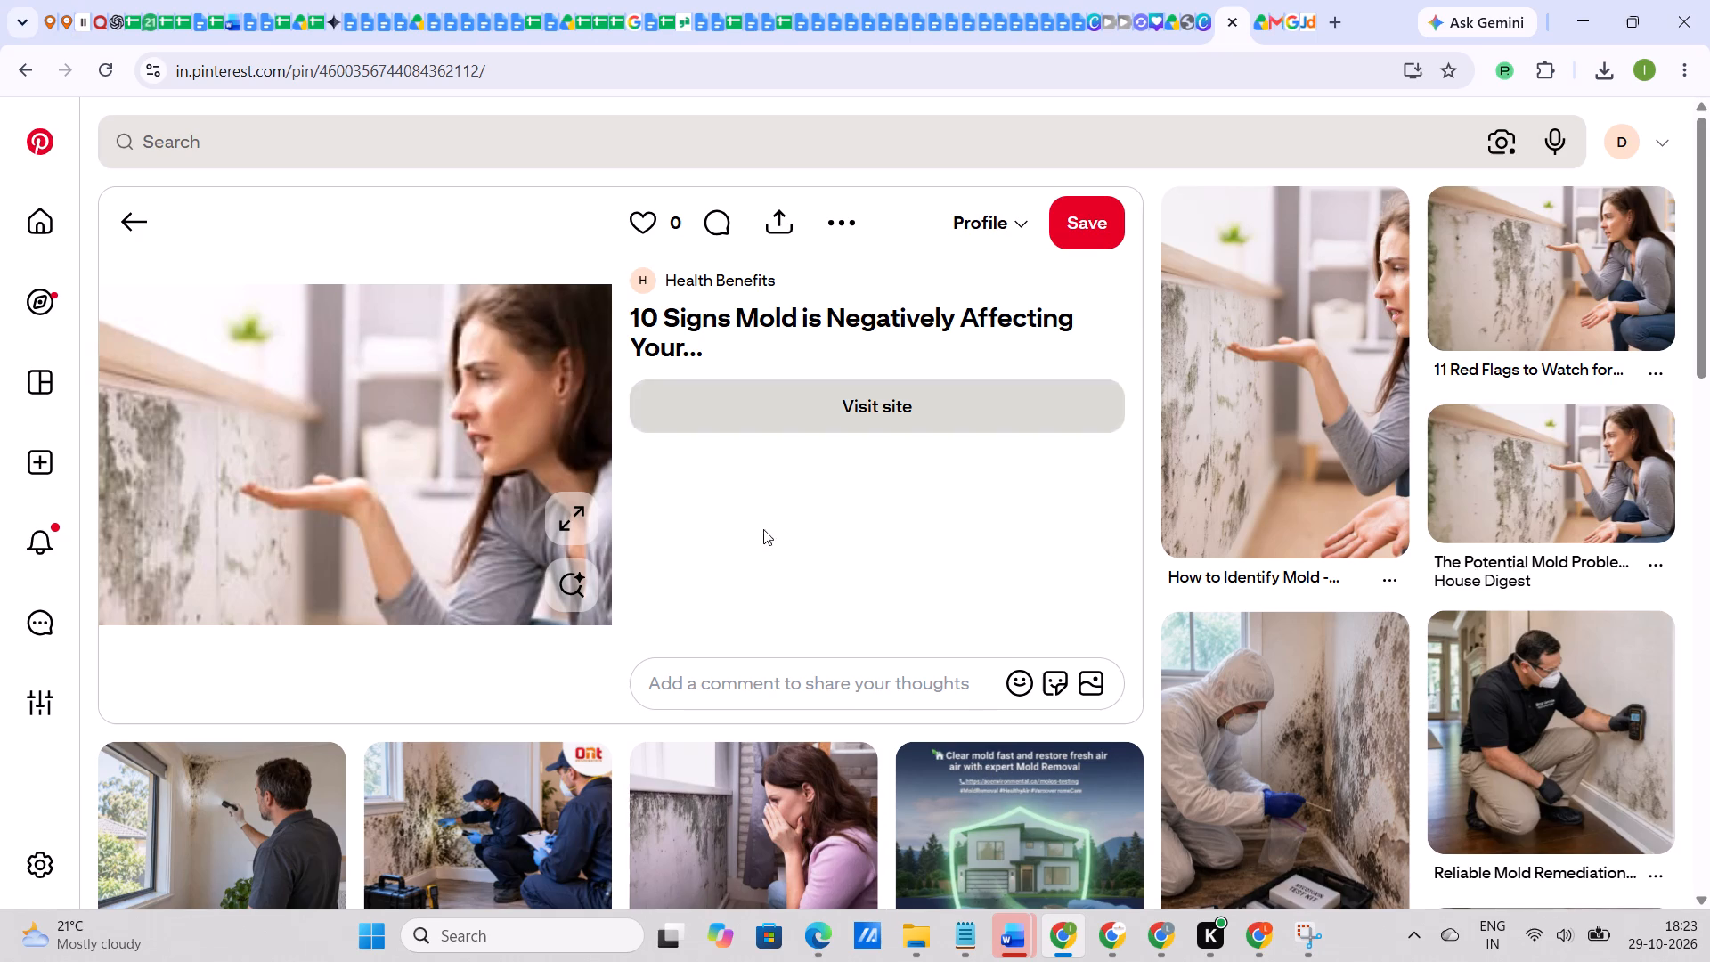
{"action": "scroll", "coordinate": [955, 621], "scroll_direction": "down", "scroll_amount": 2}
{"action": "scroll", "coordinate": [1307, 651], "scroll_direction": "down", "scroll_amount": 1}
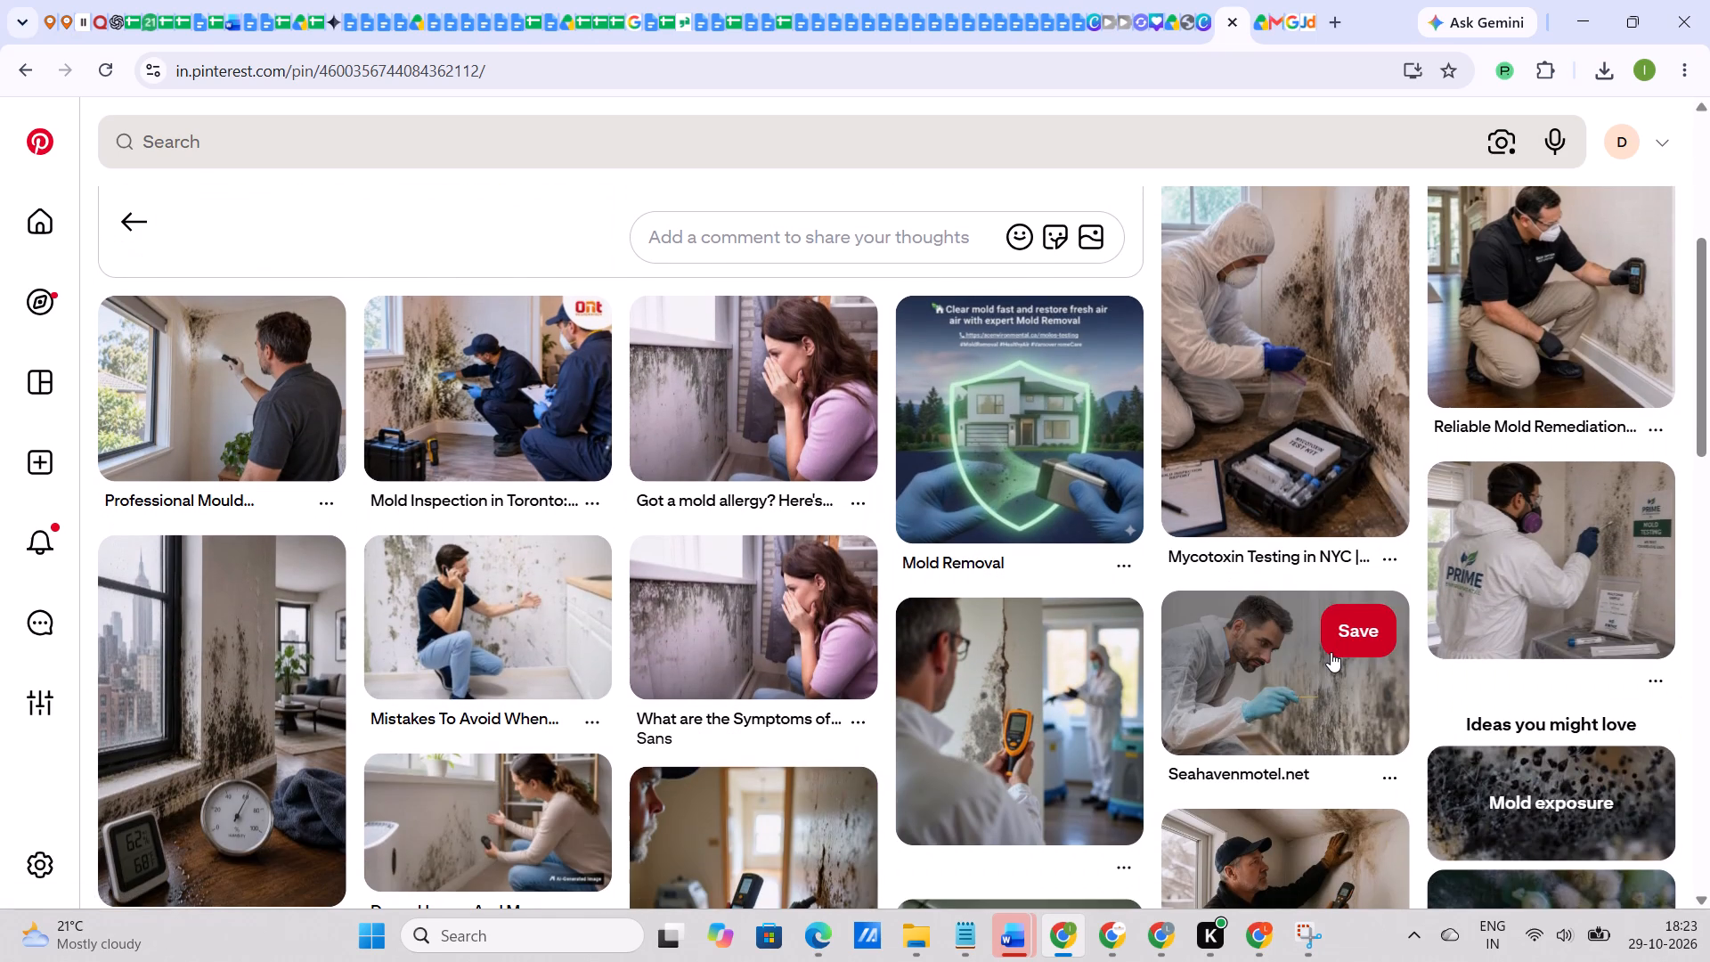
{"action": "scroll", "coordinate": [1331, 652], "scroll_direction": "down", "scroll_amount": 1}
{"action": "left_click", "coordinate": [469, 605]}
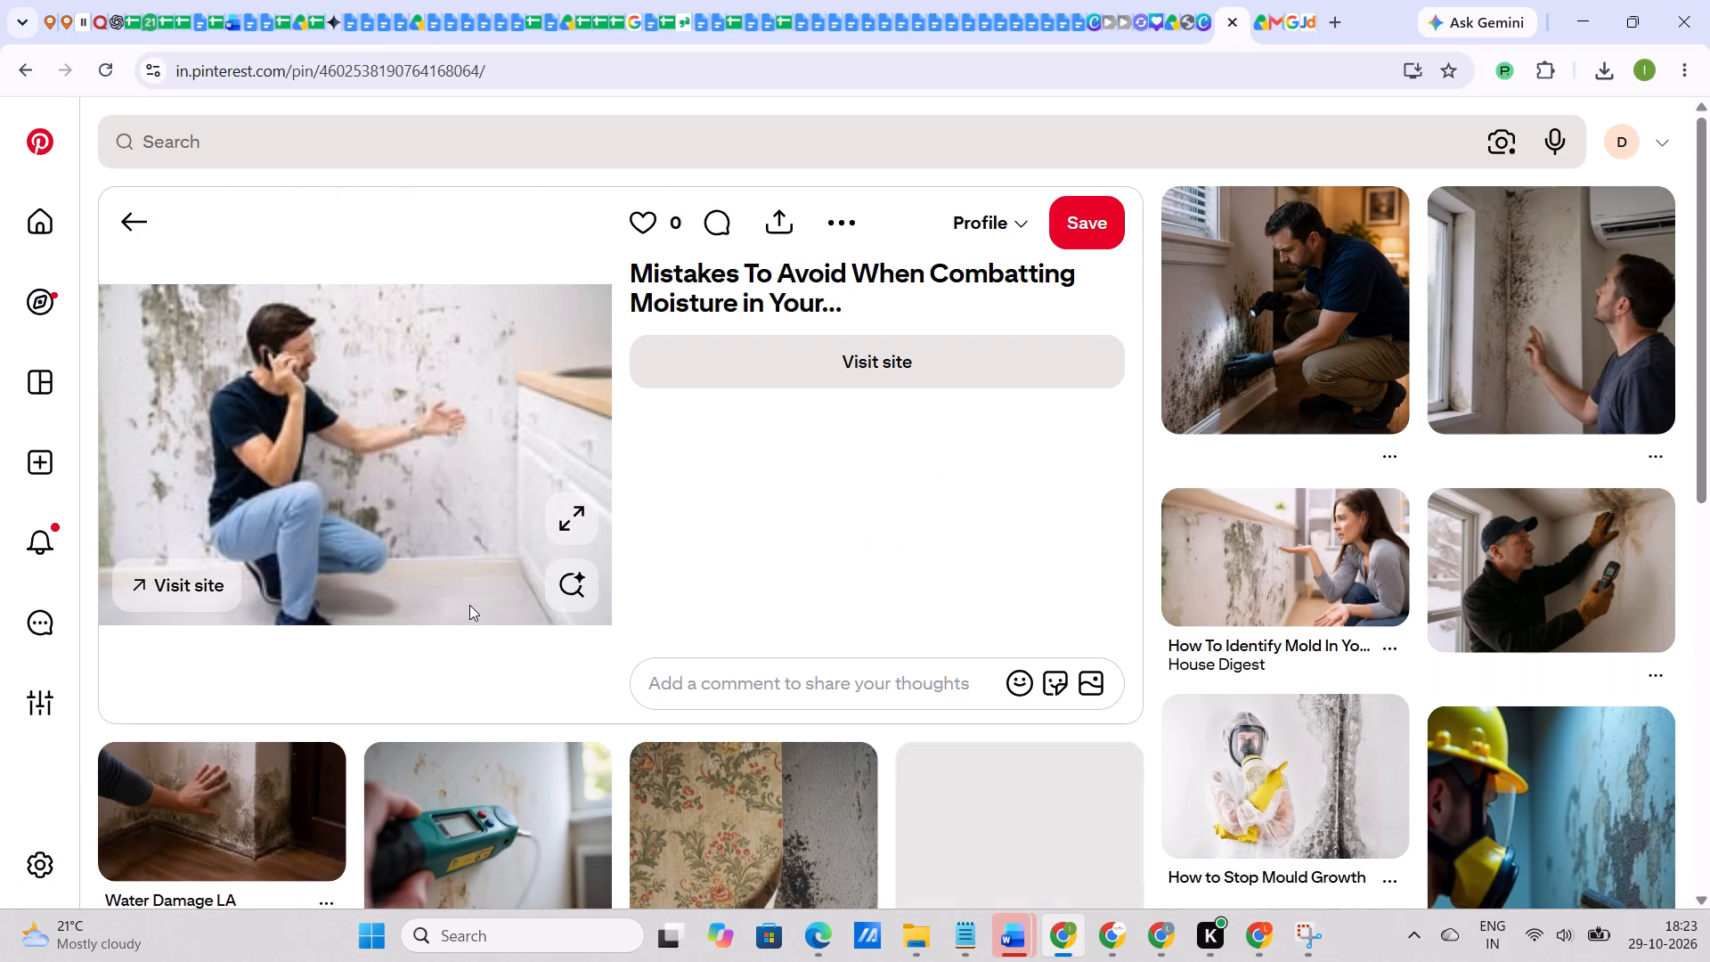
{"action": "scroll", "coordinate": [550, 610], "scroll_direction": "down", "scroll_amount": 2}
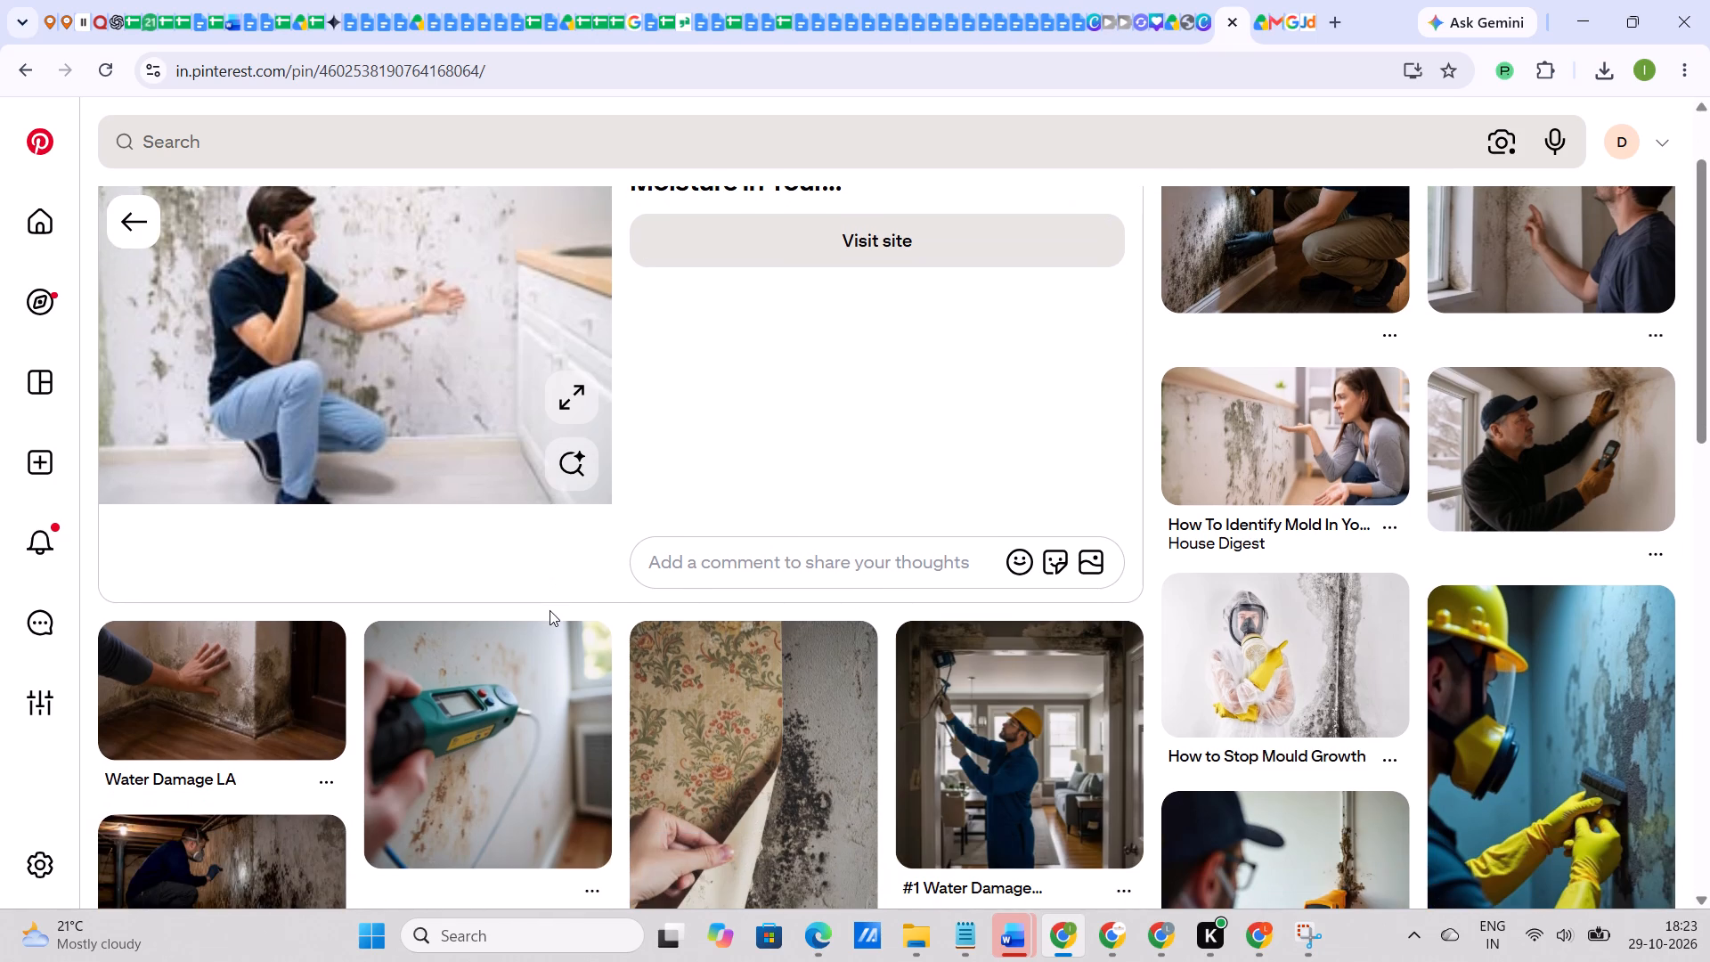
{"action": "scroll", "coordinate": [550, 610], "scroll_direction": "down", "scroll_amount": 3}
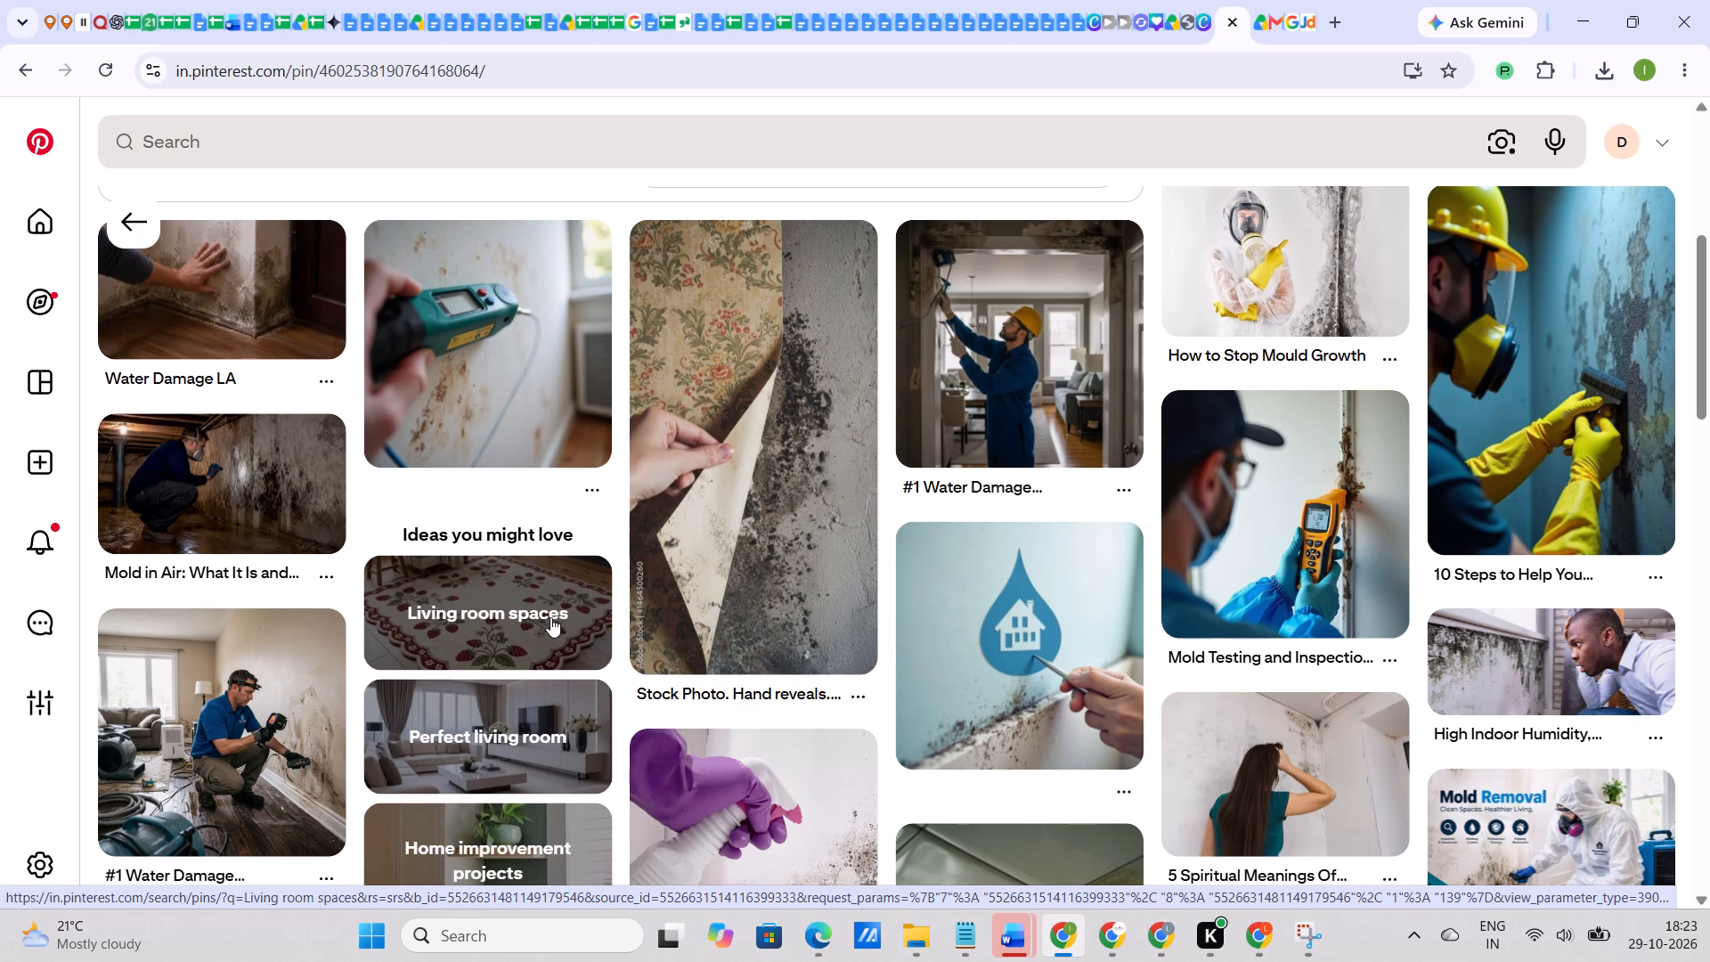
{"action": "scroll", "coordinate": [834, 670], "scroll_direction": "down", "scroll_amount": 3}
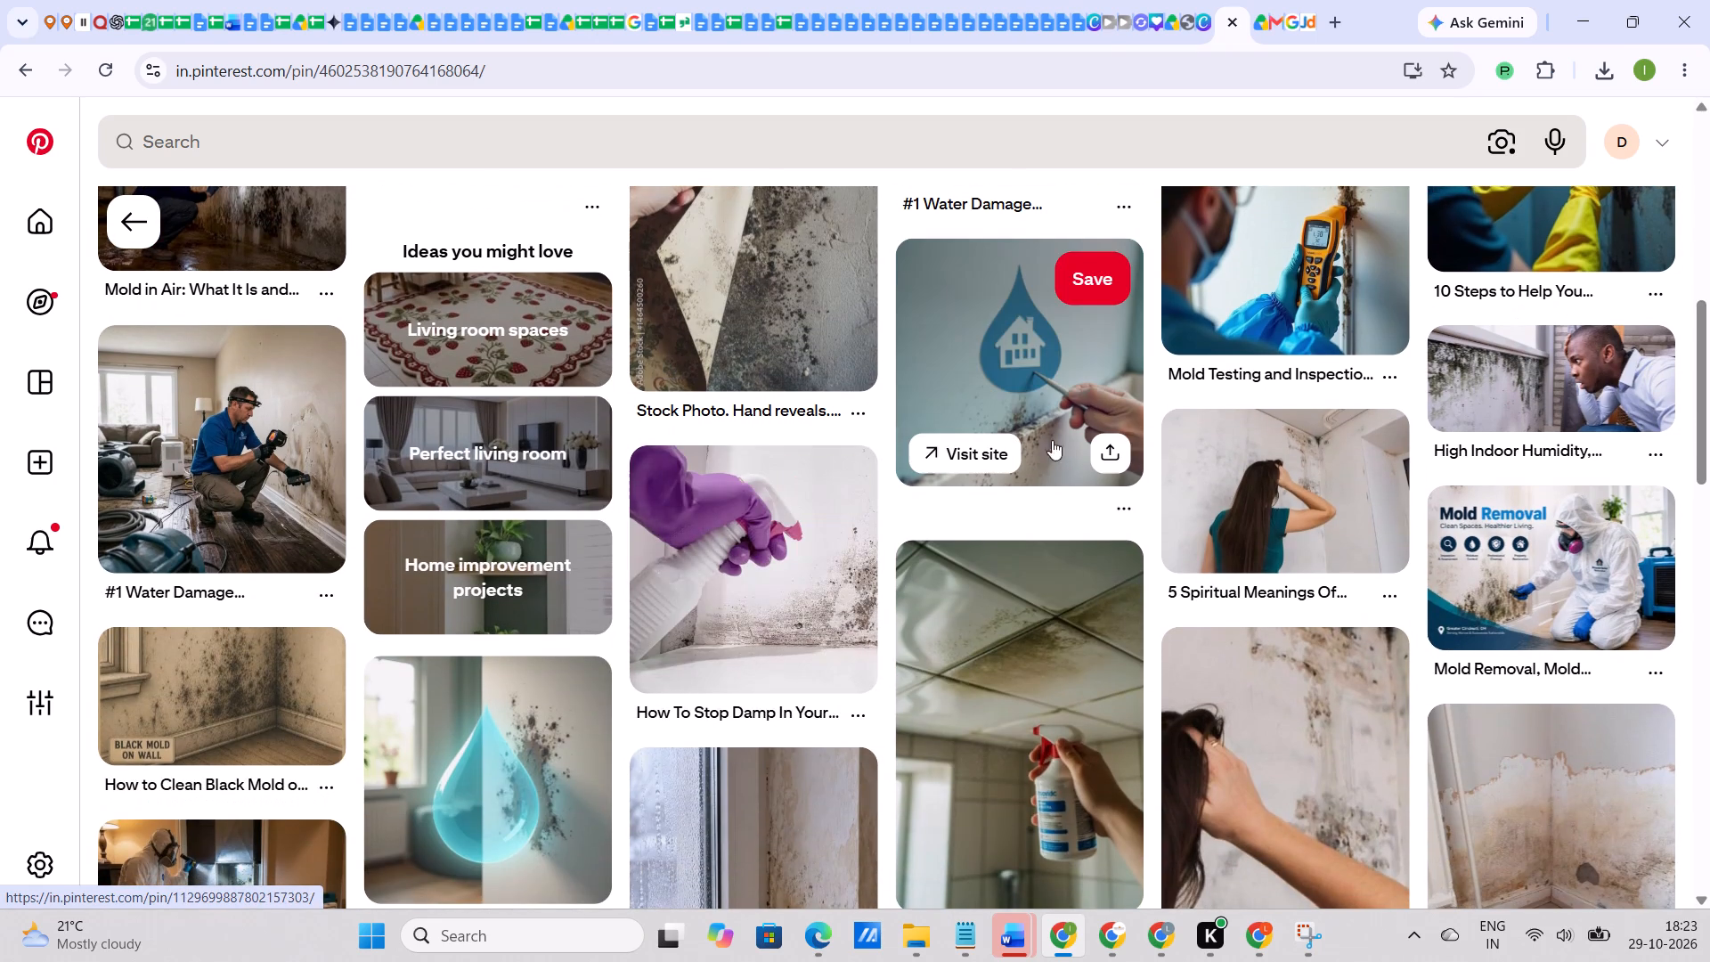
Open the Aqua Gods Waterproofing pin with the blue water-drop house and compare it with its related images.
{"action": "left_click", "coordinate": [1012, 396]}
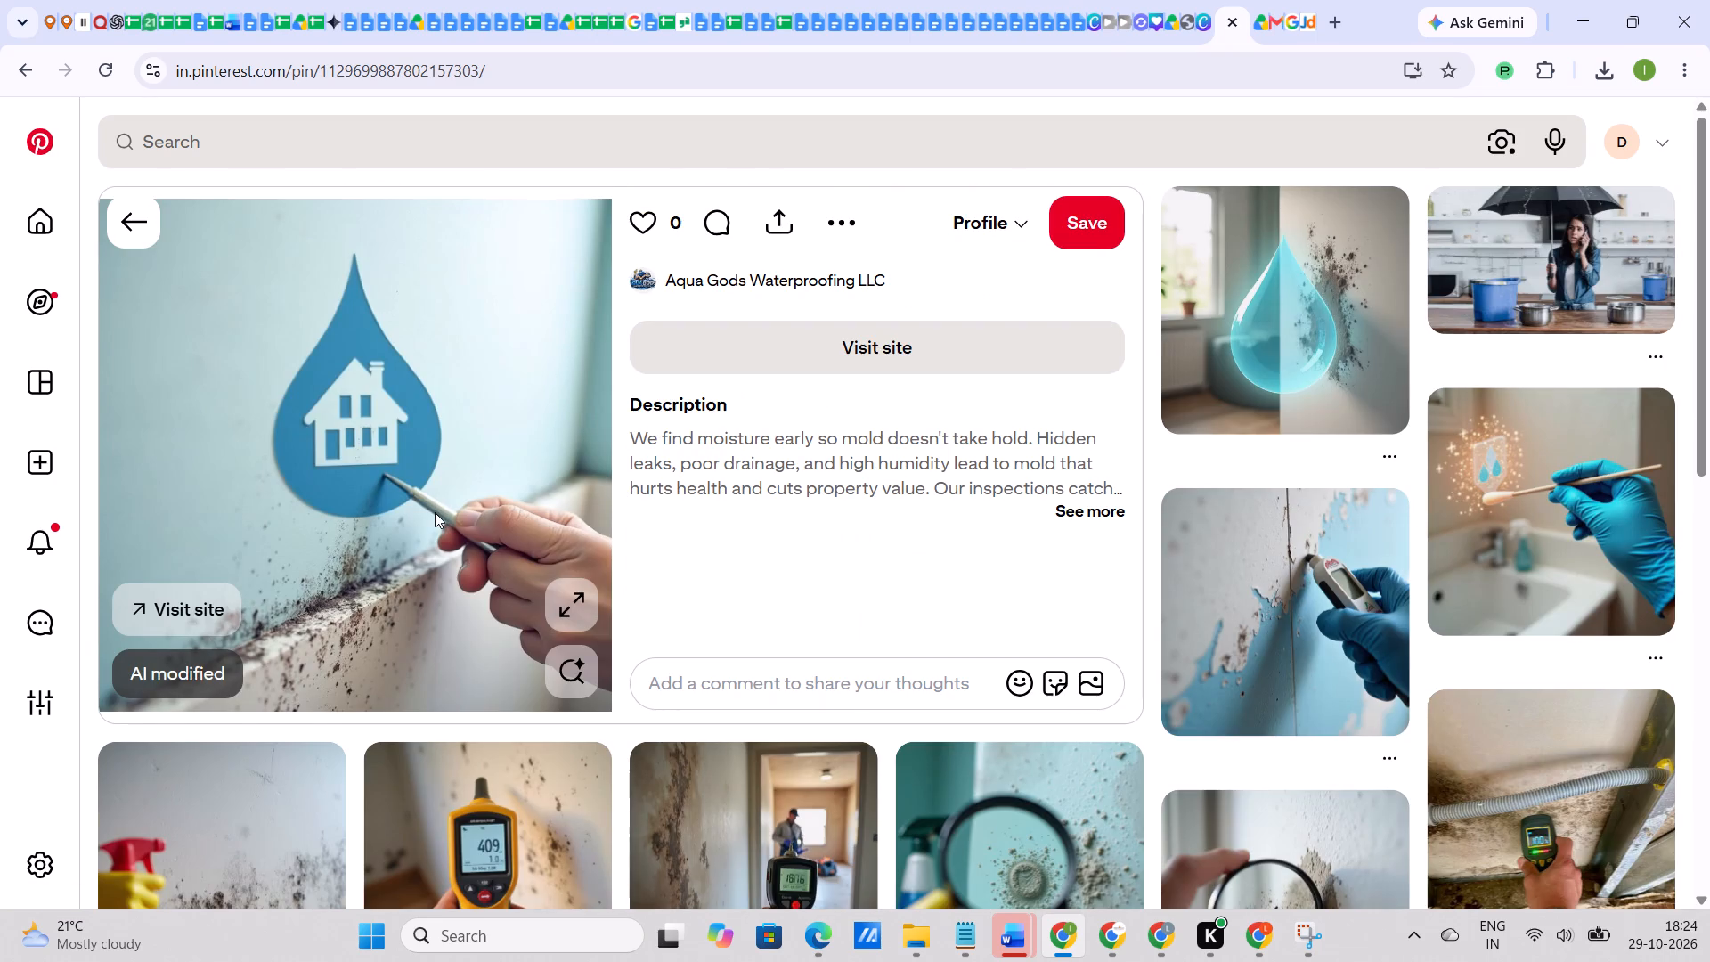
{"action": "scroll", "coordinate": [269, 465], "scroll_direction": "down", "scroll_amount": 1}
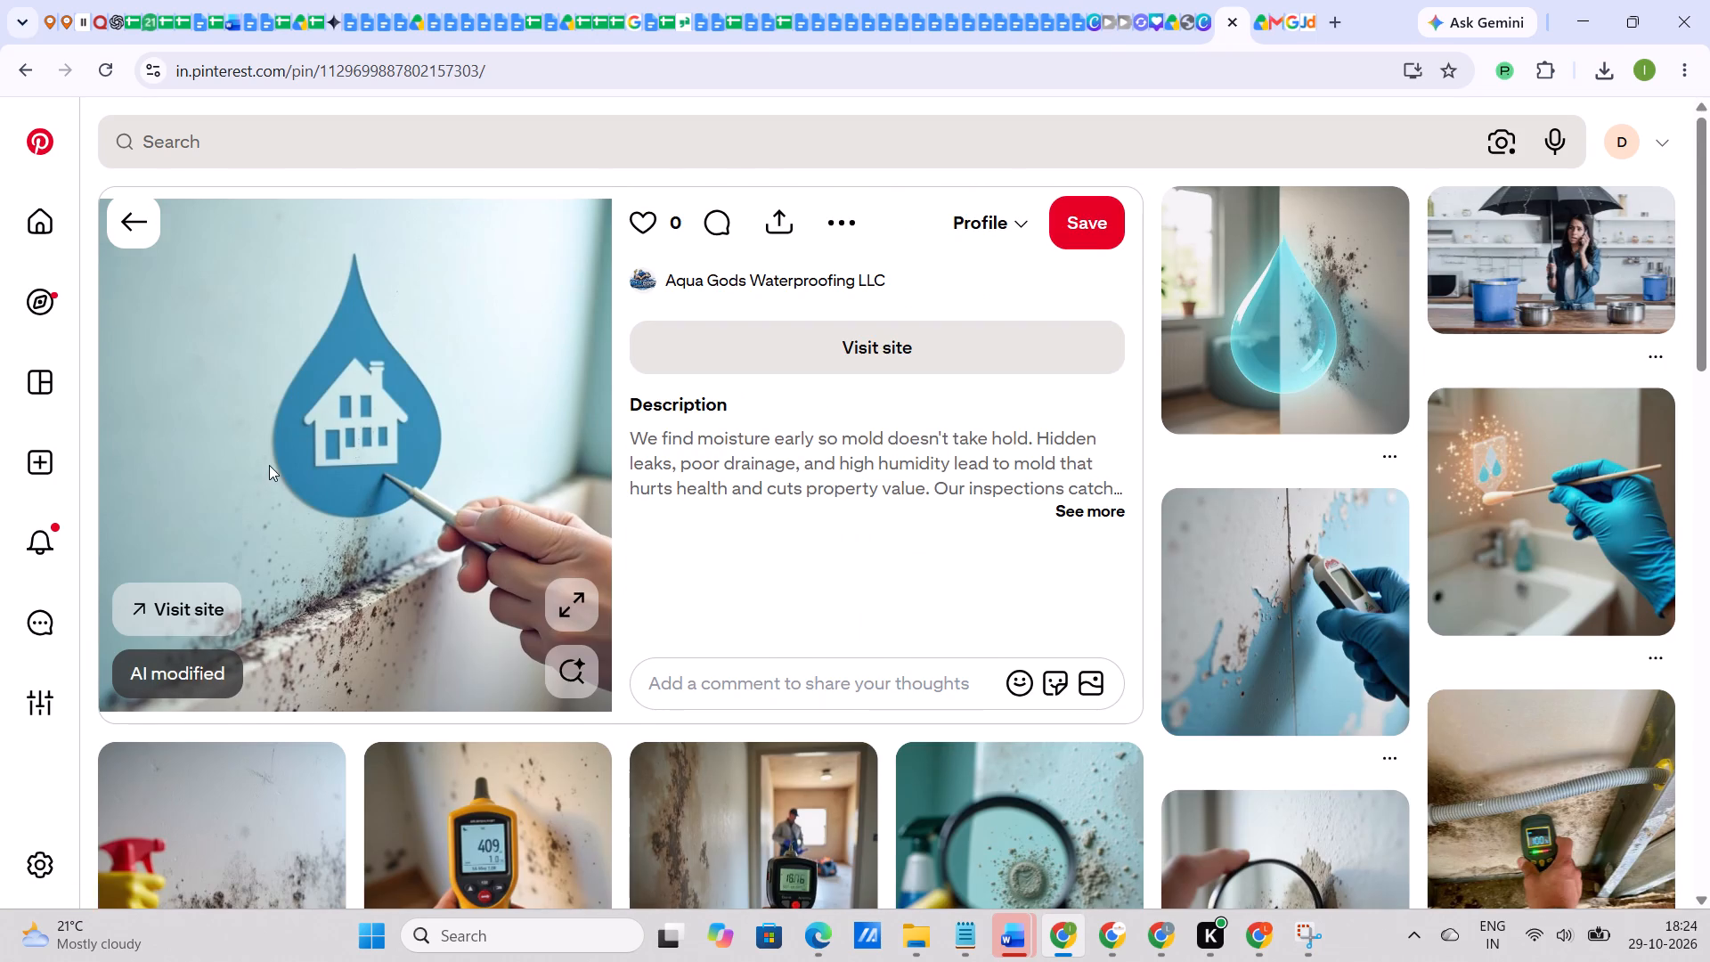
{"action": "scroll", "coordinate": [269, 465], "scroll_direction": "down", "scroll_amount": 4}
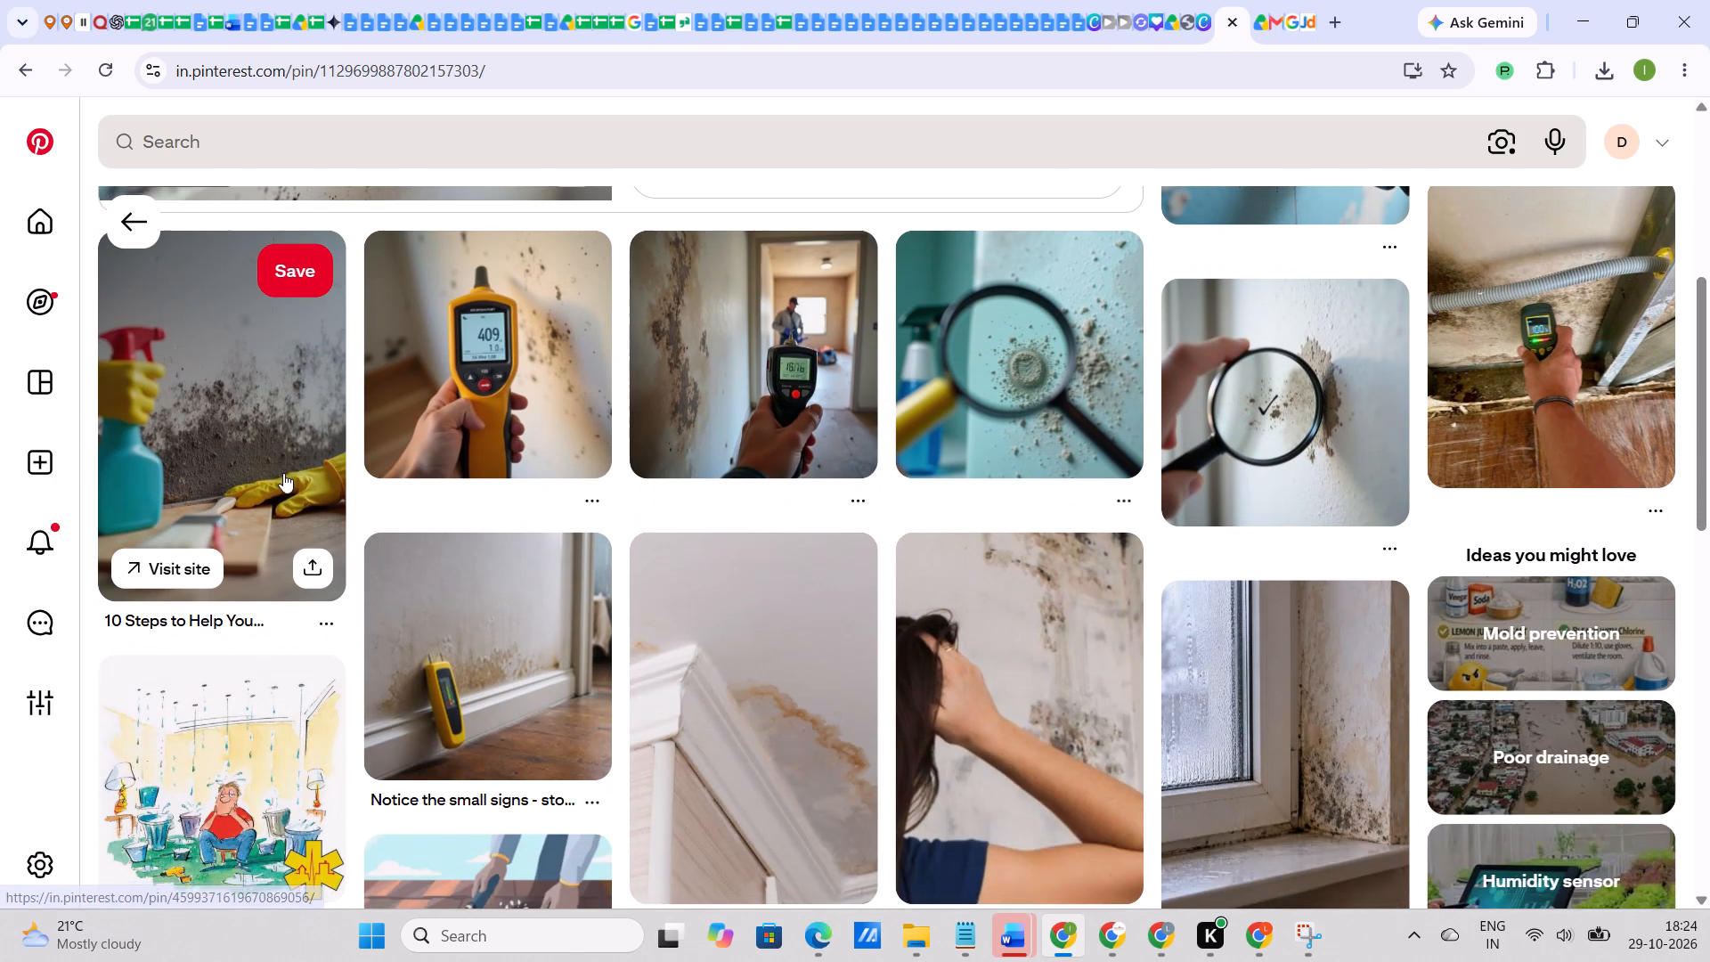
{"action": "scroll", "coordinate": [283, 473], "scroll_direction": "down", "scroll_amount": 4}
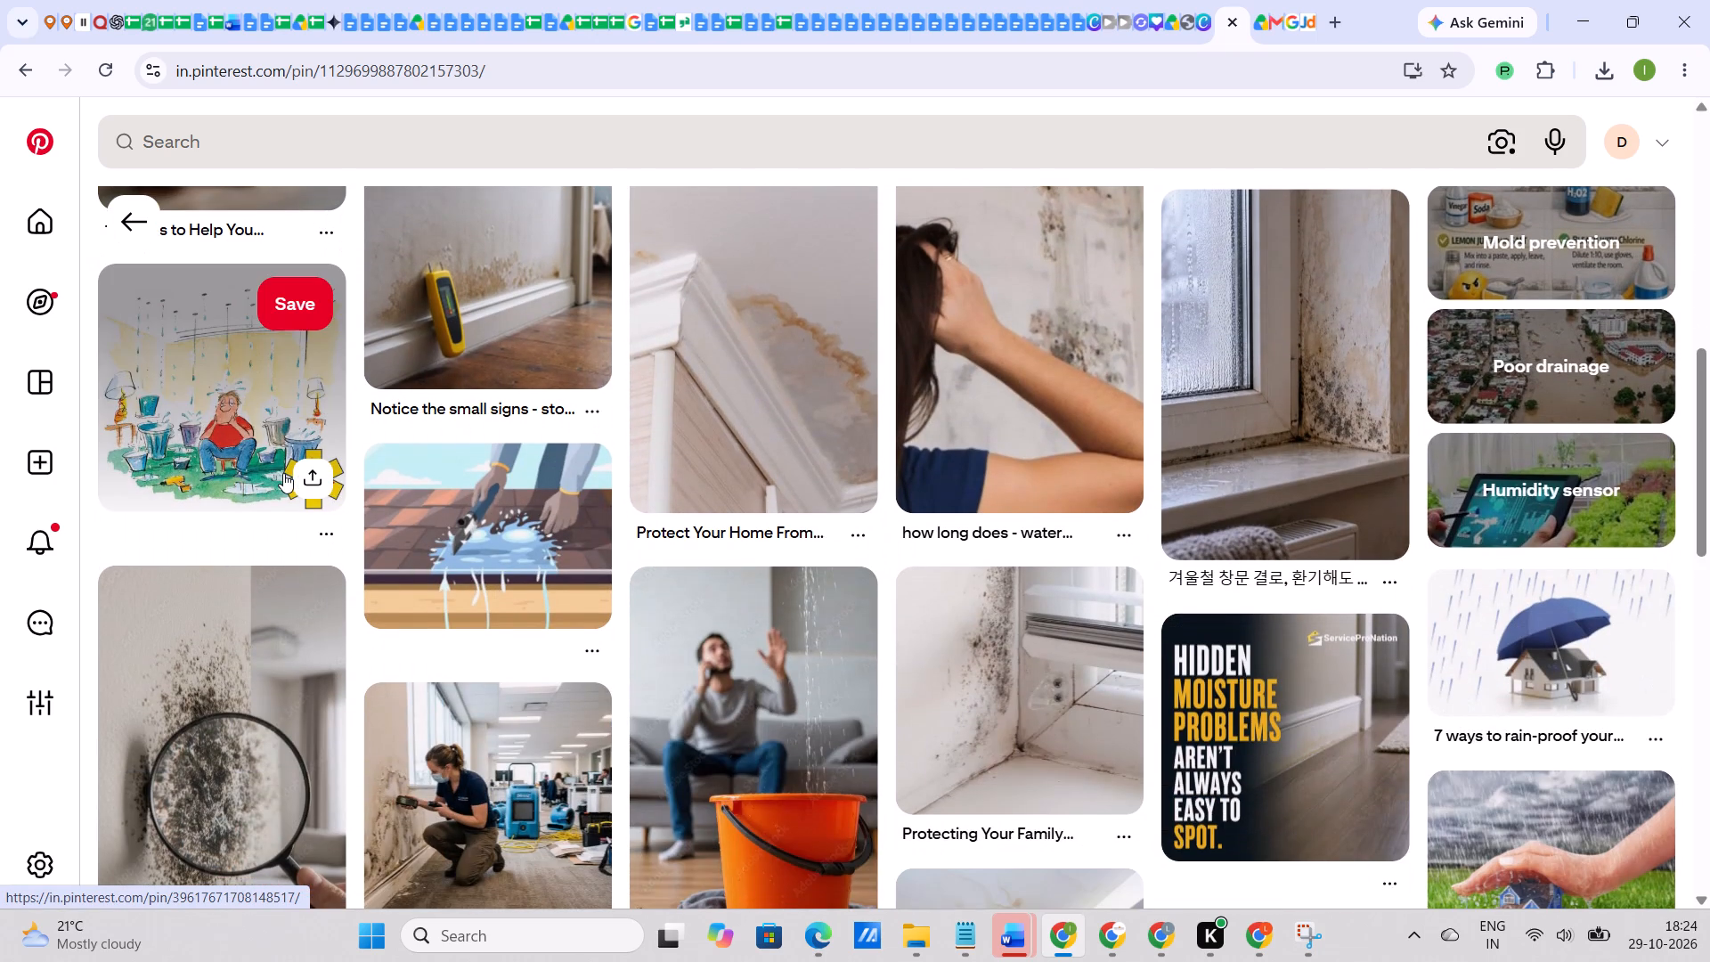
{"action": "scroll", "coordinate": [283, 473], "scroll_direction": "up", "scroll_amount": 10}
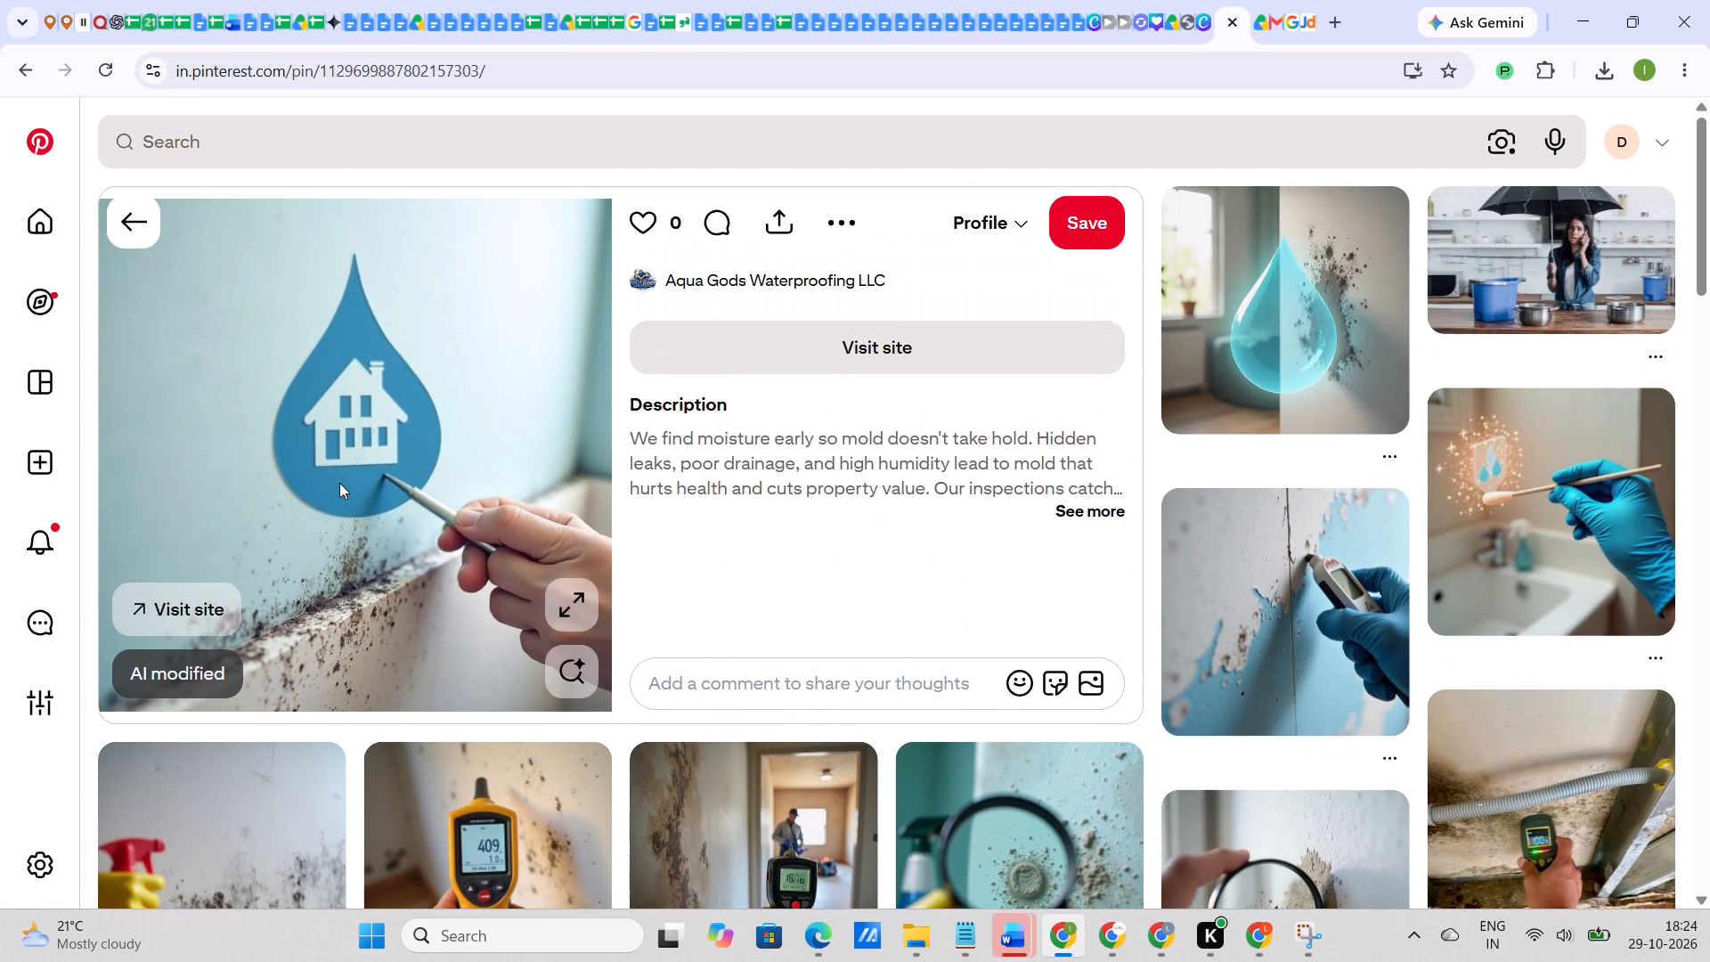
Save the Aqua Gods Waterproofing pin's water-drop house picture to the Downloads folder as a JPEG.
{"action": "right_click", "coordinate": [339, 483]}
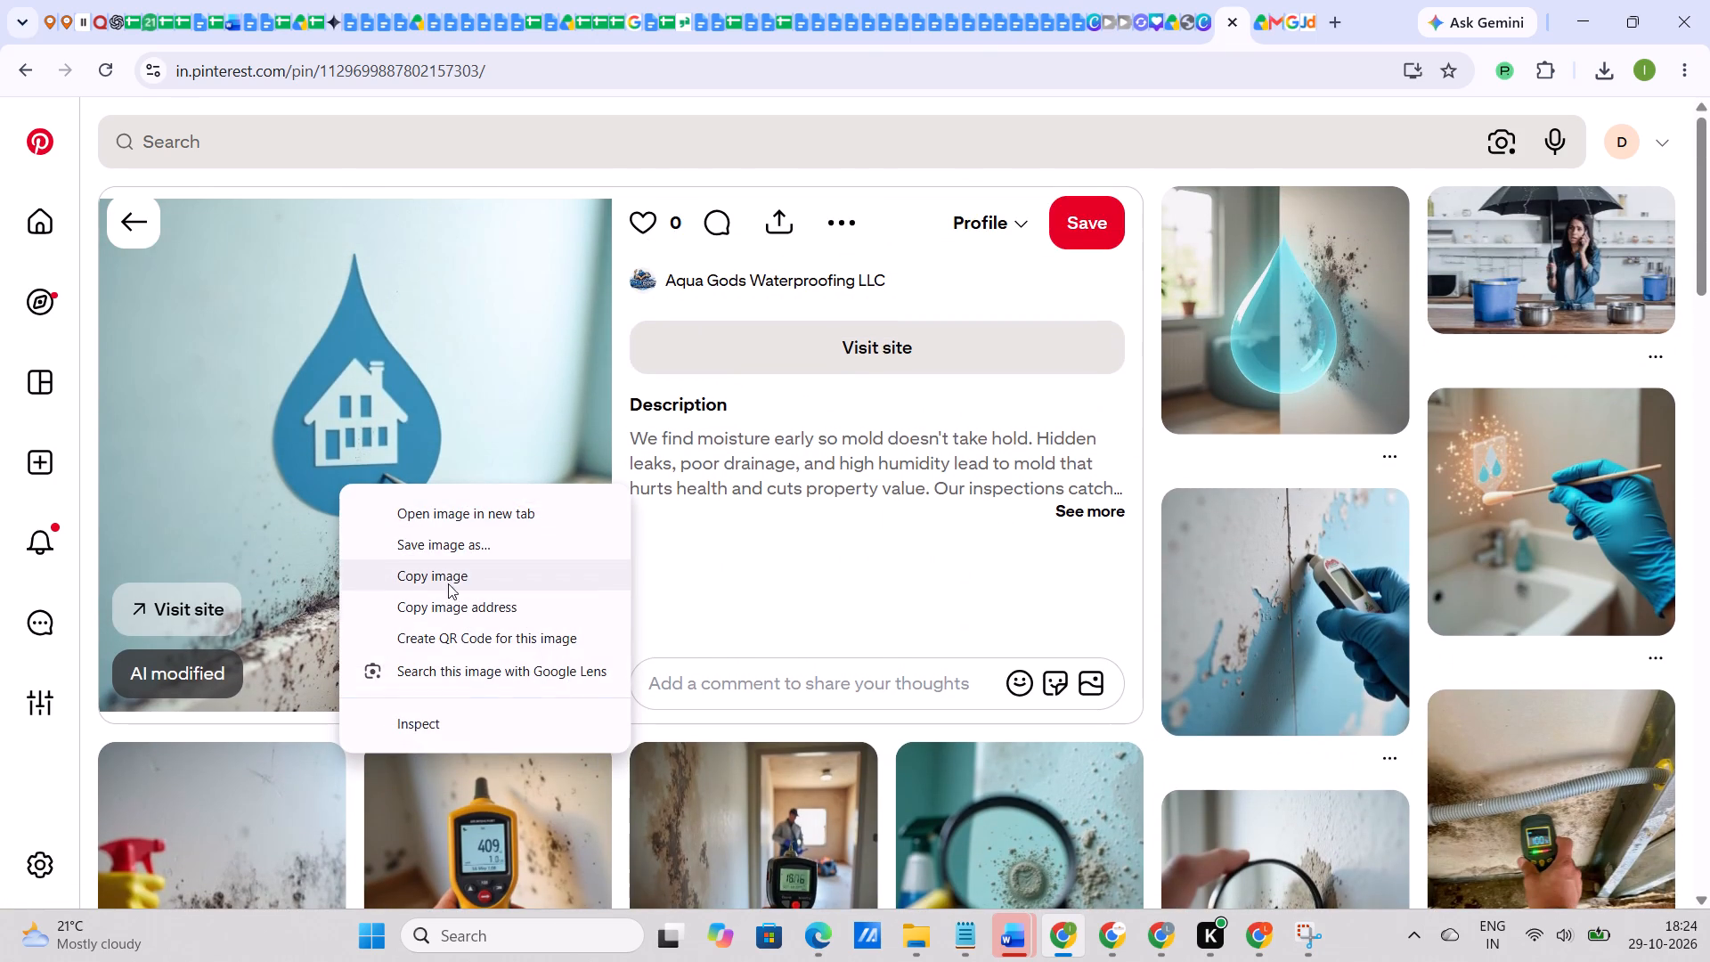
{"action": "left_click", "coordinate": [446, 556]}
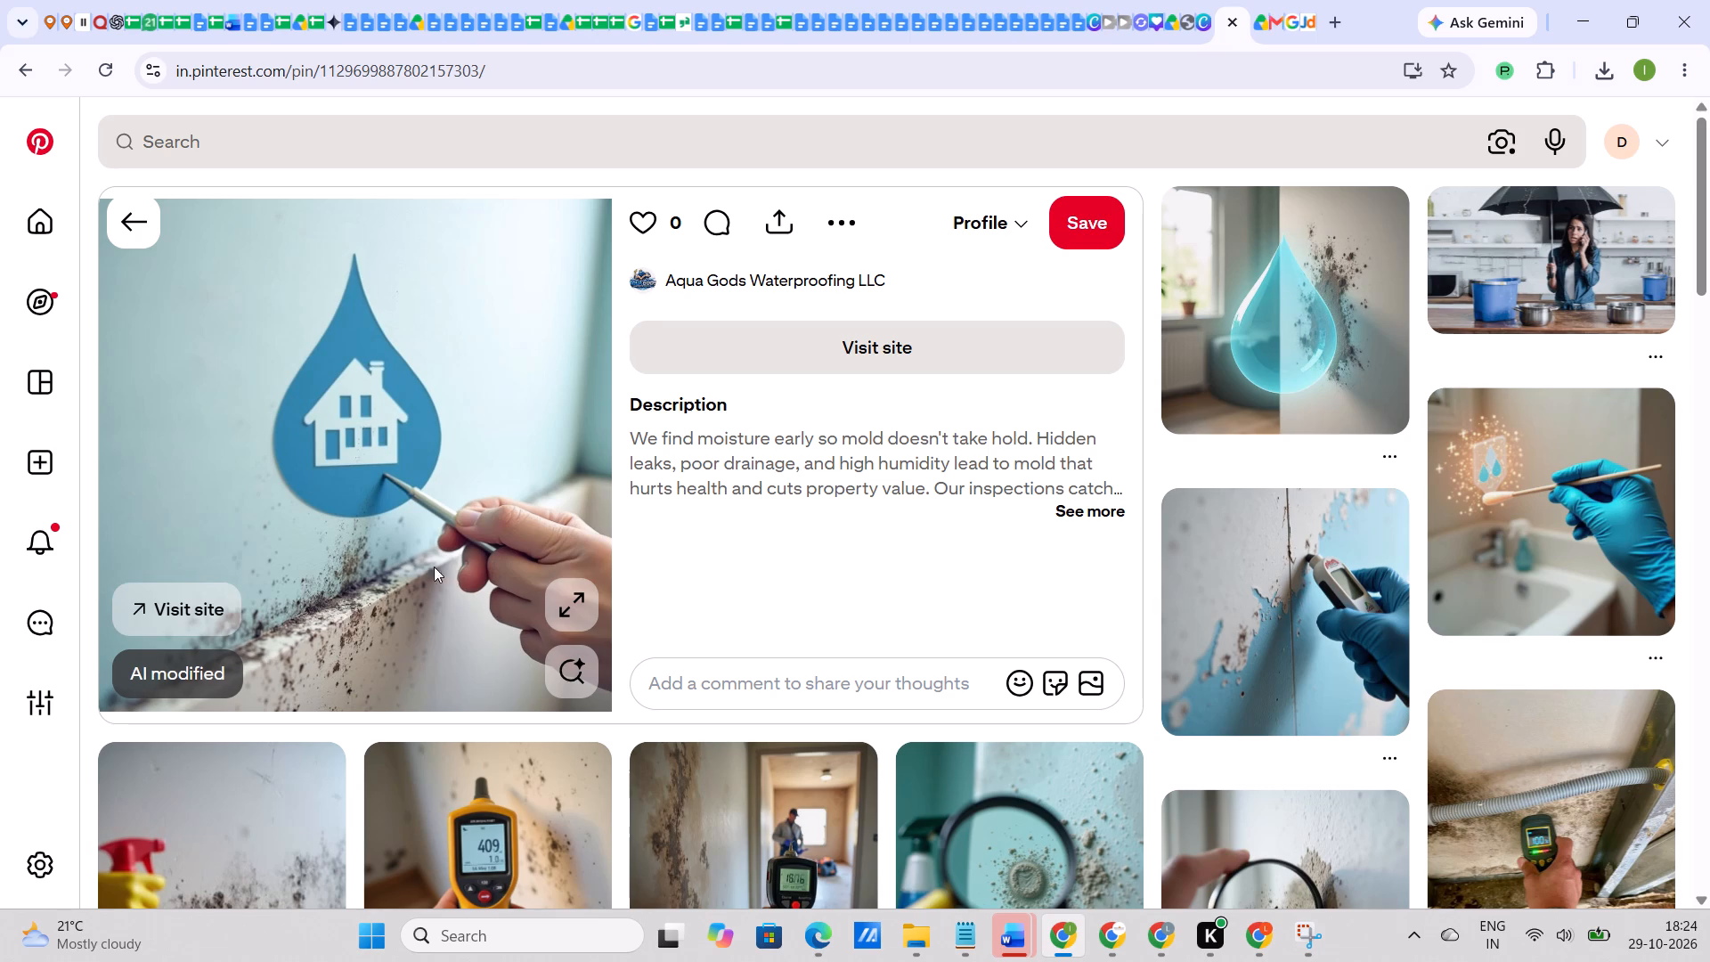
{"action": "right_click", "coordinate": [364, 352]}
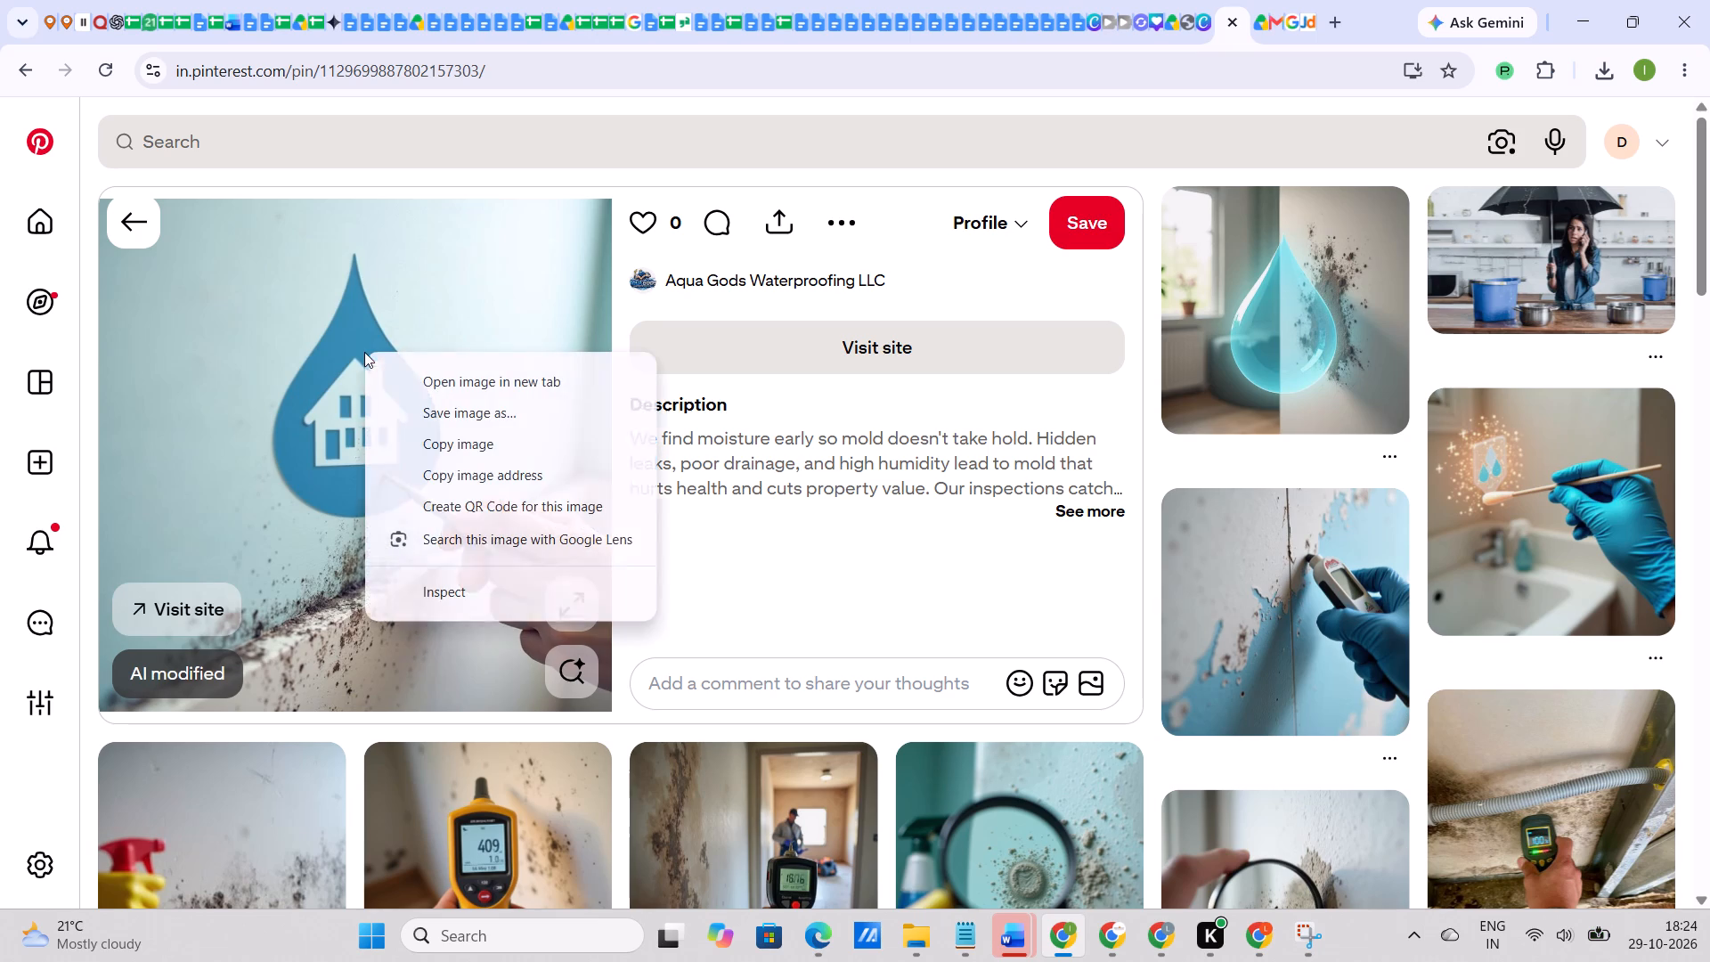
{"action": "left_click", "coordinate": [473, 416]}
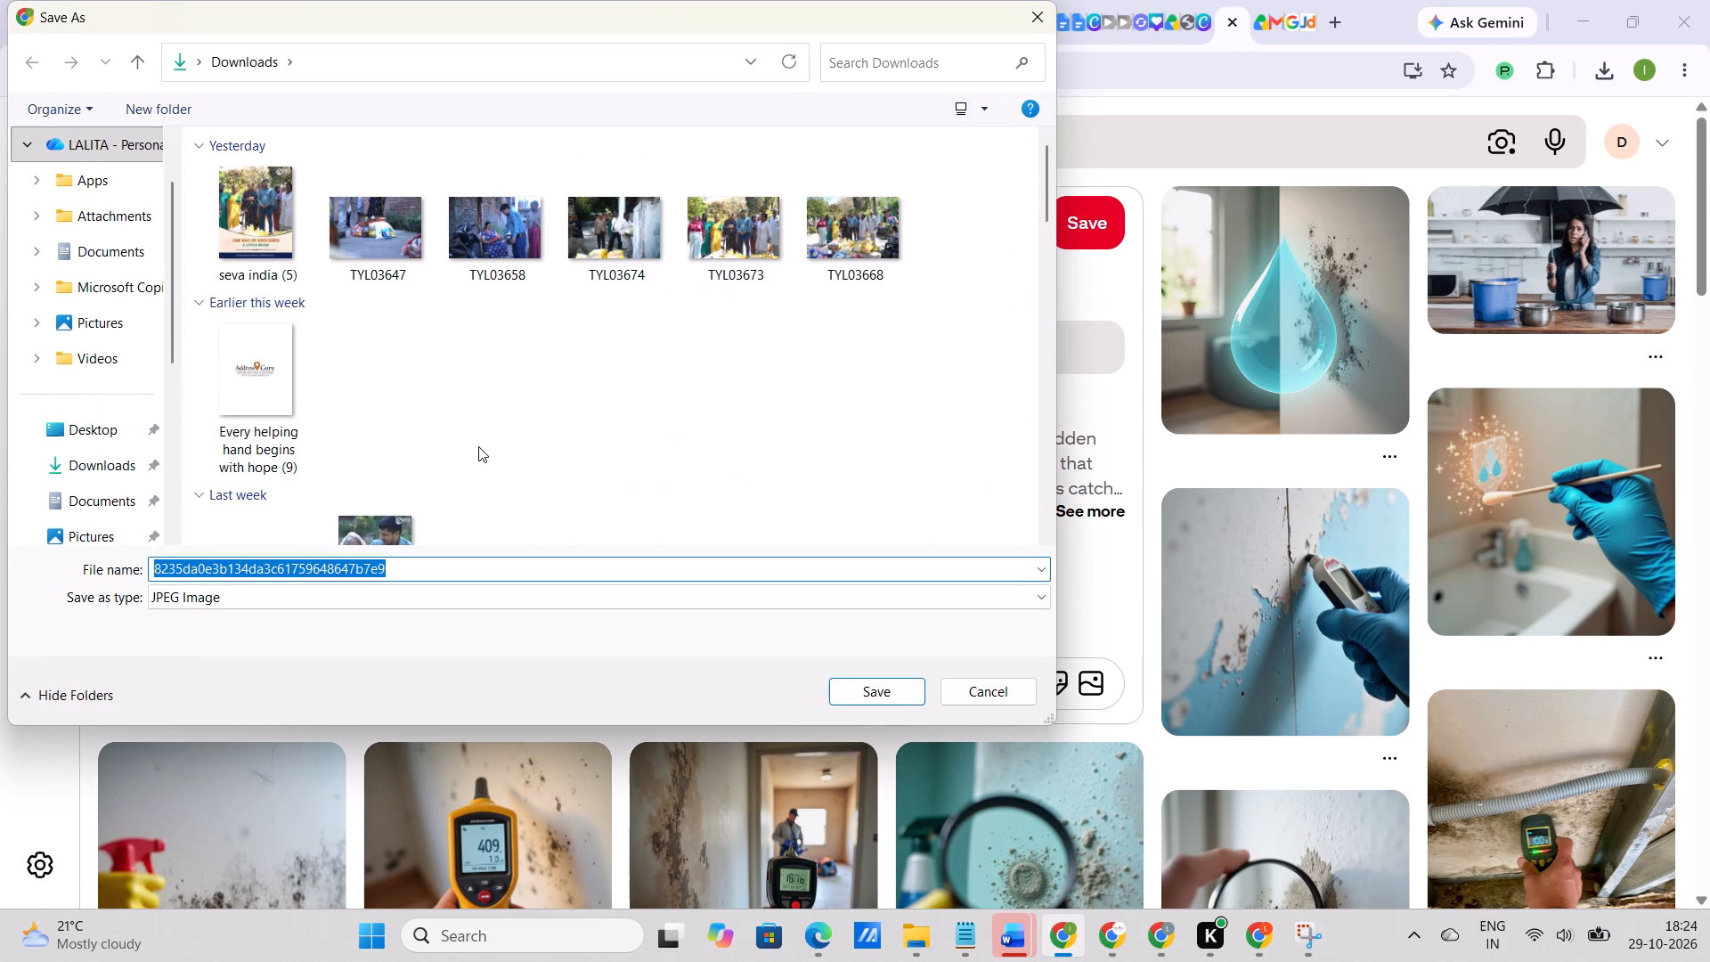
{"action": "left_click", "coordinate": [881, 697]}
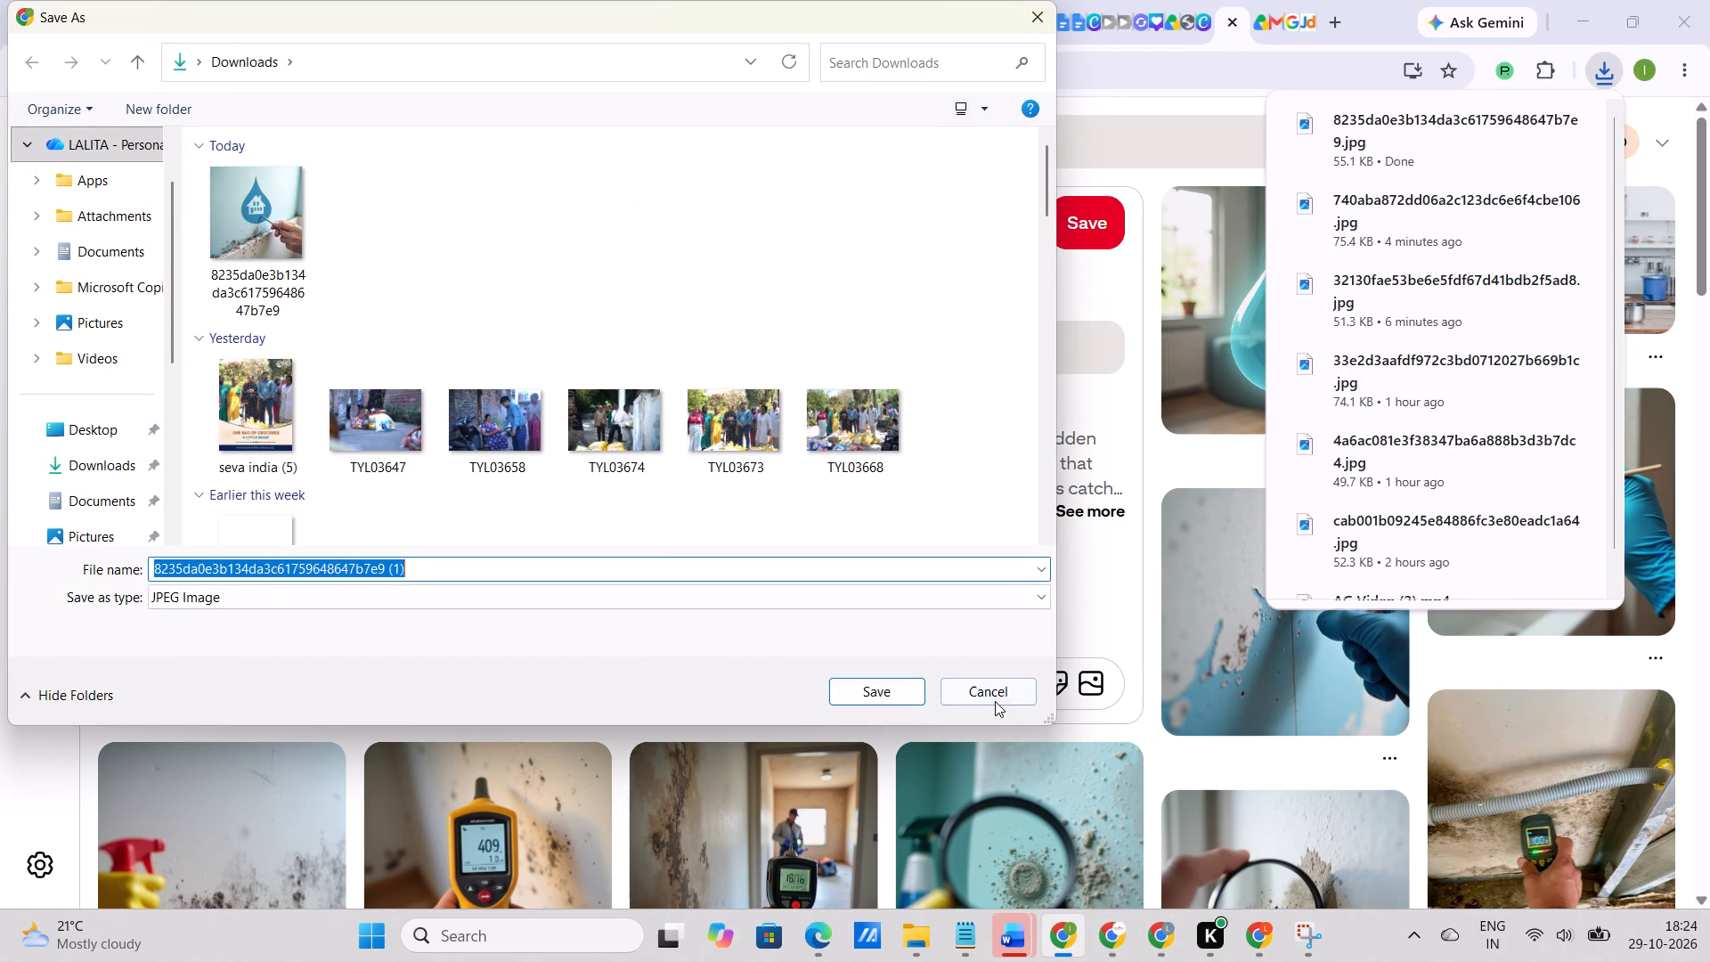
{"action": "left_click", "coordinate": [996, 702]}
Switch to CloudConvert's JPG to WEBP page and add the saved water-drop house JPG from Downloads.
{"action": "left_click", "coordinate": [1168, 944]}
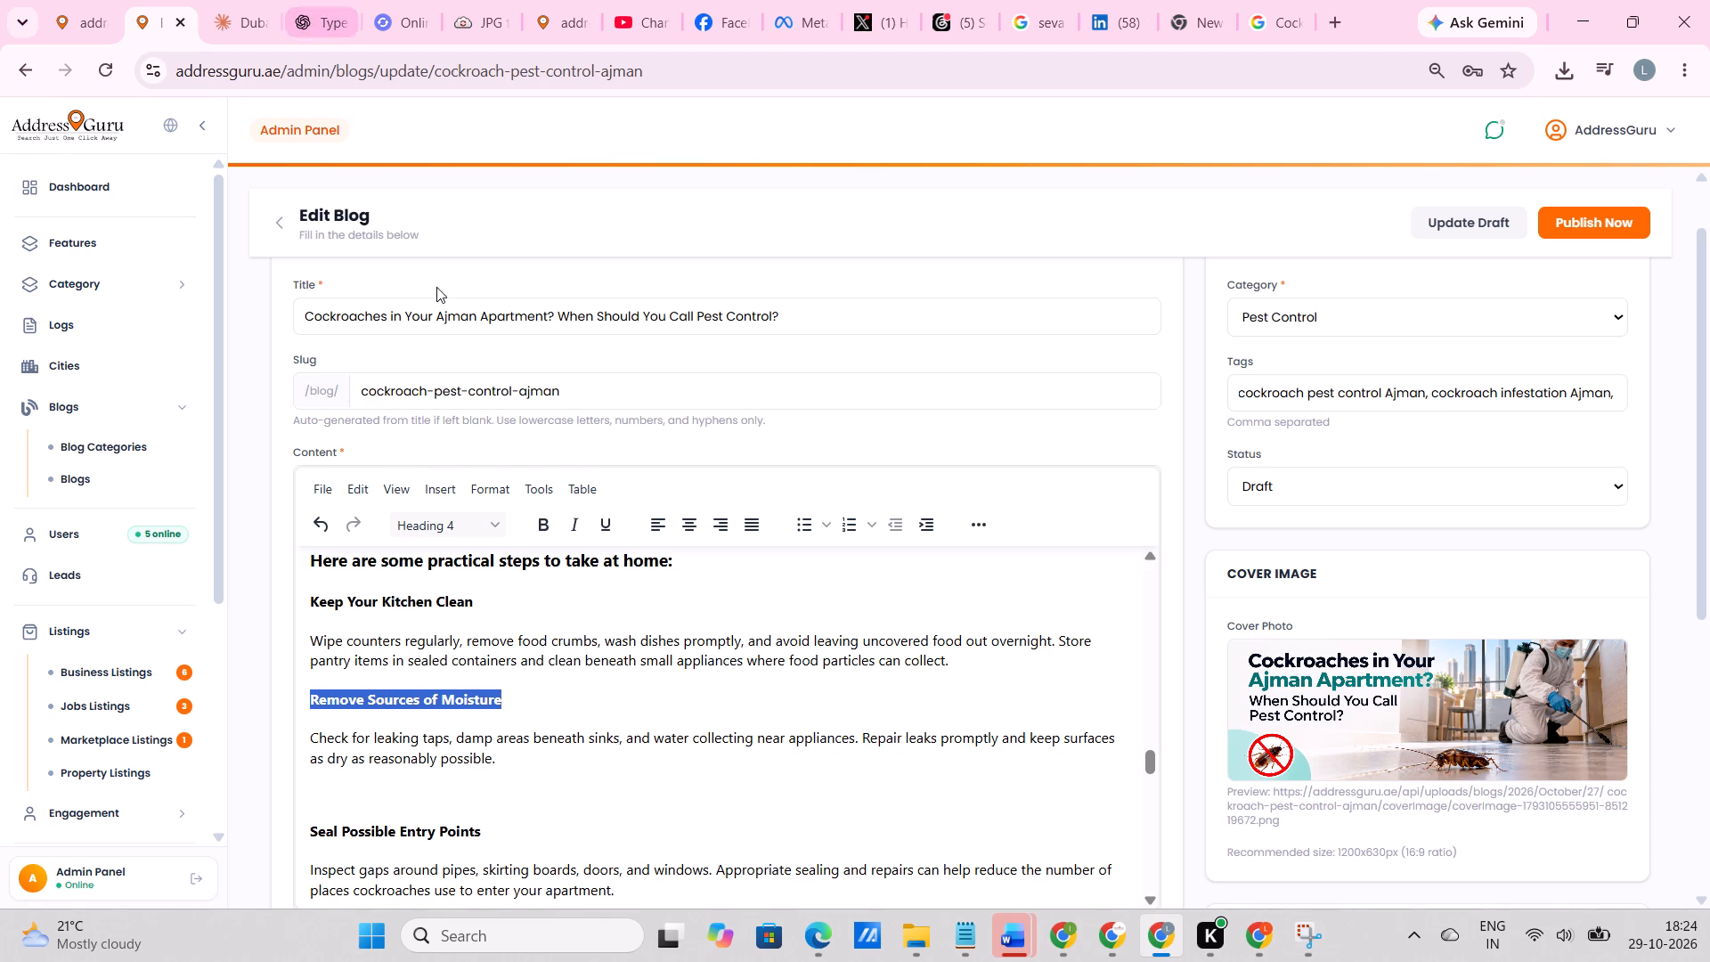
{"action": "left_click", "coordinate": [323, 773]}
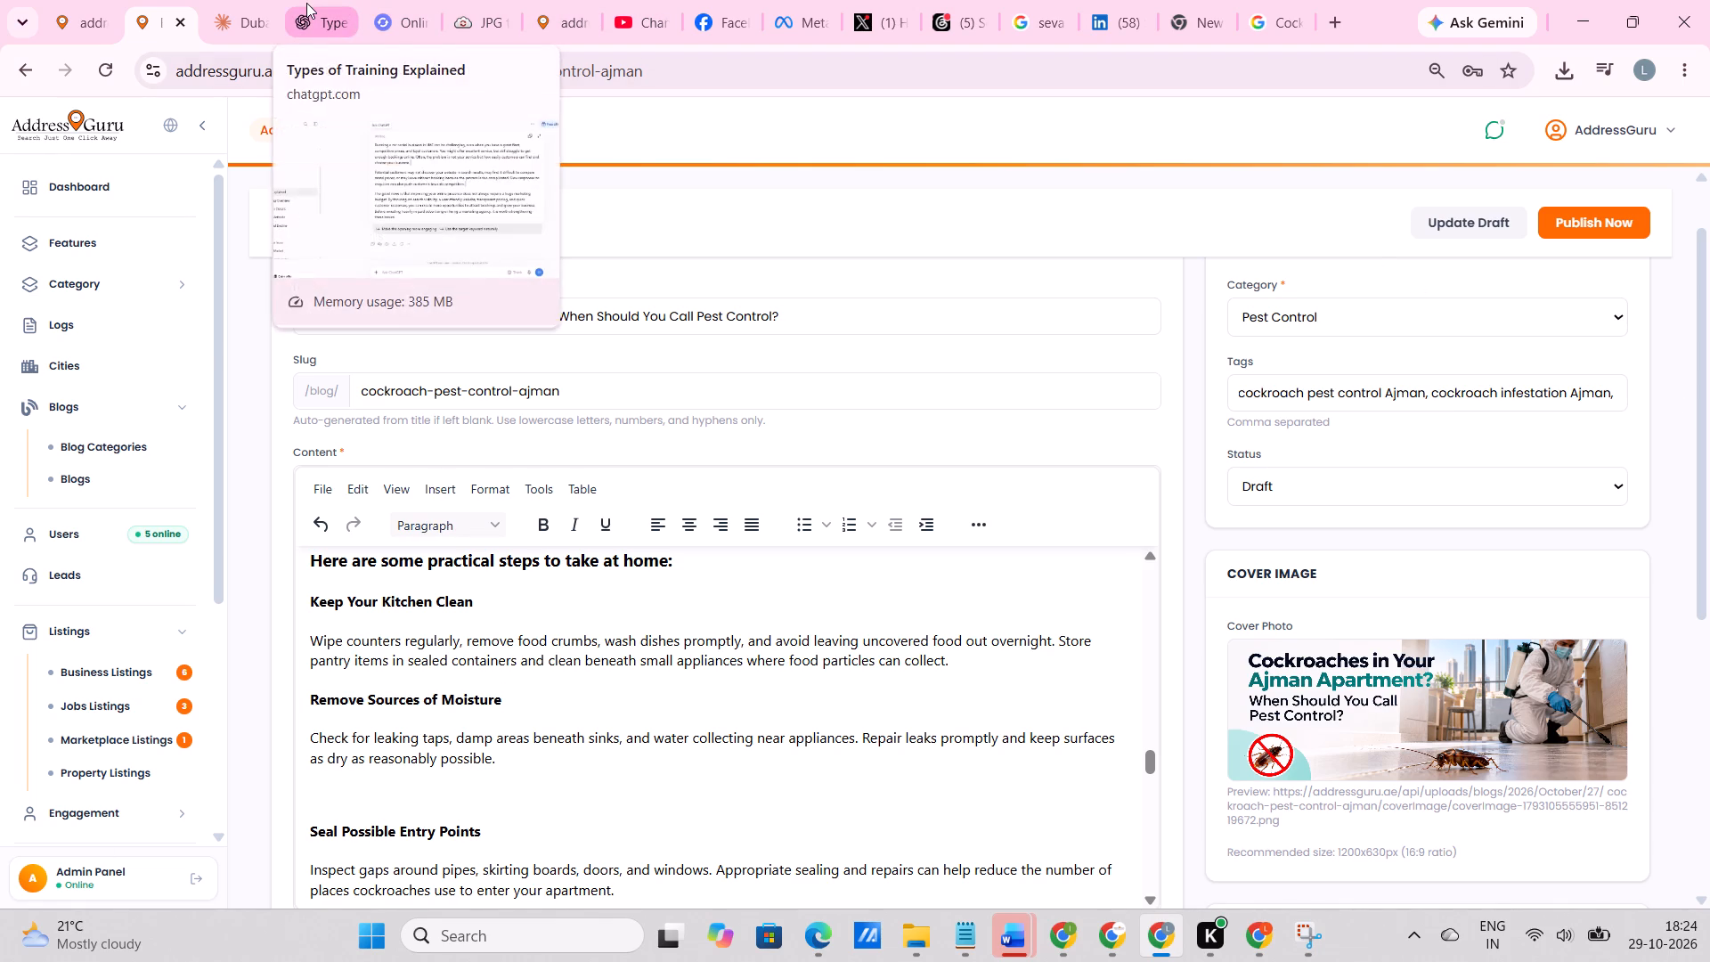
{"action": "left_click", "coordinate": [472, 0]}
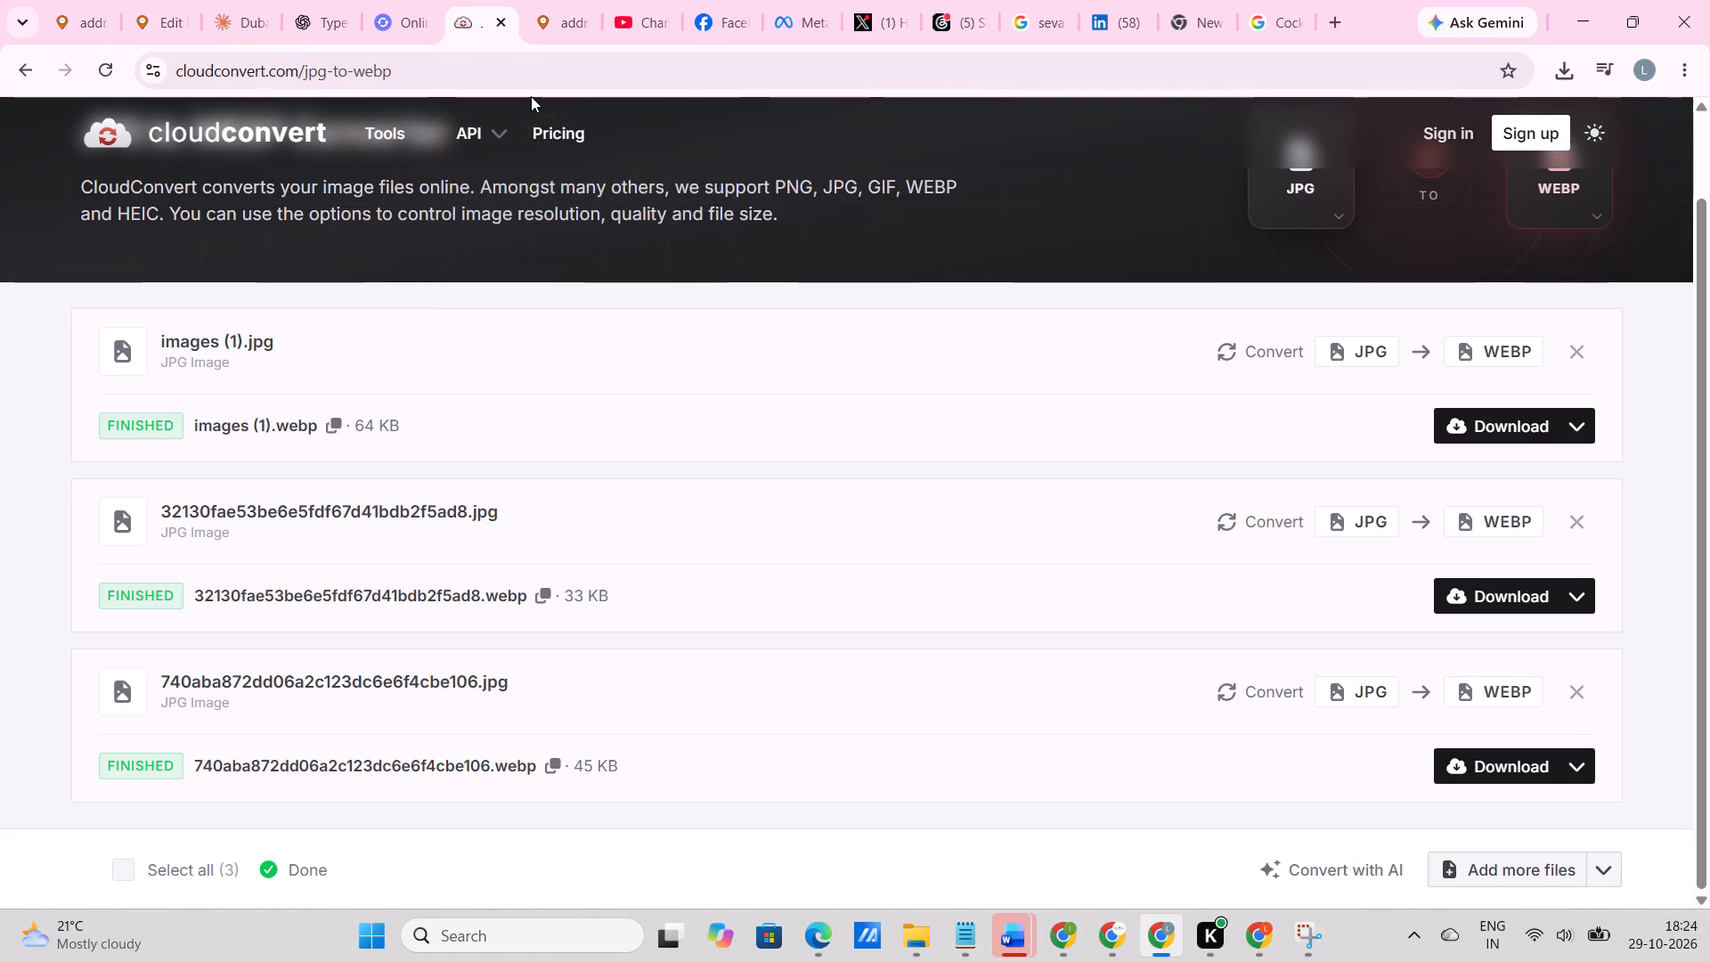
{"action": "scroll", "coordinate": [1261, 441], "scroll_direction": "left", "scroll_amount": 3}
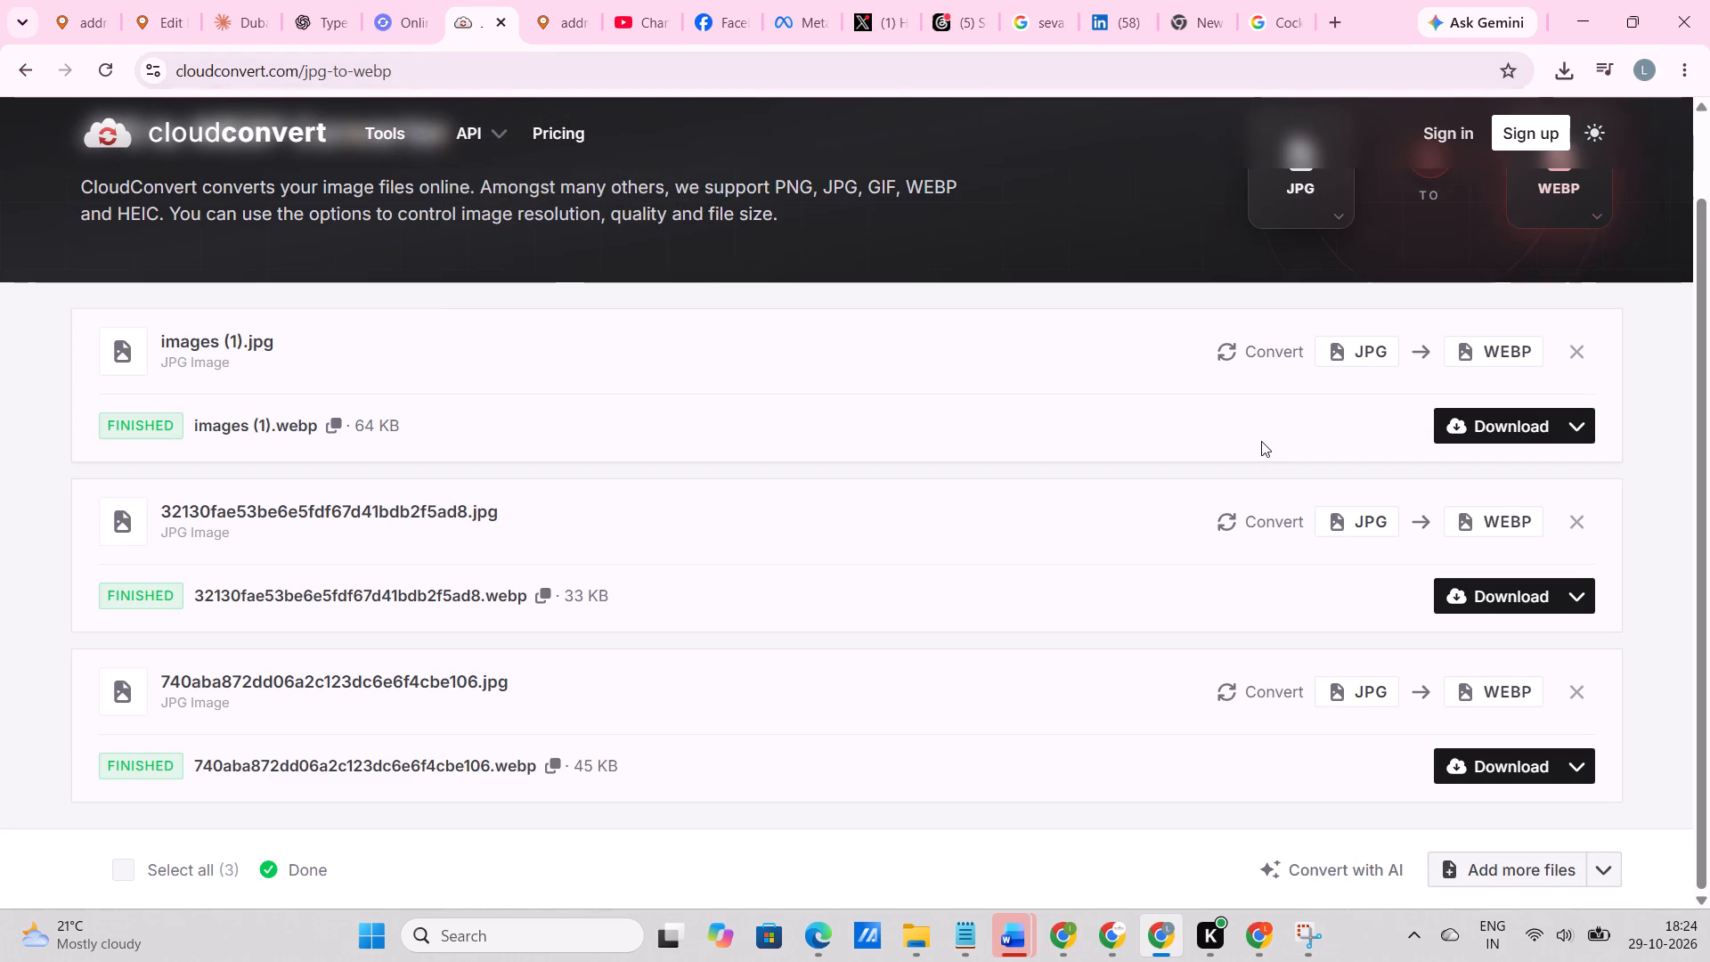
{"action": "scroll", "coordinate": [1261, 441], "scroll_direction": "down", "scroll_amount": 2}
{"action": "scroll", "coordinate": [1500, 498], "scroll_direction": "down", "scroll_amount": 2}
{"action": "scroll", "coordinate": [1455, 786], "scroll_direction": "down", "scroll_amount": 1}
{"action": "left_click", "coordinate": [1494, 868]}
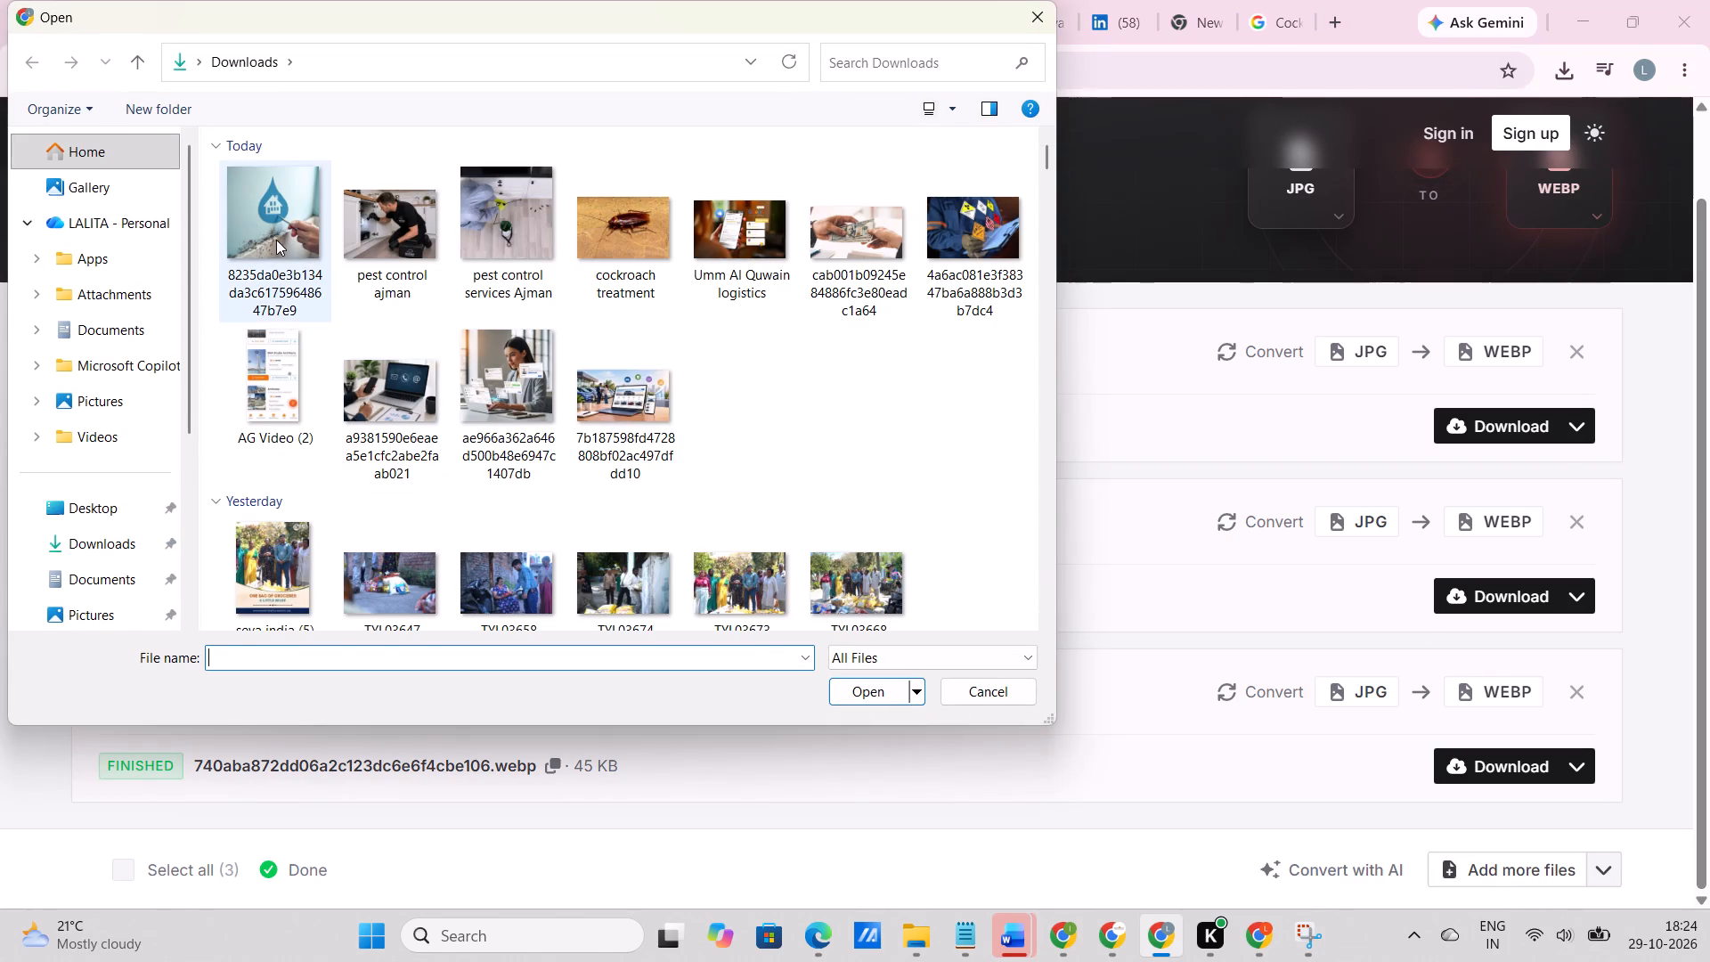
{"action": "left_click", "coordinate": [276, 240]}
{"action": "left_click", "coordinate": [863, 688]}
Convert the added water-drop house JPG to WEBP.
{"action": "scroll", "coordinate": [1505, 746], "scroll_direction": "down", "scroll_amount": 2}
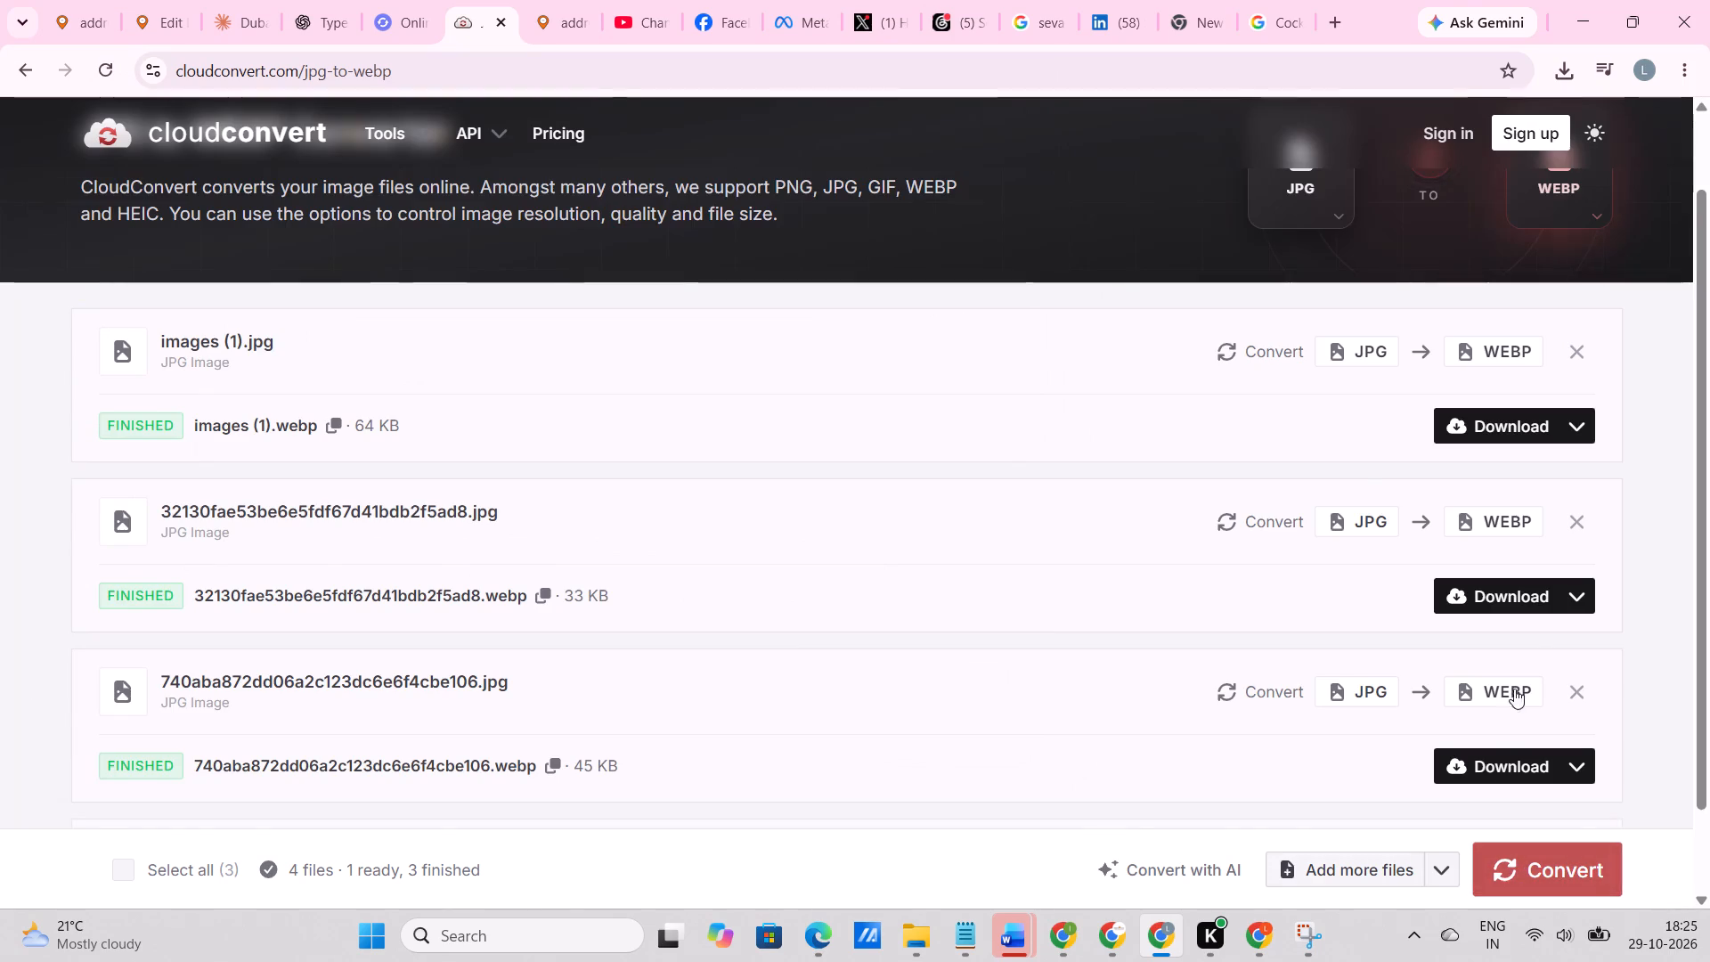
{"action": "scroll", "coordinate": [1514, 689], "scroll_direction": "down", "scroll_amount": 4}
{"action": "scroll", "coordinate": [1519, 787], "scroll_direction": "down", "scroll_amount": 2}
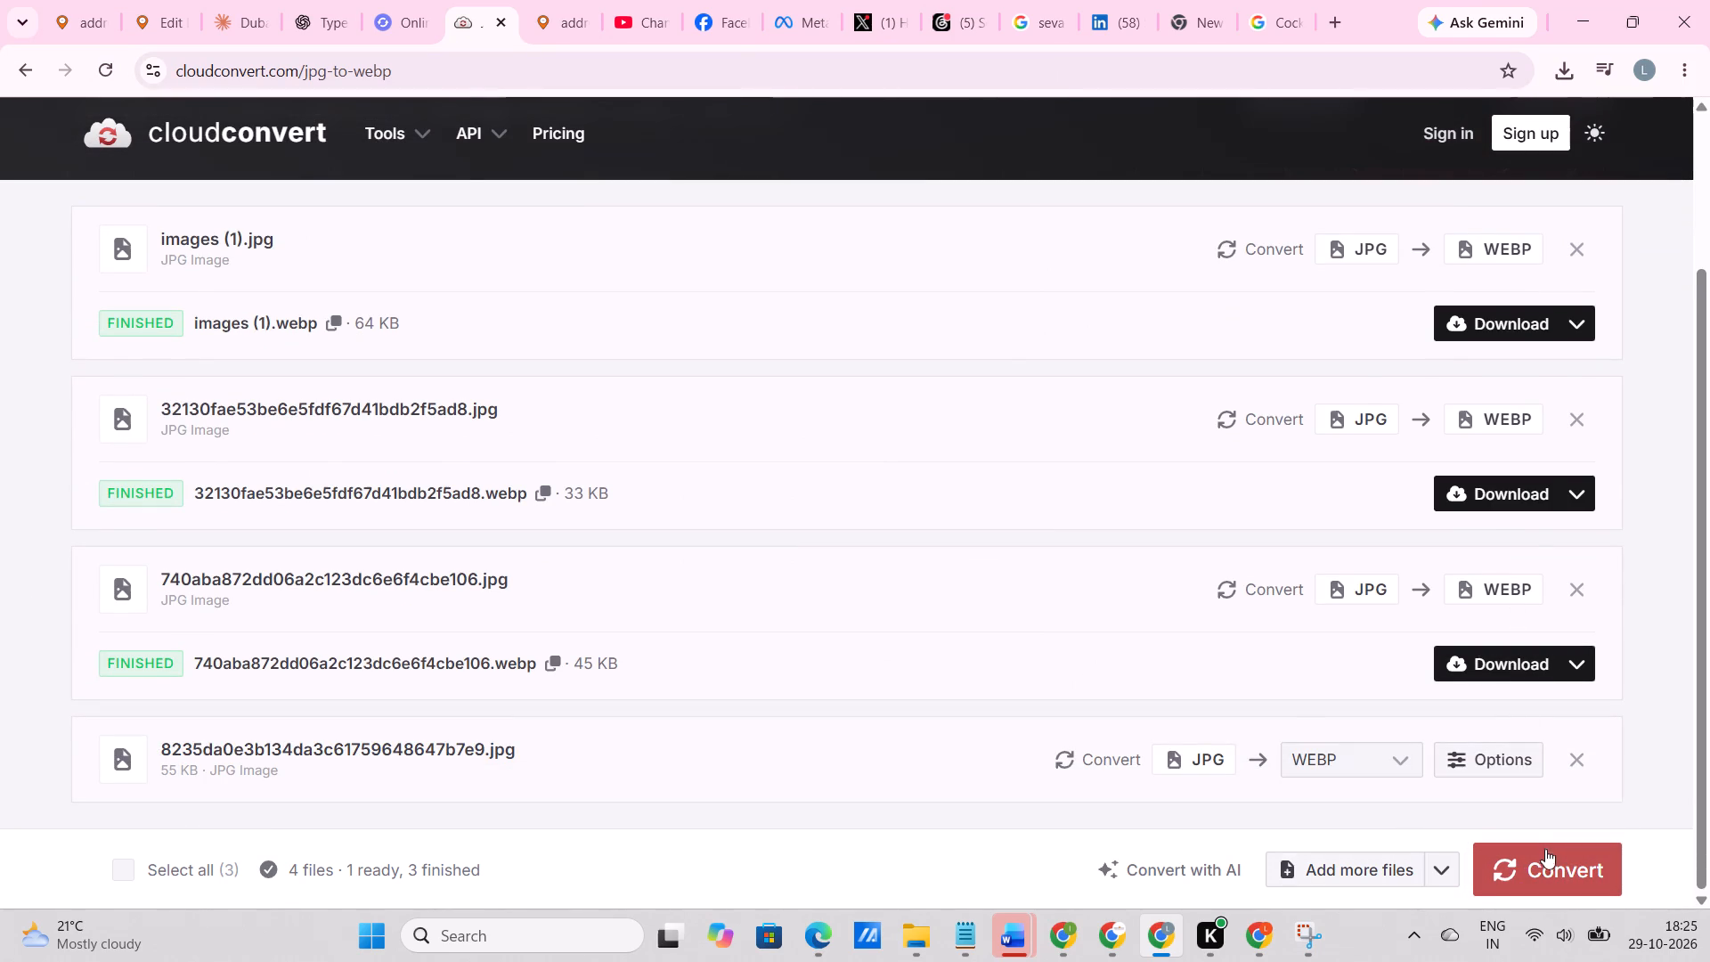
{"action": "left_click", "coordinate": [1545, 852]}
{"action": "scroll", "coordinate": [1486, 712], "scroll_direction": "down", "scroll_amount": 6}
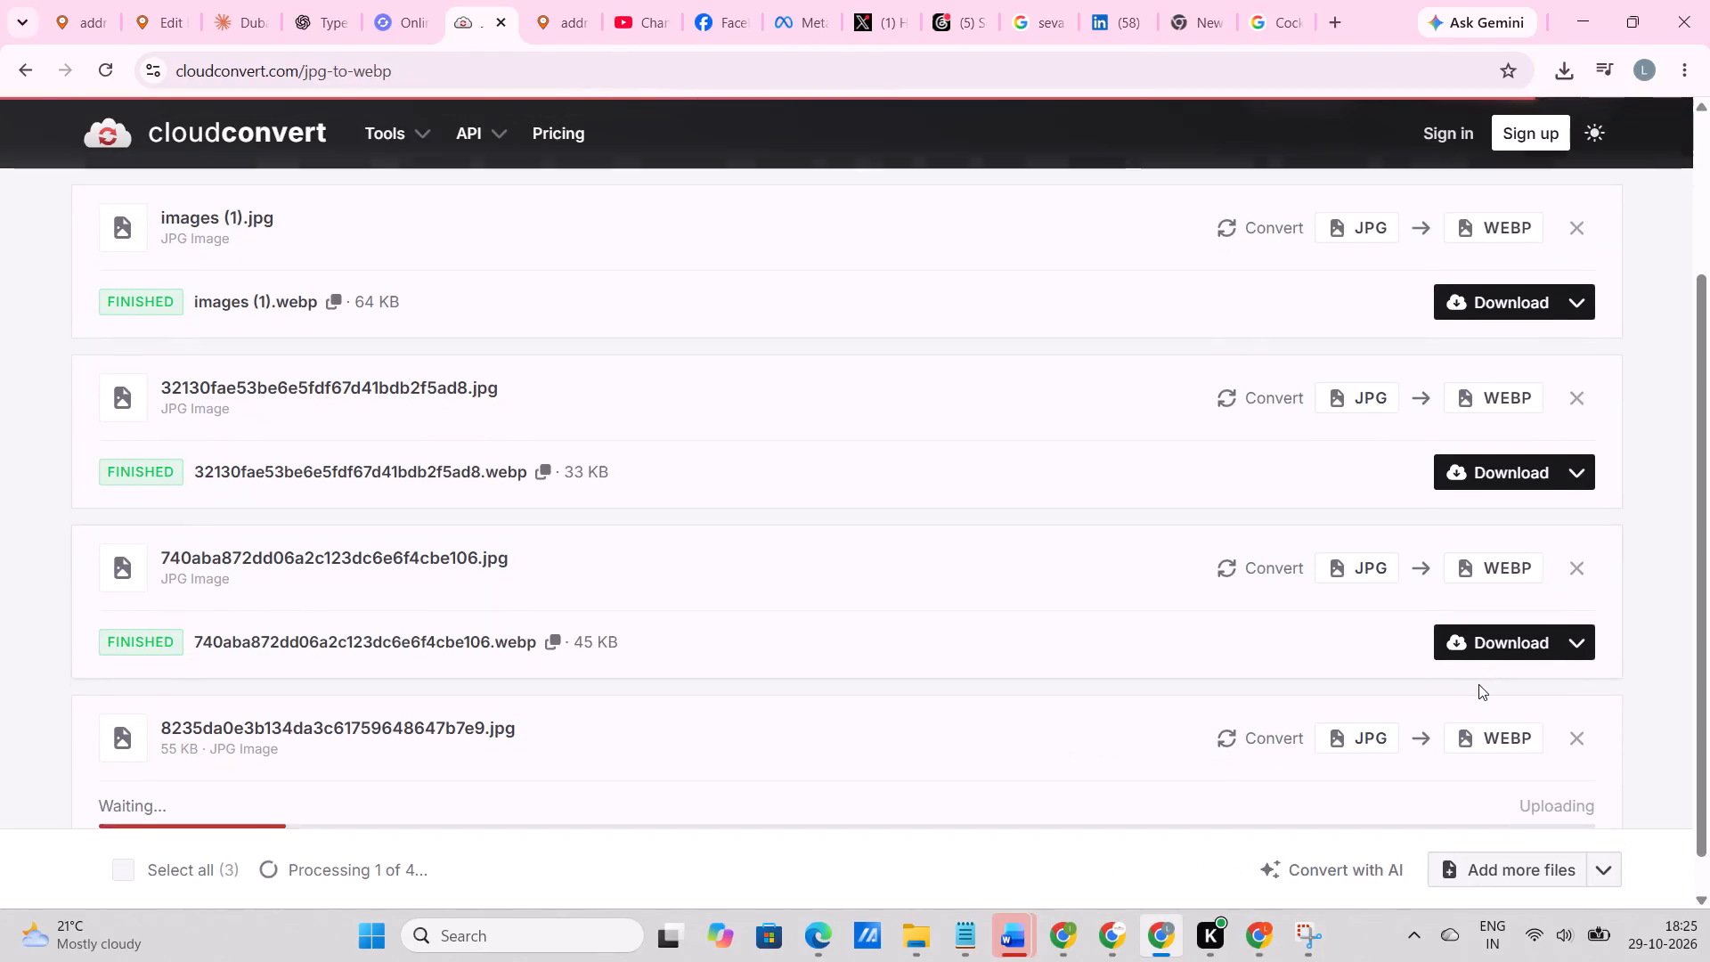
{"action": "scroll", "coordinate": [1478, 684], "scroll_direction": "down", "scroll_amount": 6}
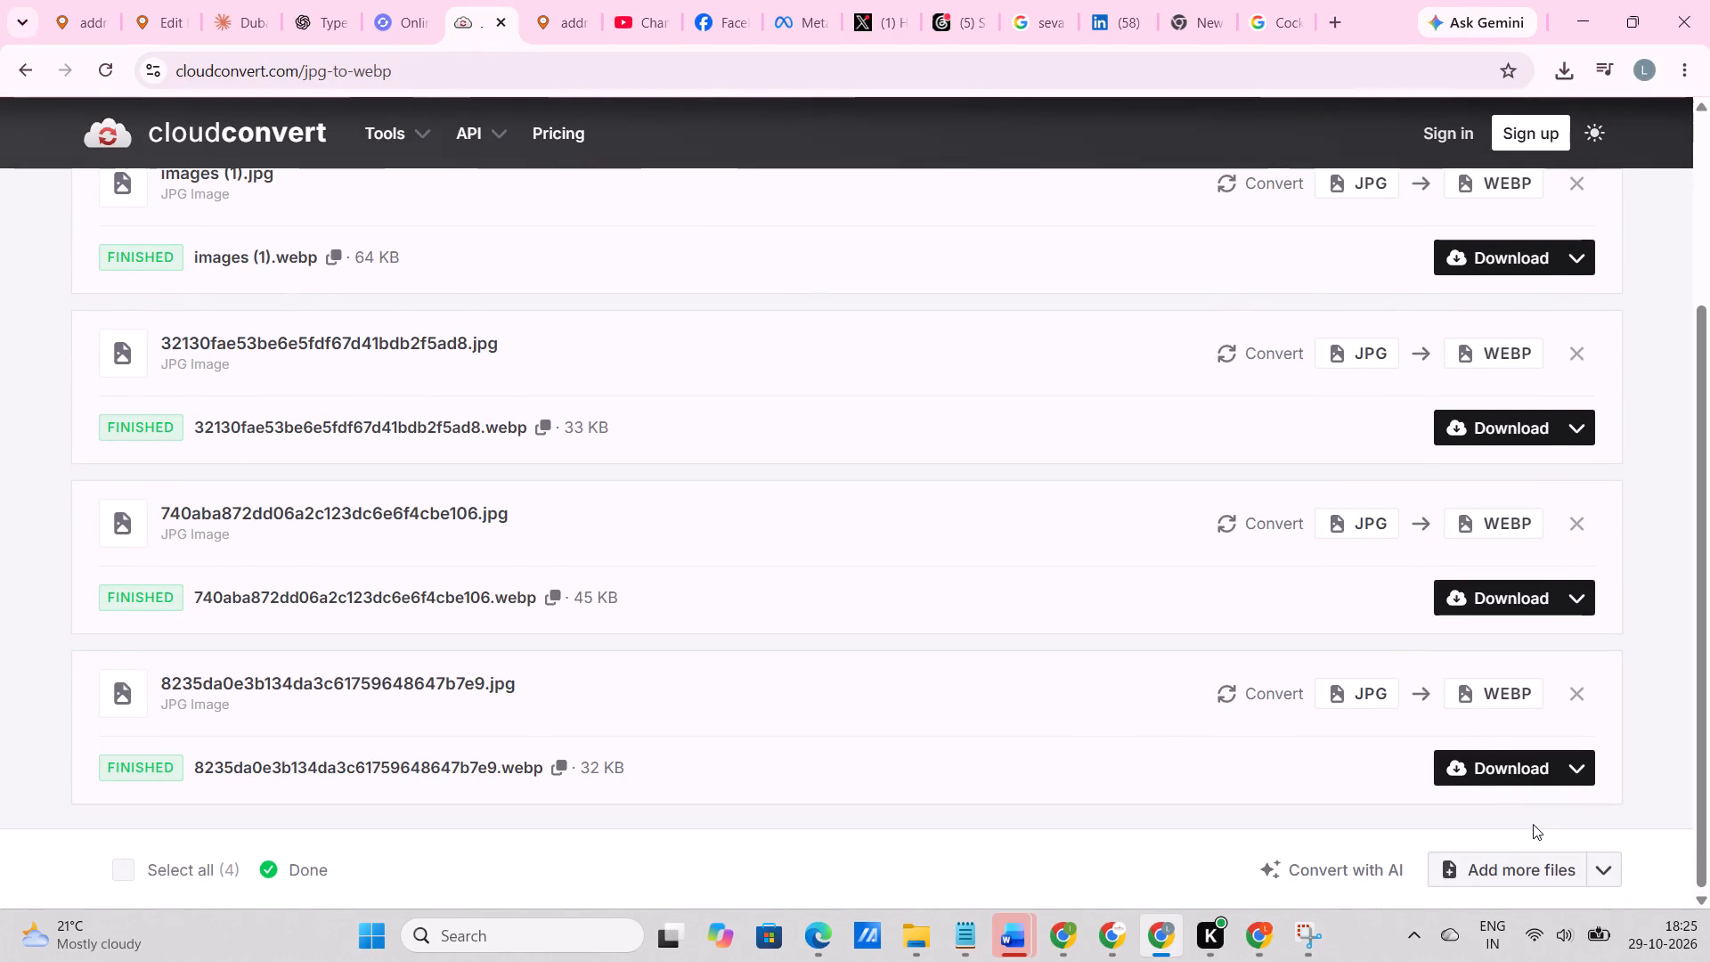
{"action": "scroll", "coordinate": [1457, 683], "scroll_direction": "down", "scroll_amount": 5}
Delete the original water-drop house JPG from the Downloads folder in File Explorer.
{"action": "left_click", "coordinate": [924, 935]}
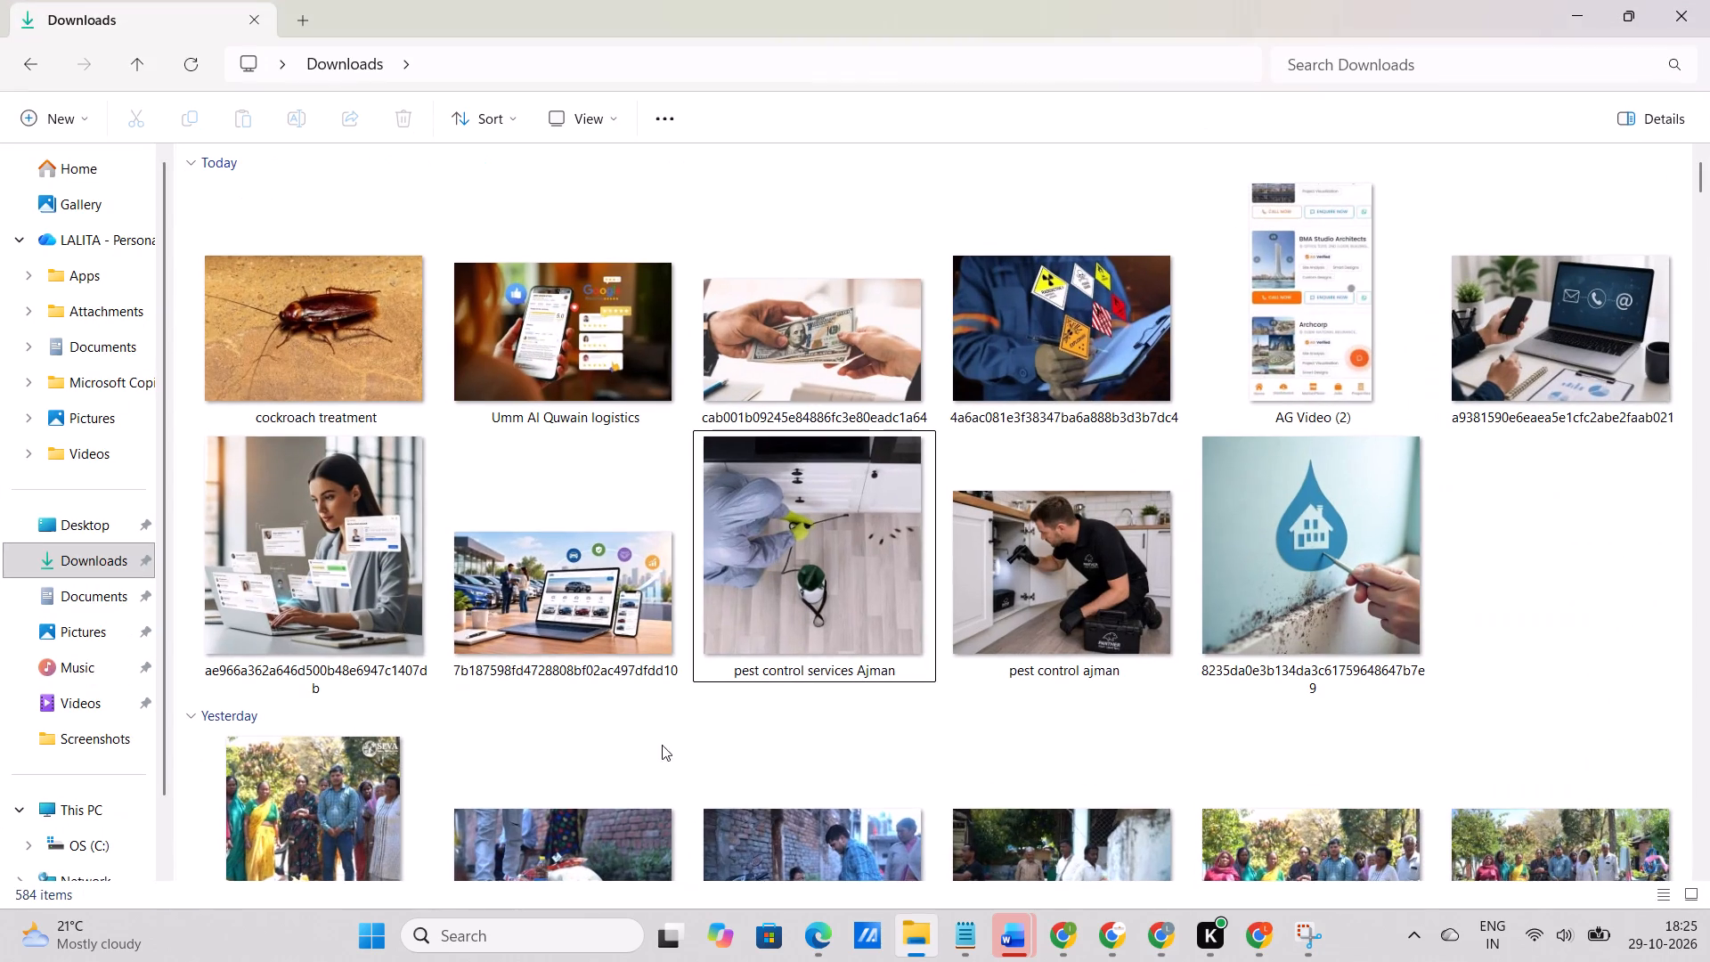
{"action": "left_click", "coordinate": [1305, 552]}
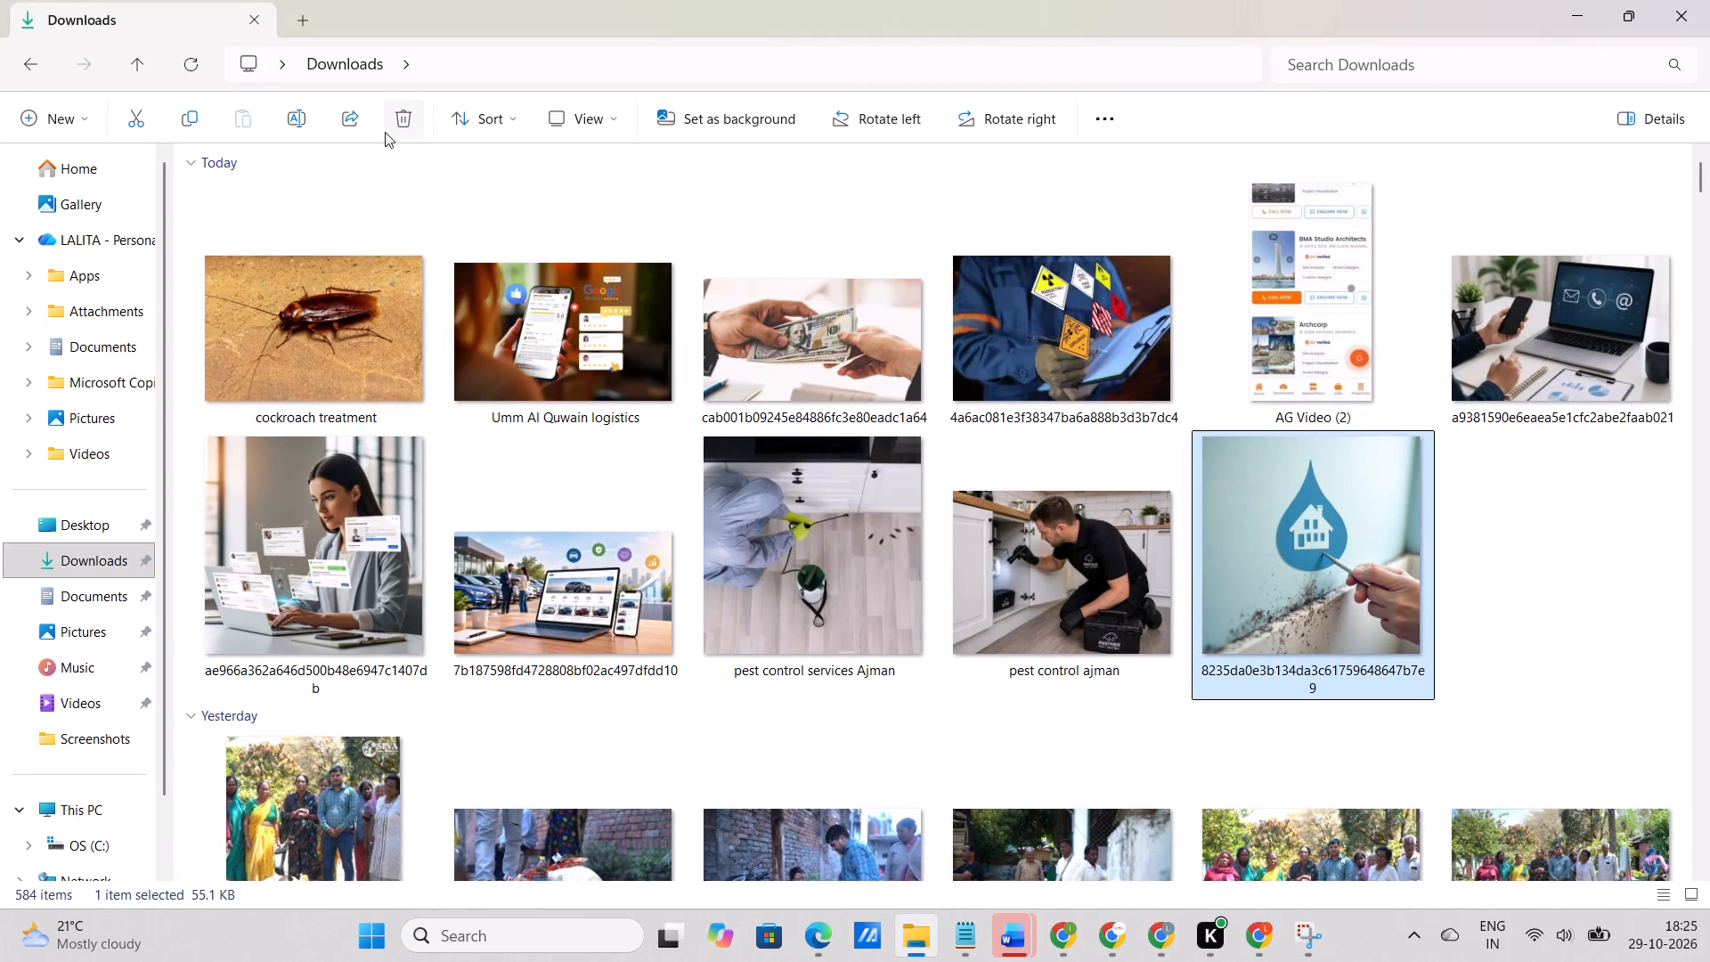
{"action": "left_click", "coordinate": [392, 124]}
{"action": "left_click", "coordinate": [1600, 10]}
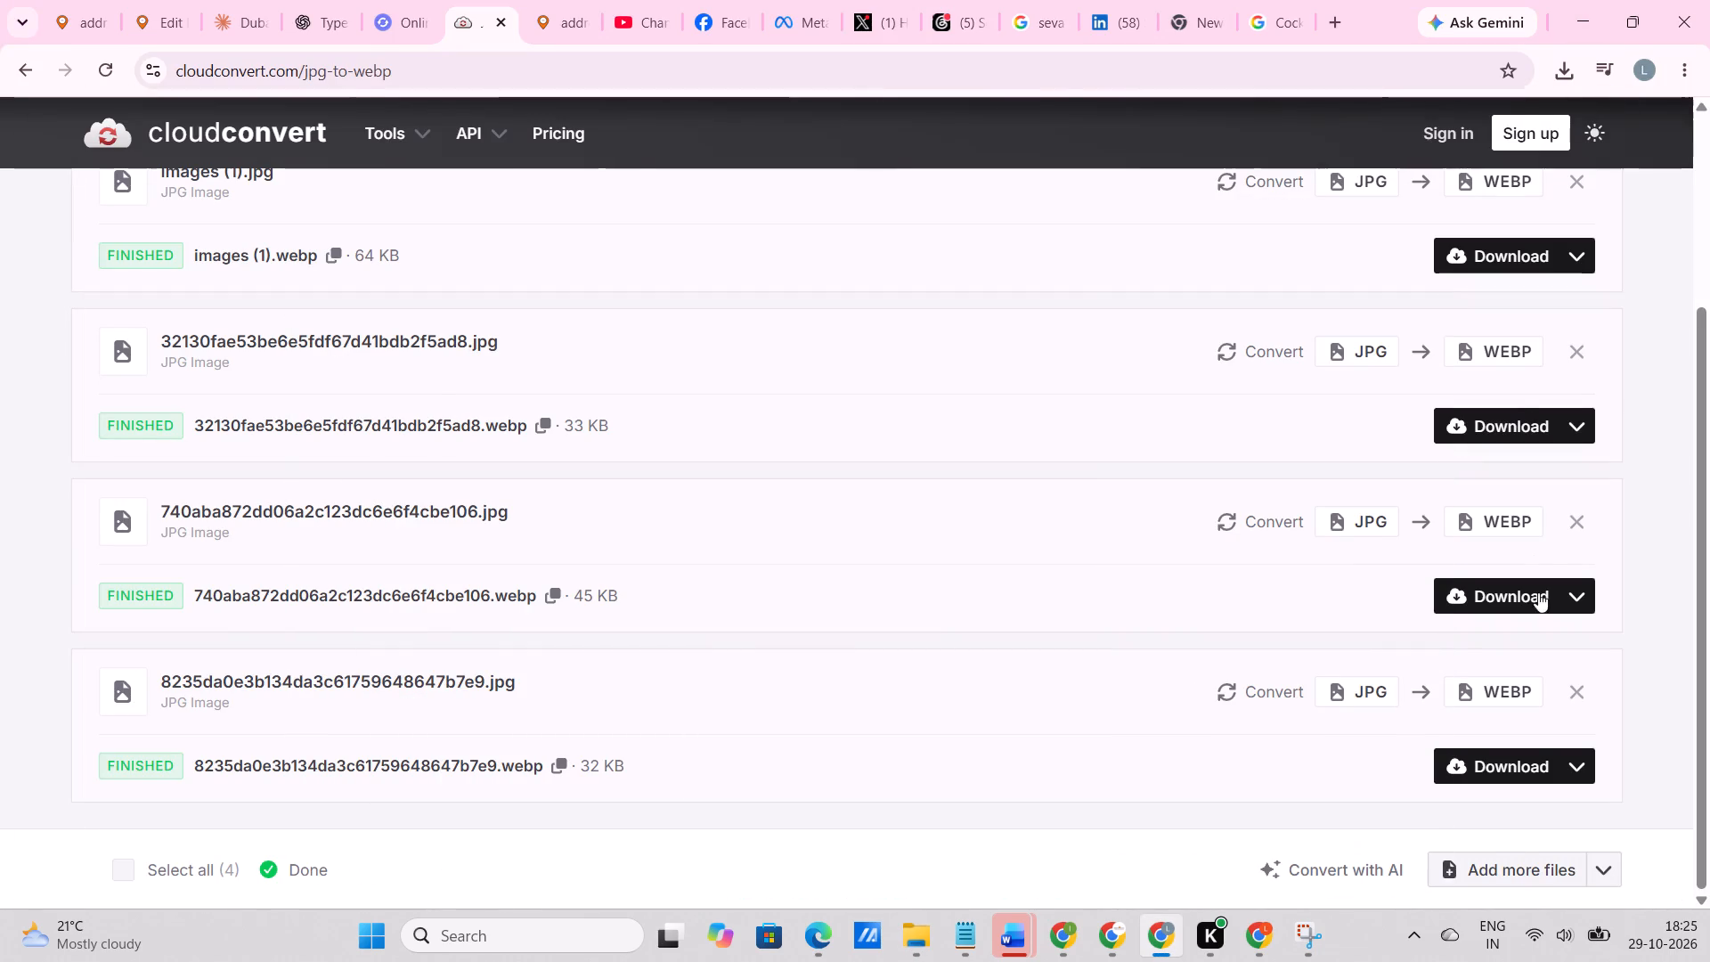
Download the converted WEBP version of the water-drop house picture from CloudConvert.
{"action": "left_click", "coordinate": [1502, 788]}
{"action": "left_click", "coordinate": [1503, 766]}
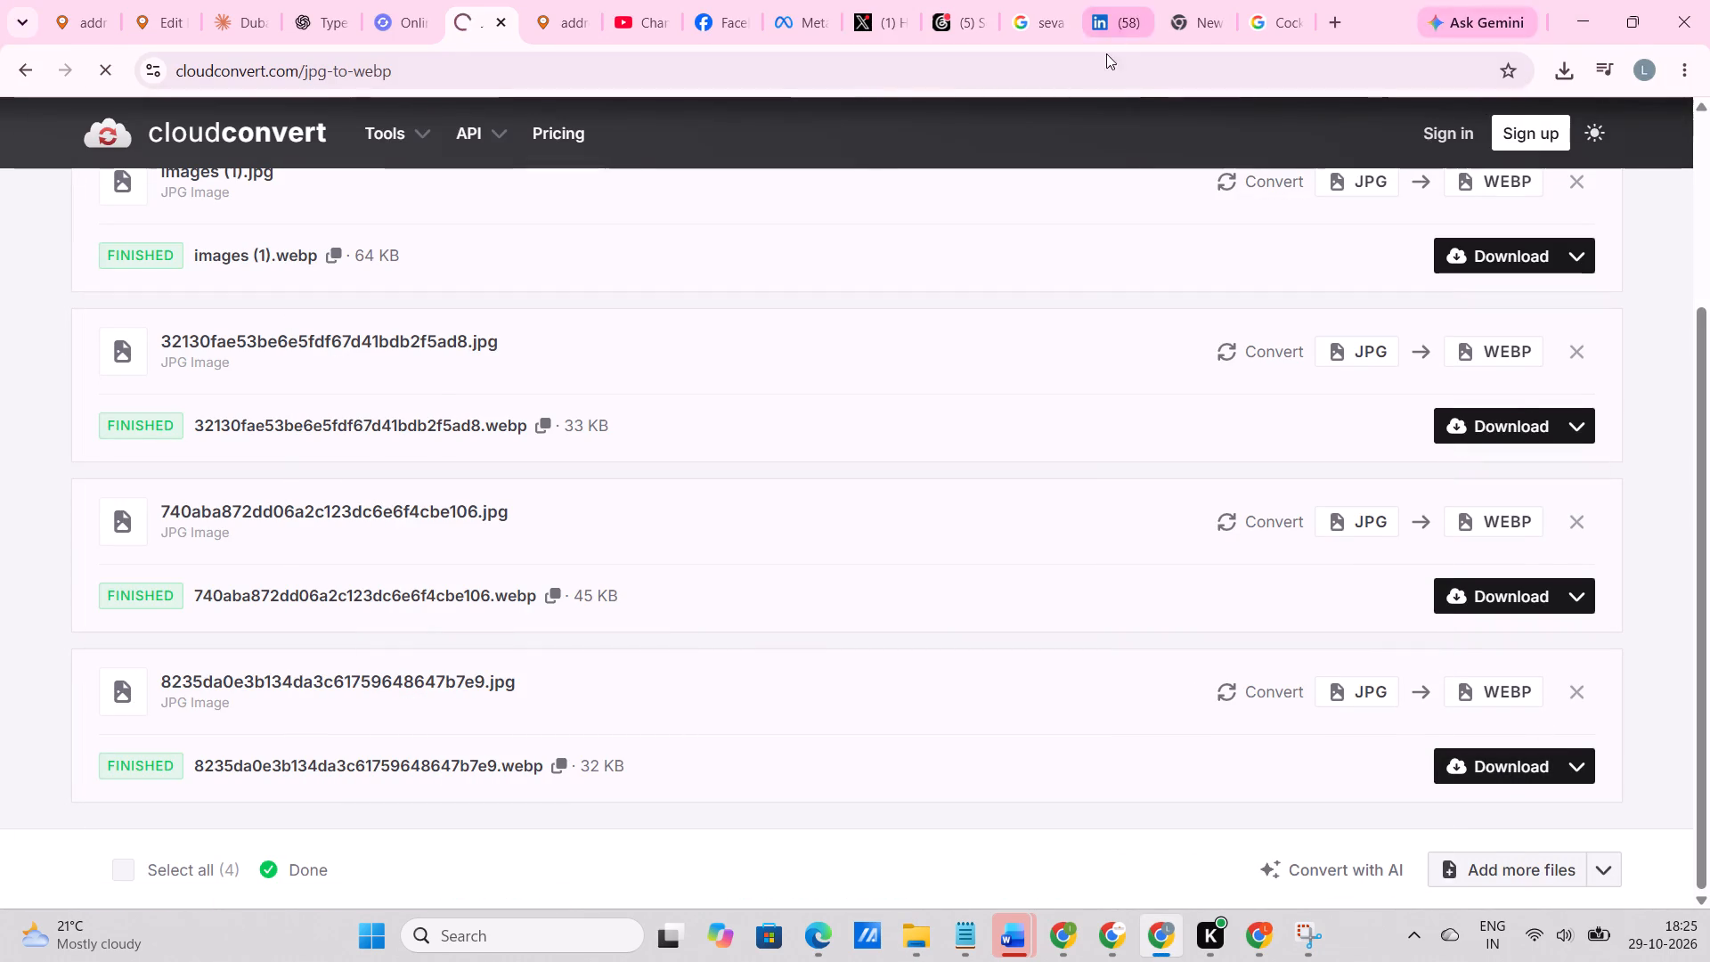
Return to the AddressGuru blog editor and copy the phrase "pest control UAE" from the end of the tags.
{"action": "left_click", "coordinate": [177, 0]}
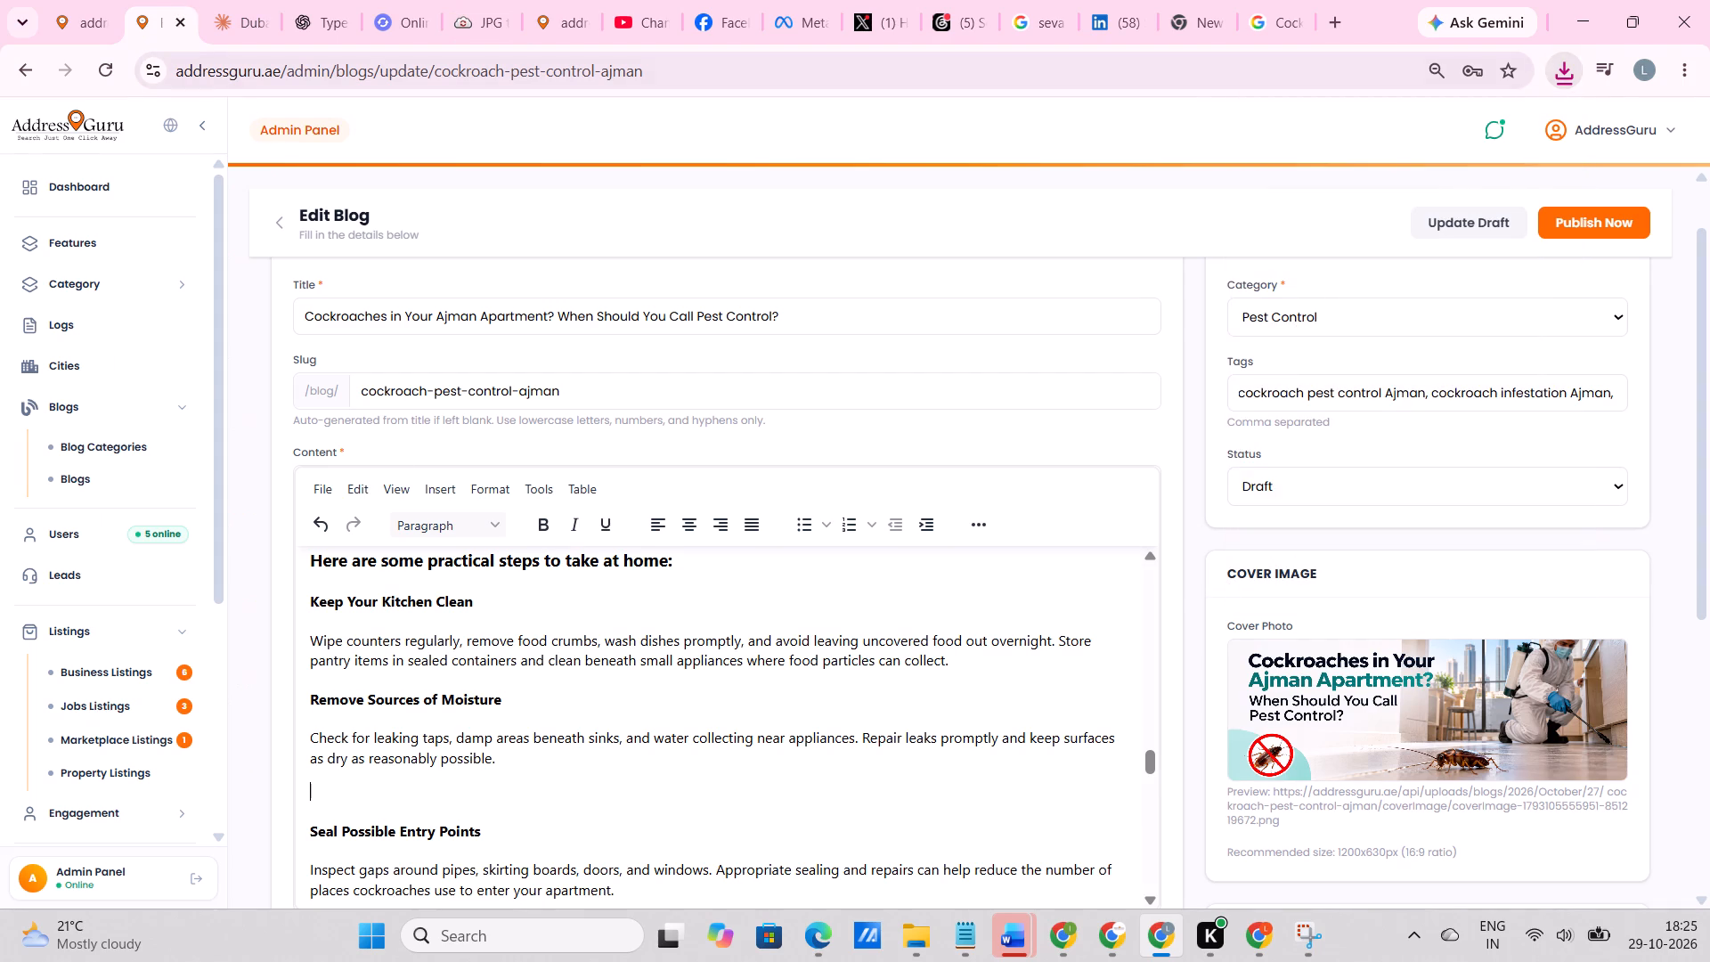
{"action": "scroll", "coordinate": [425, 584], "scroll_direction": "down", "scroll_amount": 1}
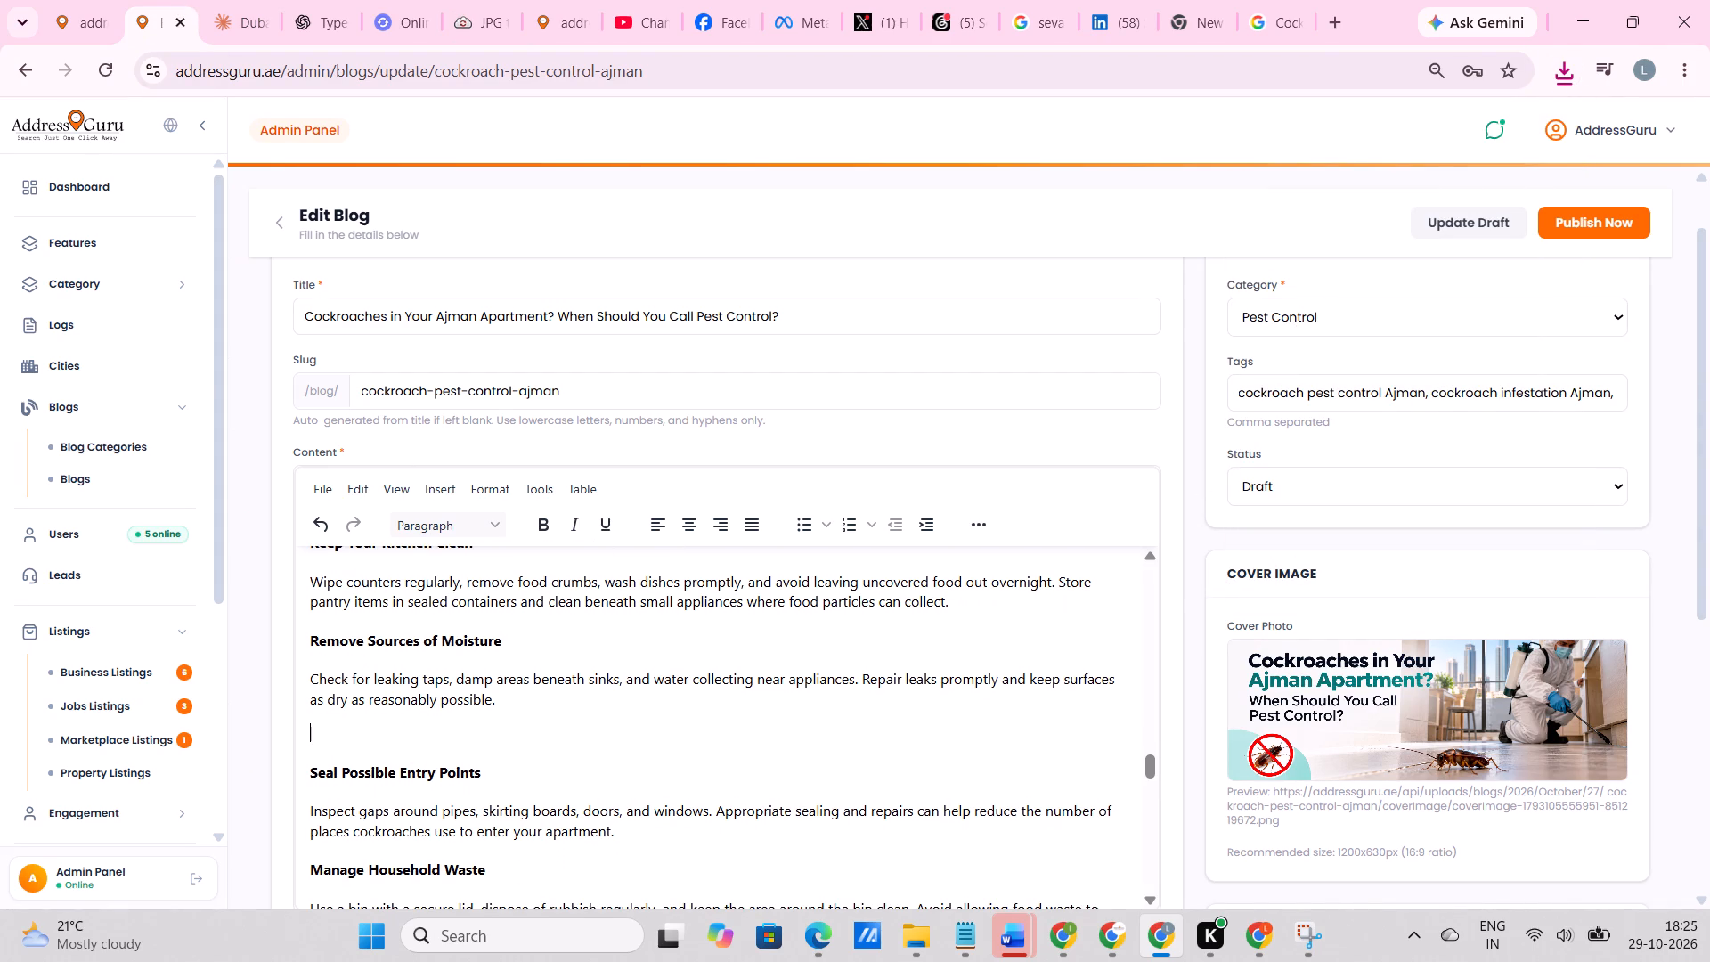
{"action": "scroll", "coordinate": [1494, 404], "scroll_direction": "left", "scroll_amount": 4}
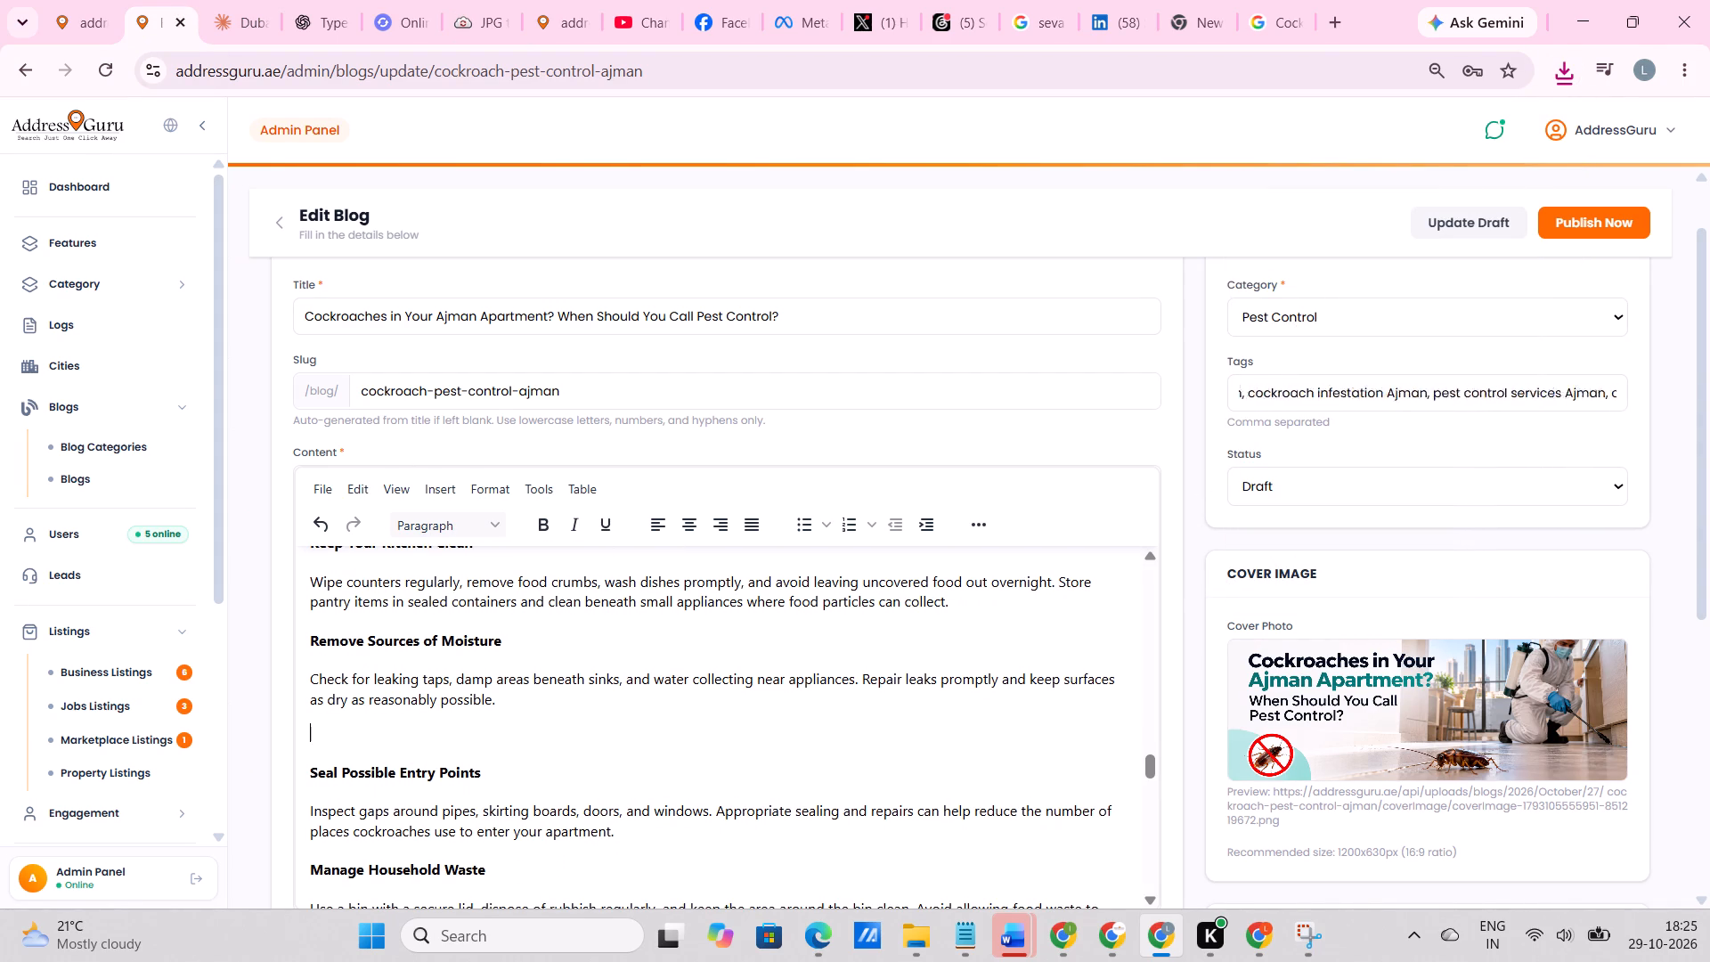
{"action": "scroll", "coordinate": [1521, 395], "scroll_direction": "left", "scroll_amount": 4}
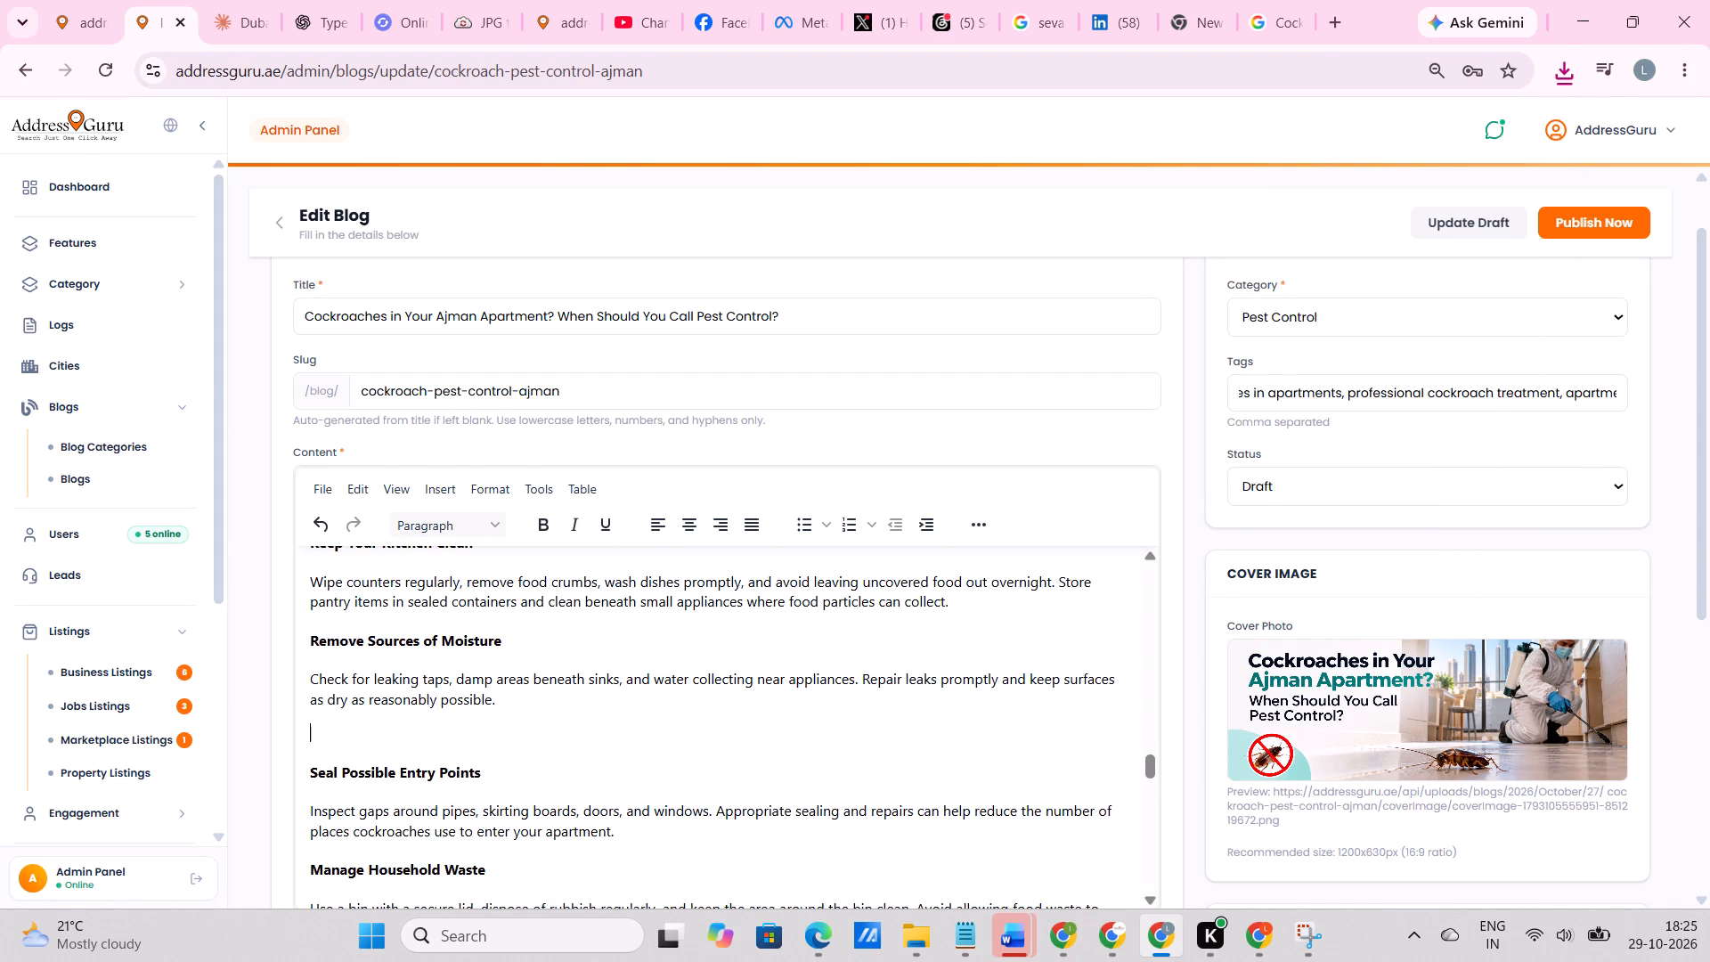
{"action": "scroll", "coordinate": [1529, 394], "scroll_direction": "left", "scroll_amount": 1}
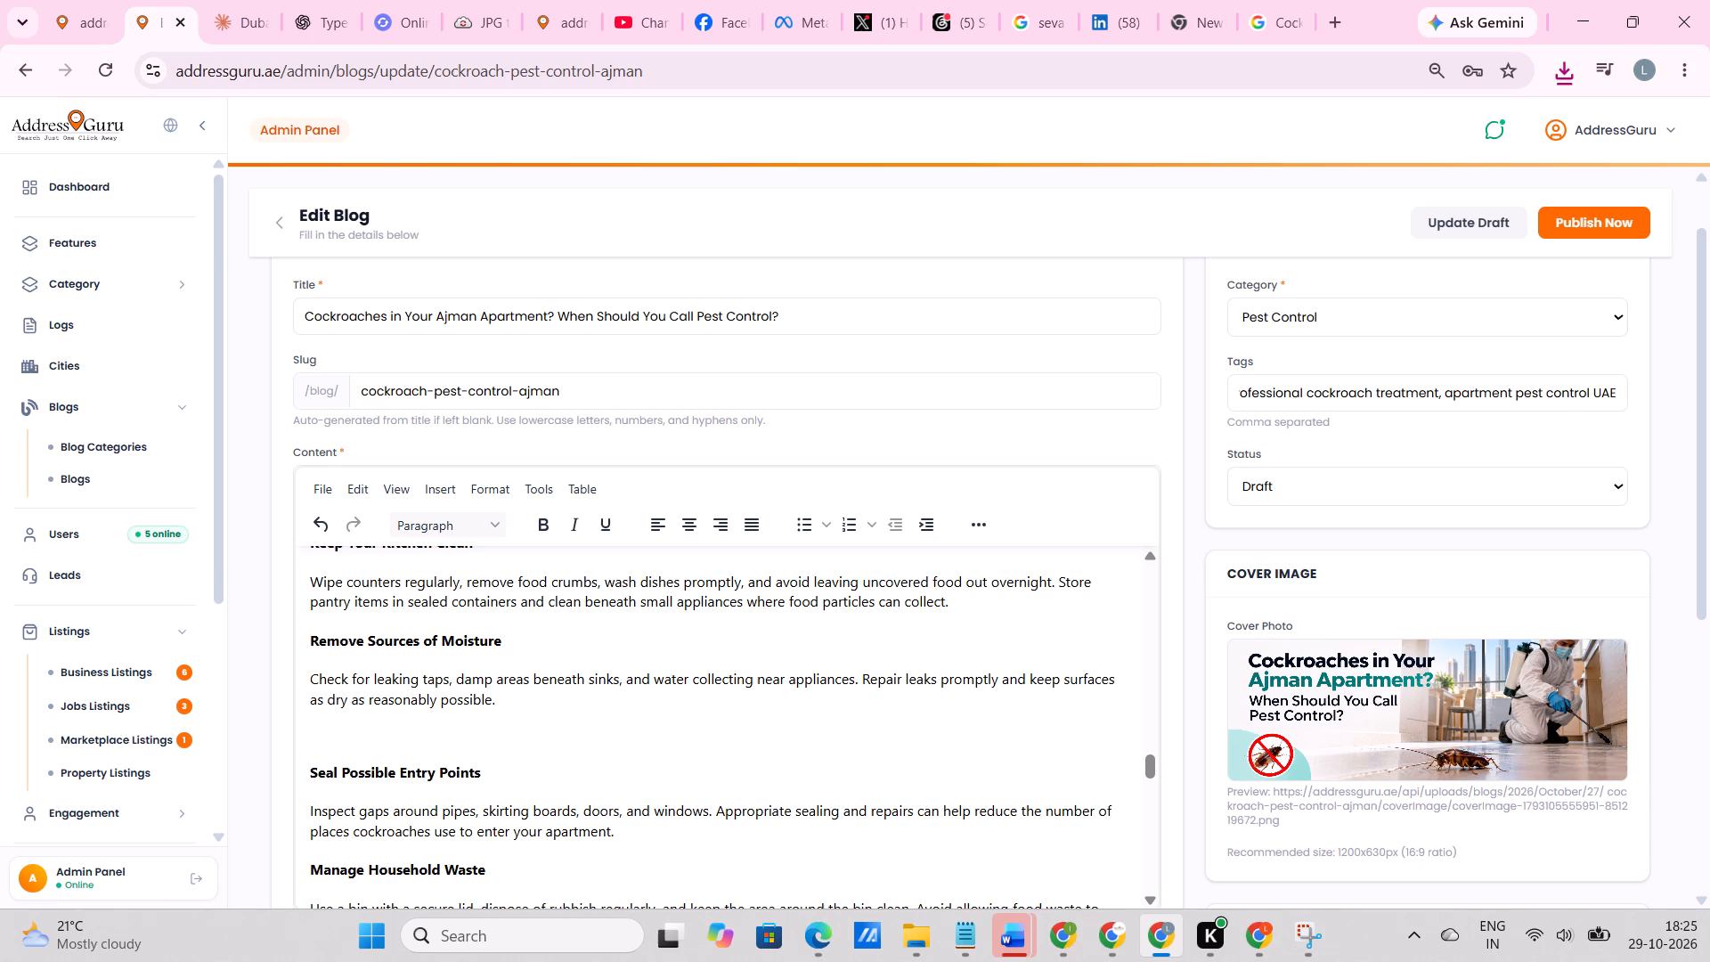
{"action": "scroll", "coordinate": [1531, 395], "scroll_direction": "left", "scroll_amount": 1}
{"action": "left_click_drag", "start_coordinate": [1515, 392], "coordinate": [1617, 396]}
{"action": "key", "text": "ctrl+c"}
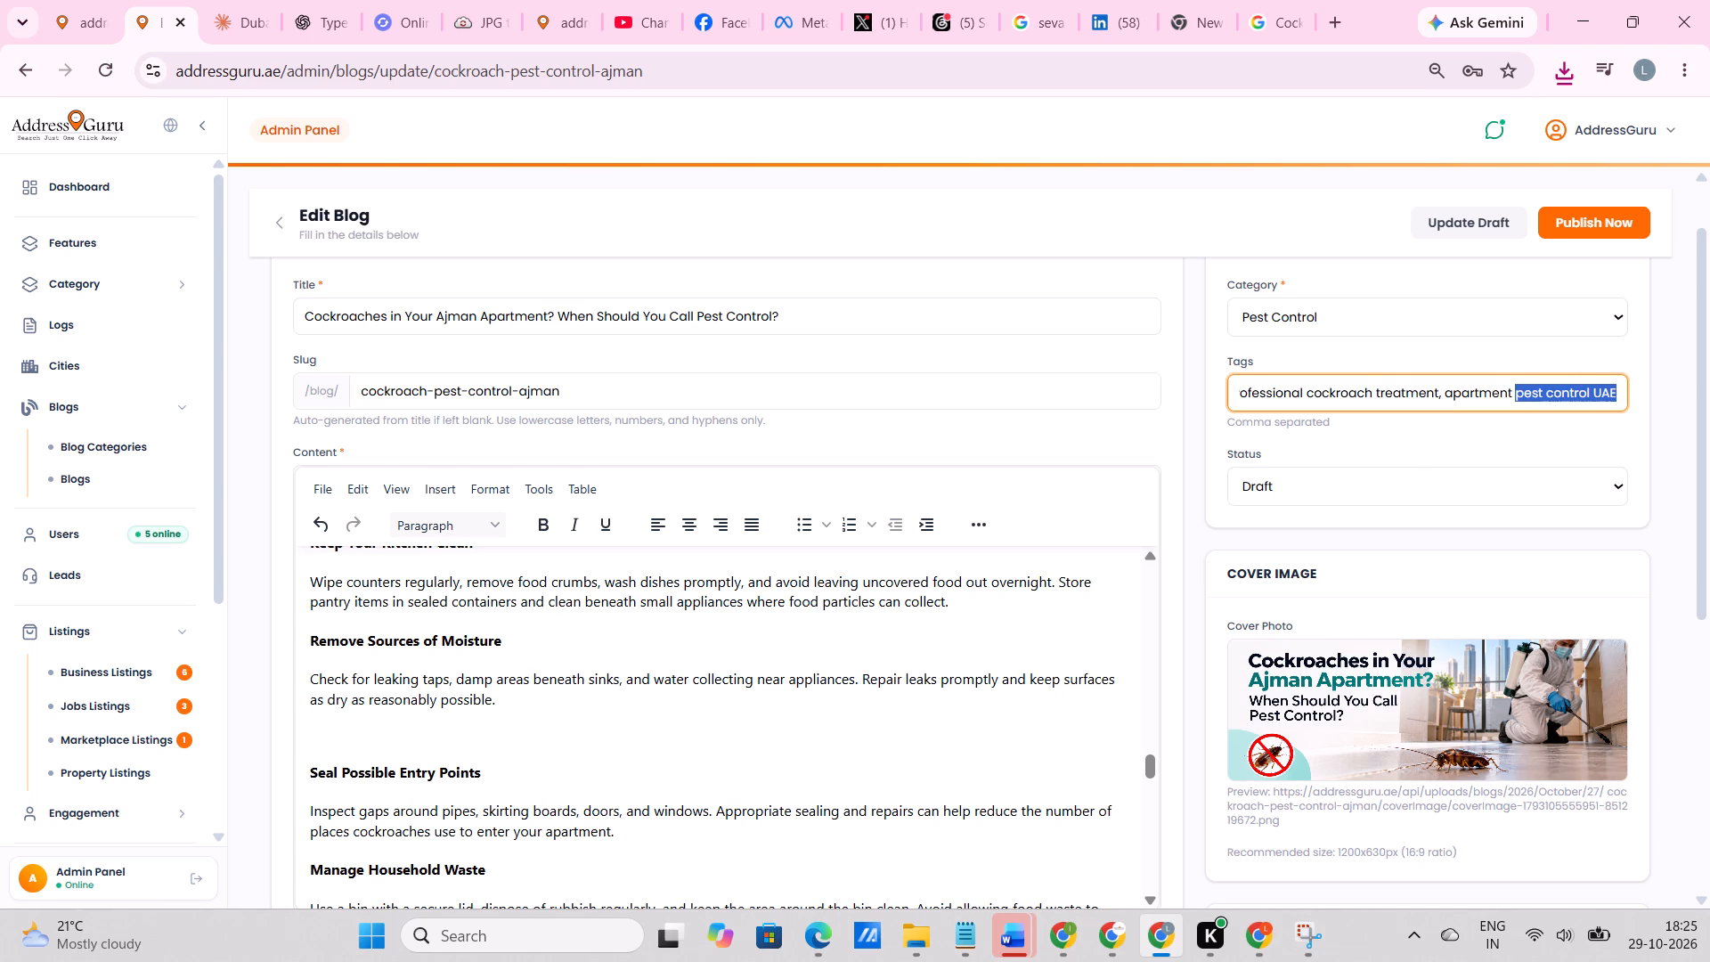
Rename the downloaded WEBP as "pest control UAE" and load it as an image for the empty line below the "Remove Sources of Moisture" paragraph.
{"action": "left_click", "coordinate": [347, 717]}
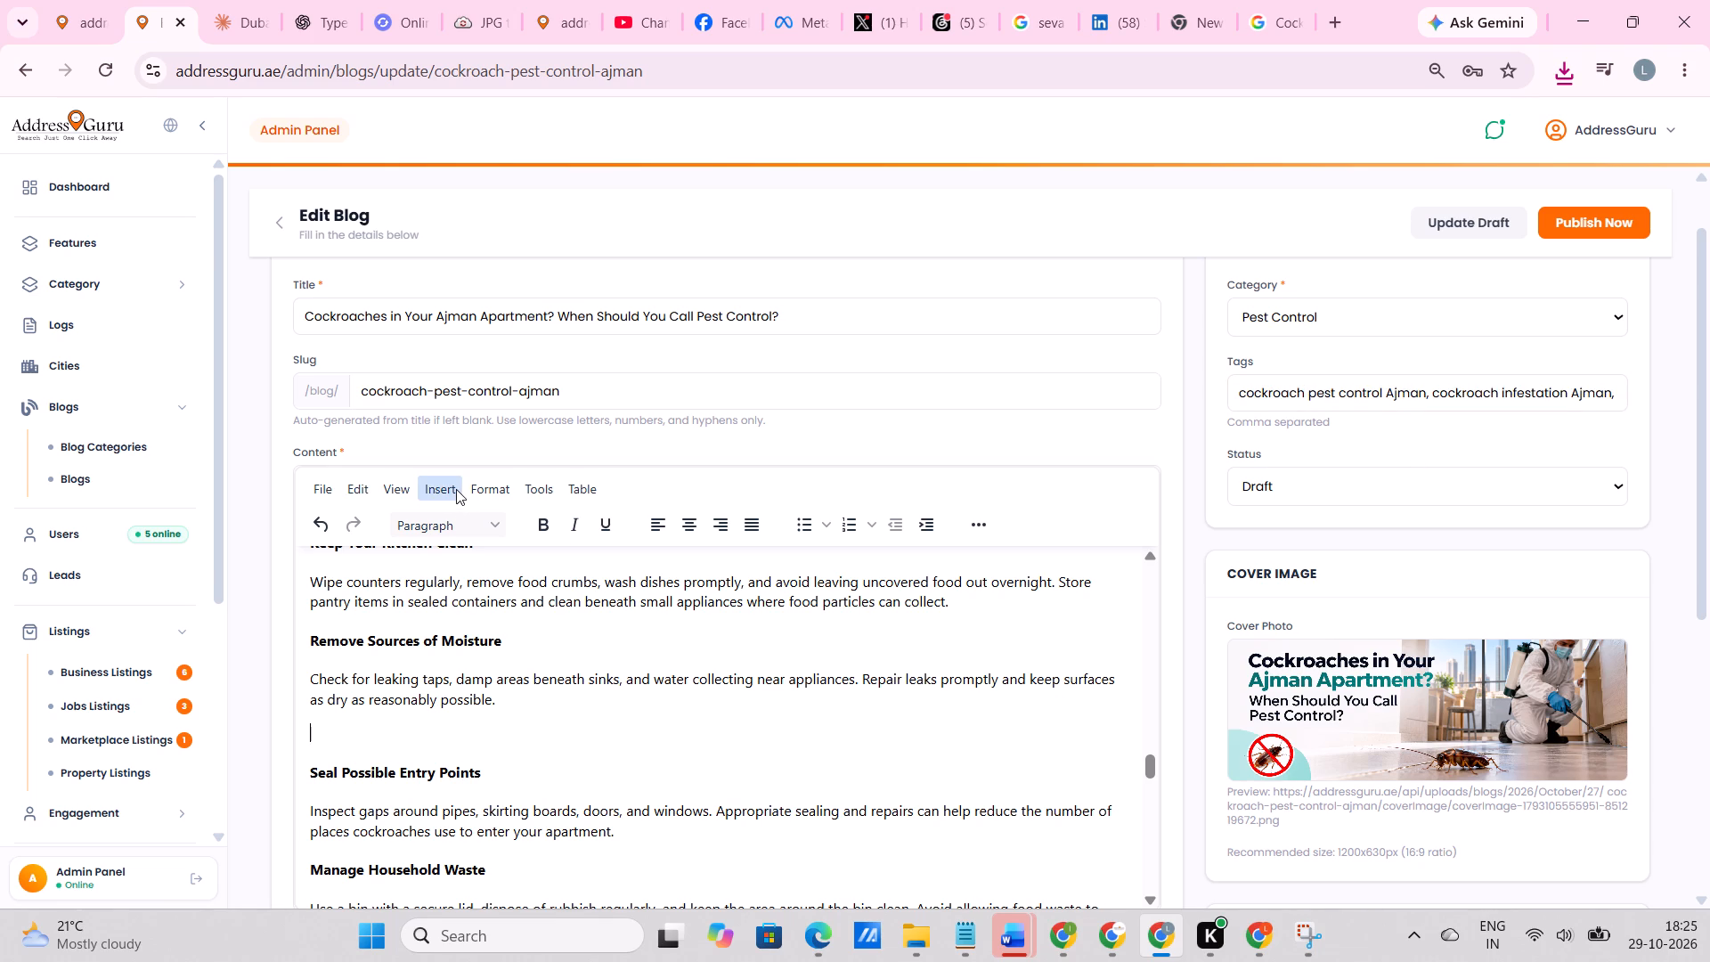
{"action": "left_click", "coordinate": [456, 489]}
{"action": "left_click", "coordinate": [496, 518]}
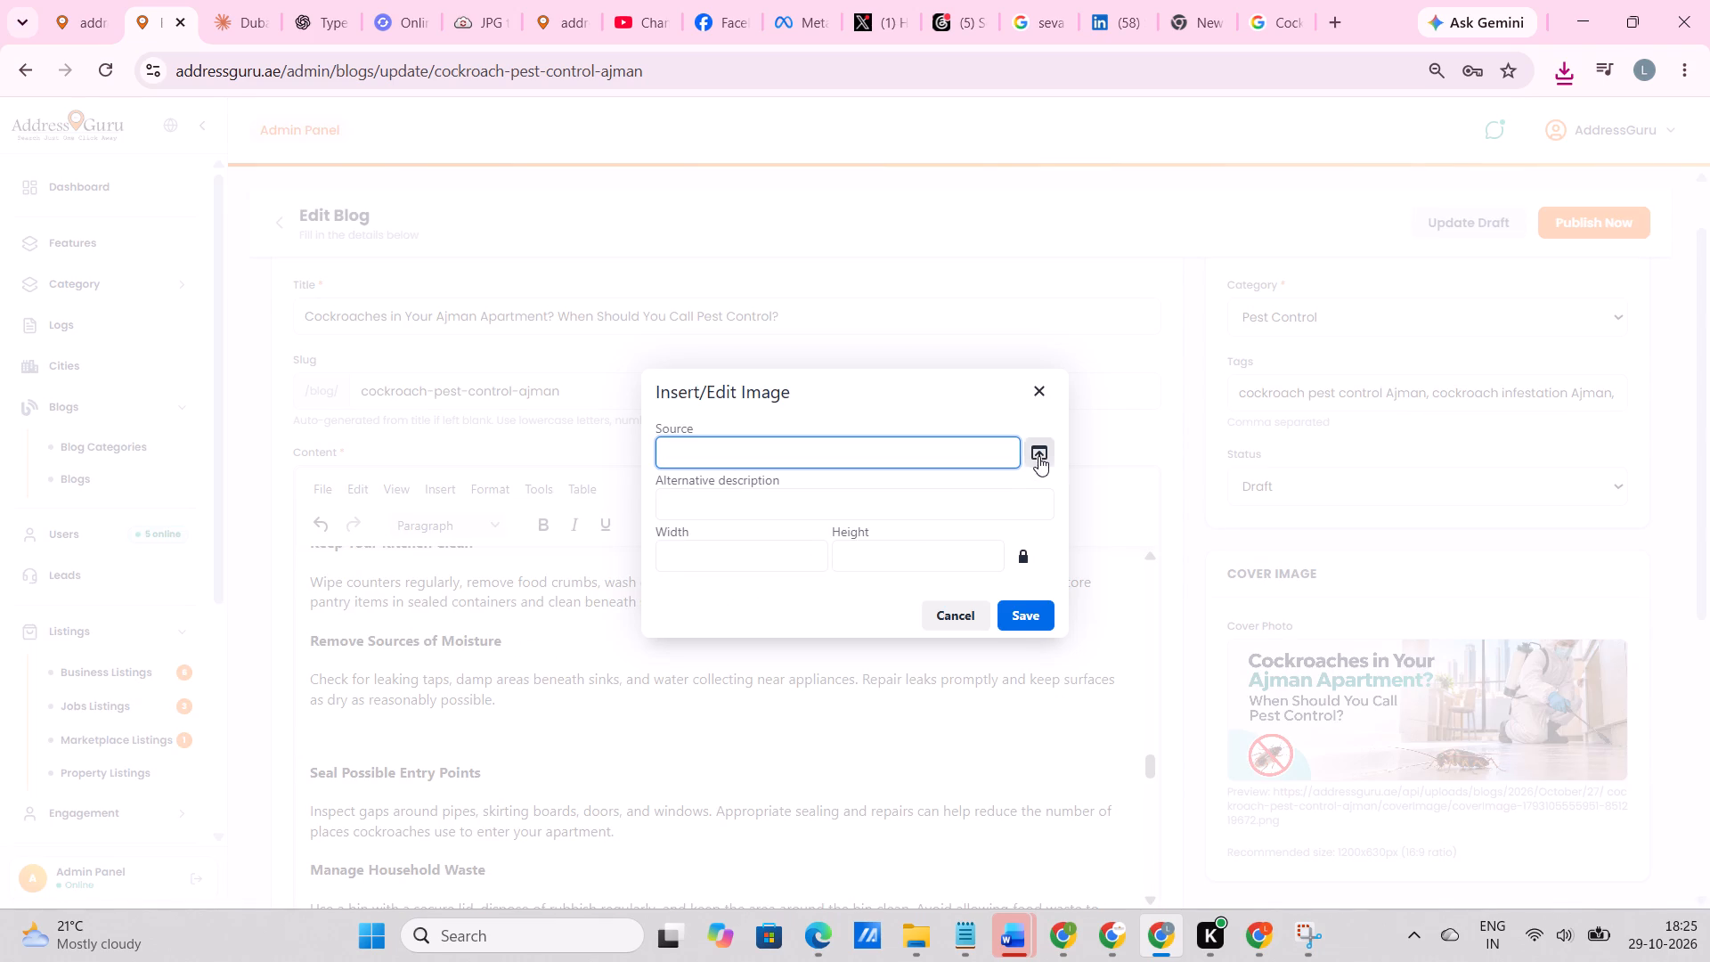
{"action": "left_click", "coordinate": [1038, 456]}
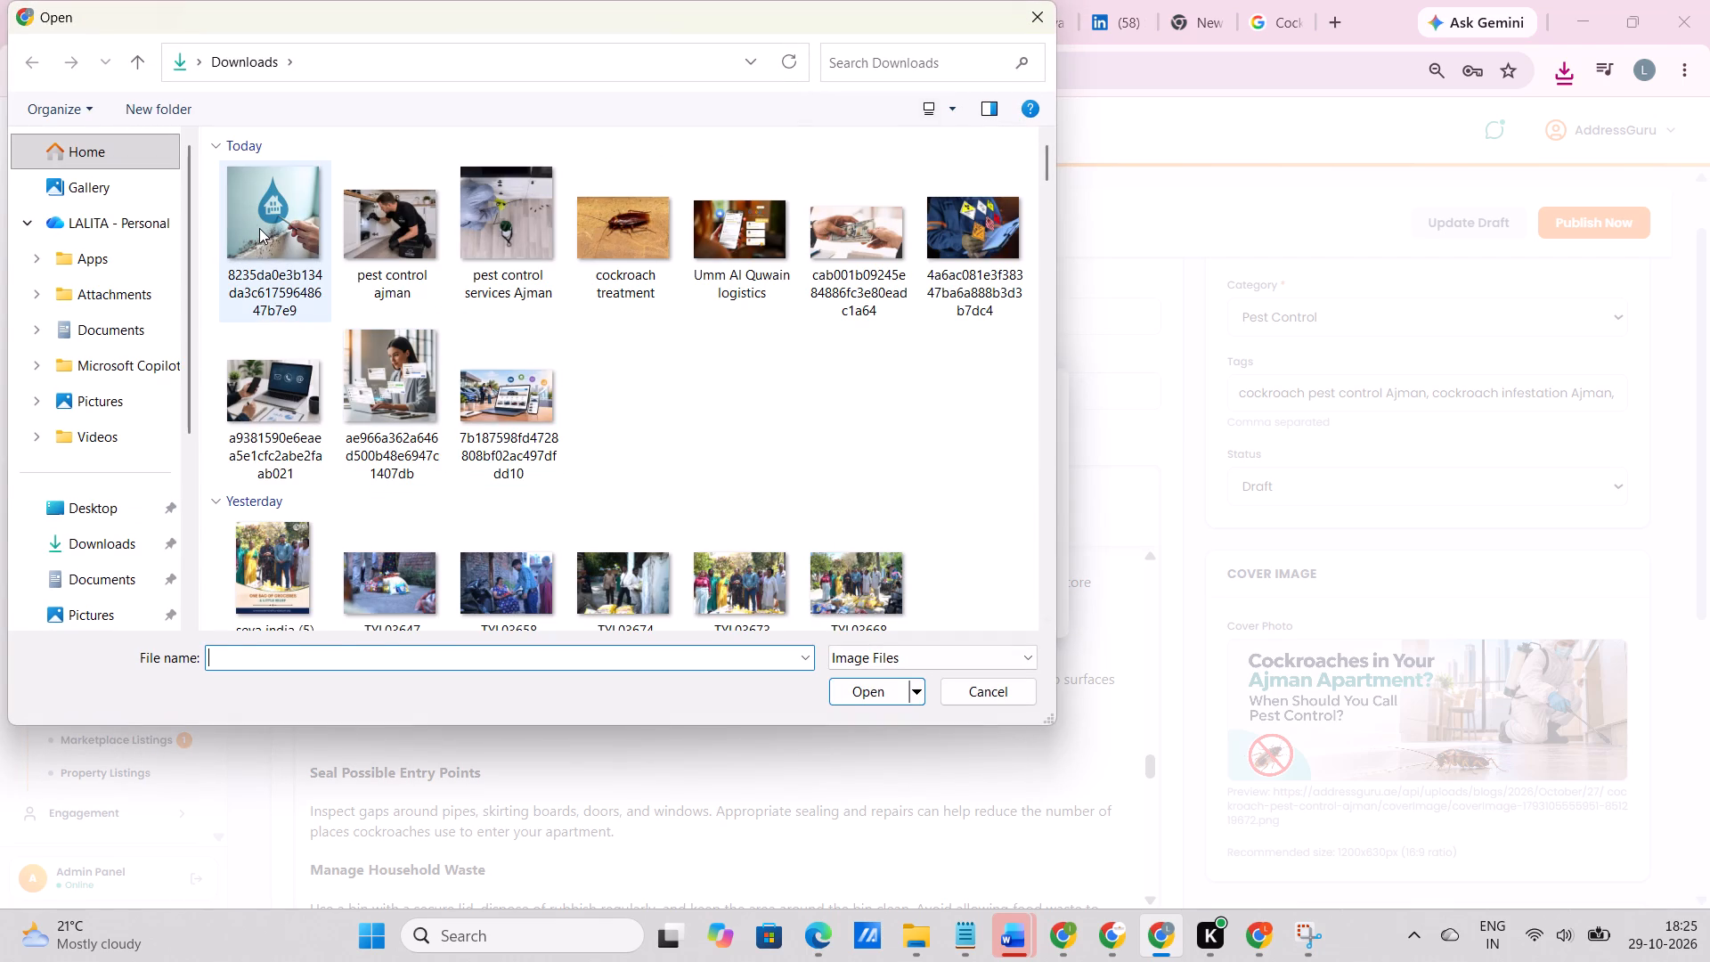
{"action": "right_click", "coordinate": [259, 228]}
{"action": "left_click", "coordinate": [358, 787]}
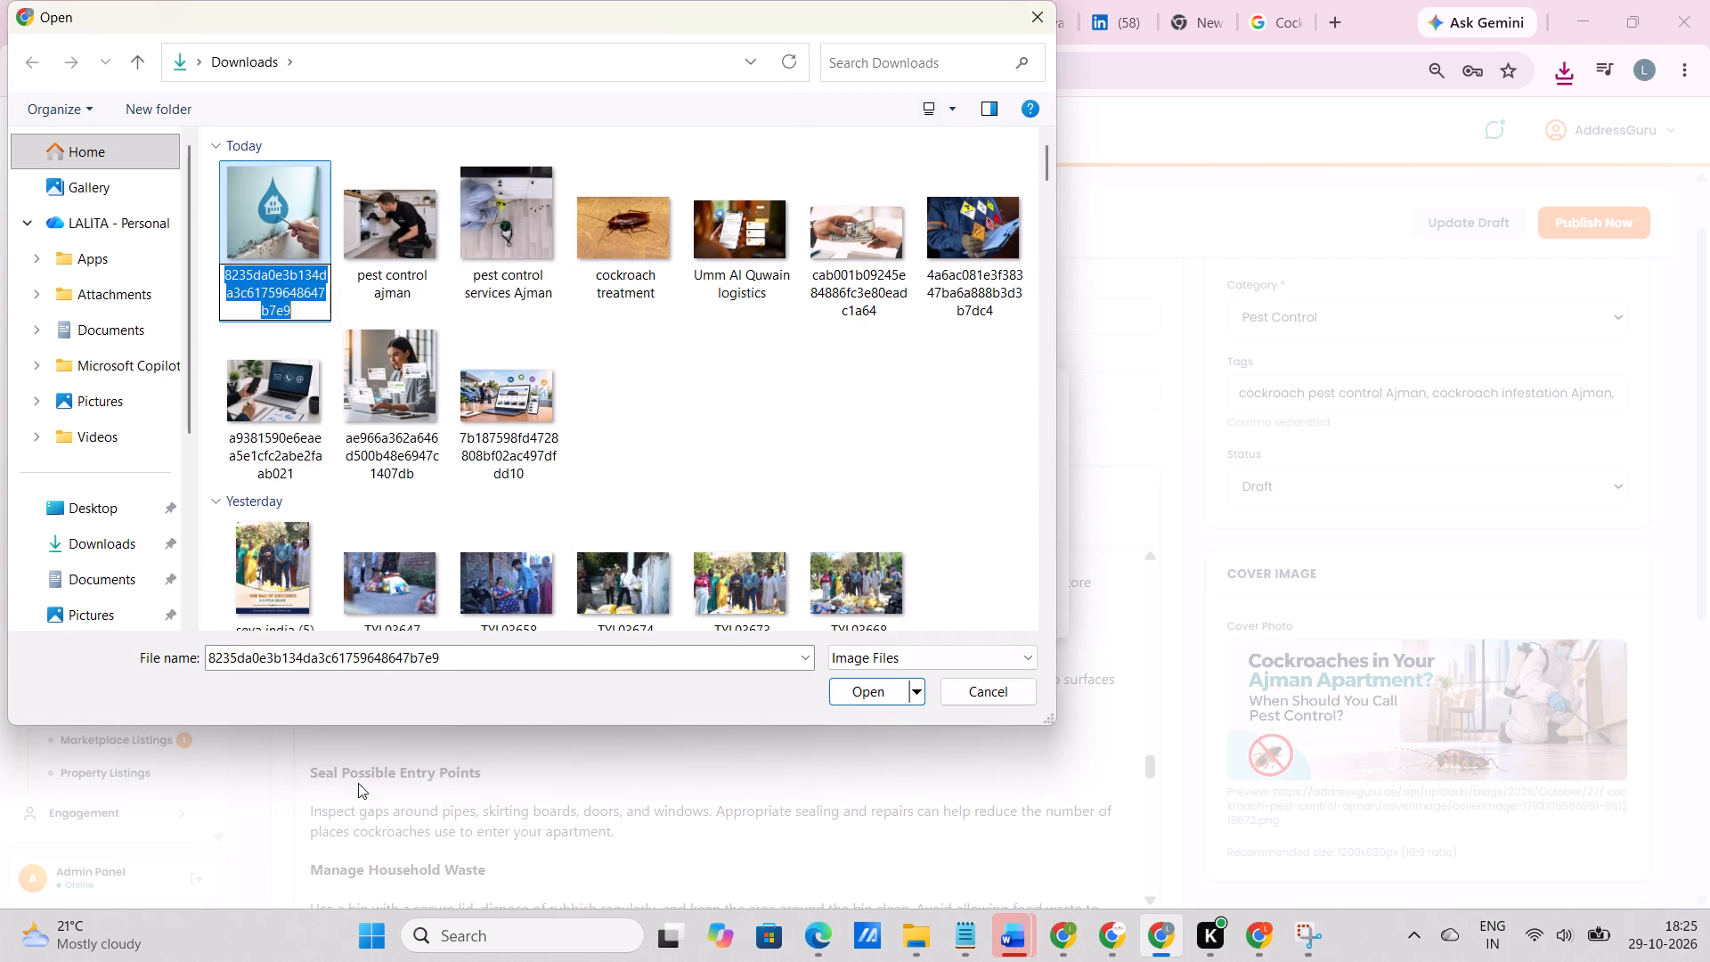
{"action": "key", "text": "ctrl+v"}
{"action": "key", "text": "Return"}
{"action": "left_click", "coordinate": [257, 232]}
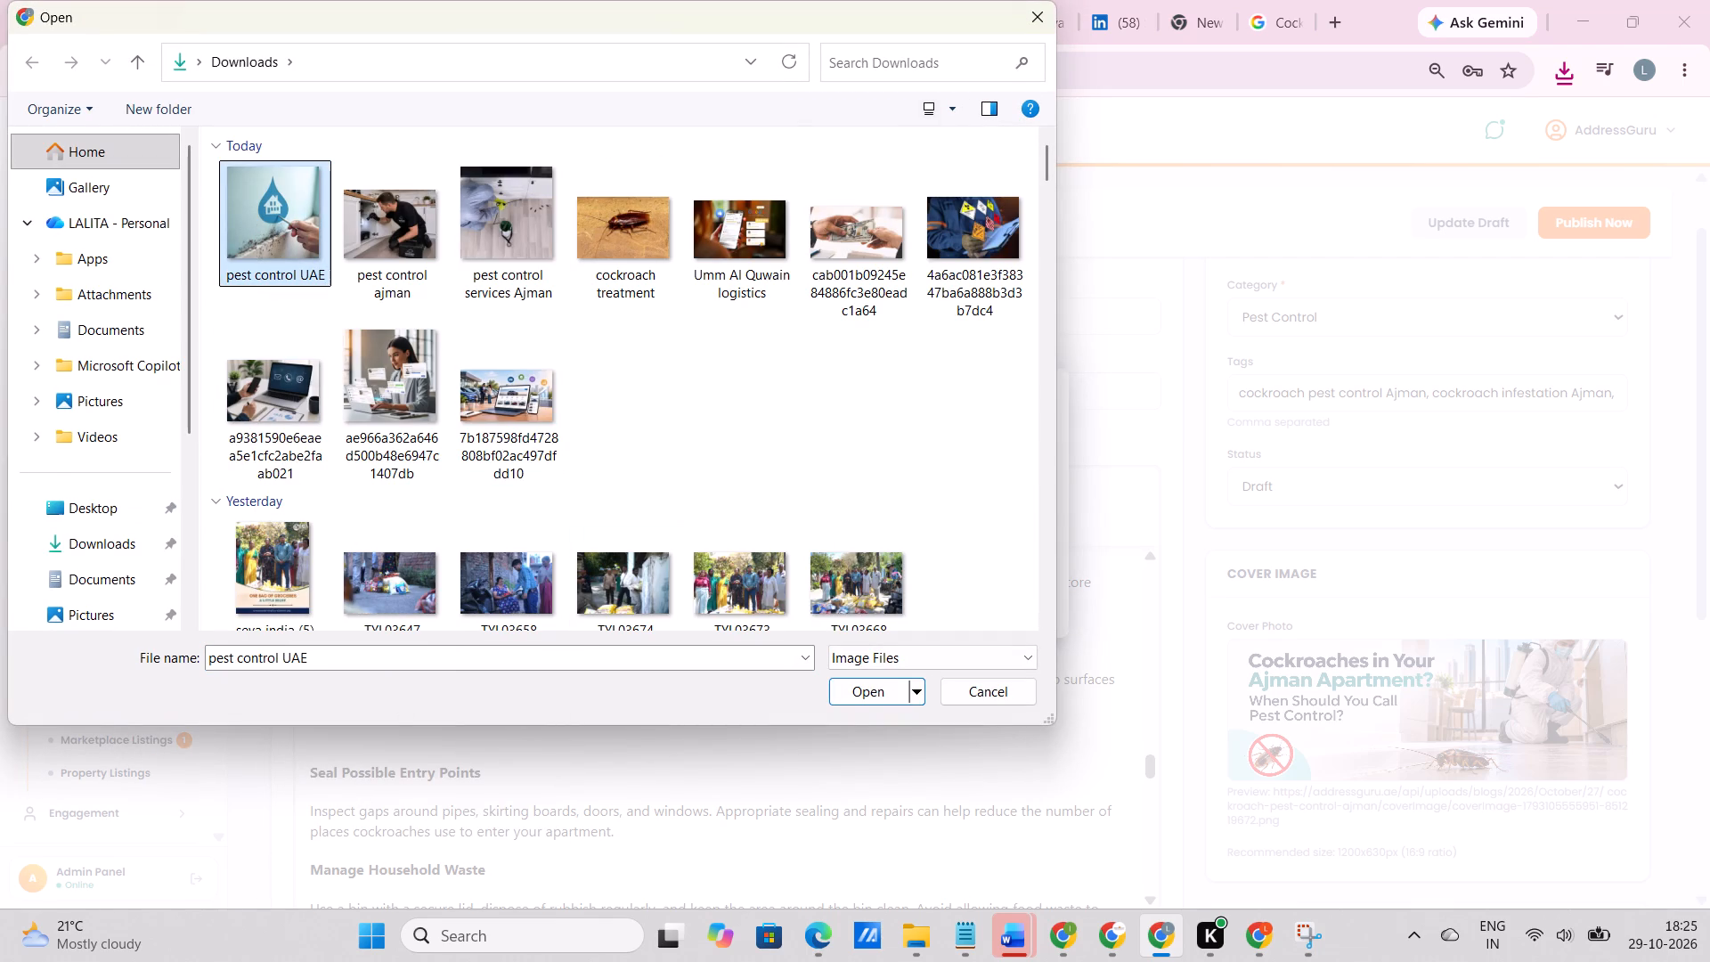
{"action": "left_click", "coordinate": [861, 689]}
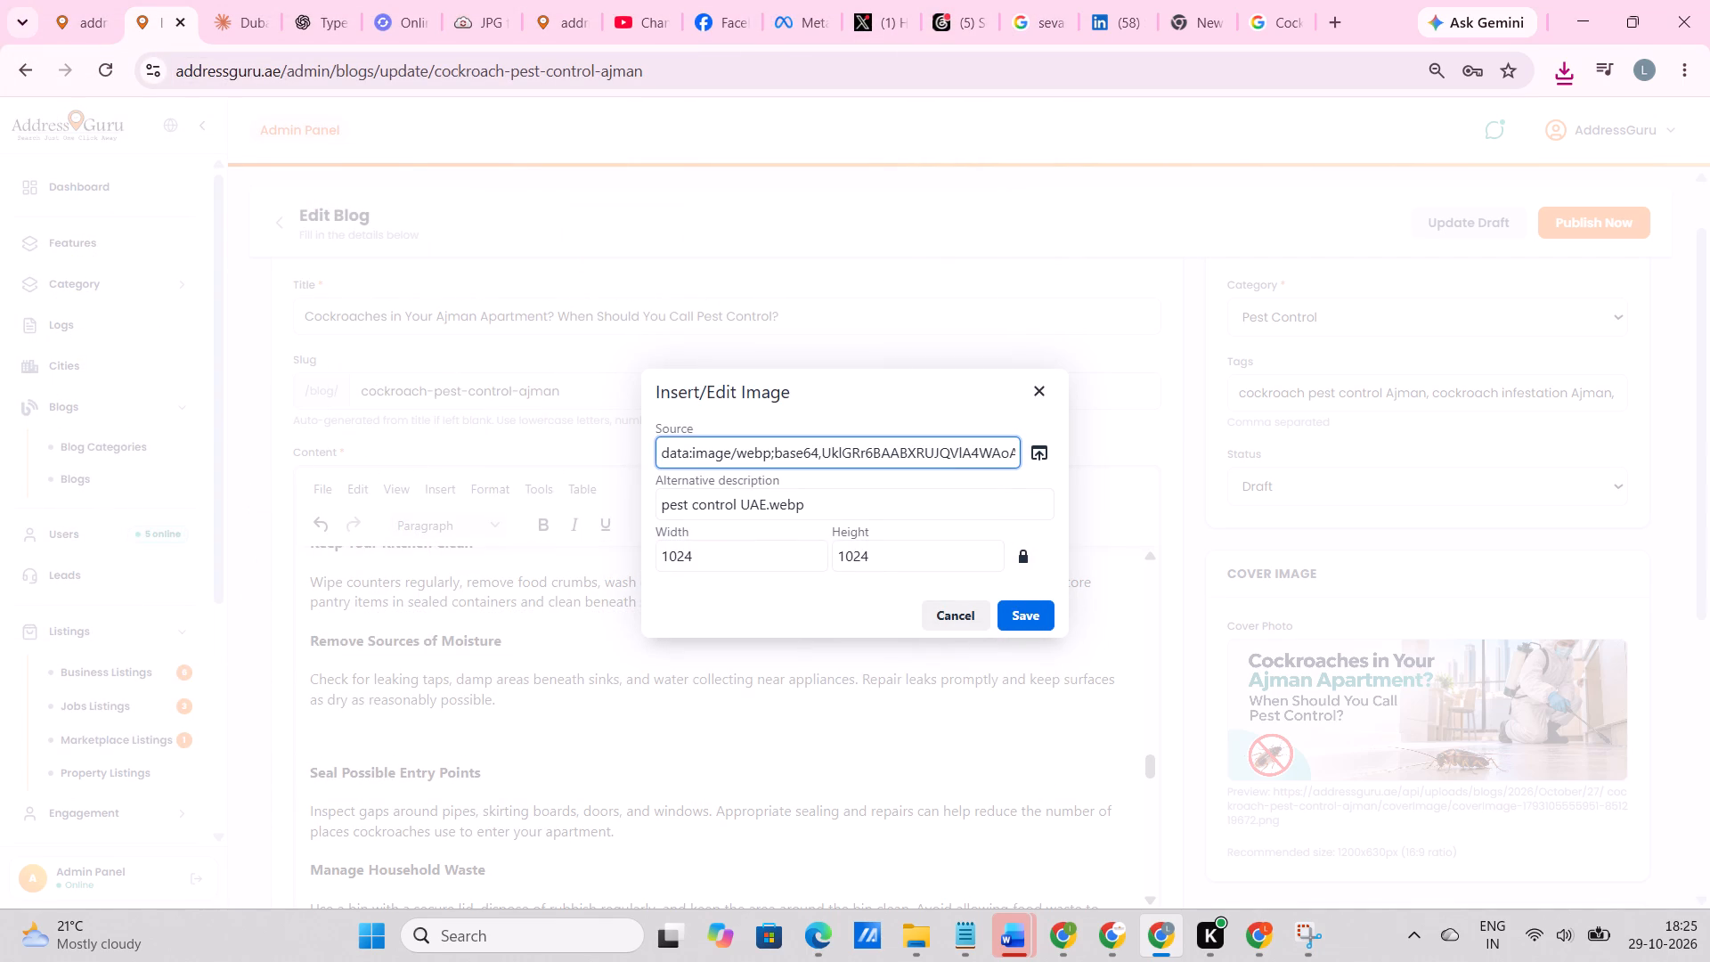
Insert the loaded WEBP image at 400 by 400 with the alternative description "pest control UAE".
{"action": "left_click", "coordinate": [761, 558]}
{"action": "key", "text": "ctrl+a"}
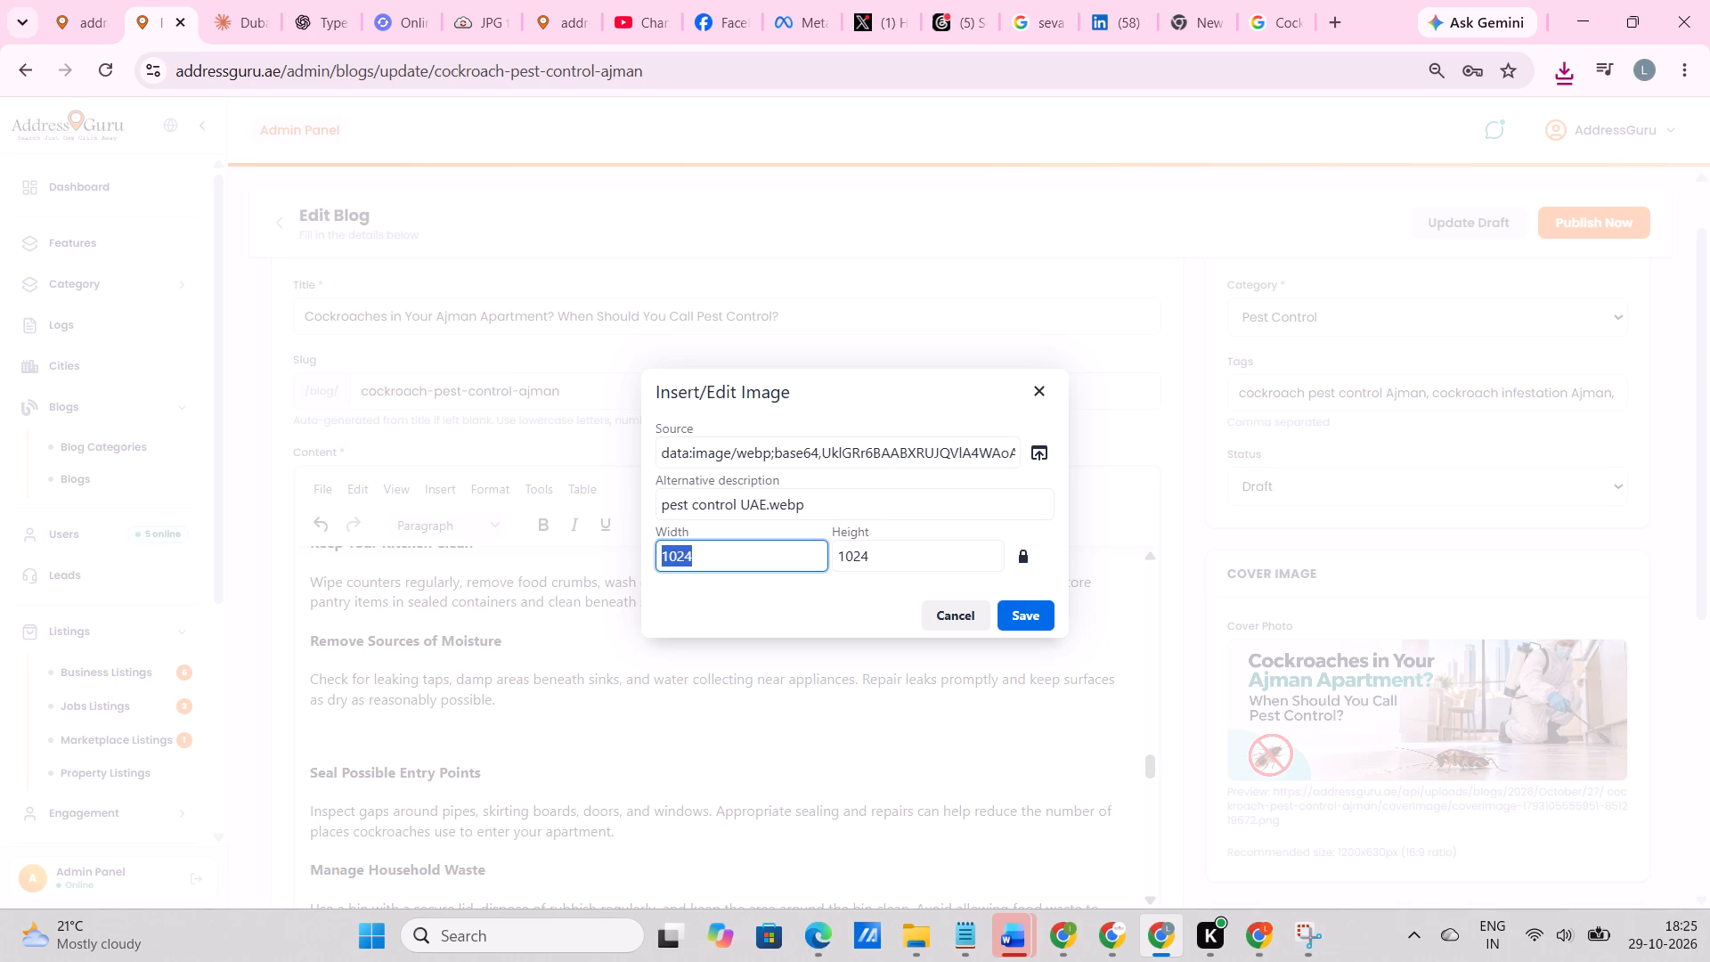
{"action": "key", "text": "5"}
{"action": "key", "text": "BackSpace"}
{"action": "type", "text": "400"}
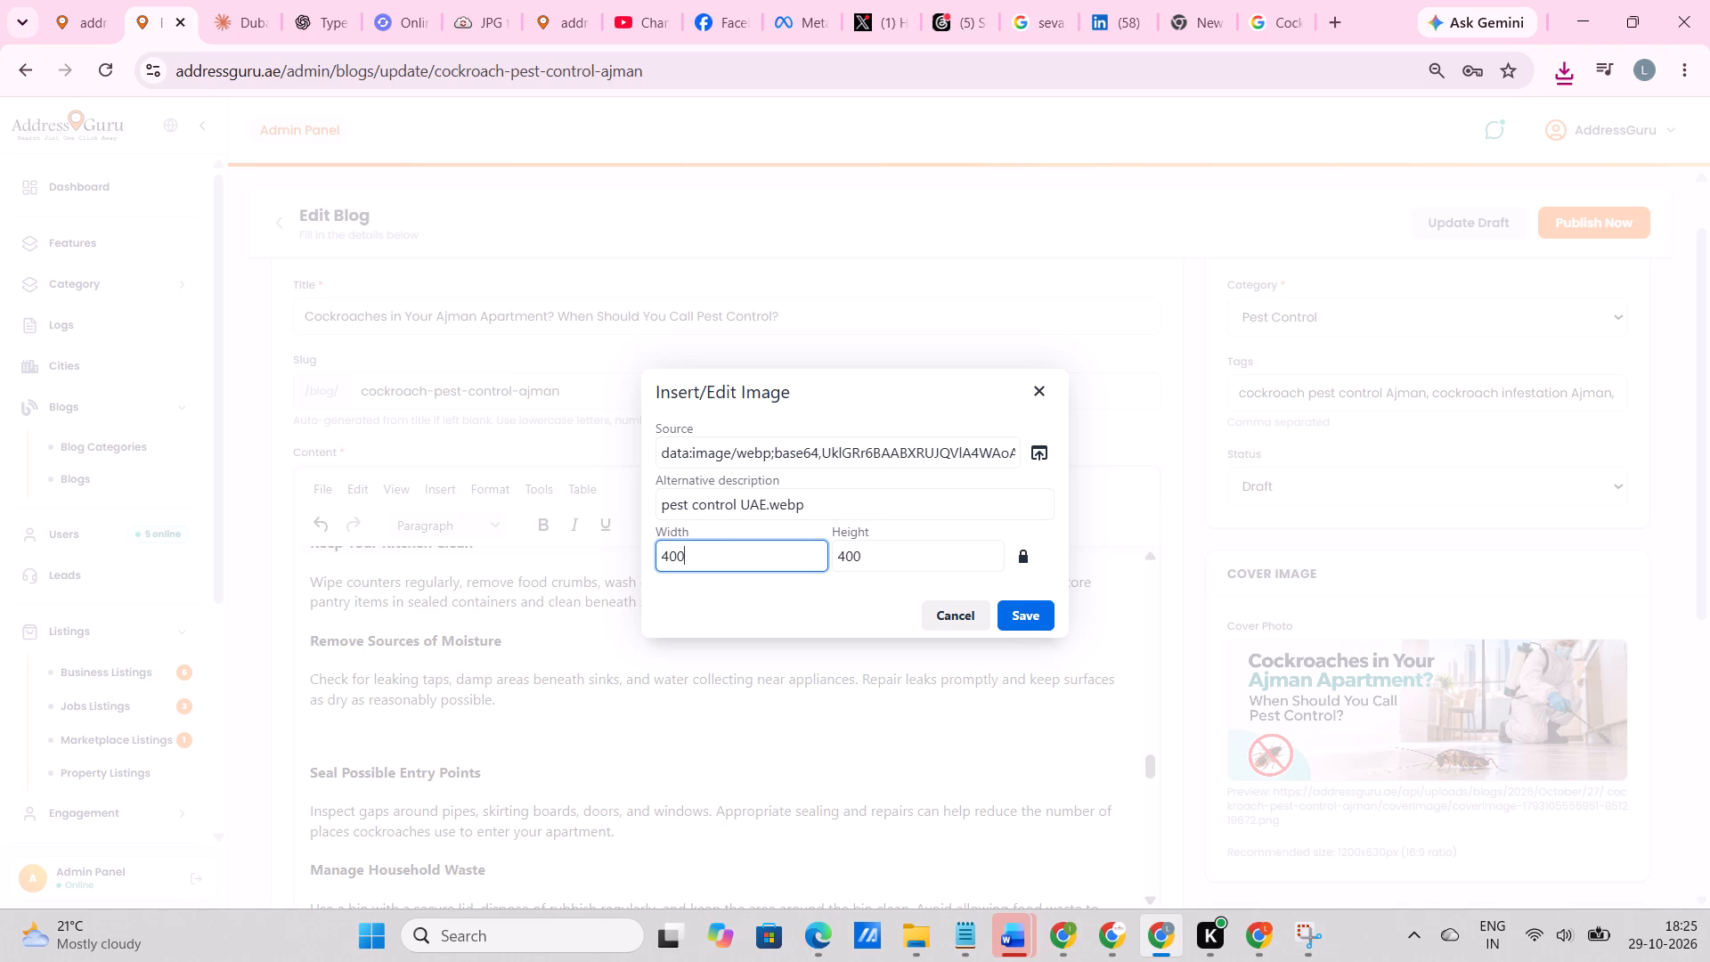
{"action": "left_click_drag", "start_coordinate": [769, 503], "coordinate": [855, 507]}
{"action": "key", "text": "BackSpace"}
{"action": "key", "text": "BackSpace"}
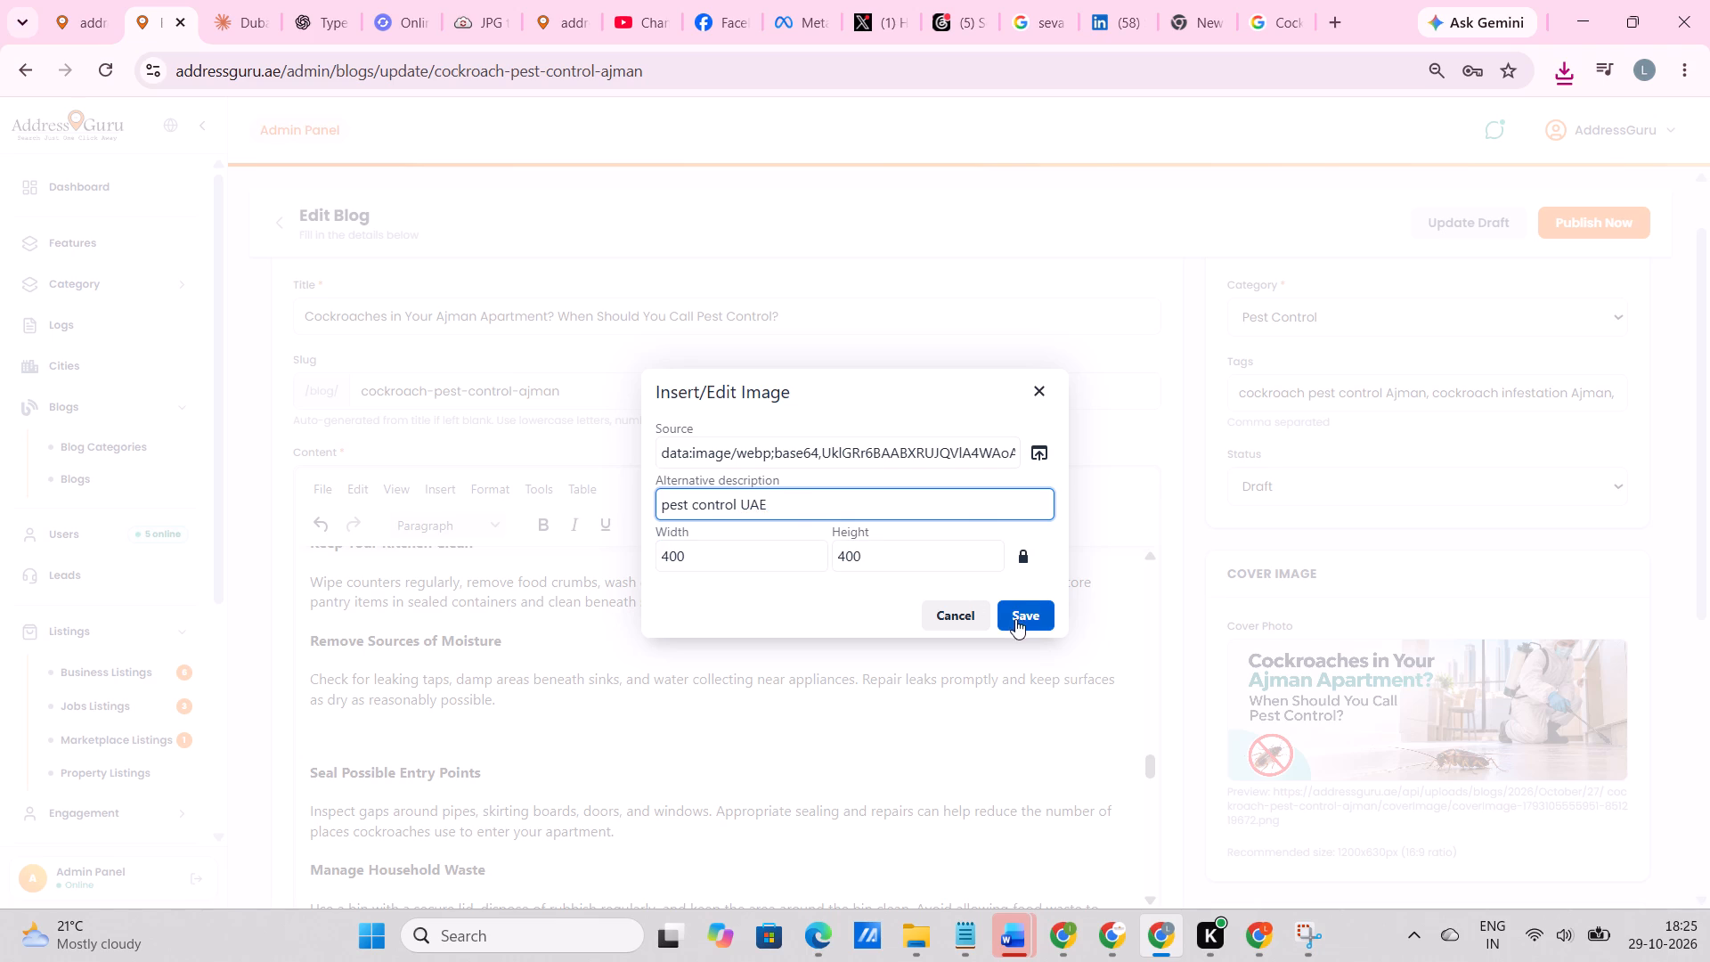
{"action": "left_click", "coordinate": [1015, 619]}
Enlarge the water-drop house image proportionally below the "Remove Sources of Moisture" paragraph.
{"action": "scroll", "coordinate": [692, 674], "scroll_direction": "up", "scroll_amount": 1}
{"action": "left_click_drag", "start_coordinate": [666, 636], "coordinate": [736, 641]}
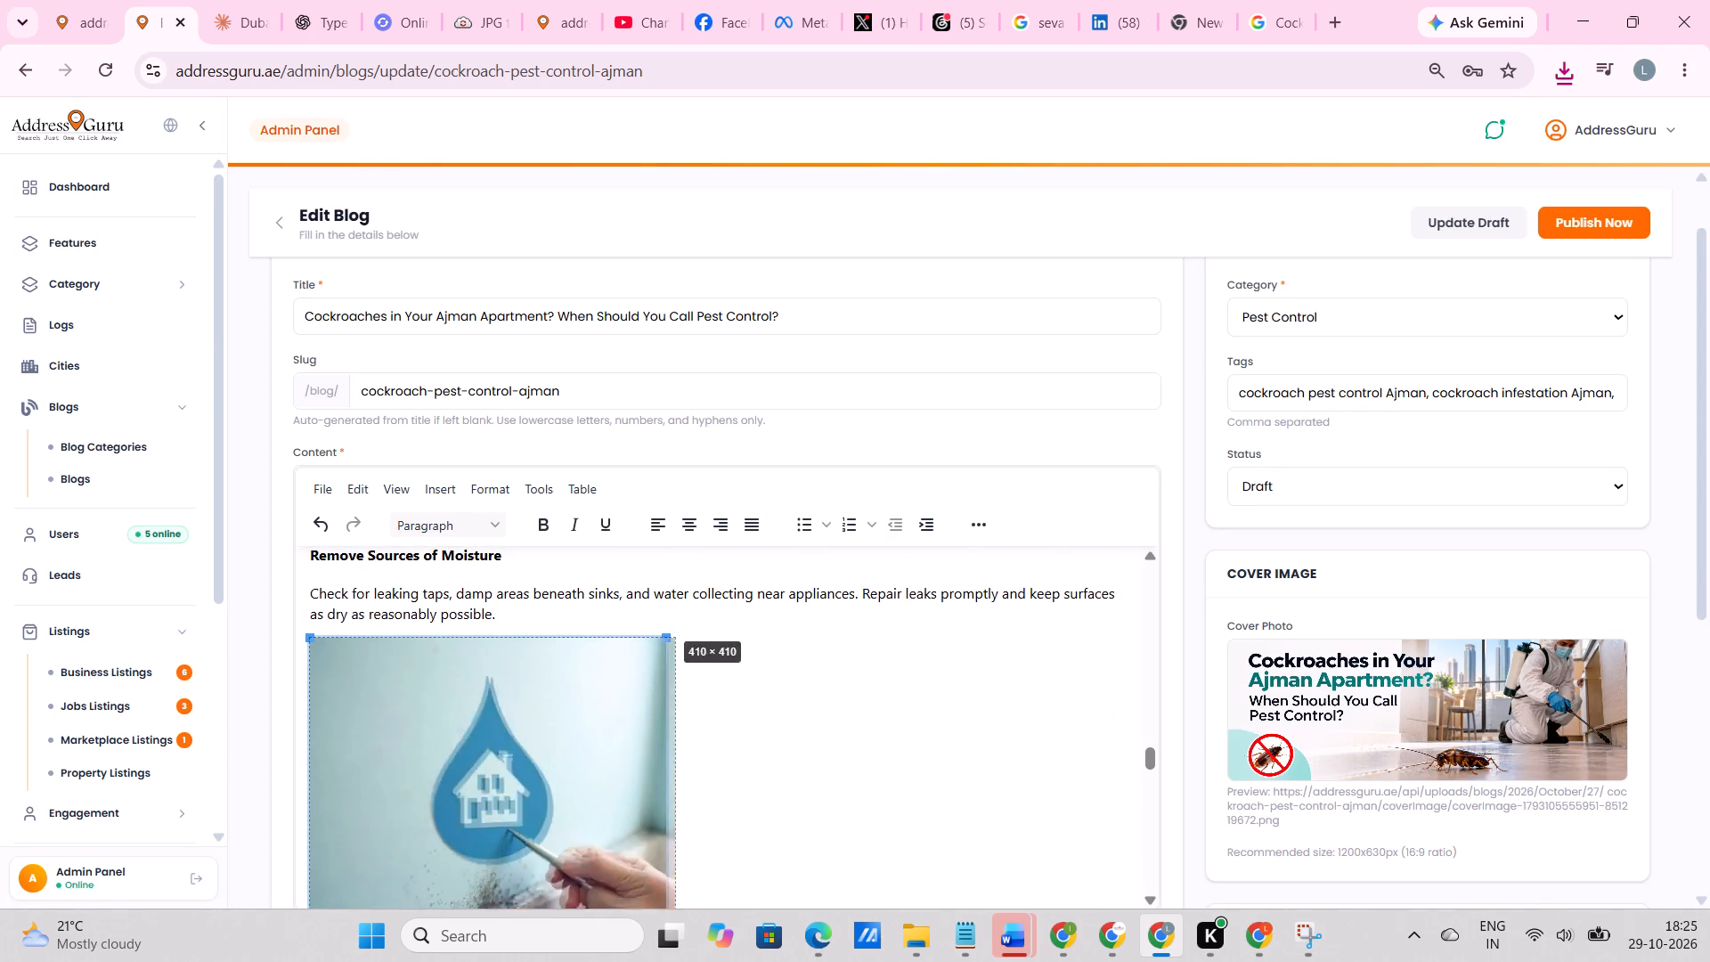
{"action": "left_click_drag", "start_coordinate": [736, 641], "coordinate": [1021, 670]}
Split the first Final Thoughts paragraph so that "While cleaning, proper food storage" starts a new paragraph.
{"action": "scroll", "coordinate": [1021, 670], "scroll_direction": "down", "scroll_amount": 4}
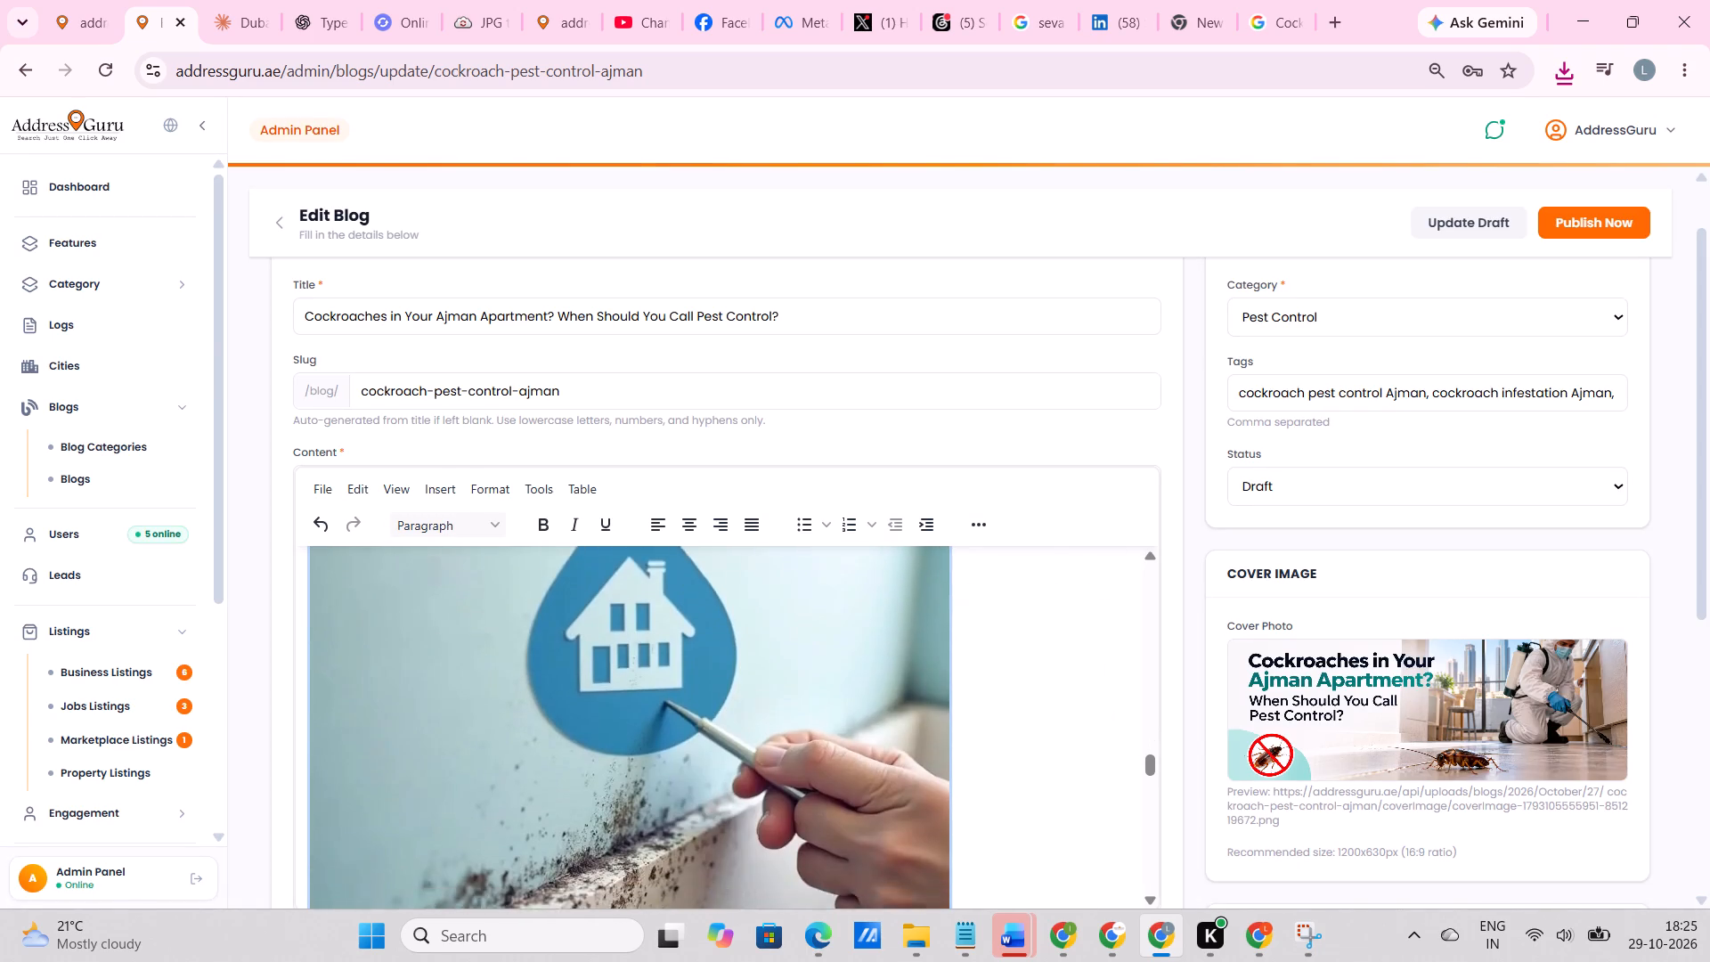
{"action": "scroll", "coordinate": [1021, 670], "scroll_direction": "down", "scroll_amount": 7}
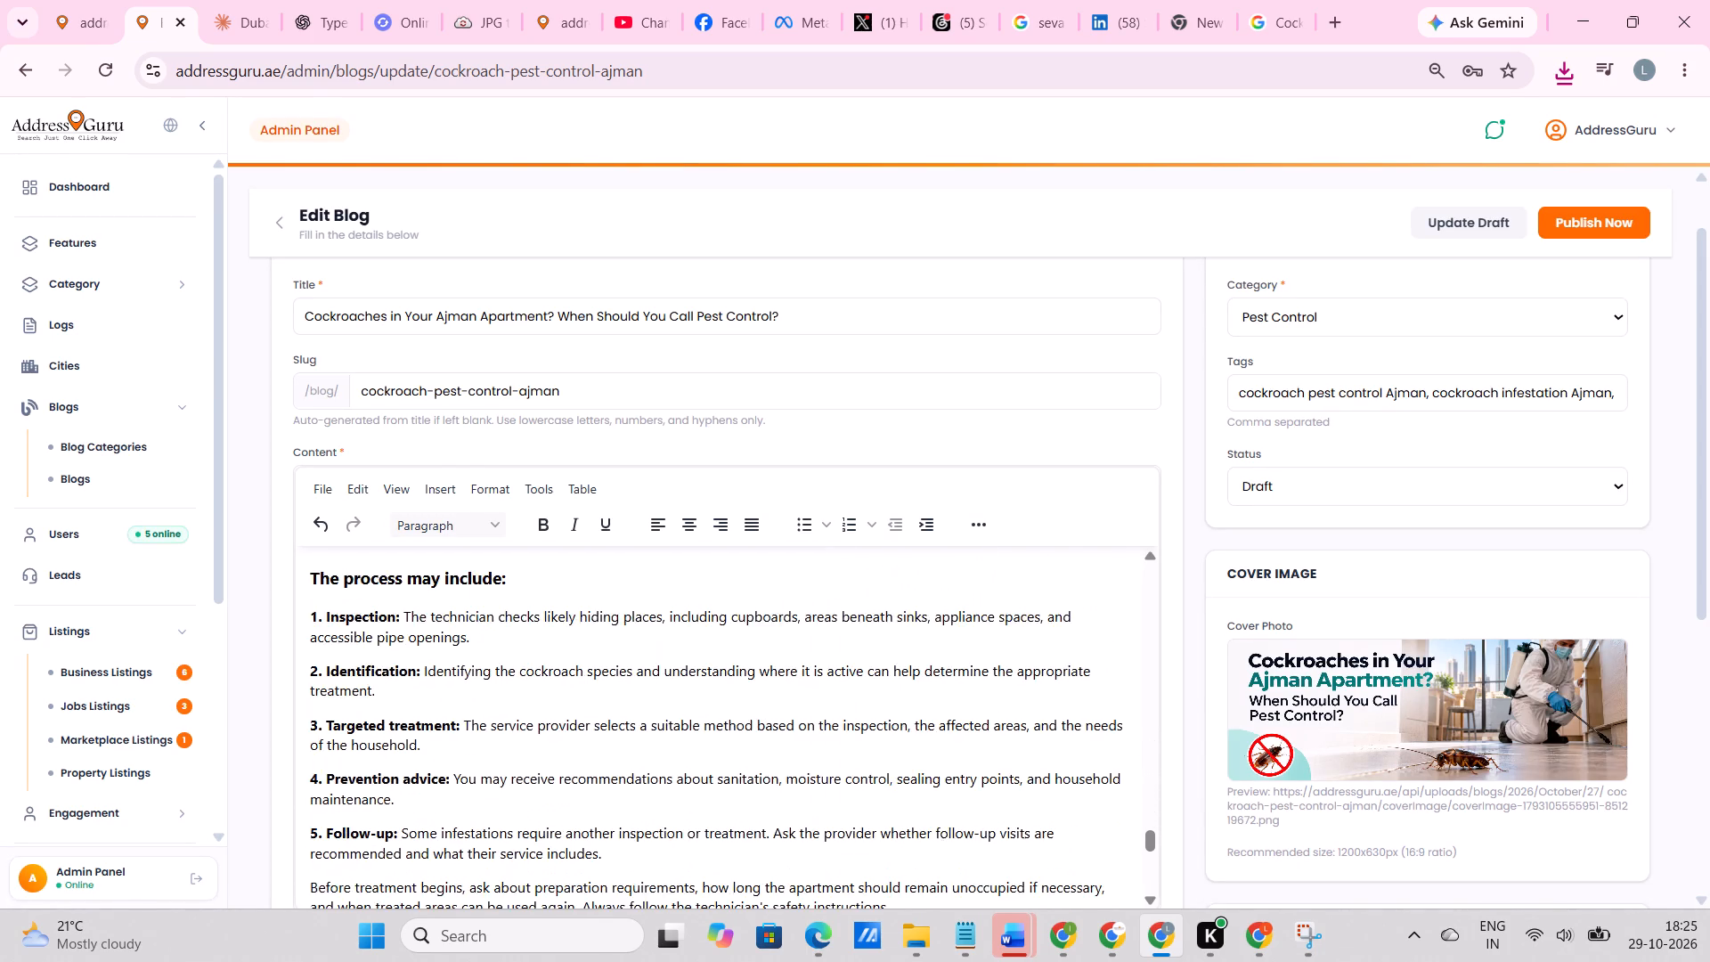
{"action": "scroll", "coordinate": [1021, 670], "scroll_direction": "down", "scroll_amount": 7}
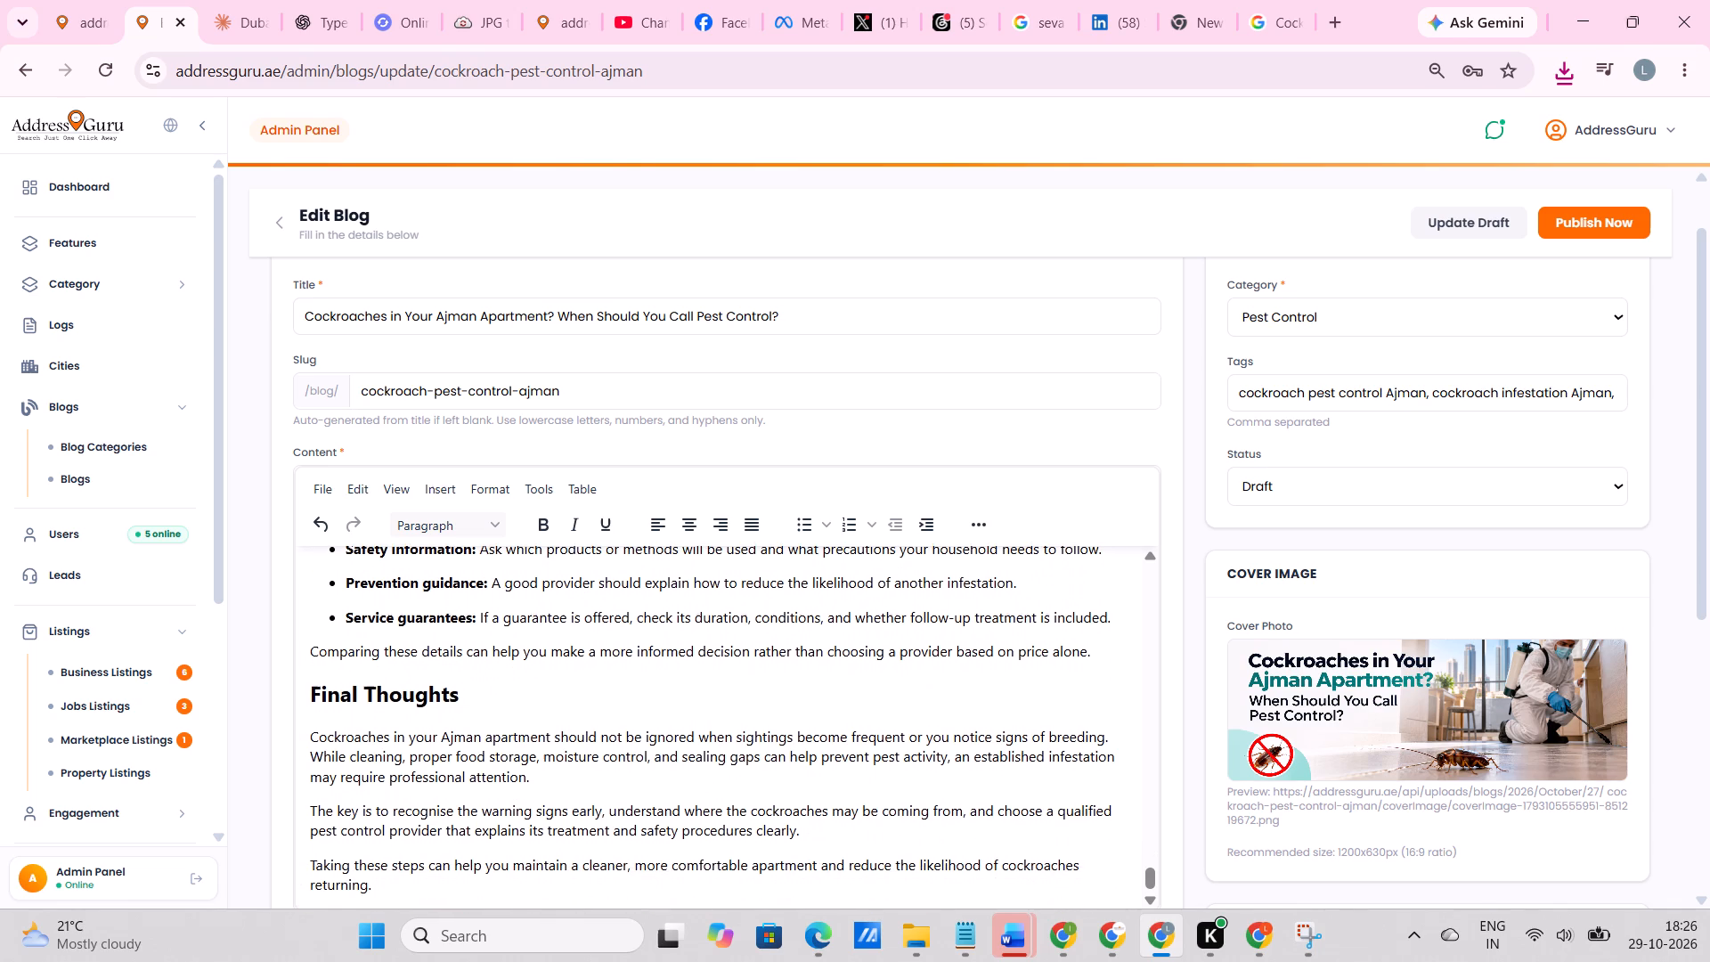
{"action": "scroll", "coordinate": [1006, 670], "scroll_direction": "down", "scroll_amount": 2}
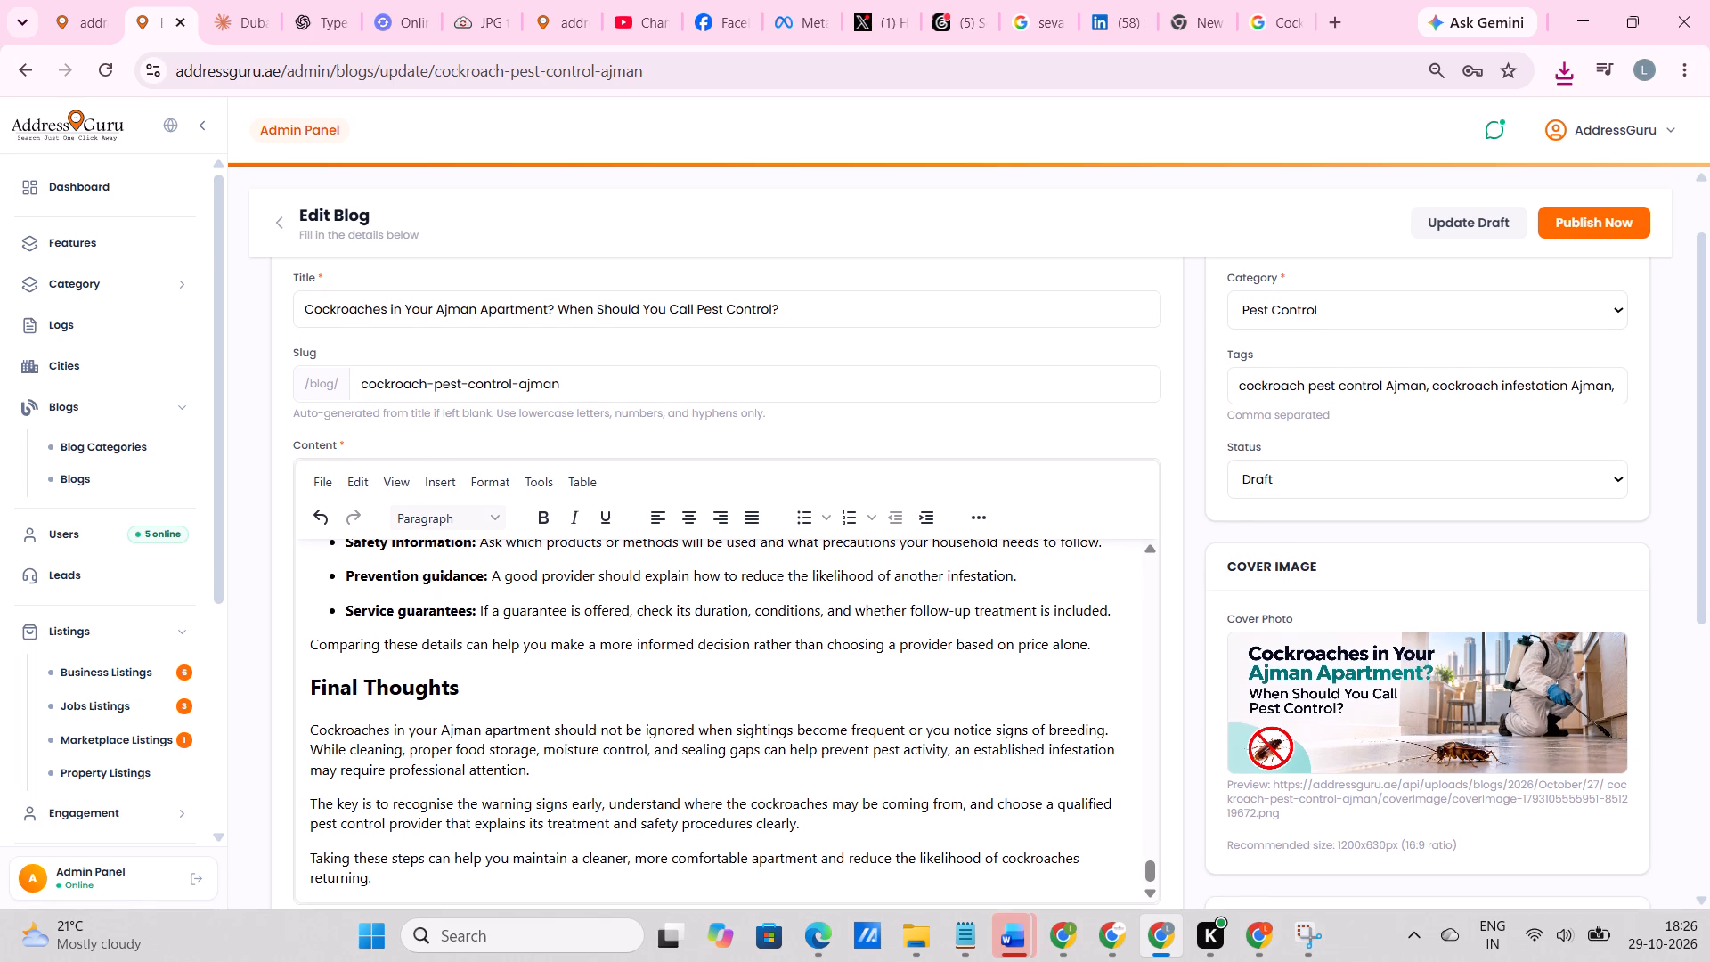
{"action": "left_click", "coordinate": [311, 750]}
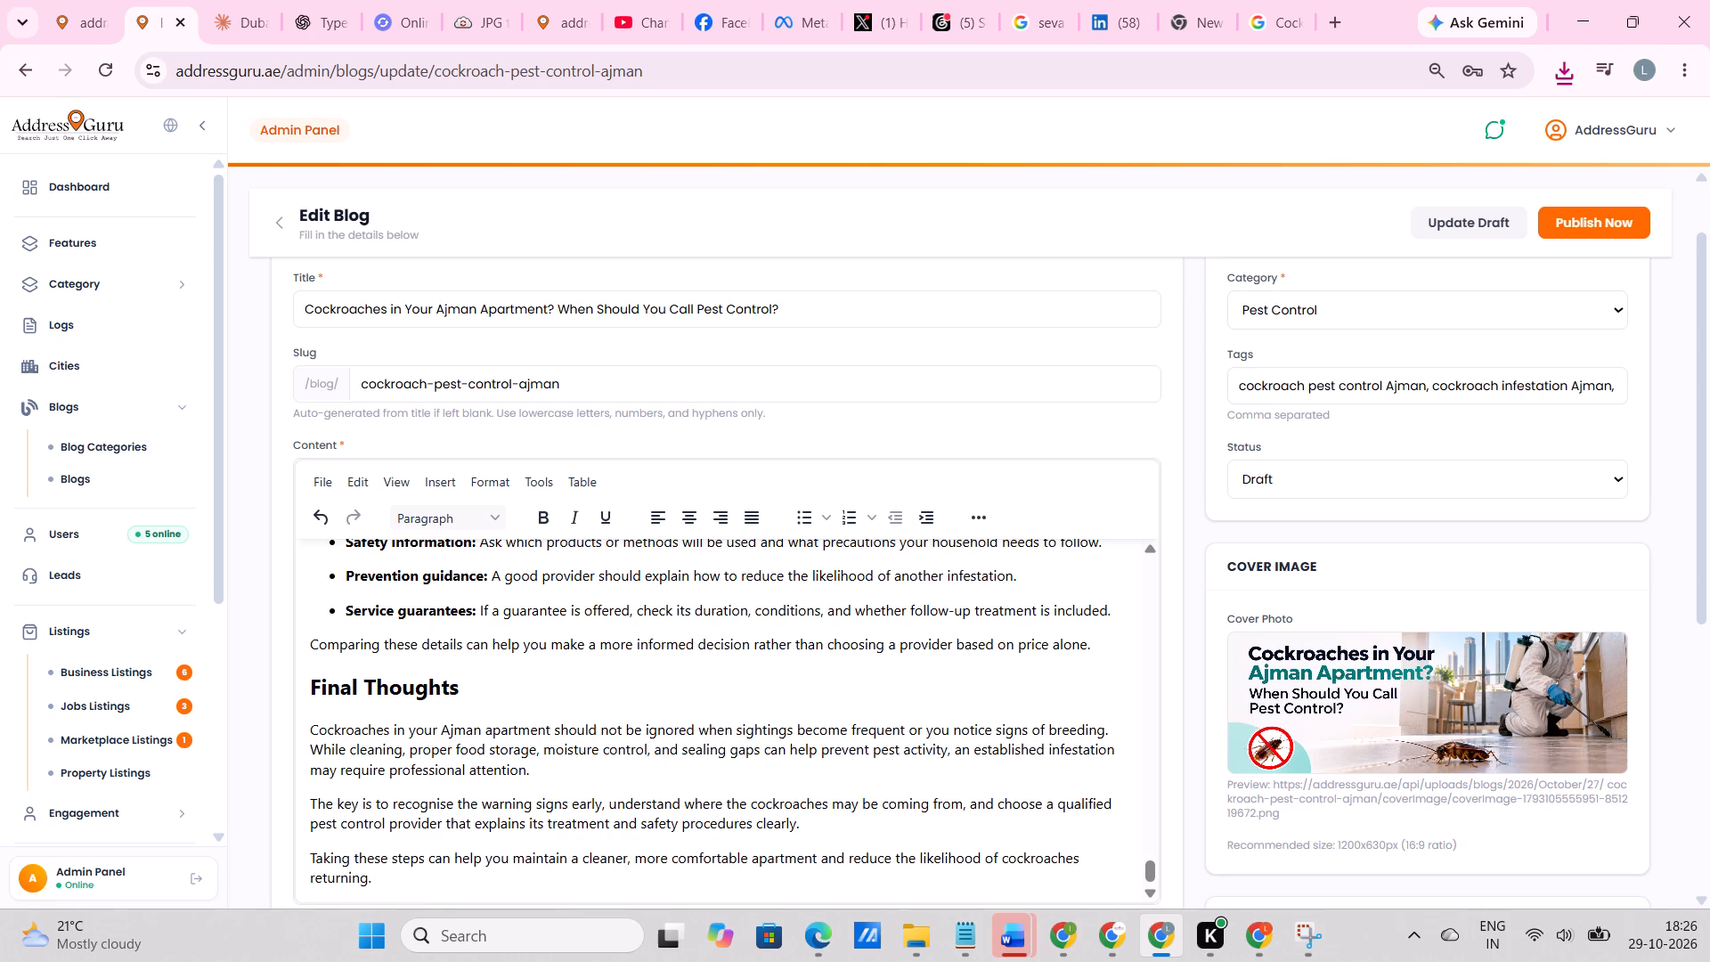
{"action": "key", "text": "Return"}
Join the closing "Taking these steps" sentence to the end of "The key is to recognise" paragraph, separated by a space.
{"action": "scroll", "coordinate": [346, 741], "scroll_direction": "down", "scroll_amount": 1}
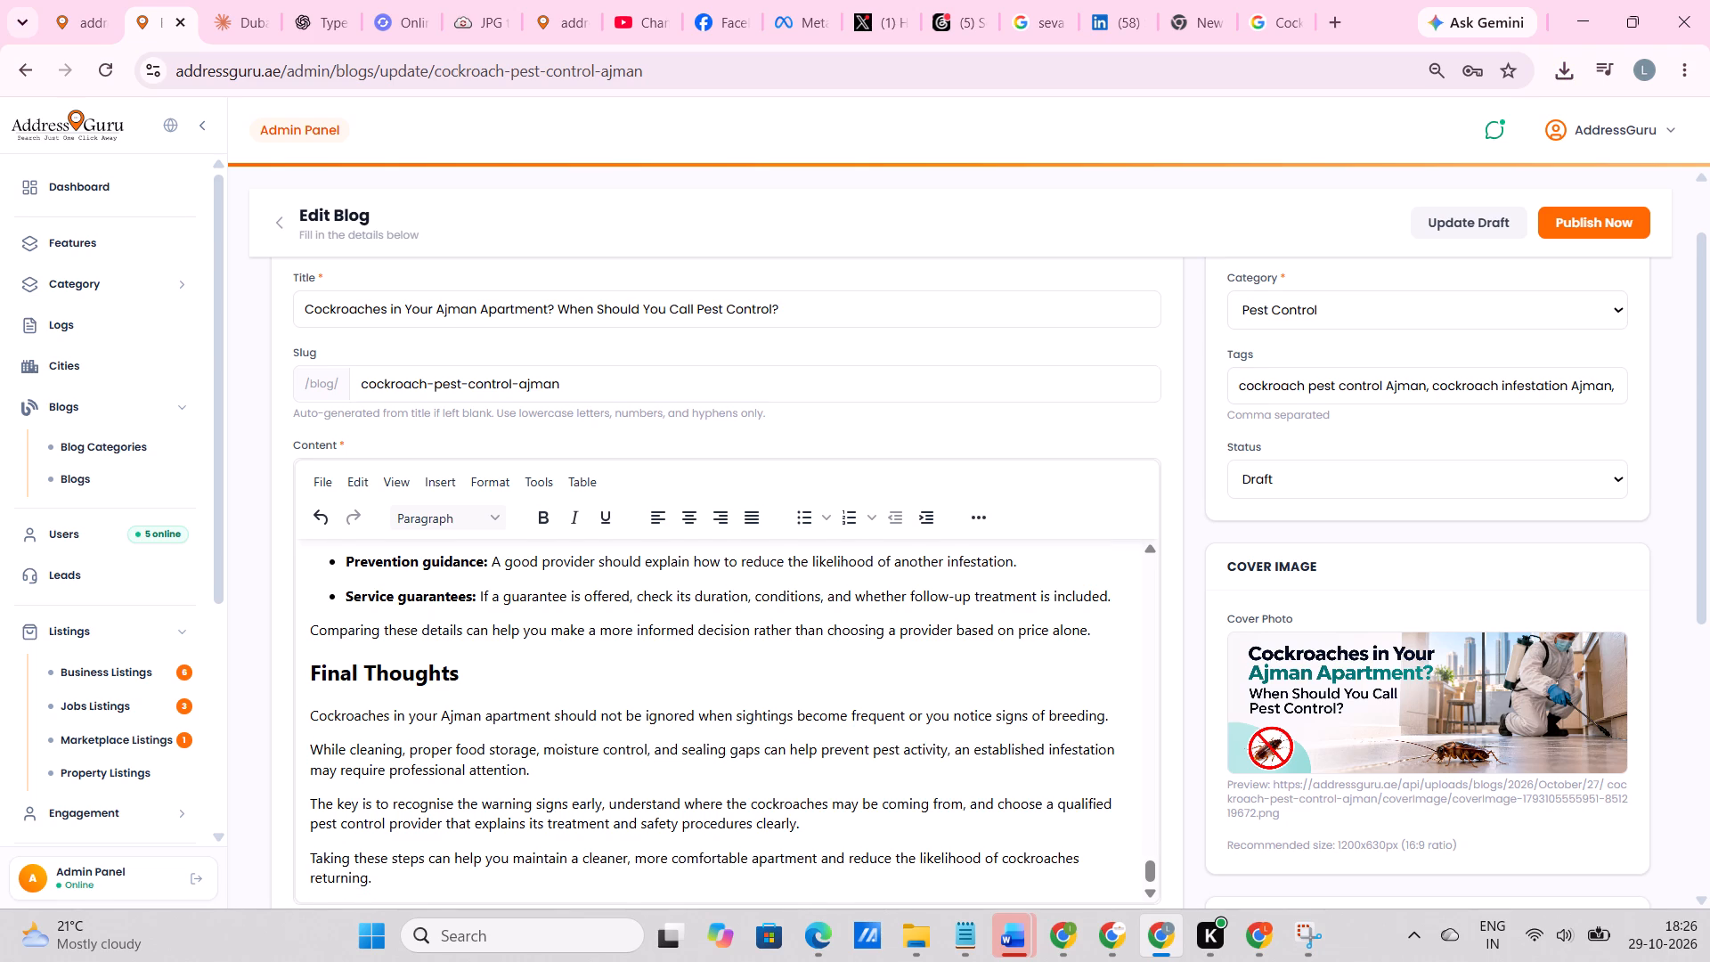
{"action": "scroll", "coordinate": [411, 805], "scroll_direction": "down", "scroll_amount": 1}
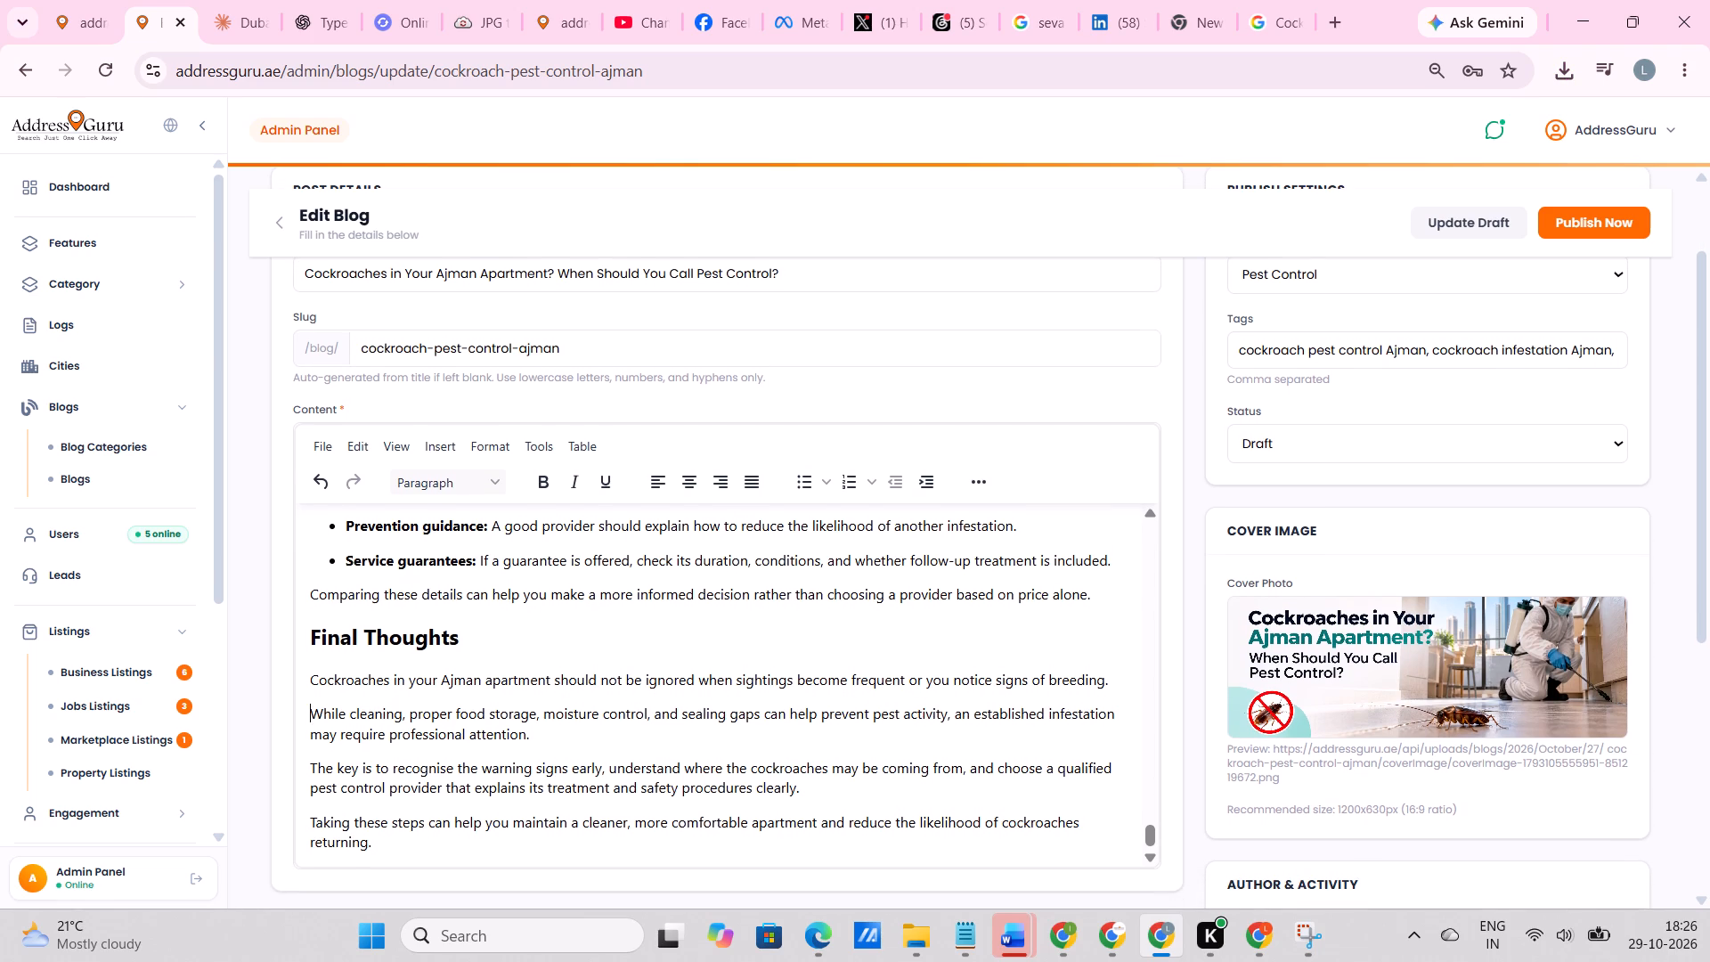
{"action": "scroll", "coordinate": [403, 819], "scroll_direction": "down", "scroll_amount": 2}
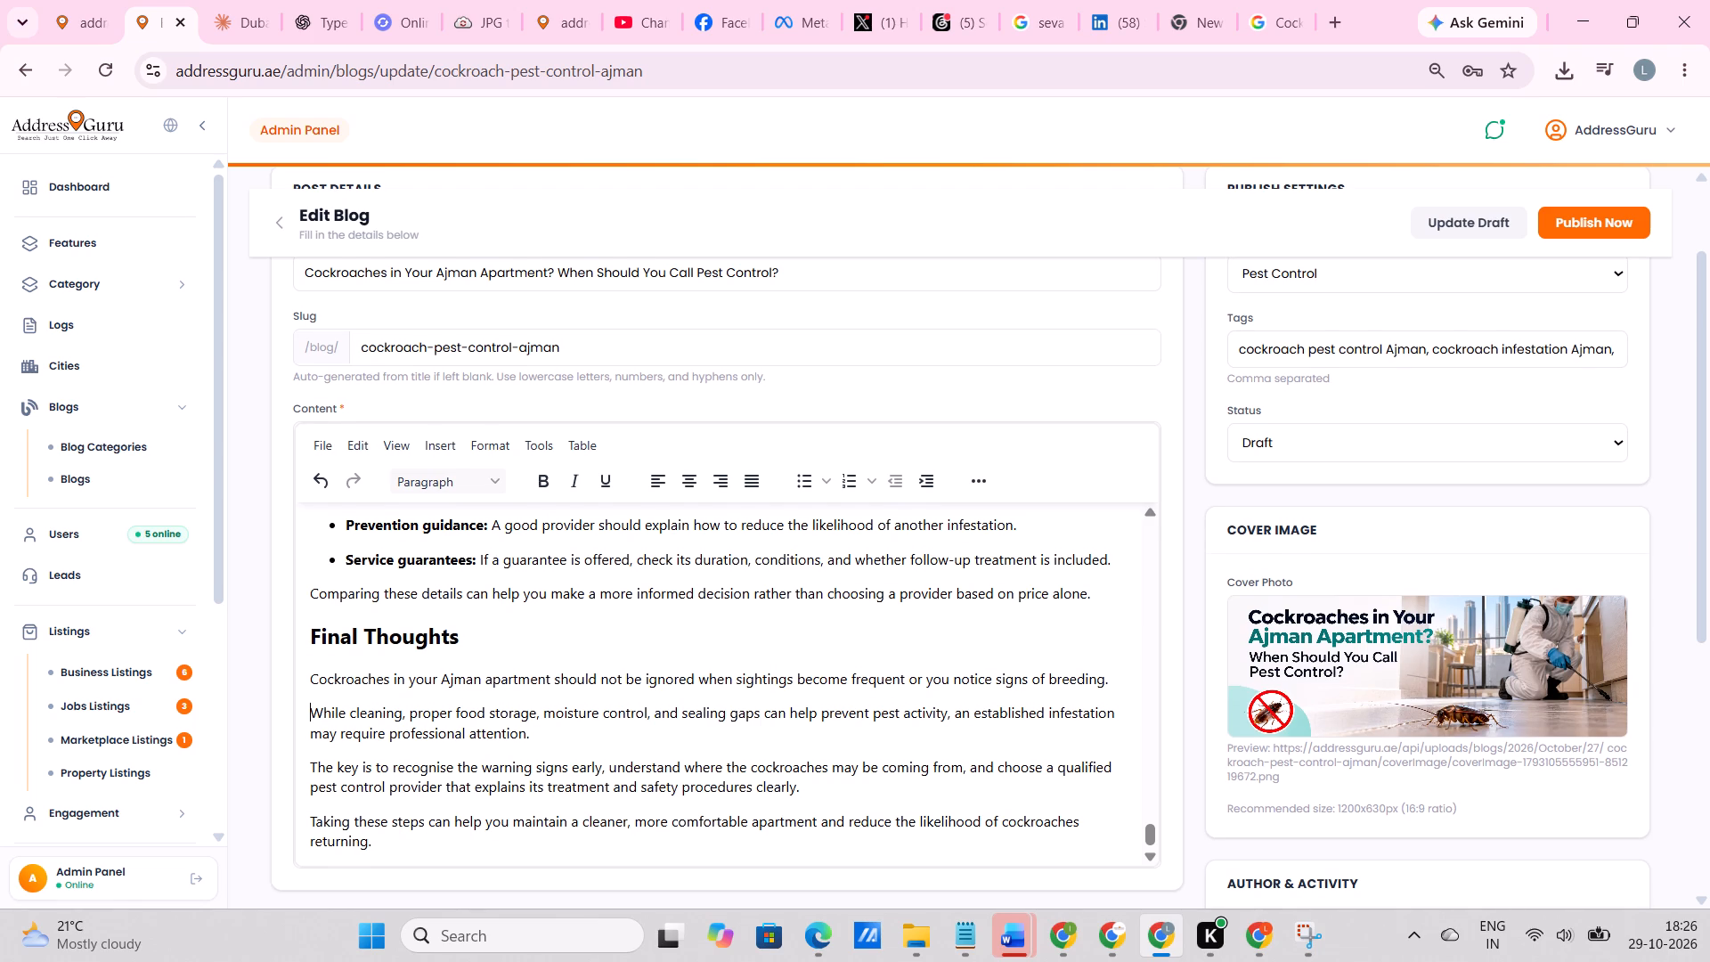
{"action": "left_click", "coordinate": [313, 817]}
{"action": "key", "text": "BackSpace"}
{"action": "key", "text": "space"}
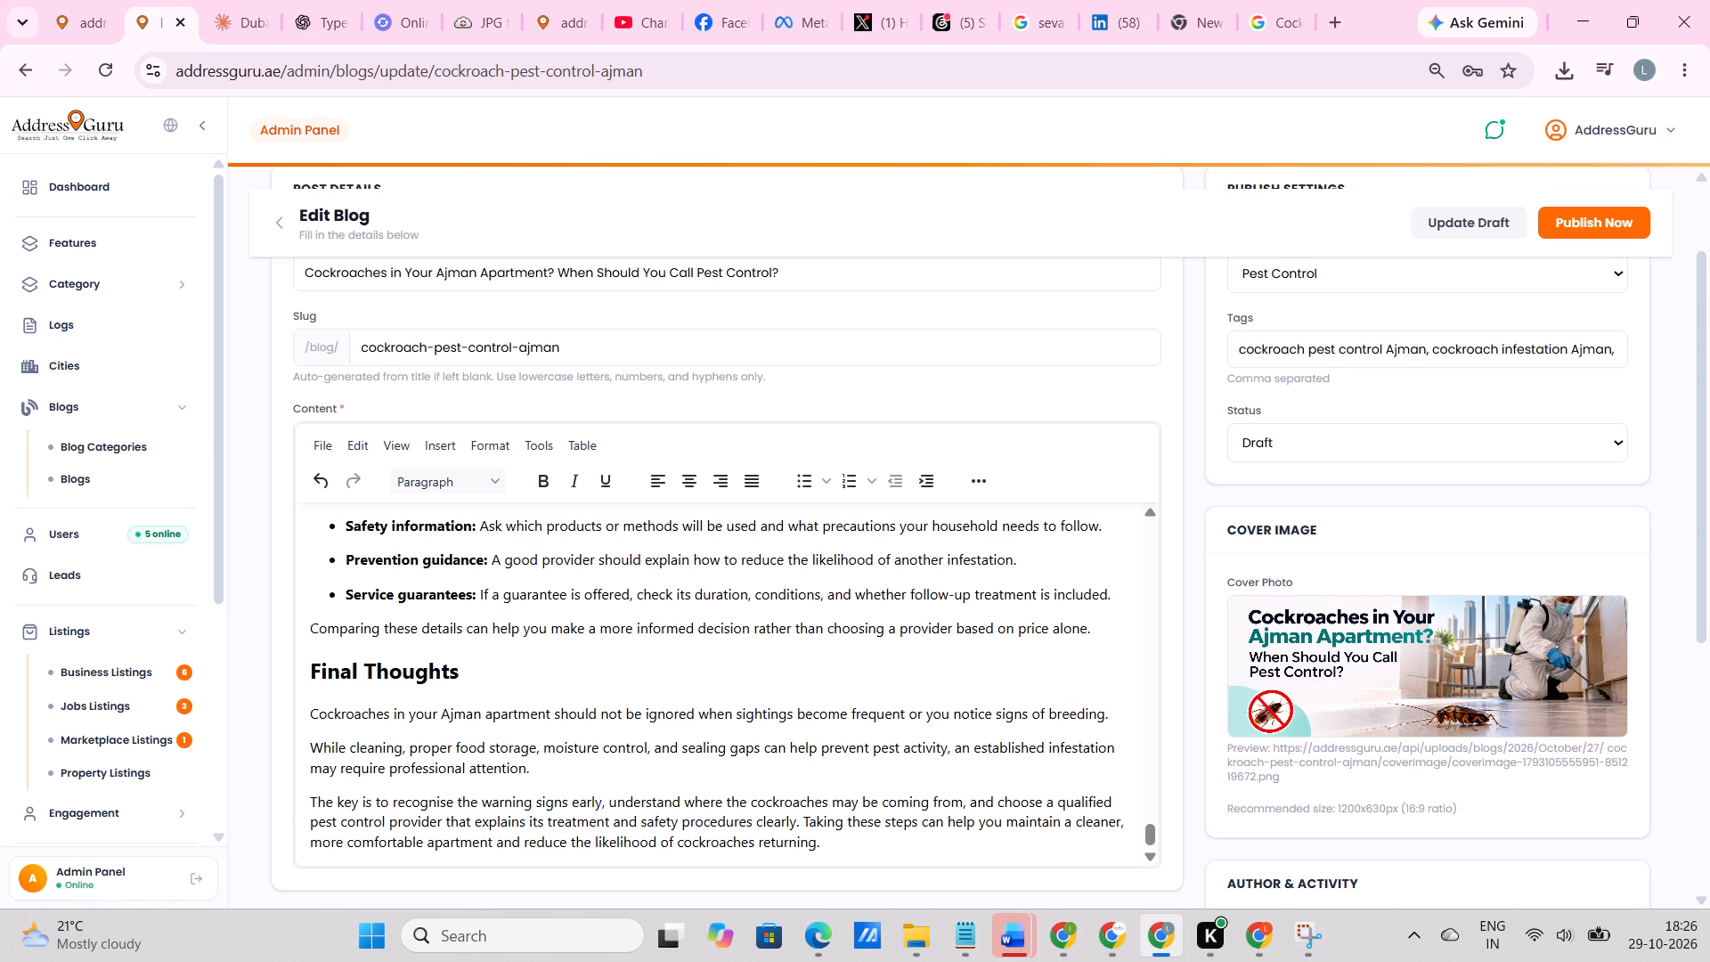
Bold the phrase "The key is to recognise" in the last Final Thoughts paragraph.
{"action": "left_click_drag", "start_coordinate": [388, 798], "coordinate": [472, 795]}
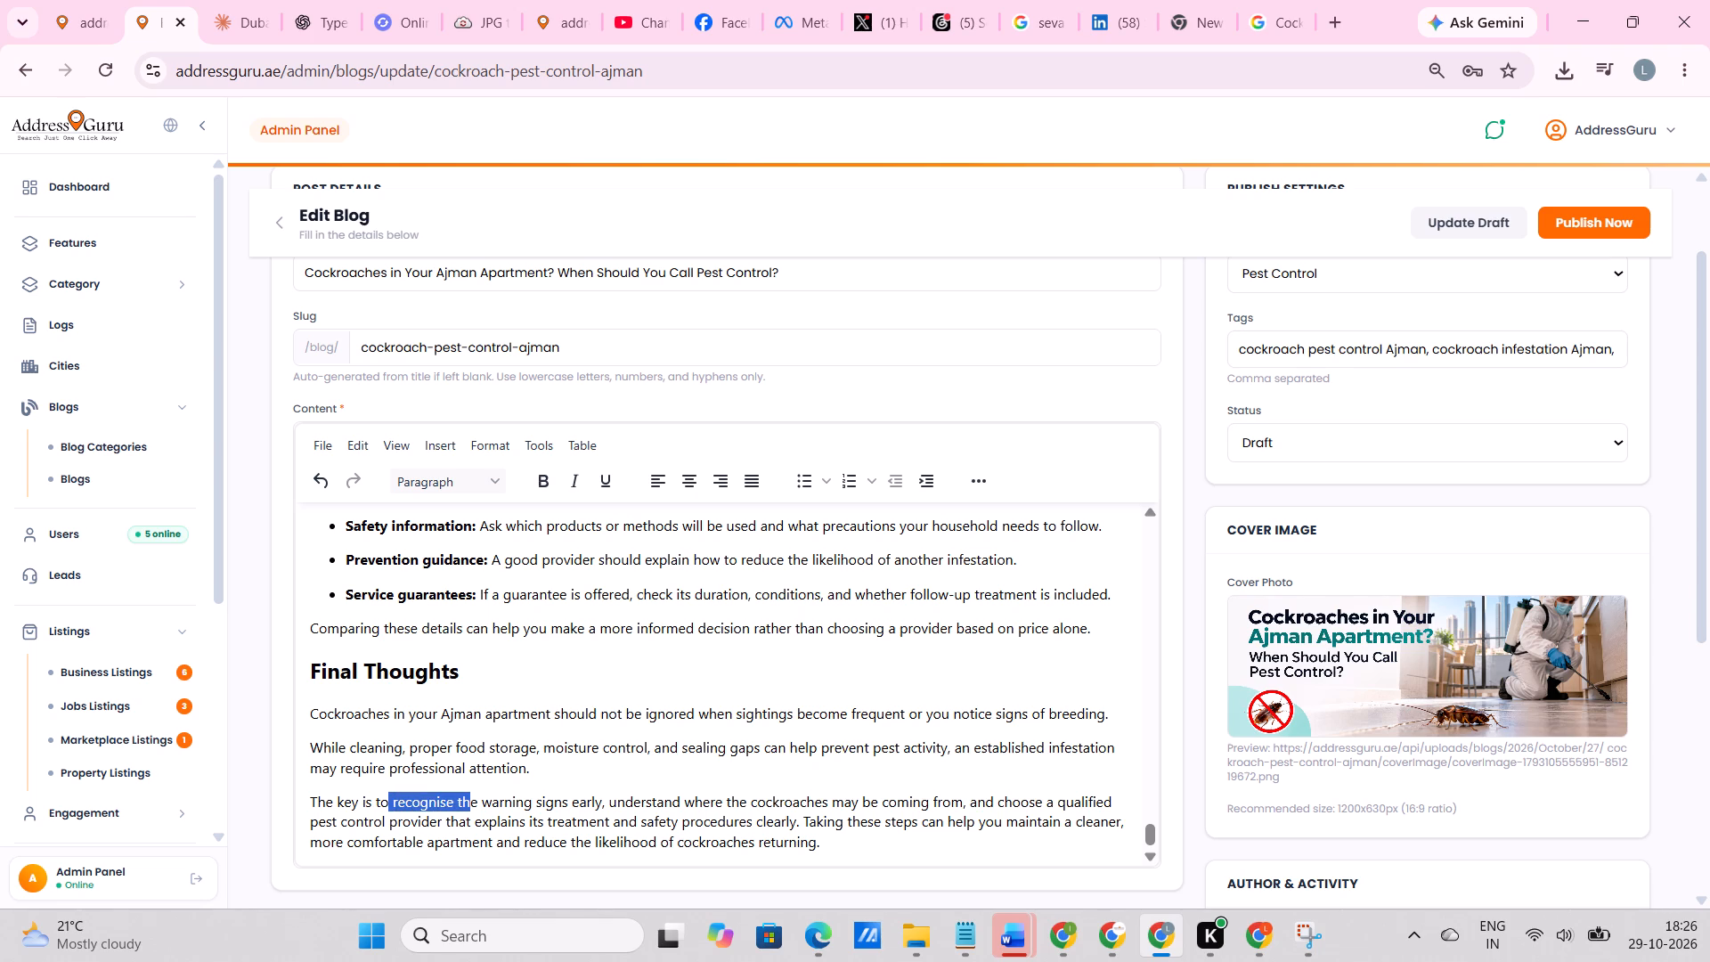
{"action": "left_click_drag", "start_coordinate": [472, 795], "coordinate": [488, 795]}
{"action": "left_click", "coordinate": [488, 795]}
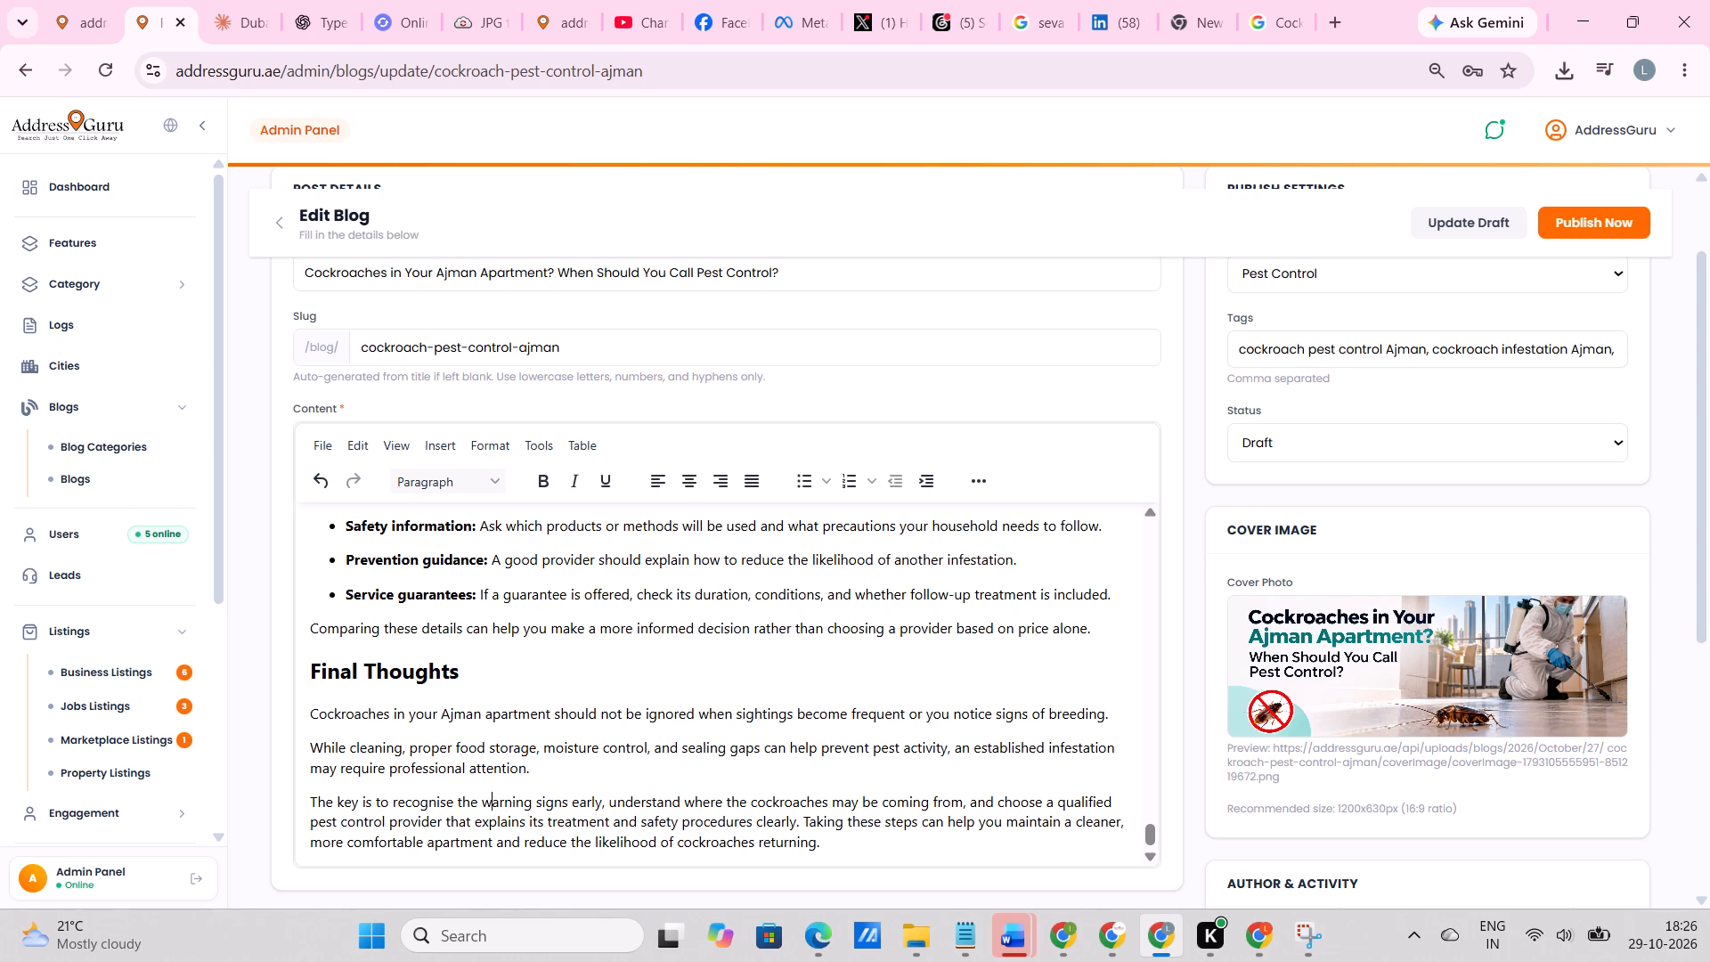
{"action": "left_click_drag", "start_coordinate": [455, 801], "coordinate": [301, 801]}
{"action": "key", "text": "ctrl+b"}
{"action": "left_click", "coordinate": [535, 787]}
Review the whole blog content from the opening paragraph through Final Thoughts, checking headings, bolded phrases, link and images.
{"action": "scroll", "coordinate": [554, 791], "scroll_direction": "up", "scroll_amount": 2}
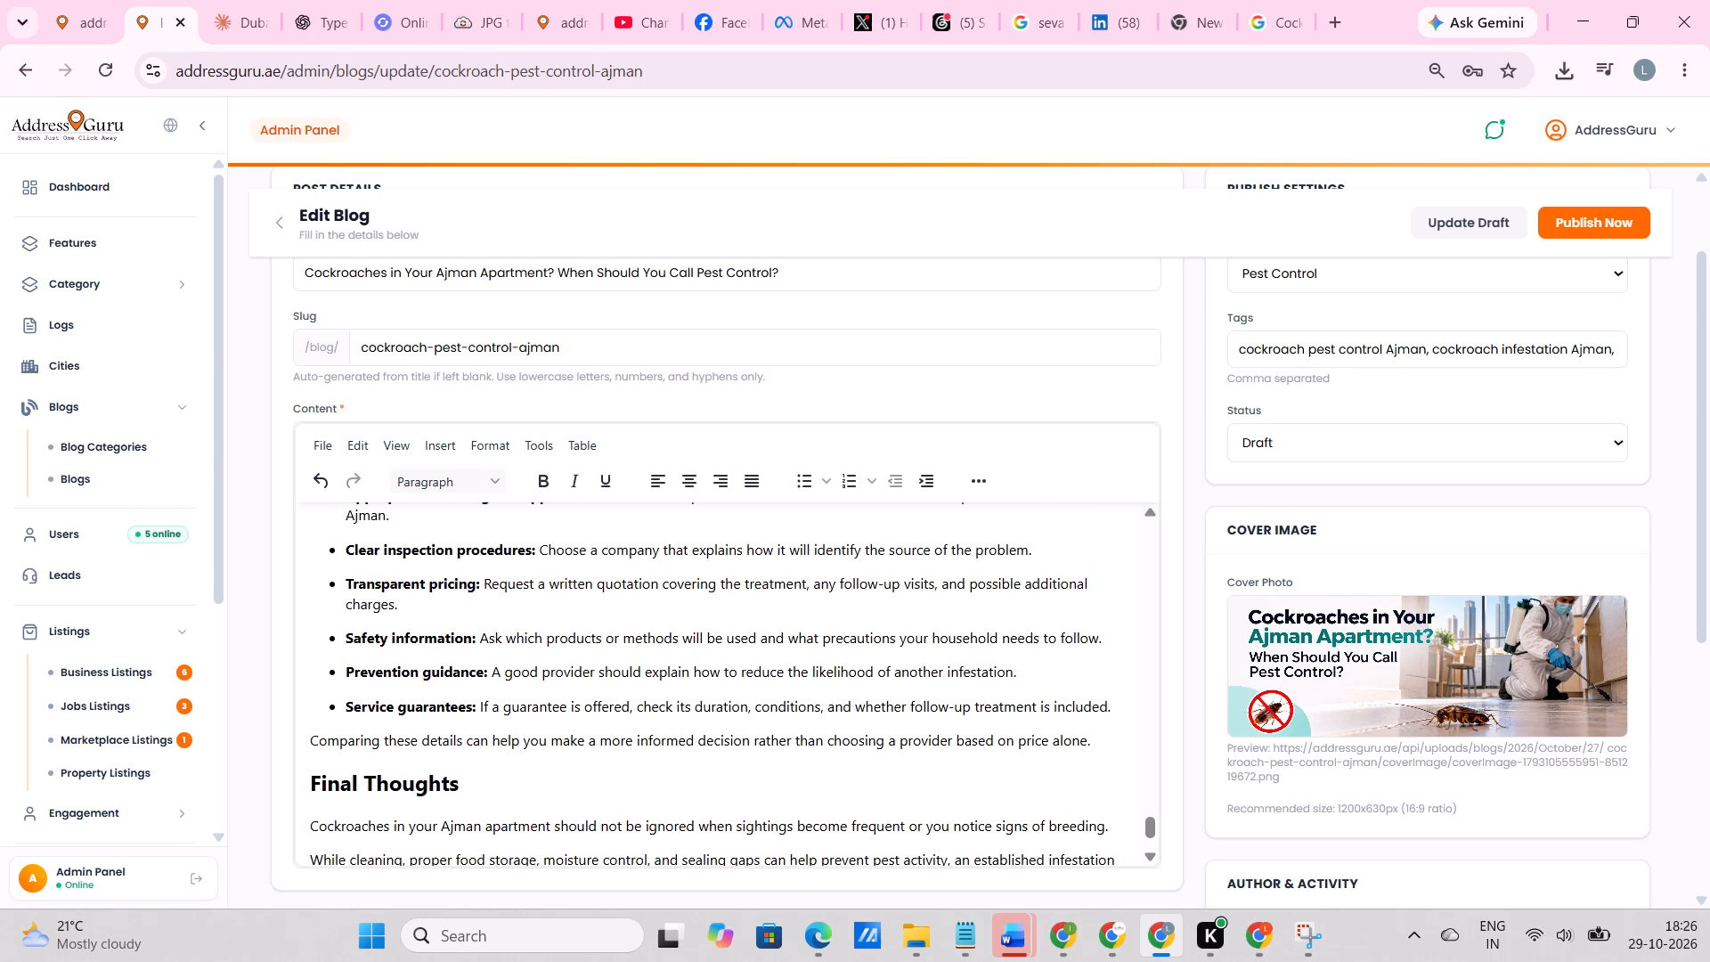
{"action": "scroll", "coordinate": [567, 791], "scroll_direction": "up", "scroll_amount": 5}
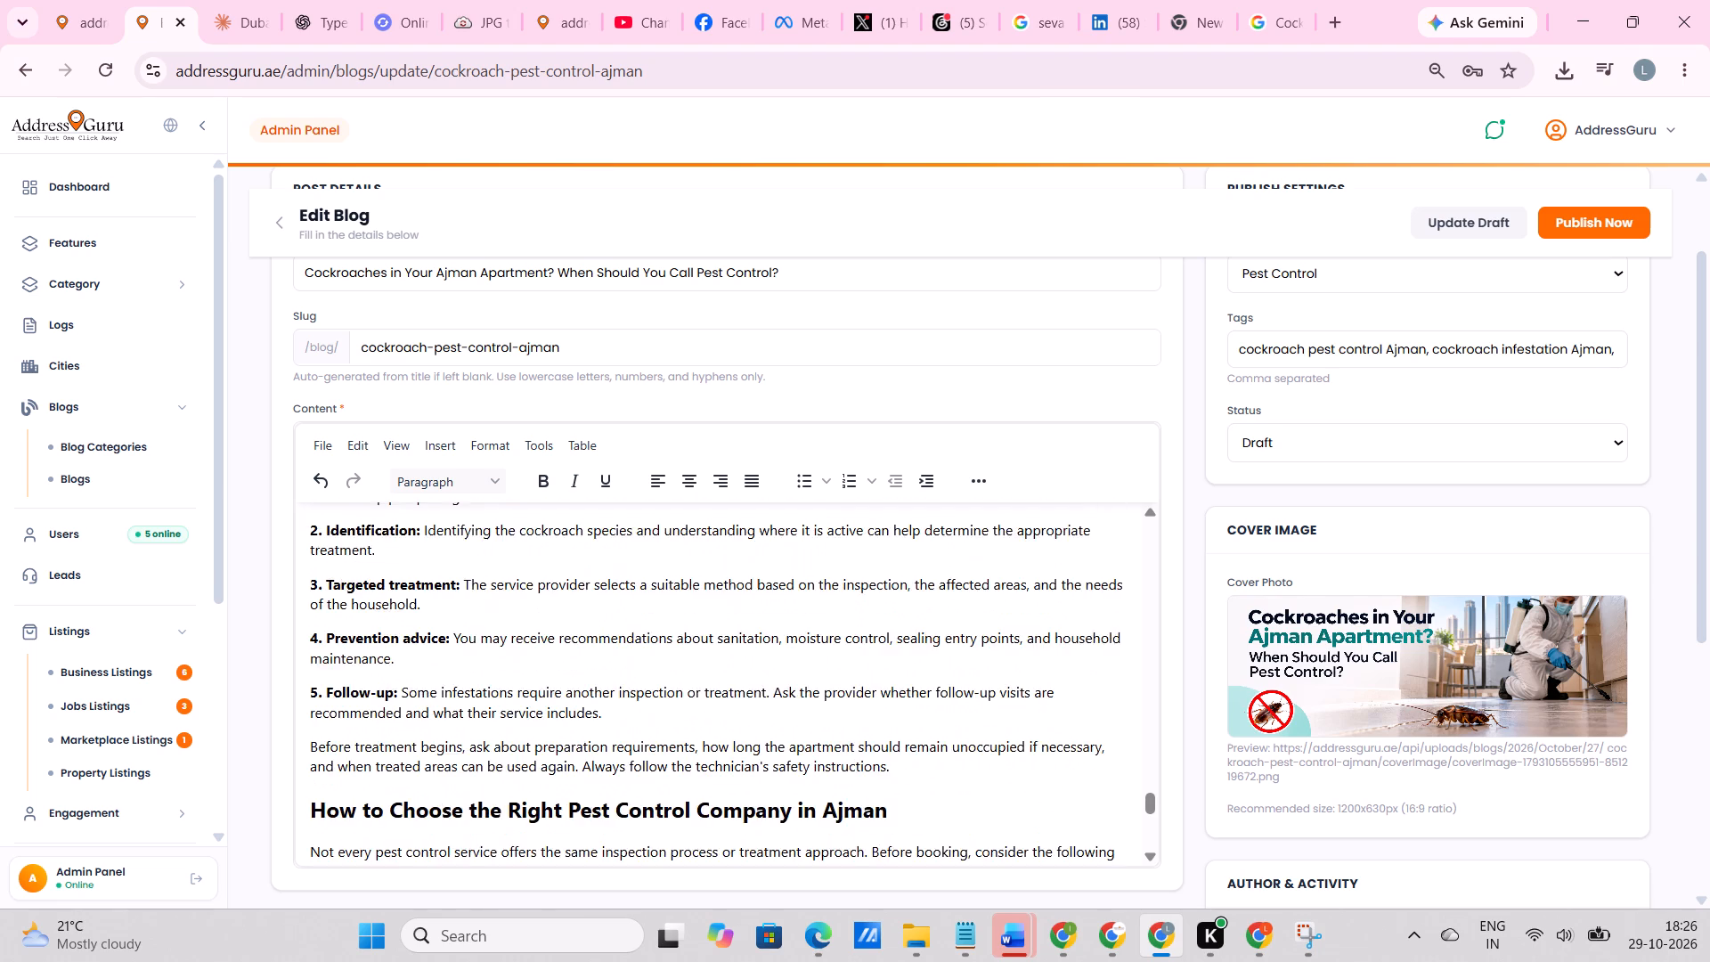
{"action": "scroll", "coordinate": [567, 791], "scroll_direction": "up", "scroll_amount": 2}
{"action": "scroll", "coordinate": [567, 791], "scroll_direction": "down", "scroll_amount": 5}
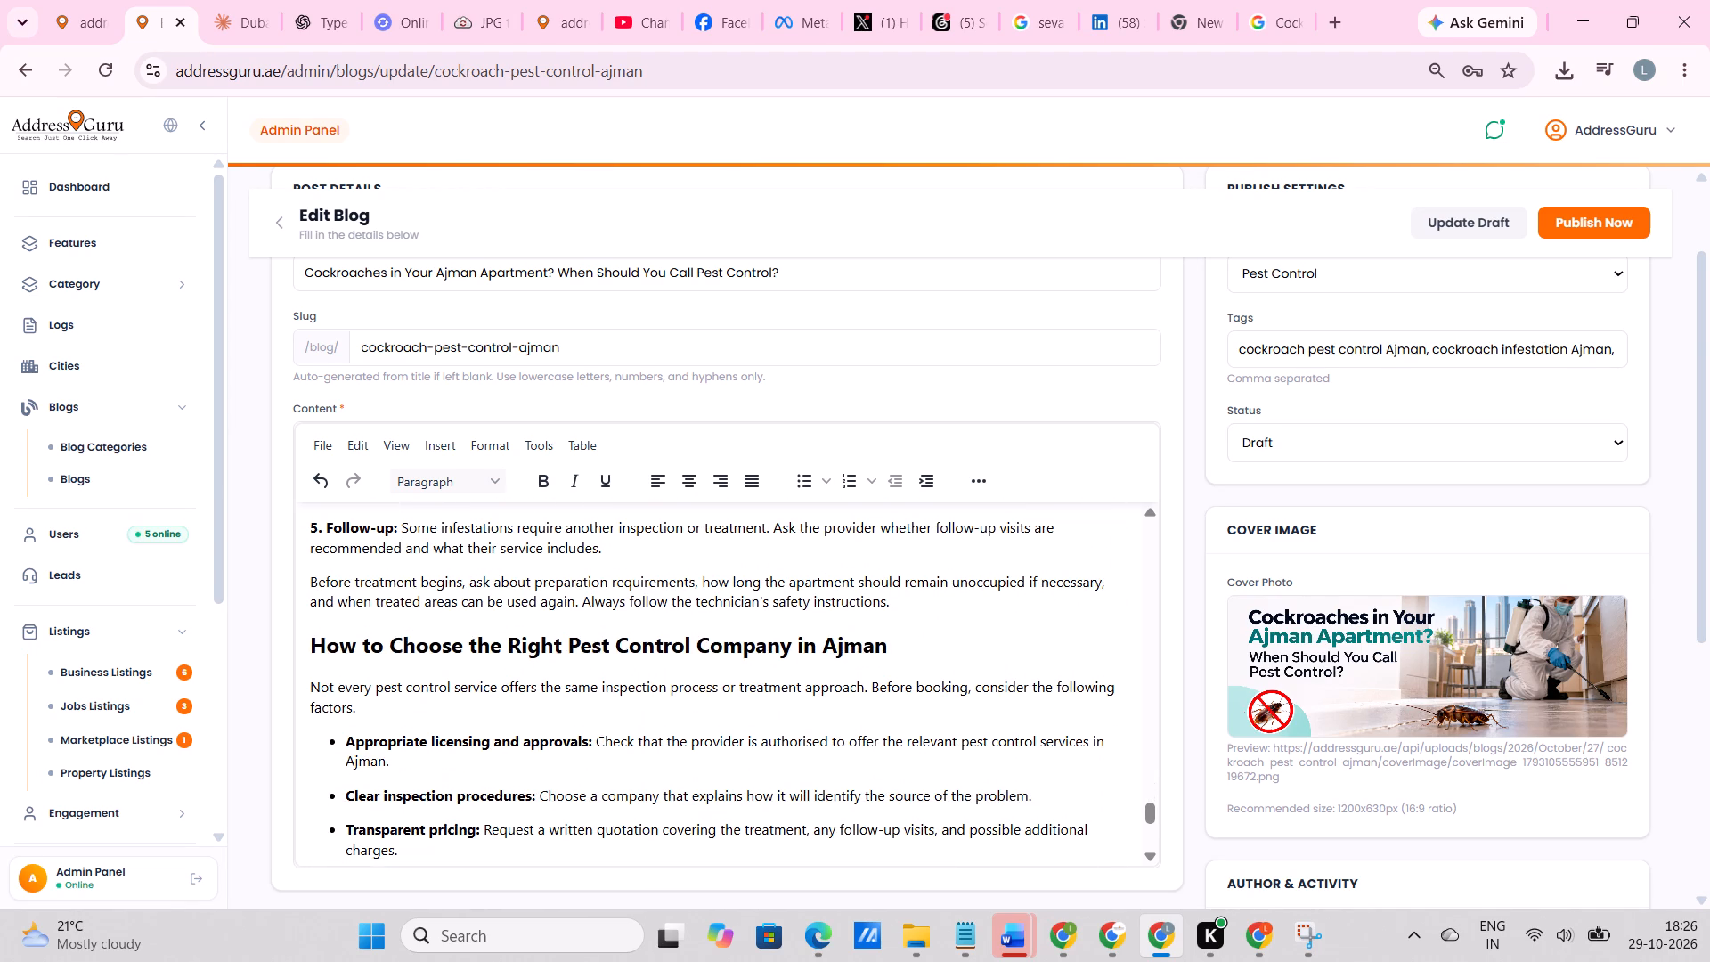
{"action": "scroll", "coordinate": [567, 791], "scroll_direction": "down", "scroll_amount": 3}
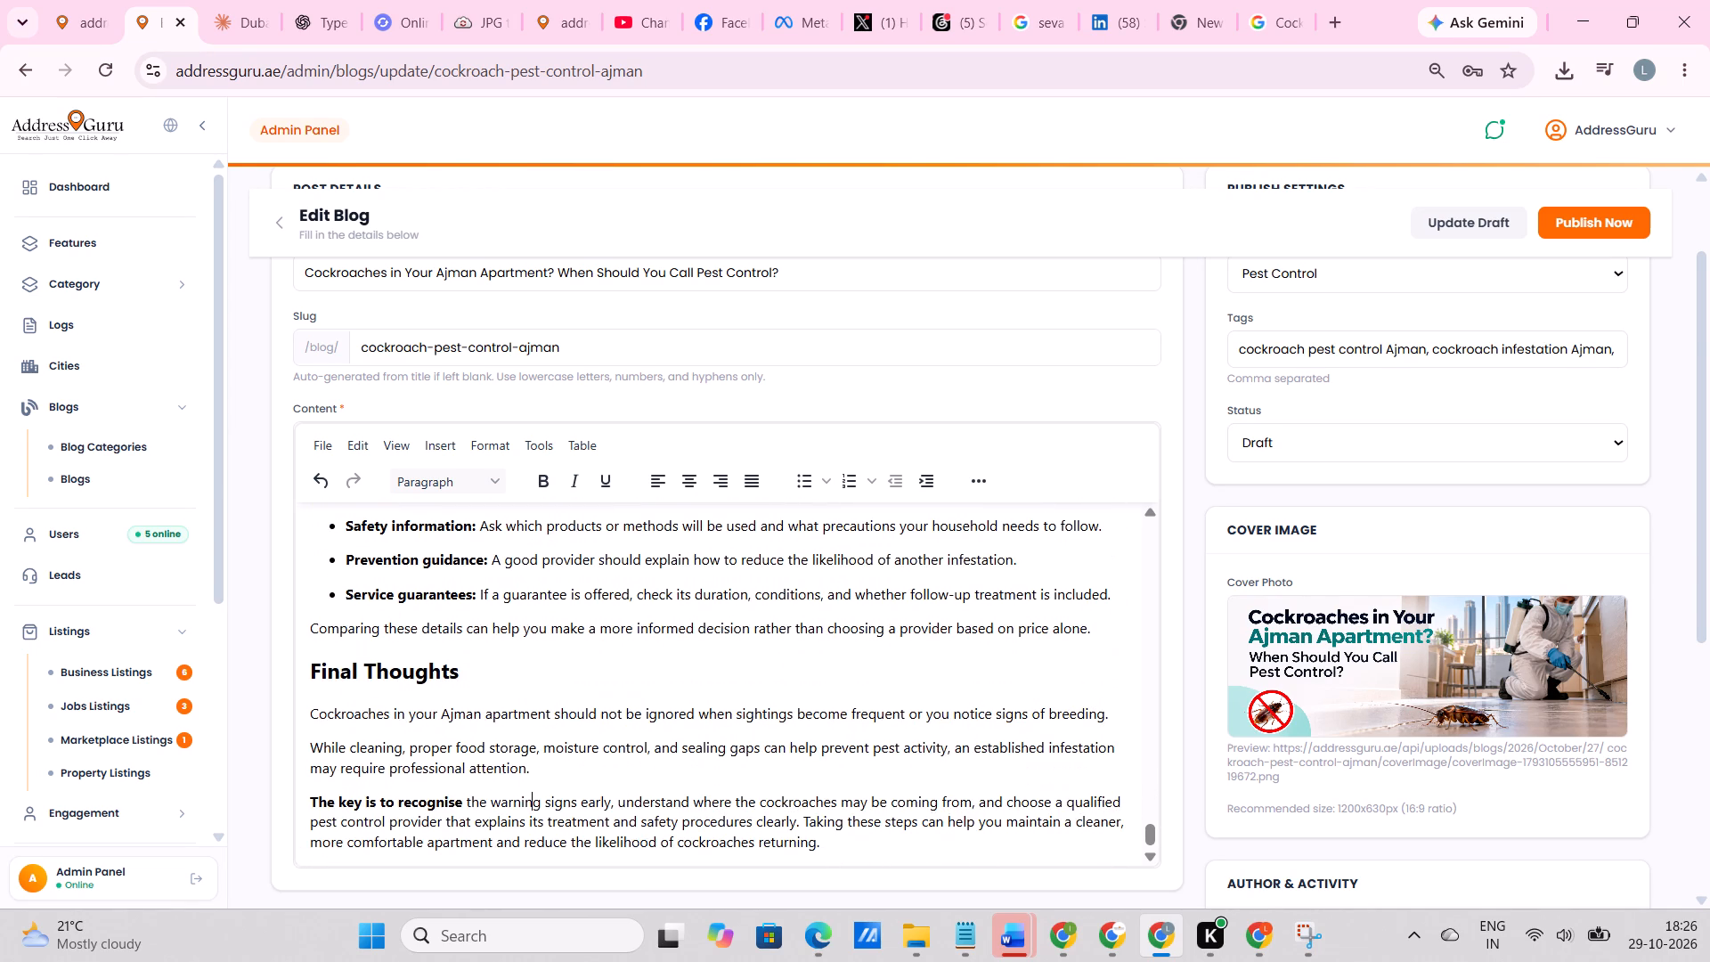
{"action": "scroll", "coordinate": [567, 791], "scroll_direction": "up", "scroll_amount": 10}
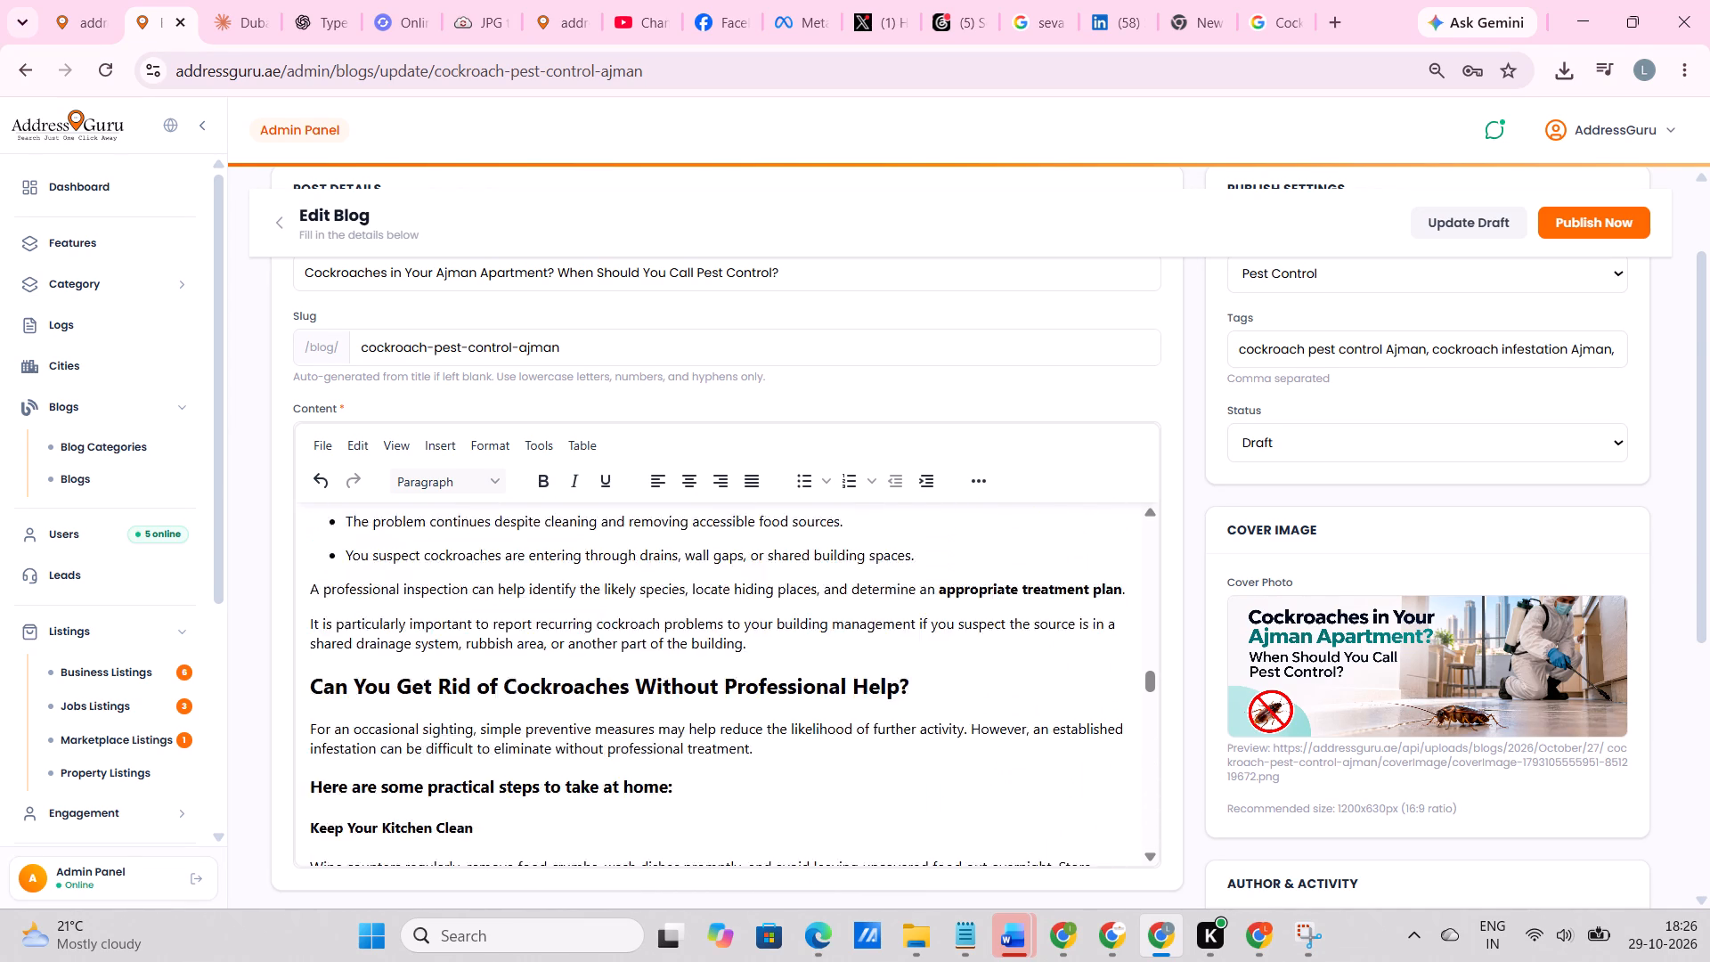
{"action": "scroll", "coordinate": [567, 791], "scroll_direction": "up", "scroll_amount": 6}
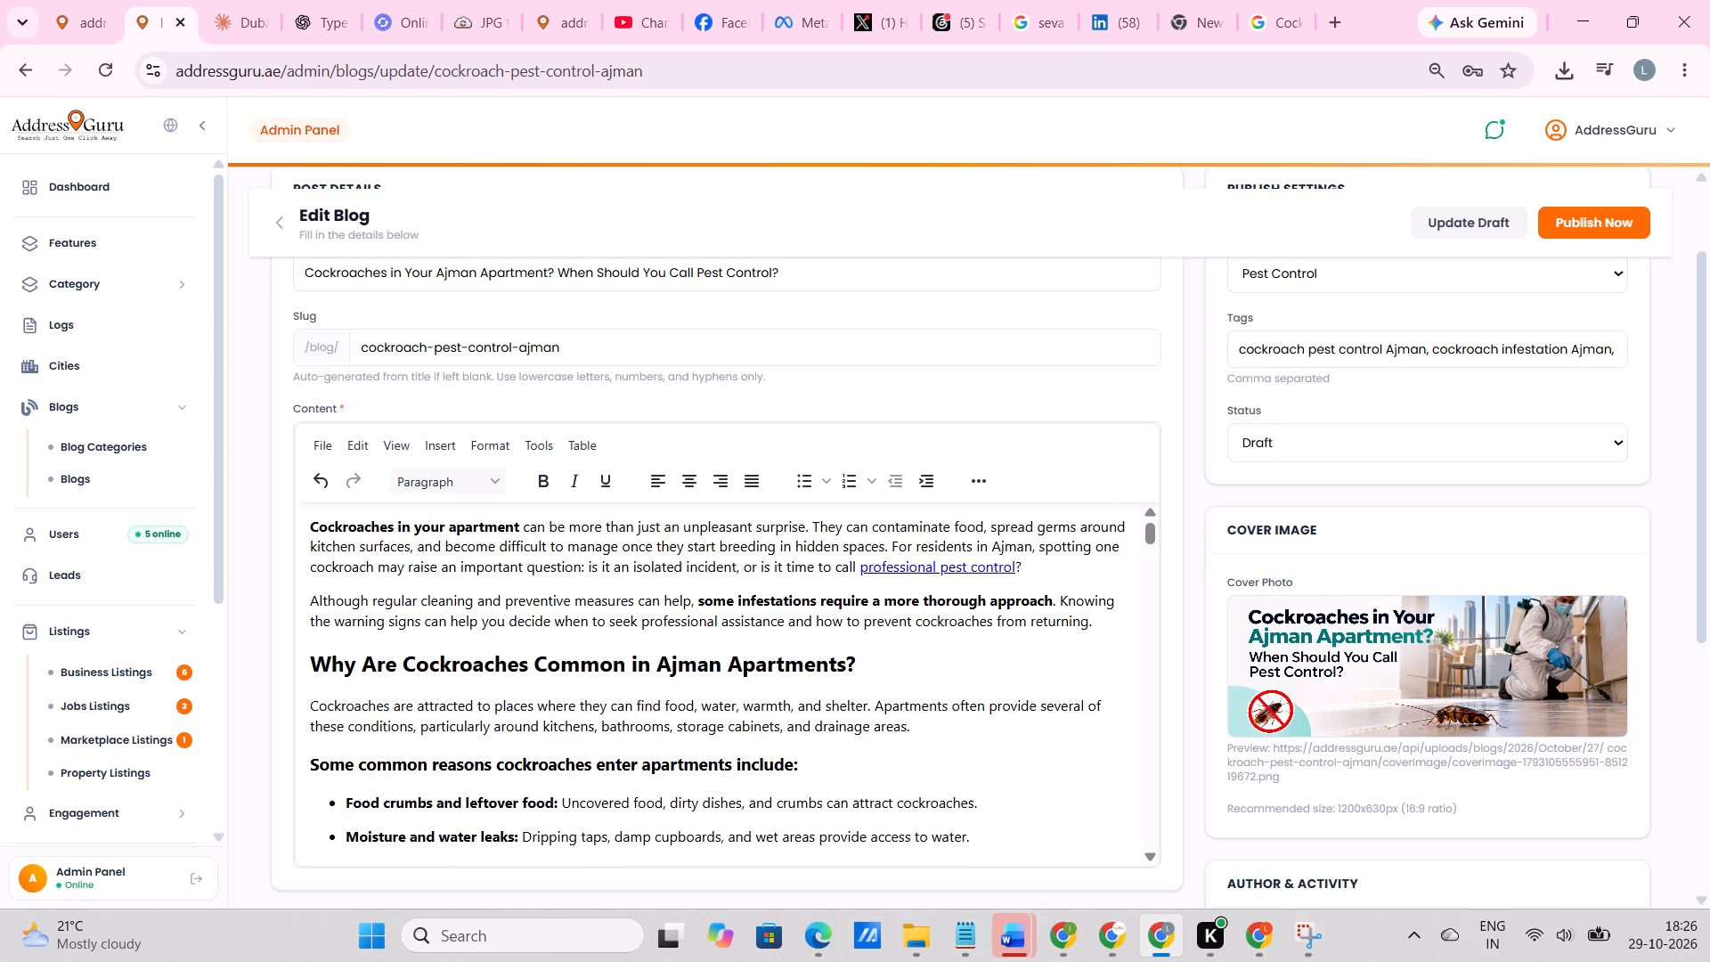
{"action": "scroll", "coordinate": [567, 791], "scroll_direction": "up", "scroll_amount": 1}
{"action": "scroll", "coordinate": [567, 791], "scroll_direction": "down", "scroll_amount": 7}
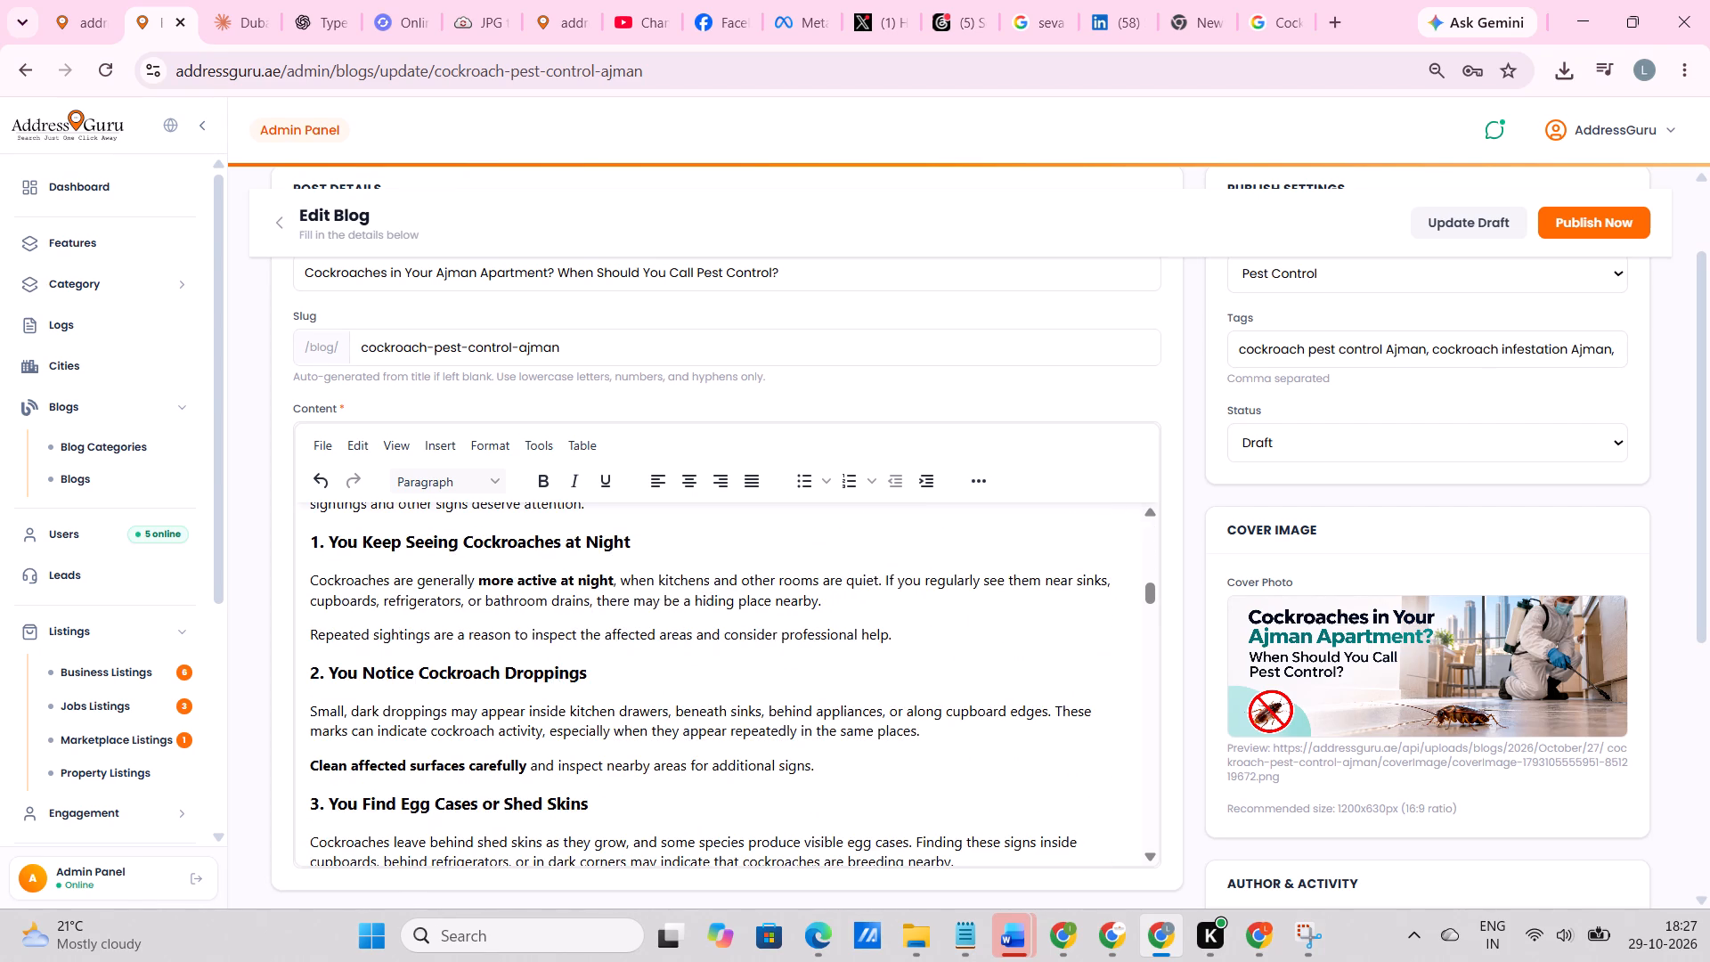
{"action": "scroll", "coordinate": [581, 780], "scroll_direction": "down", "scroll_amount": 3}
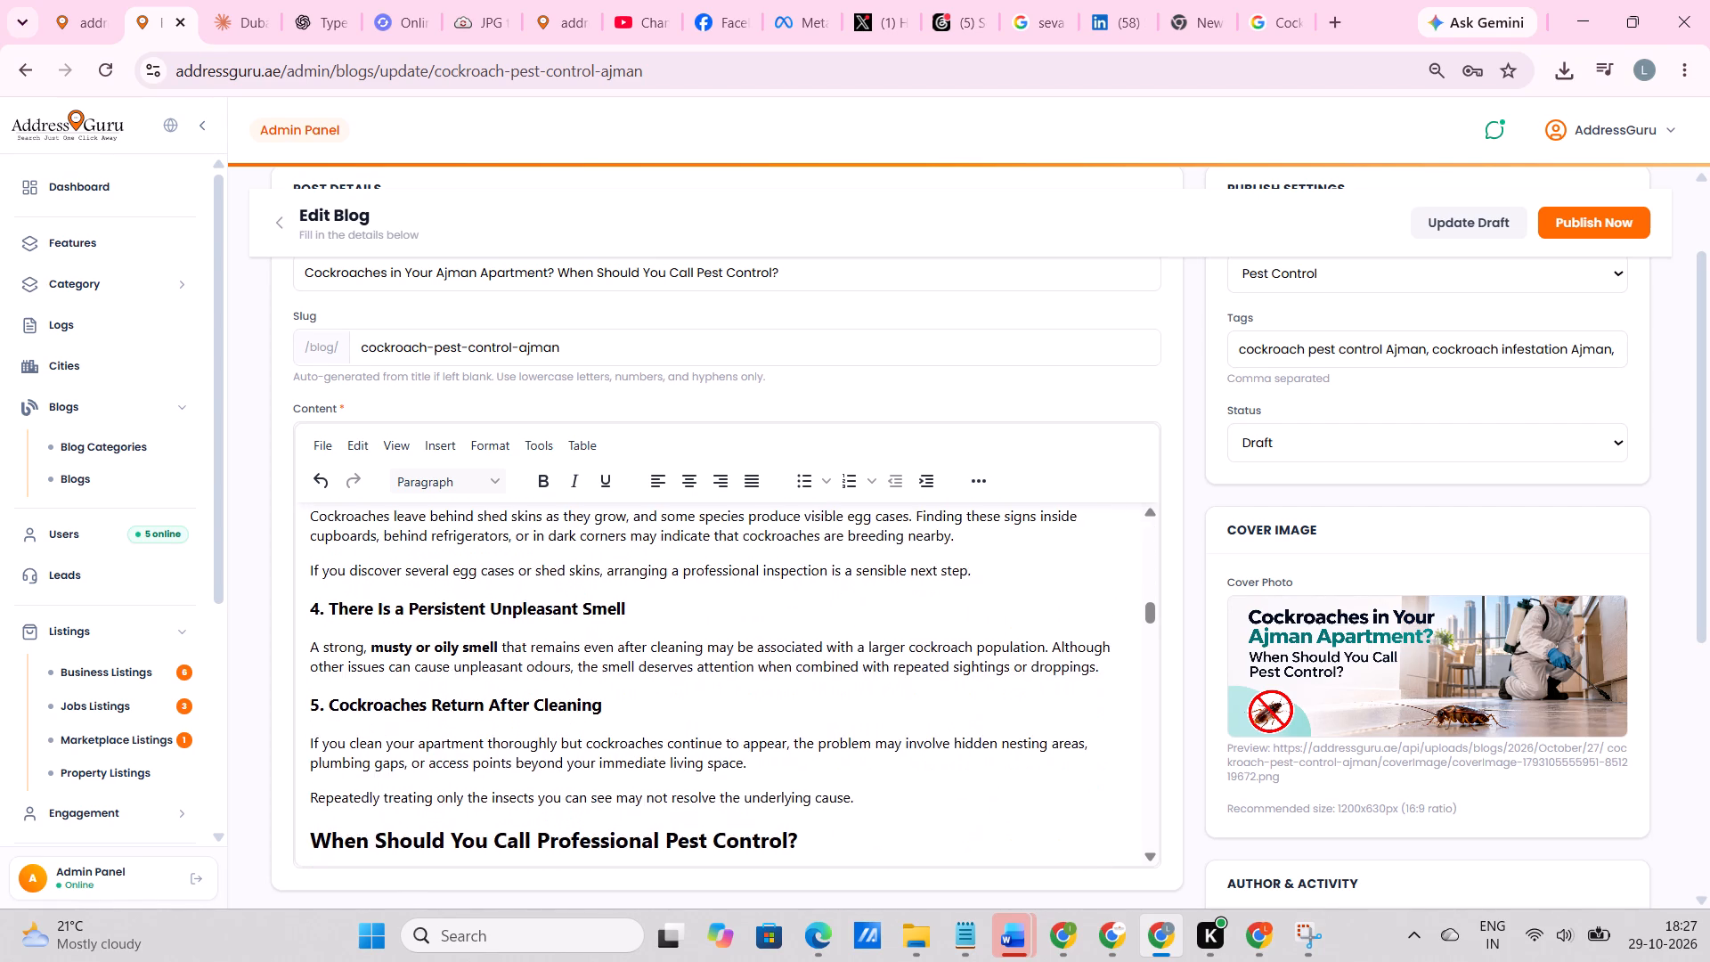
{"action": "scroll", "coordinate": [581, 780], "scroll_direction": "down", "scroll_amount": 14}
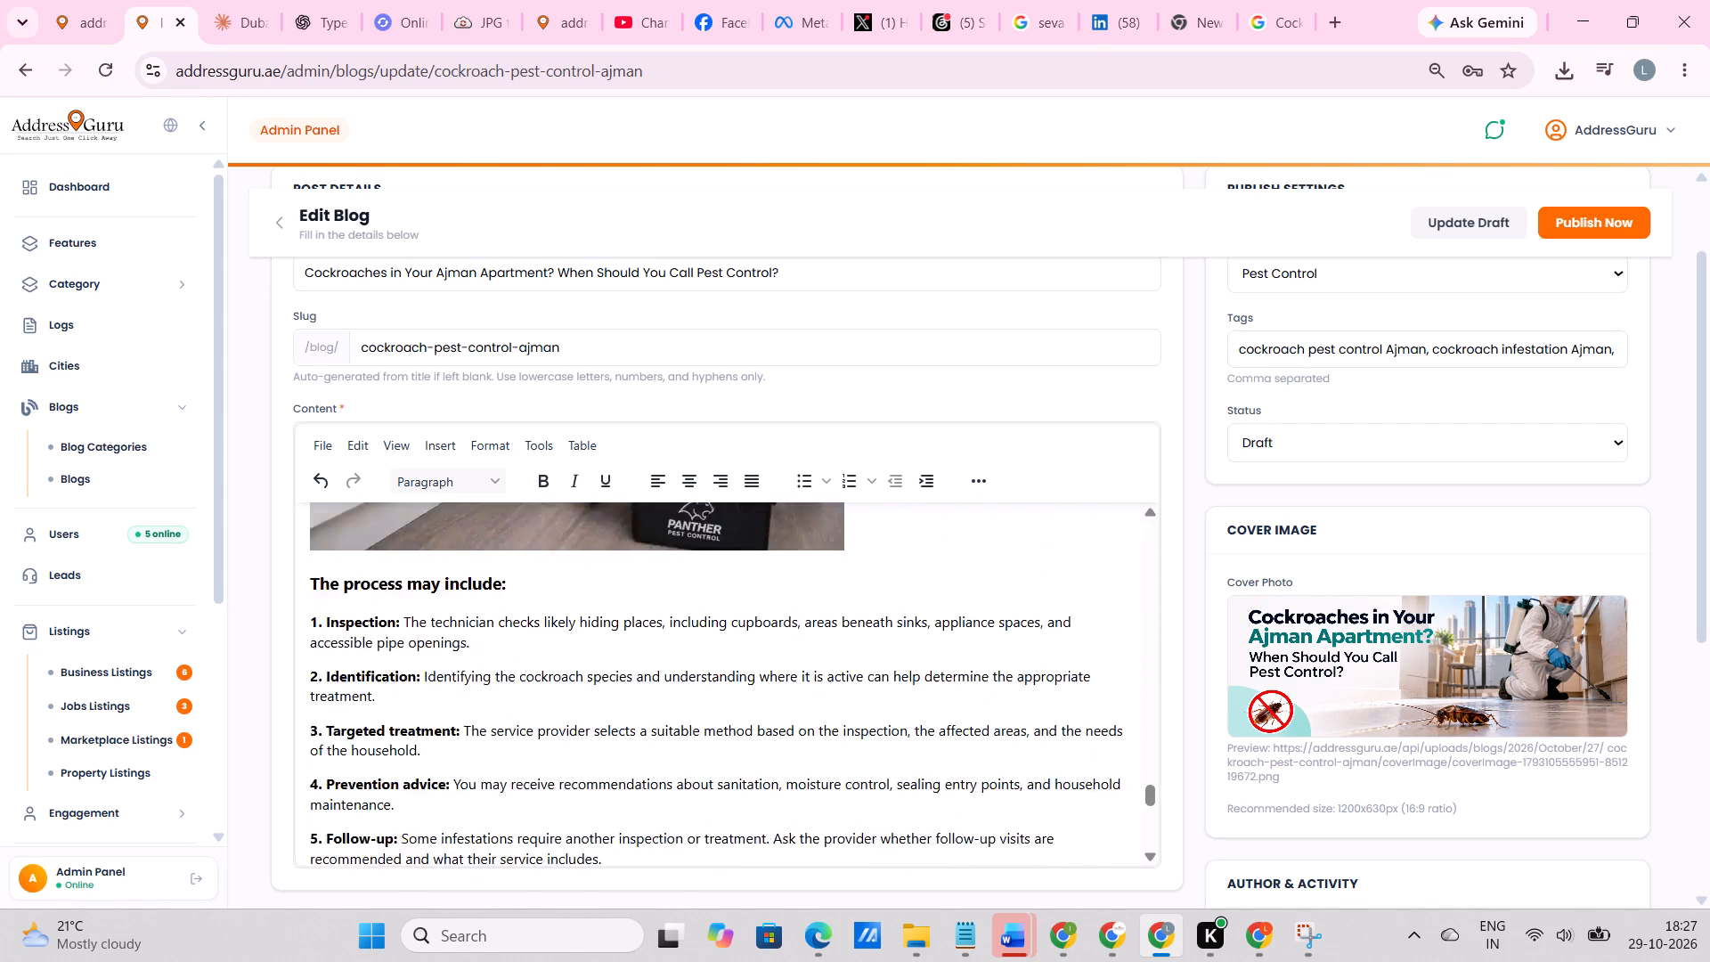
{"action": "scroll", "coordinate": [581, 780], "scroll_direction": "left", "scroll_amount": 6}
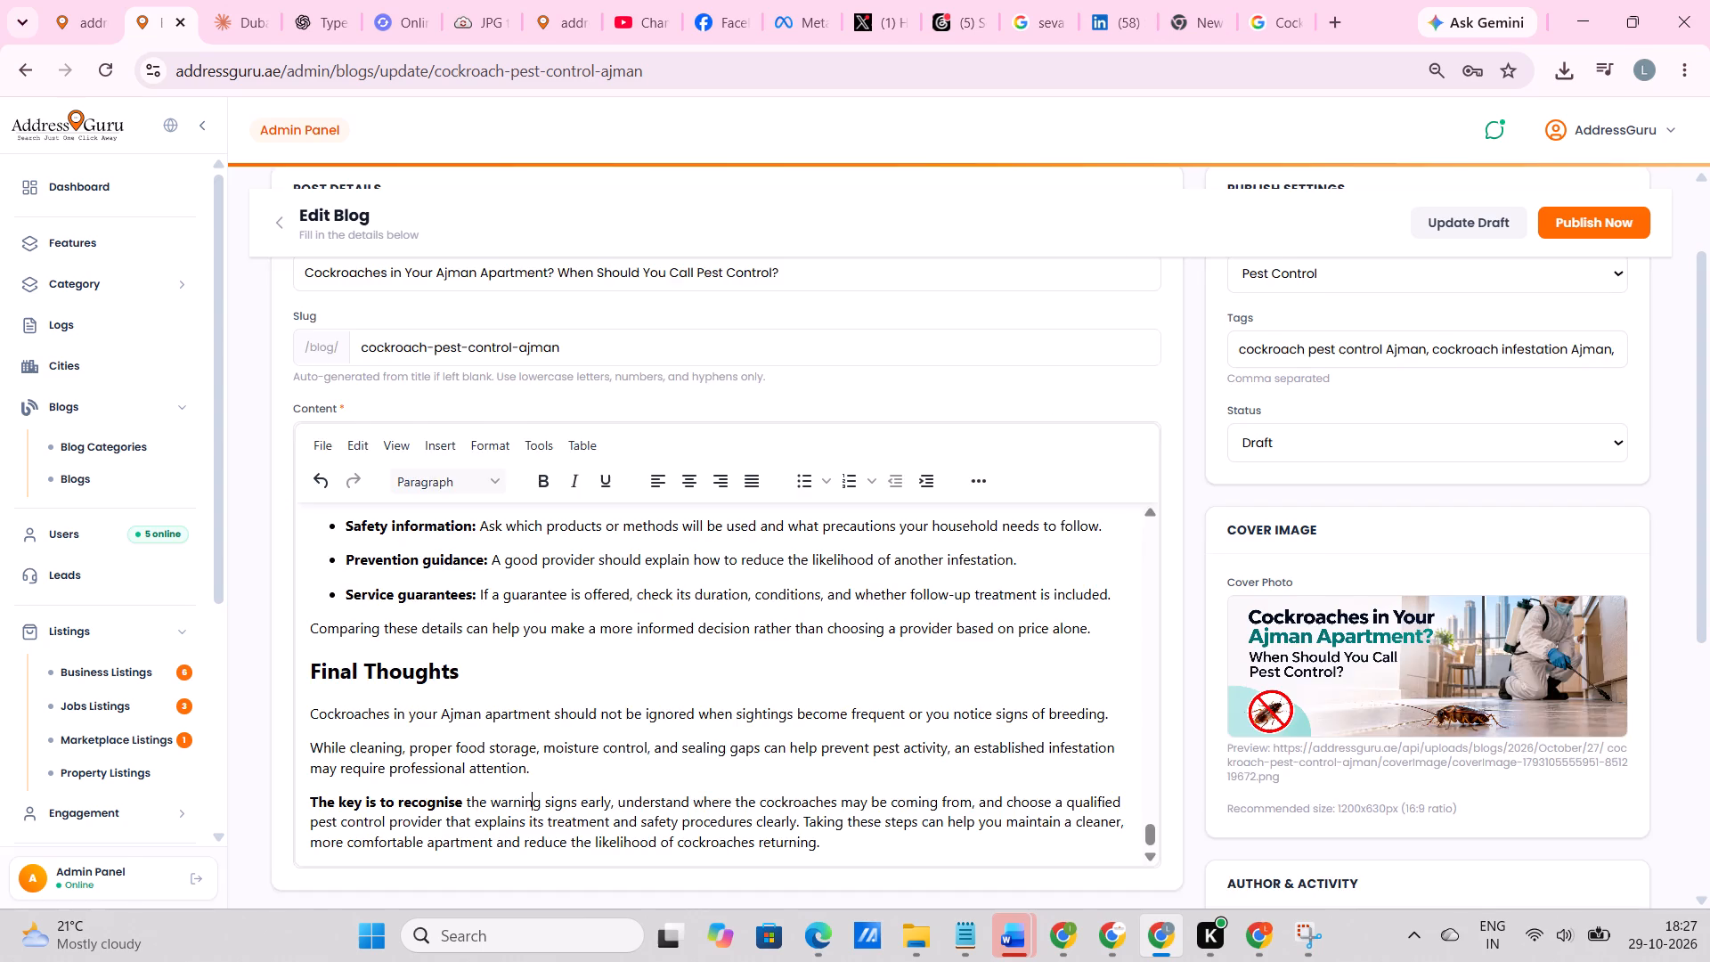
{"action": "scroll", "coordinate": [1048, 396], "scroll_direction": "up", "scroll_amount": 4}
In the Anoj intern JD spreadsheet, copy the "done" status from D713 into D714 beside the Ajman cockroach title.
{"action": "left_click", "coordinate": [1056, 935]}
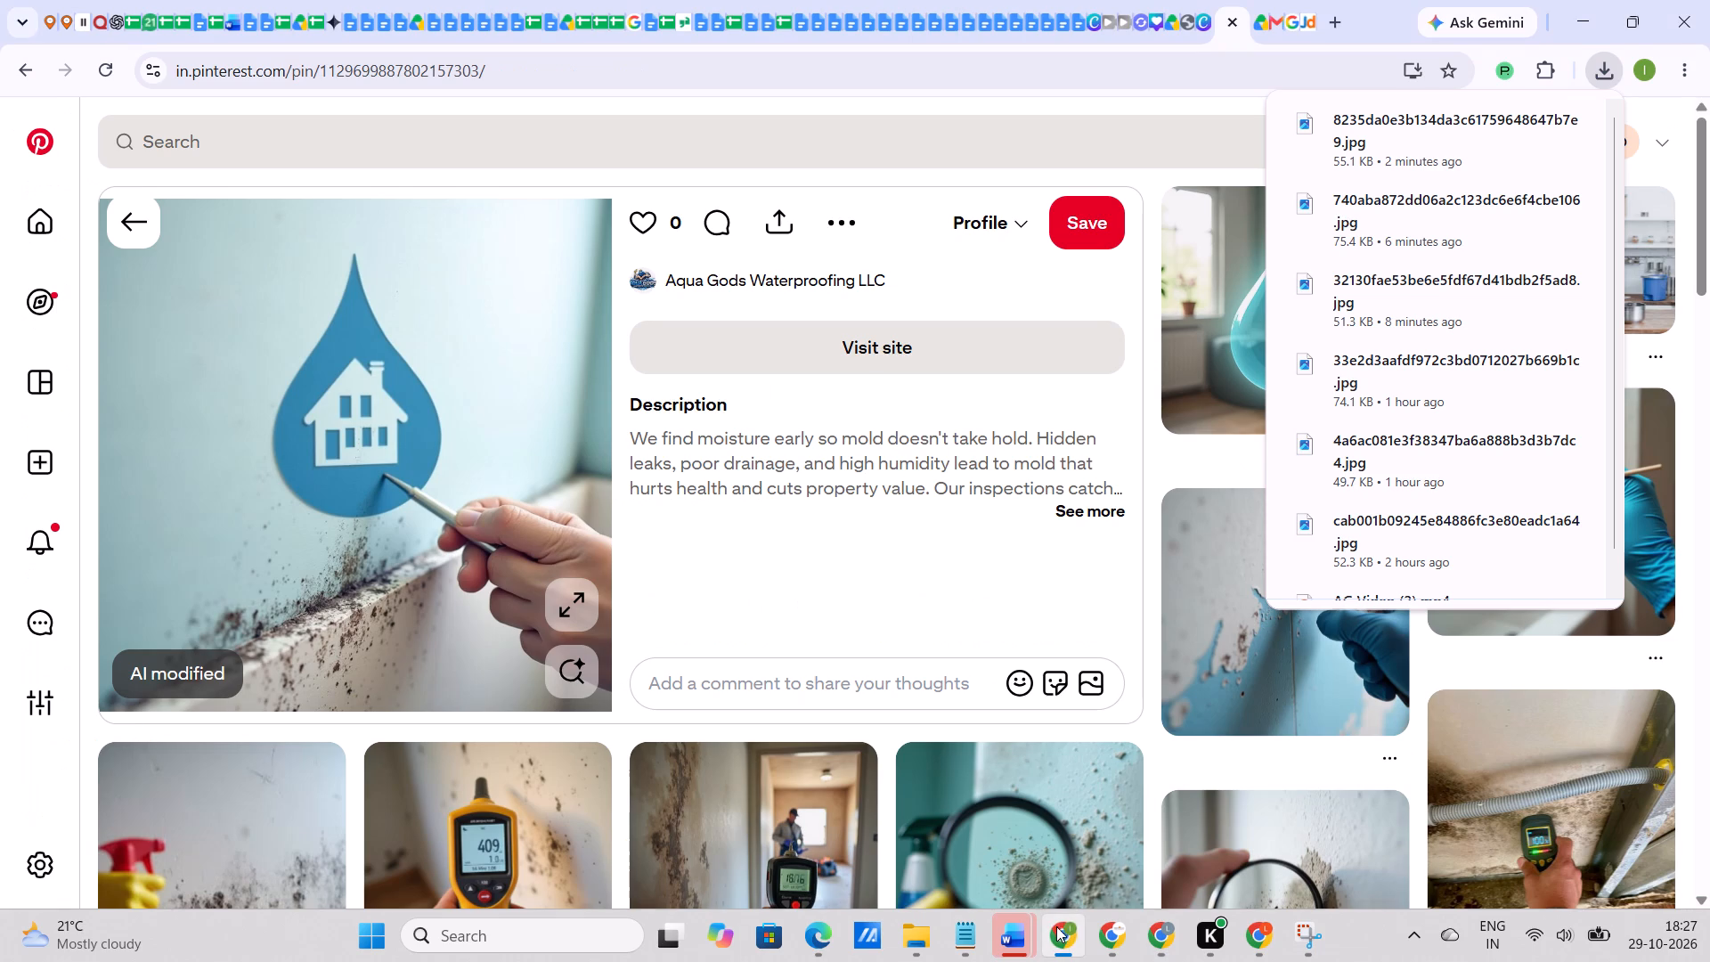
{"action": "left_click", "coordinate": [135, 0]}
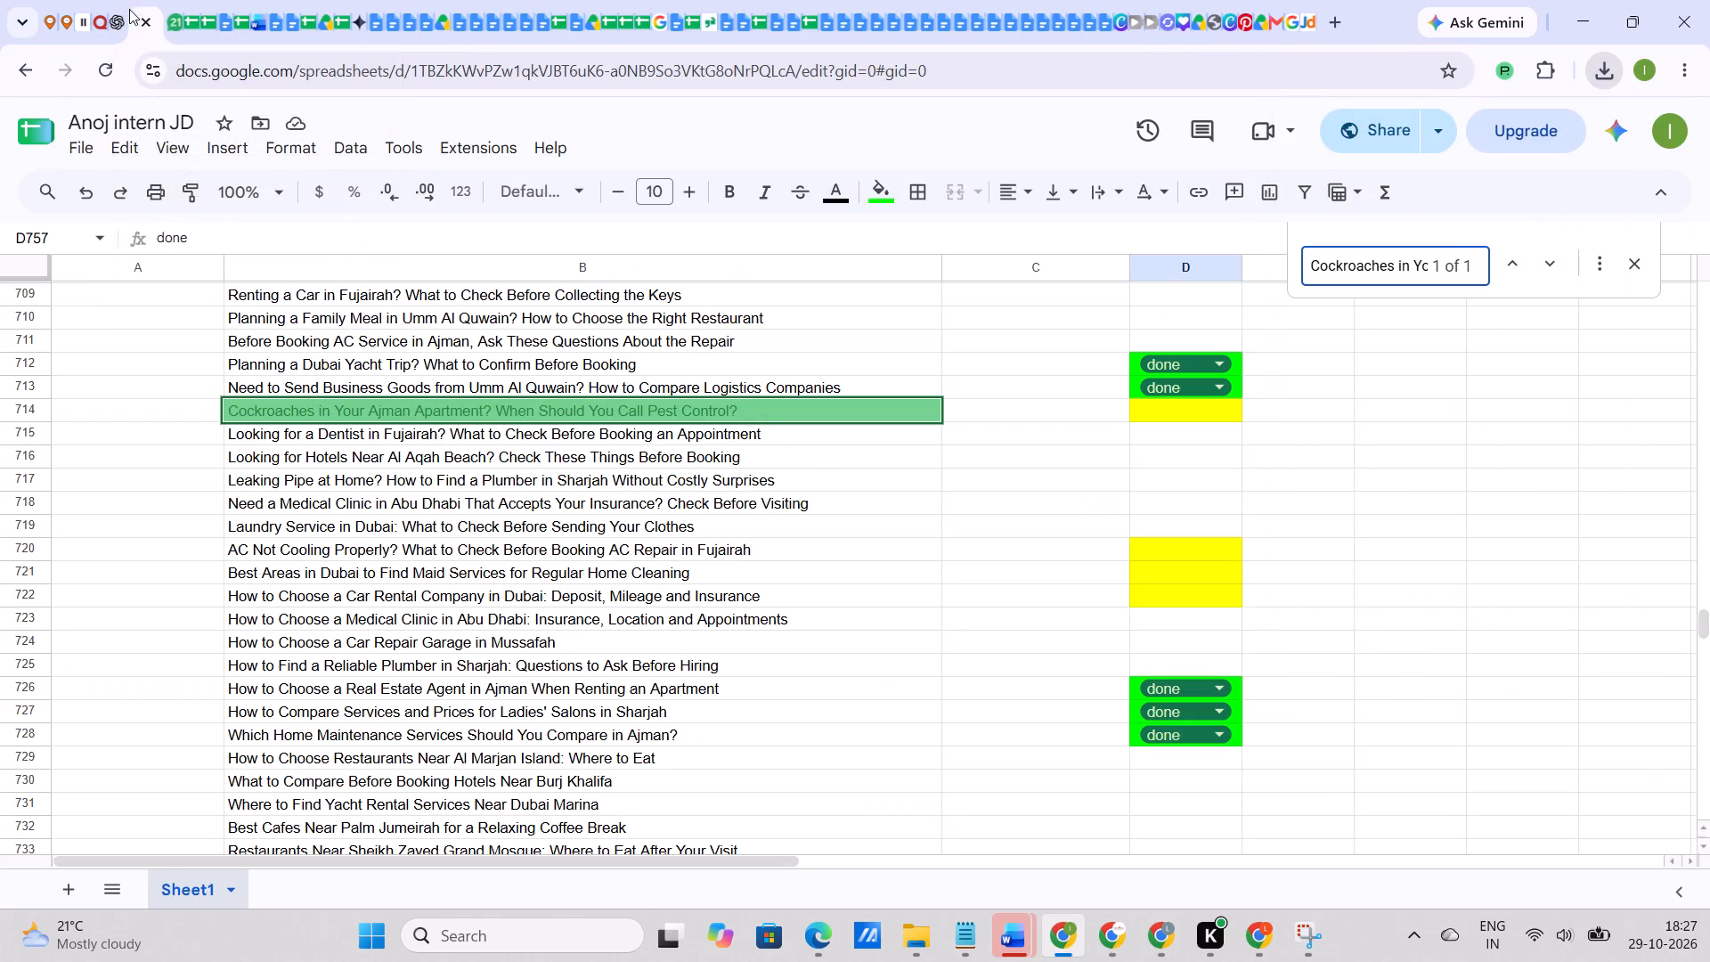
{"action": "left_click", "coordinate": [1129, 385]}
{"action": "key", "text": "Right"}
{"action": "key", "text": "ctrl+c"}
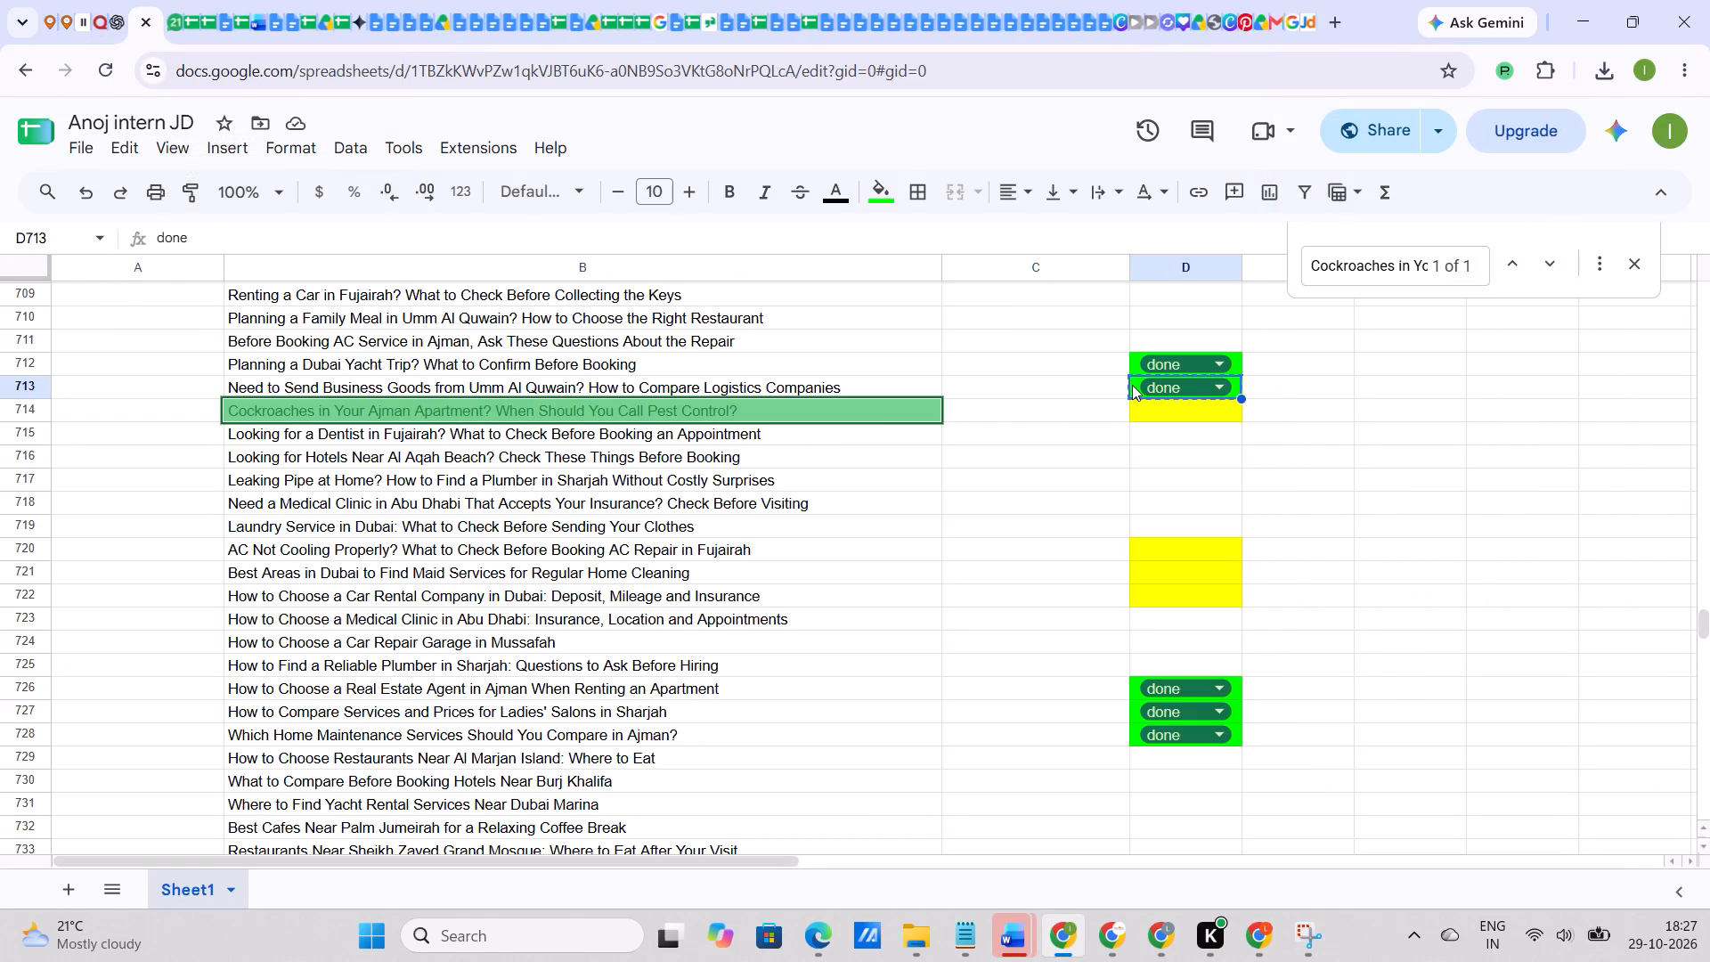
{"action": "key", "text": "Down"}
{"action": "key", "text": "ctrl+v"}
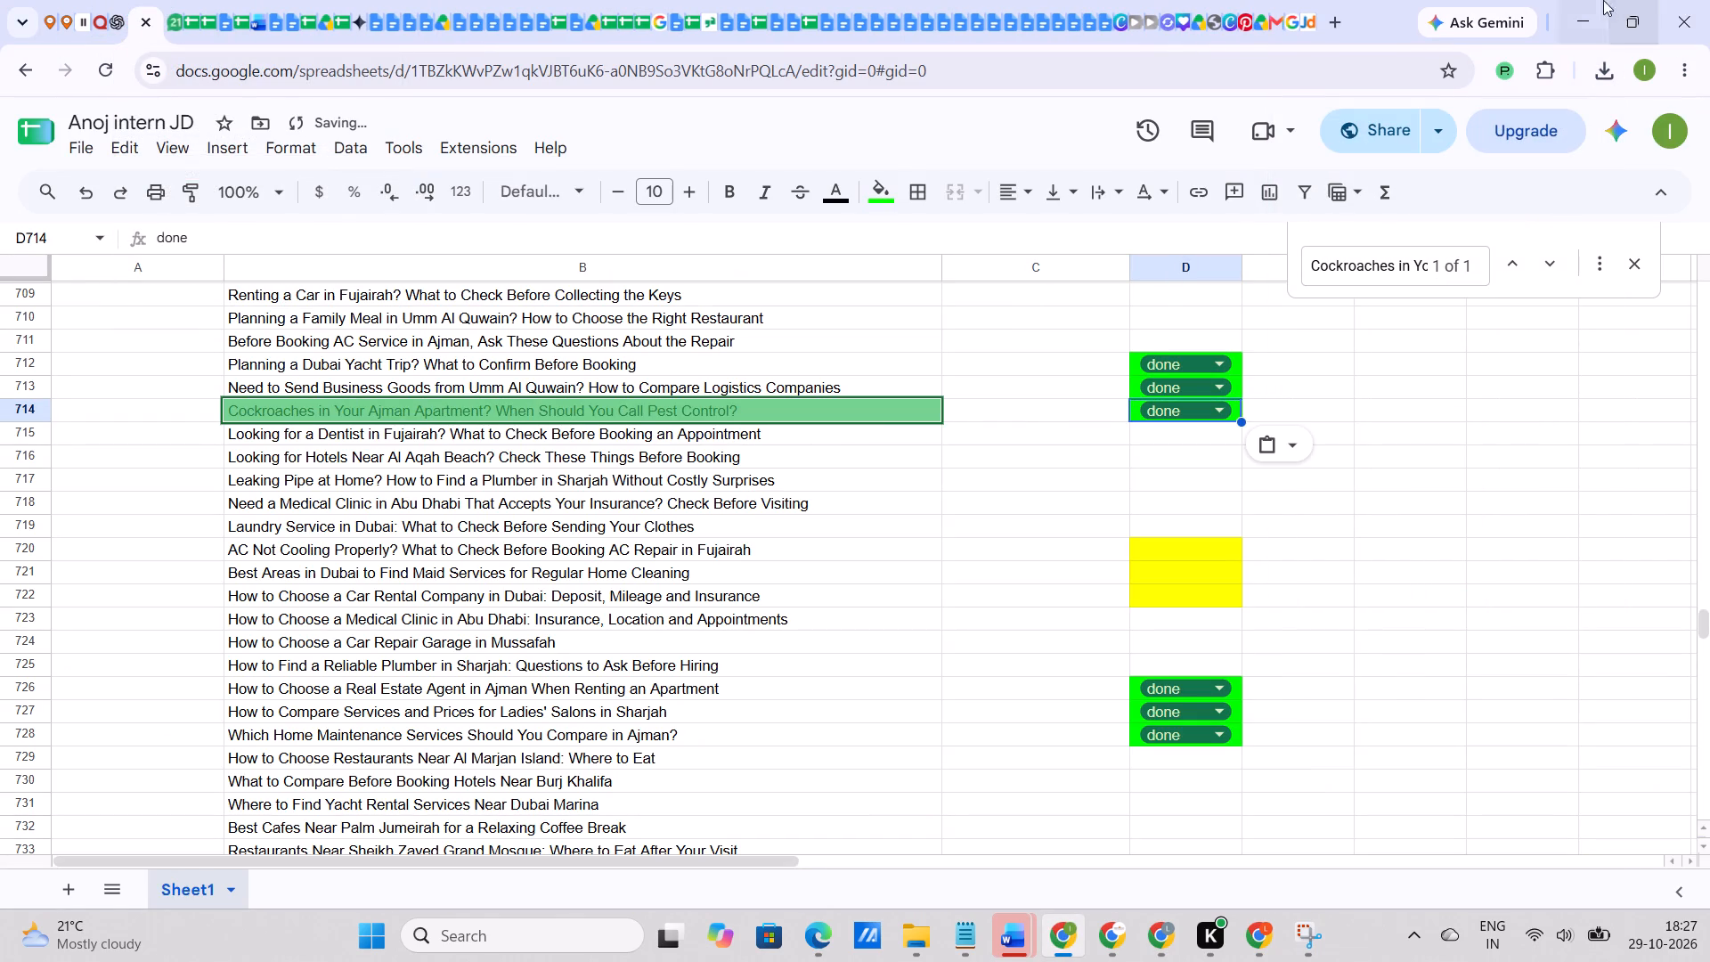
Return to the AddressGuru blog editor and publish the Ajman cockroach pest control blog.
{"action": "left_click", "coordinate": [1603, 0]}
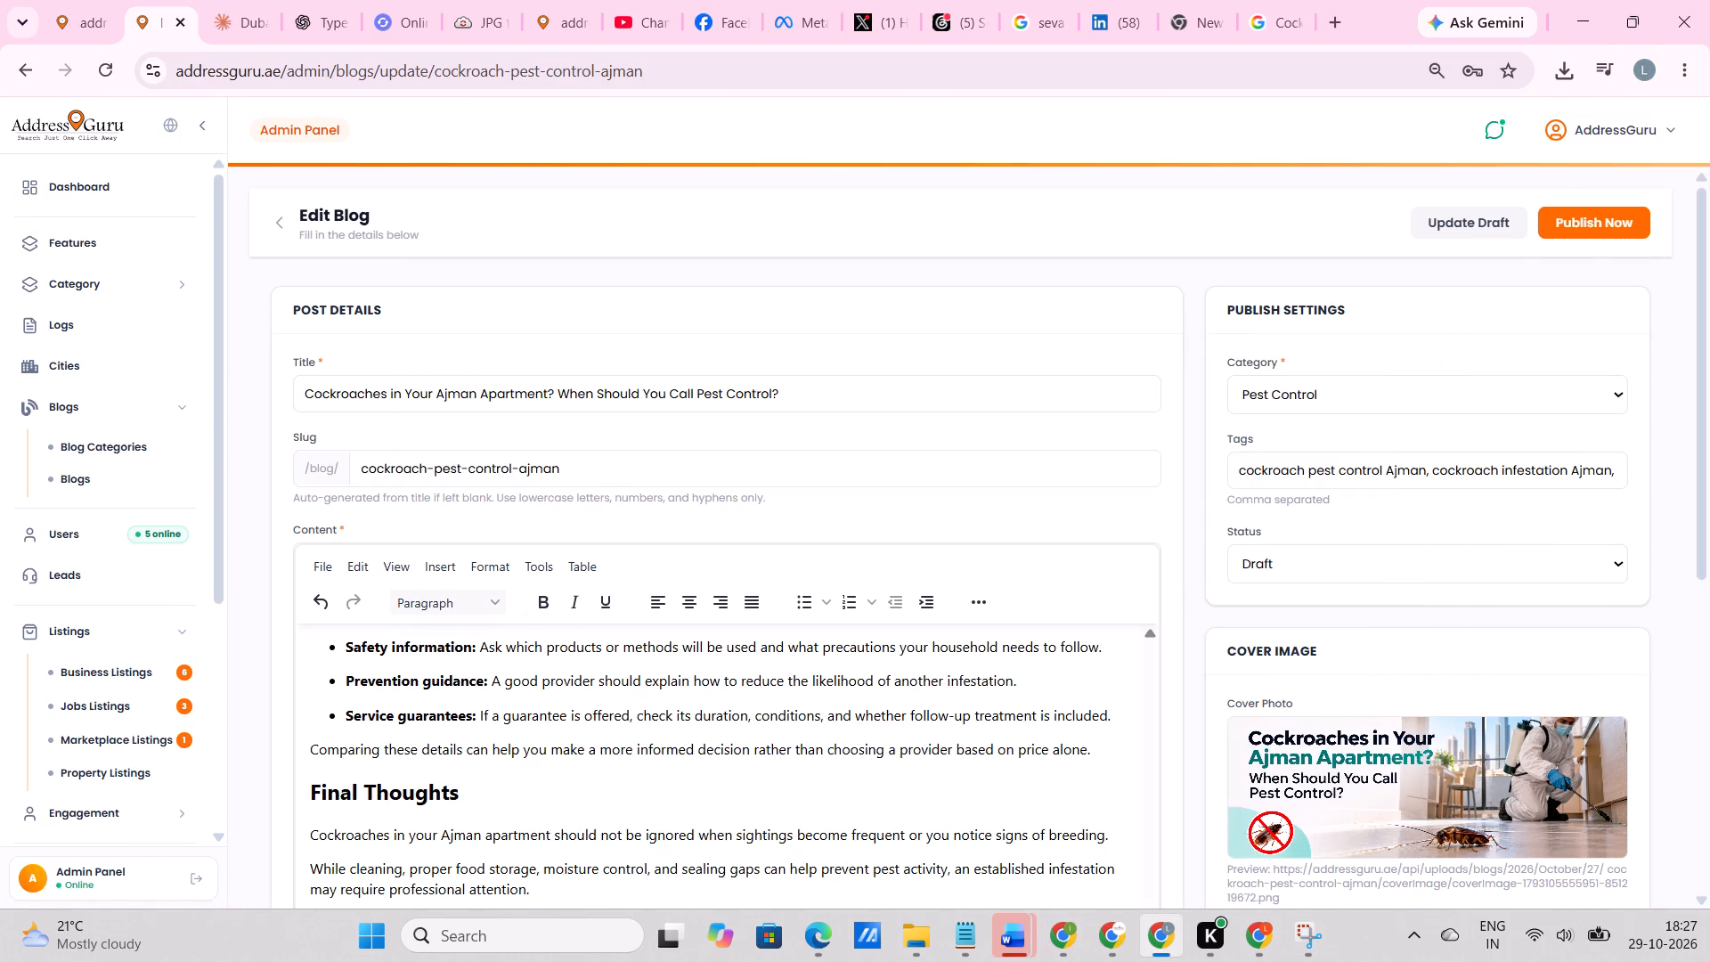
{"action": "left_click", "coordinate": [1591, 212]}
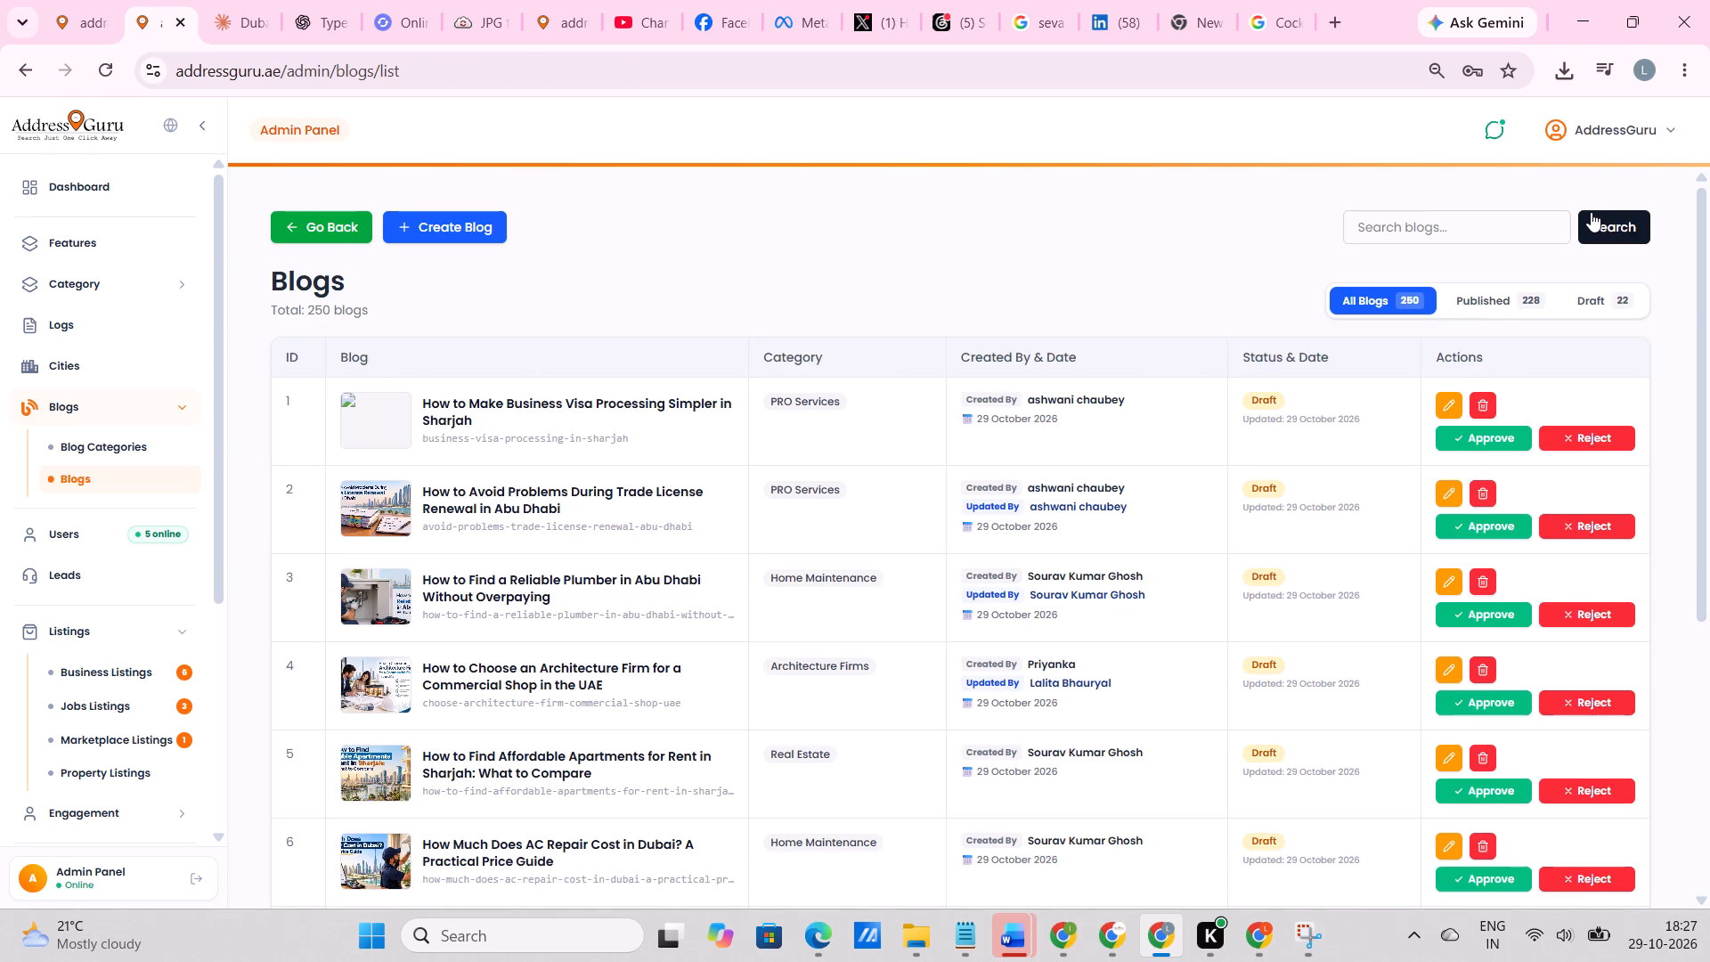
Search the blog list for "pes" and open the Ajman apartment cockroach blog for editing.
{"action": "left_click", "coordinate": [1397, 230]}
{"action": "key", "text": "ctrl+v"}
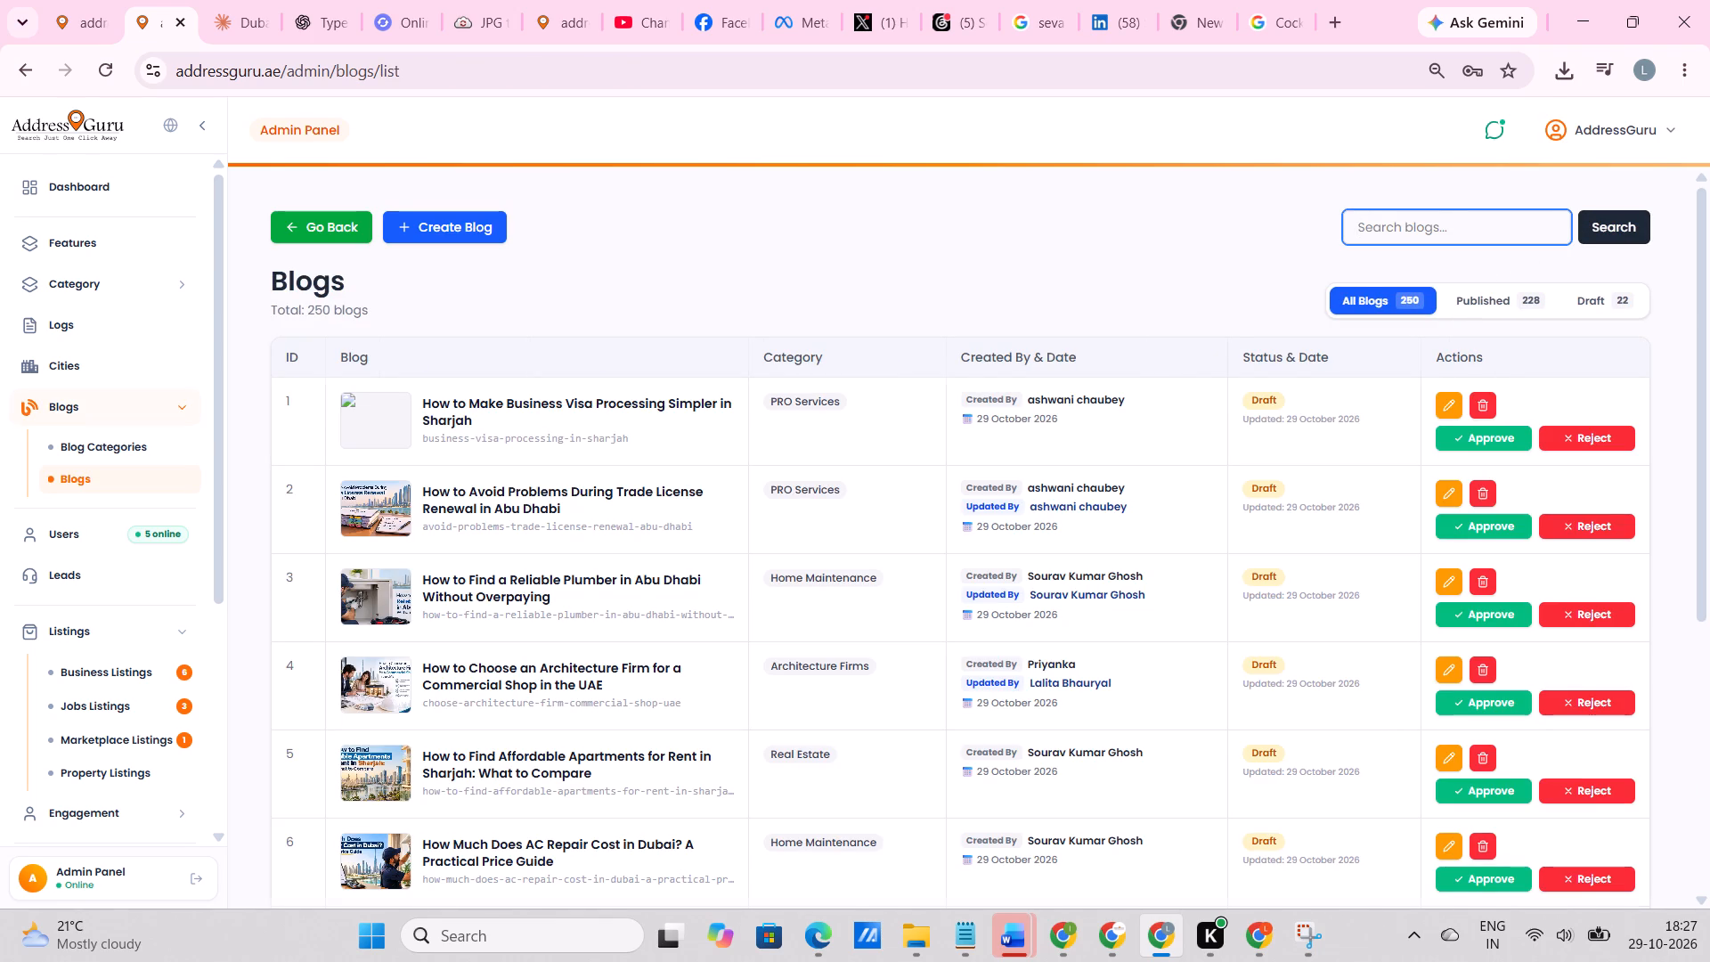
{"action": "key", "text": "ctrl+z"}
{"action": "type", "text": "pea"}
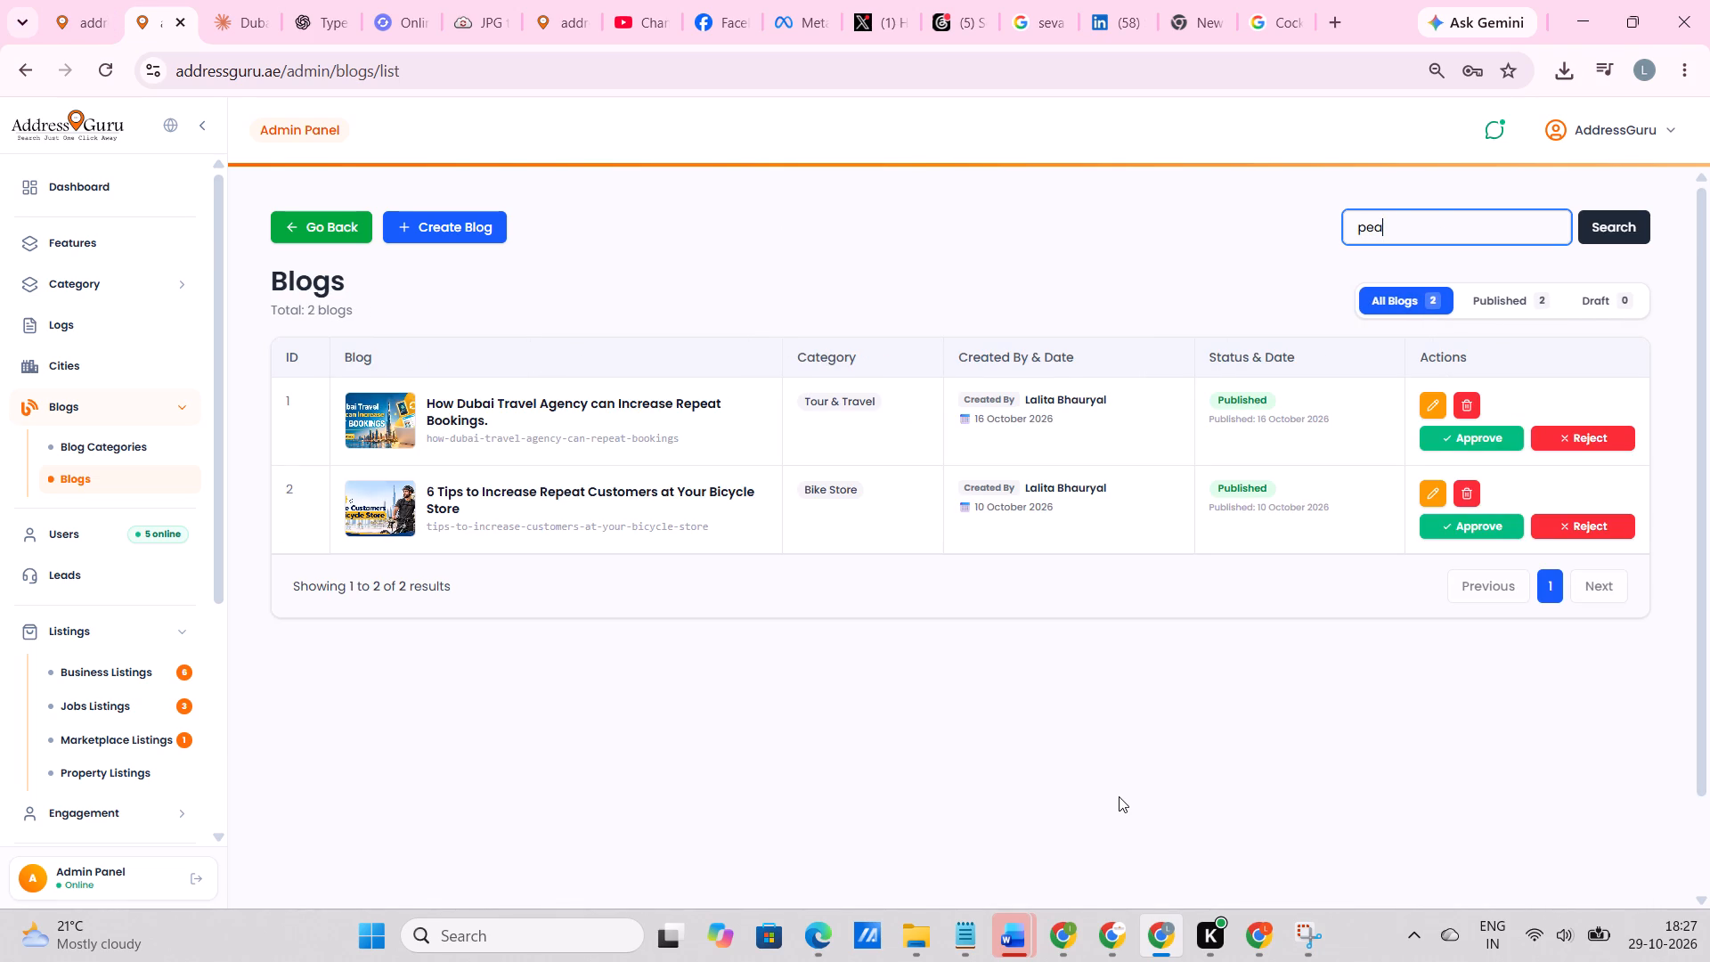
{"action": "key", "text": "BackSpace"}
{"action": "key", "text": "s"}
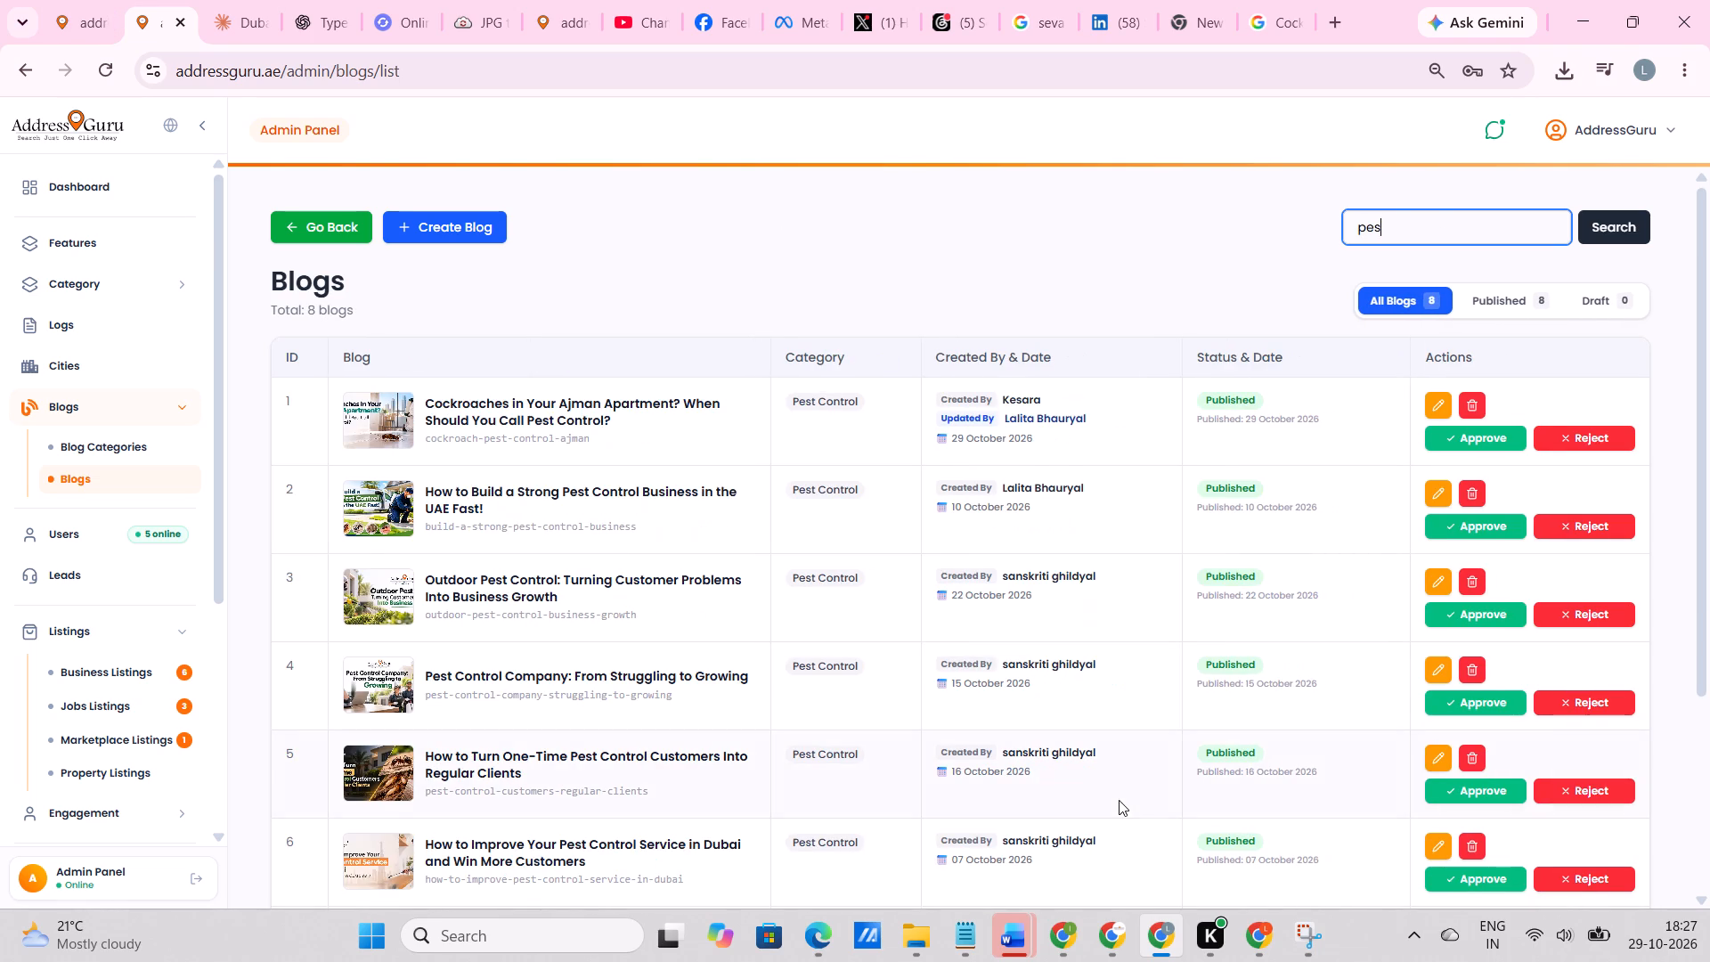
{"action": "left_click", "coordinate": [1437, 410]}
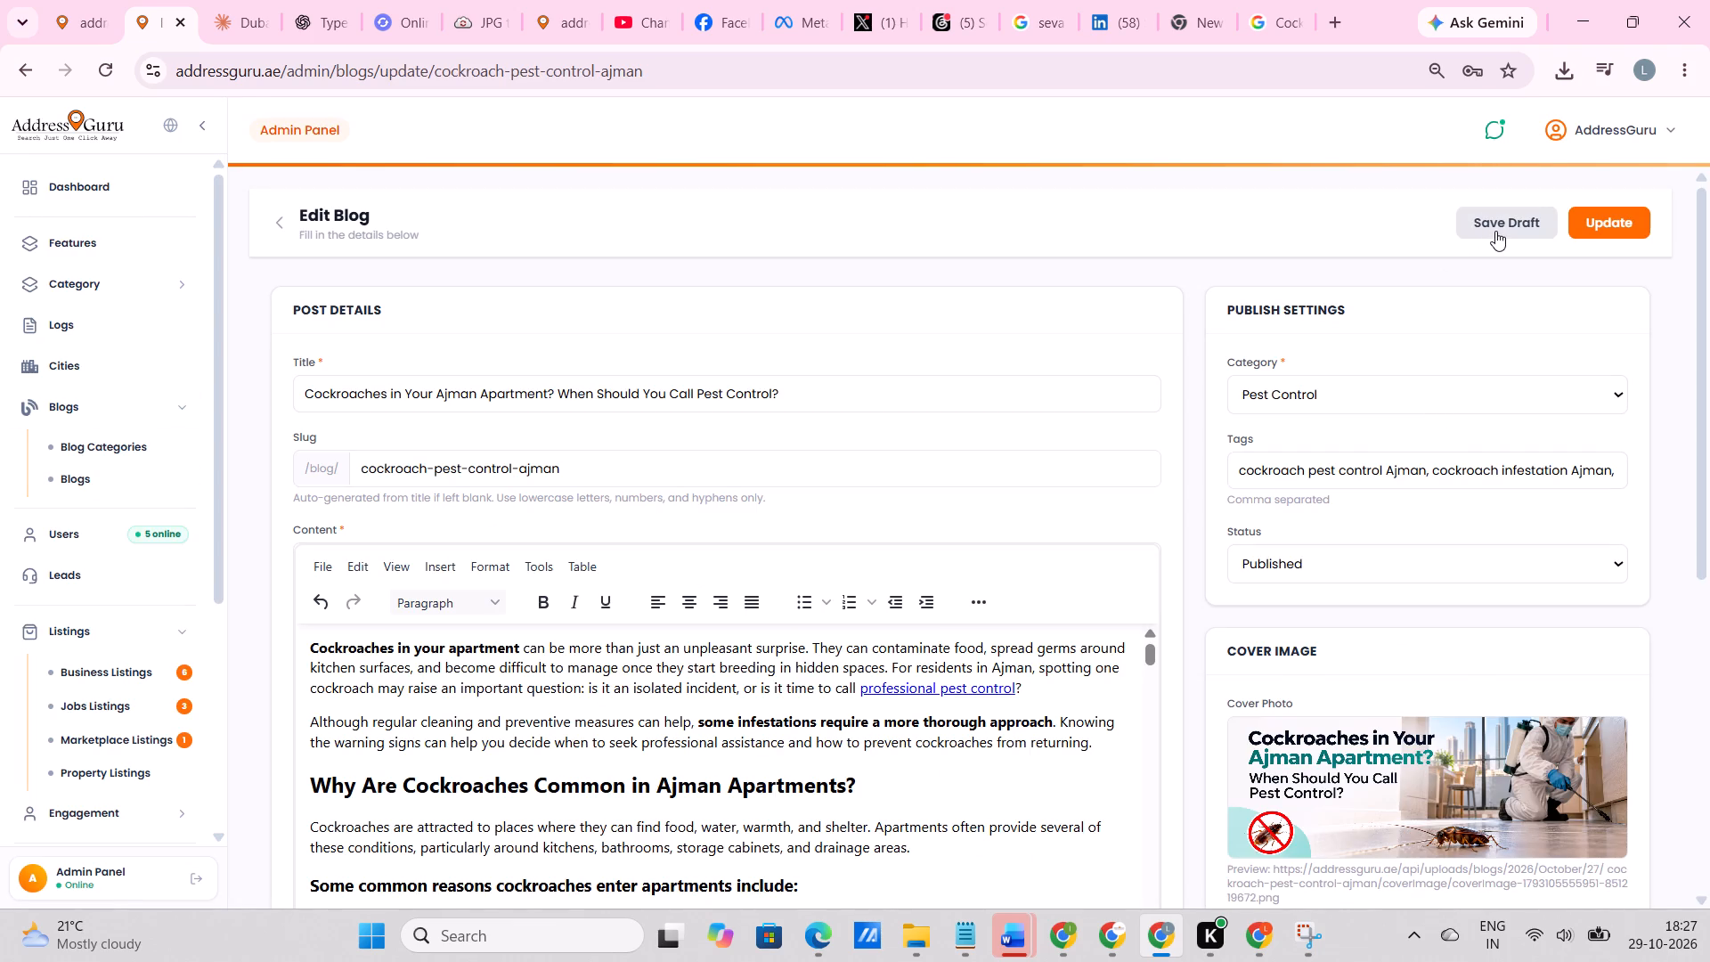
Review the Ajman cockroach blog's content, from the opening paragraph through Final Thoughts, and its SEO settings.
{"action": "scroll", "coordinate": [1013, 609], "scroll_direction": "up", "scroll_amount": 1}
{"action": "scroll", "coordinate": [963, 696], "scroll_direction": "down", "scroll_amount": 1}
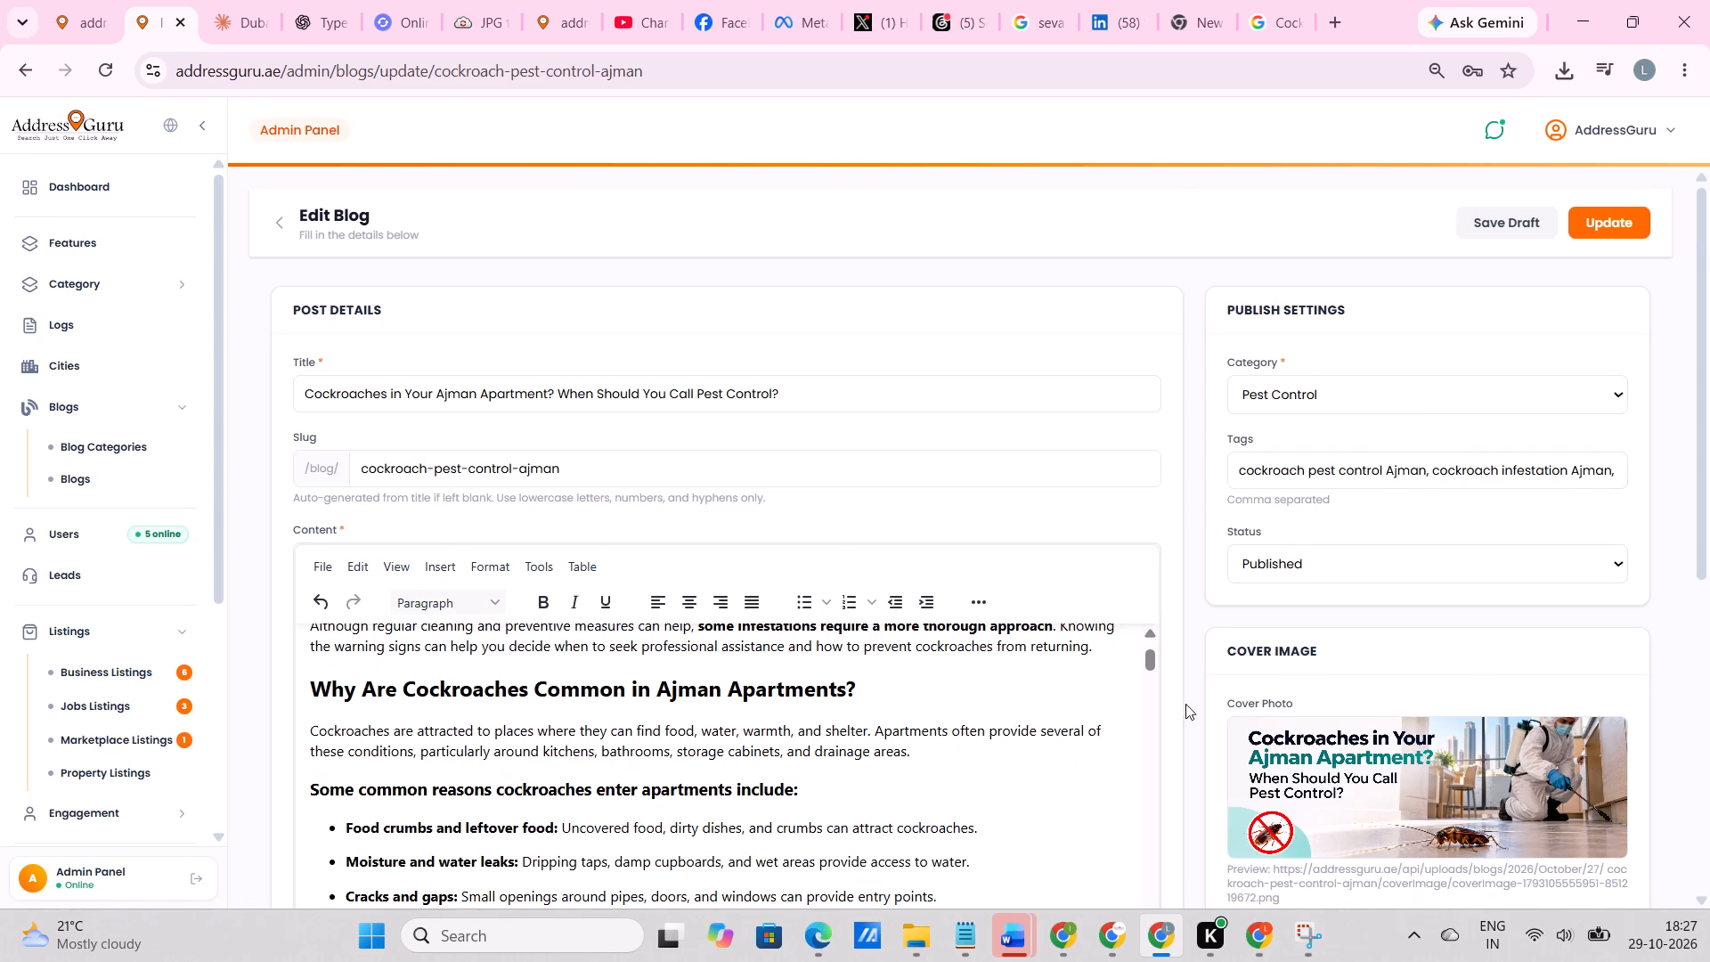
{"action": "scroll", "coordinate": [1271, 678], "scroll_direction": "down", "scroll_amount": 2}
{"action": "scroll", "coordinate": [1128, 658], "scroll_direction": "down", "scroll_amount": 12}
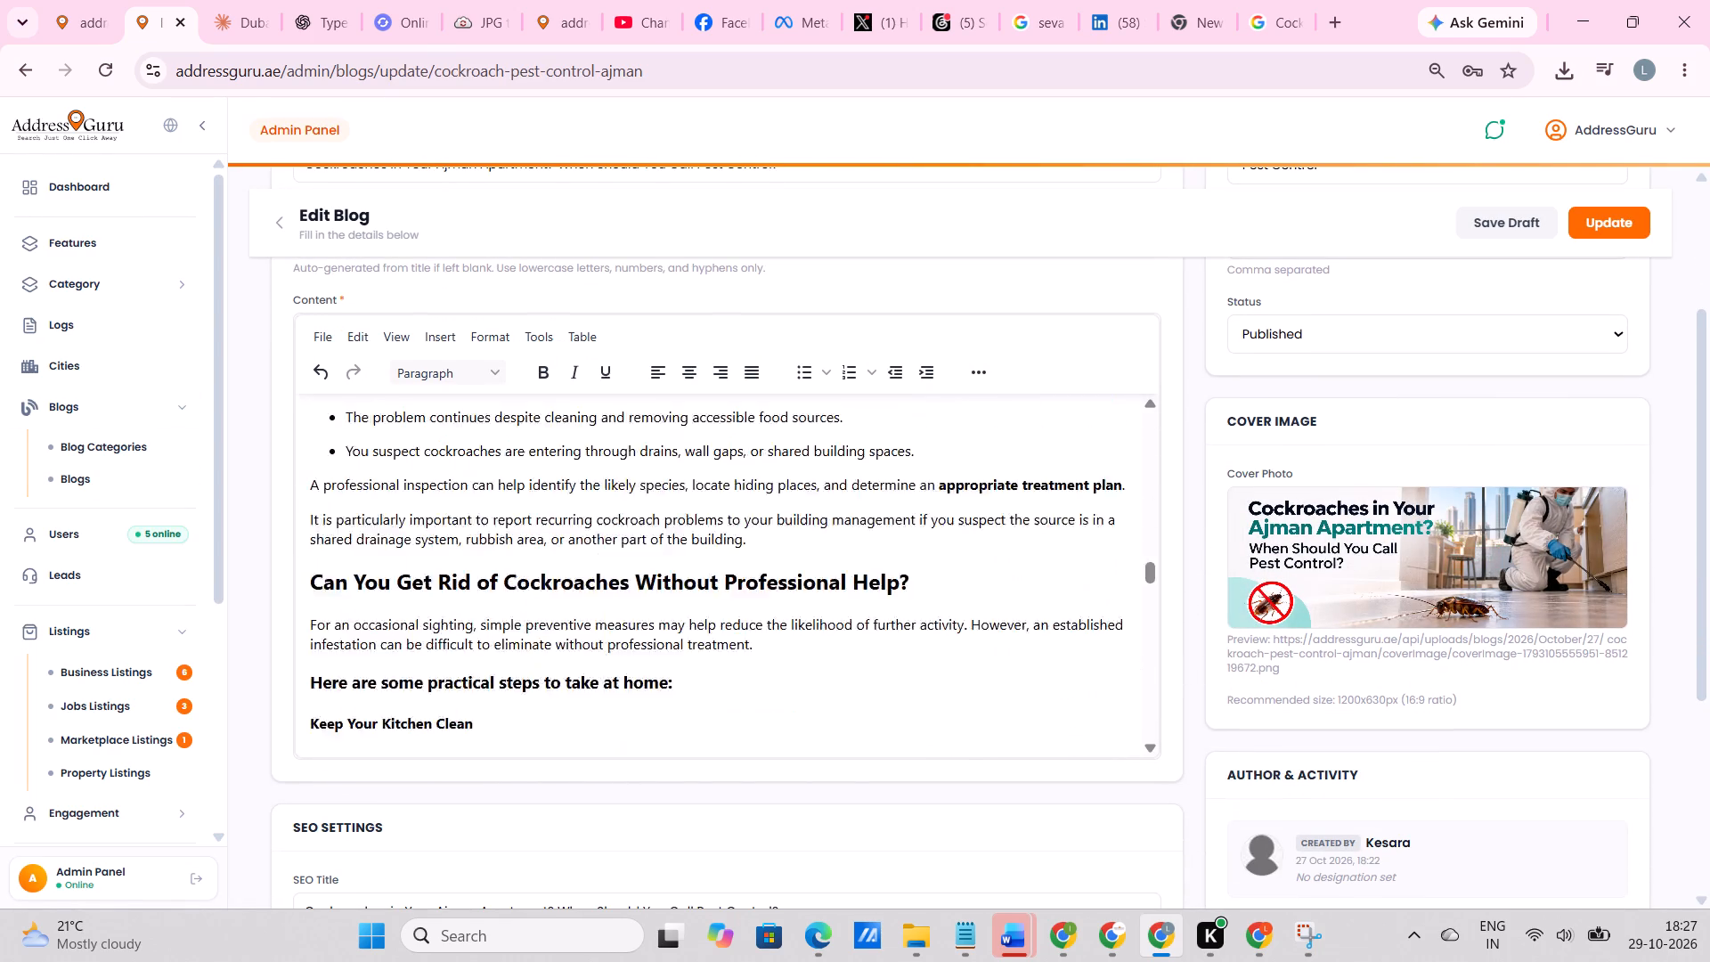
{"action": "scroll", "coordinate": [1122, 657], "scroll_direction": "down", "scroll_amount": 4}
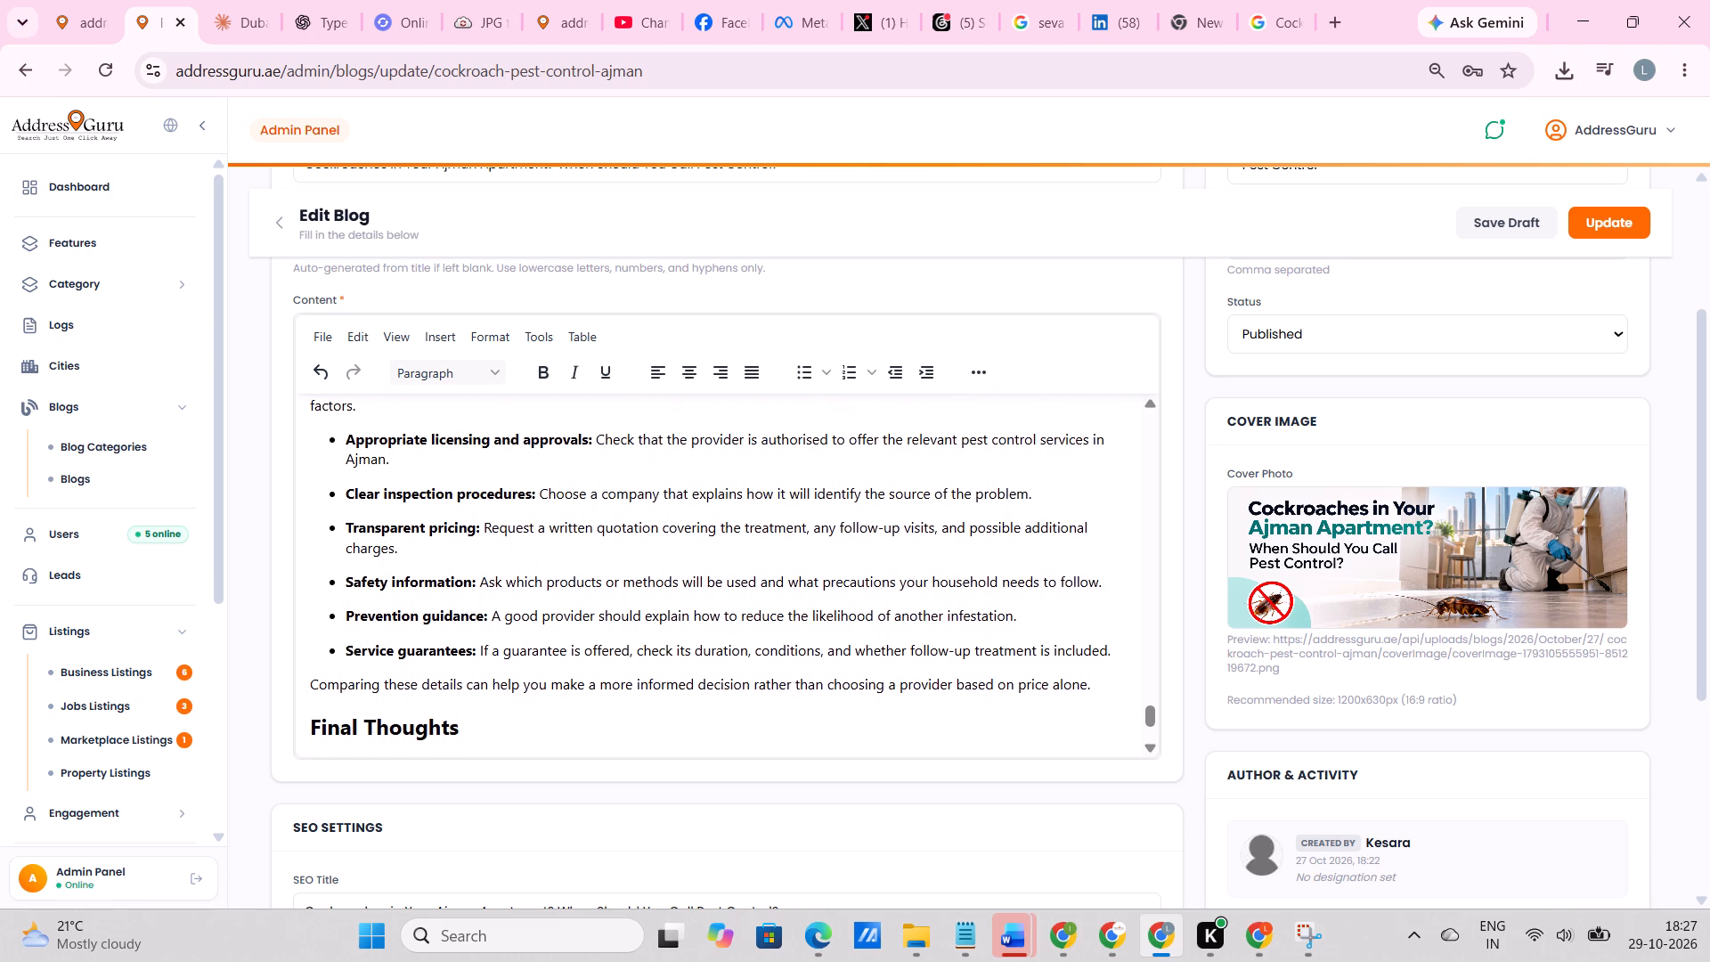
{"action": "scroll", "coordinate": [1074, 619], "scroll_direction": "down", "scroll_amount": 10}
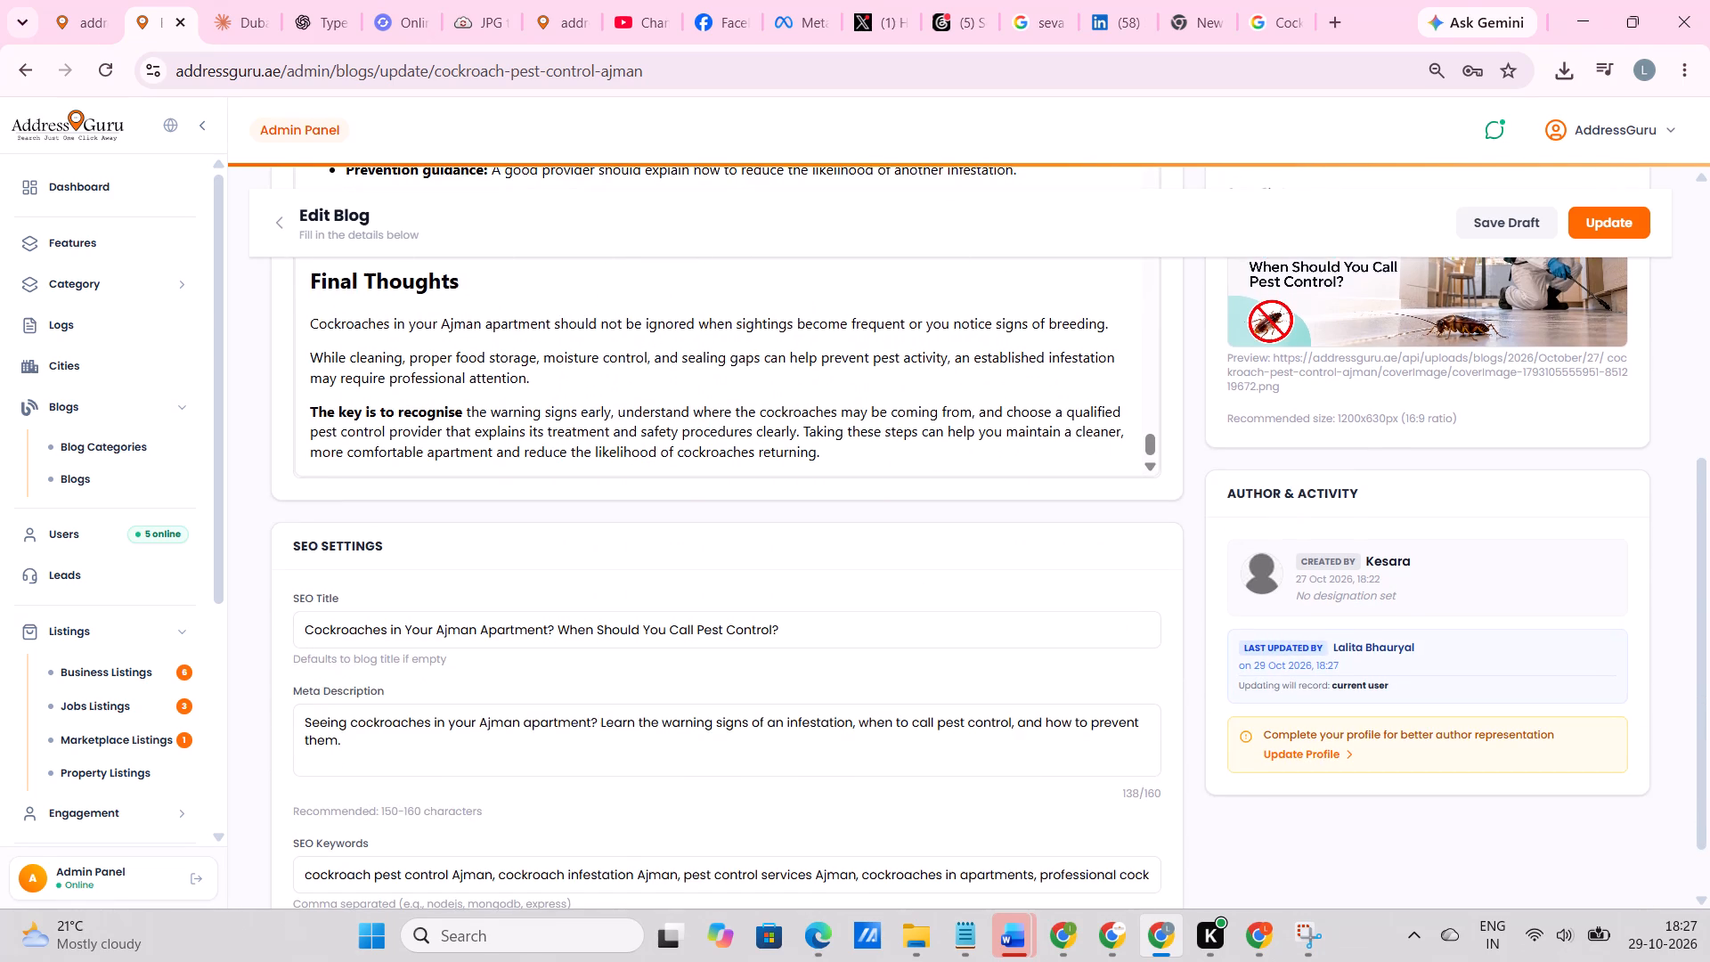
{"action": "scroll", "coordinate": [1074, 619], "scroll_direction": "down", "scroll_amount": 2}
{"action": "scroll", "coordinate": [1074, 619], "scroll_direction": "up", "scroll_amount": 6}
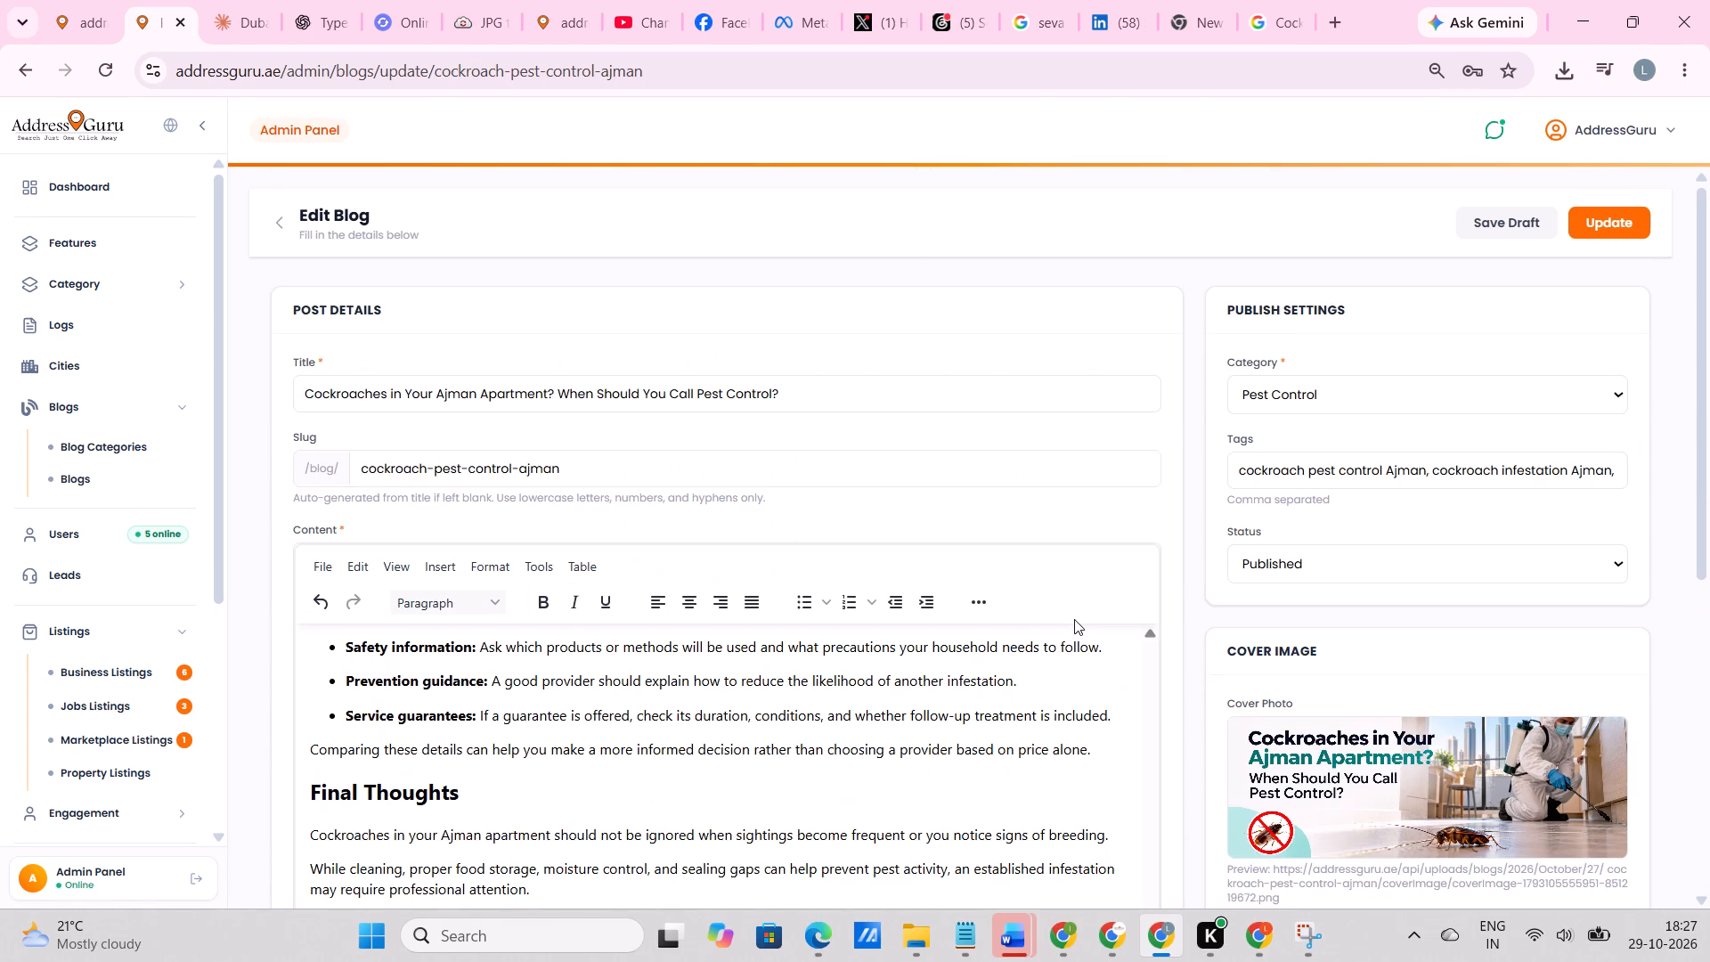
{"action": "scroll", "coordinate": [1074, 619], "scroll_direction": "up", "scroll_amount": 3}
{"action": "scroll", "coordinate": [858, 745], "scroll_direction": "up", "scroll_amount": 13}
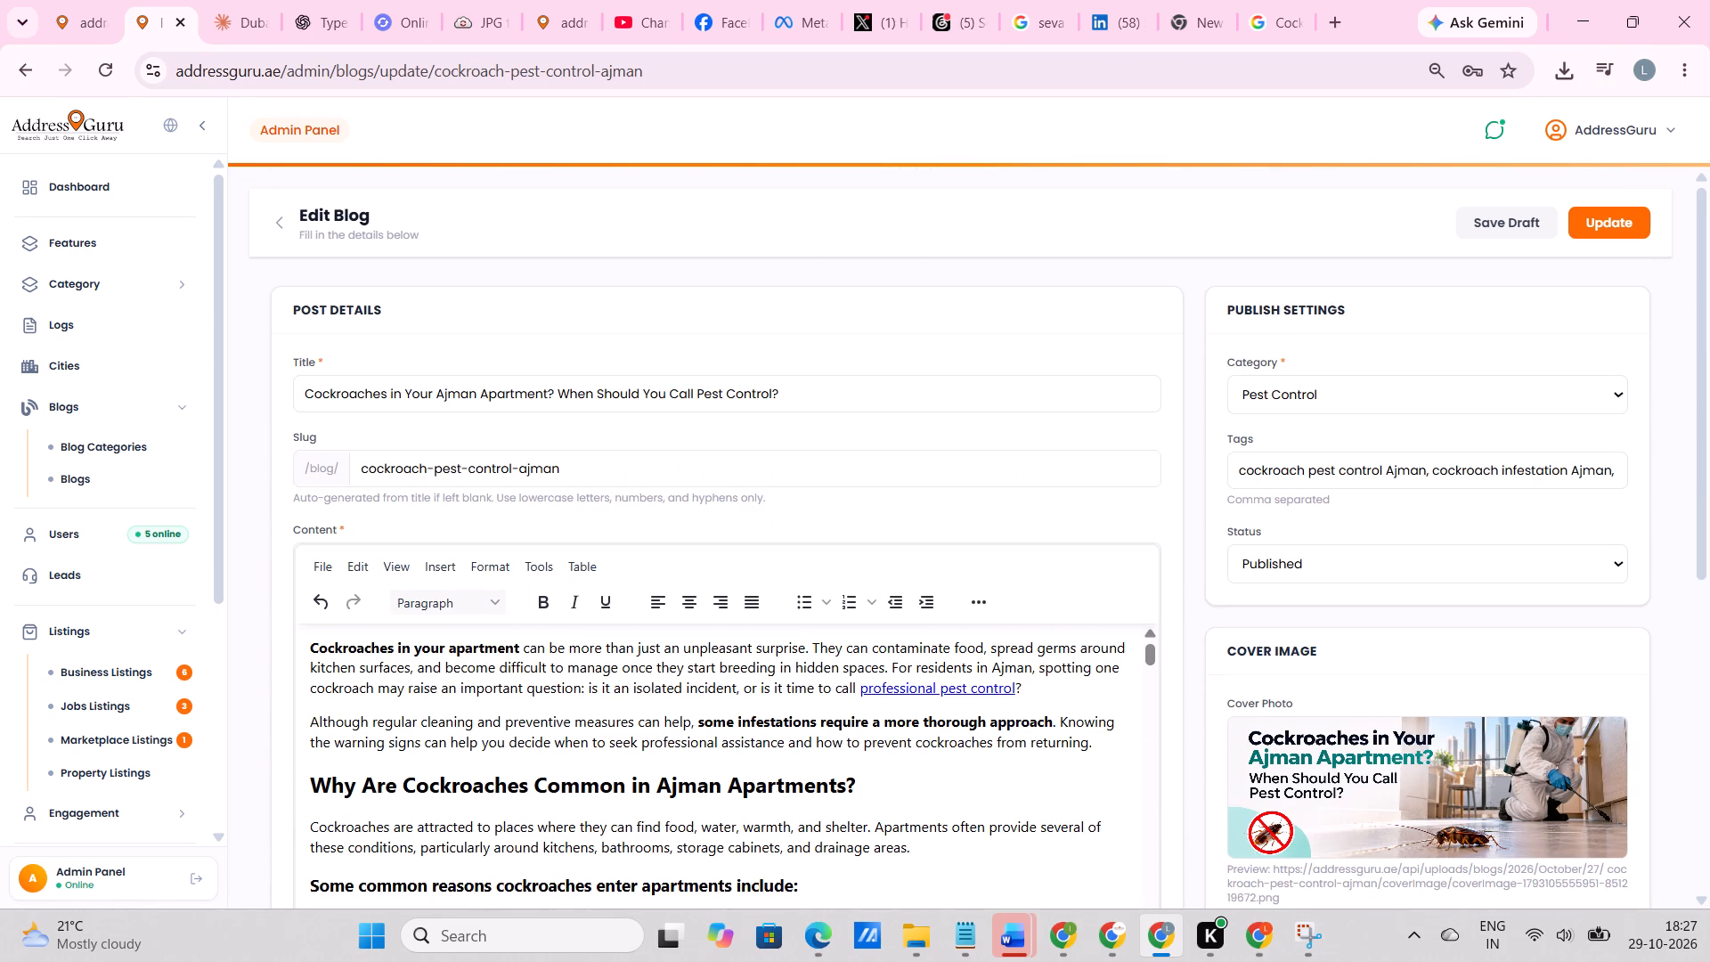
{"action": "scroll", "coordinate": [852, 743], "scroll_direction": "down", "scroll_amount": 6}
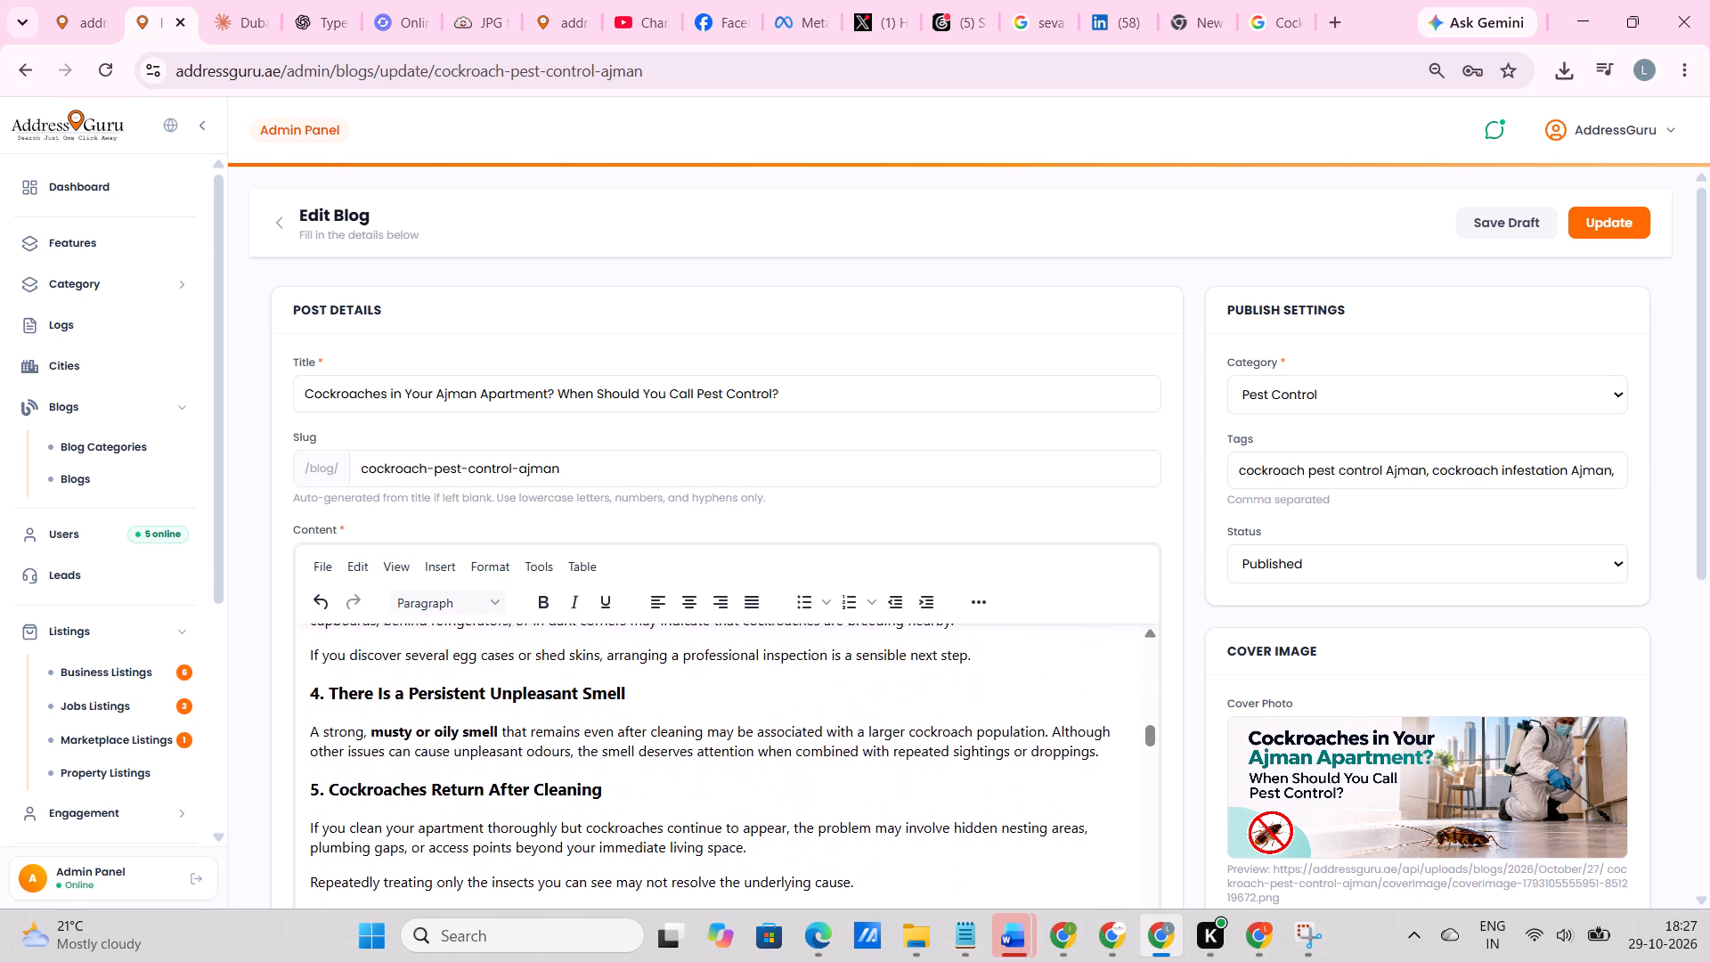
Set the Ajman cockroach blog's status to Draft.
{"action": "left_click", "coordinate": [1323, 583]}
{"action": "left_click", "coordinate": [1326, 573]}
{"action": "left_click", "coordinate": [1321, 600]}
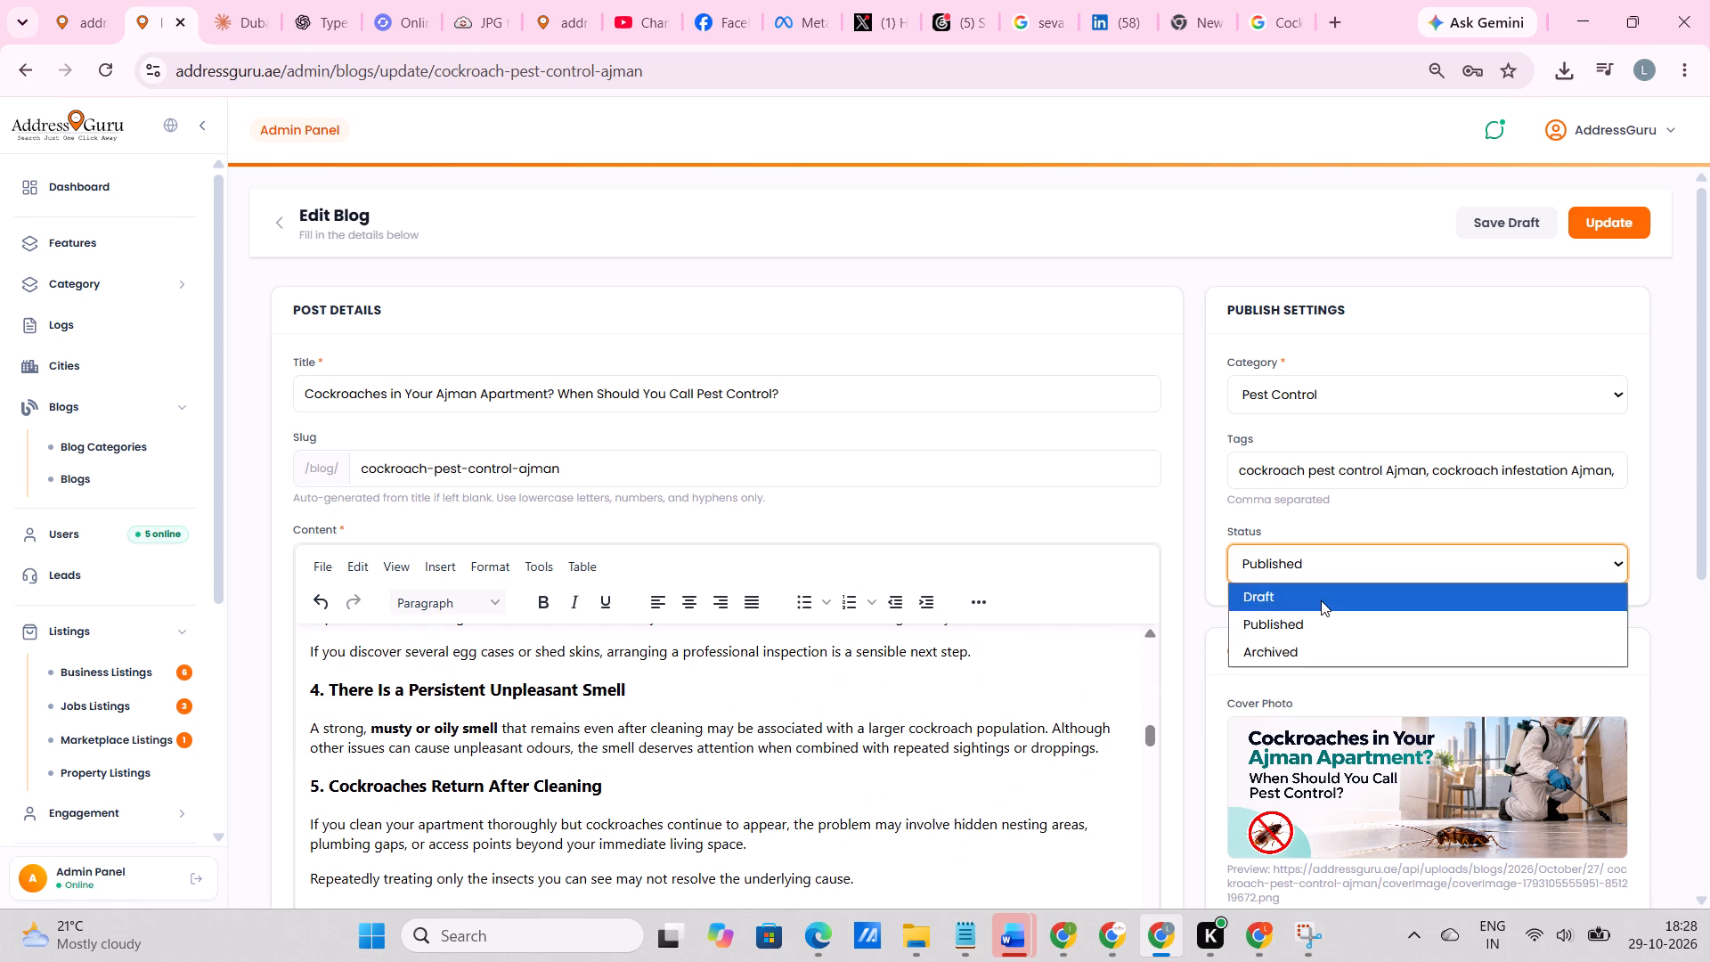
Examine the rest of the blog content, its images and SEO settings, glancing at its row in the Anoj intern JD spreadsheet.
{"action": "scroll", "coordinate": [891, 666], "scroll_direction": "down", "scroll_amount": 1}
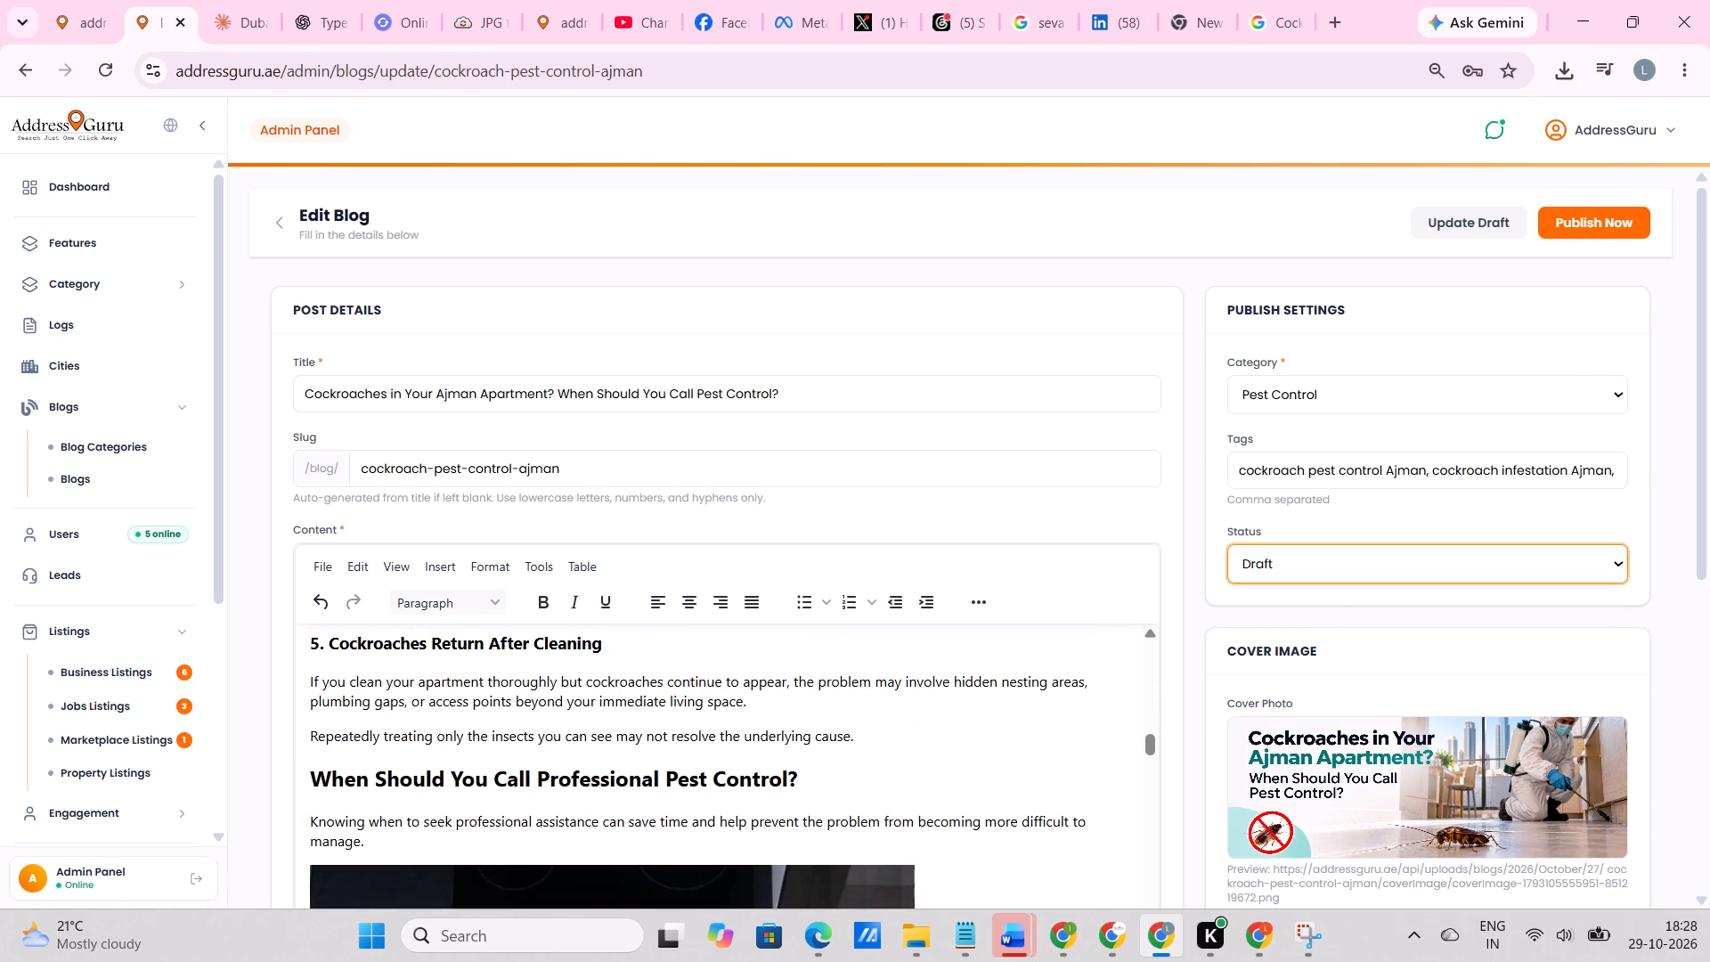
{"action": "scroll", "coordinate": [891, 666], "scroll_direction": "down", "scroll_amount": 7}
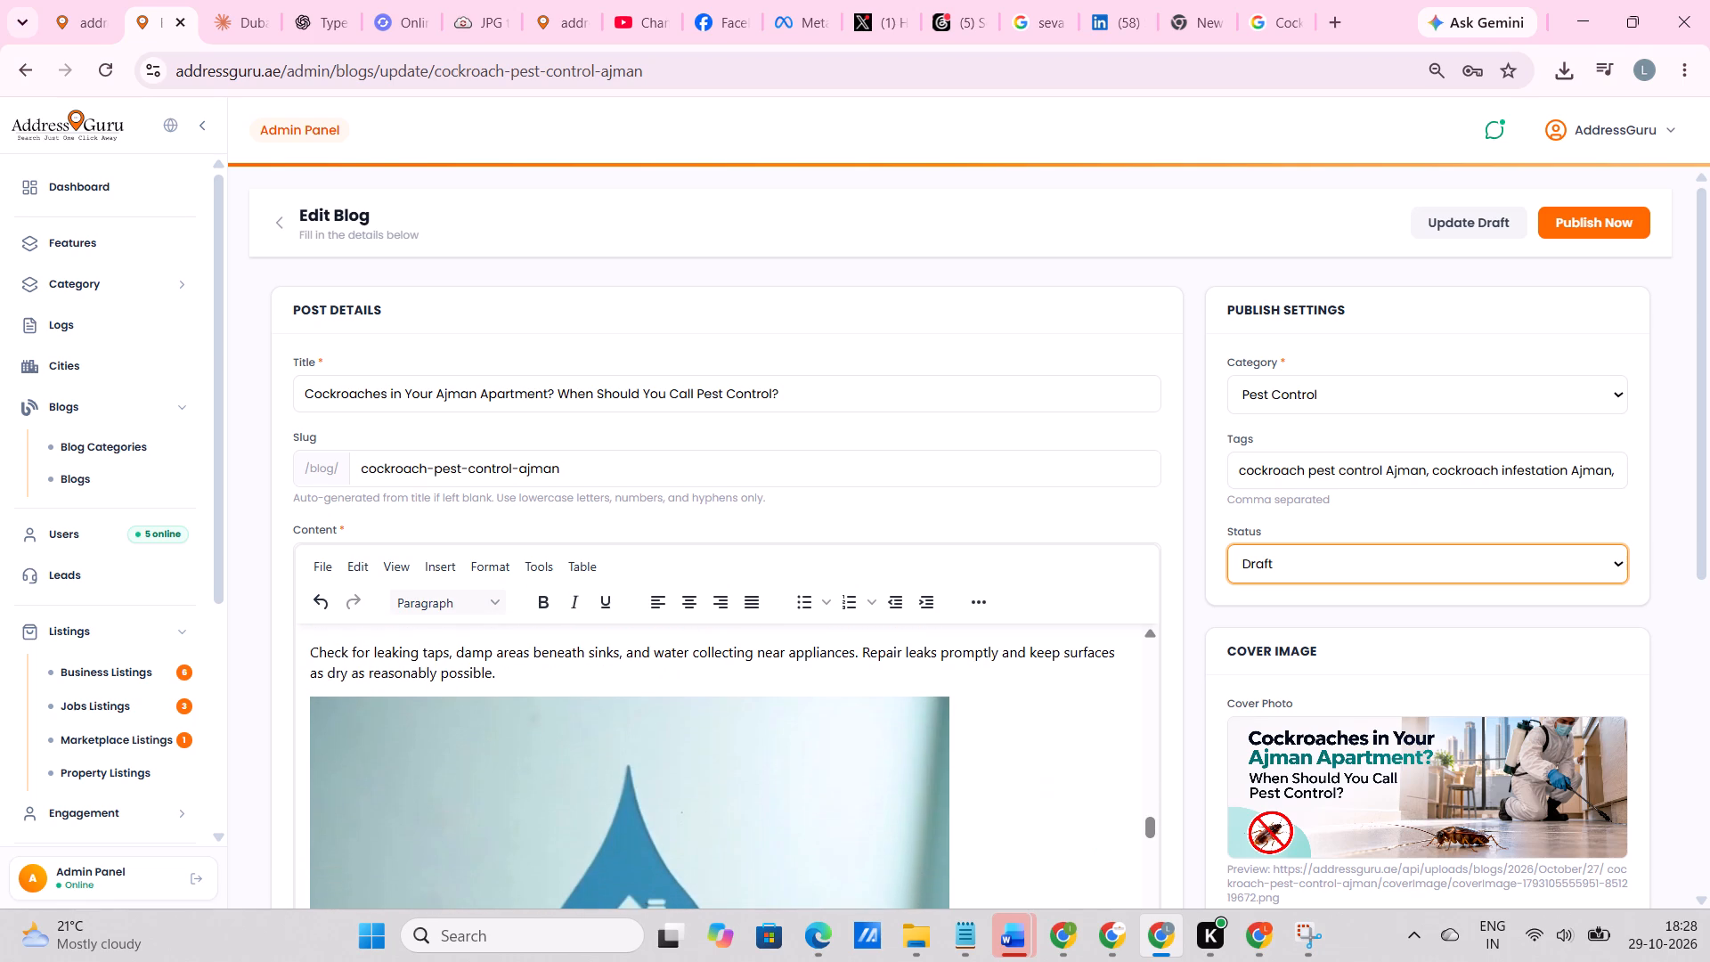
{"action": "left_click", "coordinate": [1063, 942]}
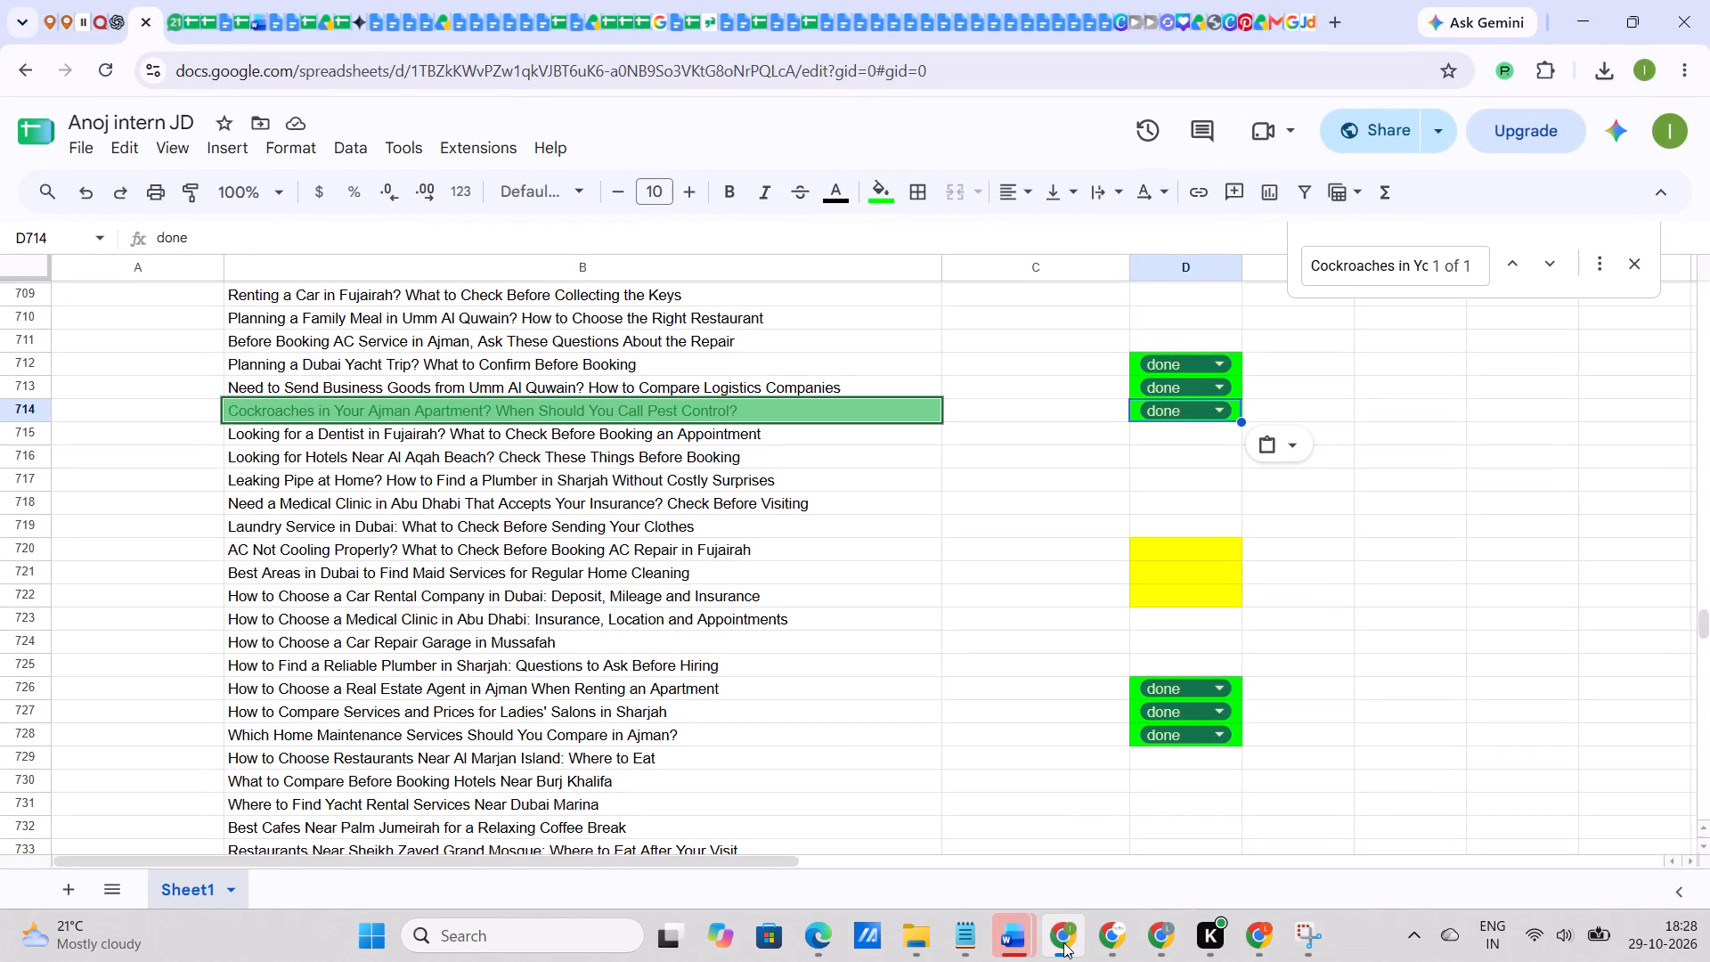
{"action": "left_click", "coordinate": [1063, 942]}
{"action": "scroll", "coordinate": [1001, 807], "scroll_direction": "down", "scroll_amount": 7}
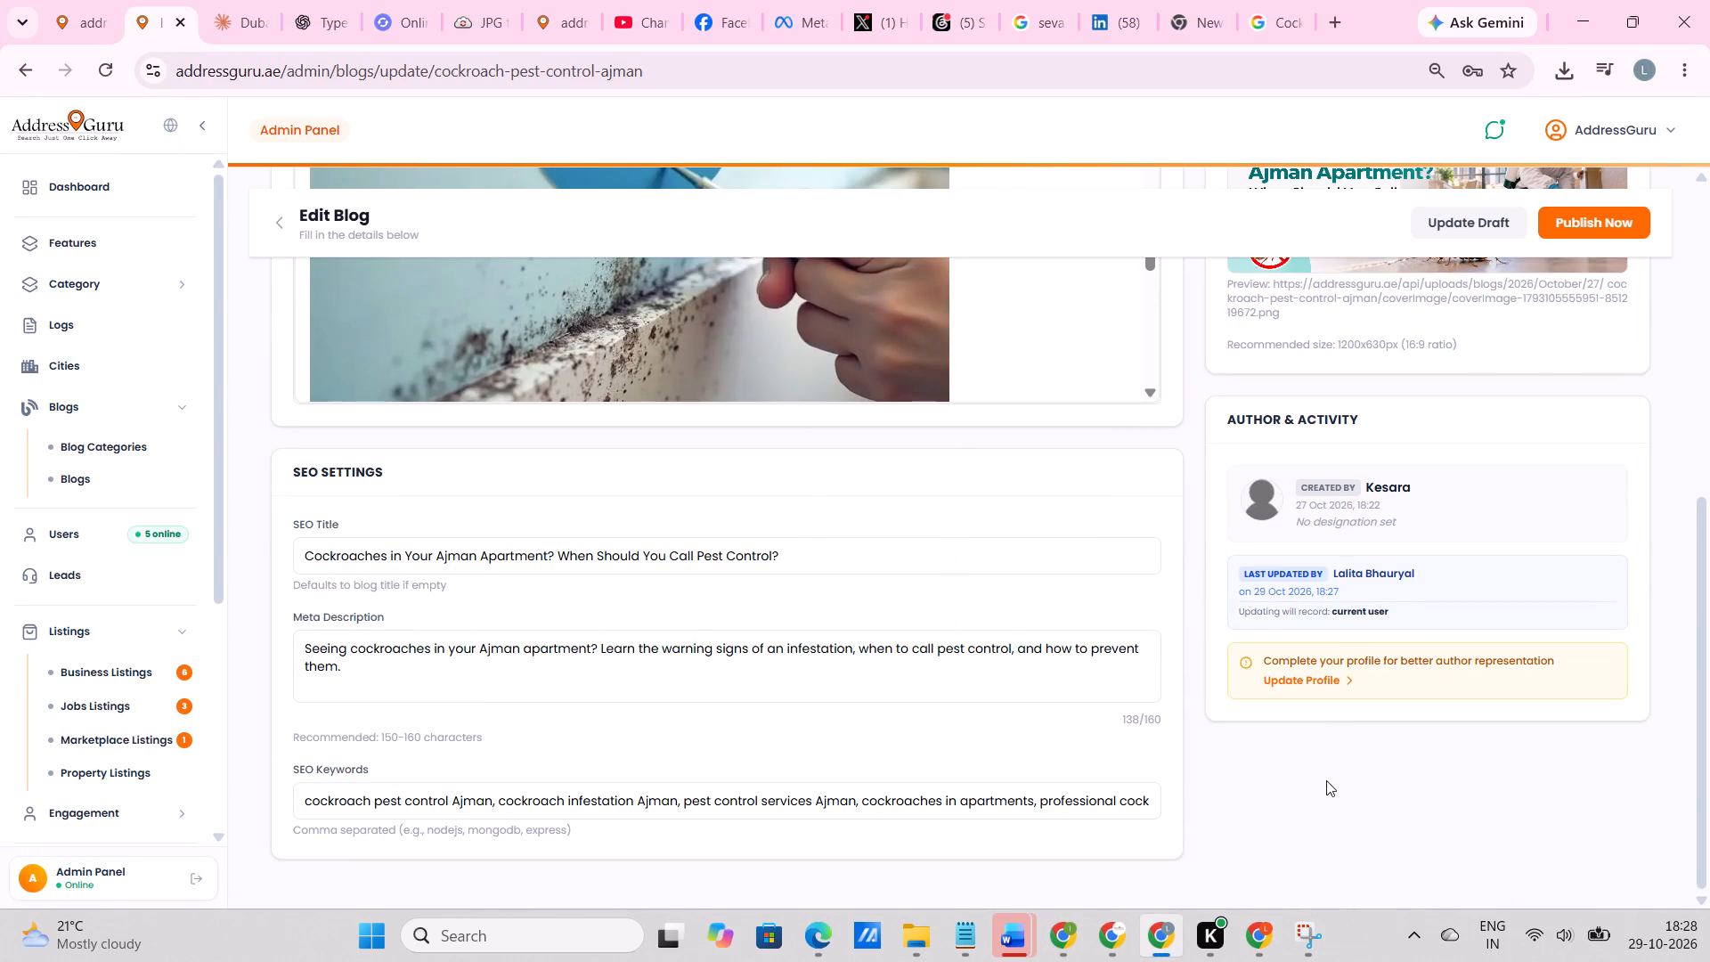
{"action": "scroll", "coordinate": [941, 757], "scroll_direction": "up", "scroll_amount": 4}
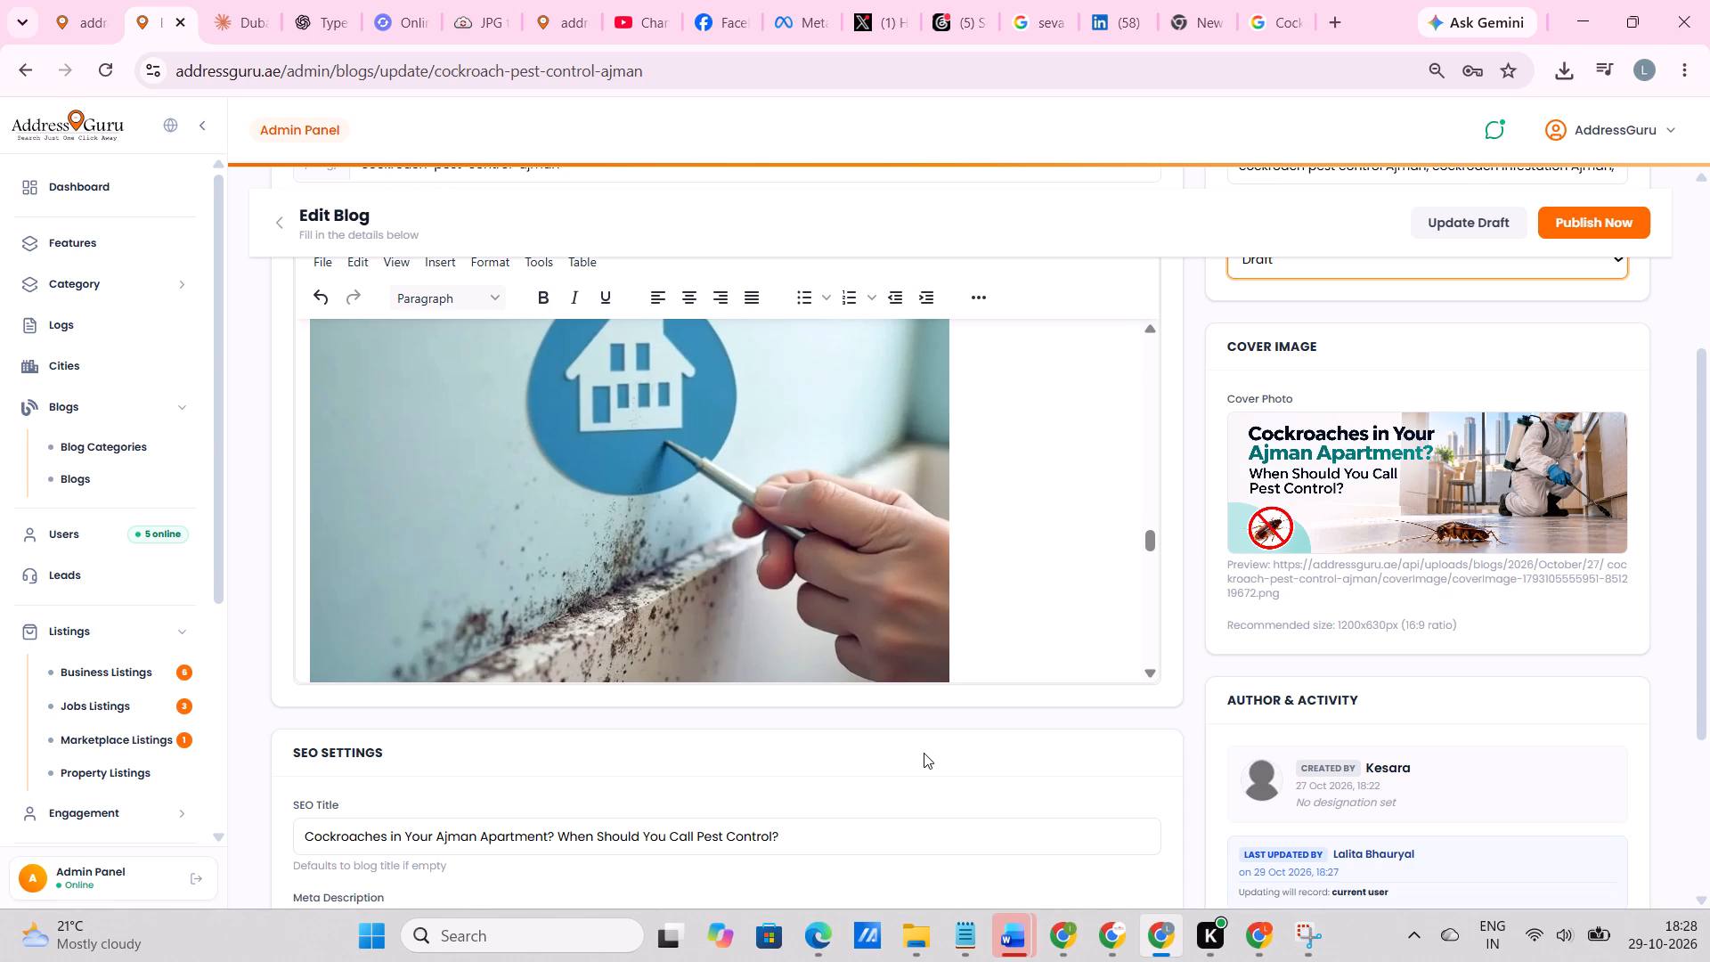
{"action": "scroll", "coordinate": [949, 655], "scroll_direction": "down", "scroll_amount": 3}
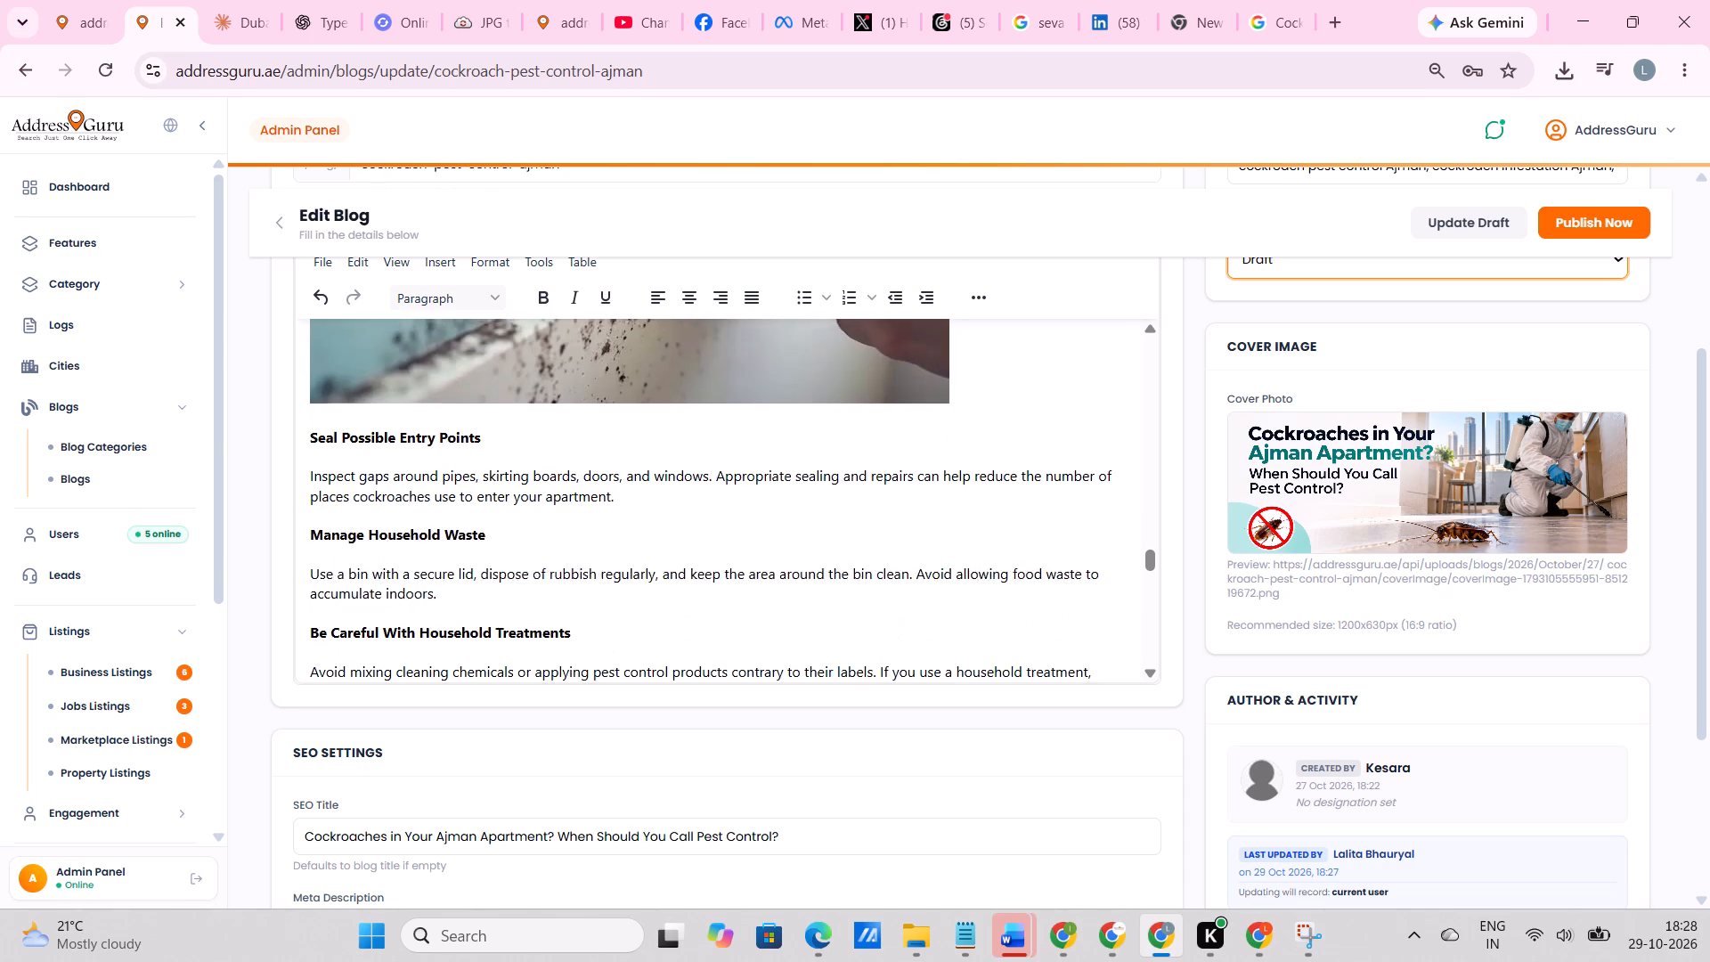
{"action": "scroll", "coordinate": [949, 655], "scroll_direction": "down", "scroll_amount": 3}
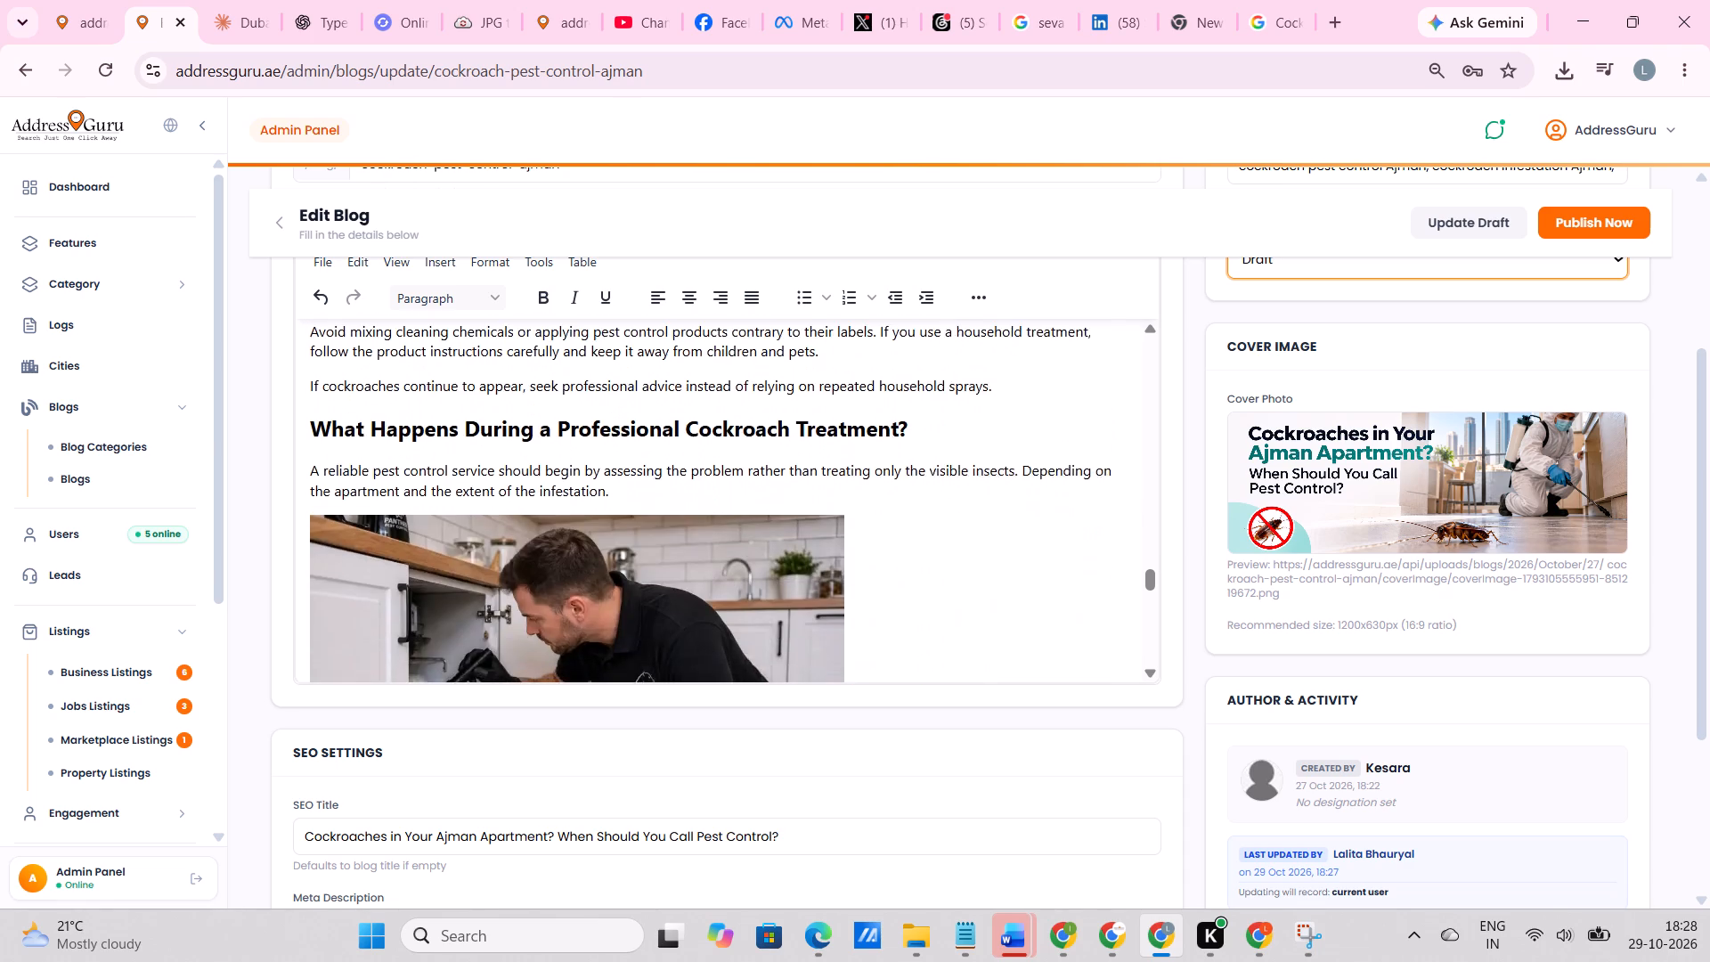
{"action": "scroll", "coordinate": [949, 655], "scroll_direction": "down", "scroll_amount": 5}
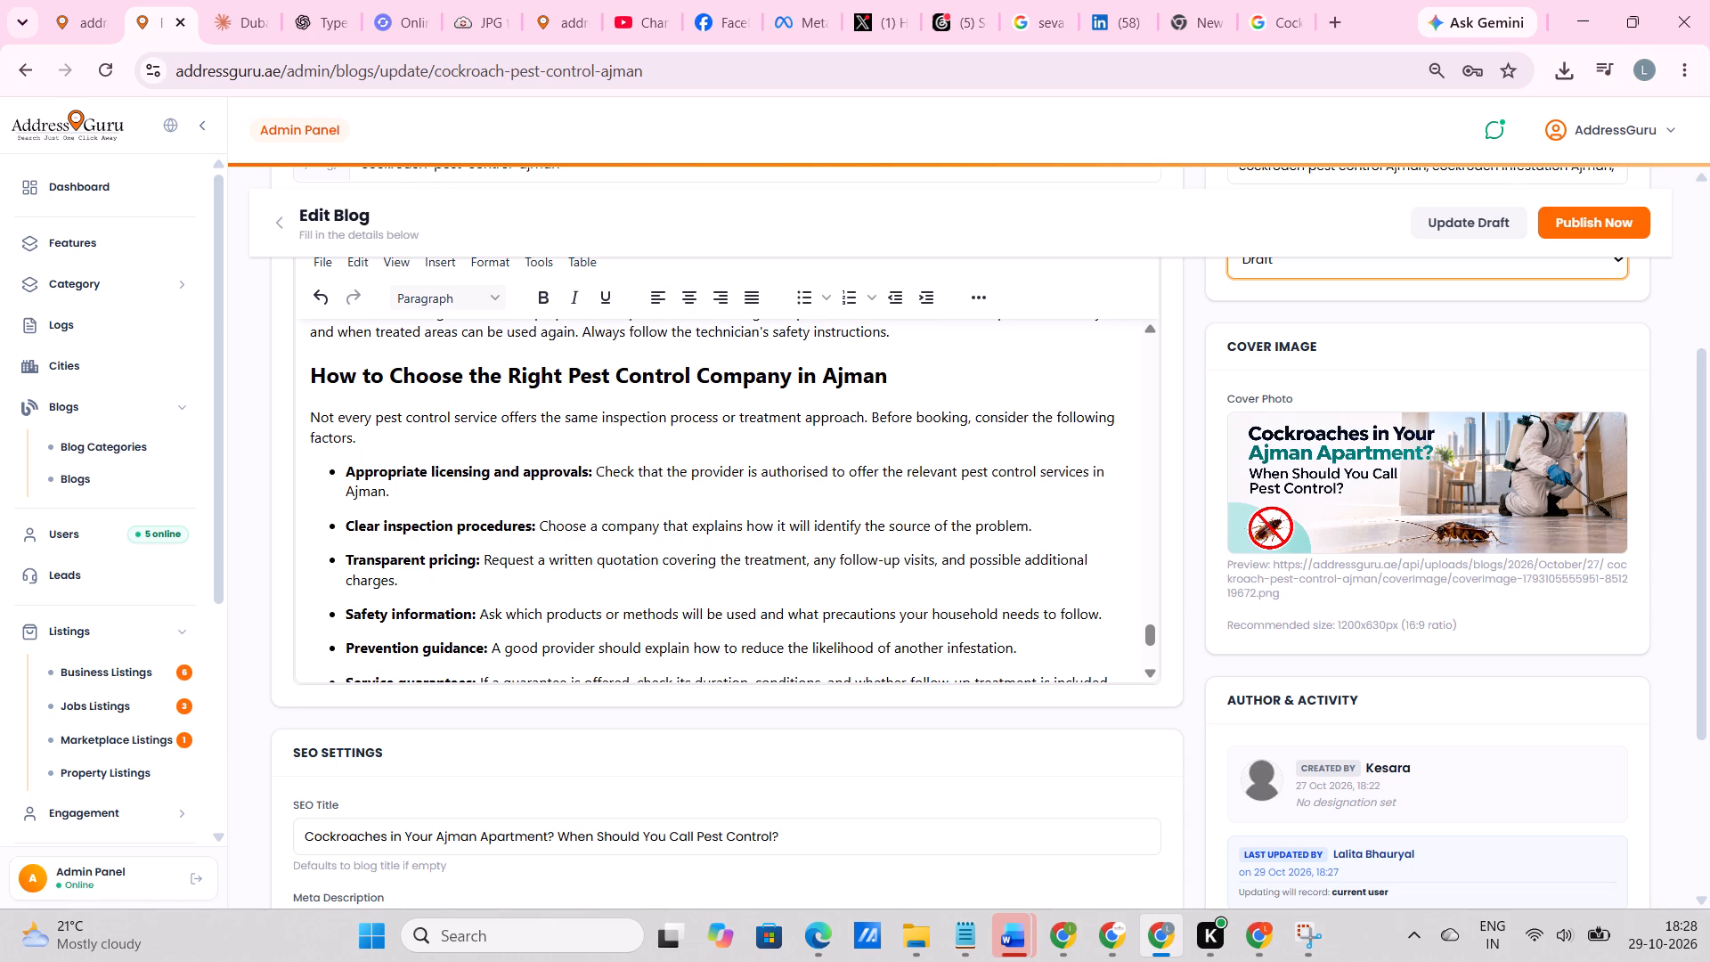
{"action": "scroll", "coordinate": [949, 655], "scroll_direction": "down", "scroll_amount": 4}
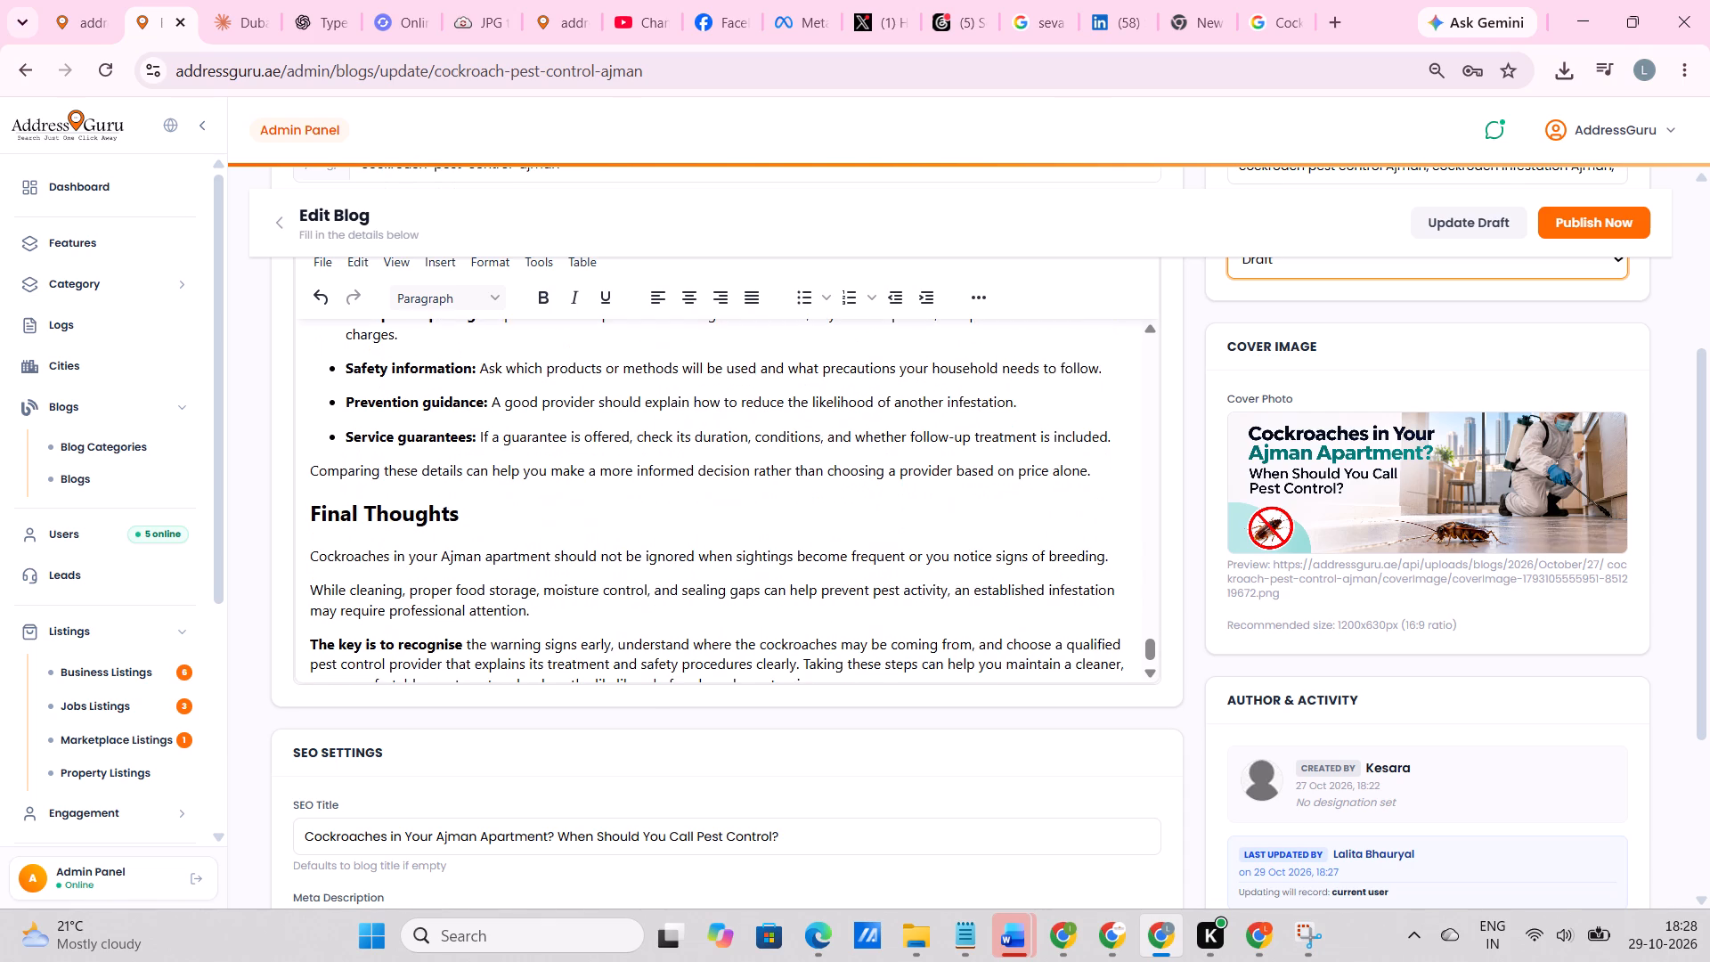
{"action": "scroll", "coordinate": [949, 655], "scroll_direction": "down", "scroll_amount": 2}
{"action": "scroll", "coordinate": [949, 655], "scroll_direction": "up", "scroll_amount": 11}
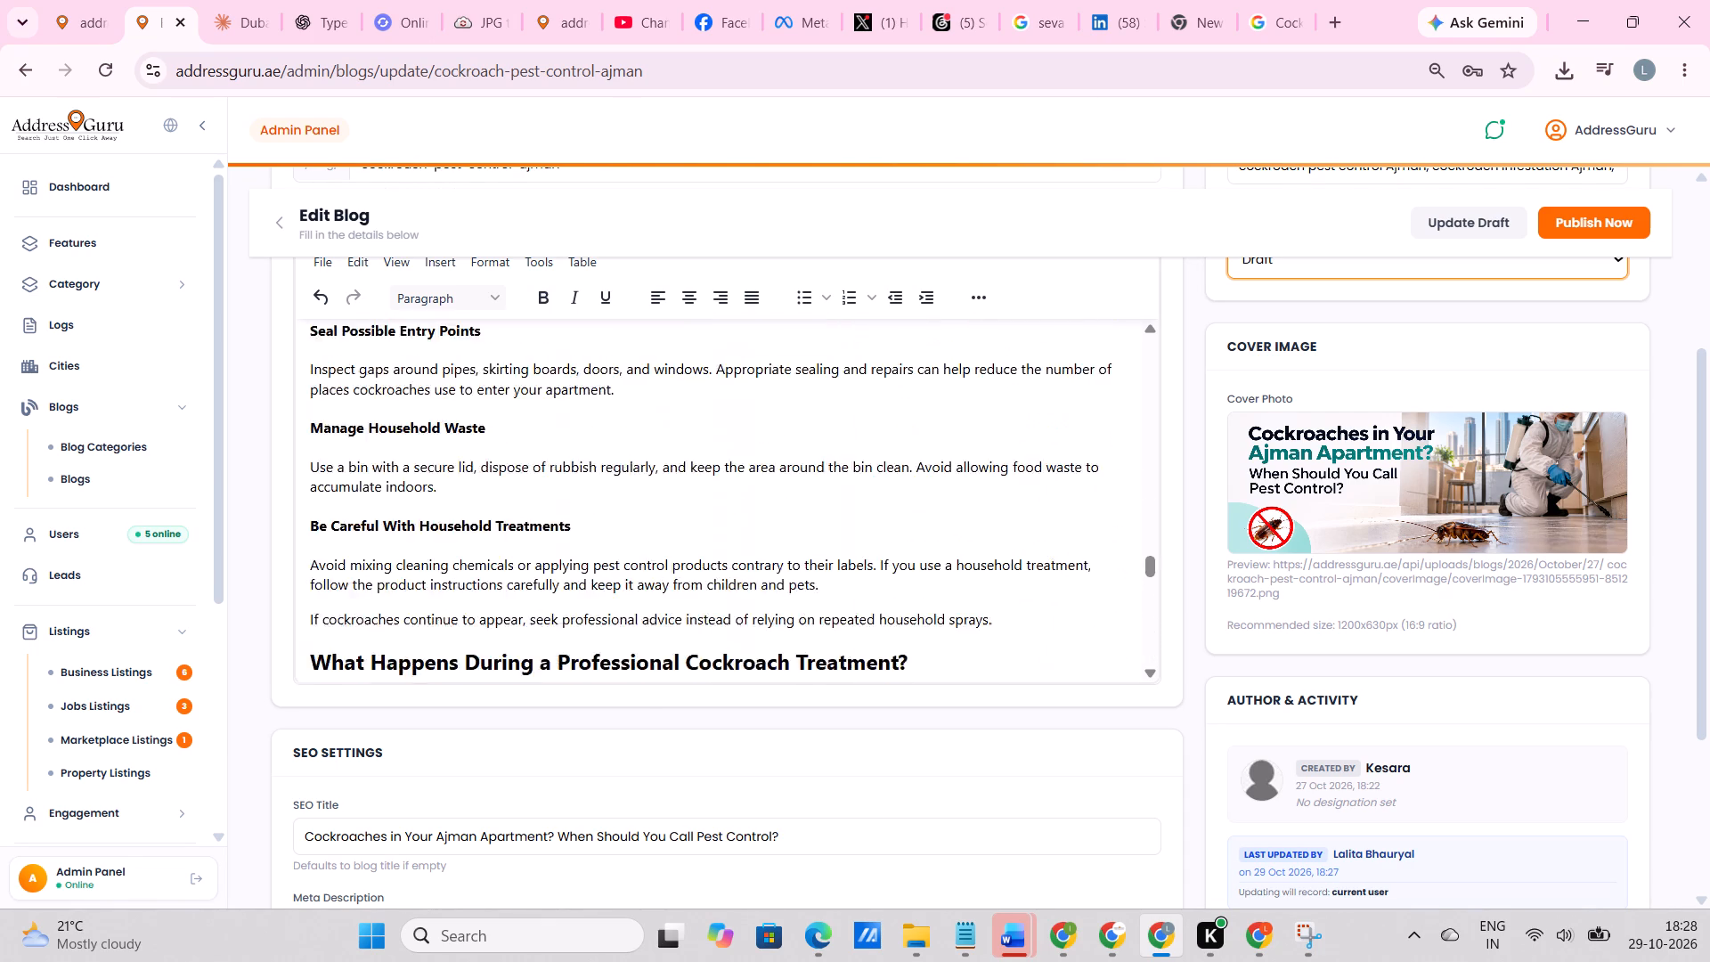
{"action": "scroll", "coordinate": [949, 655], "scroll_direction": "up", "scroll_amount": 9}
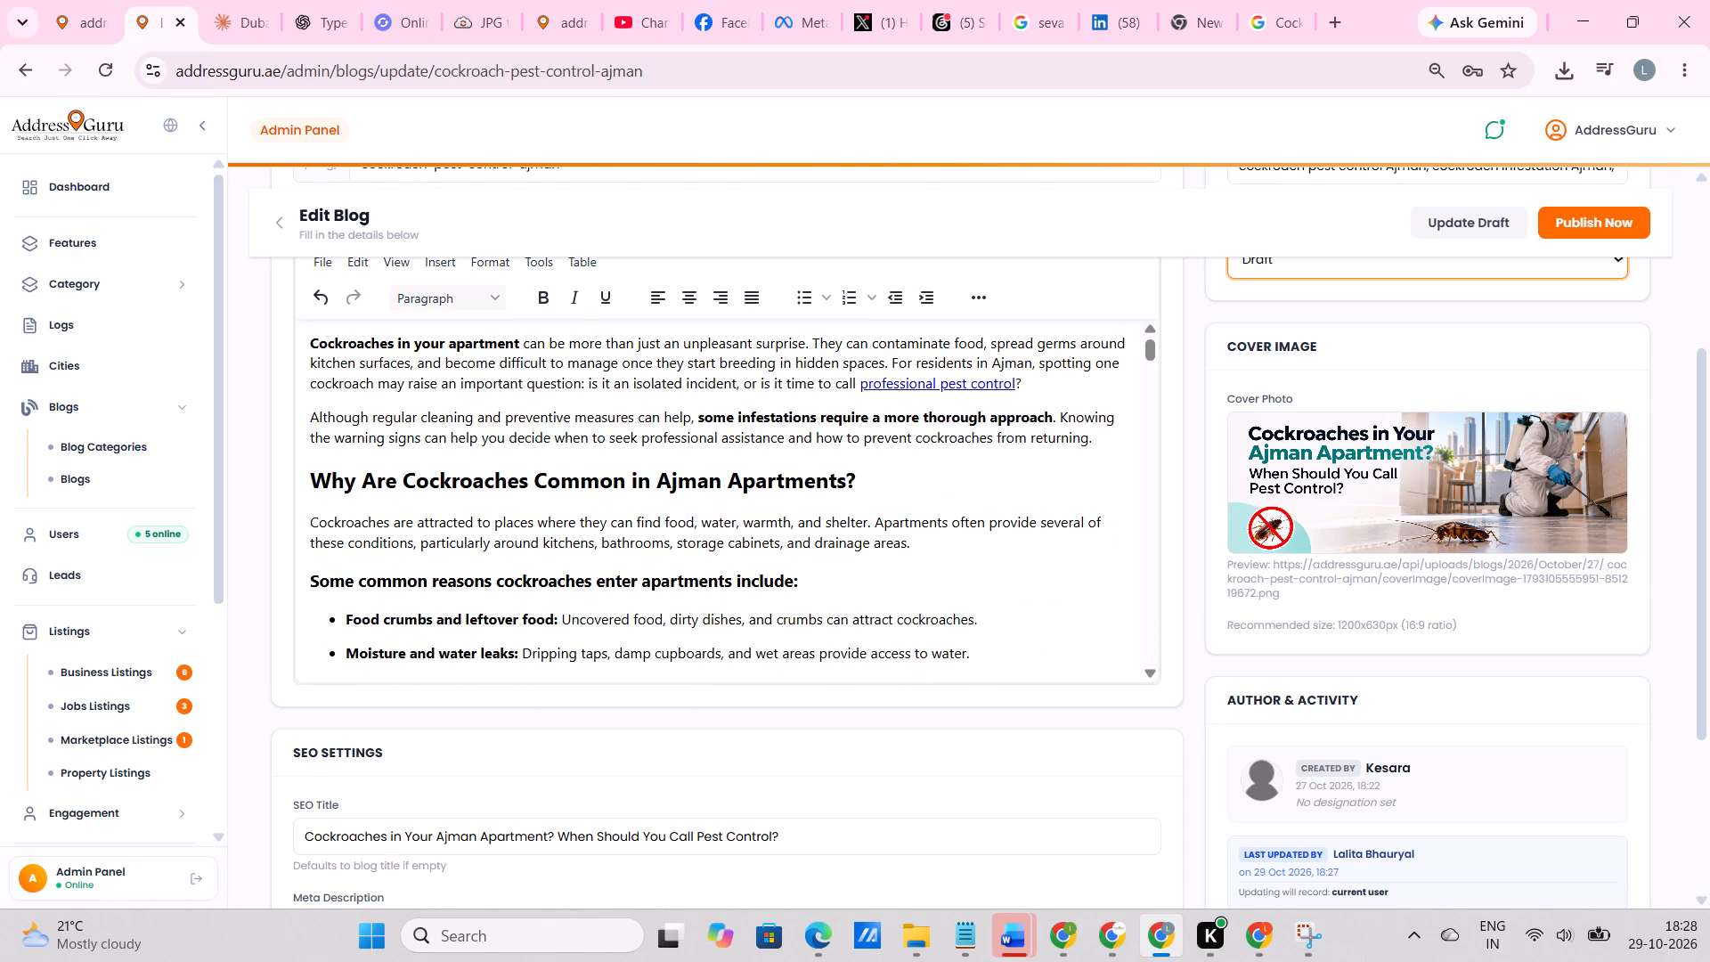
Save the Ajman cockroach blog as an updated draft.
{"action": "left_click", "coordinate": [1450, 226]}
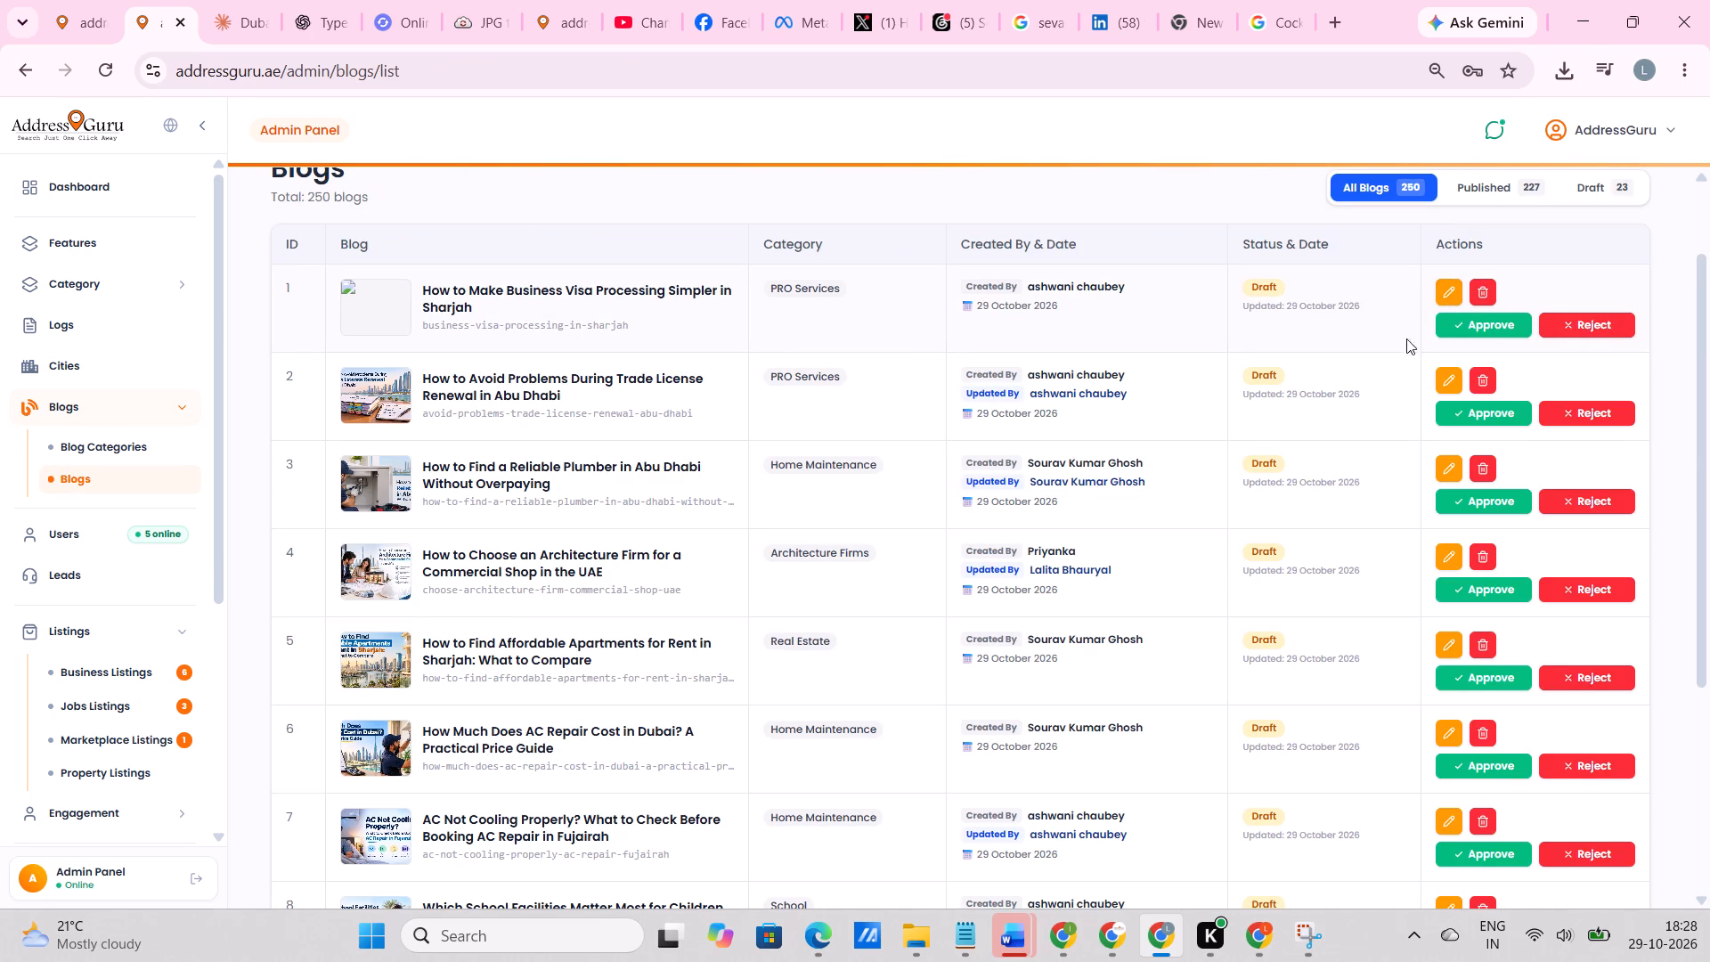
Look through page 2 of the full blog list for the Ajman cockroach blog entry.
{"action": "scroll", "coordinate": [1250, 486], "scroll_direction": "down", "scroll_amount": 5}
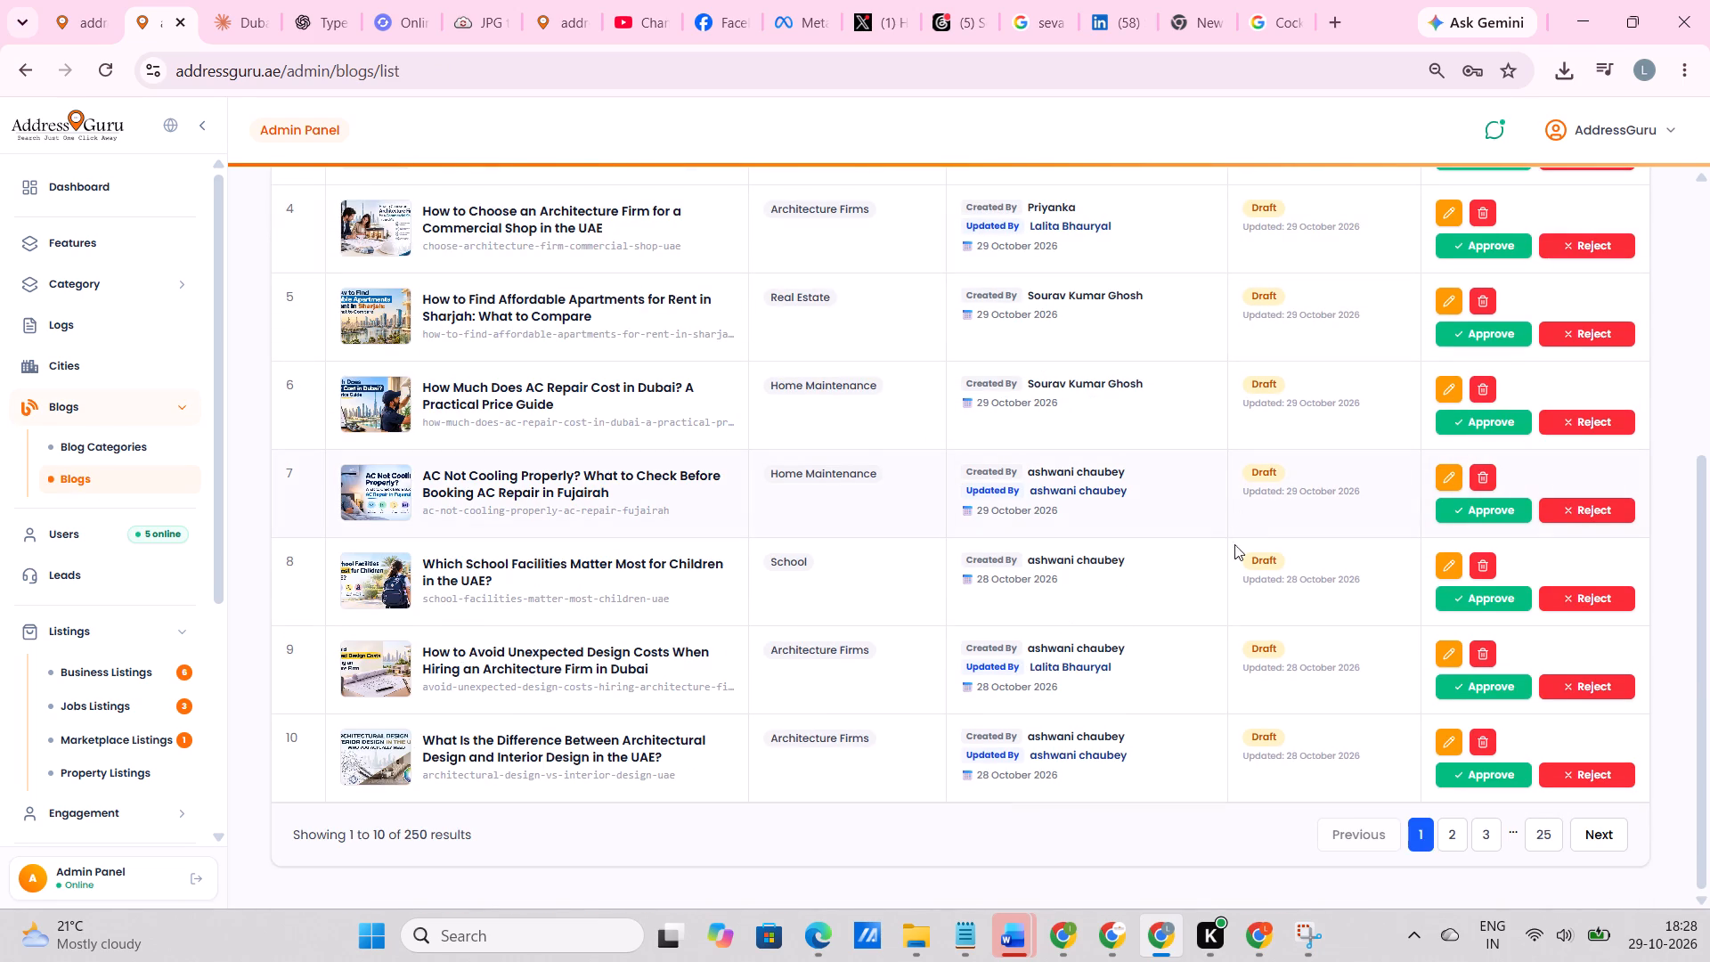
{"action": "left_click", "coordinate": [1457, 835]}
{"action": "scroll", "coordinate": [1498, 490], "scroll_direction": "up", "scroll_amount": 2}
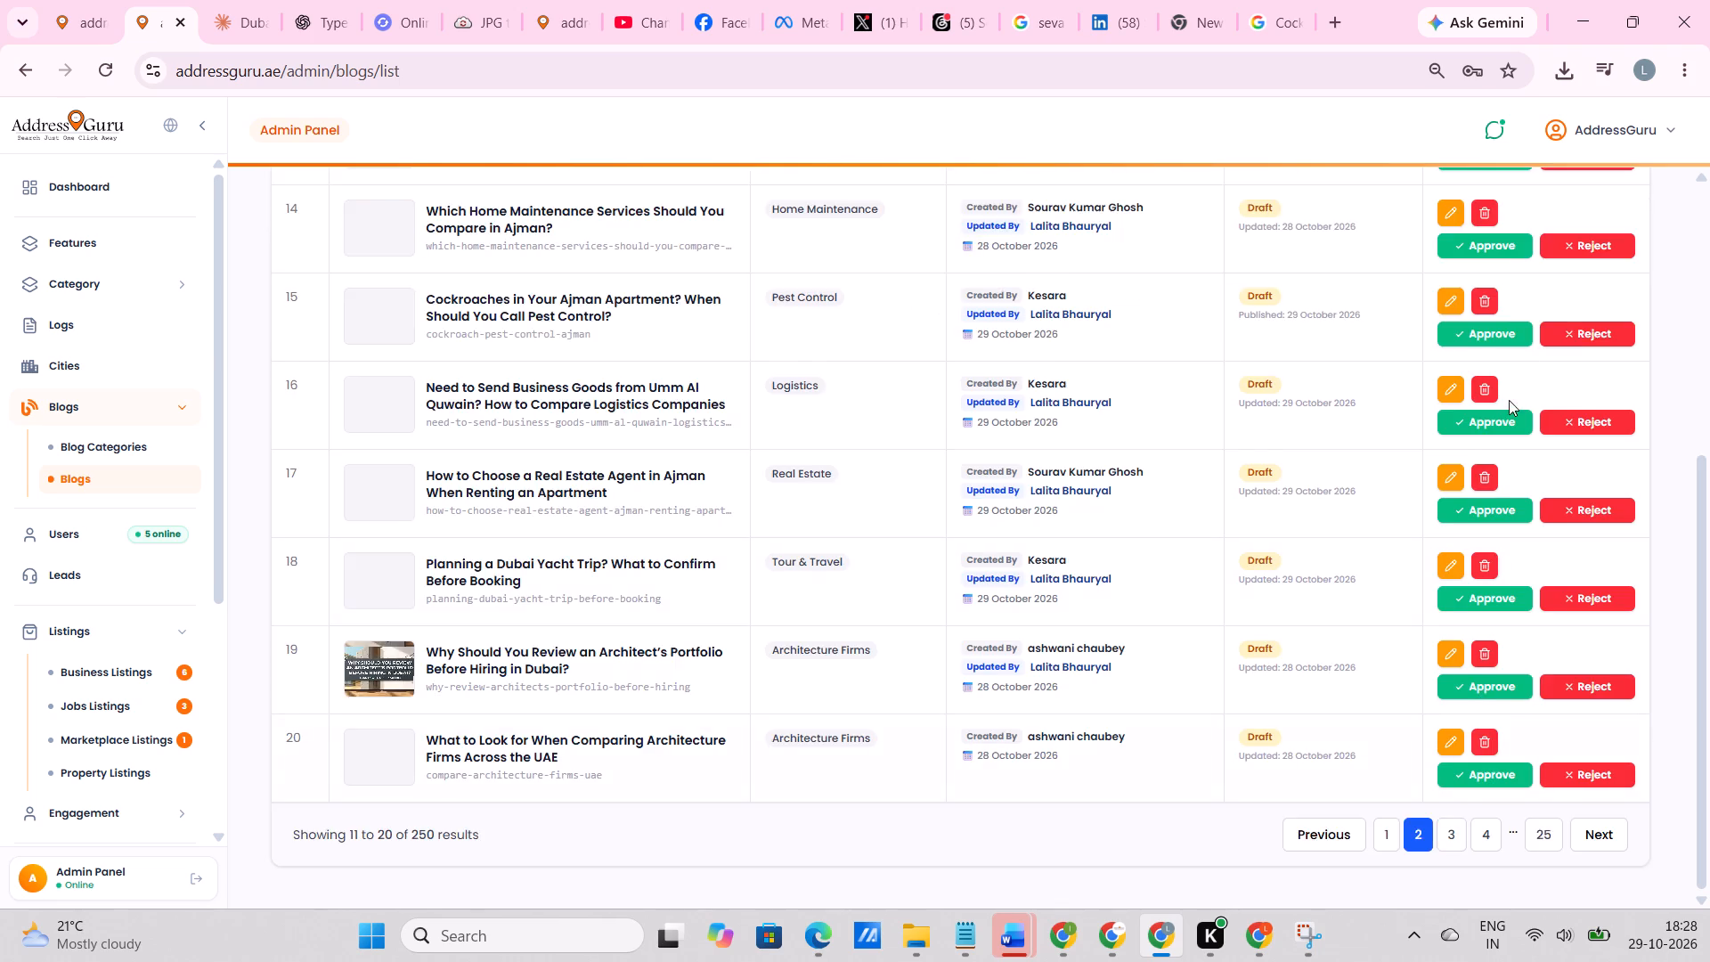
{"action": "scroll", "coordinate": [1509, 400], "scroll_direction": "up", "scroll_amount": 3}
Filter the blog list to drafts and look through the entries on page 2.
{"action": "left_click", "coordinate": [1584, 315]}
{"action": "left_click", "coordinate": [1600, 292]}
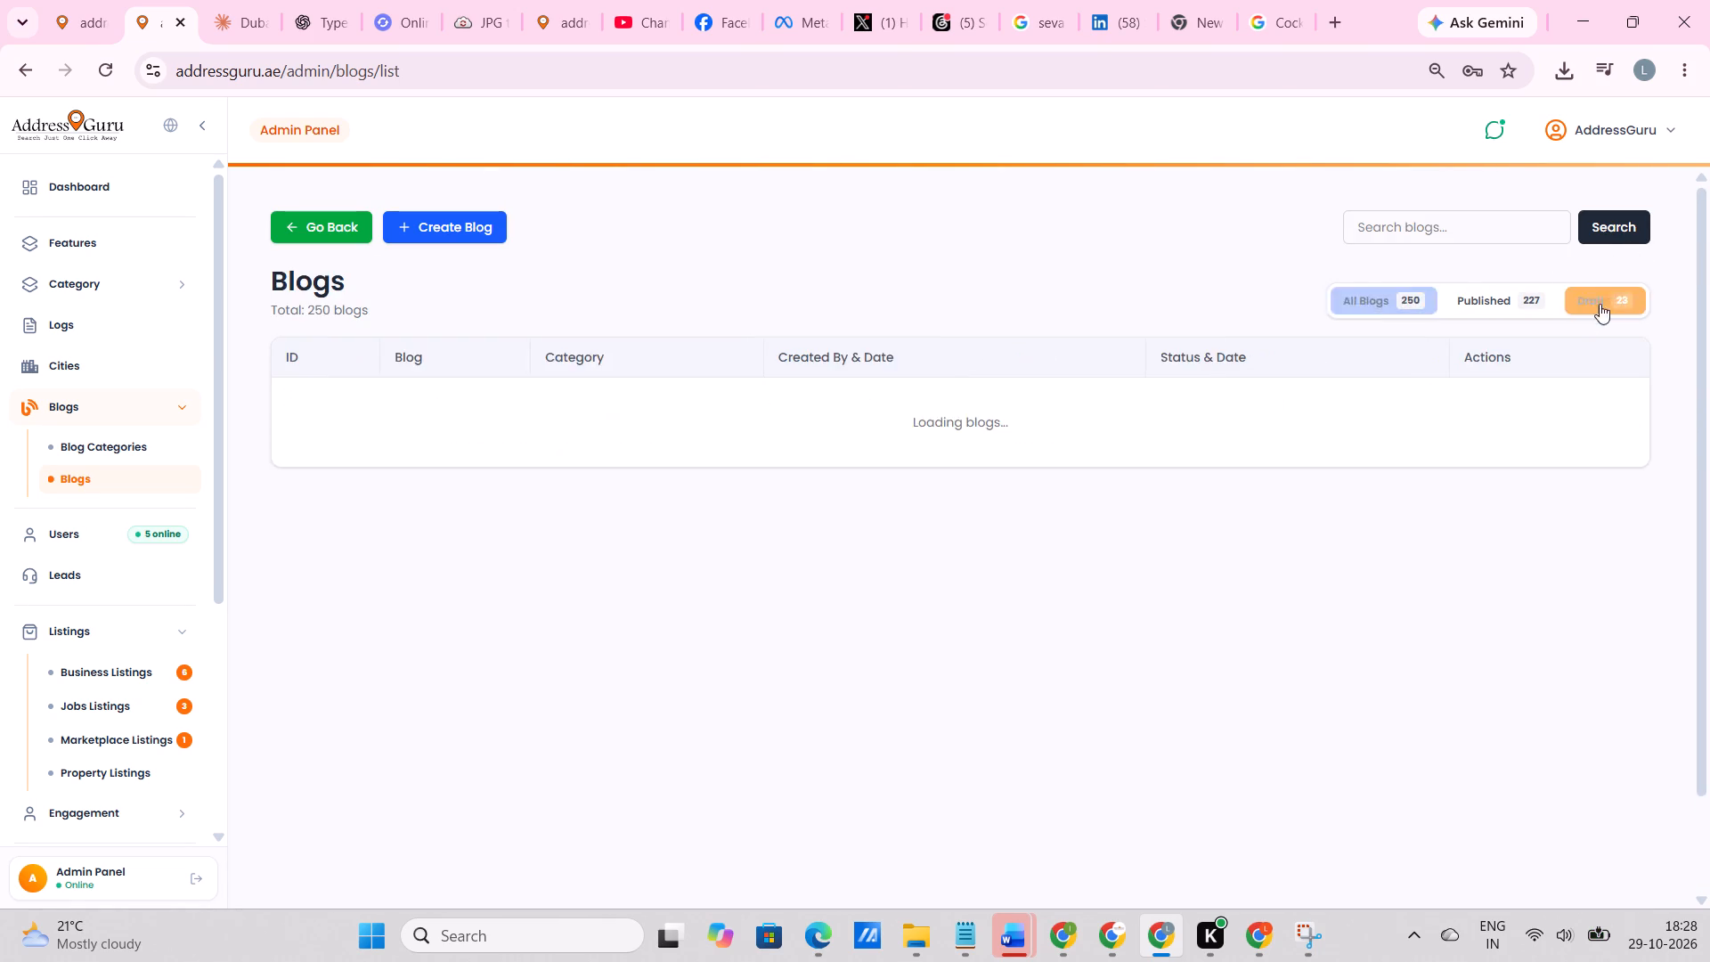
{"action": "scroll", "coordinate": [1524, 554], "scroll_direction": "down", "scroll_amount": 7}
{"action": "left_click", "coordinate": [1504, 842]}
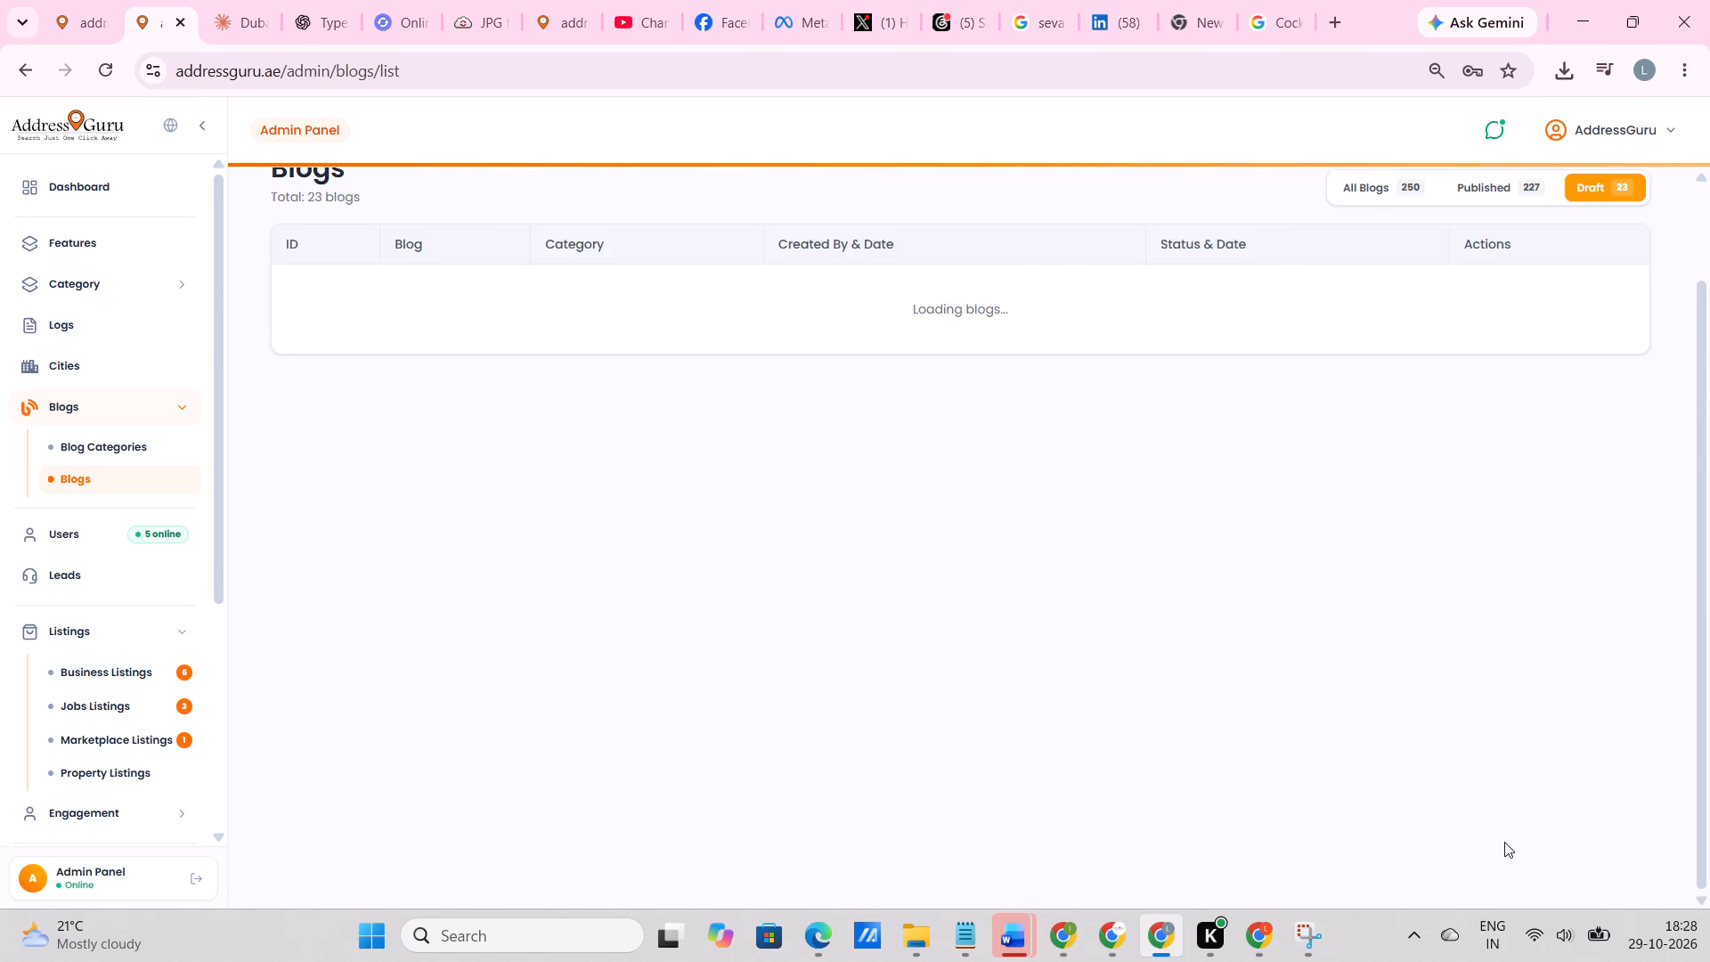
{"action": "scroll", "coordinate": [900, 620], "scroll_direction": "up", "scroll_amount": 5}
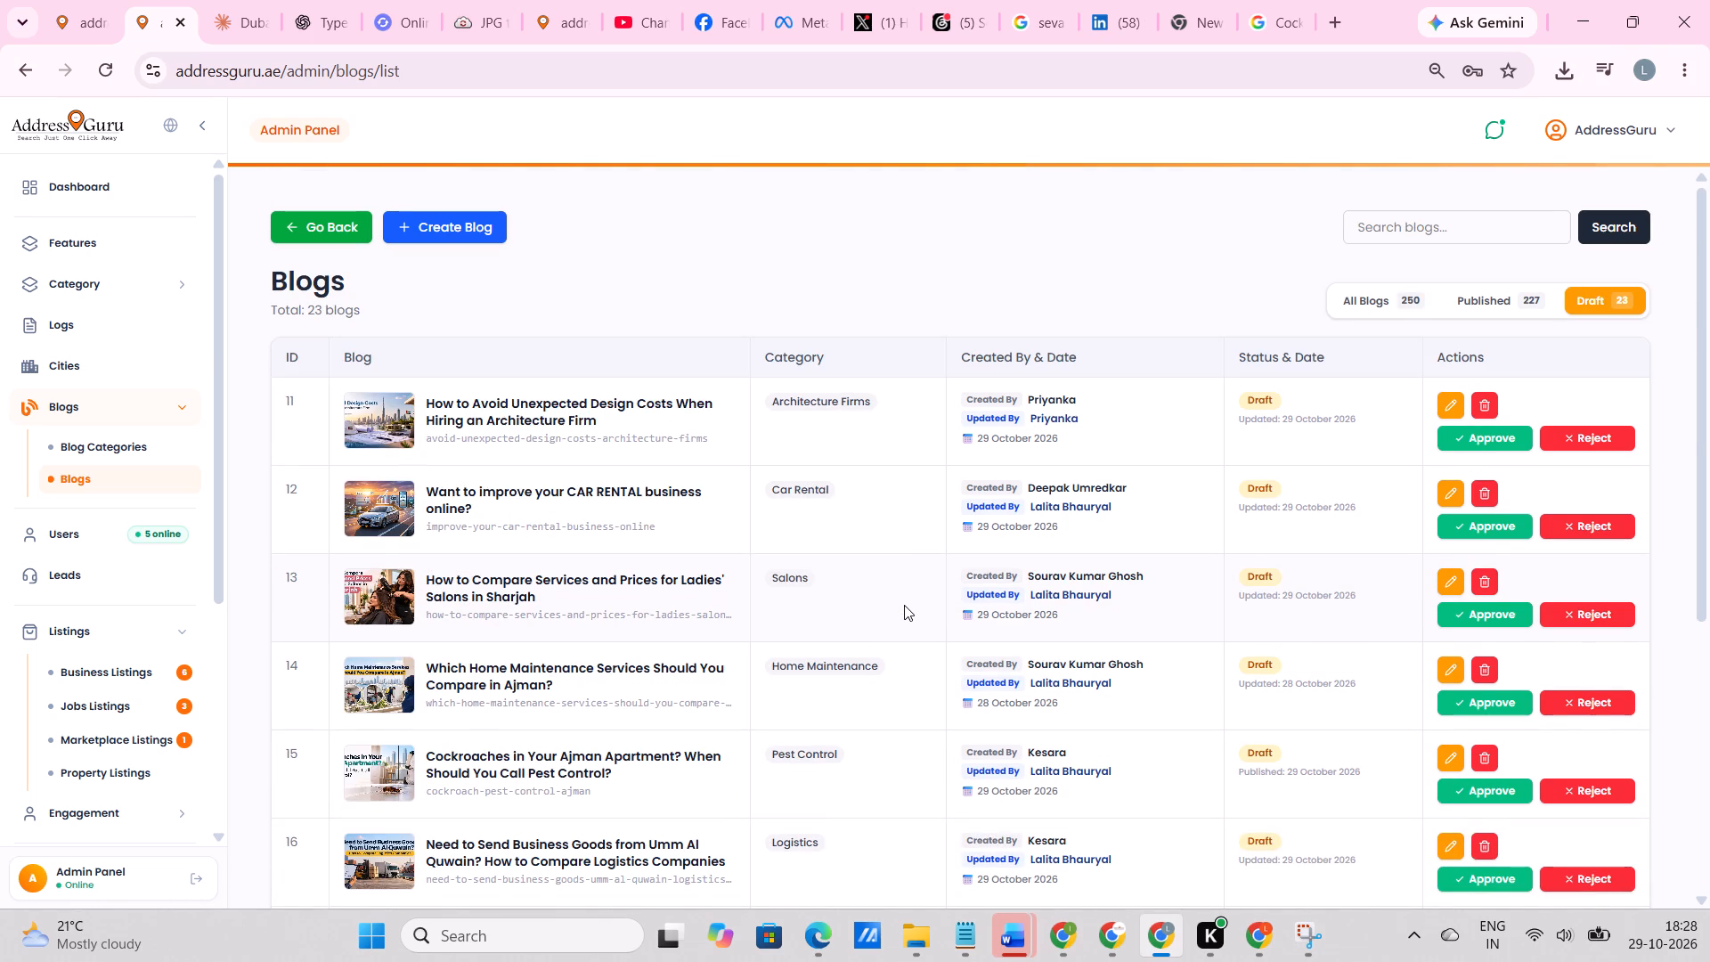
{"action": "scroll", "coordinate": [1430, 468], "scroll_direction": "down", "scroll_amount": 2}
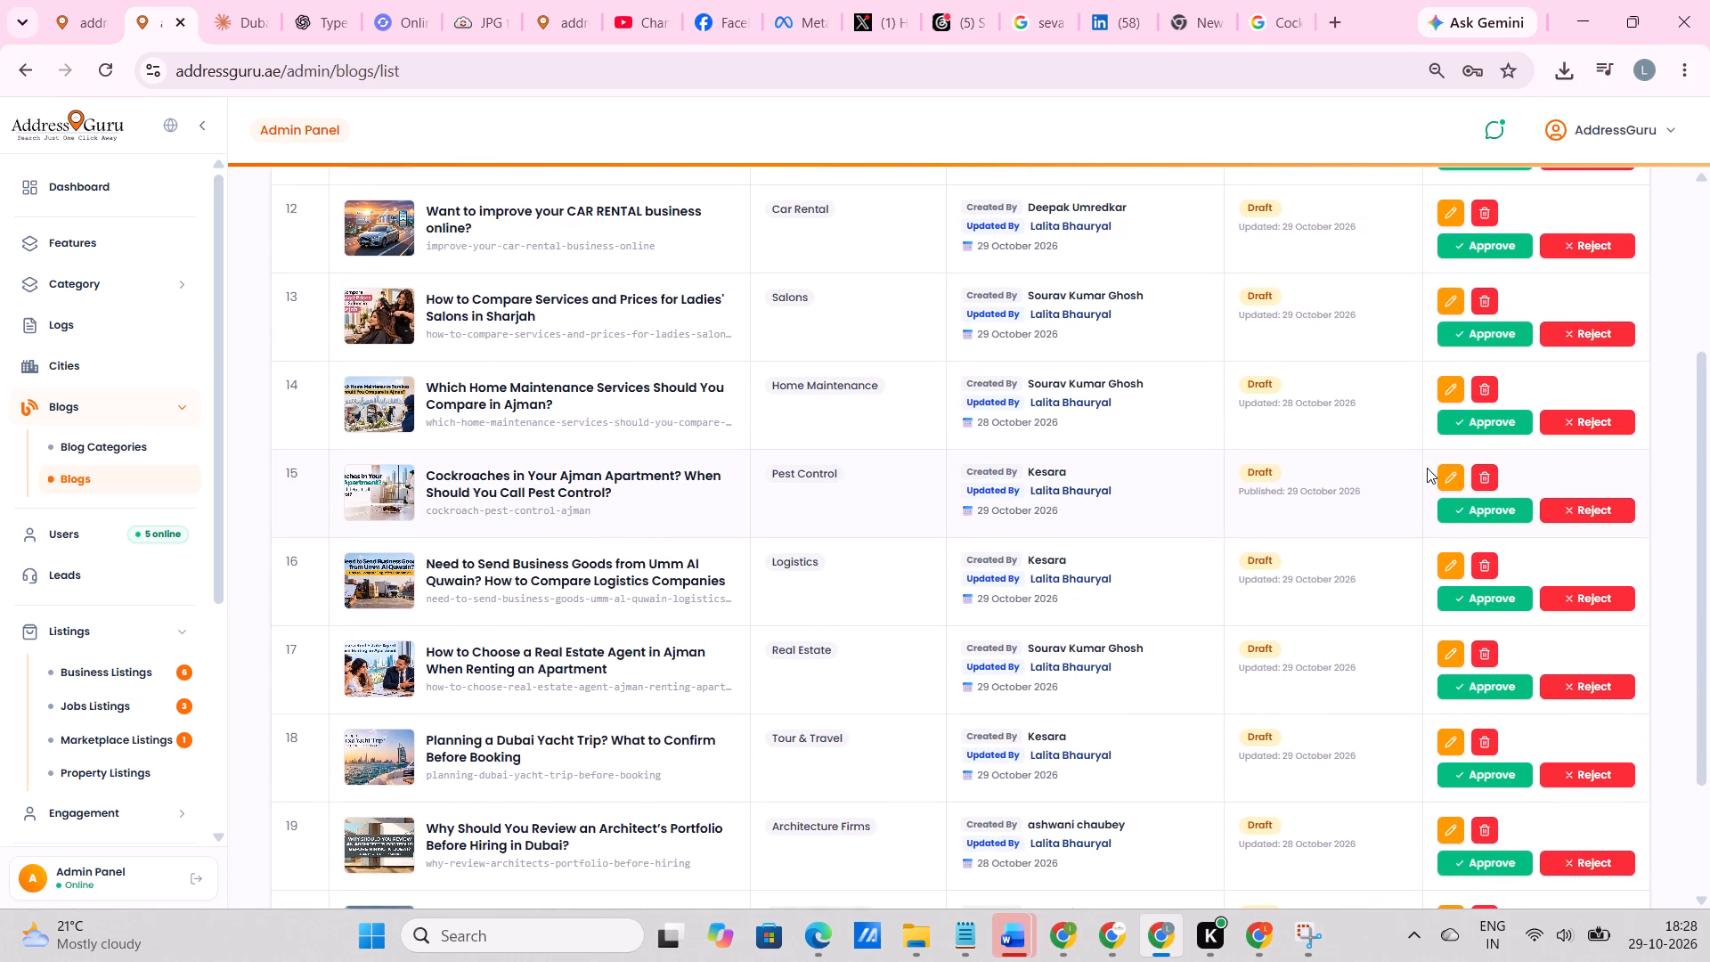
{"action": "scroll", "coordinate": [1423, 471], "scroll_direction": "down", "scroll_amount": 2}
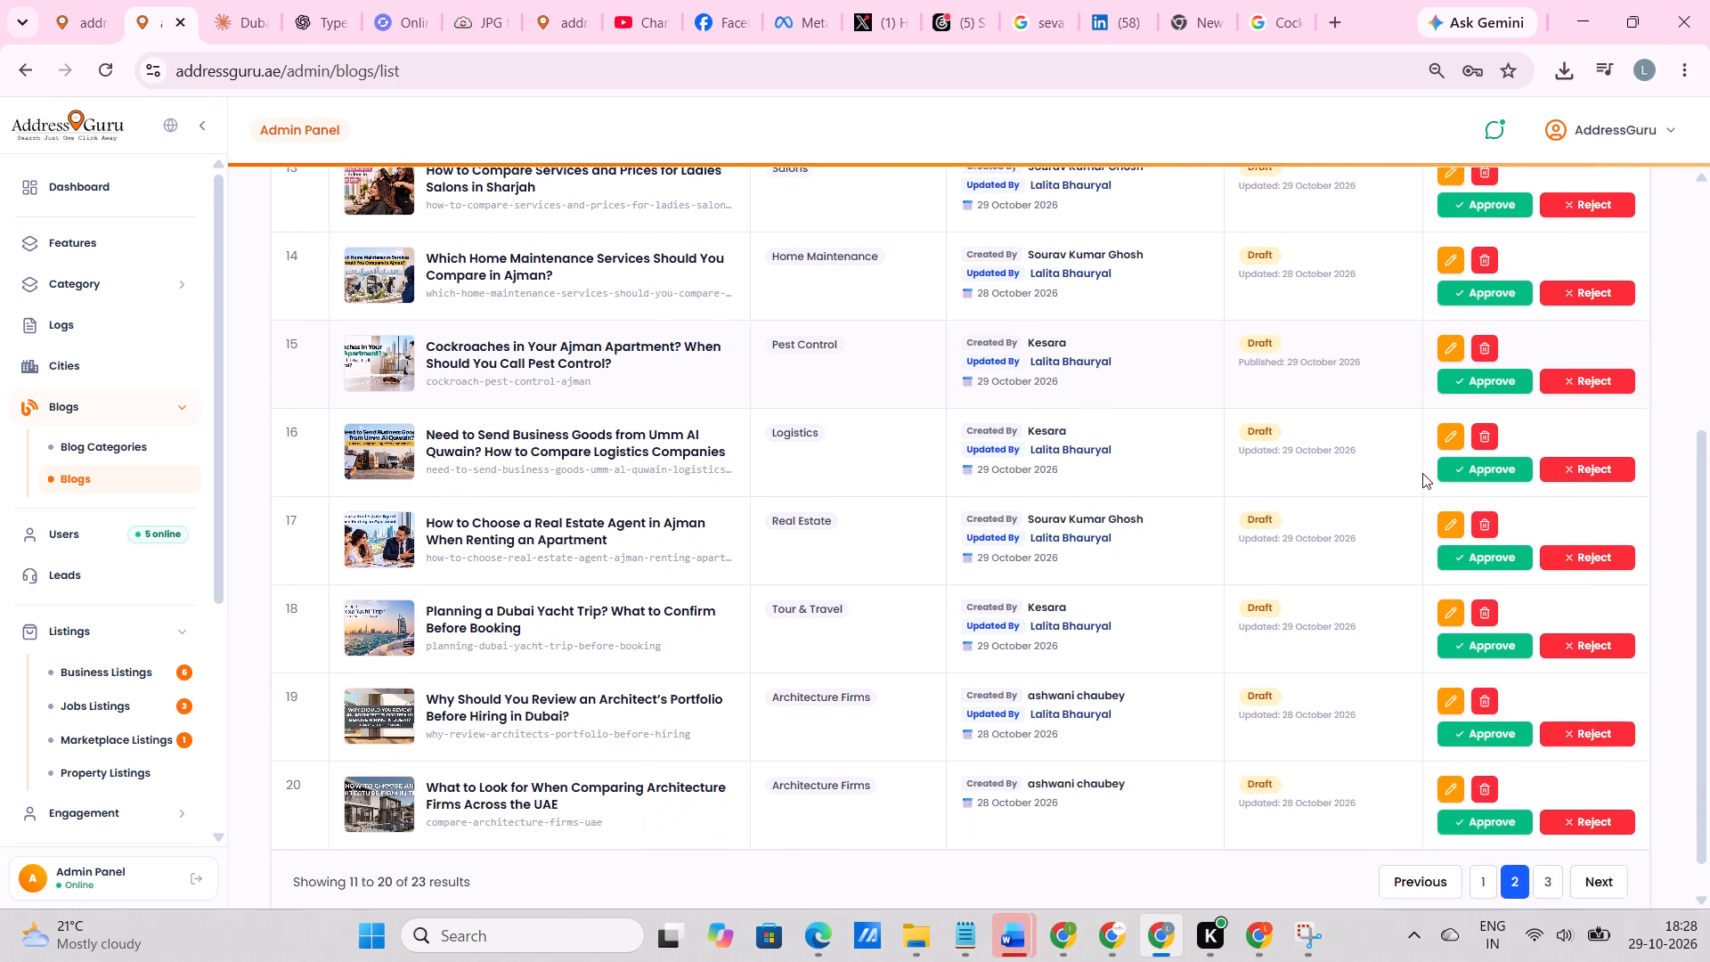
{"action": "scroll", "coordinate": [1422, 473], "scroll_direction": "down", "scroll_amount": 1}
From page 1 of the drafts, open "What Is the Difference Between Architectural Design and Interior Design in the UAE?" for editing.
{"action": "left_click", "coordinate": [1482, 850]}
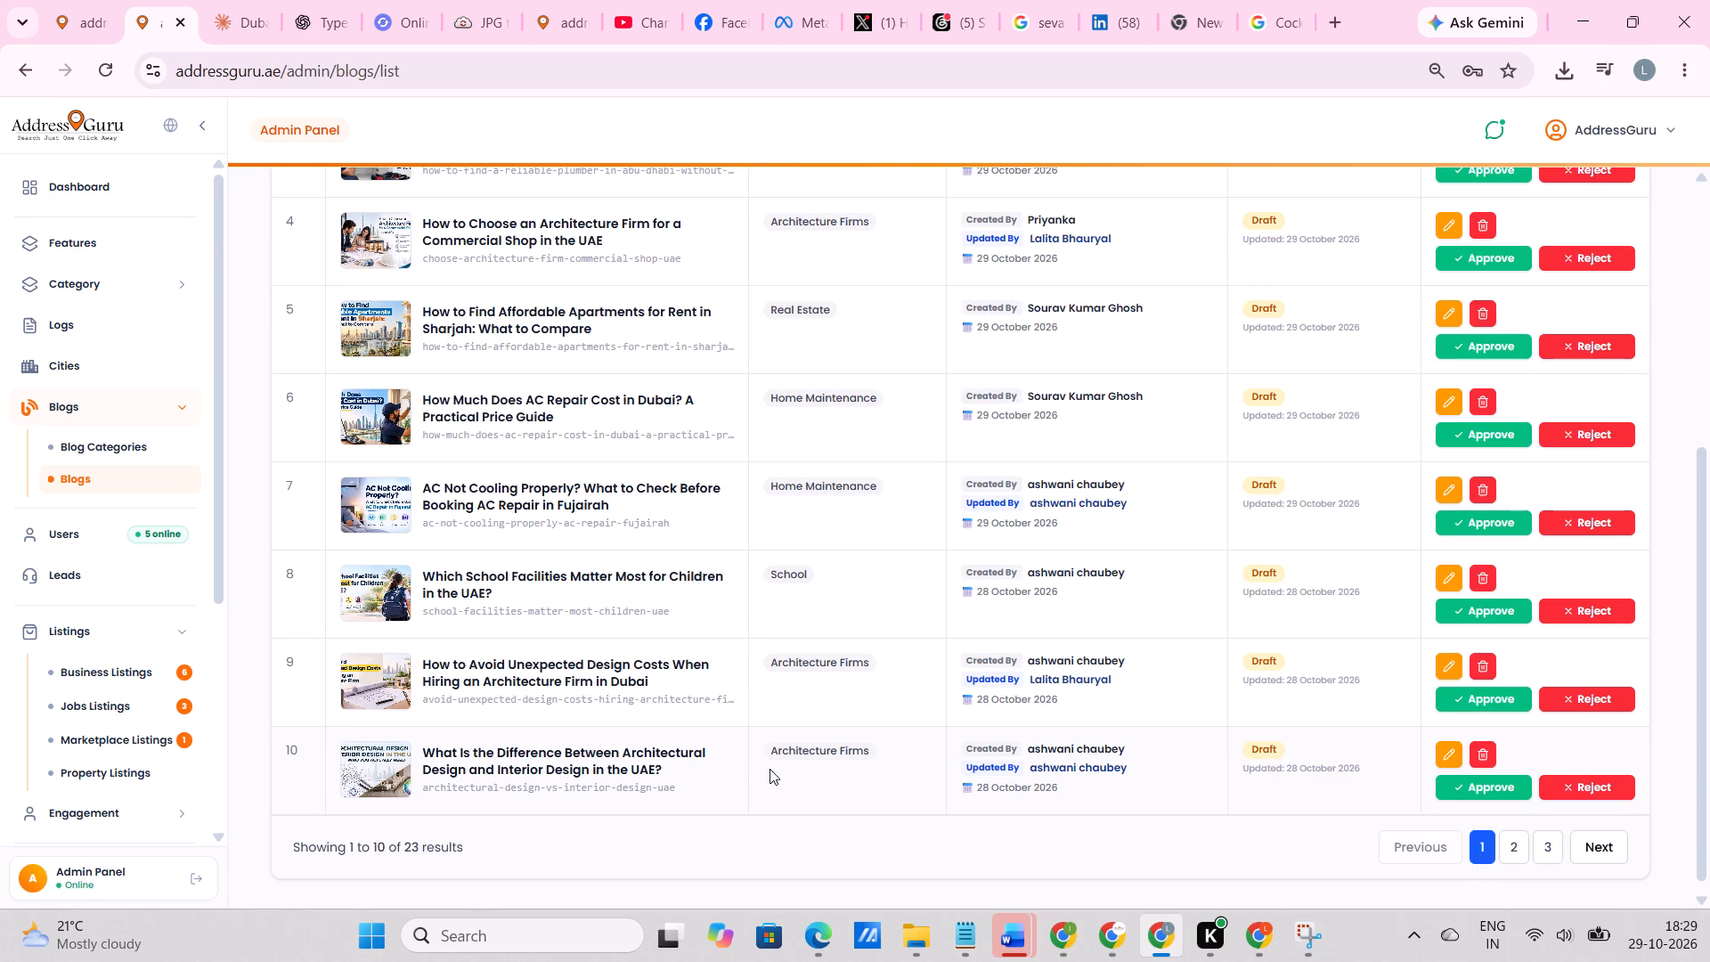
{"action": "left_click", "coordinate": [614, 769]}
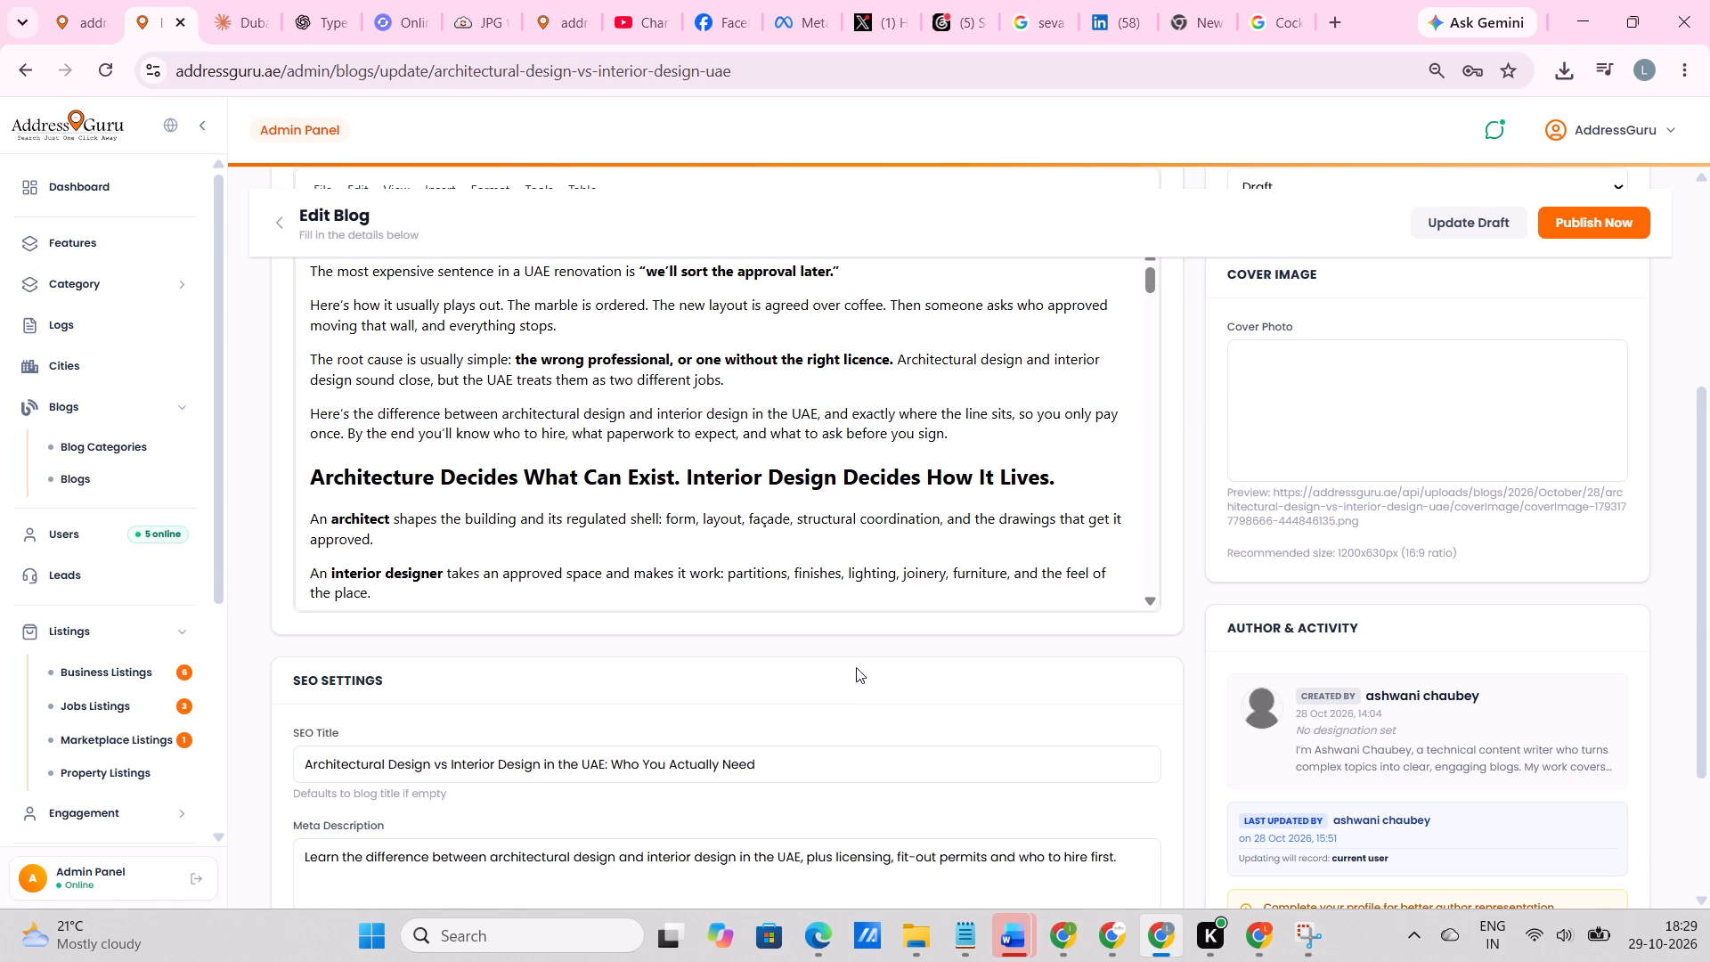
{"action": "scroll", "coordinate": [783, 305], "scroll_direction": "up", "scroll_amount": 5}
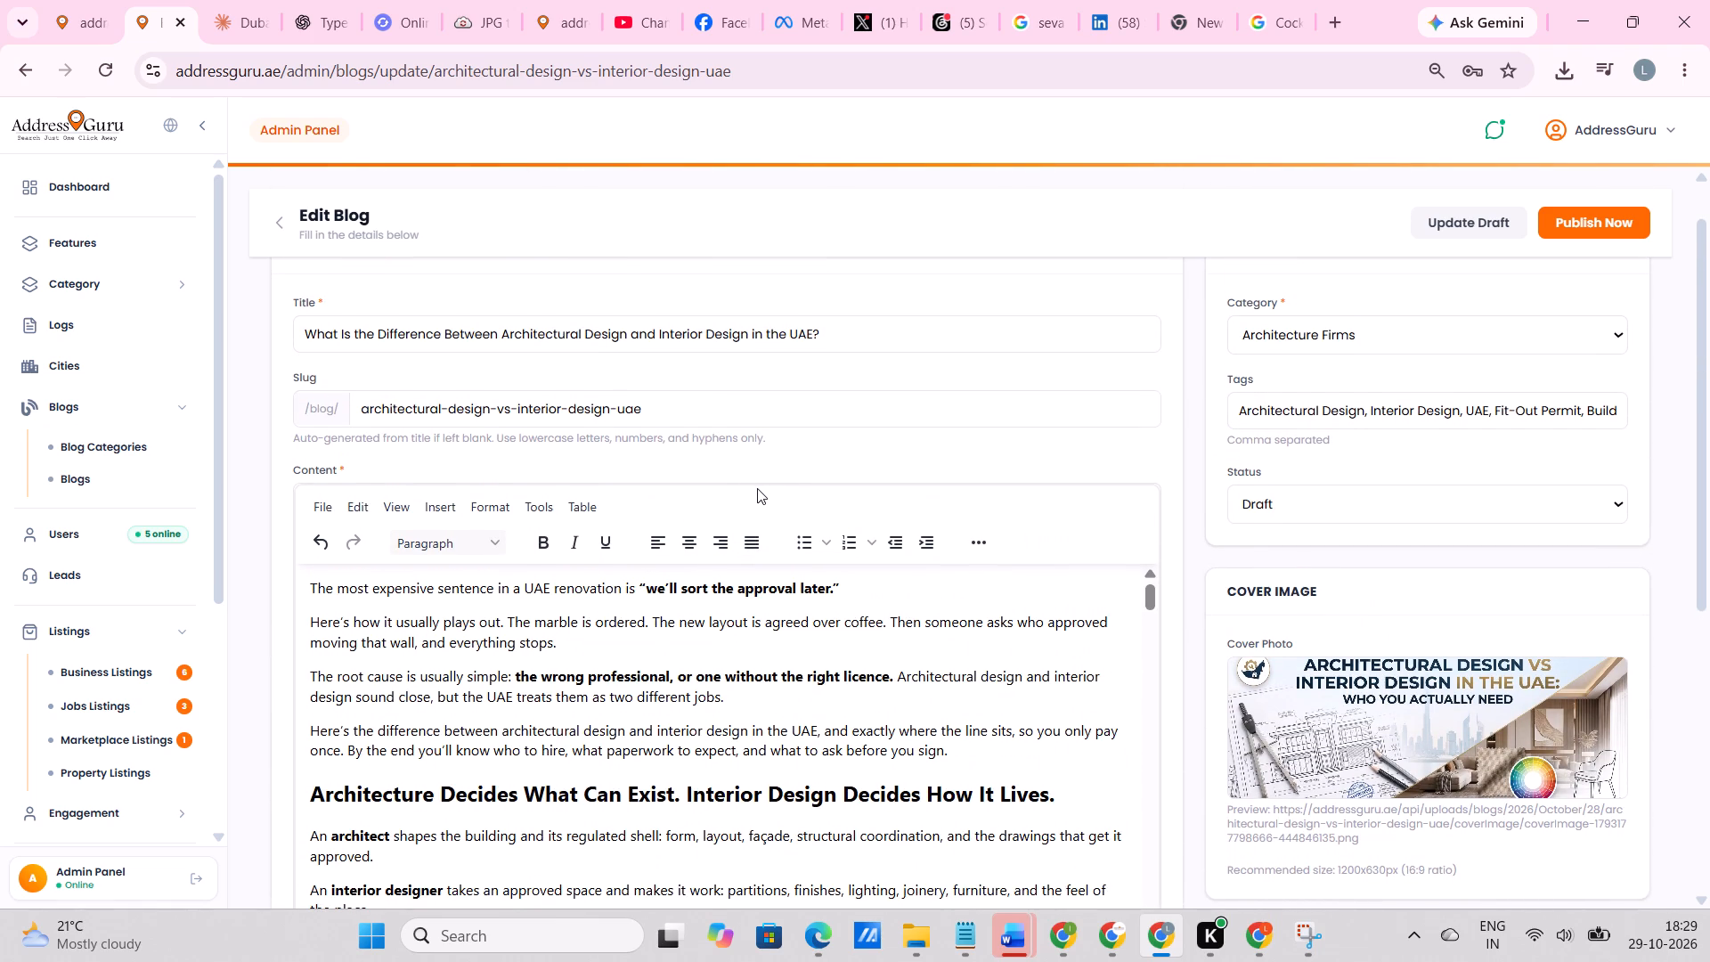
Read the blog's opening sections and check the link behind "Architectural Design Consultancy" under "How the UAE Draws the Line in Writing".
{"action": "scroll", "coordinate": [757, 488], "scroll_direction": "down", "scroll_amount": 2}
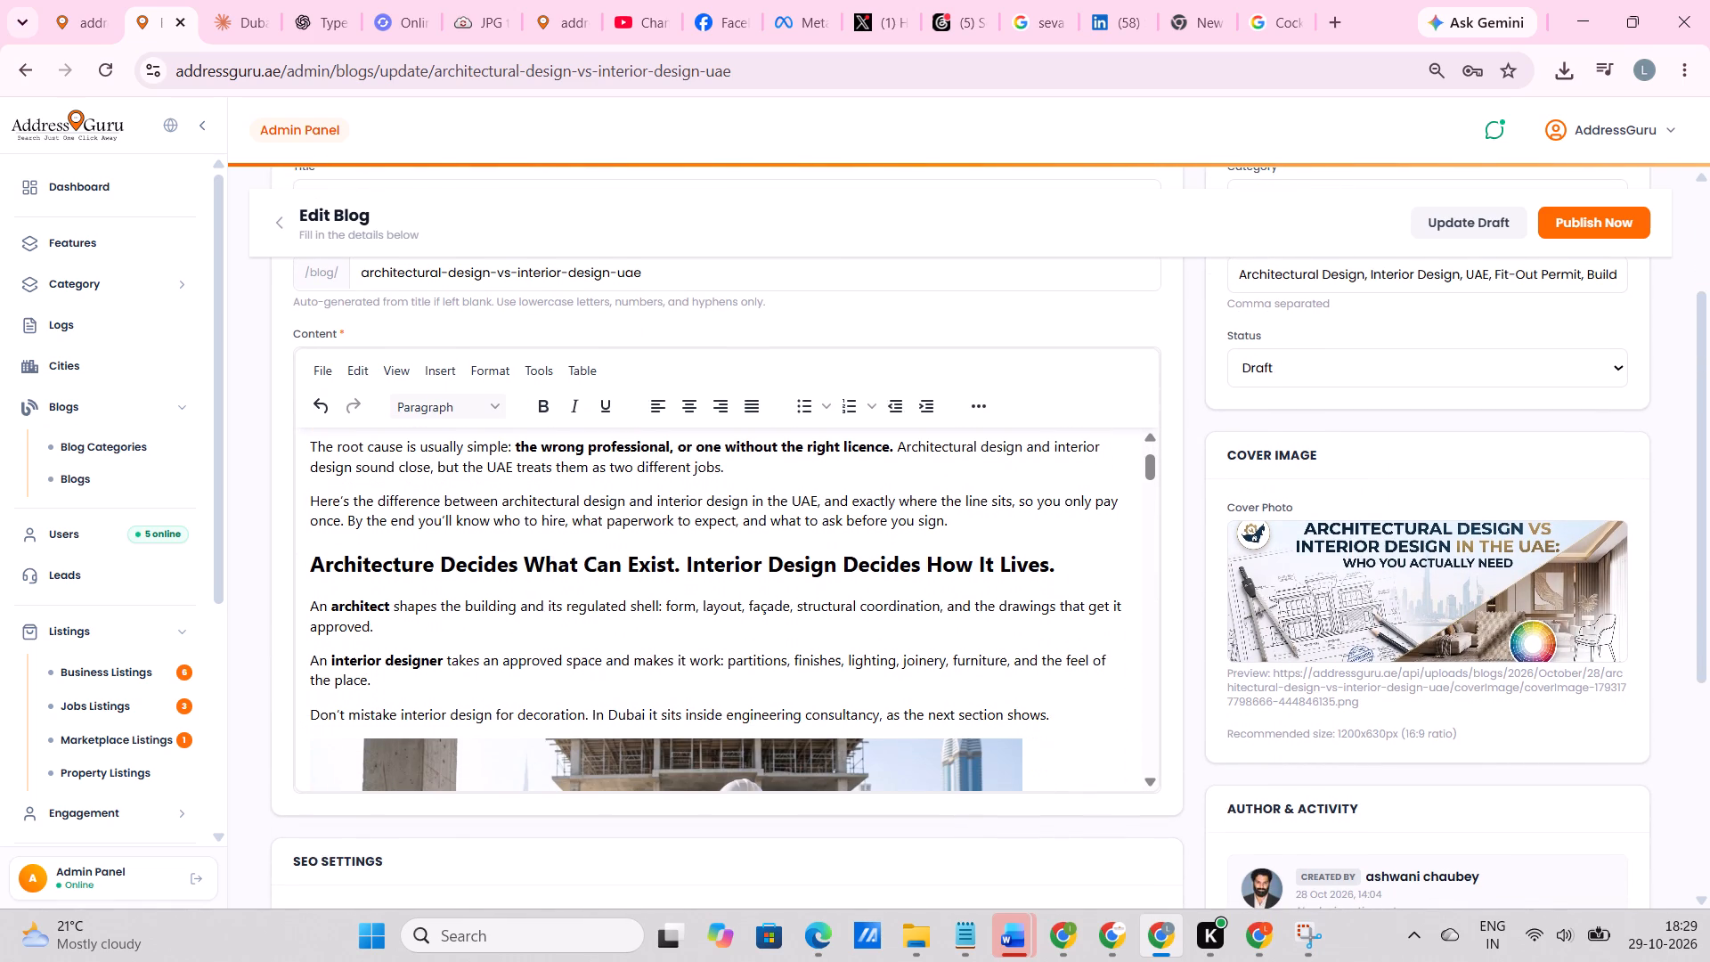
{"action": "scroll", "coordinate": [755, 527], "scroll_direction": "down", "scroll_amount": 2}
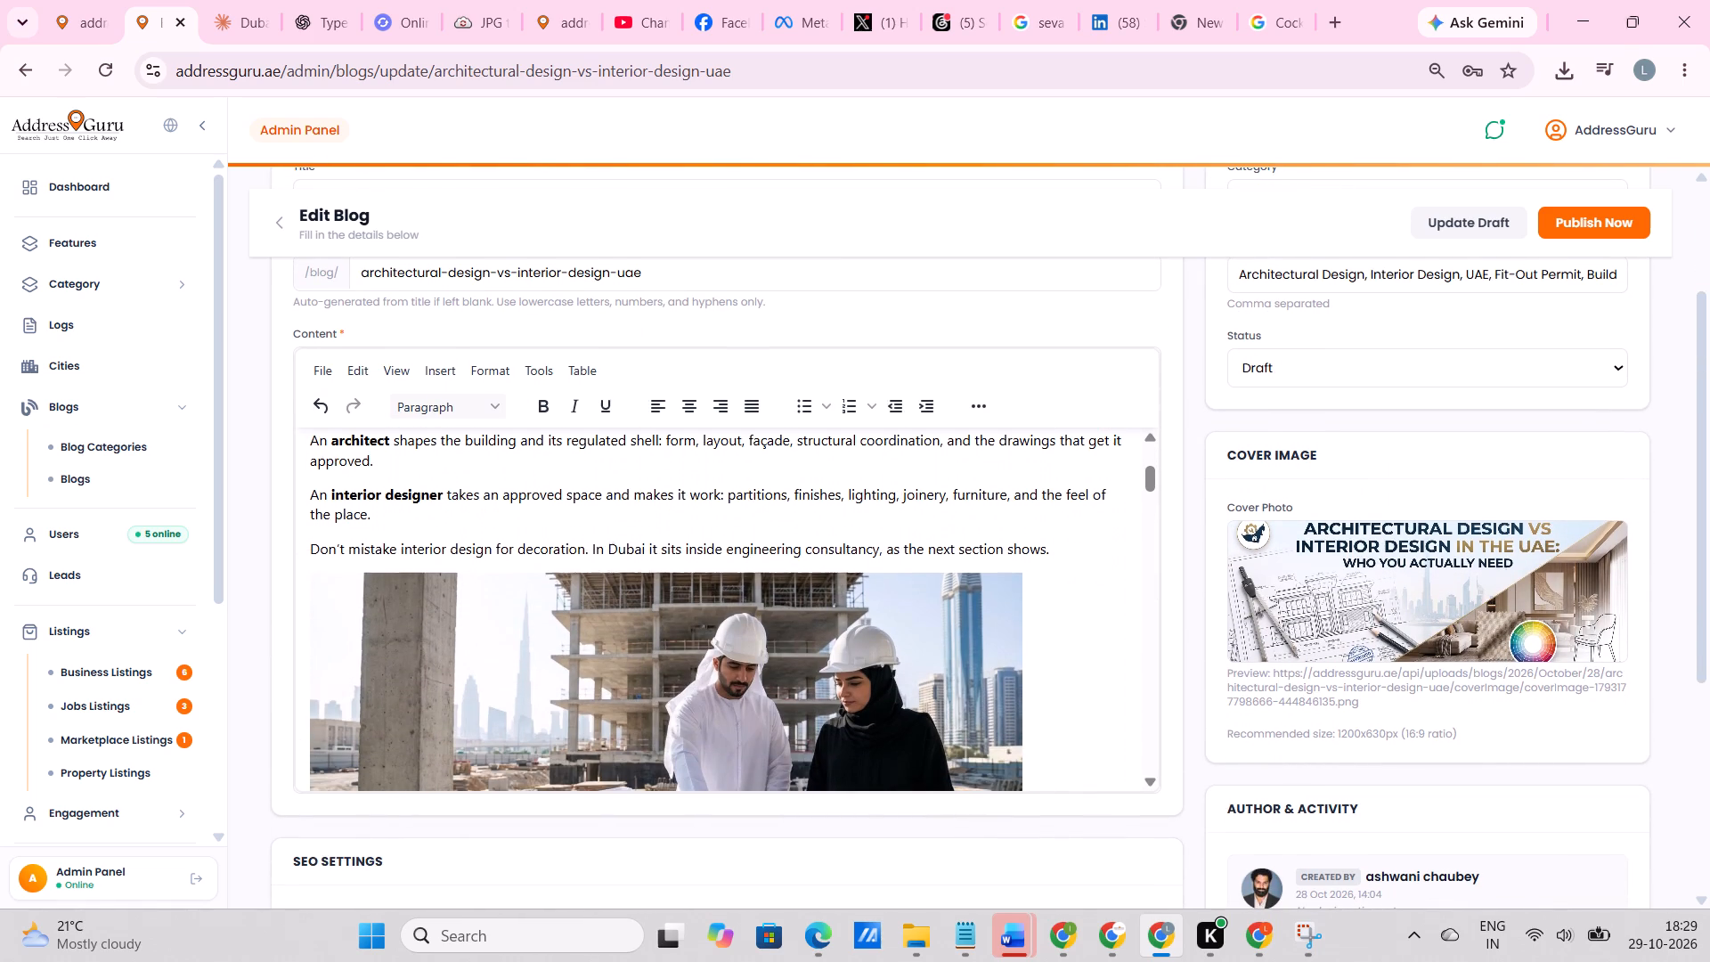
{"action": "scroll", "coordinate": [755, 527], "scroll_direction": "down", "scroll_amount": 1}
{"action": "scroll", "coordinate": [755, 527], "scroll_direction": "up", "scroll_amount": 2}
{"action": "scroll", "coordinate": [755, 527], "scroll_direction": "down", "scroll_amount": 1}
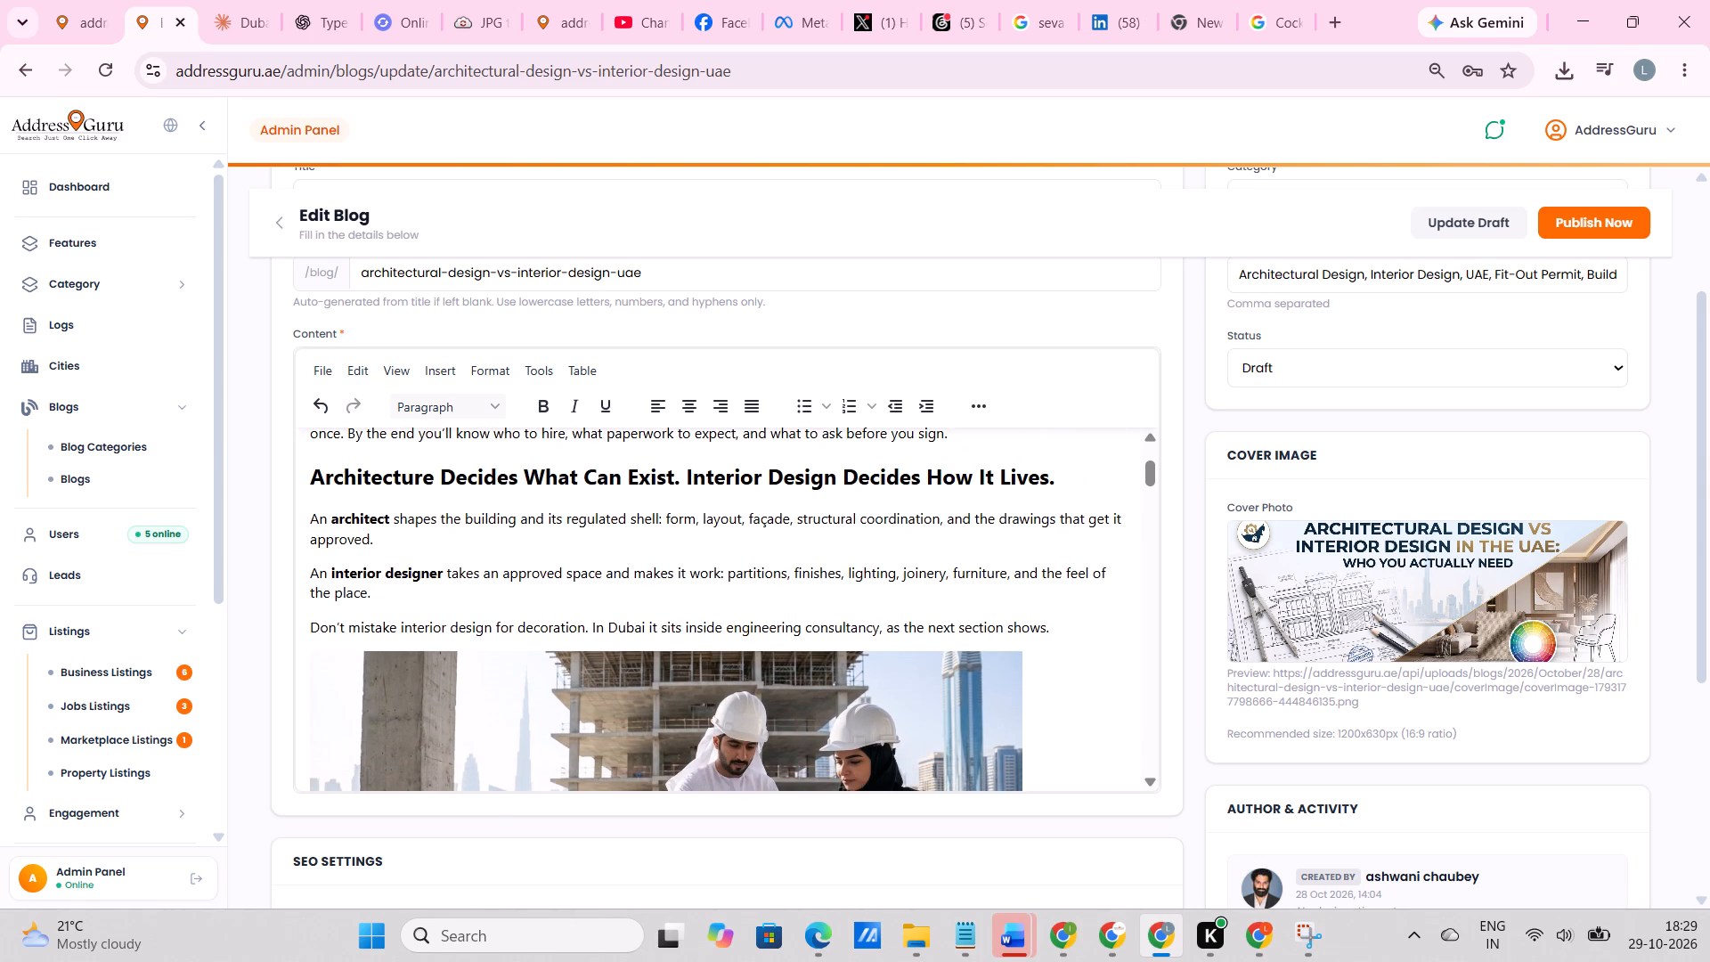
{"action": "scroll", "coordinate": [755, 527], "scroll_direction": "down", "scroll_amount": 5}
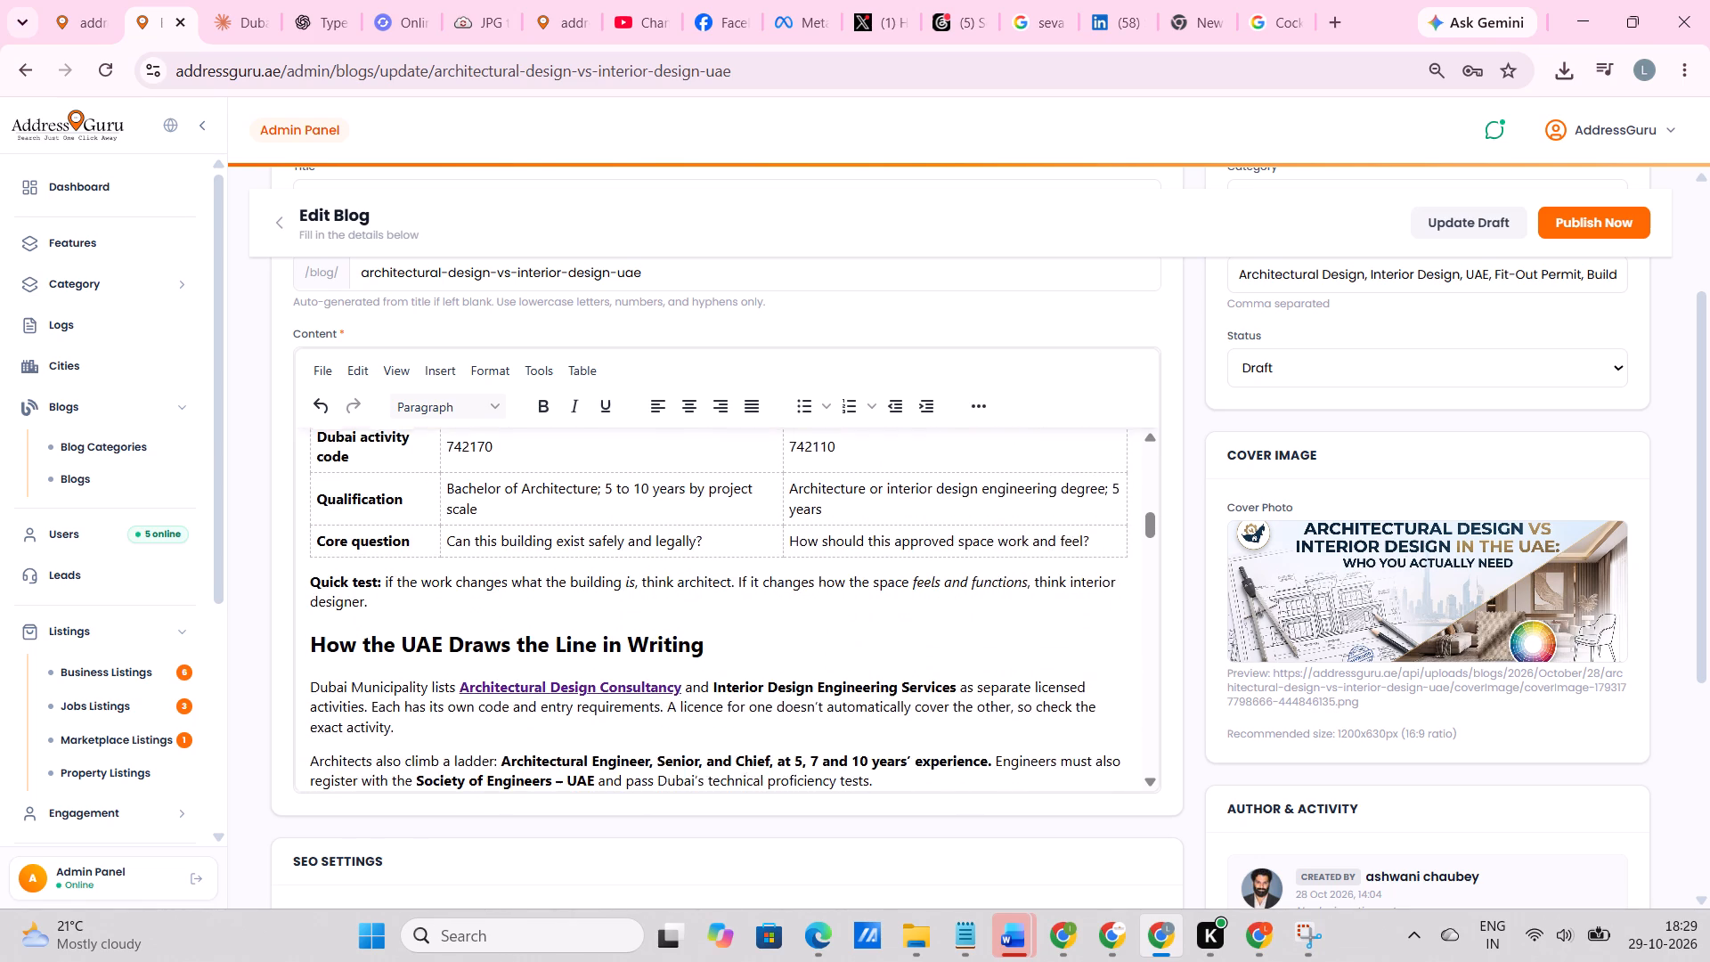
{"action": "scroll", "coordinate": [755, 527], "scroll_direction": "down", "scroll_amount": 3}
{"action": "left_click", "coordinate": [611, 657]}
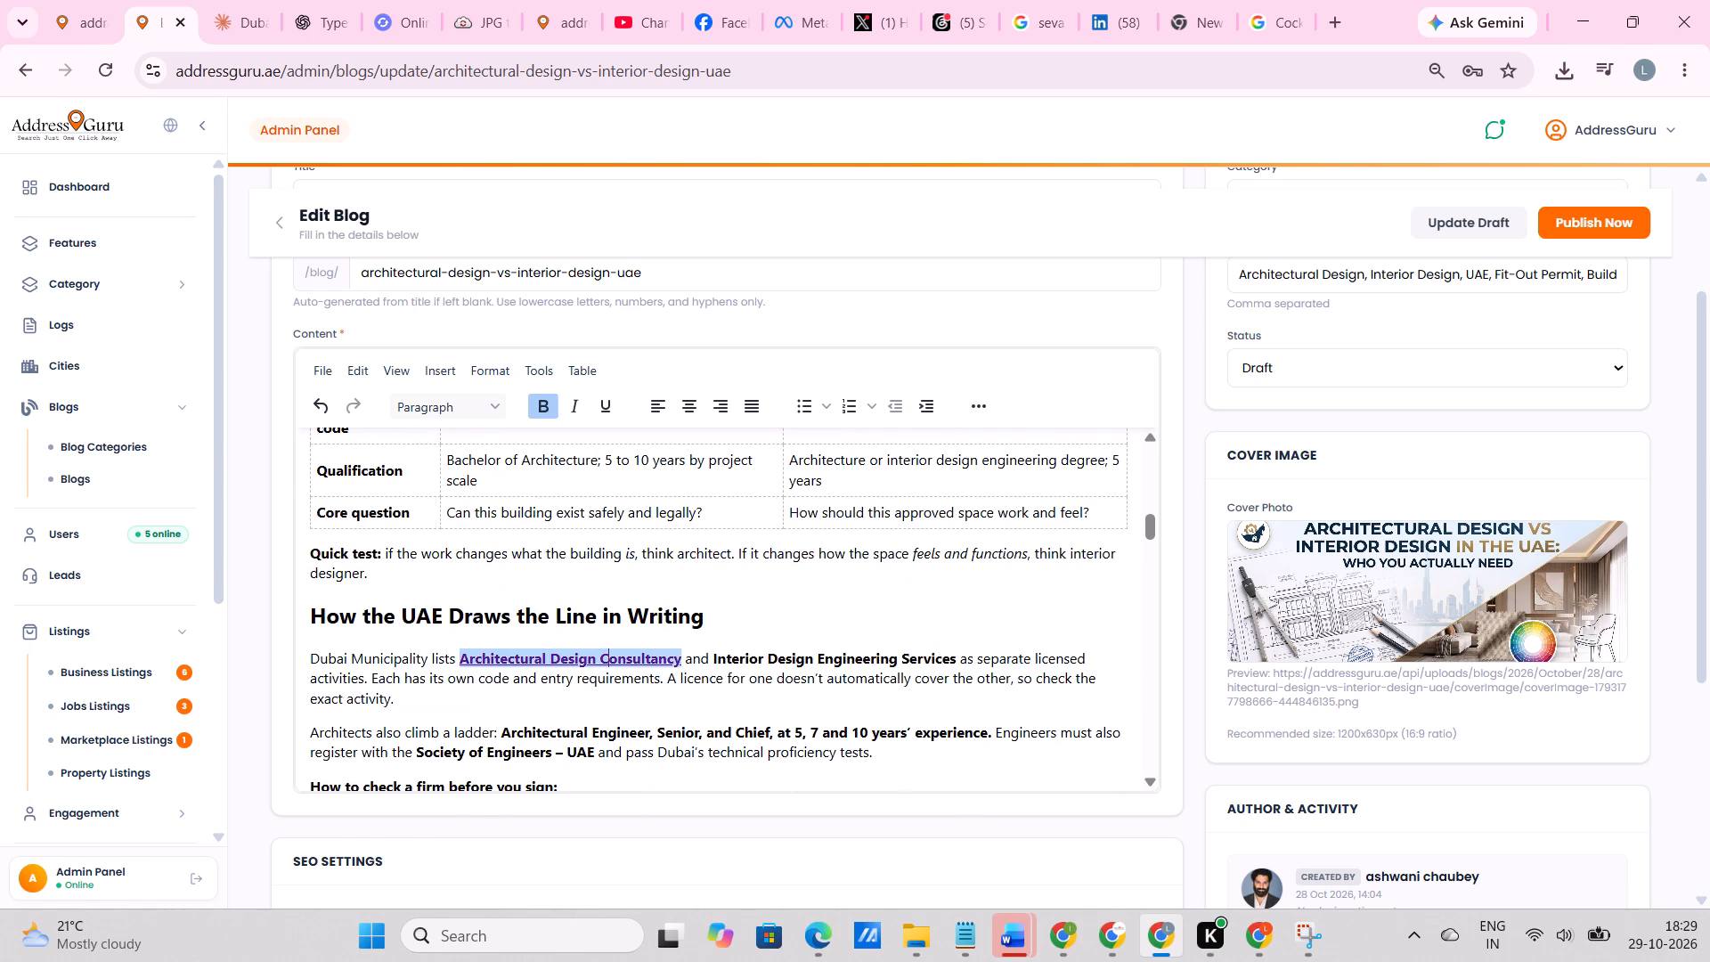
{"action": "right_click", "coordinate": [619, 661]}
{"action": "left_click", "coordinate": [653, 674]}
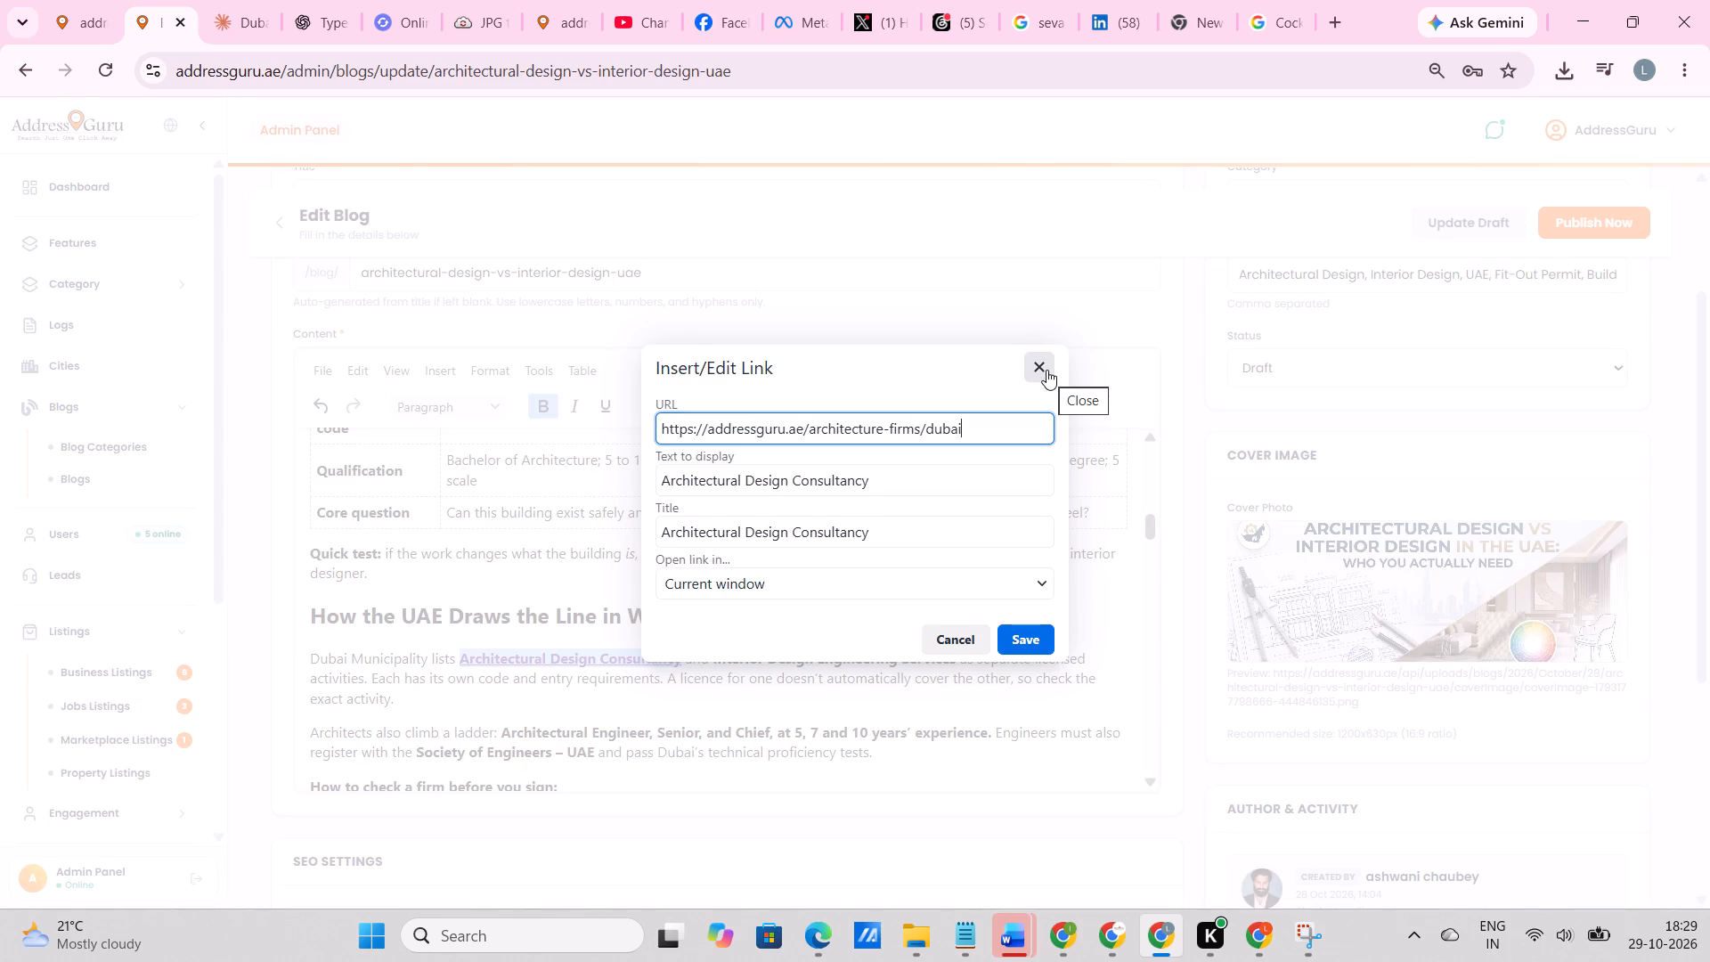
{"action": "left_click", "coordinate": [1046, 370]}
{"action": "left_click", "coordinate": [904, 647]}
Format the "How the process runs:" line as Heading 3 and remove its manual bold.
{"action": "scroll", "coordinate": [905, 652], "scroll_direction": "down", "scroll_amount": 1}
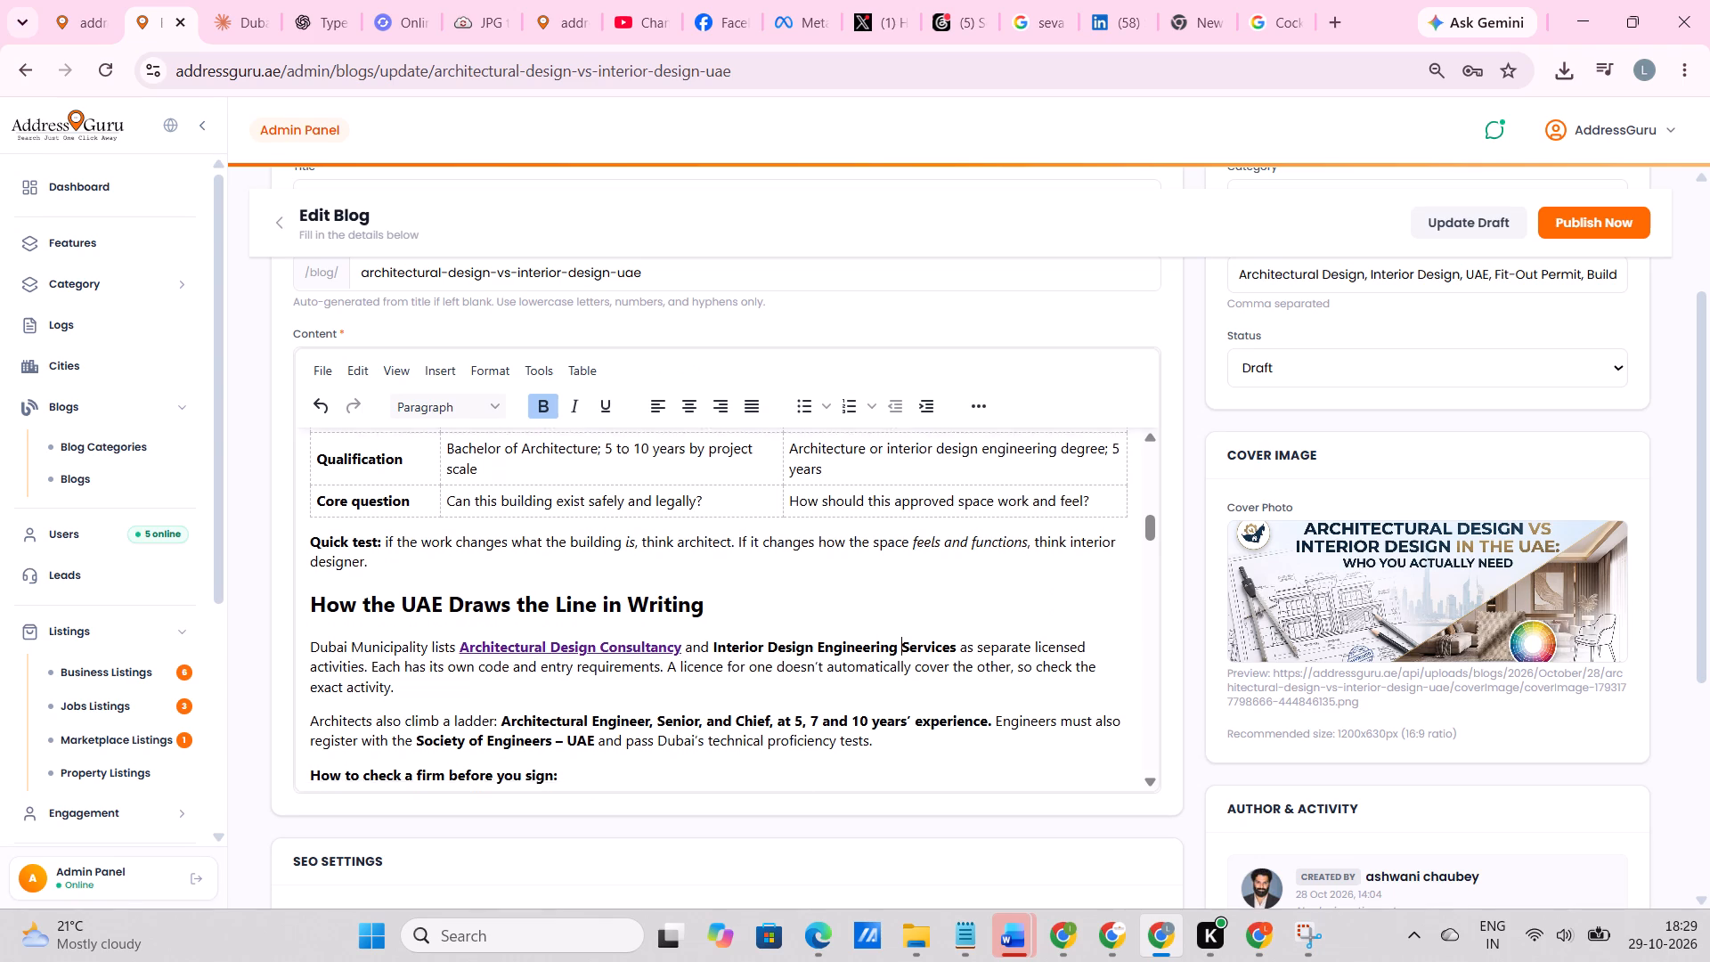
{"action": "scroll", "coordinate": [905, 652], "scroll_direction": "down", "scroll_amount": 7}
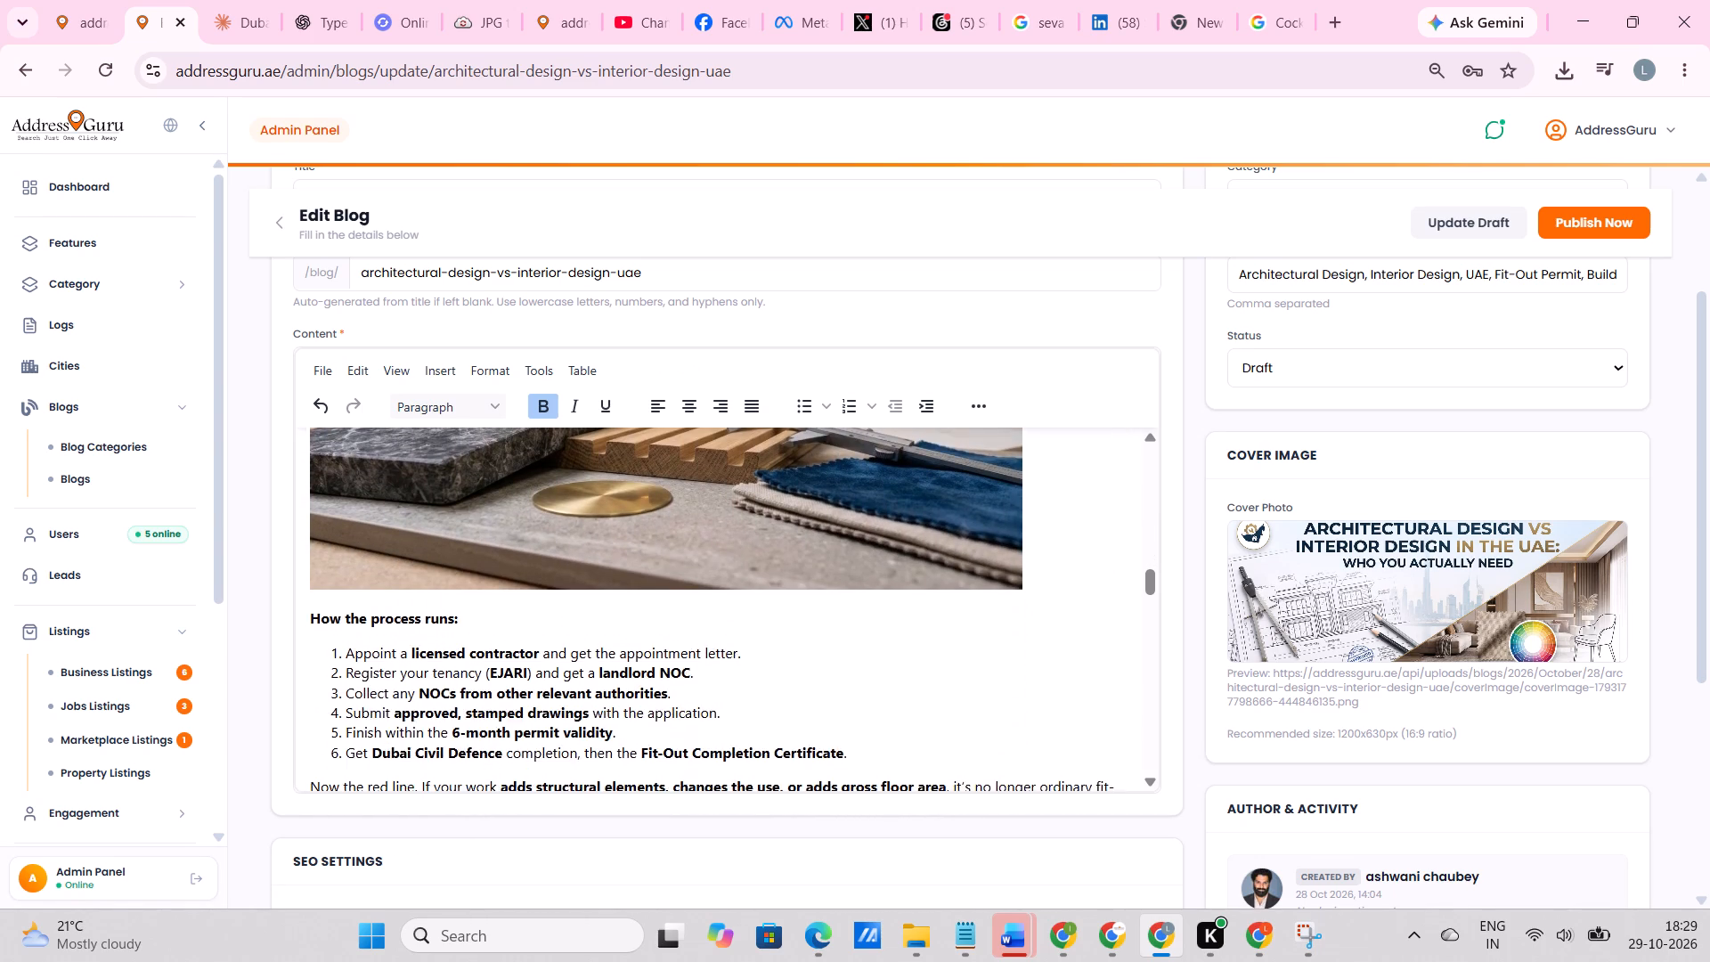
{"action": "scroll", "coordinate": [904, 643], "scroll_direction": "down", "scroll_amount": 2}
{"action": "left_click", "coordinate": [467, 494]}
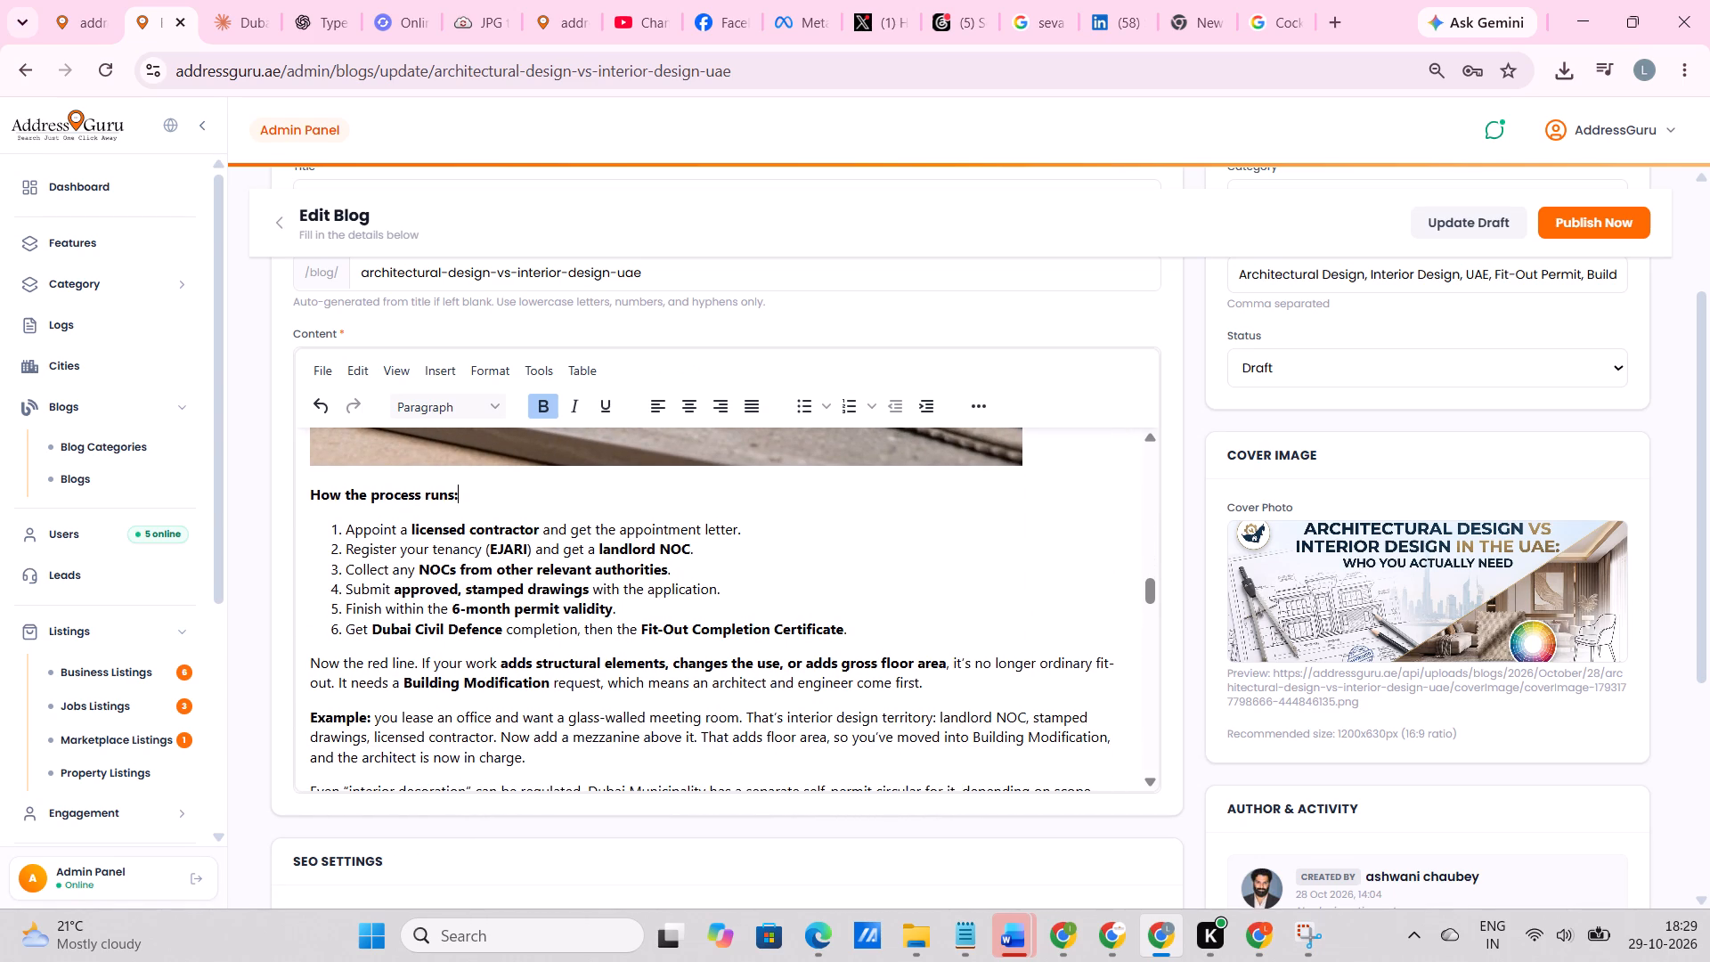
{"action": "scroll", "coordinate": [482, 509], "scroll_direction": "up", "scroll_amount": 5}
{"action": "scroll", "coordinate": [533, 535], "scroll_direction": "down", "scroll_amount": 2}
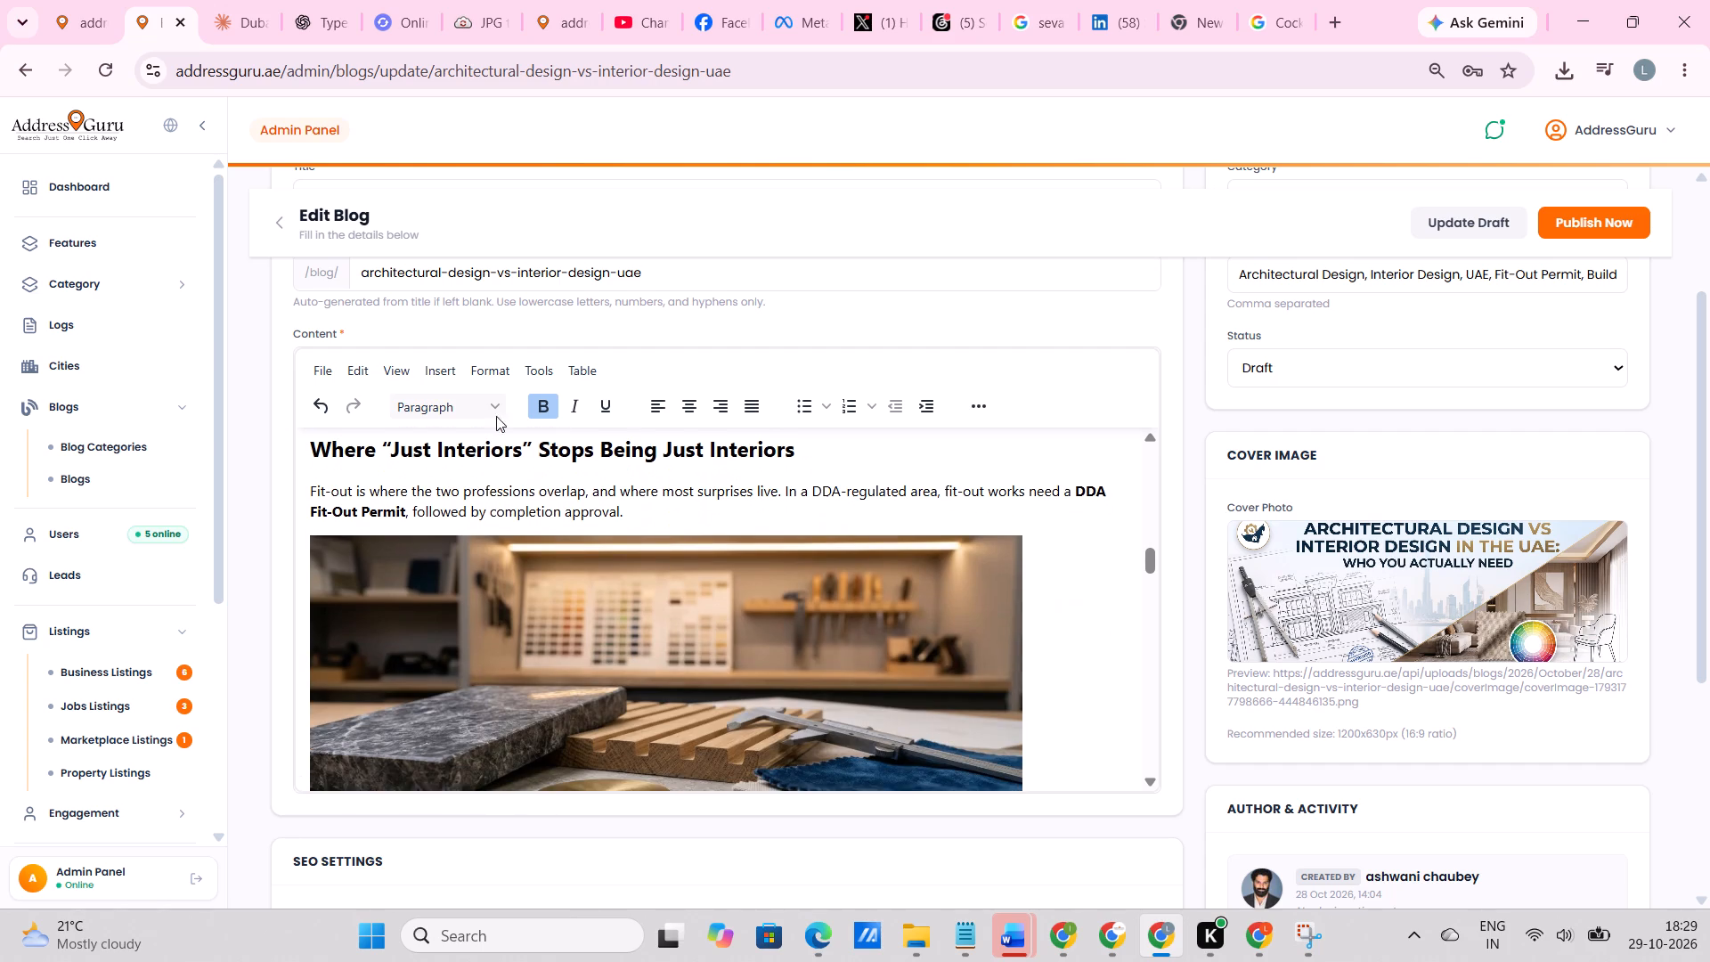
{"action": "left_click", "coordinate": [490, 401]}
{"action": "left_click", "coordinate": [502, 518]}
{"action": "scroll", "coordinate": [653, 550], "scroll_direction": "down", "scroll_amount": 2}
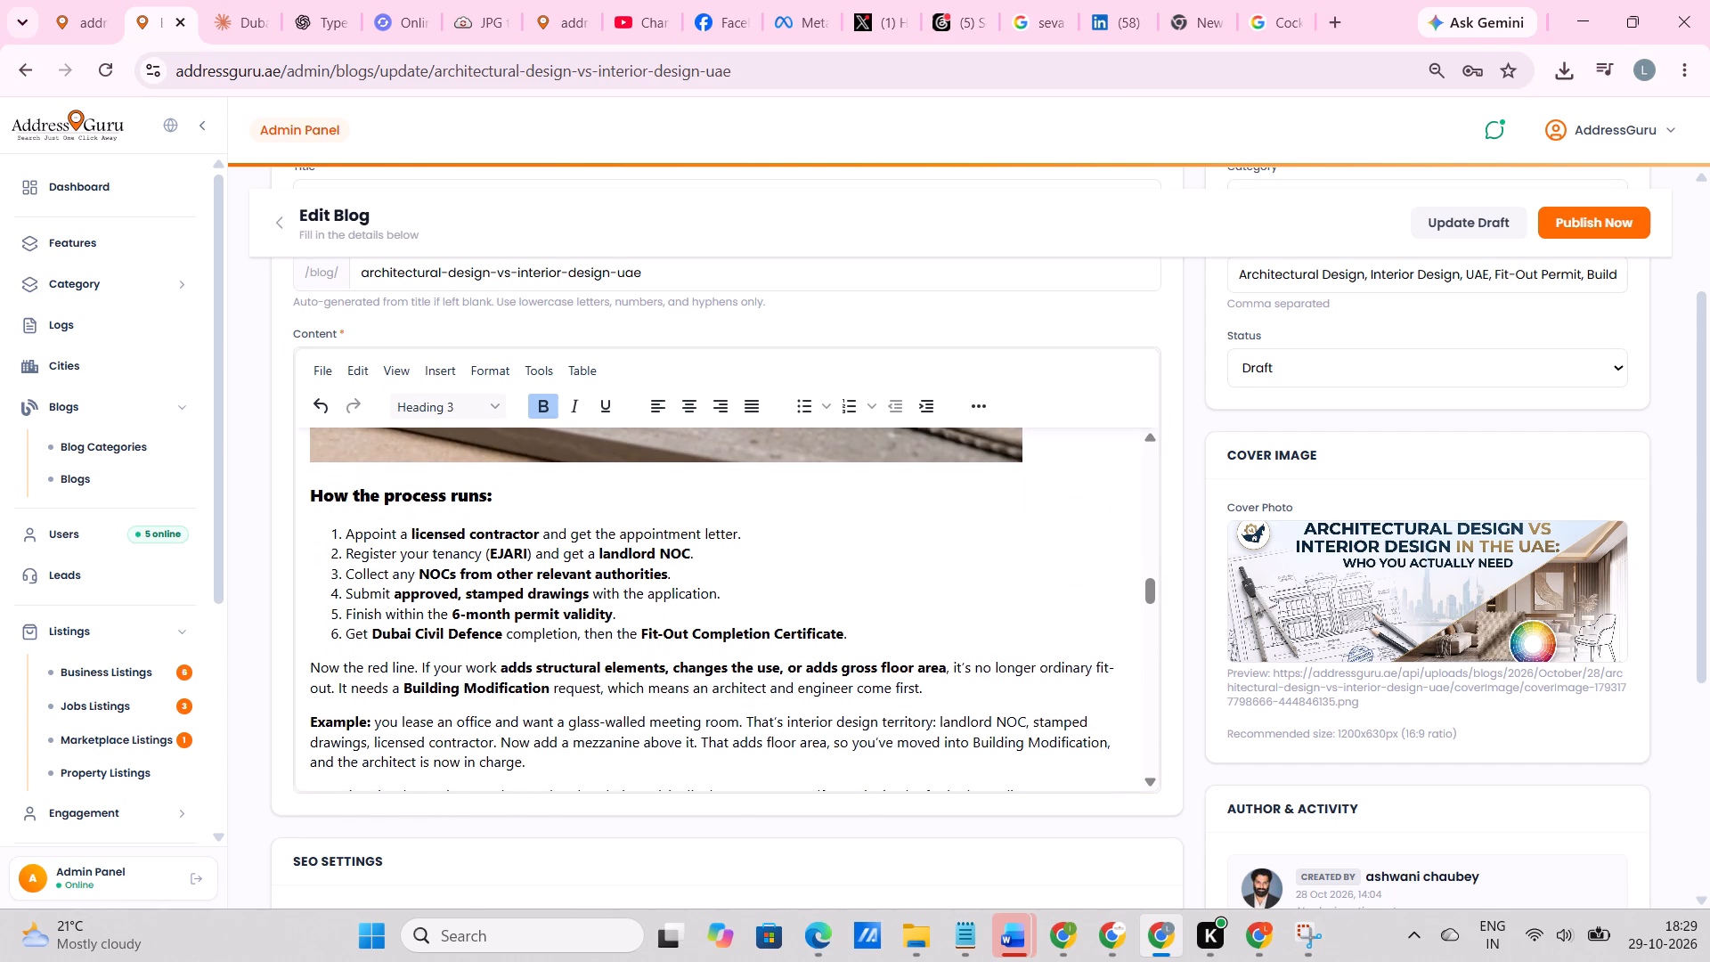
{"action": "triple_click", "coordinate": [434, 486]}
{"action": "left_click", "coordinate": [434, 486]}
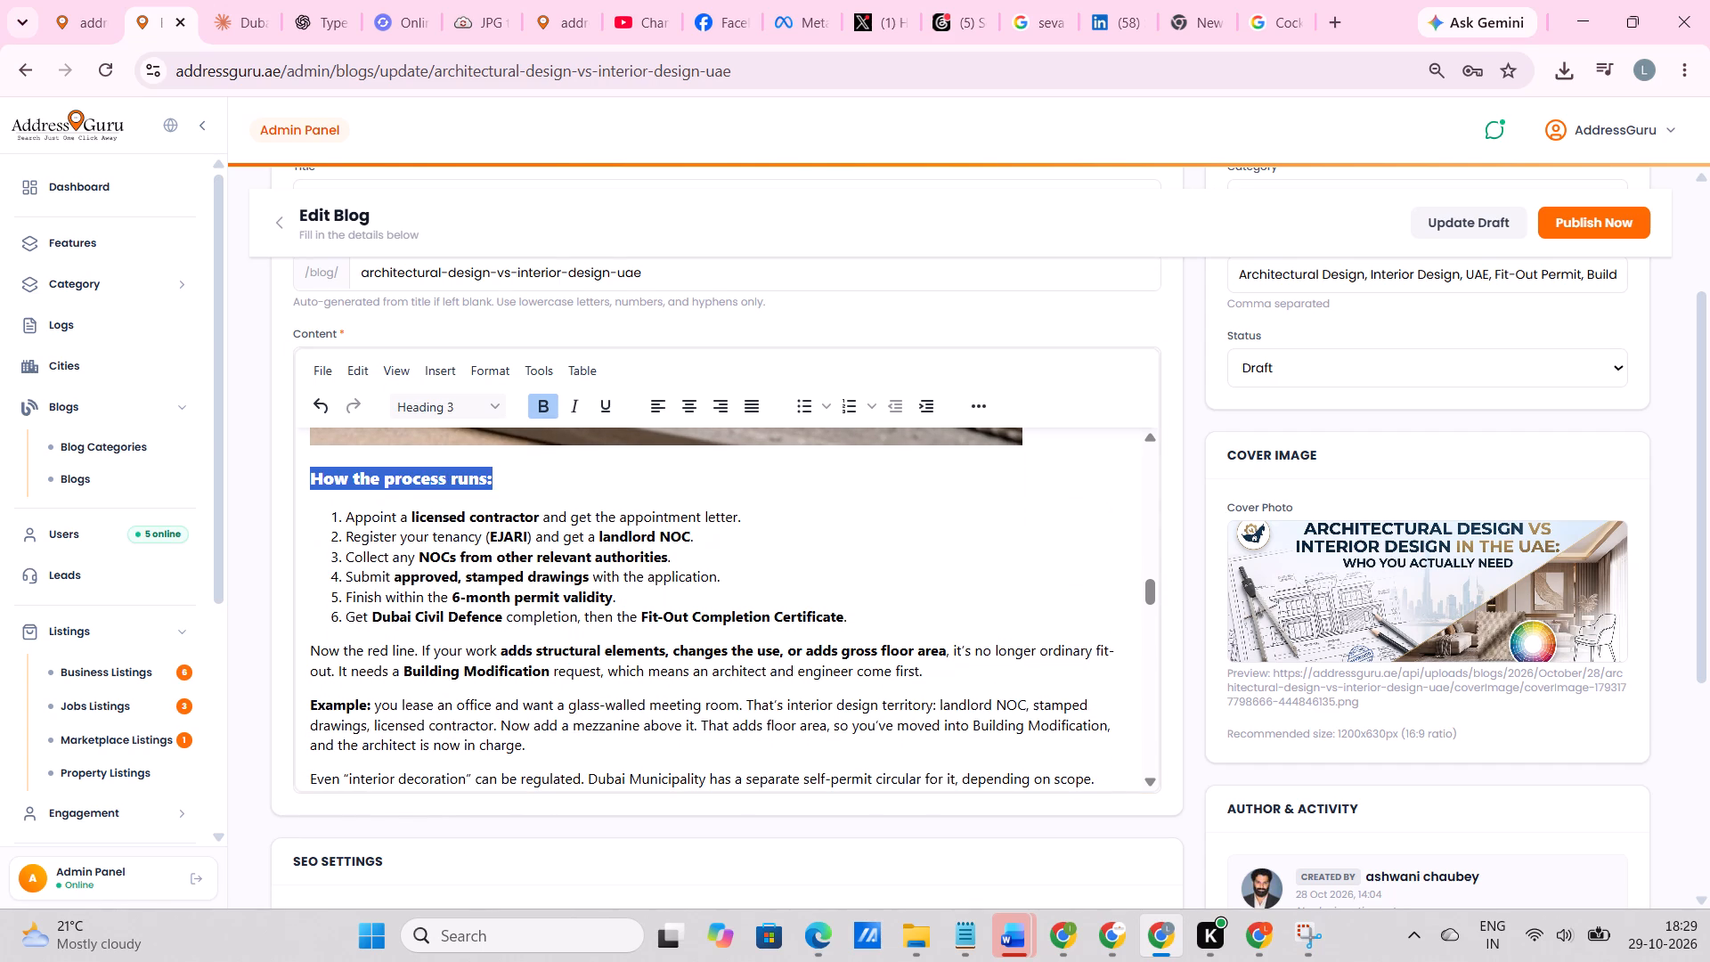
{"action": "key", "text": "ctrl+b"}
{"action": "left_click", "coordinate": [509, 528]}
Remove the bold from "NOCs from other relevant authorities" and "approved, stamped drawings" in the numbered process list.
{"action": "scroll", "coordinate": [574, 548], "scroll_direction": "down", "scroll_amount": 1}
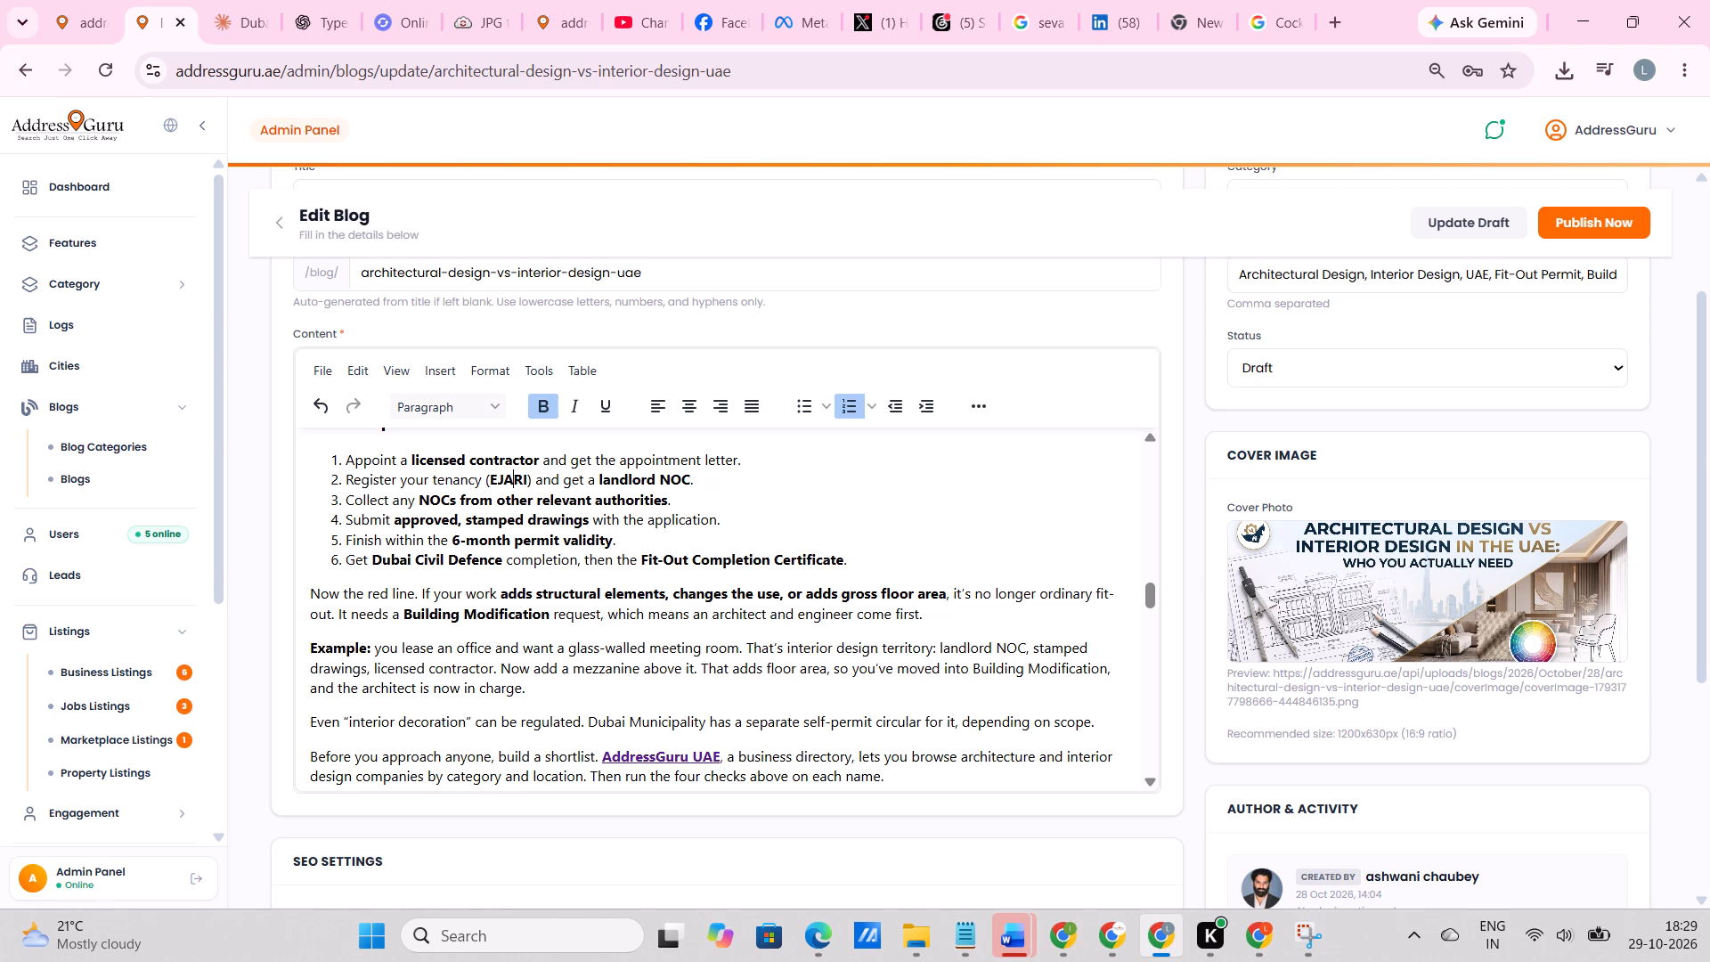
{"action": "left_click_drag", "start_coordinate": [423, 498], "coordinate": [478, 495]}
{"action": "left_click_drag", "start_coordinate": [478, 495], "coordinate": [603, 512]}
{"action": "key", "text": "ctrl+b"}
{"action": "key", "text": "ctrl+b"}
{"action": "key", "text": "ctrl+b"}
{"action": "left_click", "coordinate": [603, 512]}
{"action": "scroll", "coordinate": [596, 556], "scroll_direction": "down", "scroll_amount": 1}
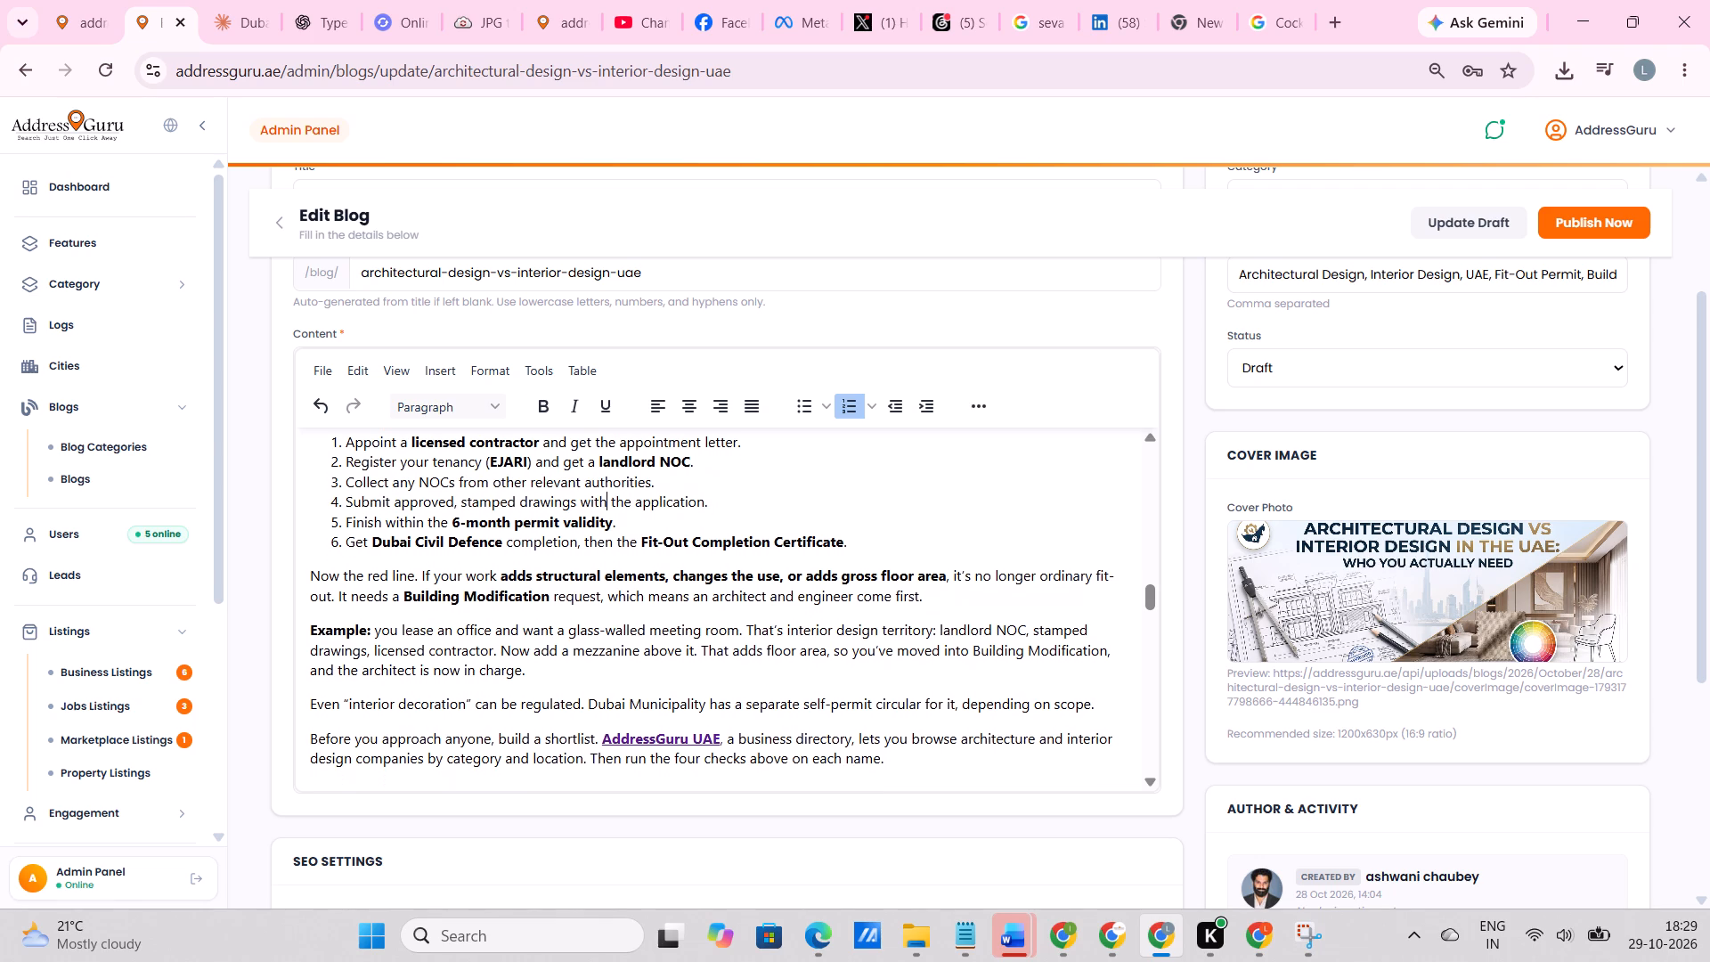
Remove the bold from "Dubai Civil Defence" in the last item of the process list.
{"action": "left_click_drag", "start_coordinate": [560, 550], "coordinate": [380, 550]}
{"action": "left_click", "coordinate": [636, 533]}
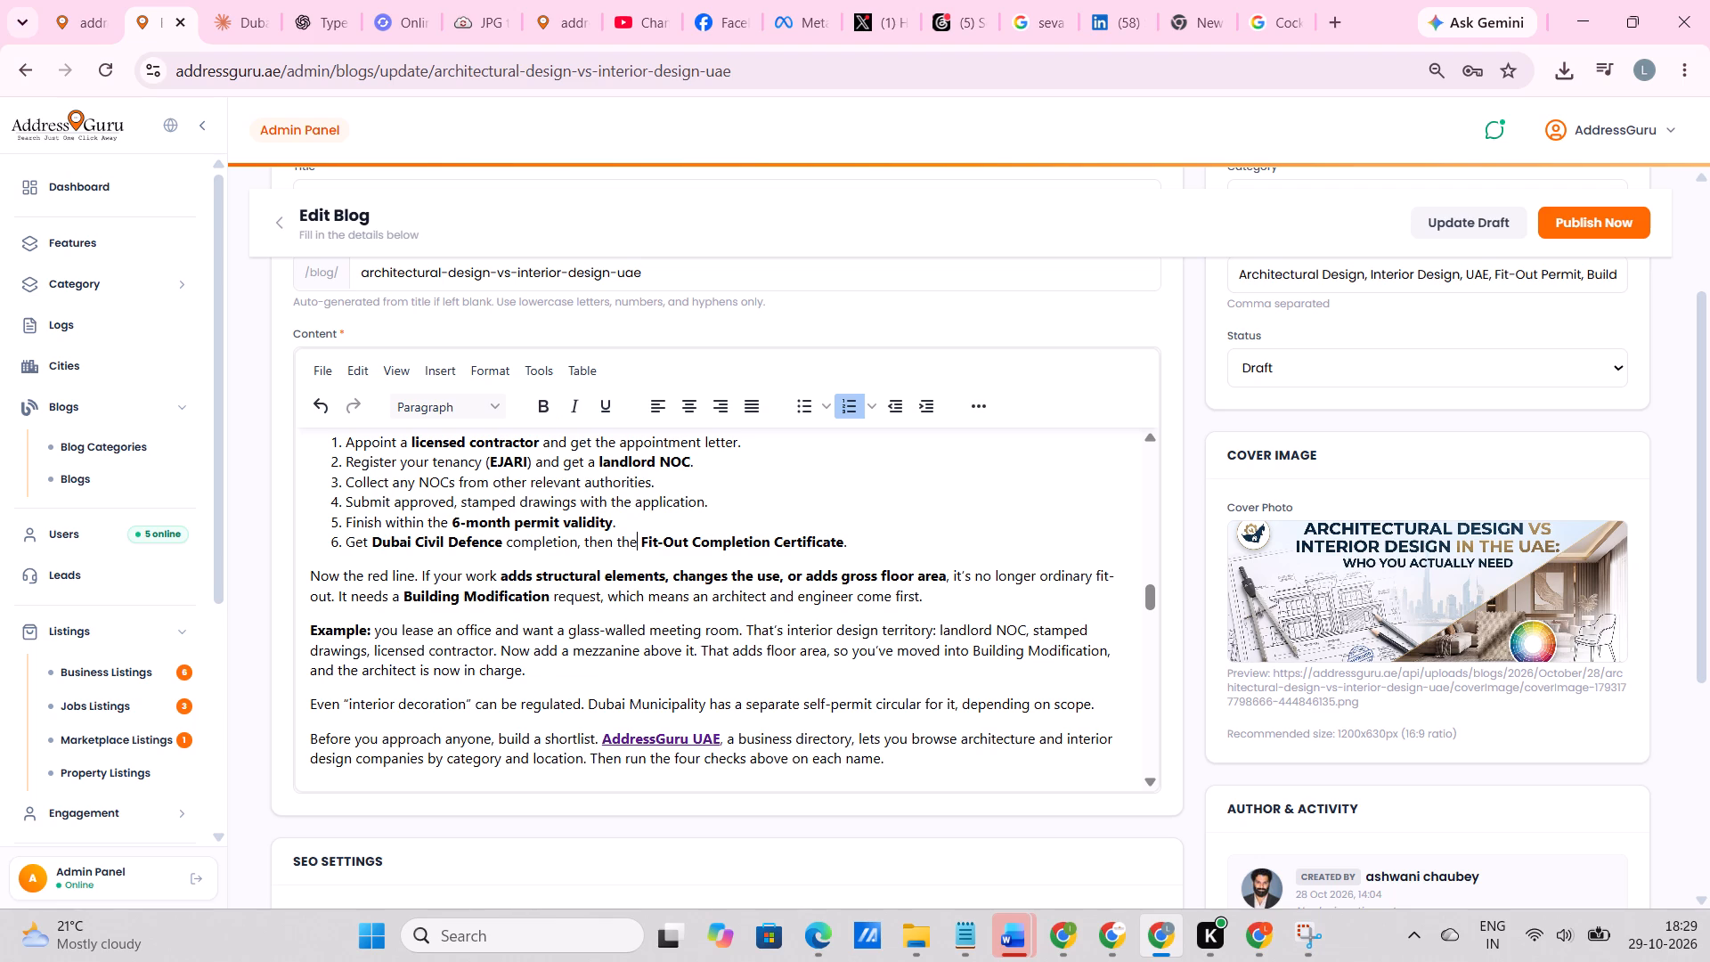
{"action": "left_click_drag", "start_coordinate": [609, 542], "coordinate": [851, 540]}
{"action": "left_click", "coordinate": [584, 543]}
{"action": "left_click_drag", "start_coordinate": [530, 542], "coordinate": [361, 549]}
{"action": "key", "text": "ctrl+b"}
{"action": "key", "text": "ctrl+b"}
{"action": "left_click", "coordinate": [494, 553]}
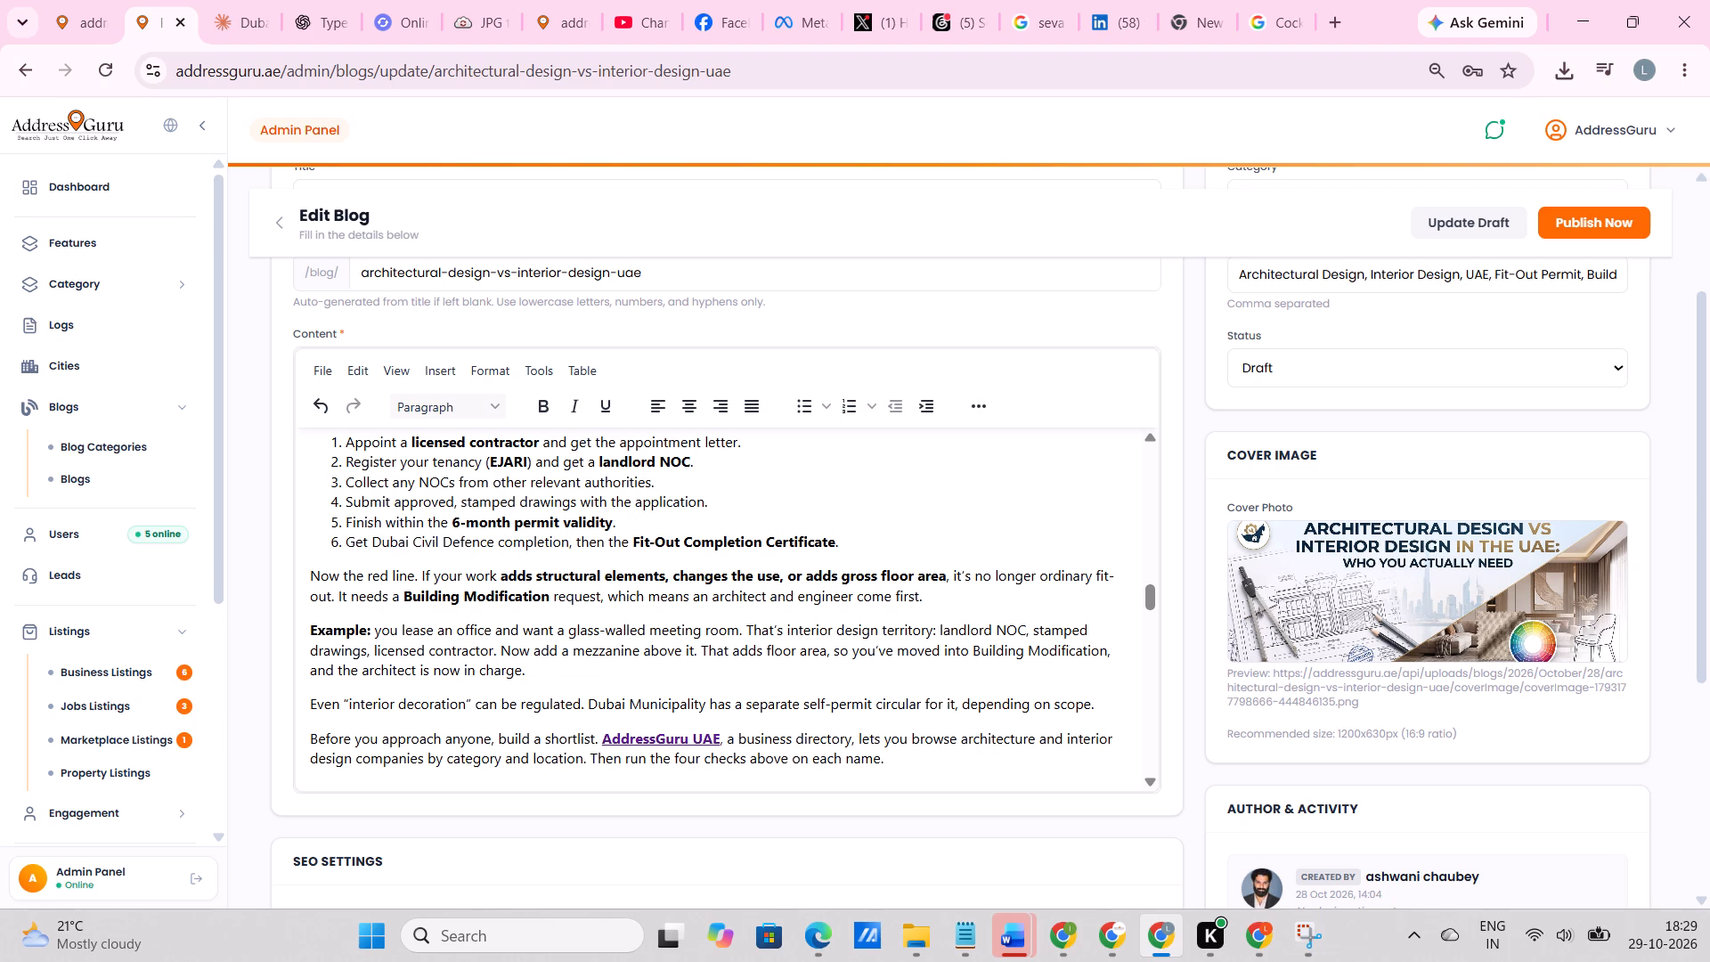
Remove the bold from "adds structural elements, changes the use, or adds gross floor area" in the paragraph below the process list.
{"action": "left_click_drag", "start_coordinate": [497, 556], "coordinate": [947, 550]}
{"action": "key", "text": "ctrl+b"}
{"action": "key", "text": "ctrl+b"}
{"action": "left_click", "coordinate": [949, 549]}
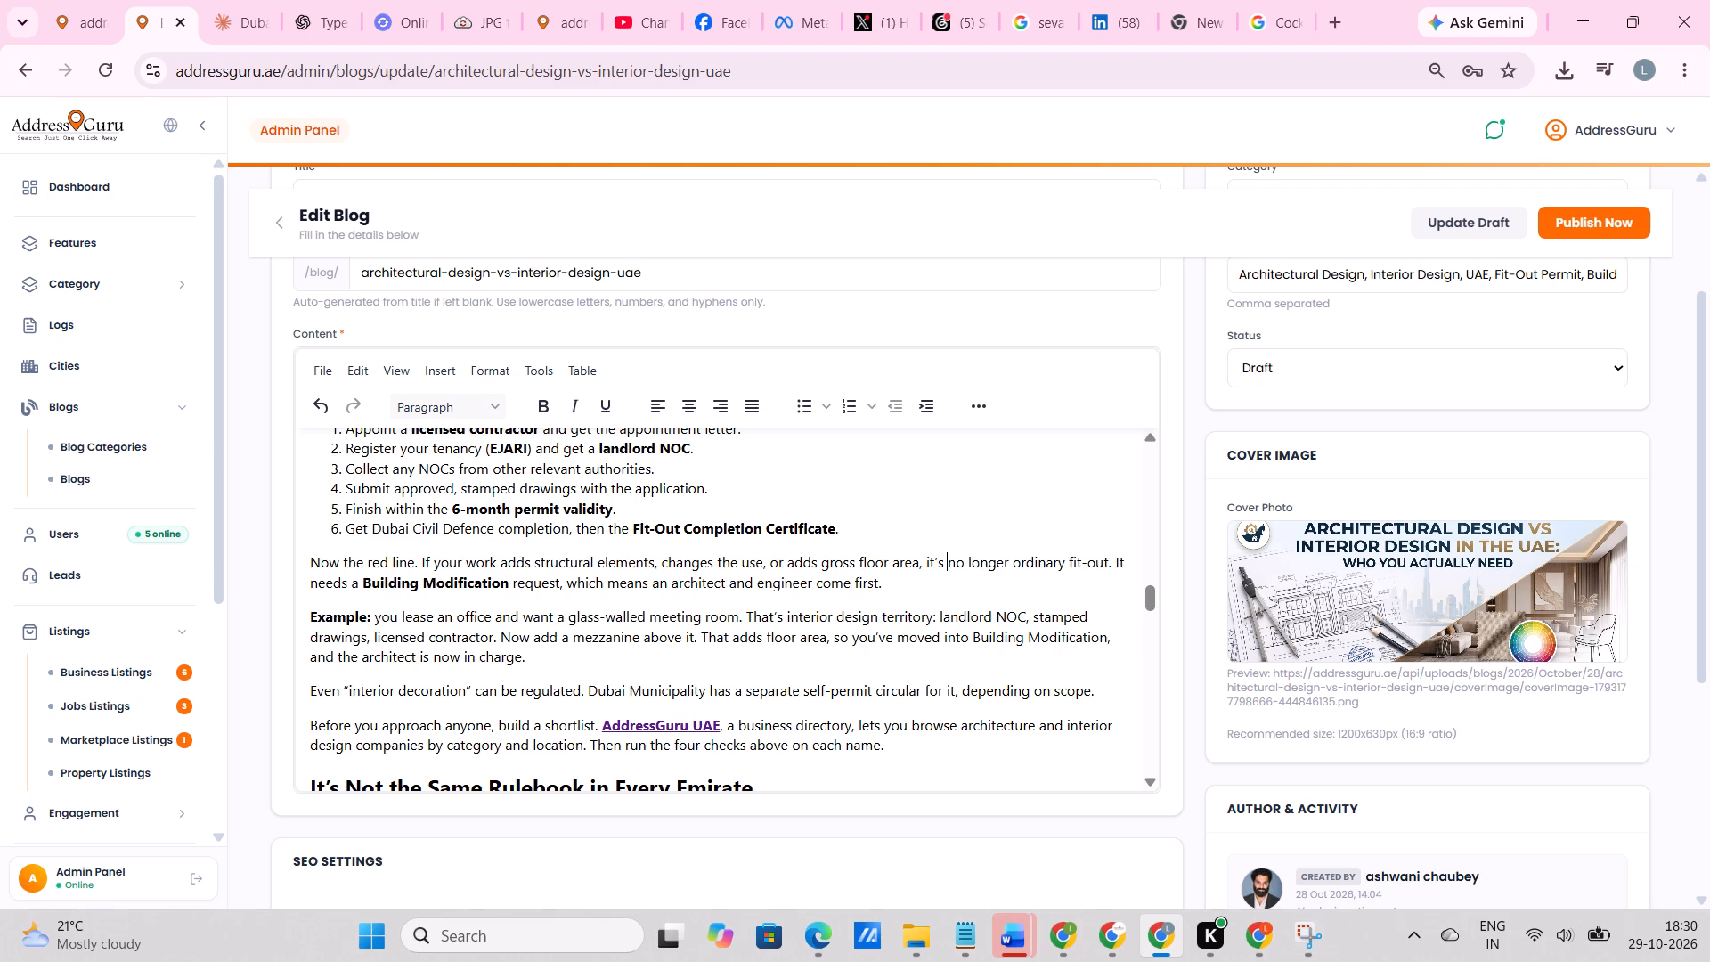
Remove the quotation marks around all five entries in the "Common misconception" column of the Quick Decision Matrix table.
{"action": "scroll", "coordinate": [943, 548], "scroll_direction": "down", "scroll_amount": 4}
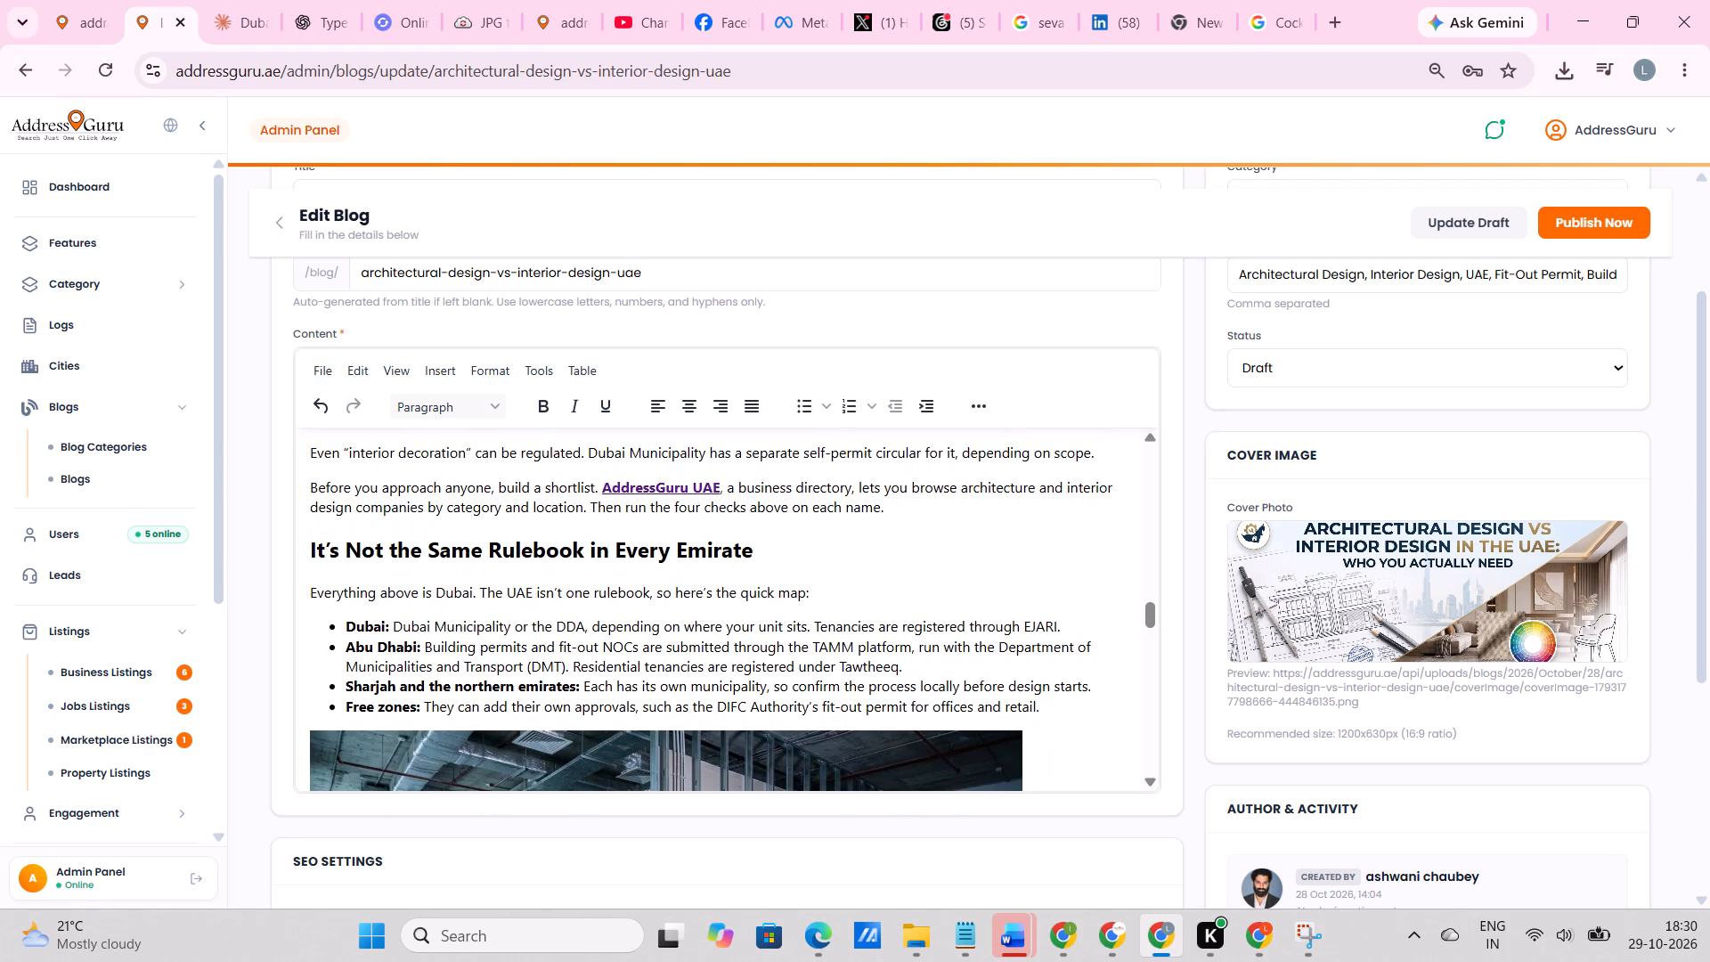
{"action": "scroll", "coordinate": [734, 649], "scroll_direction": "down", "scroll_amount": 4}
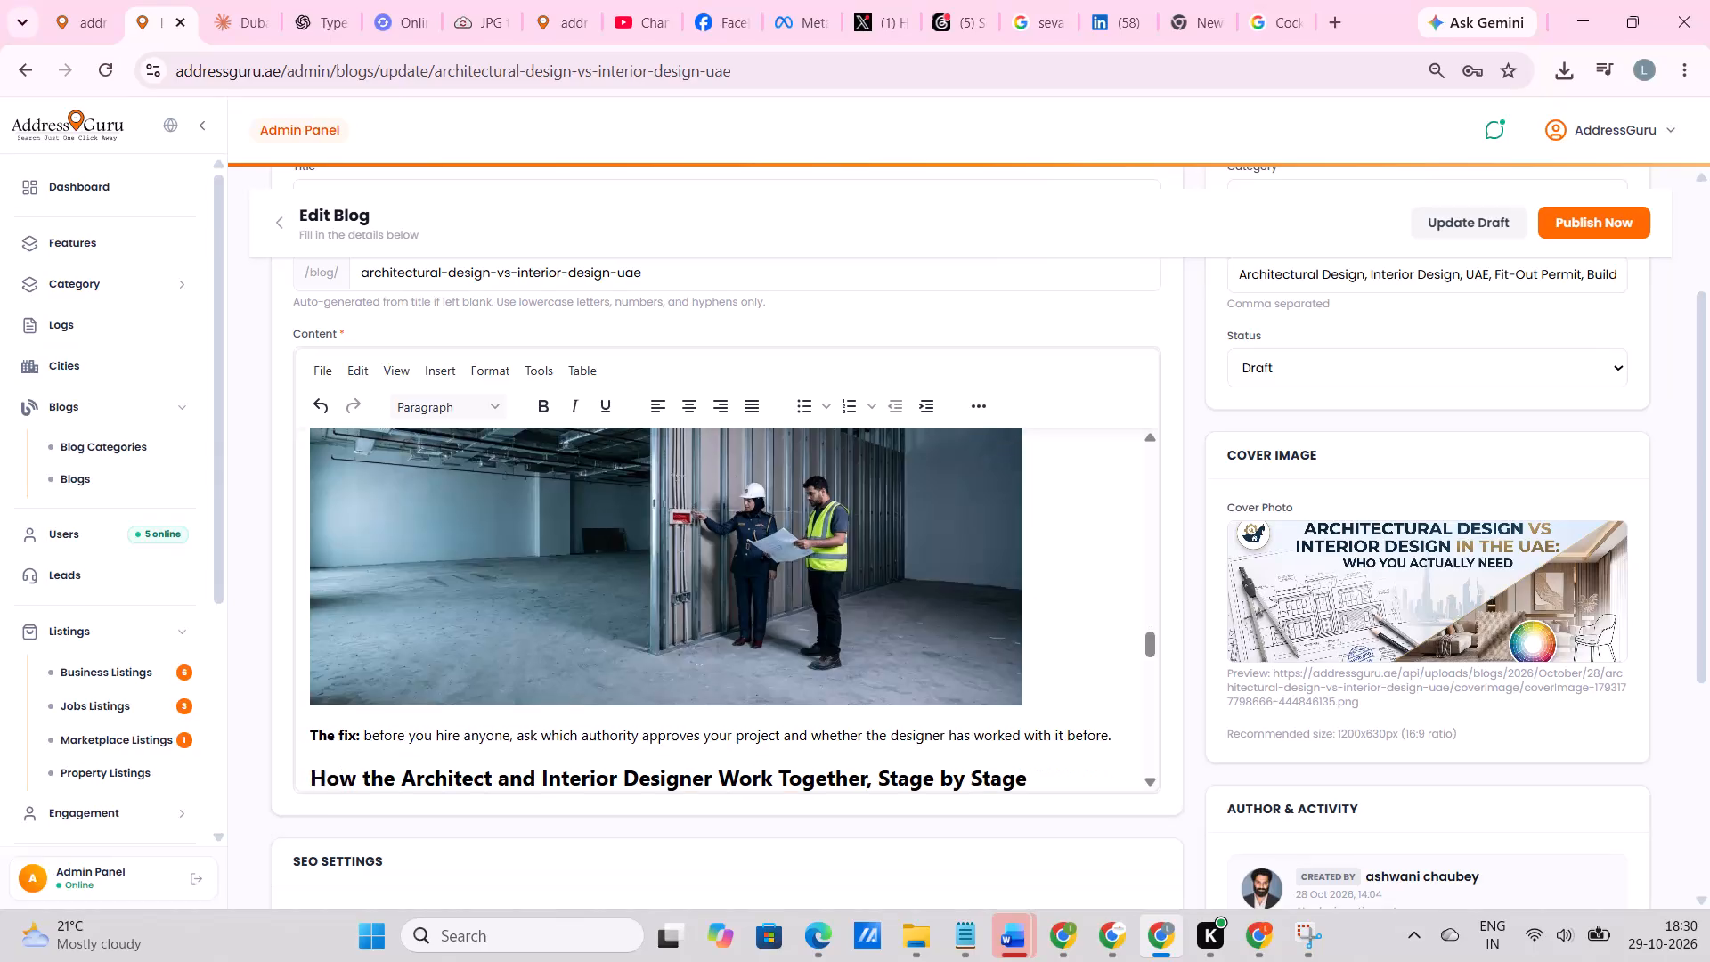
{"action": "scroll", "coordinate": [731, 639], "scroll_direction": "down", "scroll_amount": 4}
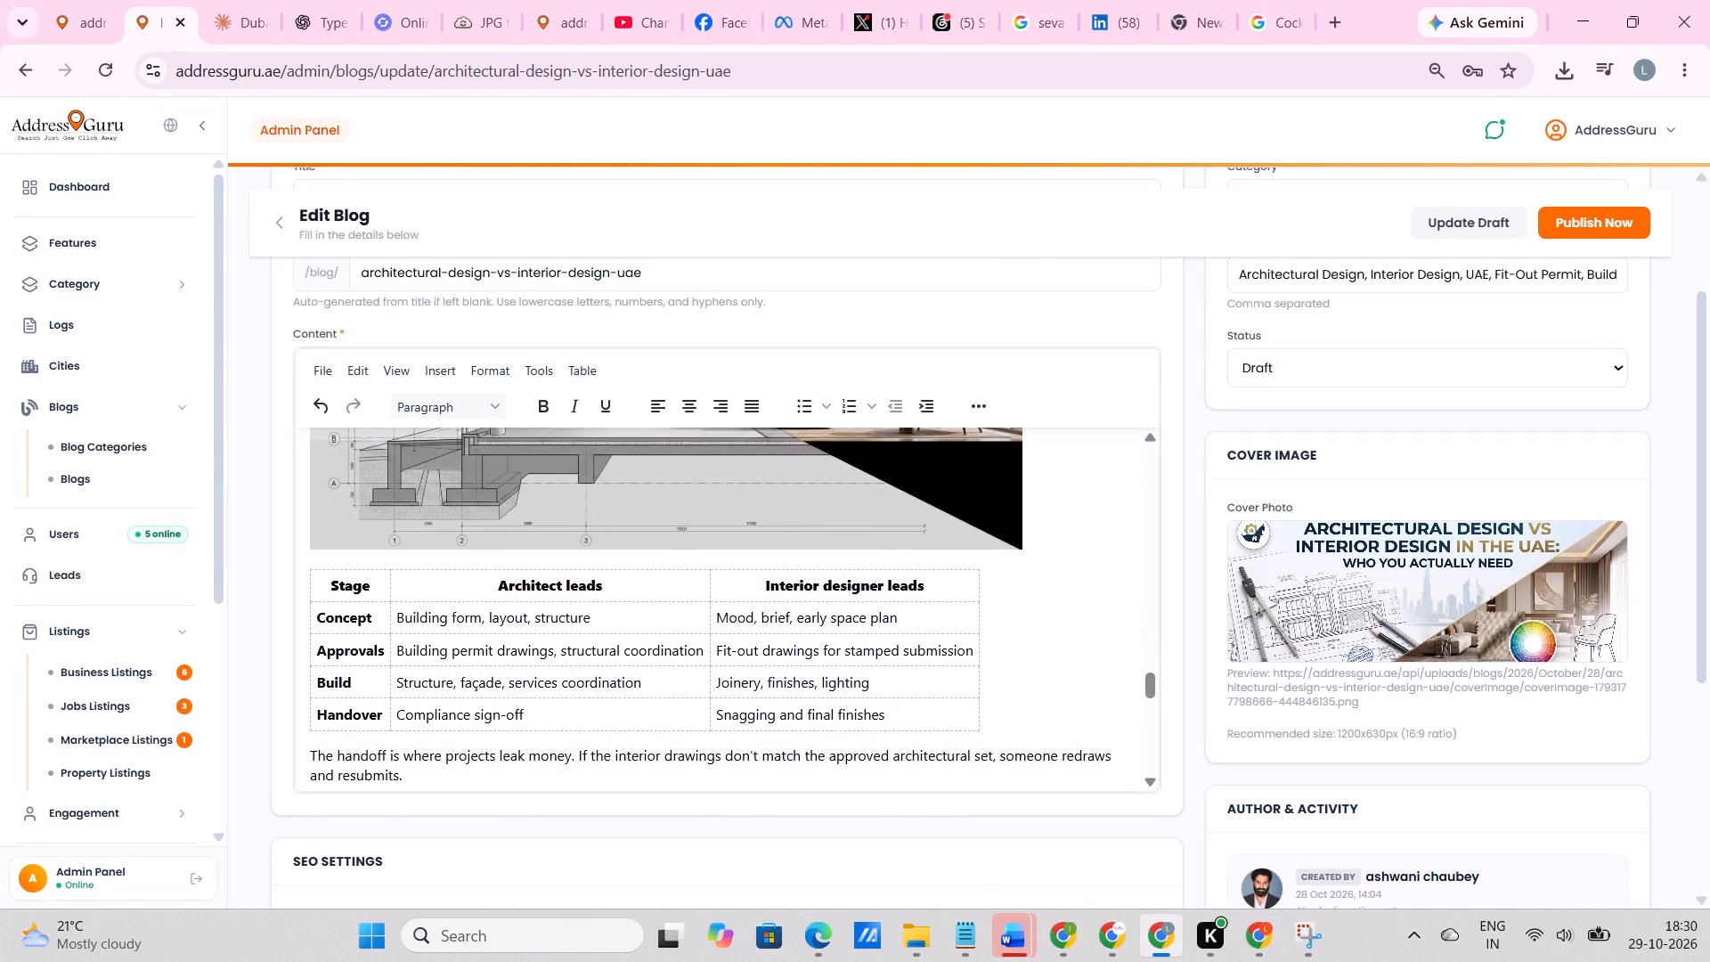
{"action": "scroll", "coordinate": [731, 639], "scroll_direction": "down", "scroll_amount": 2}
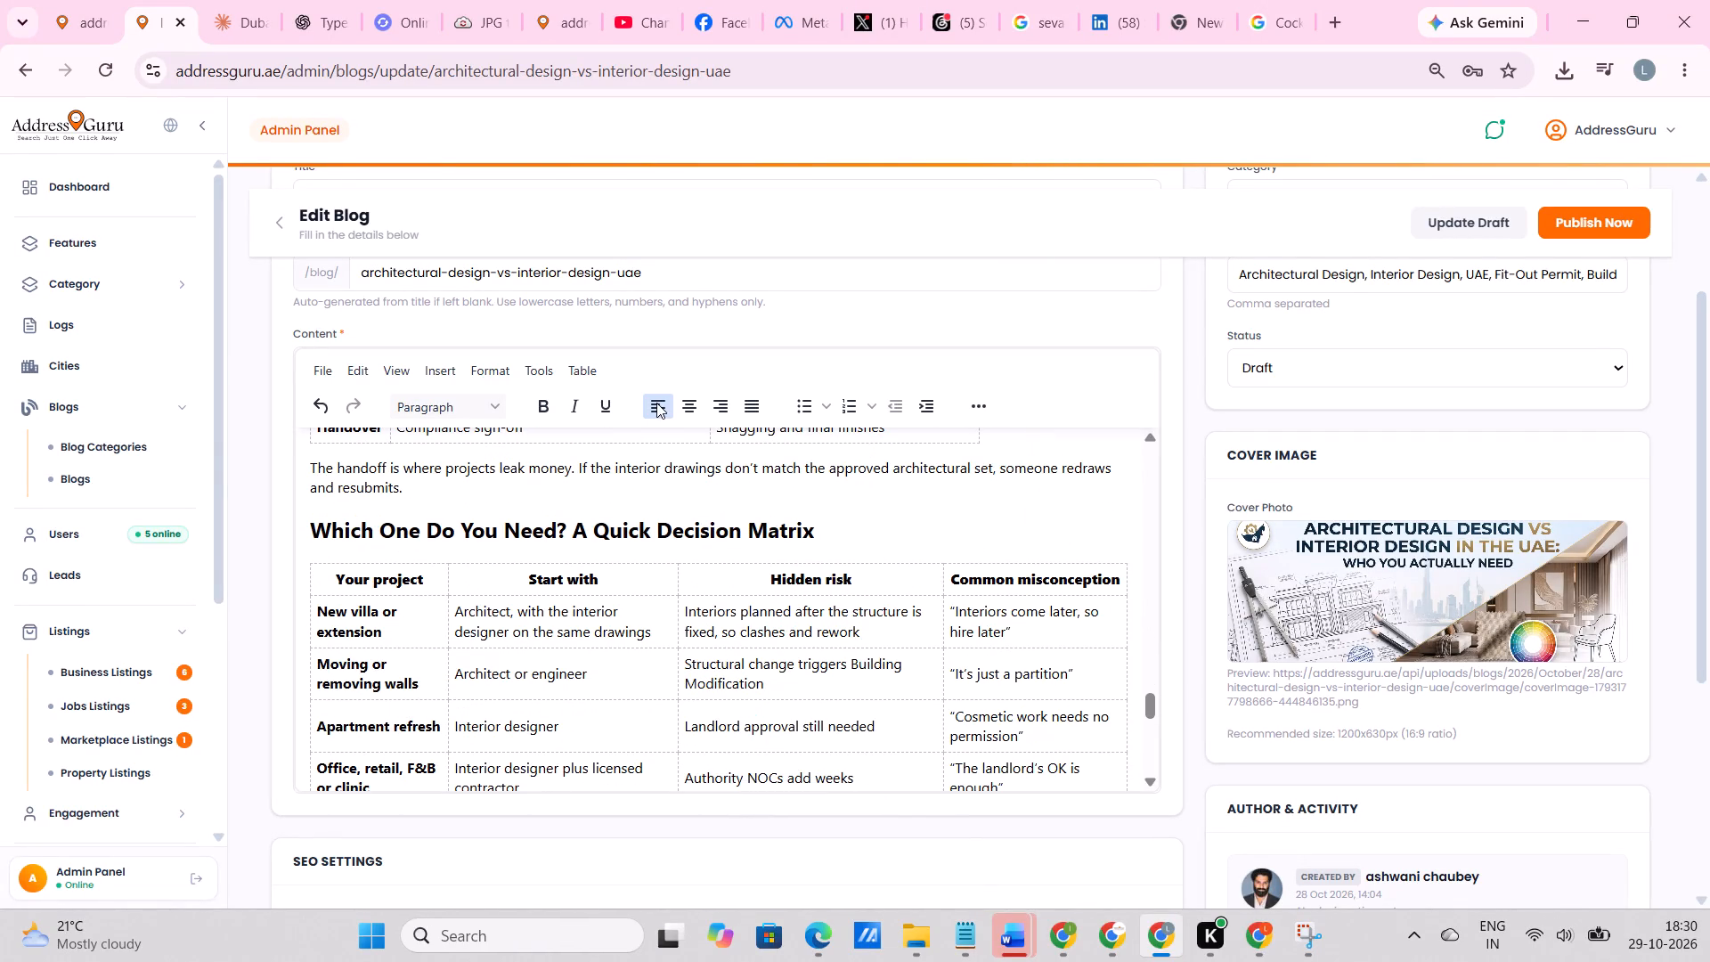
{"action": "scroll", "coordinate": [650, 408], "scroll_direction": "down", "scroll_amount": 1}
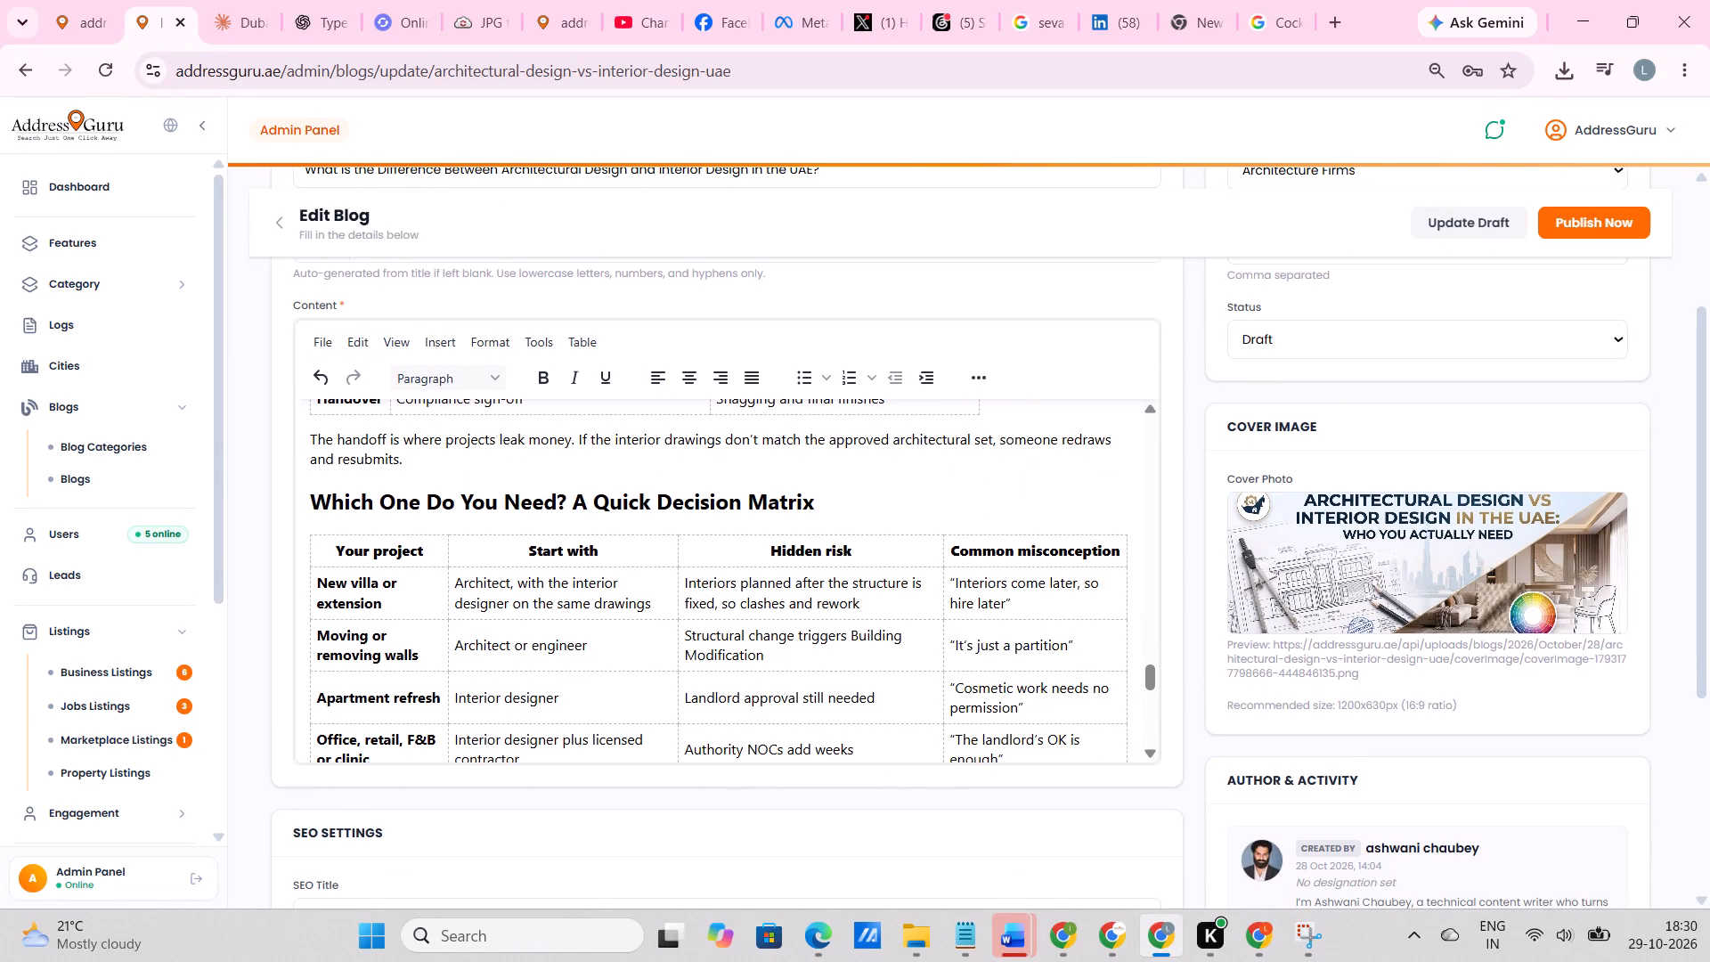
{"action": "scroll", "coordinate": [785, 567], "scroll_direction": "down", "scroll_amount": 2}
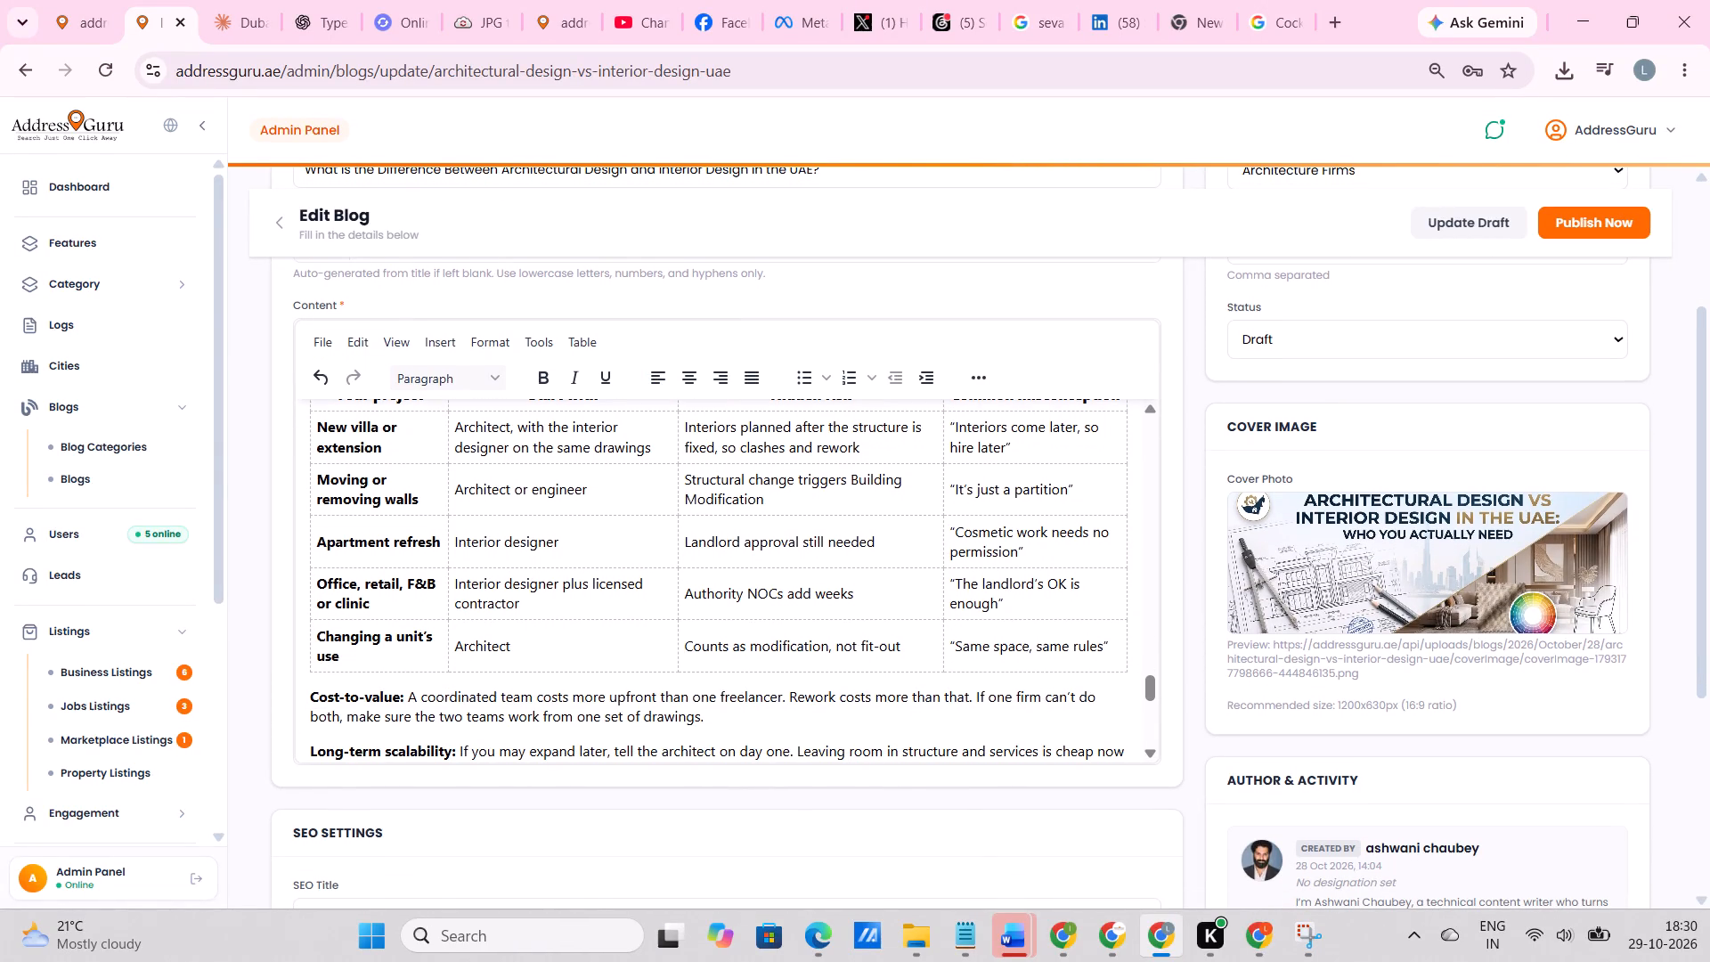
{"action": "left_click", "coordinate": [1113, 645]}
{"action": "key", "text": "BackSpace"}
{"action": "left_click", "coordinate": [959, 645]}
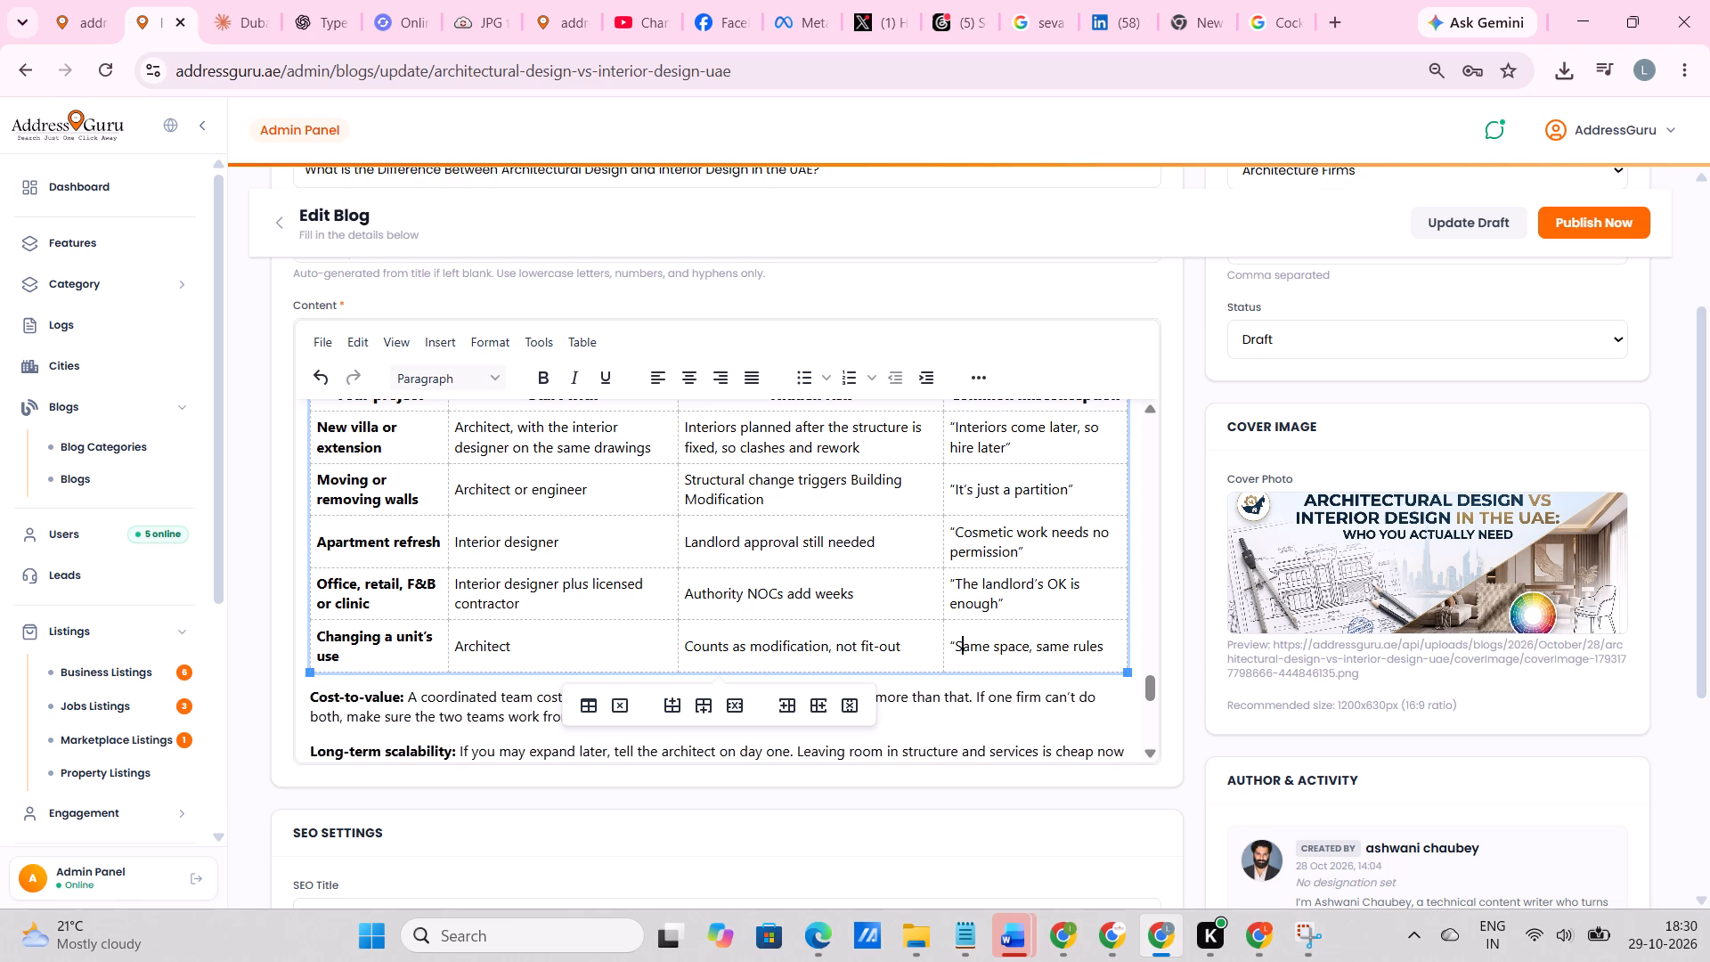
{"action": "key", "text": "Left"}
{"action": "key", "text": "BackSpace"}
{"action": "left_click", "coordinate": [1033, 603]}
{"action": "key", "text": "BackSpace"}
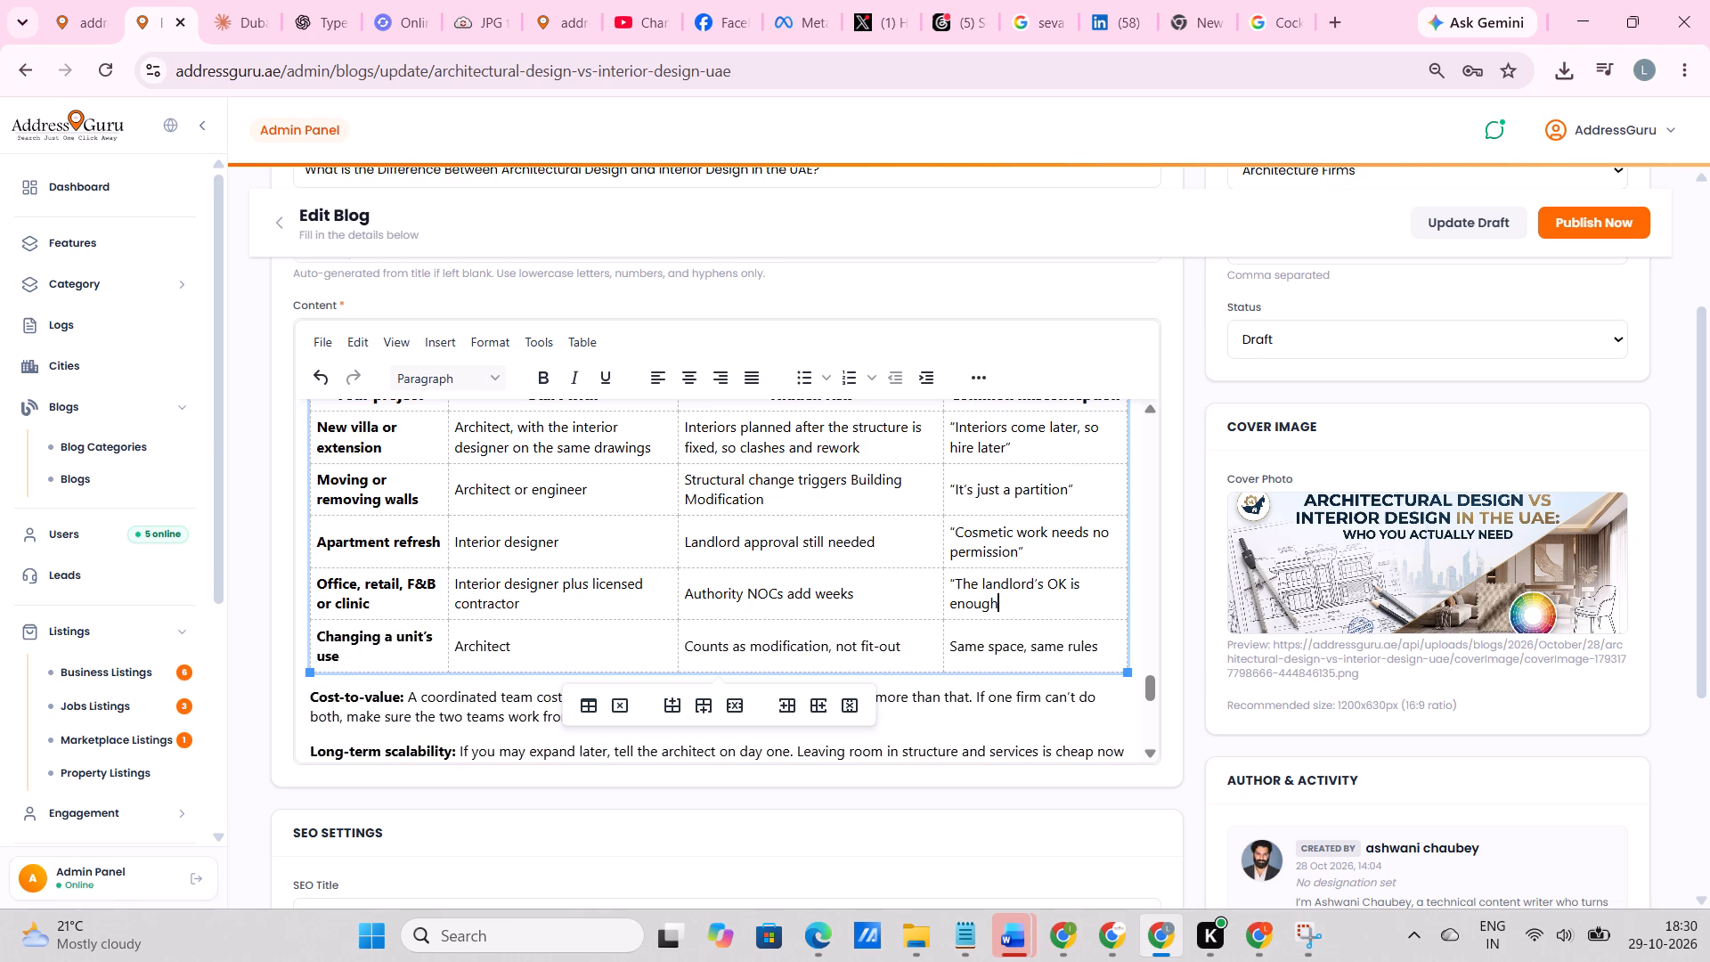
{"action": "left_click", "coordinate": [1046, 563]}
{"action": "key", "text": "BackSpace"}
{"action": "left_click", "coordinate": [1089, 506]}
{"action": "key", "text": "BackSpace"}
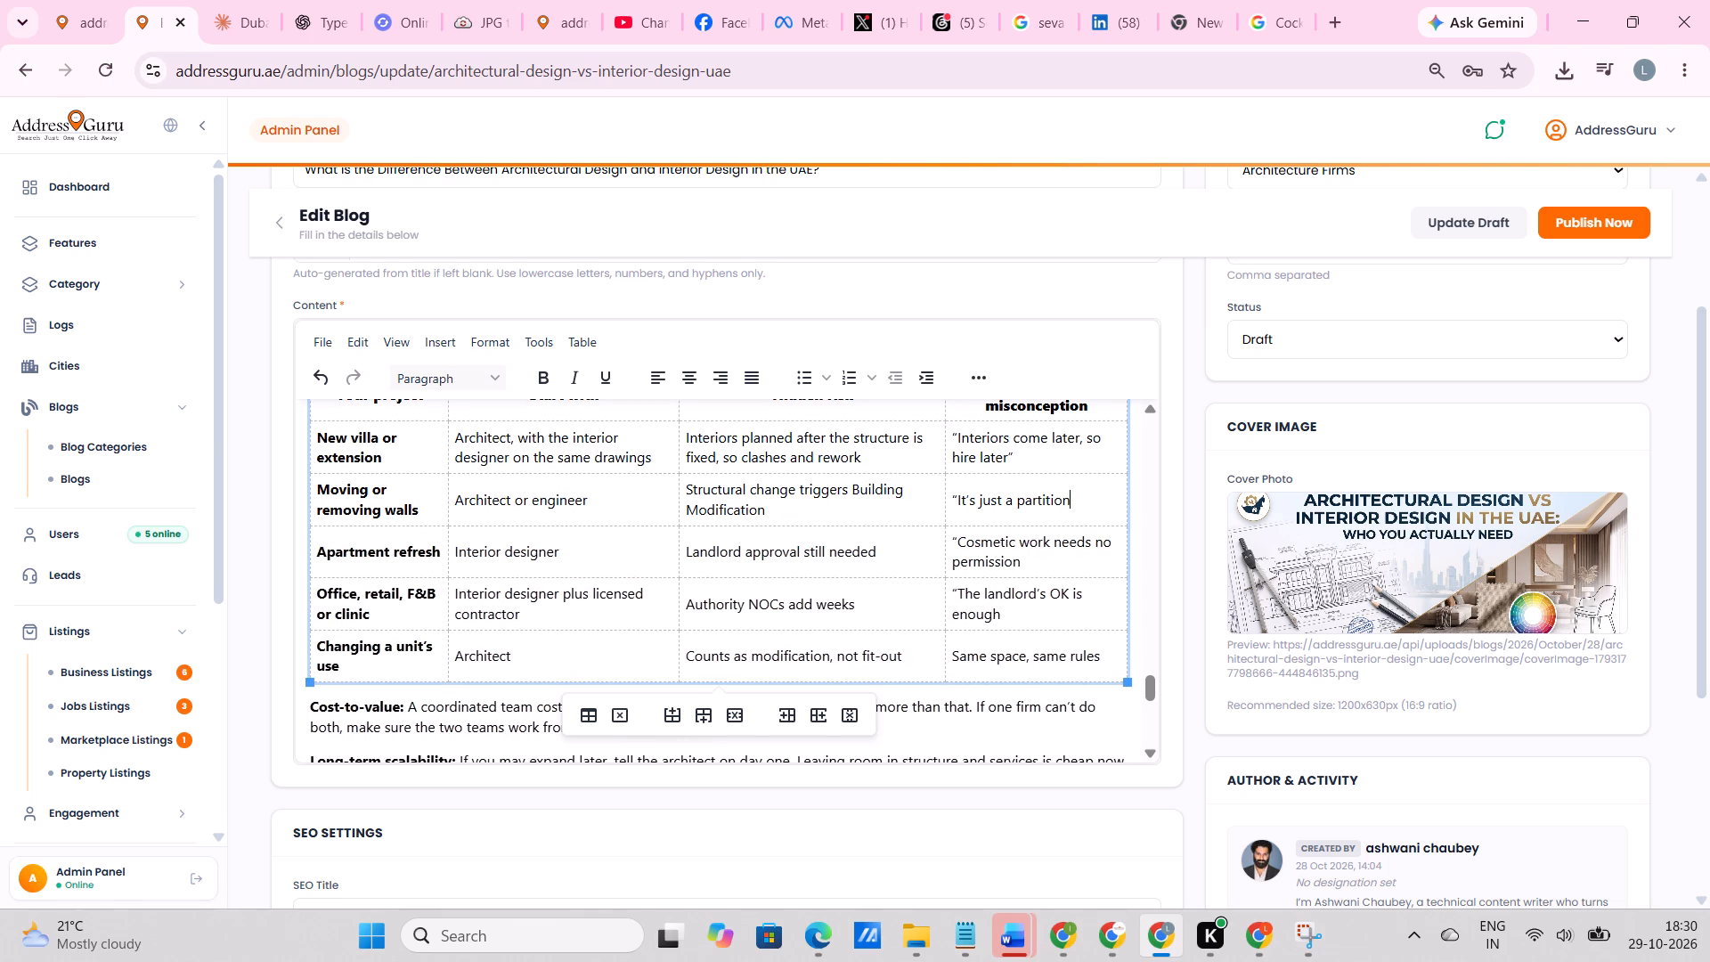
{"action": "left_click", "coordinate": [1045, 469]}
{"action": "key", "text": "BackSpace"}
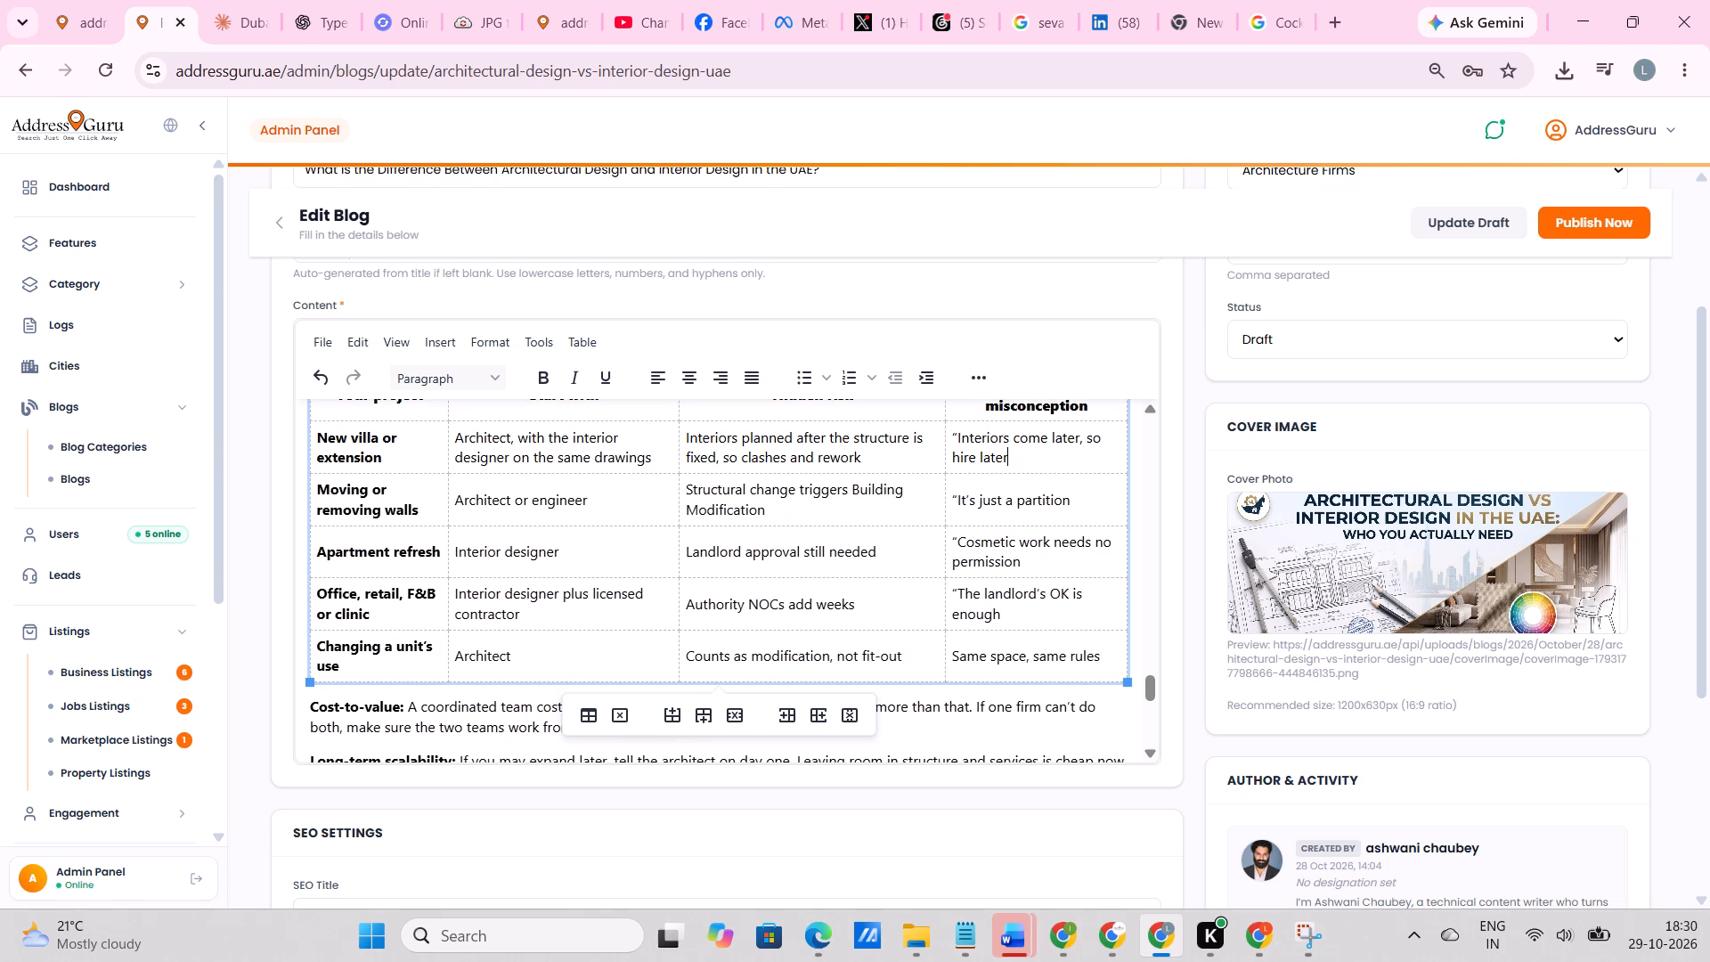
{"action": "left_click", "coordinate": [960, 590]}
{"action": "key", "text": "BackSpace"}
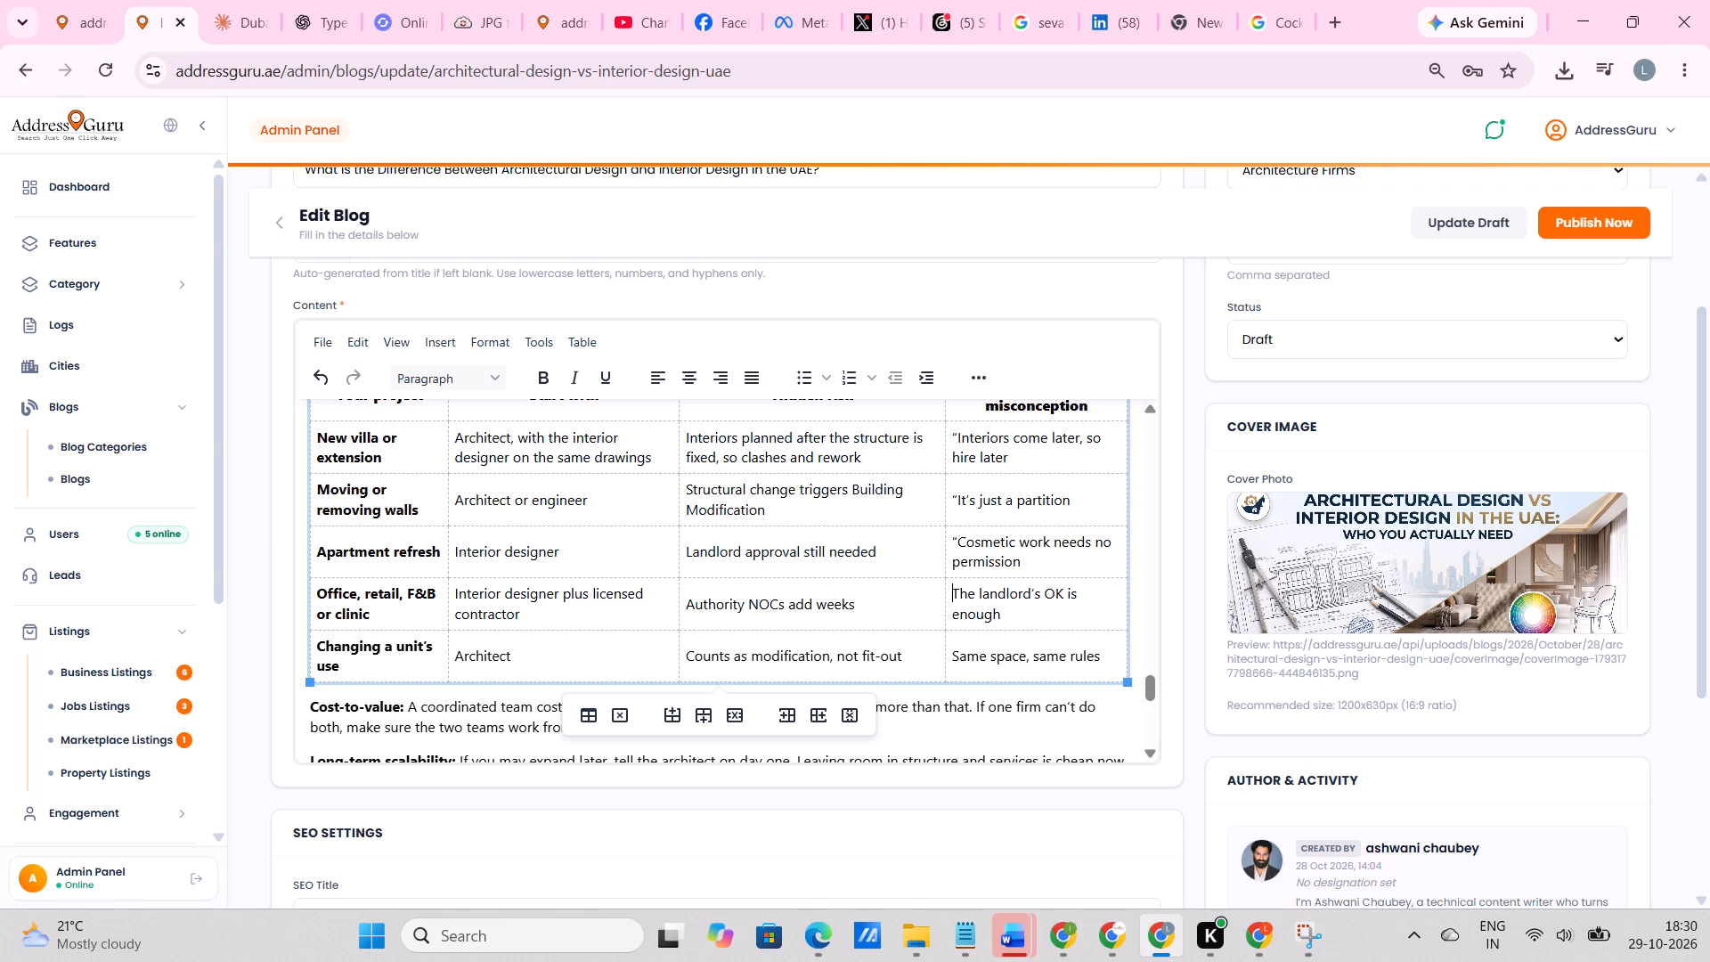
{"action": "left_click", "coordinate": [955, 537]}
{"action": "key", "text": "BackSpace"}
{"action": "left_click", "coordinate": [960, 501]}
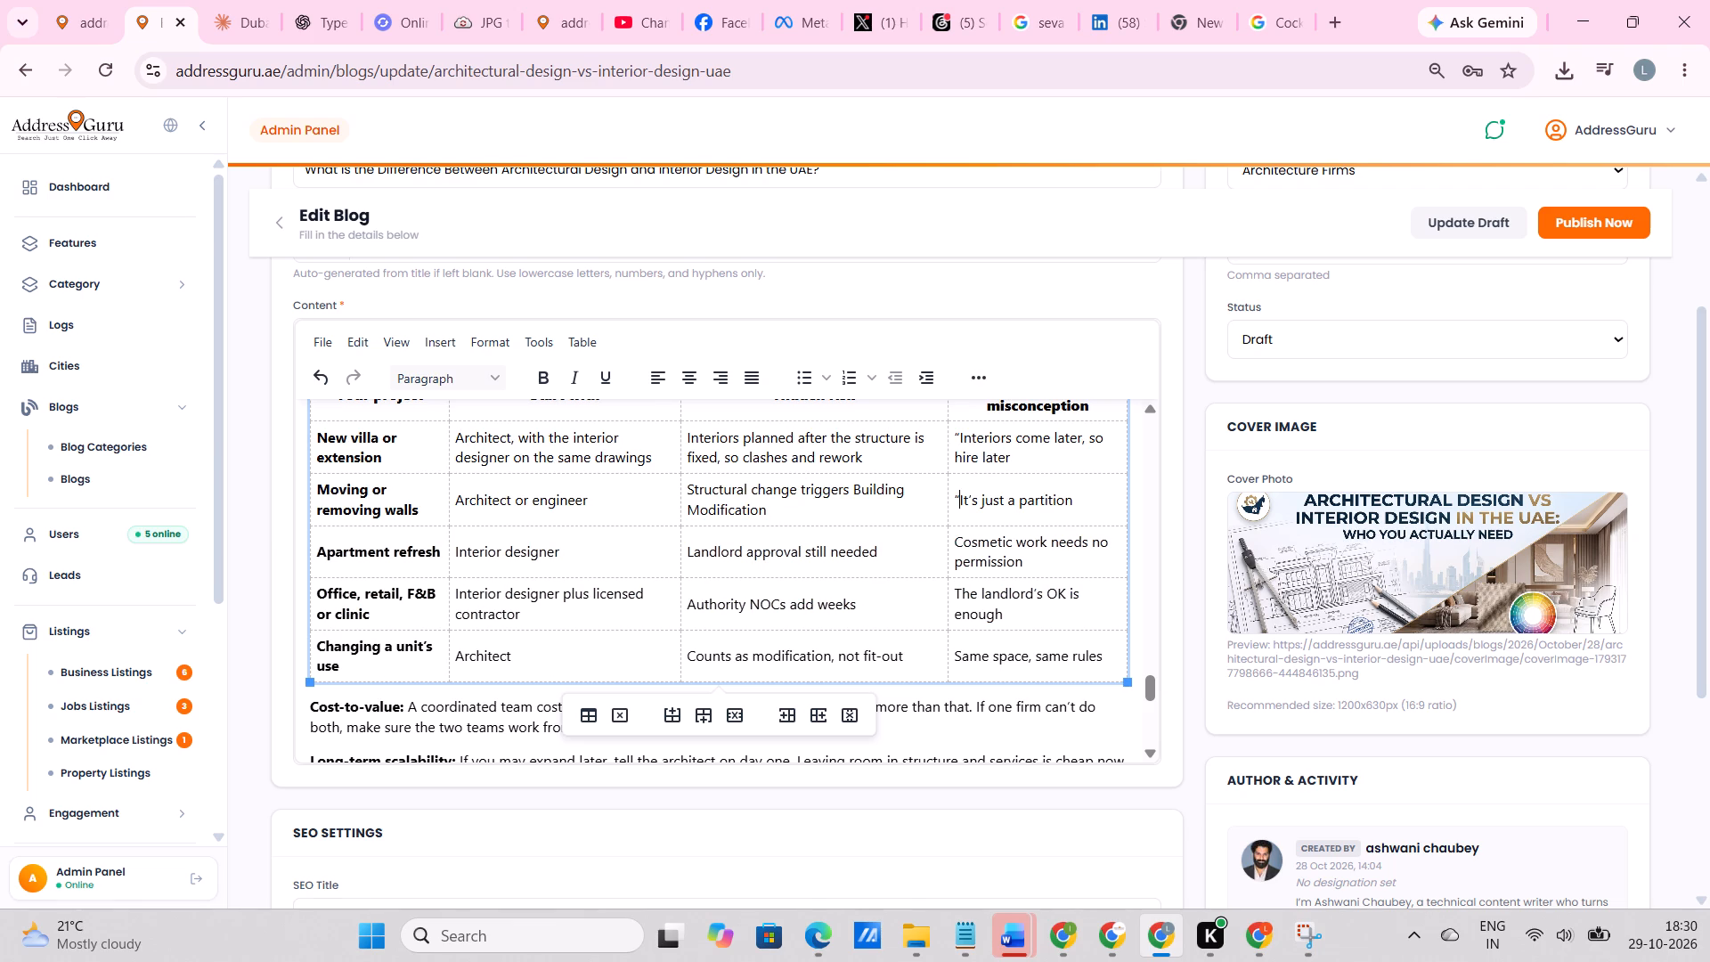
{"action": "key", "text": "BackSpace"}
{"action": "left_click", "coordinate": [957, 442]}
{"action": "key", "text": "BackSpace"}
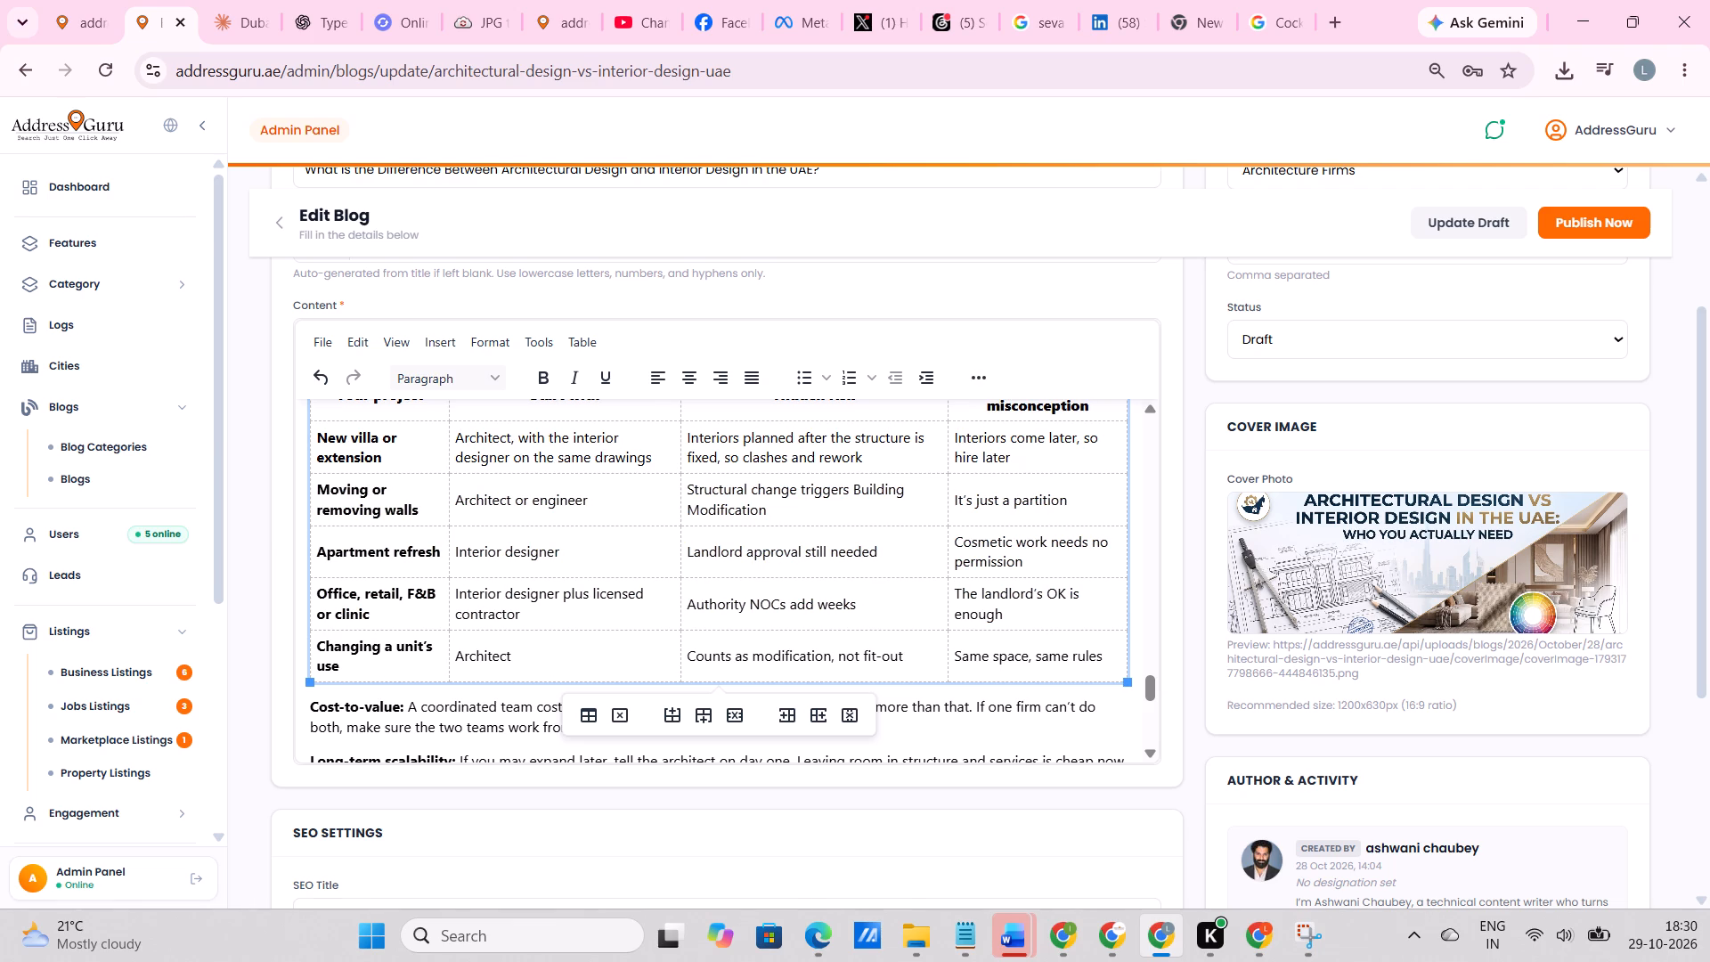
Review the blog's remaining content from the long-term scalability note through "The Bottom Line" and recheck the edited process list.
{"action": "scroll", "coordinate": [940, 528], "scroll_direction": "down", "scroll_amount": 2}
{"action": "scroll", "coordinate": [882, 599], "scroll_direction": "down", "scroll_amount": 1}
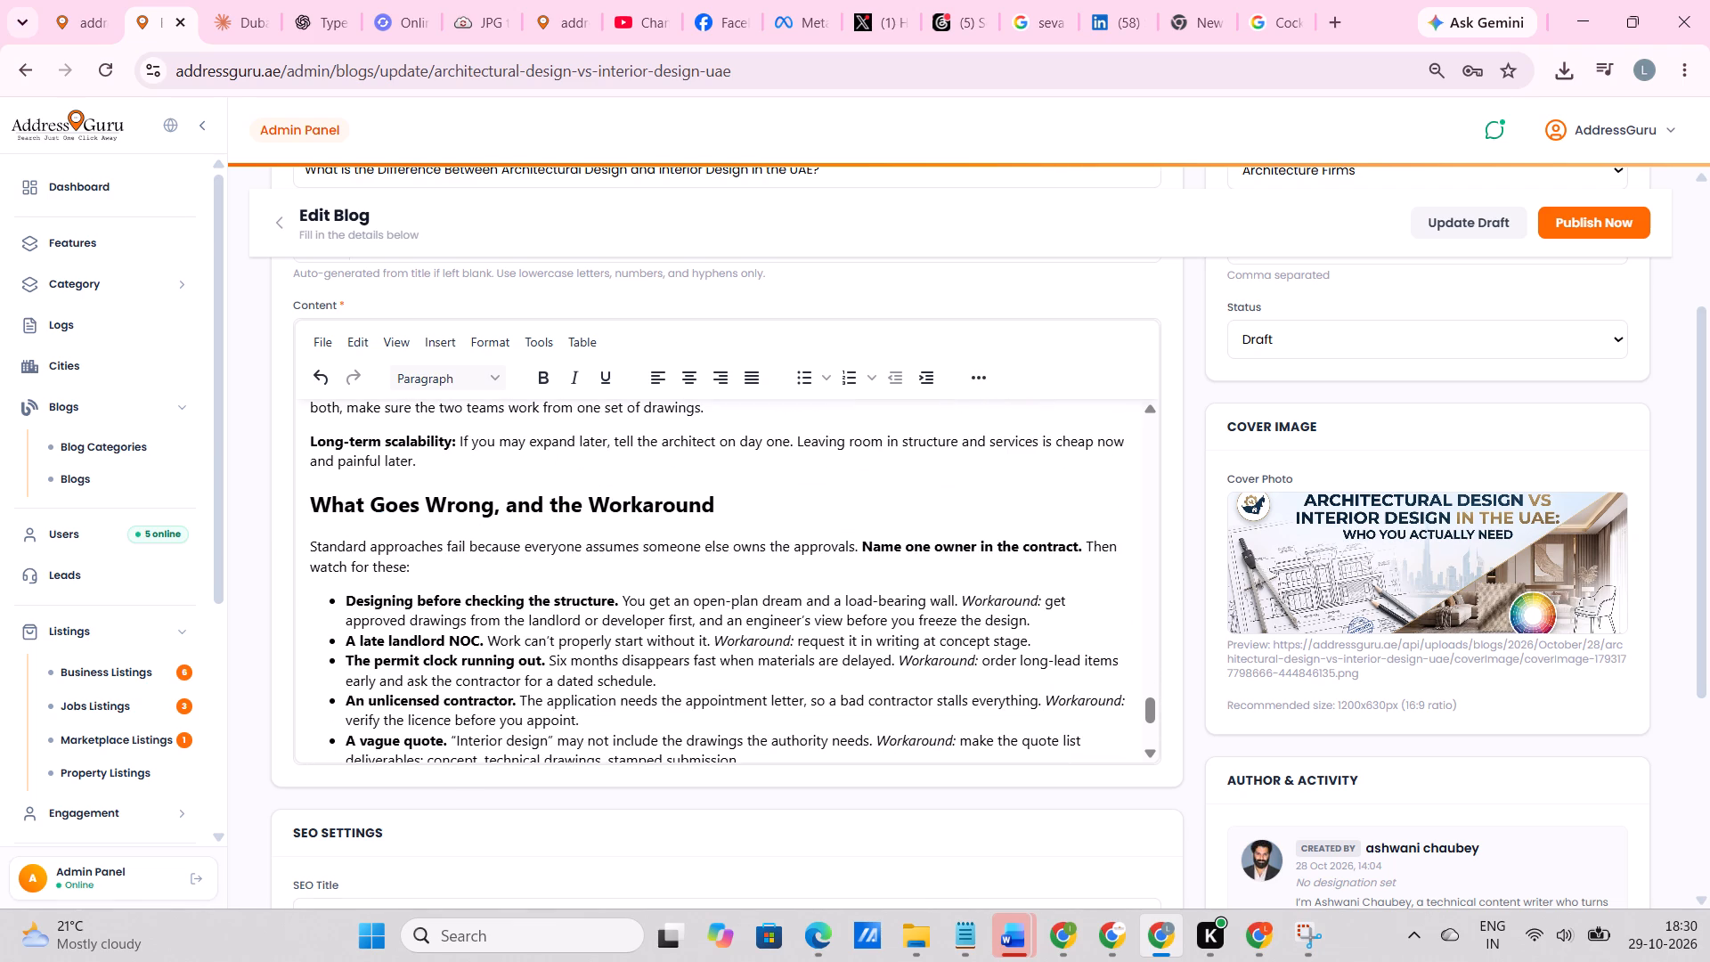
{"action": "scroll", "coordinate": [746, 520], "scroll_direction": "down", "scroll_amount": 3}
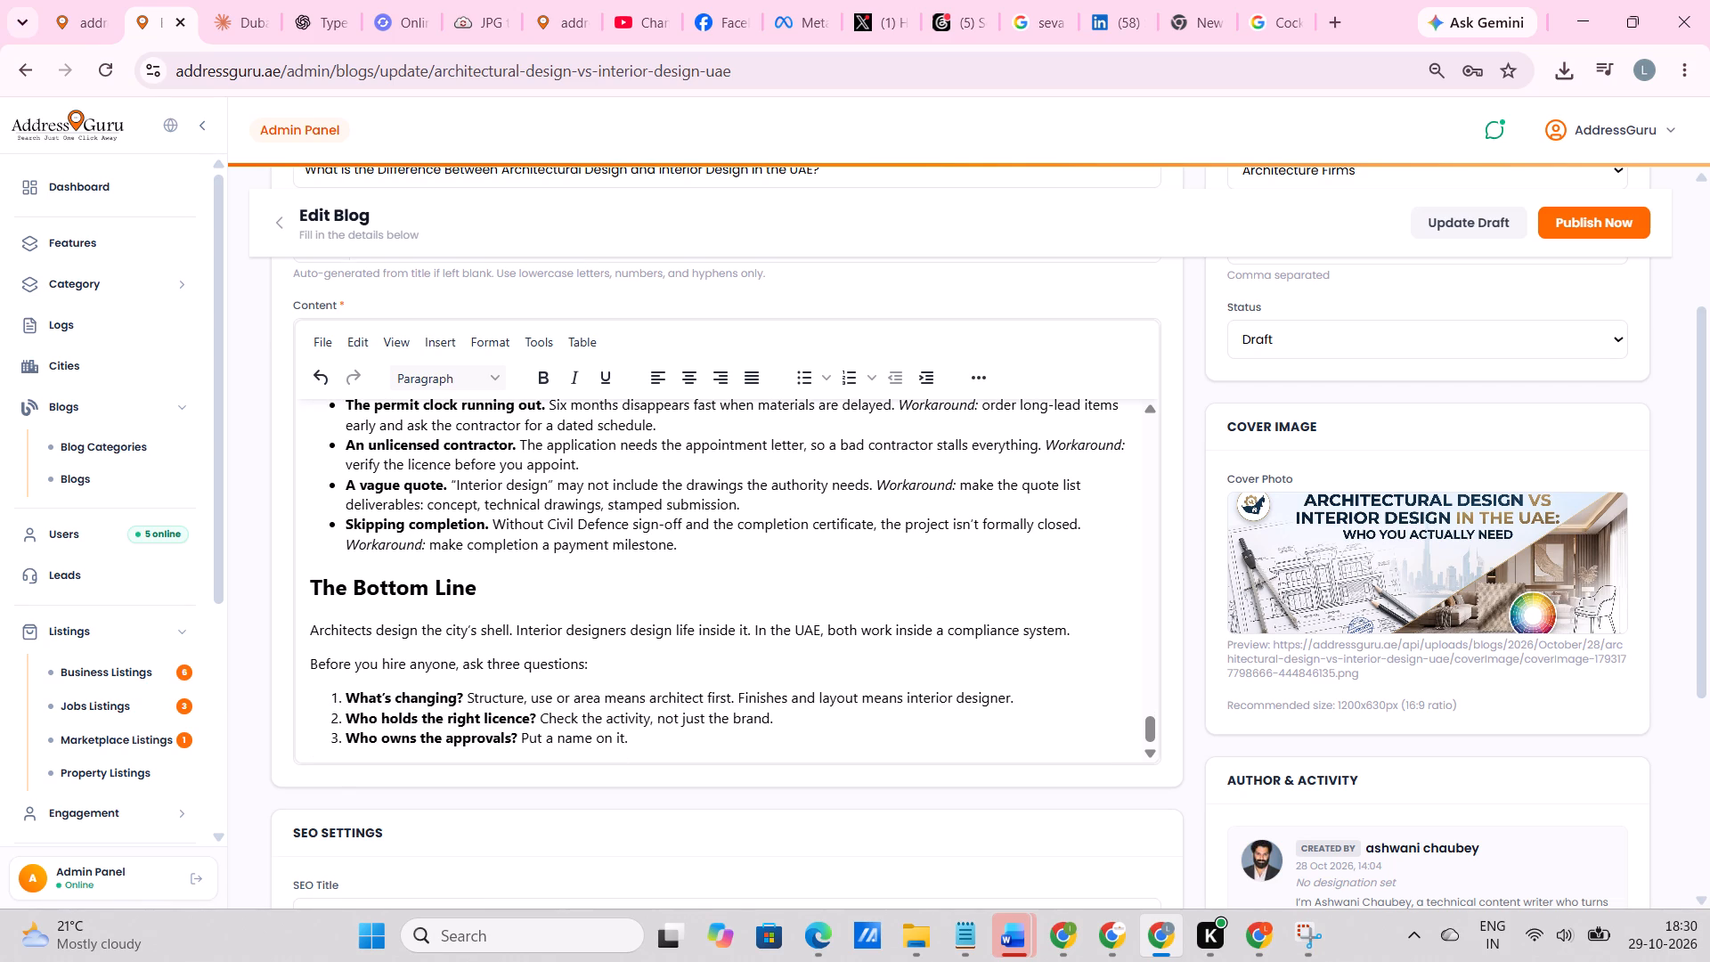
{"action": "scroll", "coordinate": [746, 526], "scroll_direction": "down", "scroll_amount": 1}
{"action": "scroll", "coordinate": [746, 526], "scroll_direction": "up", "scroll_amount": 11}
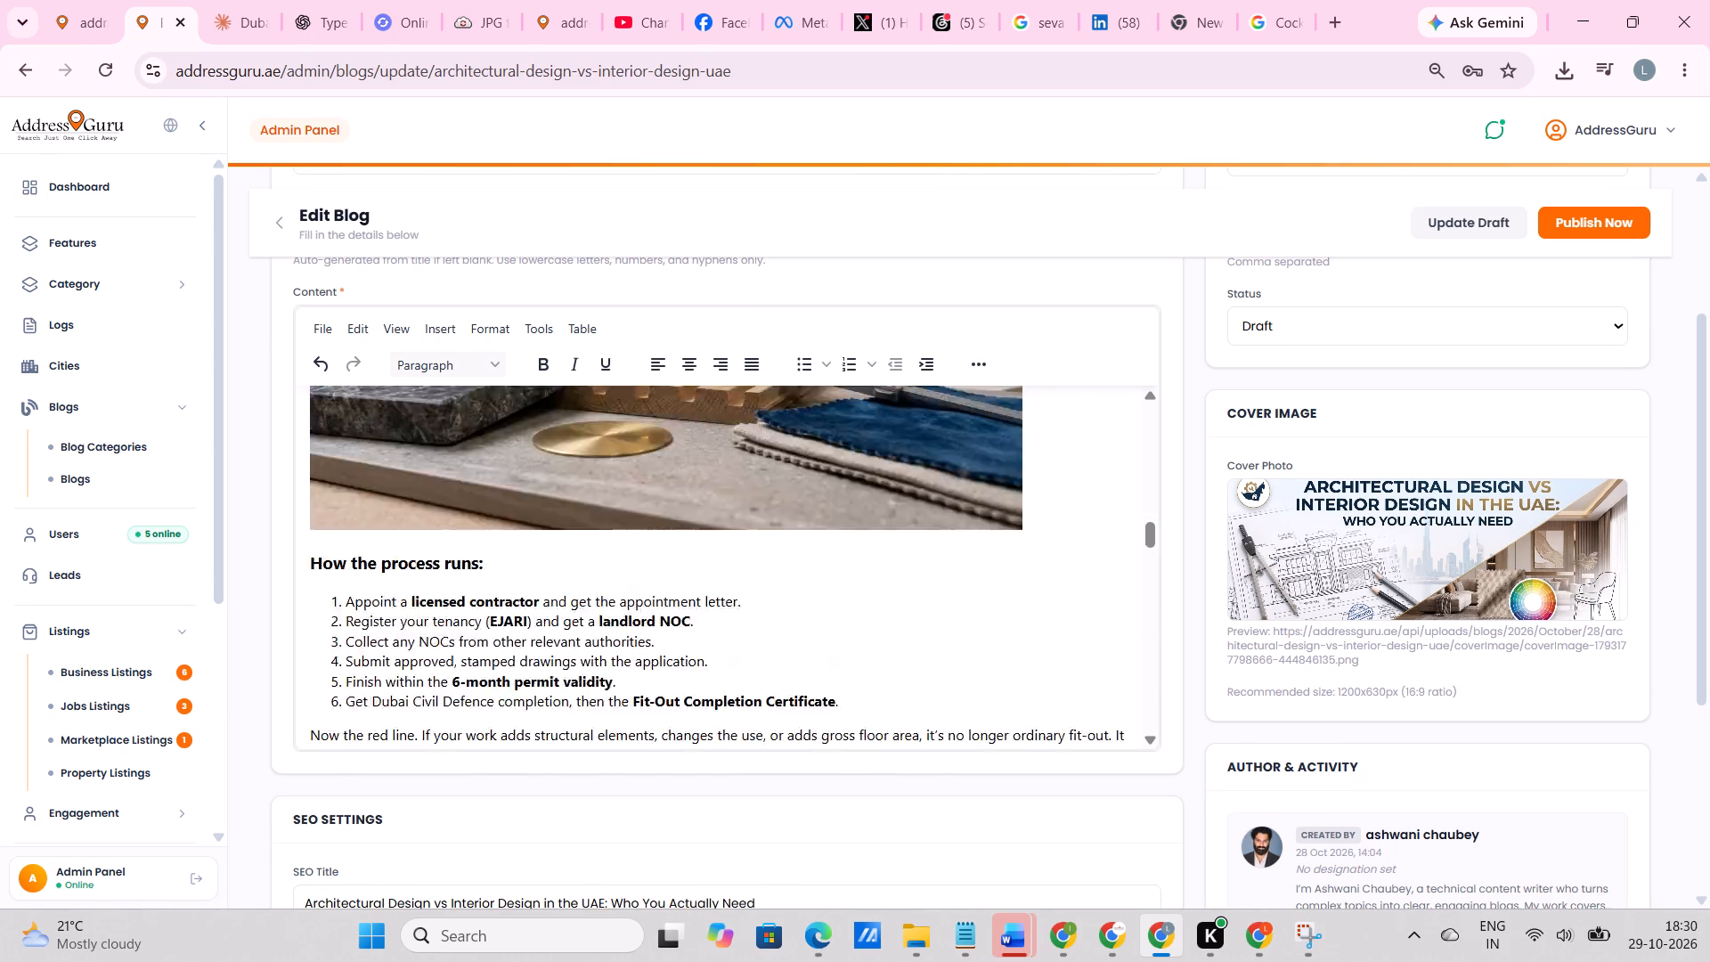
Search the blog for "Interior design" and select the phrase "interior design in the UAE" in the third intro paragraph.
{"action": "scroll", "coordinate": [745, 534], "scroll_direction": "up", "scroll_amount": 1}
{"action": "scroll", "coordinate": [745, 534], "scroll_direction": "down", "scroll_amount": 1}
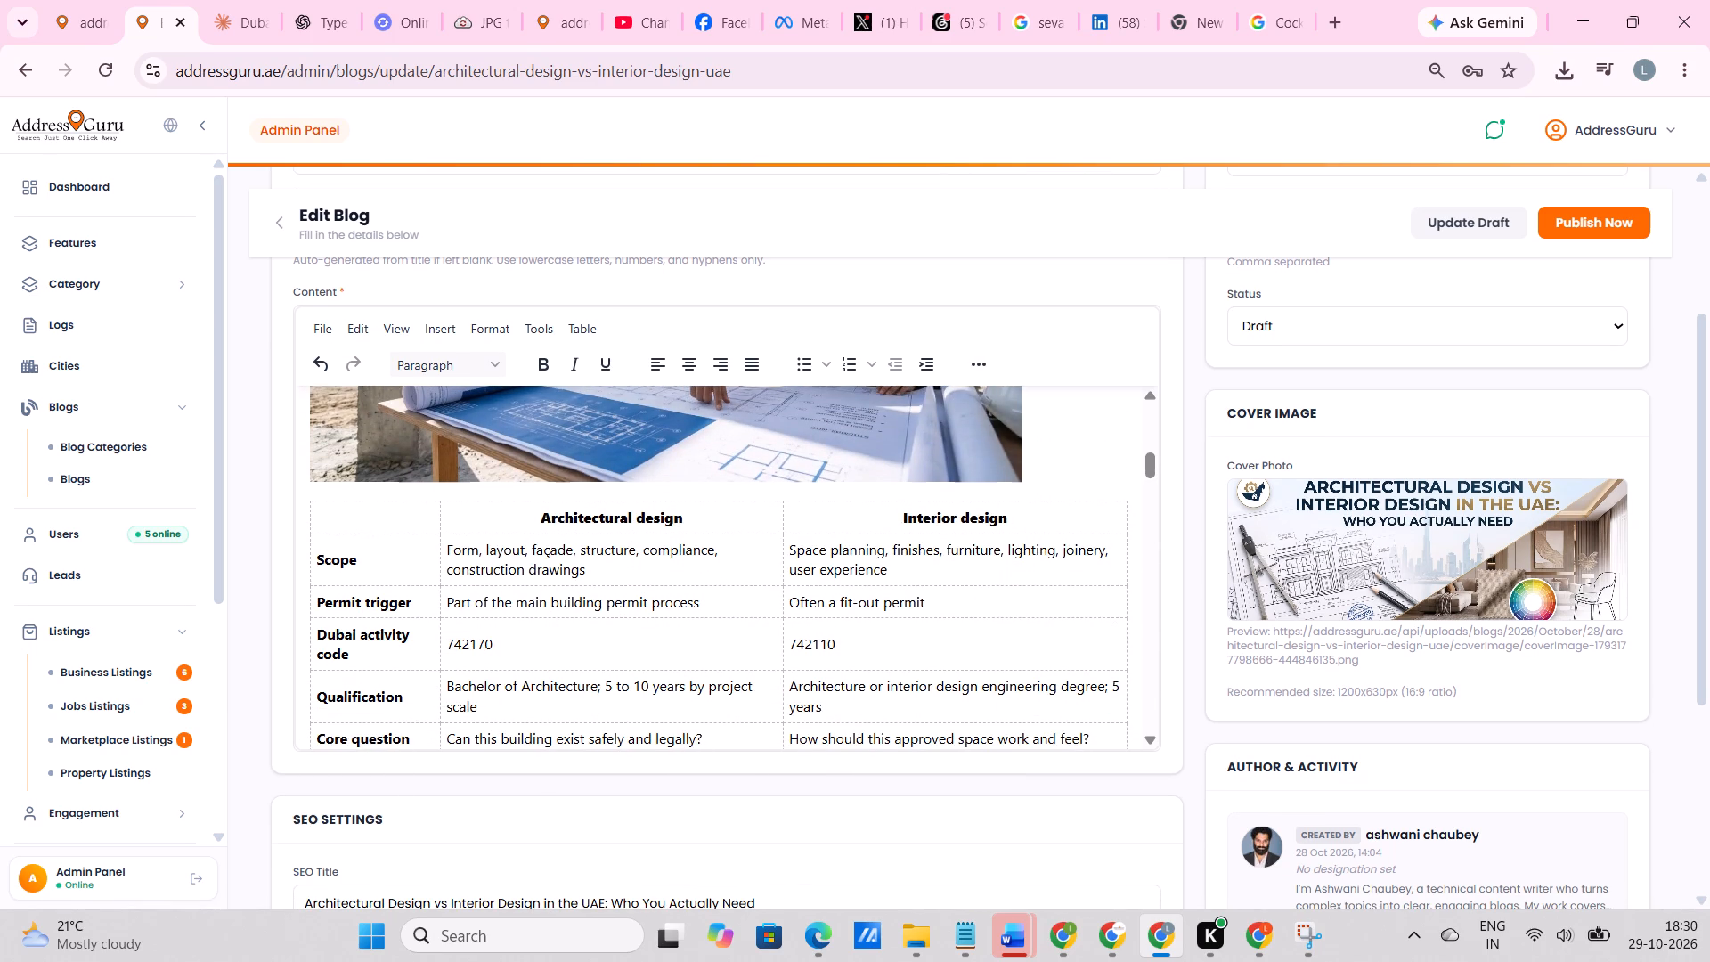
{"action": "scroll", "coordinate": [954, 542], "scroll_direction": "down", "scroll_amount": 1}
{"action": "triple_click", "coordinate": [936, 520]}
{"action": "key", "text": "ctrl+c"}
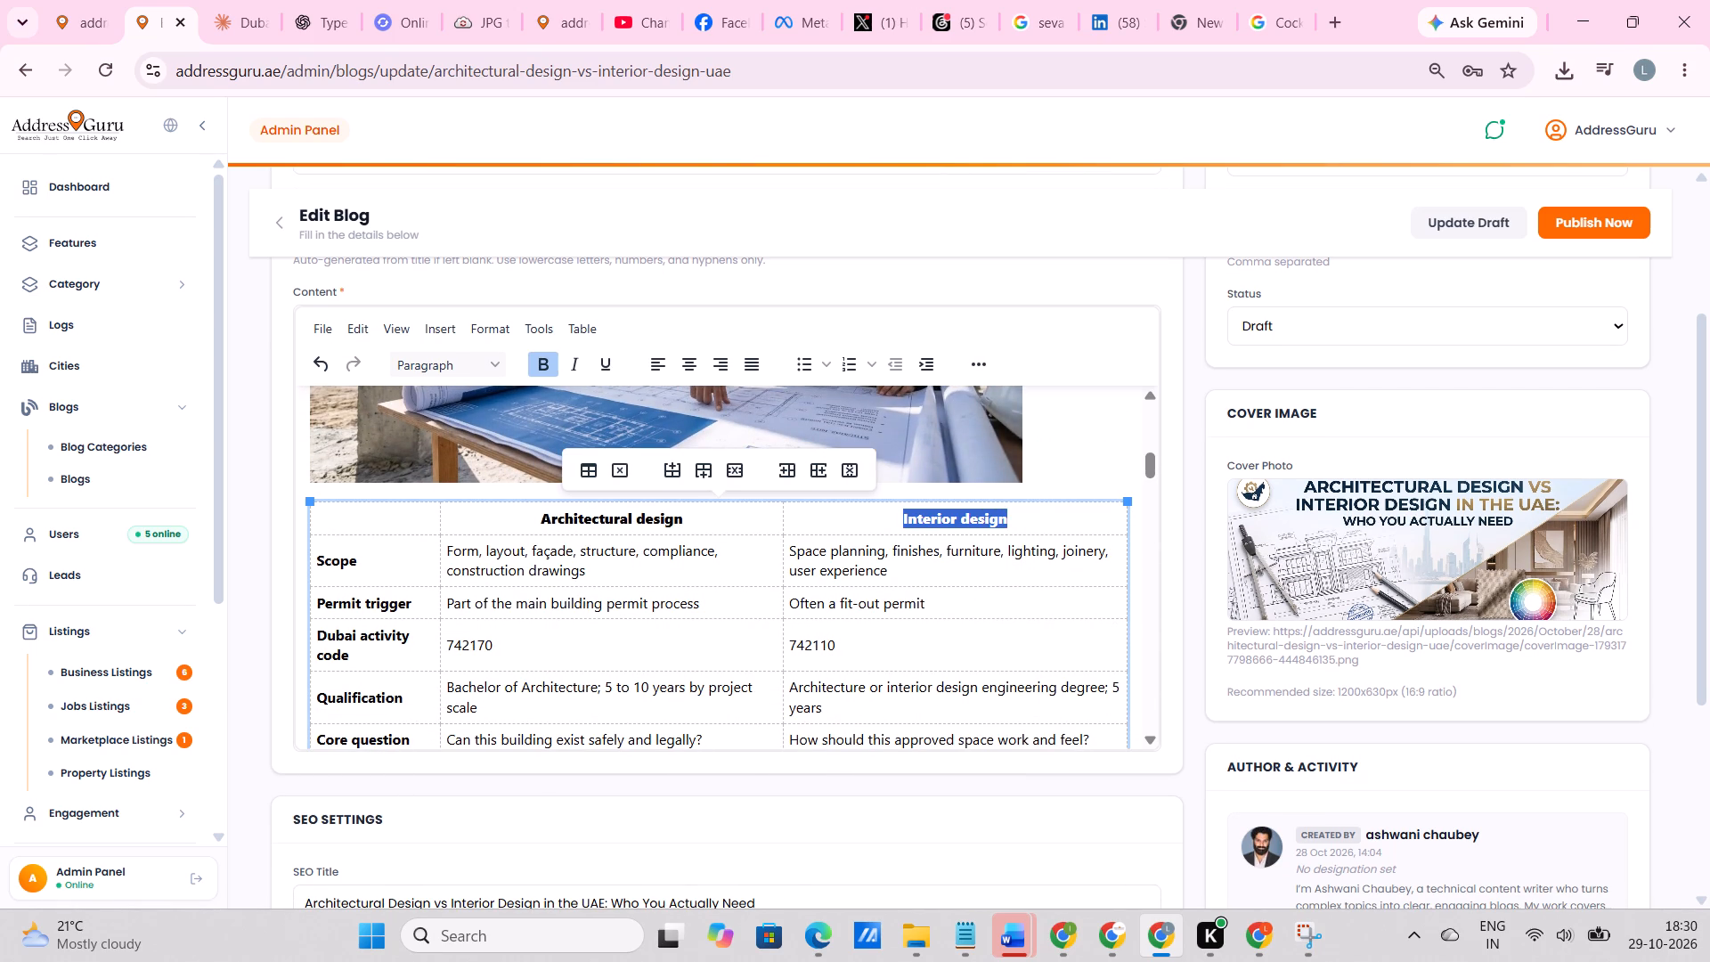
{"action": "key", "text": "ctrl+f"}
{"action": "key", "text": "ctrl+v"}
{"action": "scroll", "coordinate": [1018, 580], "scroll_direction": "down", "scroll_amount": 1}
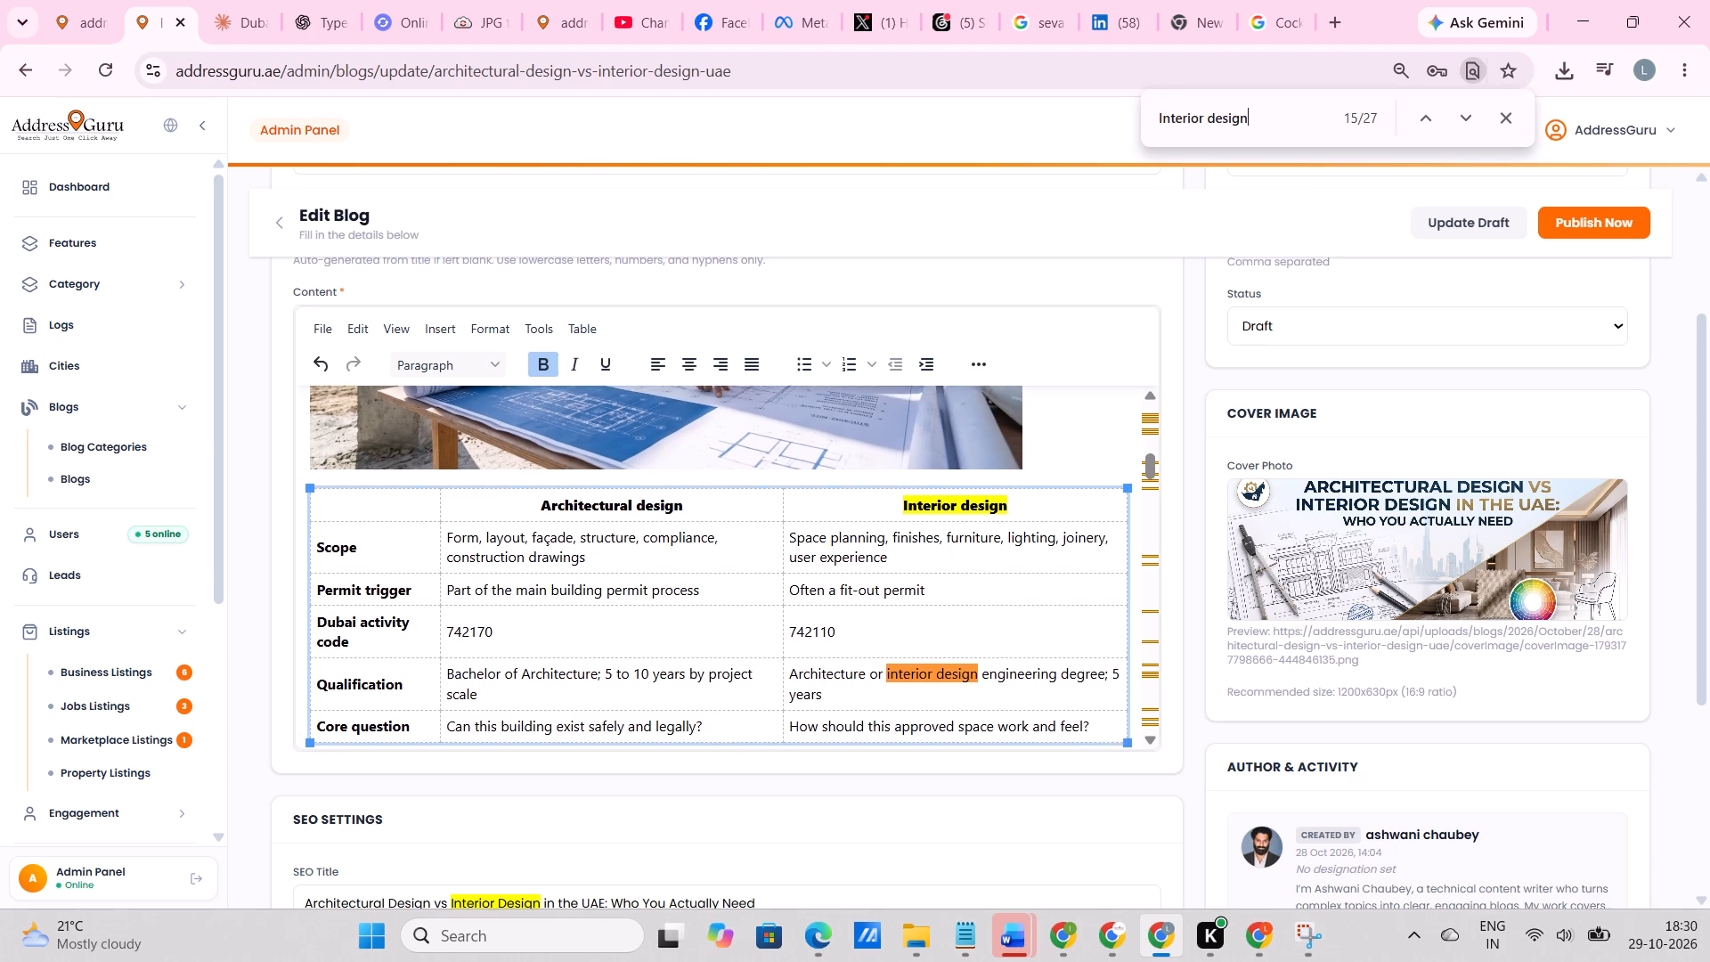
{"action": "scroll", "coordinate": [1021, 581], "scroll_direction": "down", "scroll_amount": 2}
{"action": "scroll", "coordinate": [1022, 581], "scroll_direction": "up", "scroll_amount": 7}
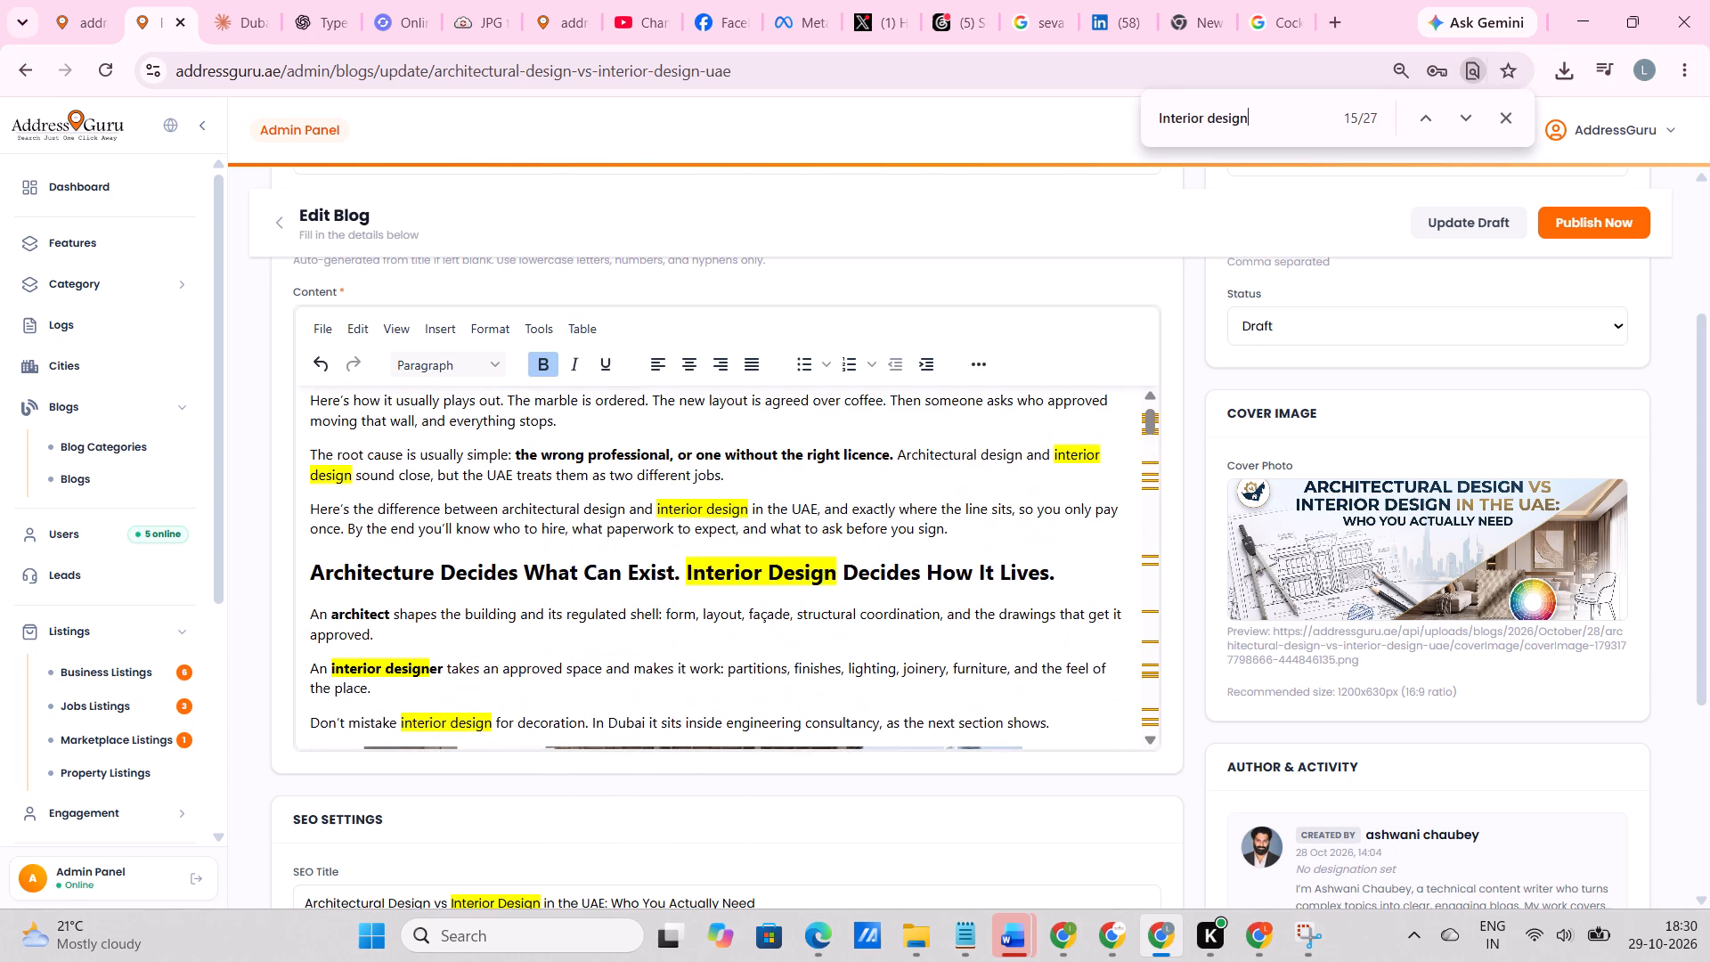
{"action": "scroll", "coordinate": [1011, 591], "scroll_direction": "up", "scroll_amount": 1}
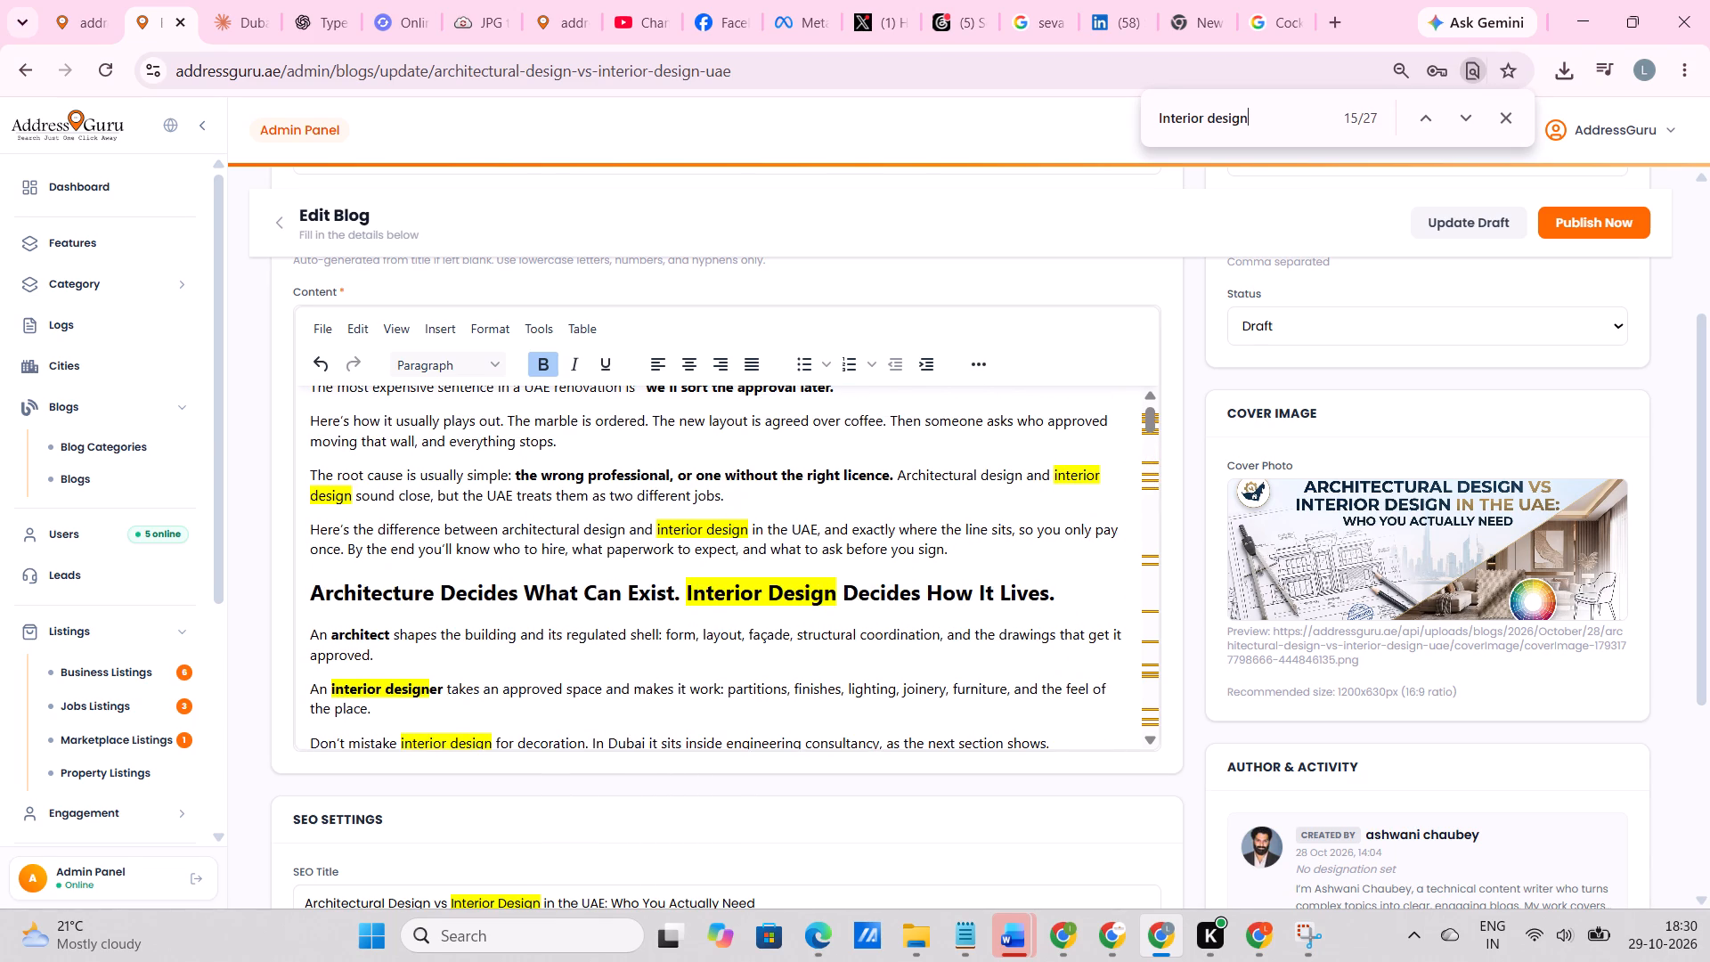
{"action": "left_click_drag", "start_coordinate": [657, 526], "coordinate": [816, 513]}
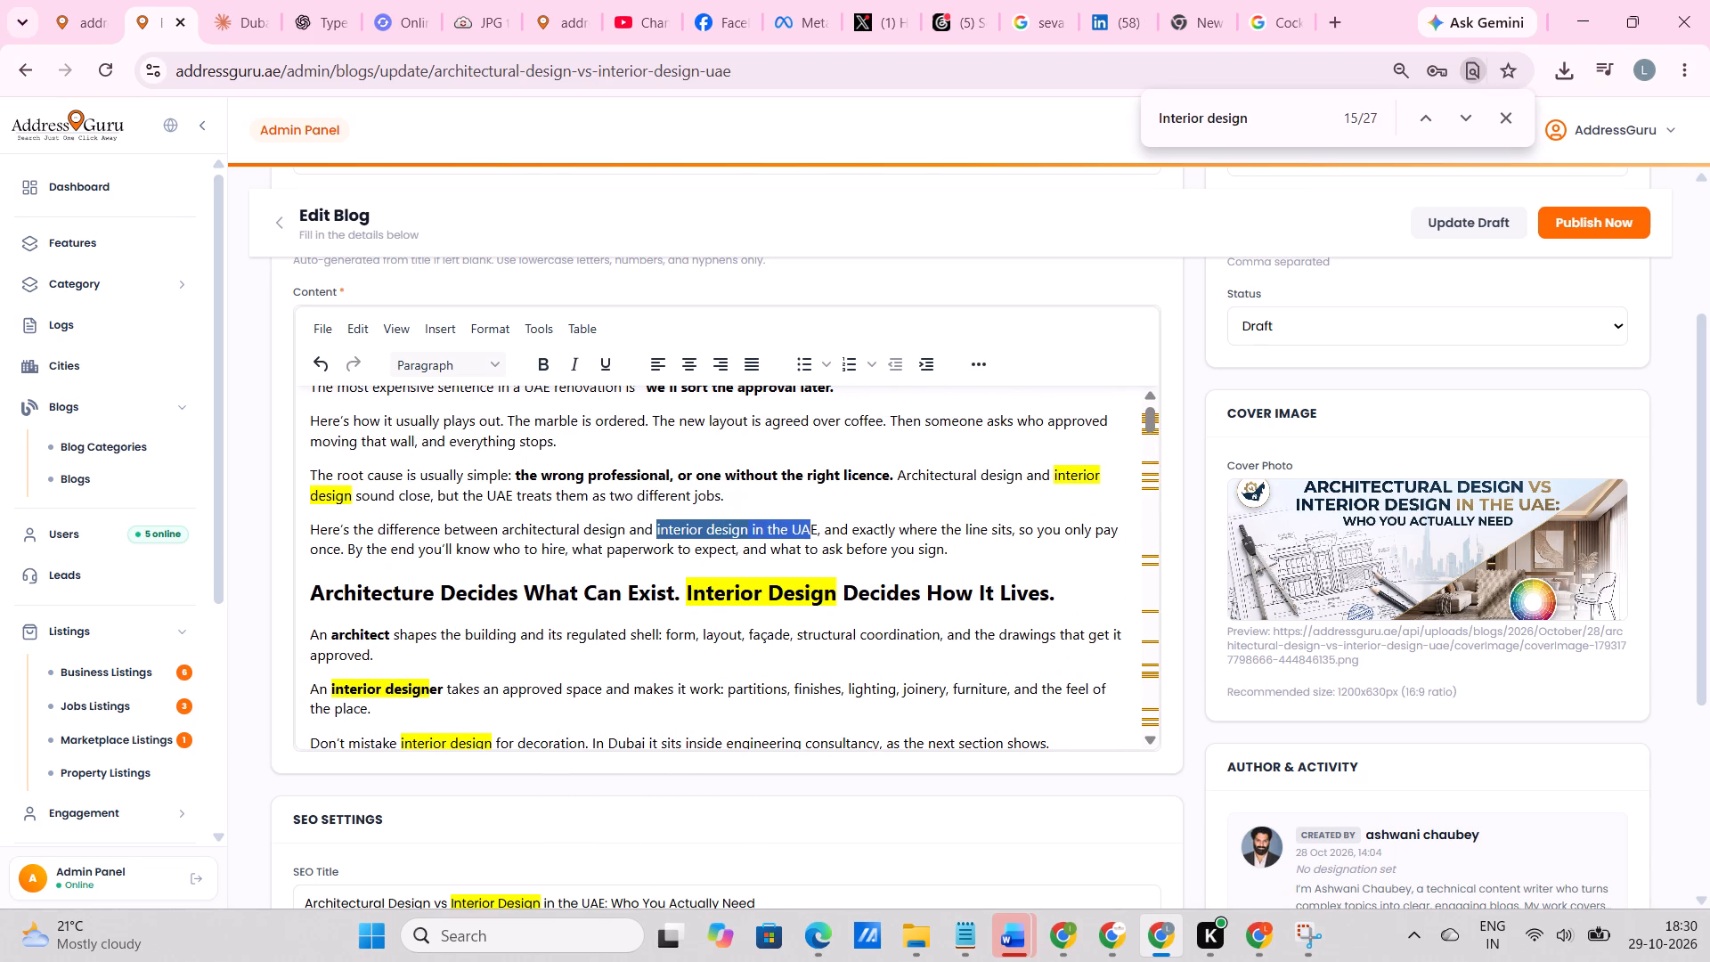
{"action": "left_click_drag", "start_coordinate": [816, 513], "coordinate": [818, 513]}
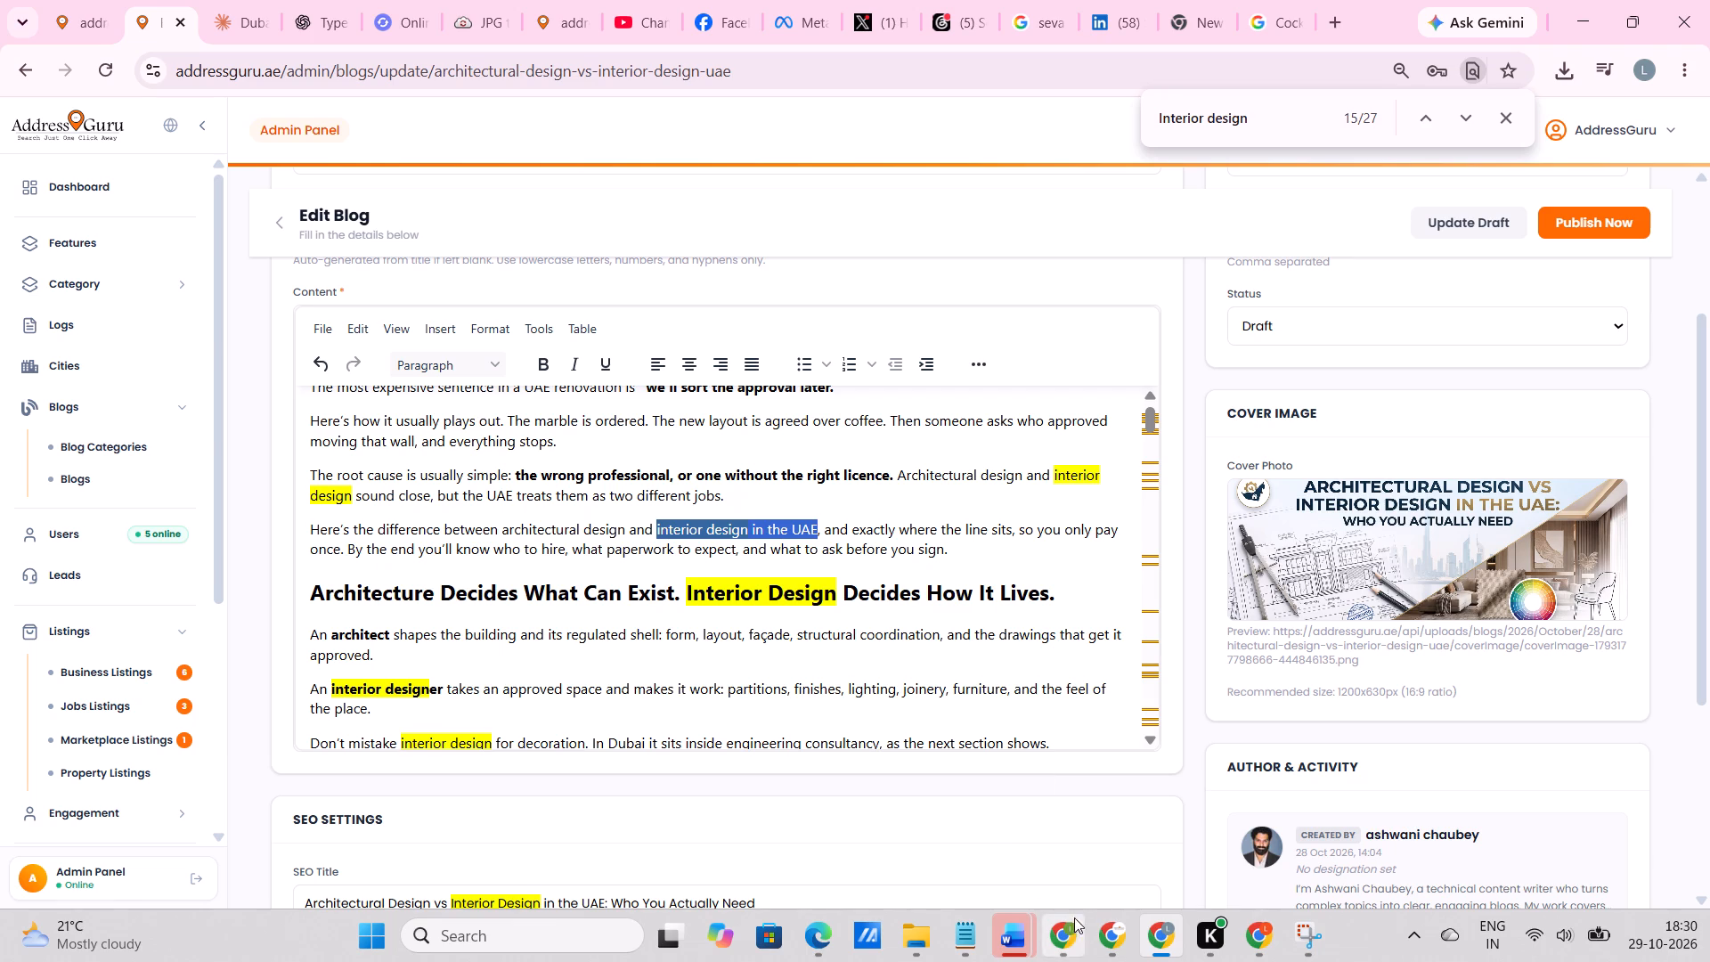
On the public AddressGuru site, search all categories for "int", open the Interior Design page for Ajman and copy its URL.
{"action": "left_click", "coordinate": [1108, 932]}
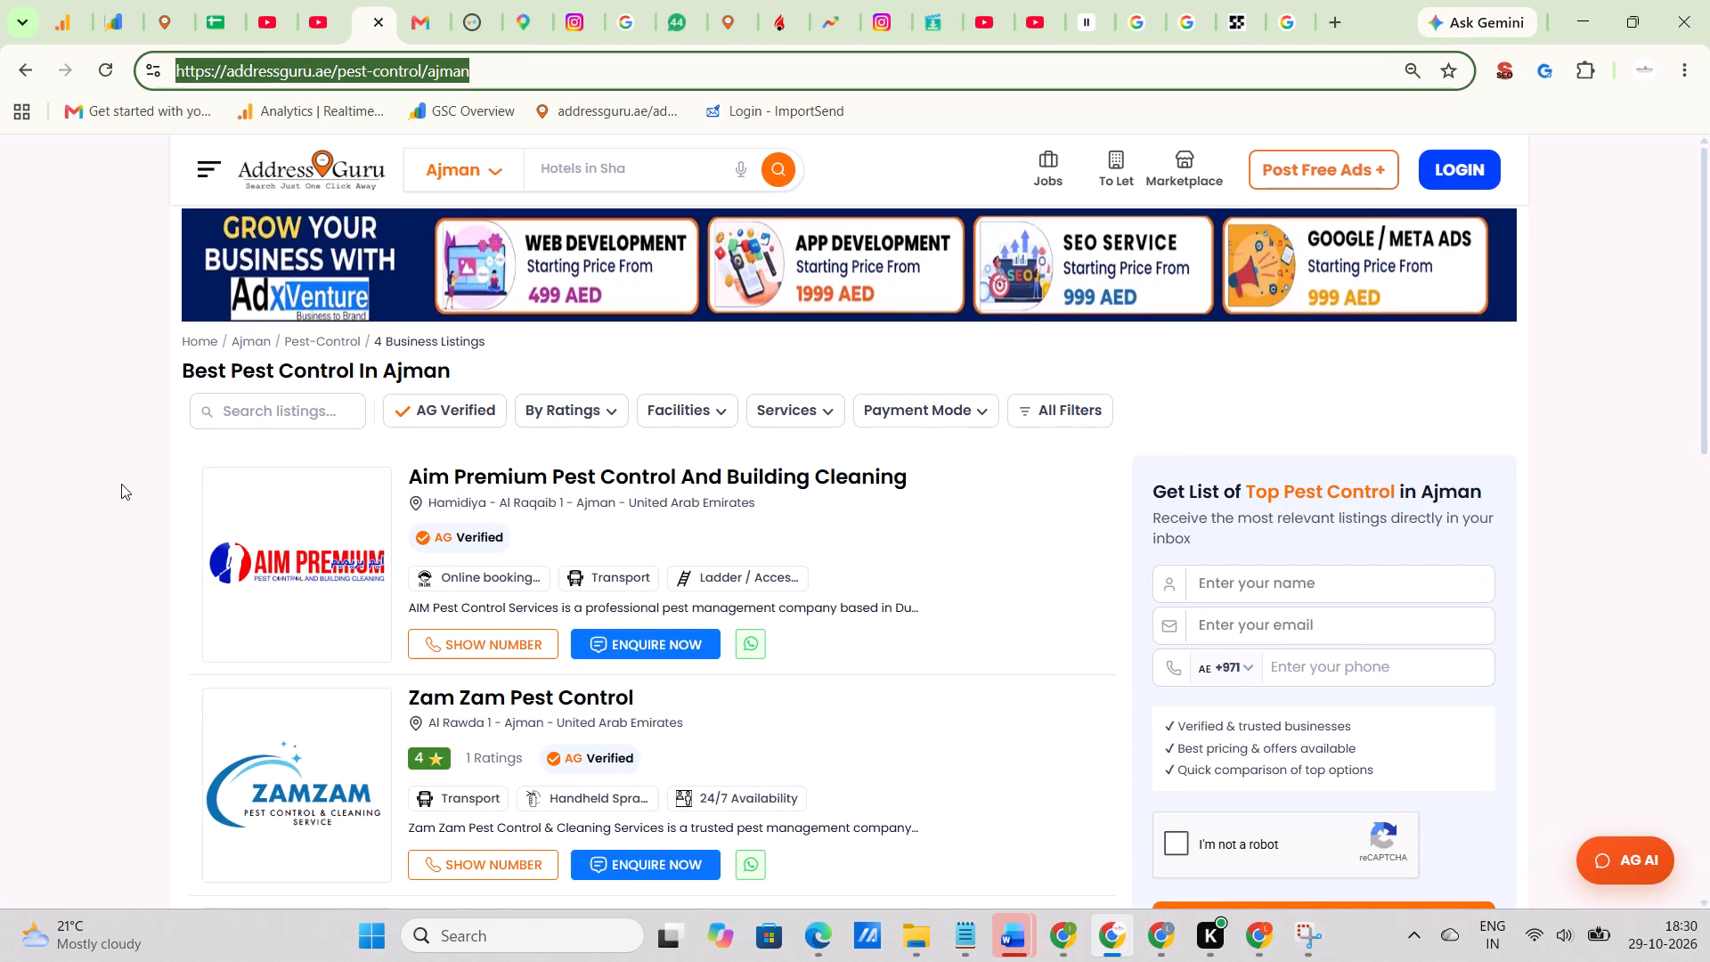
{"action": "left_click", "coordinate": [4, 73]}
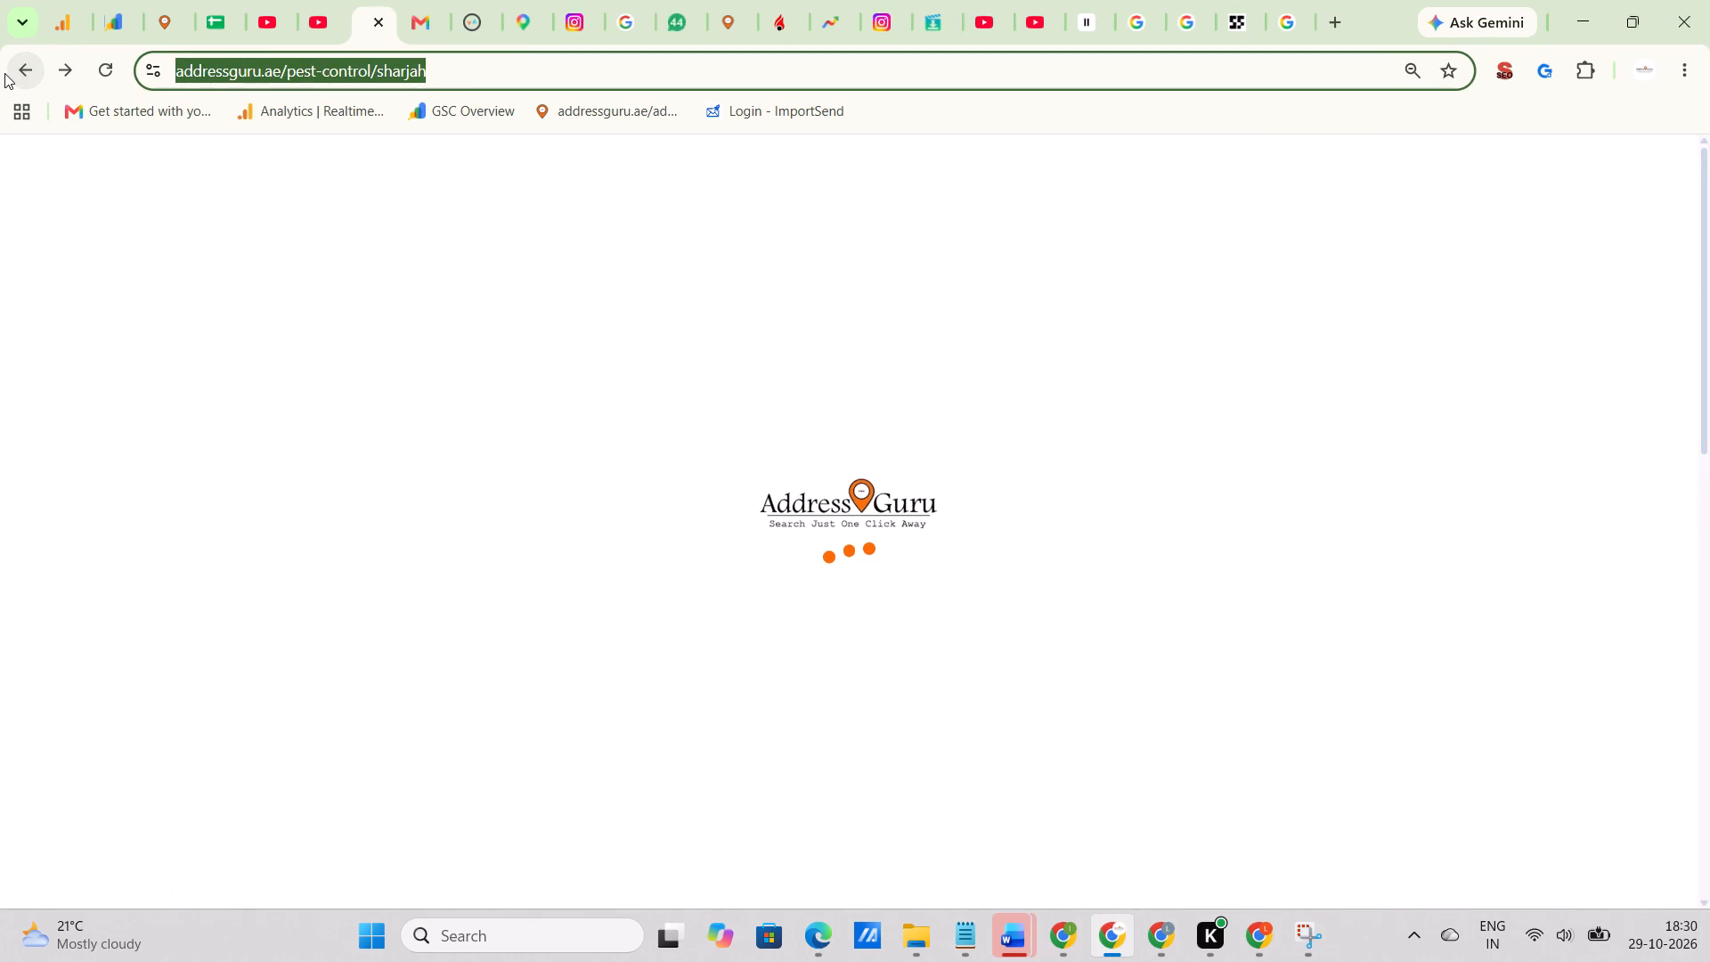
{"action": "left_click", "coordinate": [4, 73]}
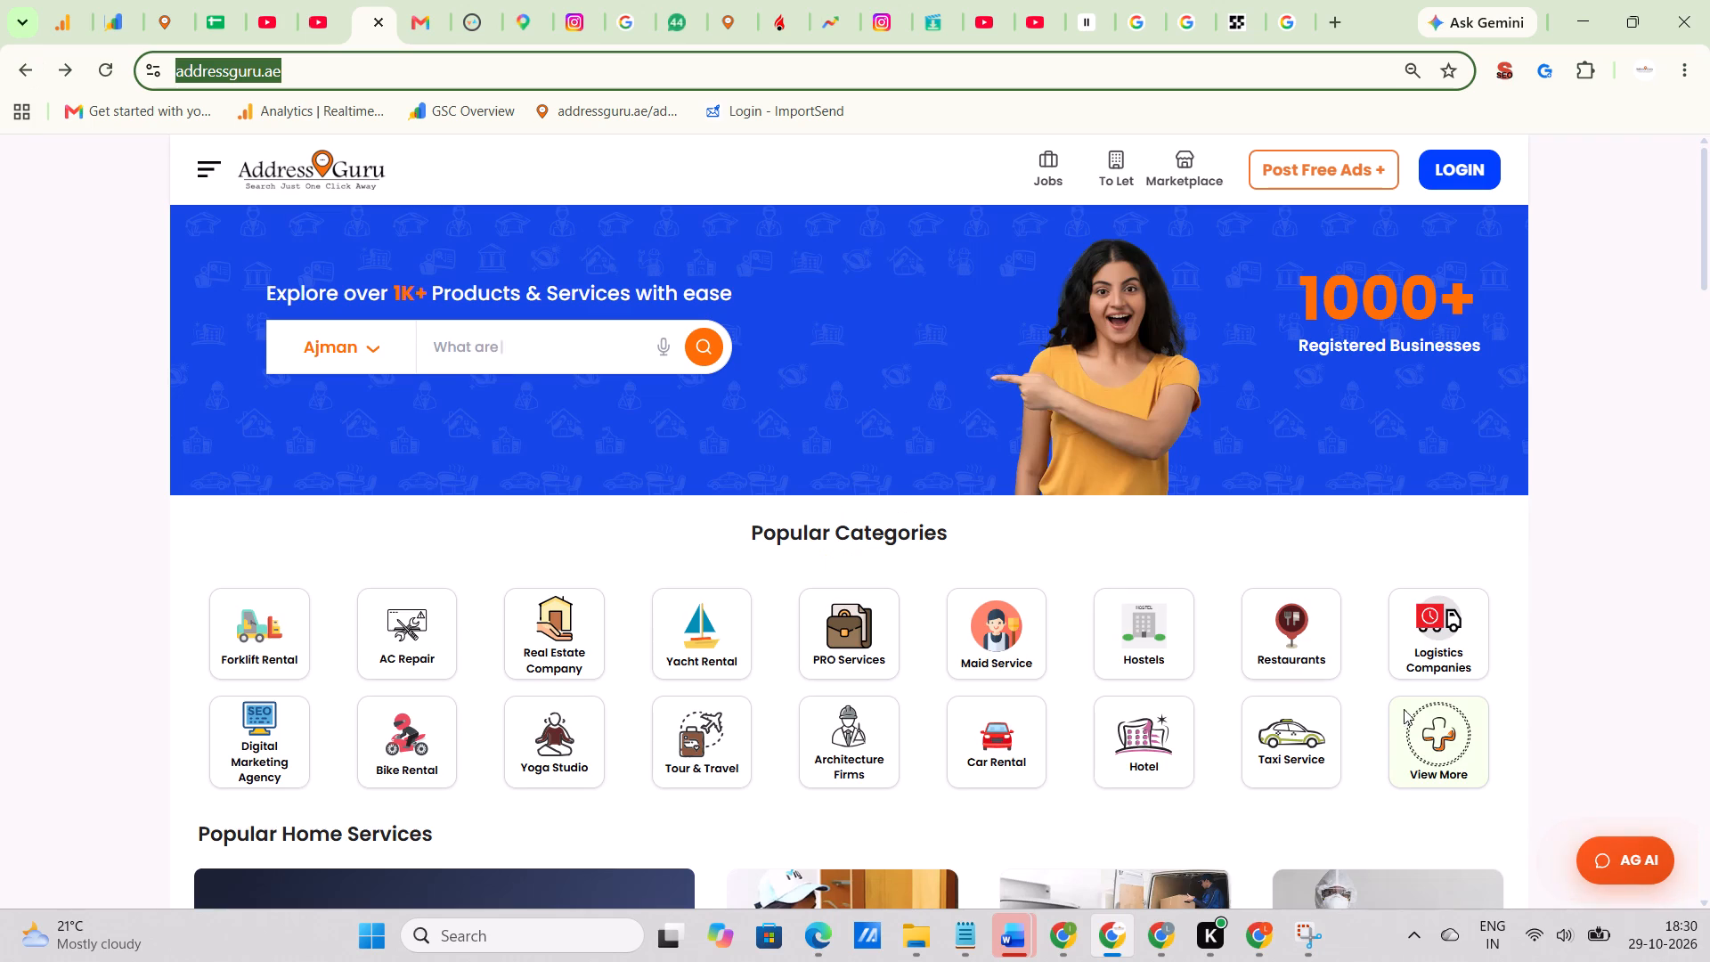
{"action": "left_click", "coordinate": [1455, 753]}
{"action": "left_click", "coordinate": [680, 167]}
{"action": "type", "text": "int"}
{"action": "left_click", "coordinate": [689, 279]}
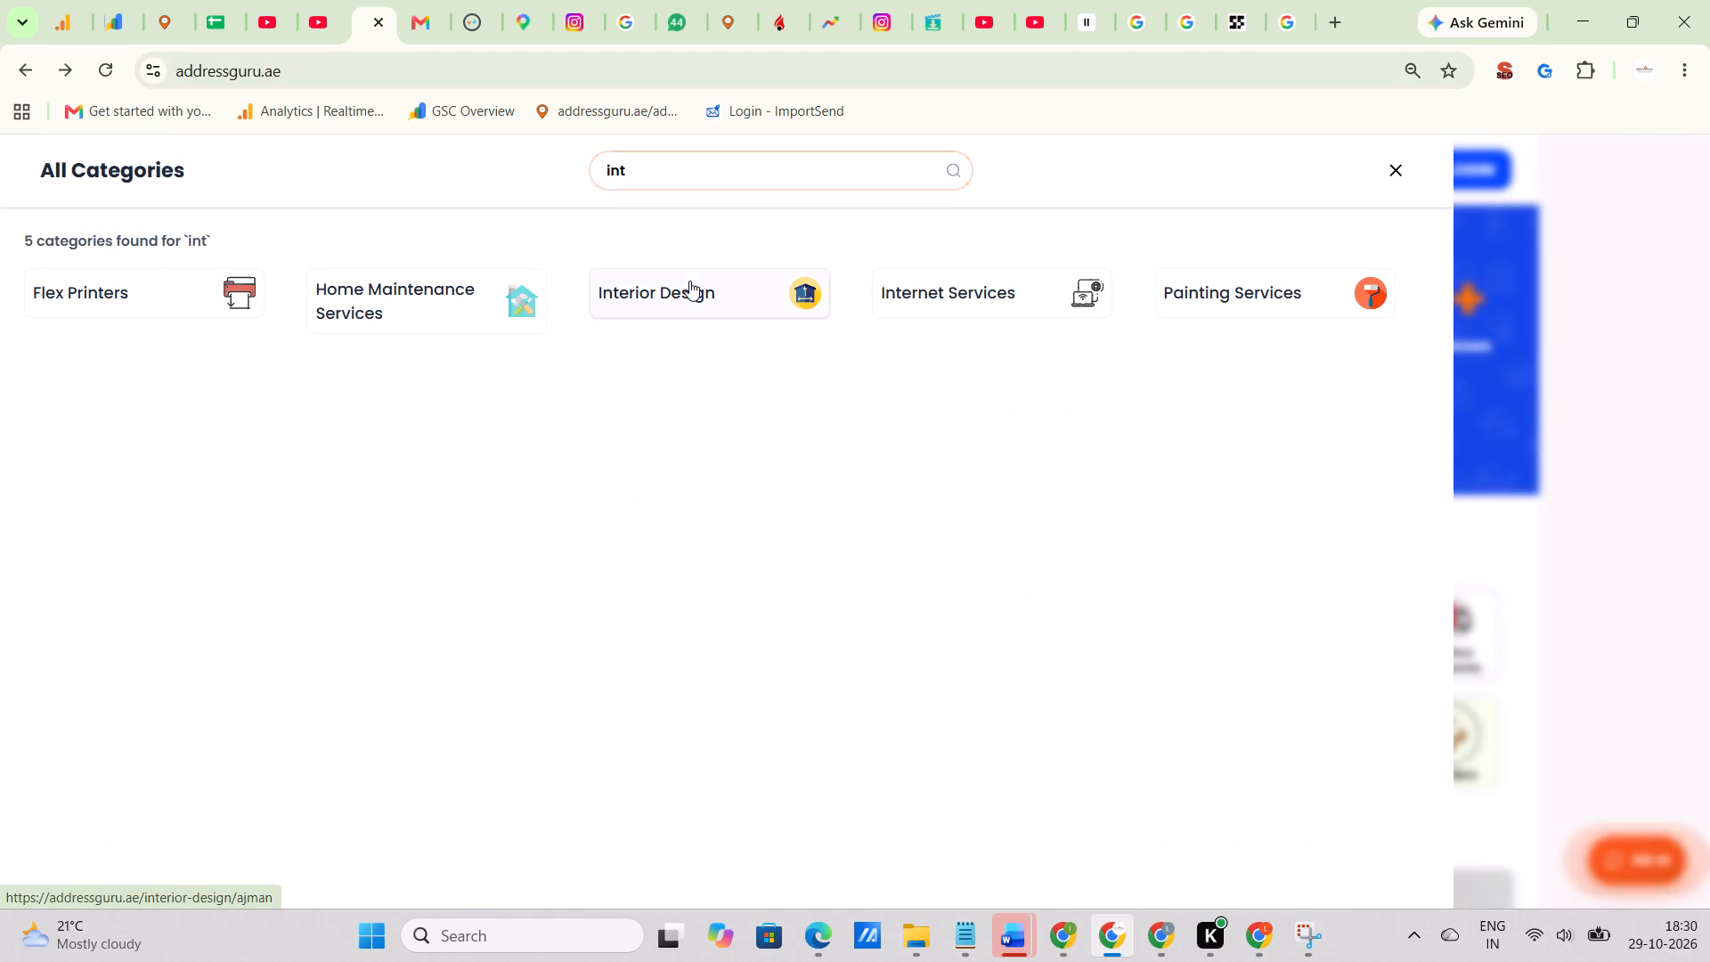
{"action": "double_click", "coordinate": [579, 70]}
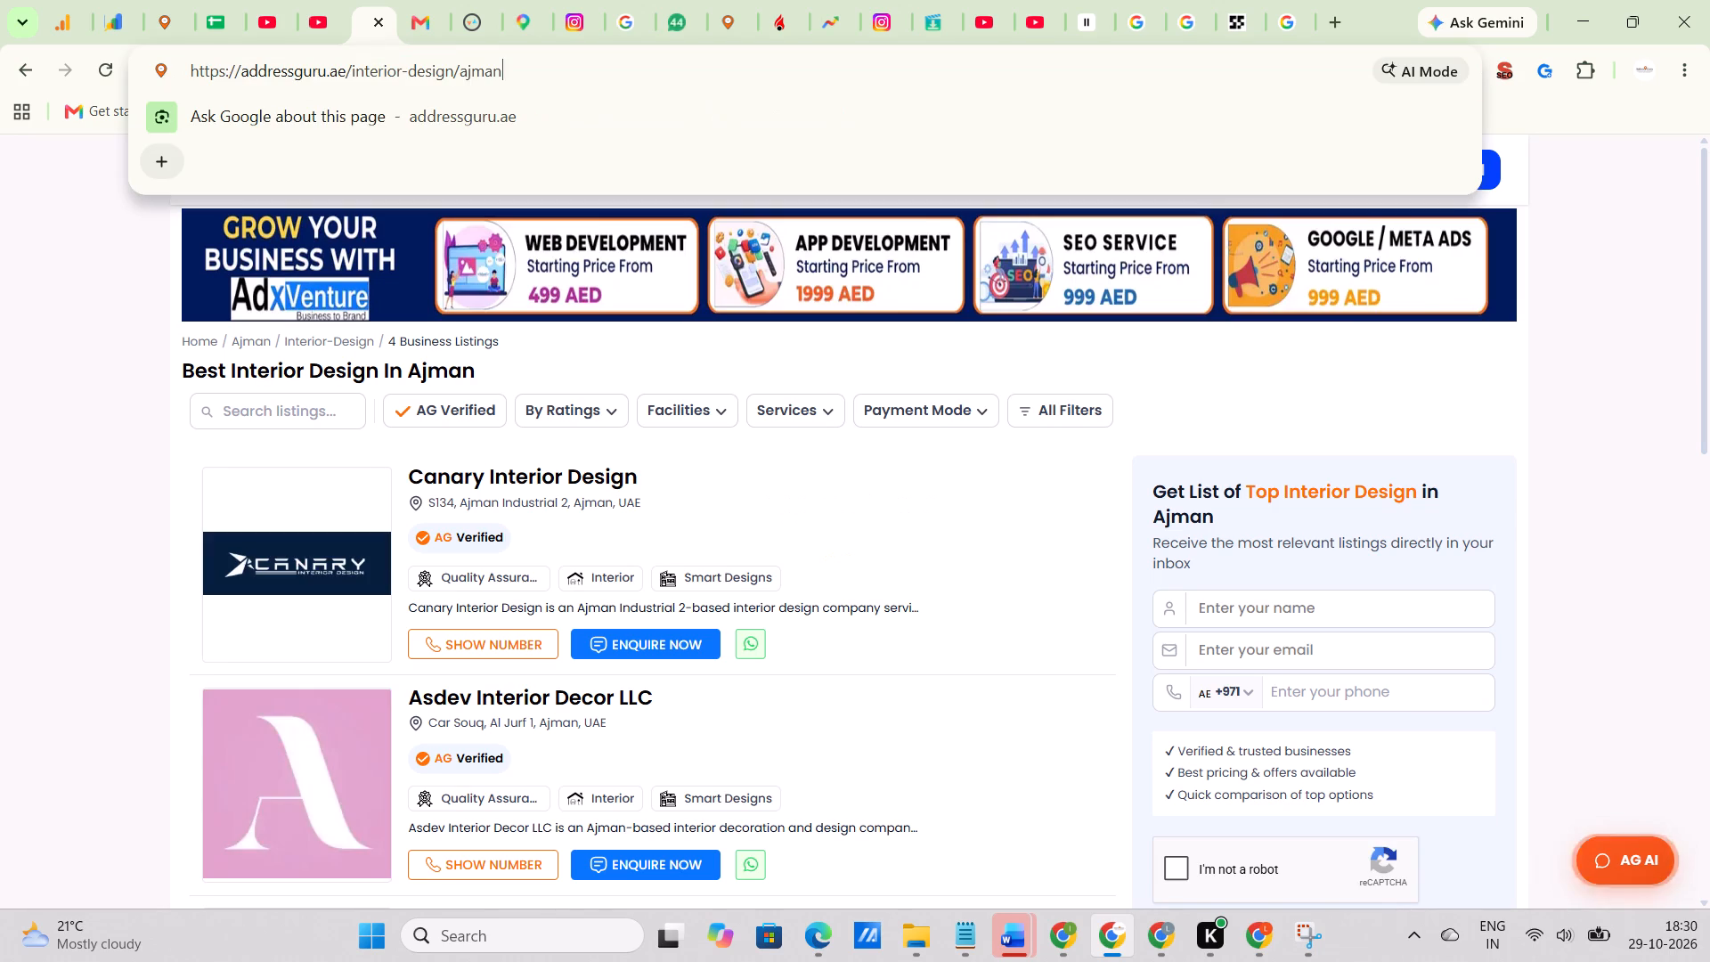
{"action": "key", "text": "ctrl+a"}
{"action": "key", "text": "ctrl+c"}
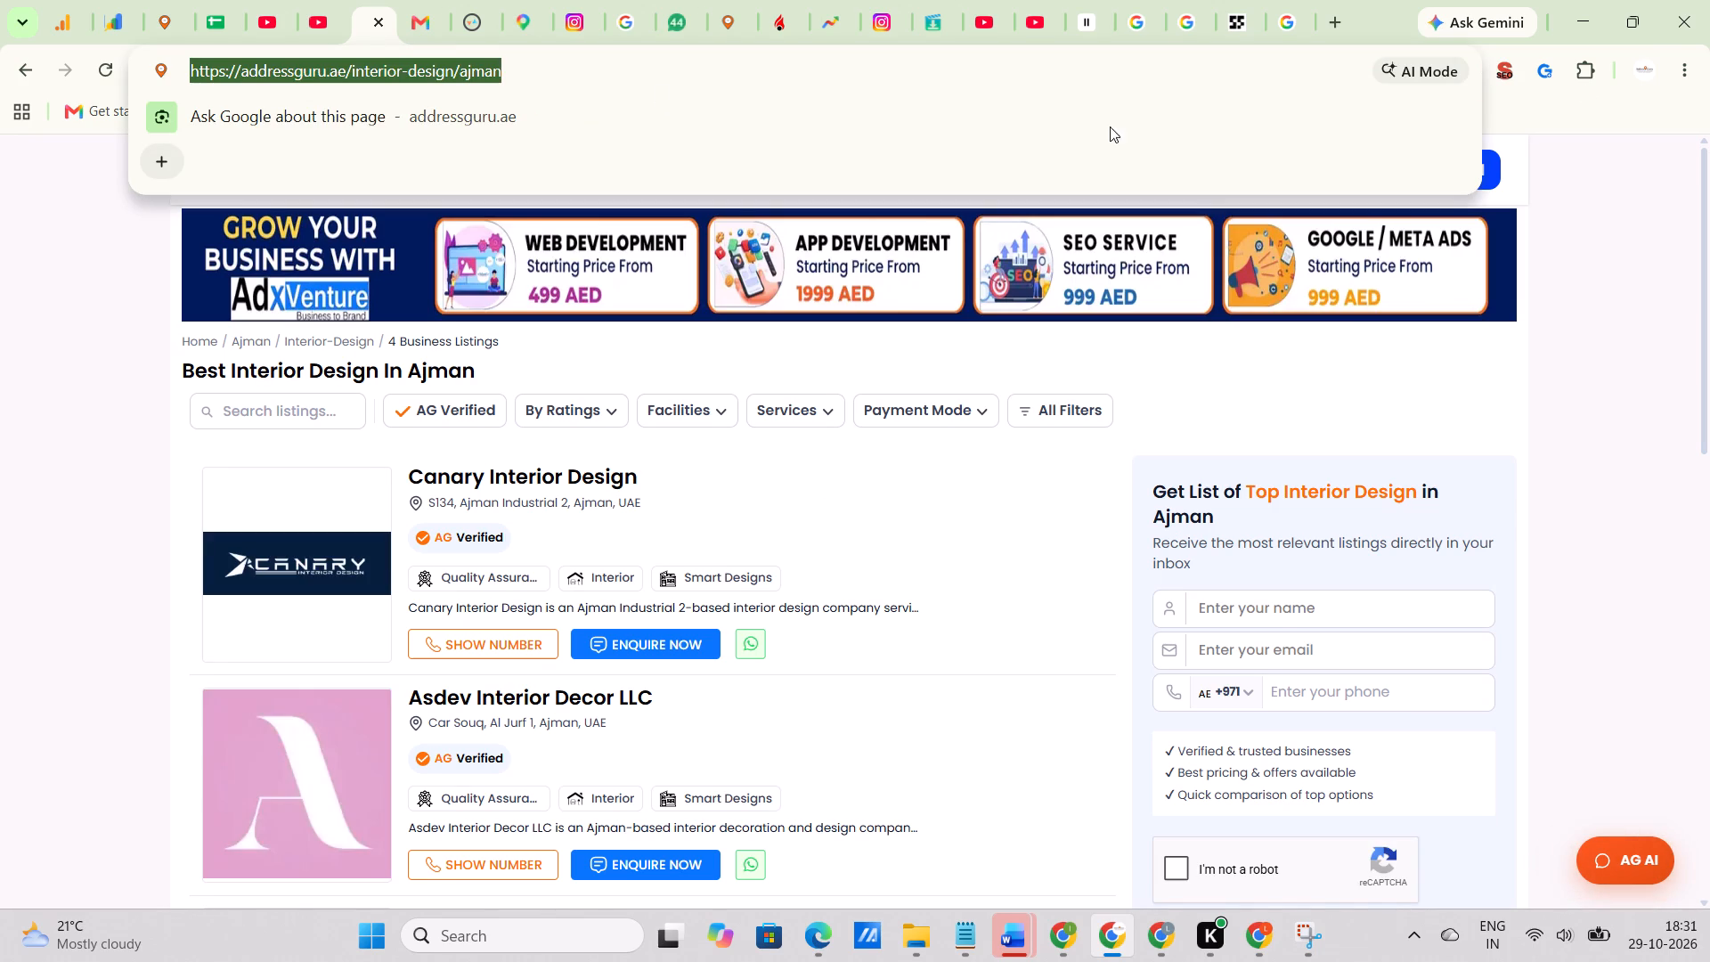
{"action": "left_click", "coordinate": [1579, 0]}
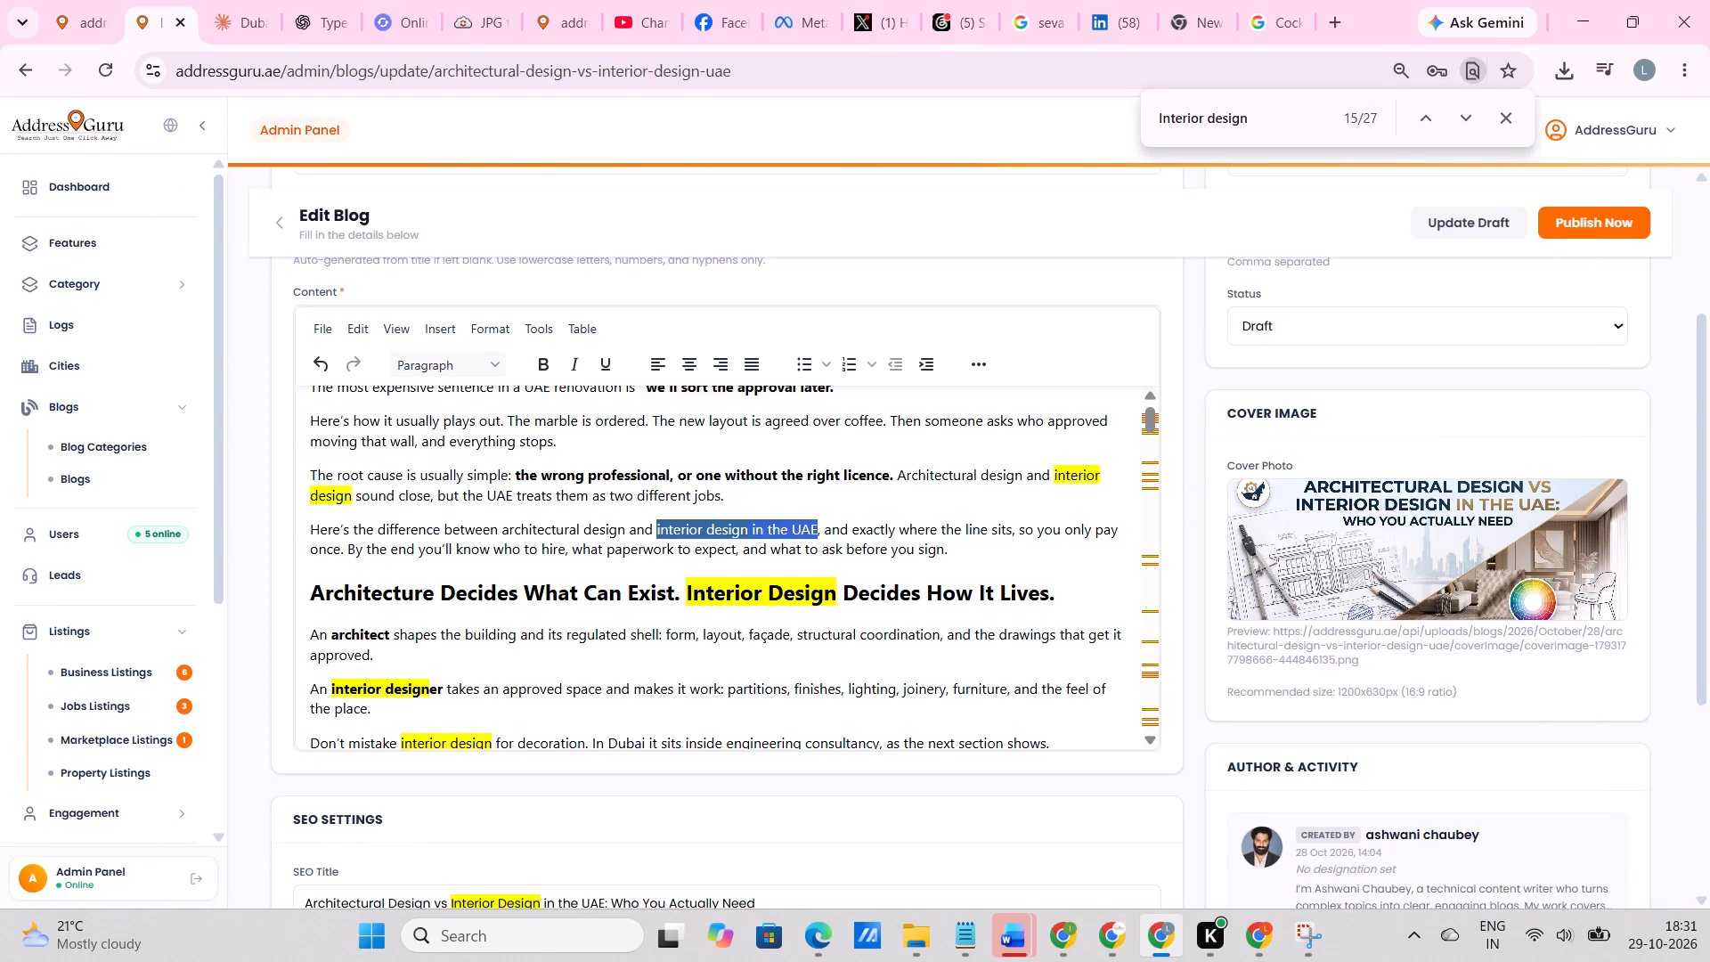
{"action": "right_click", "coordinate": [762, 536]}
{"action": "left_click", "coordinate": [818, 554]}
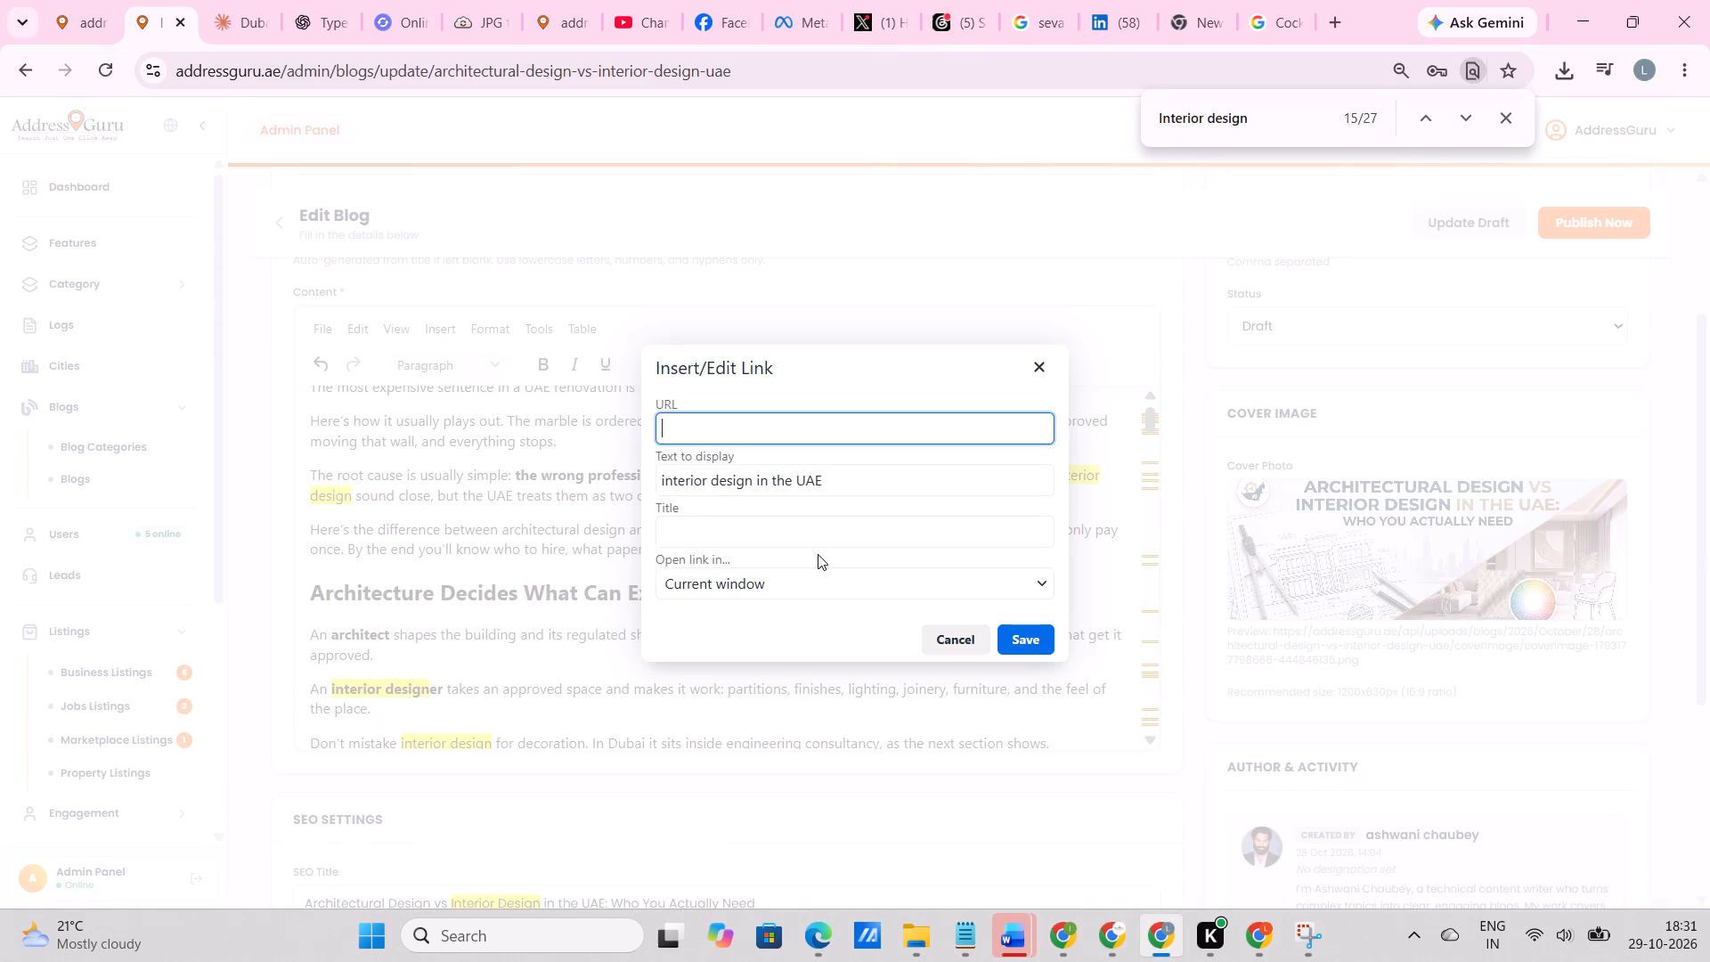
{"action": "key", "text": "ctrl+v"}
{"action": "double_click", "coordinate": [934, 420]}
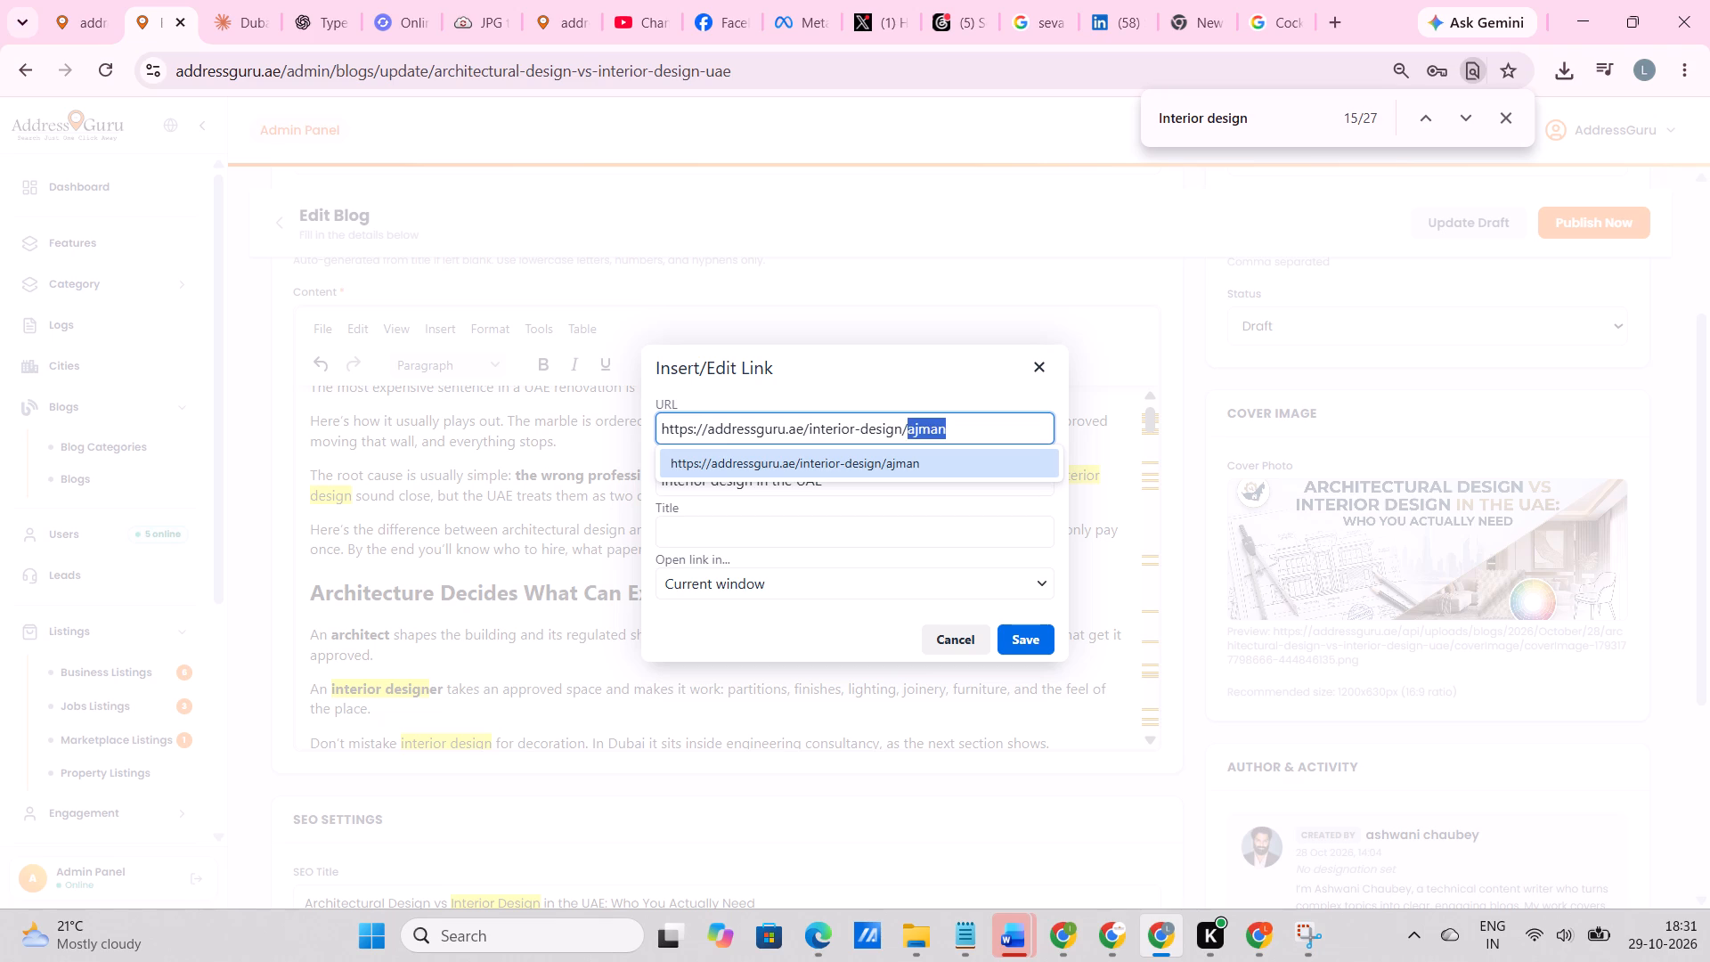
{"action": "type", "text": "dun"}
{"action": "key", "text": "BackSpace"}
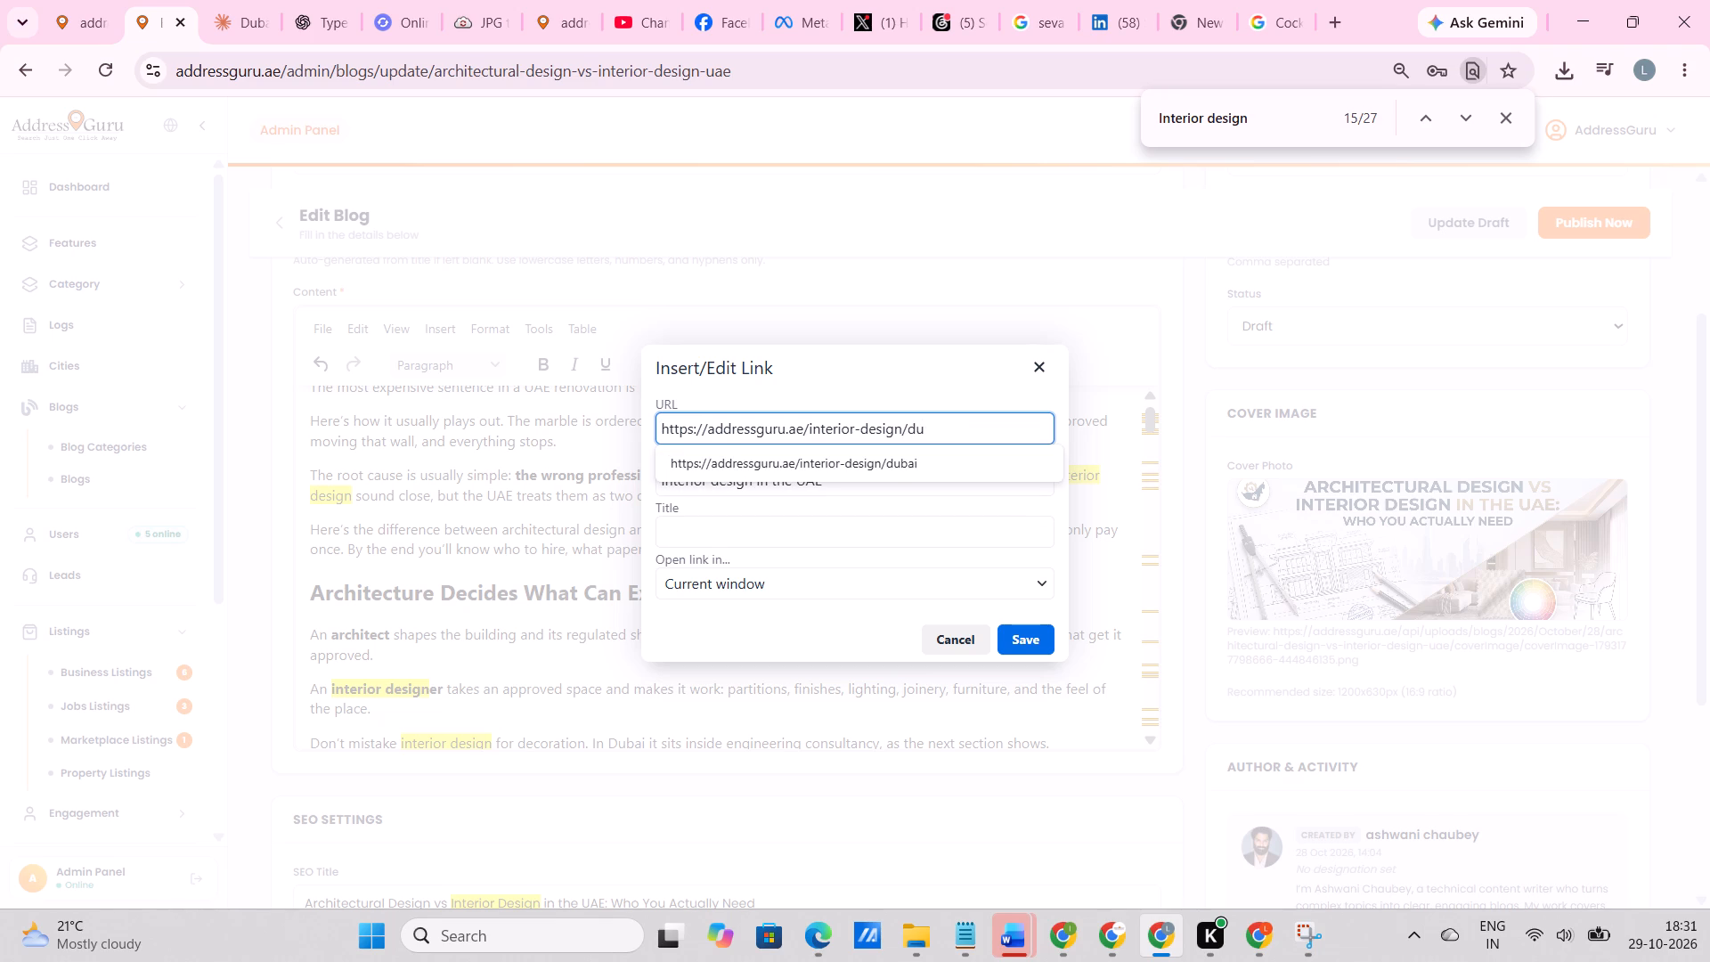
{"action": "type", "text": "bao"}
{"action": "key", "text": "BackSpace"}
{"action": "key", "text": "i"}
{"action": "left_click", "coordinate": [826, 598]}
{"action": "left_click", "coordinate": [816, 643]}
{"action": "left_click", "coordinate": [1021, 632]}
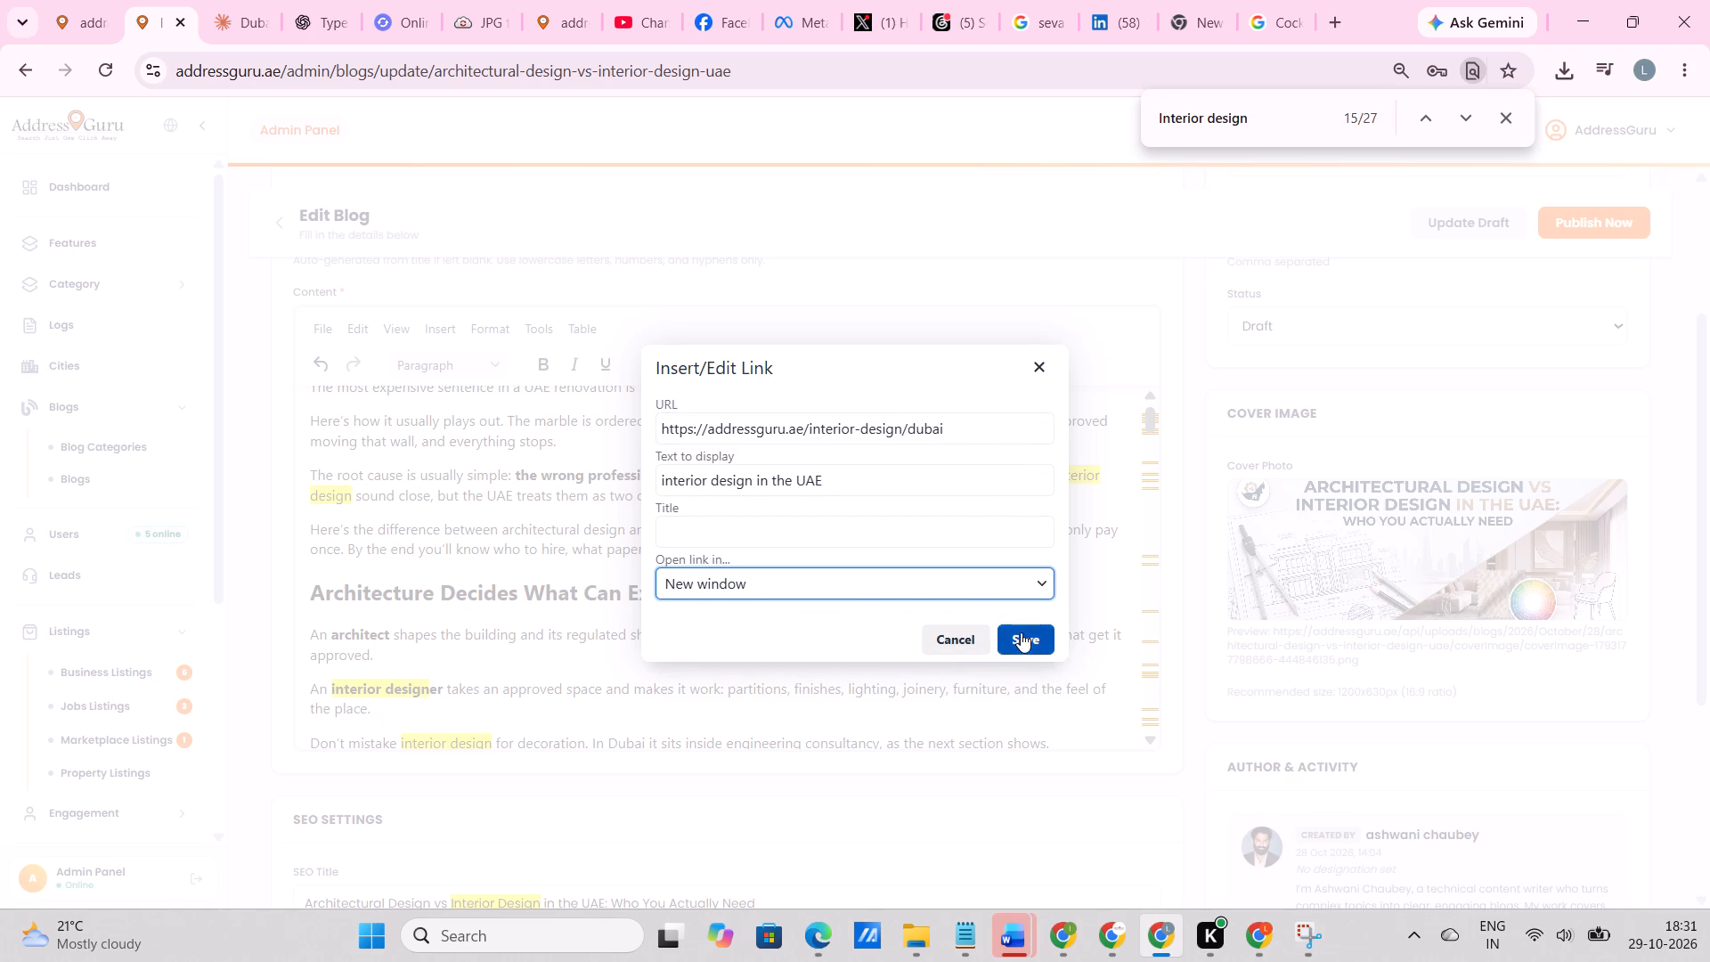
{"action": "left_click", "coordinate": [892, 623]}
Review the remaining "Interior design" mentions through the blog content down to the SEO settings.
{"action": "scroll", "coordinate": [895, 623], "scroll_direction": "down", "scroll_amount": 1}
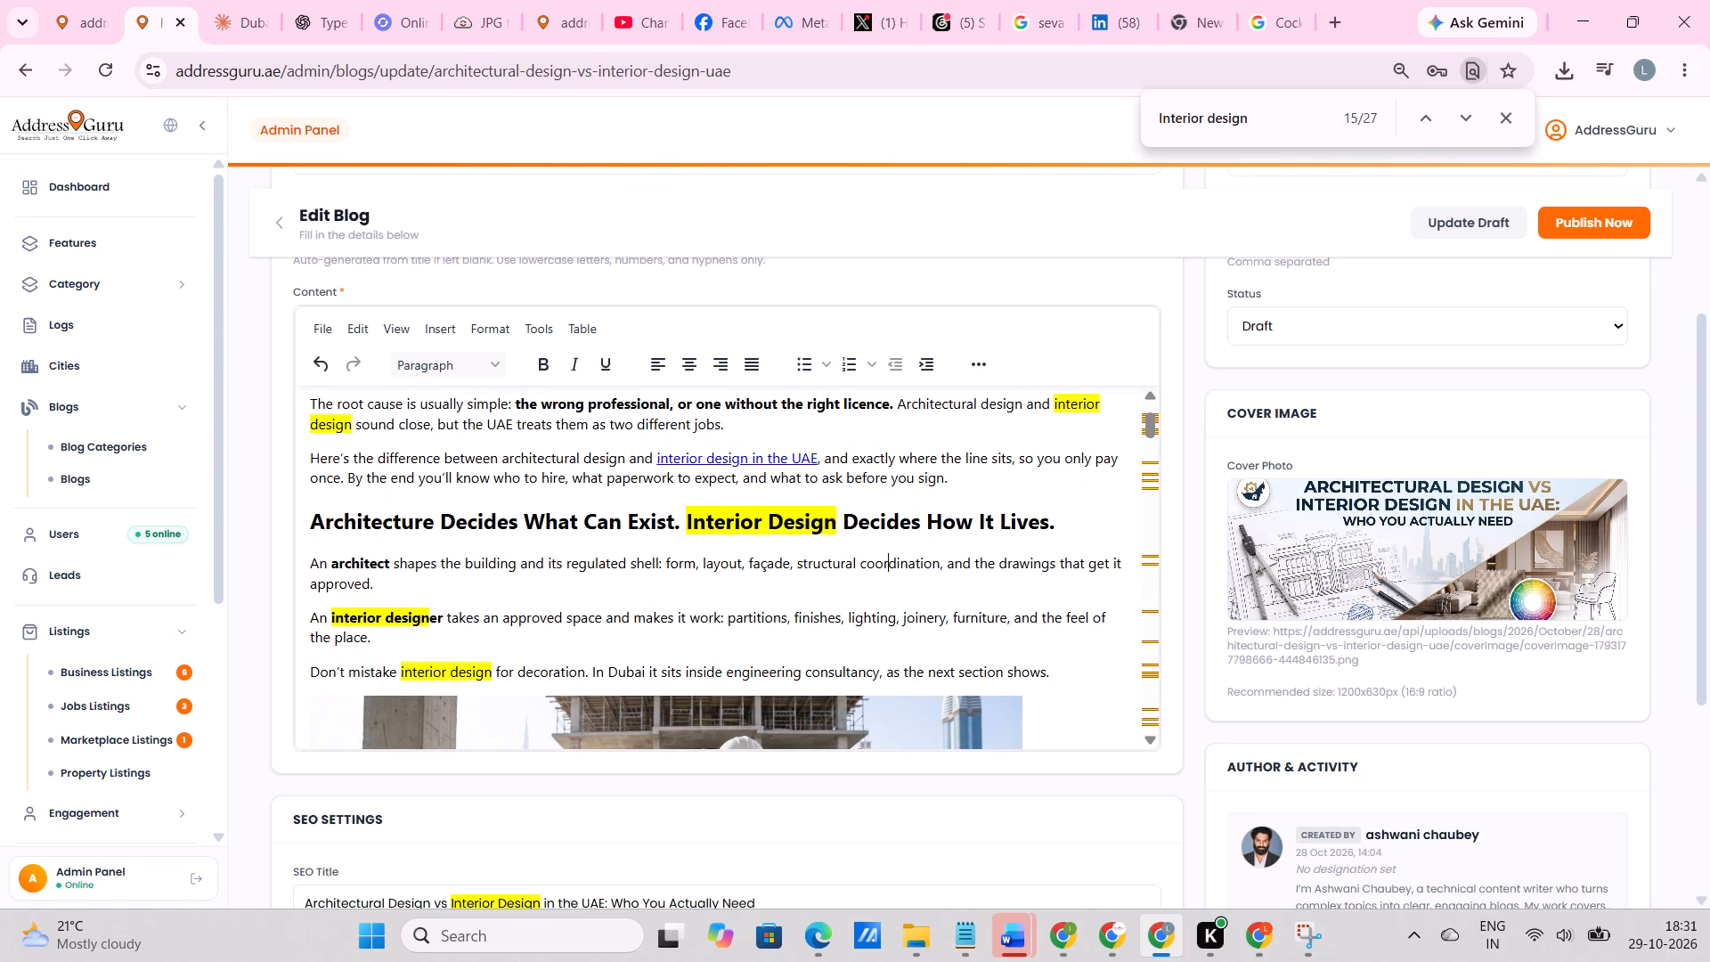
{"action": "scroll", "coordinate": [939, 547], "scroll_direction": "down", "scroll_amount": 8}
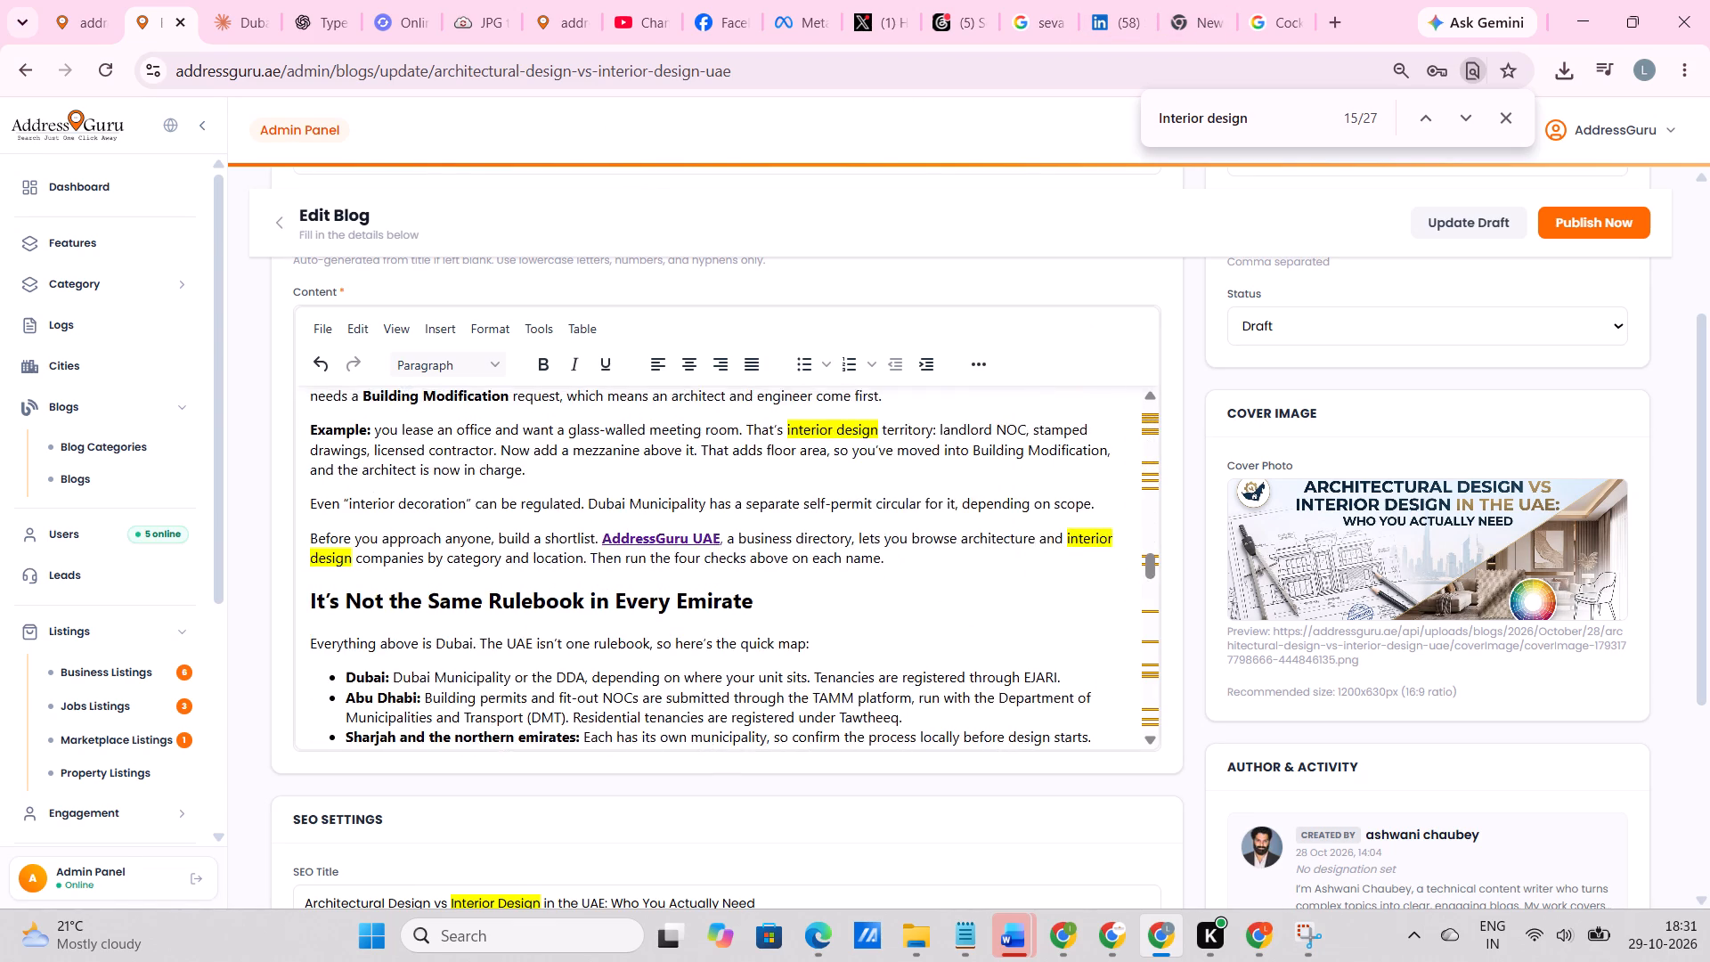
{"action": "scroll", "coordinate": [941, 549], "scroll_direction": "down", "scroll_amount": 7}
{"action": "scroll", "coordinate": [1258, 568], "scroll_direction": "down", "scroll_amount": 1}
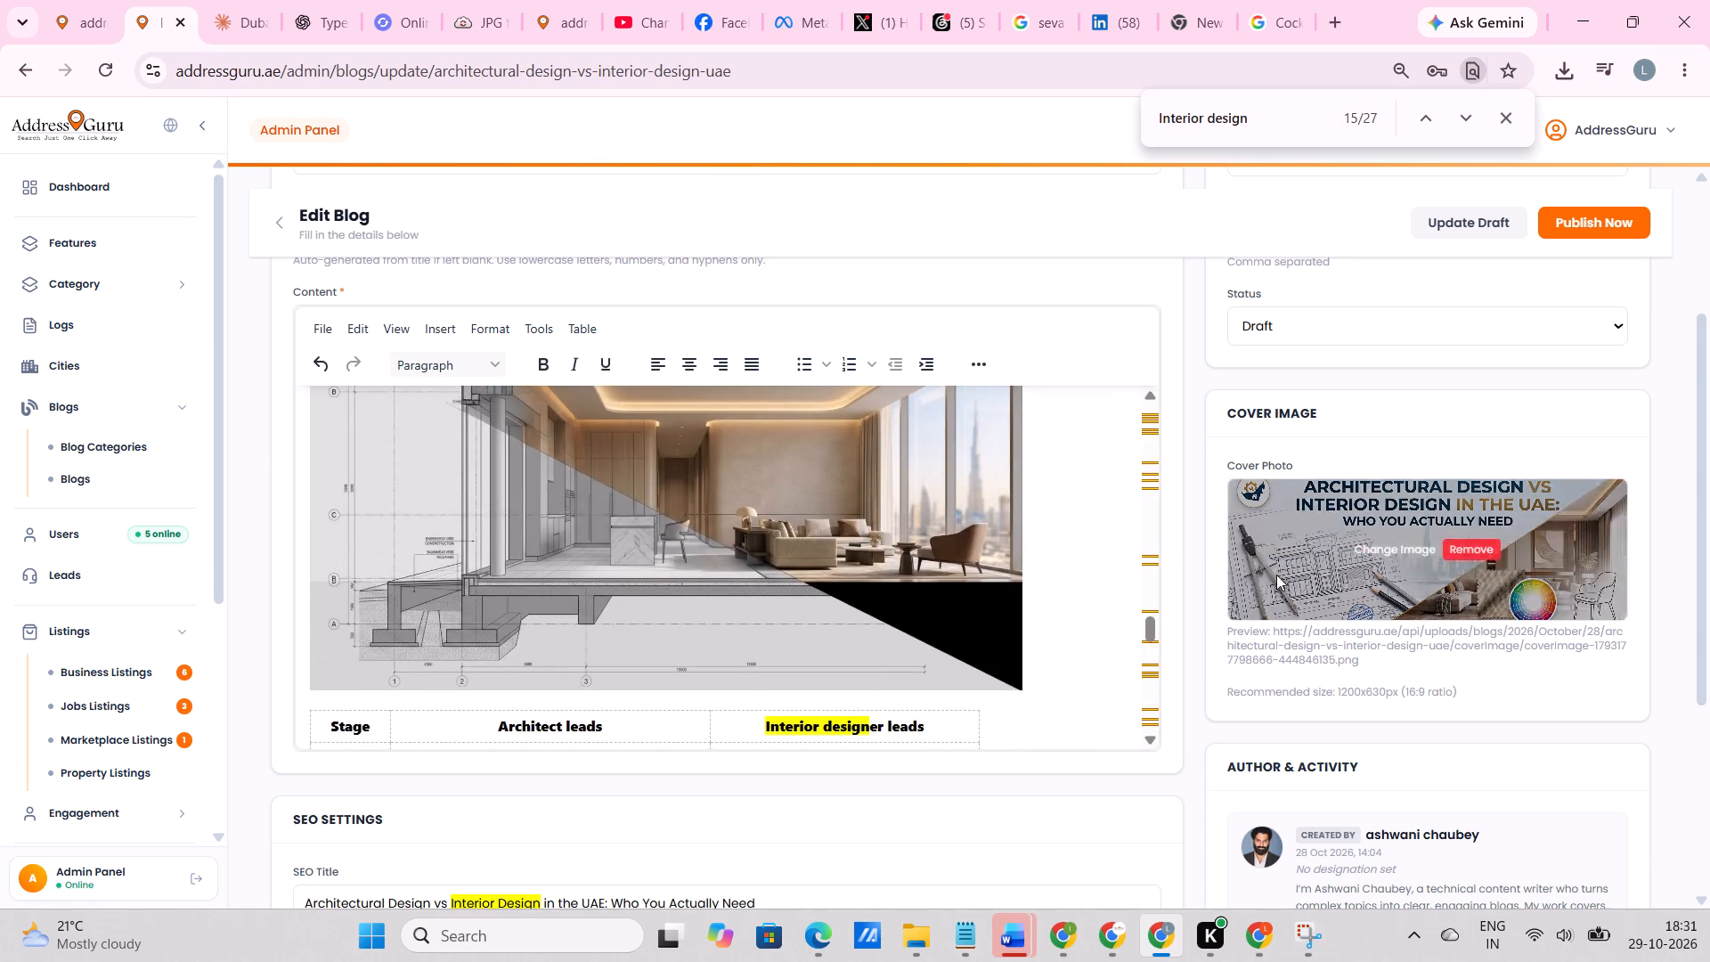
{"action": "scroll", "coordinate": [1276, 575], "scroll_direction": "down", "scroll_amount": 2}
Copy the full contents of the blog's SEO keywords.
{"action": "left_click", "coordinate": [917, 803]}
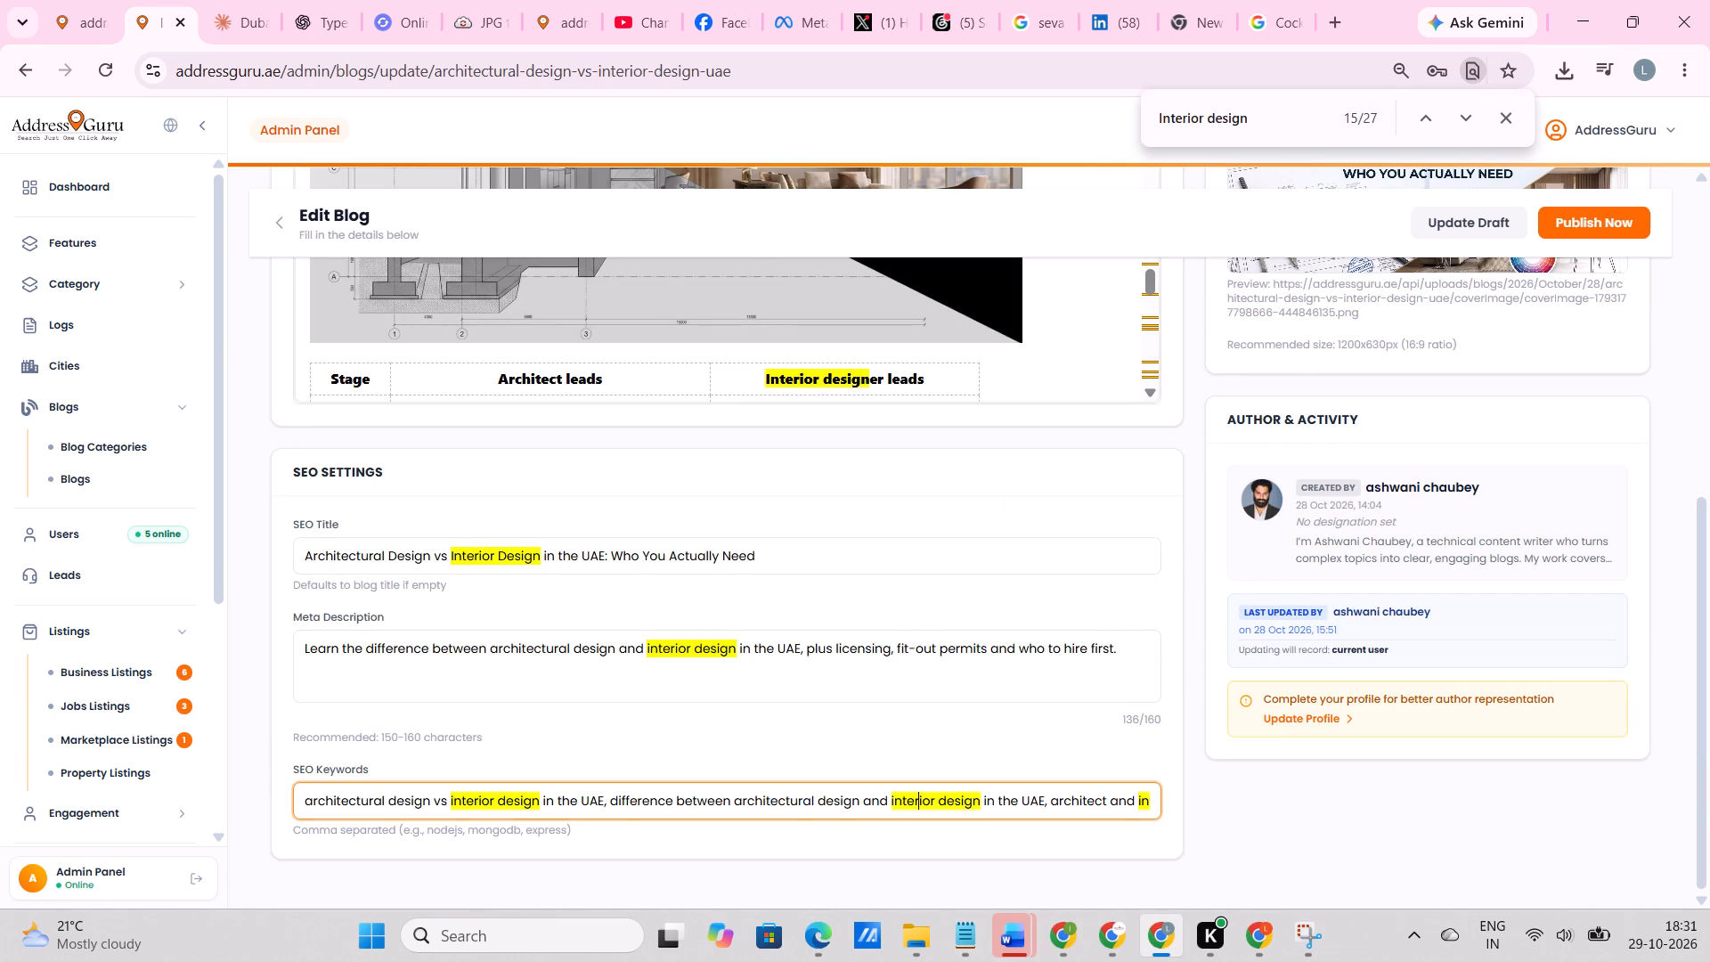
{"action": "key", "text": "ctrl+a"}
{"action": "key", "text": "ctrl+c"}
Copy the blog title, find its row in the intern tracking spreadsheet and mark that row "done" with green fill in column D.
{"action": "scroll", "coordinate": [941, 787], "scroll_direction": "up", "scroll_amount": 8}
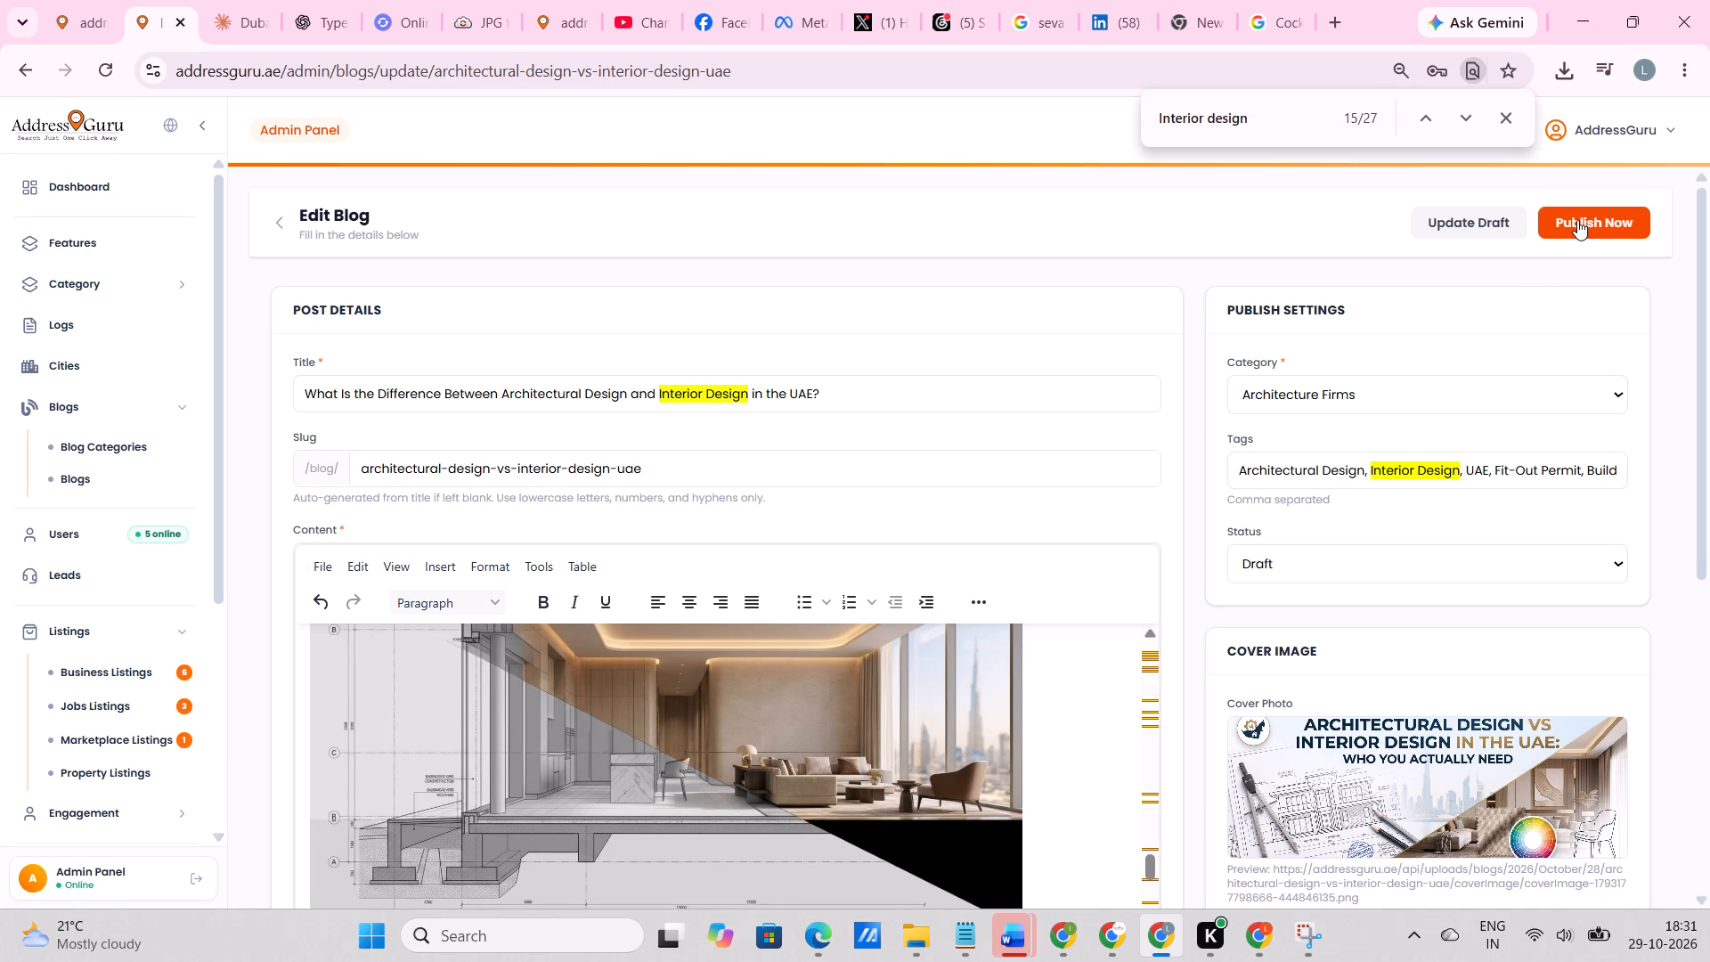
{"action": "left_click", "coordinate": [975, 396]}
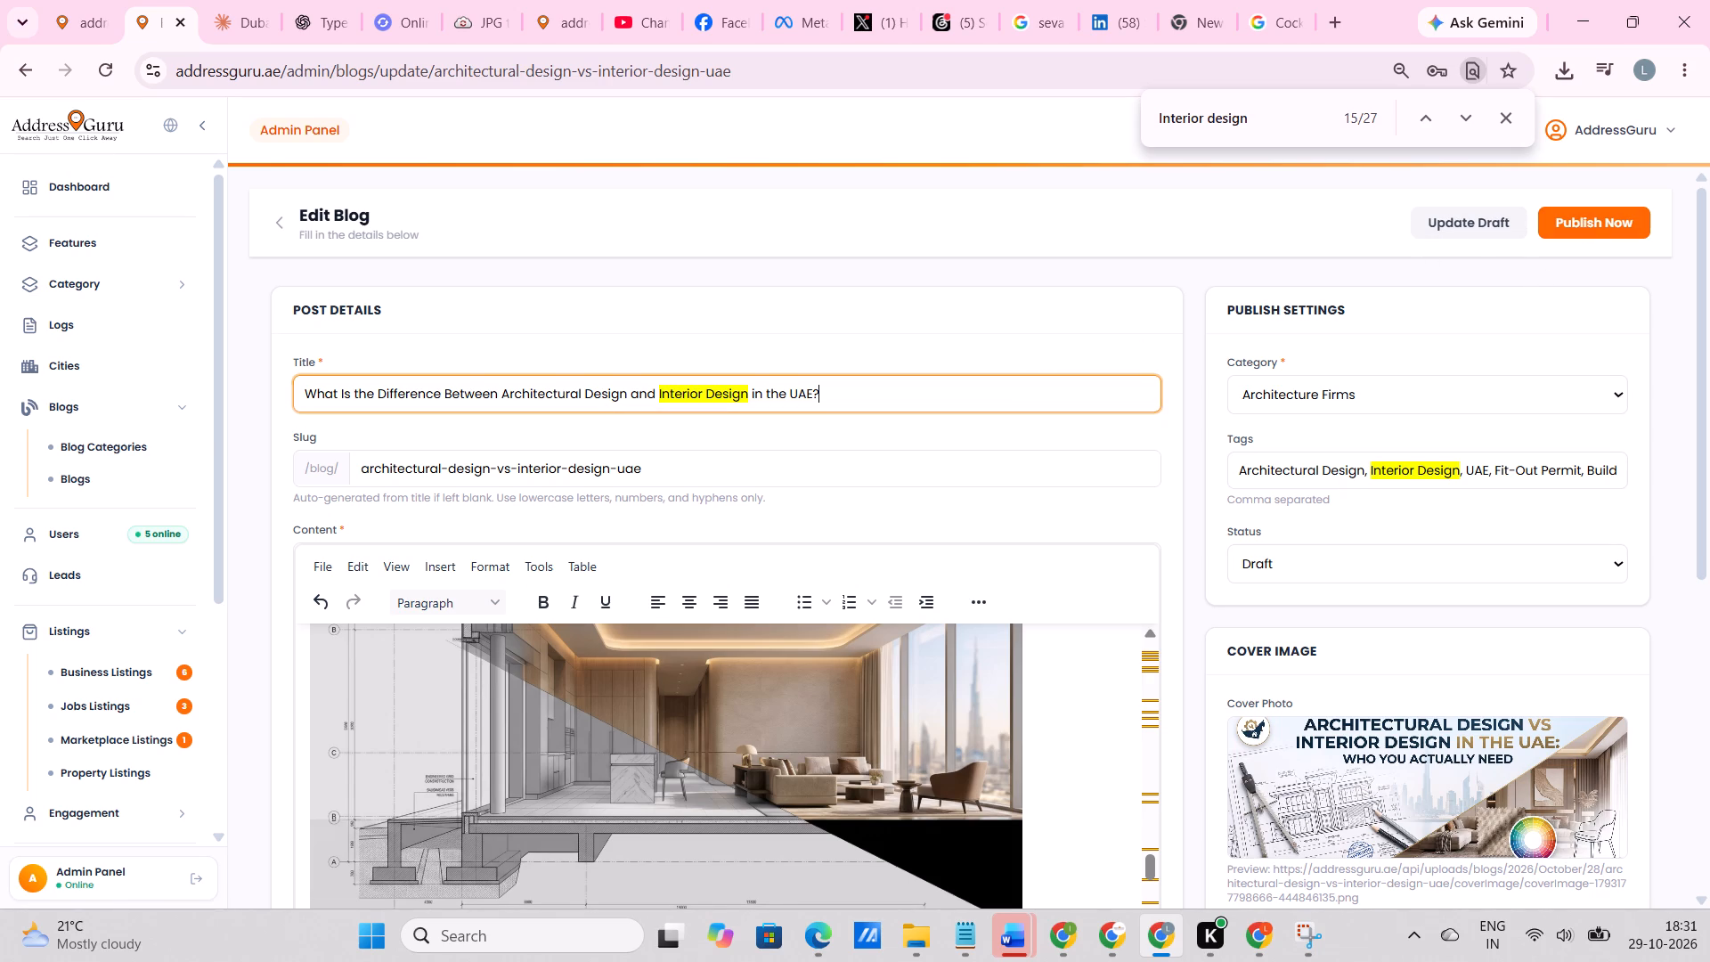
{"action": "key", "text": "ctrl+a"}
{"action": "key", "text": "ctrl+c"}
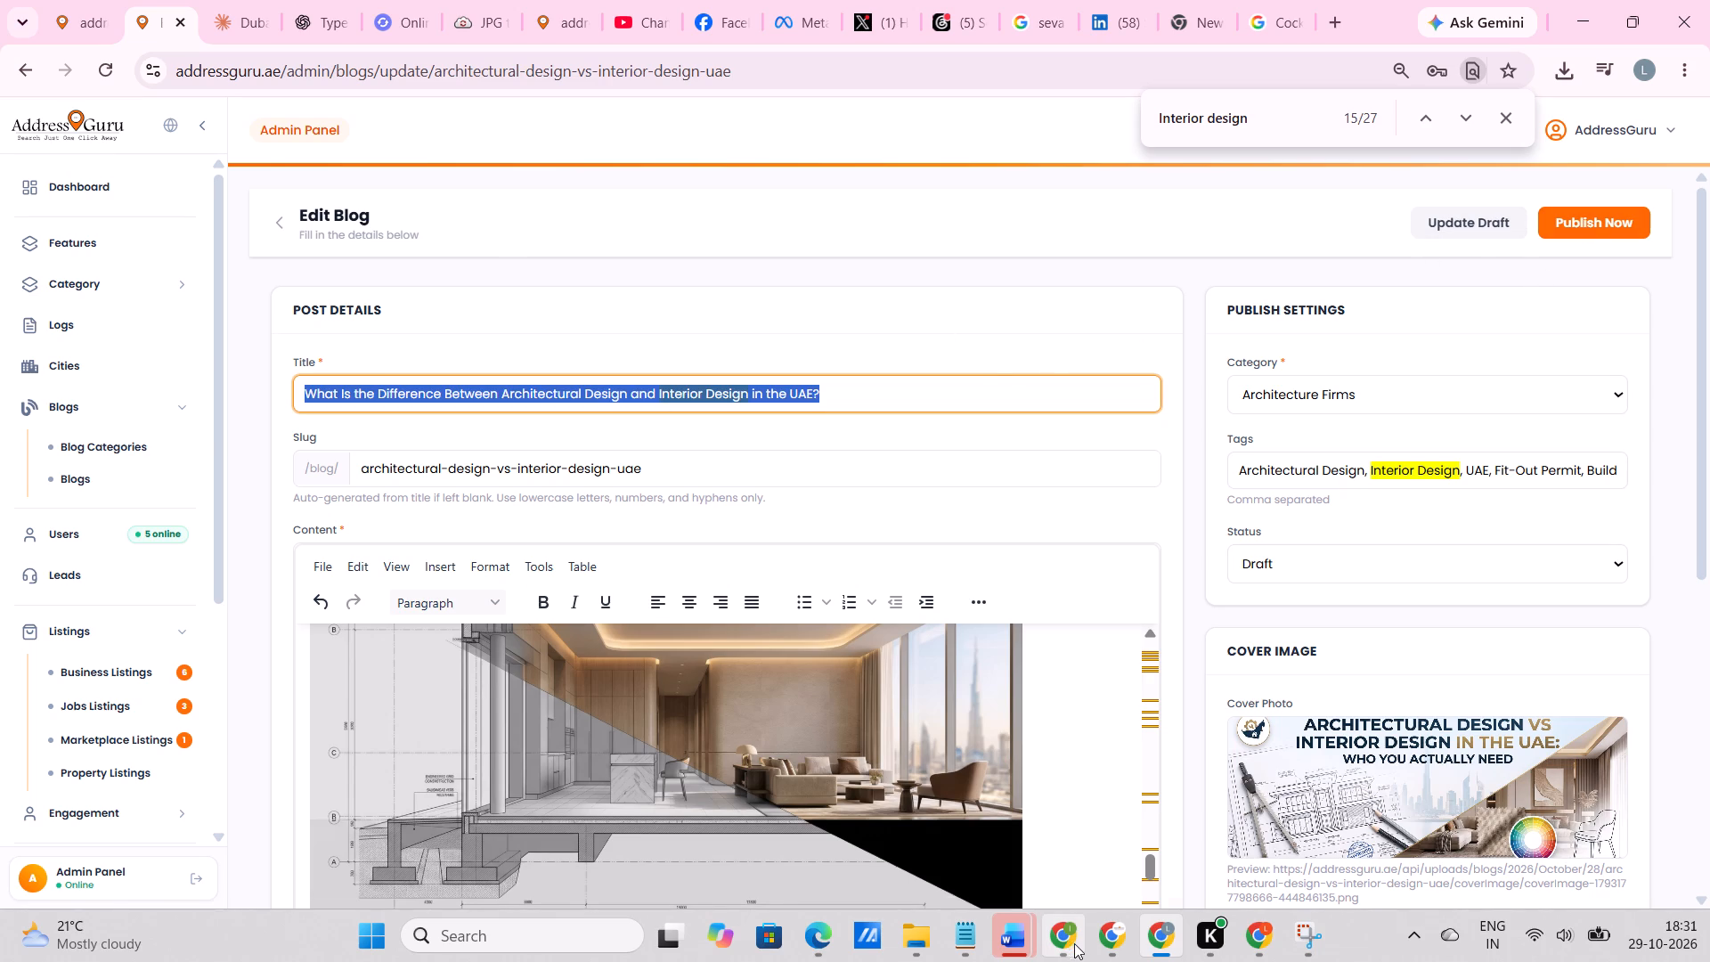
{"action": "left_click", "coordinate": [1071, 941]}
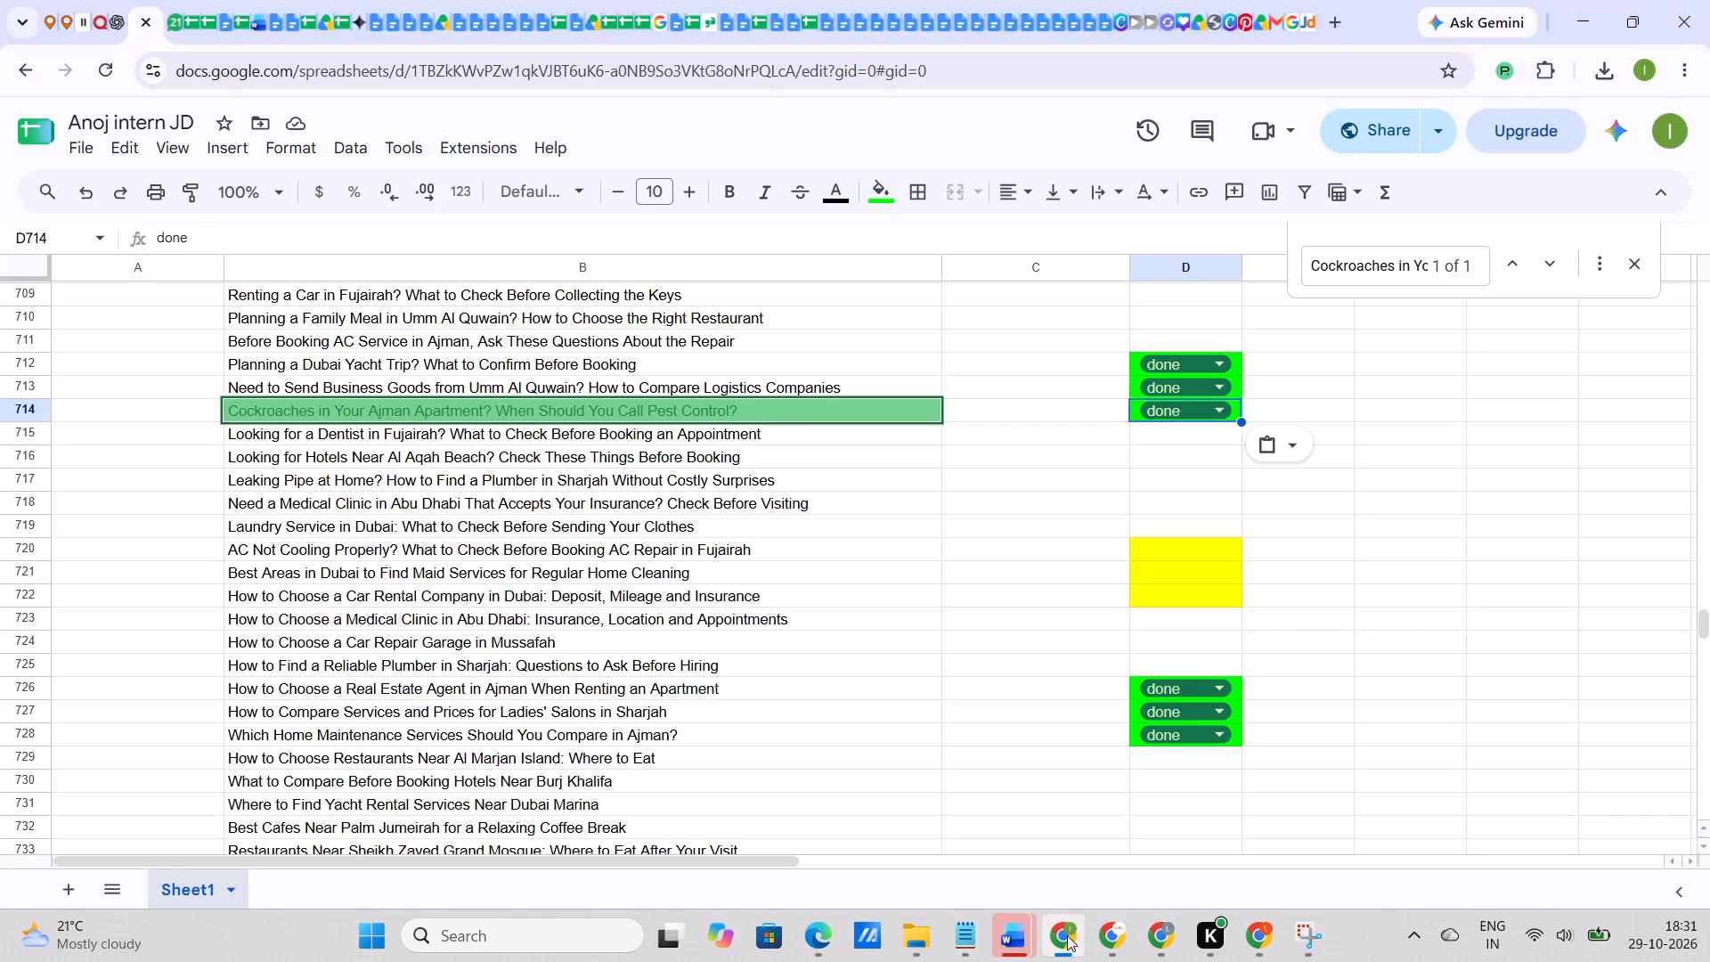
{"action": "key", "text": "ctrl+f"}
{"action": "key", "text": "ctrl+v"}
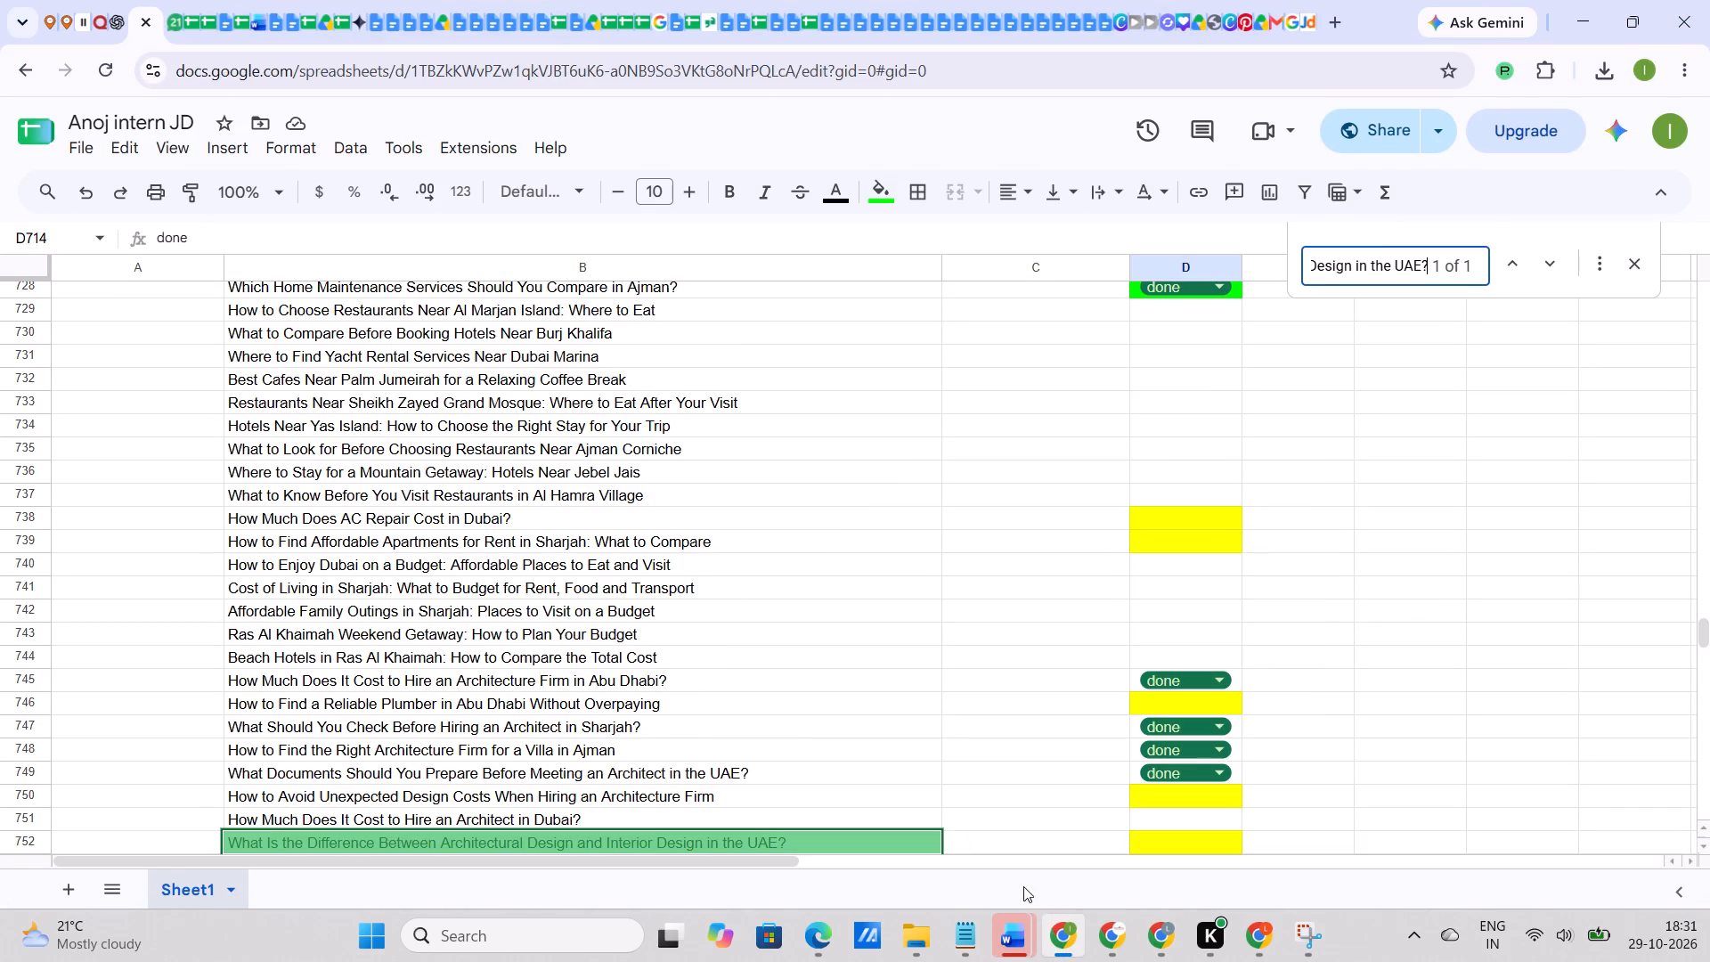
{"action": "scroll", "coordinate": [1015, 881], "scroll_direction": "down", "scroll_amount": 1}
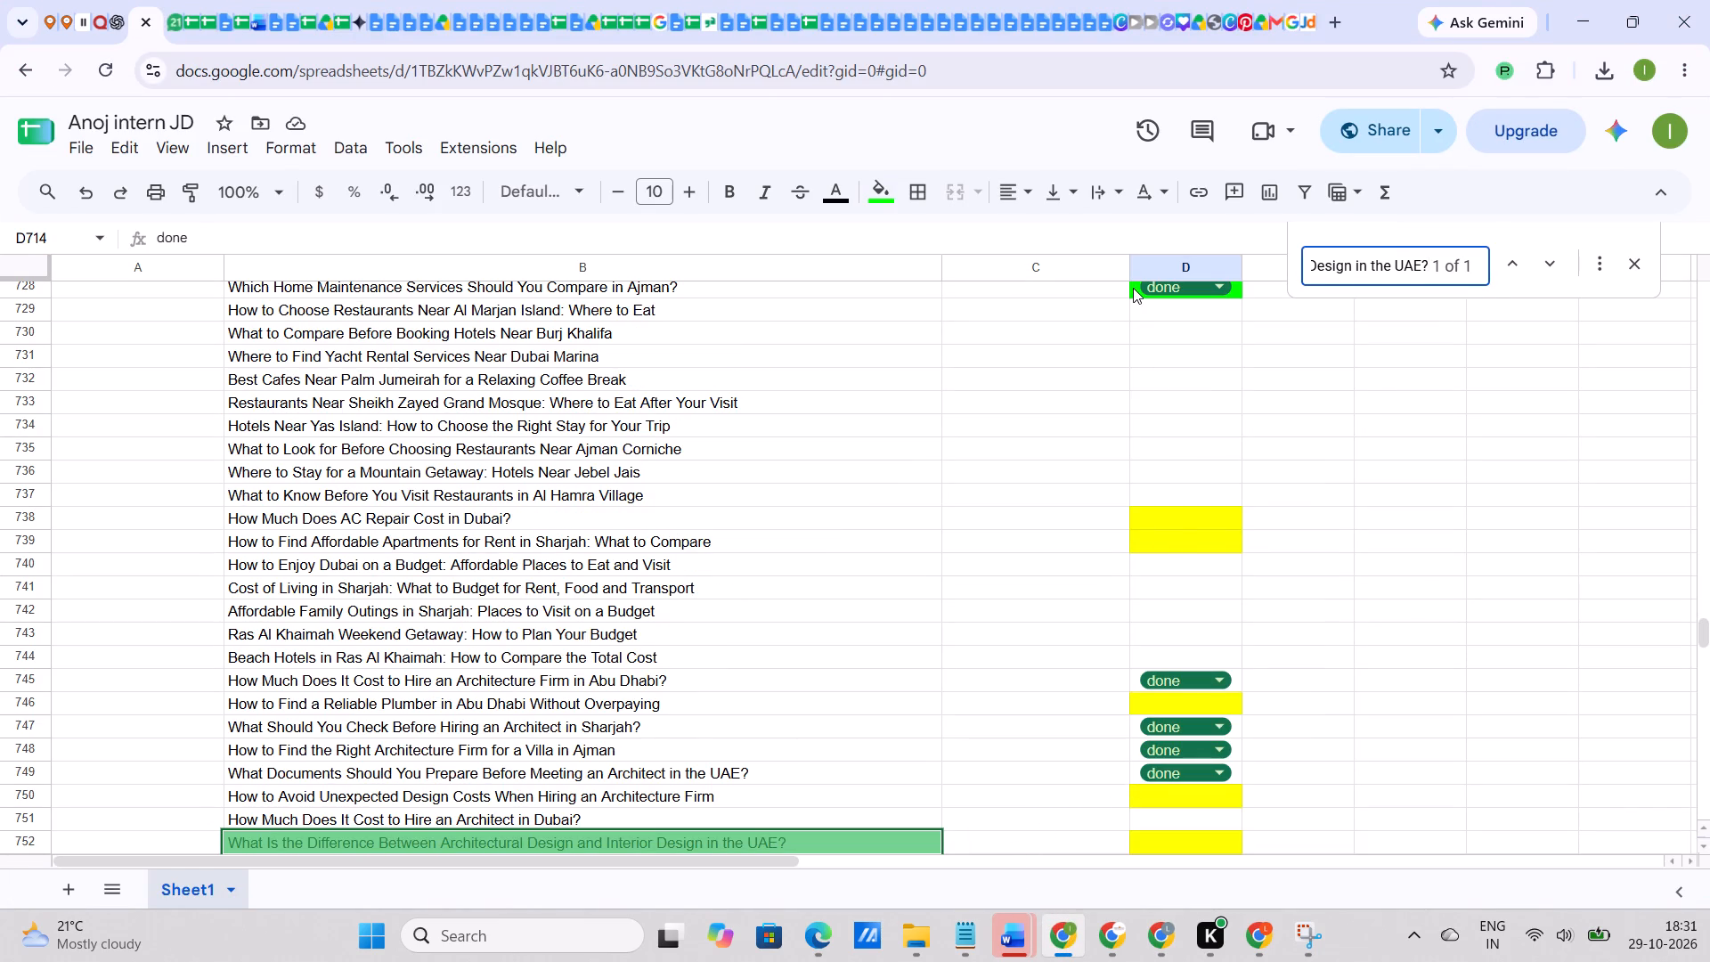
{"action": "left_click", "coordinate": [1133, 288]}
{"action": "key", "text": "ctrl+c"}
{"action": "left_click", "coordinate": [1185, 849]}
{"action": "key", "text": "ctrl+v"}
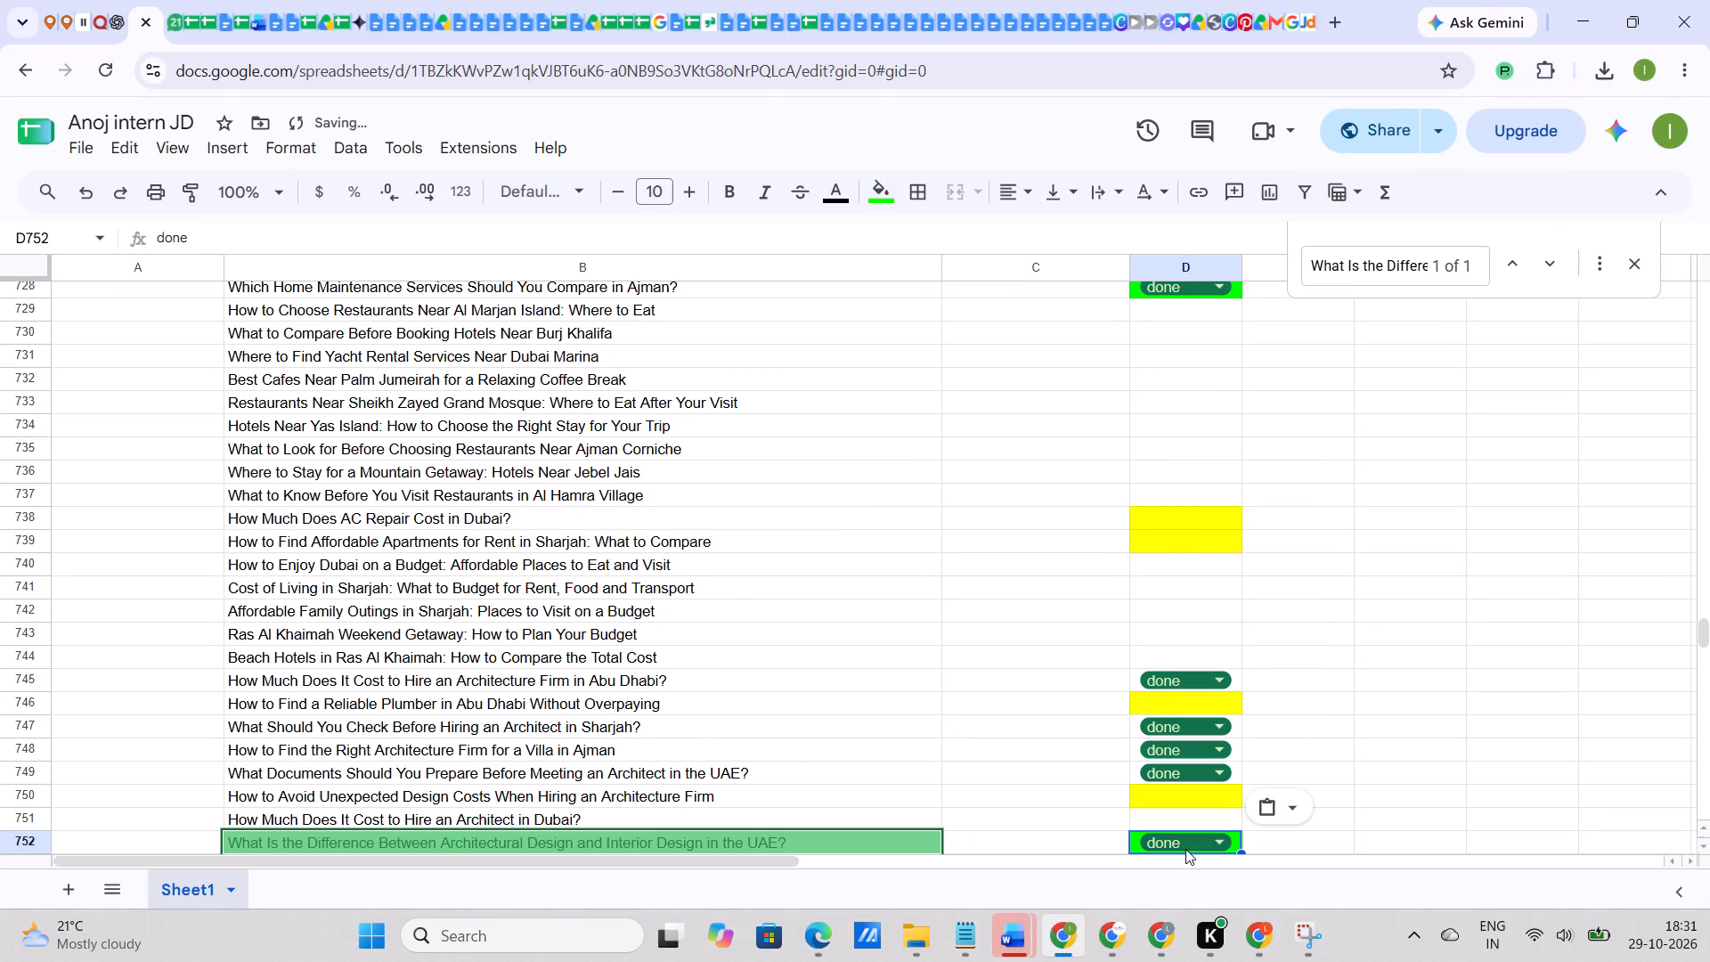
Return to the blog editor and save the architectural versus interior design blog as an updated draft.
{"action": "left_click", "coordinate": [1577, 0]}
{"action": "left_click", "coordinate": [1485, 225]}
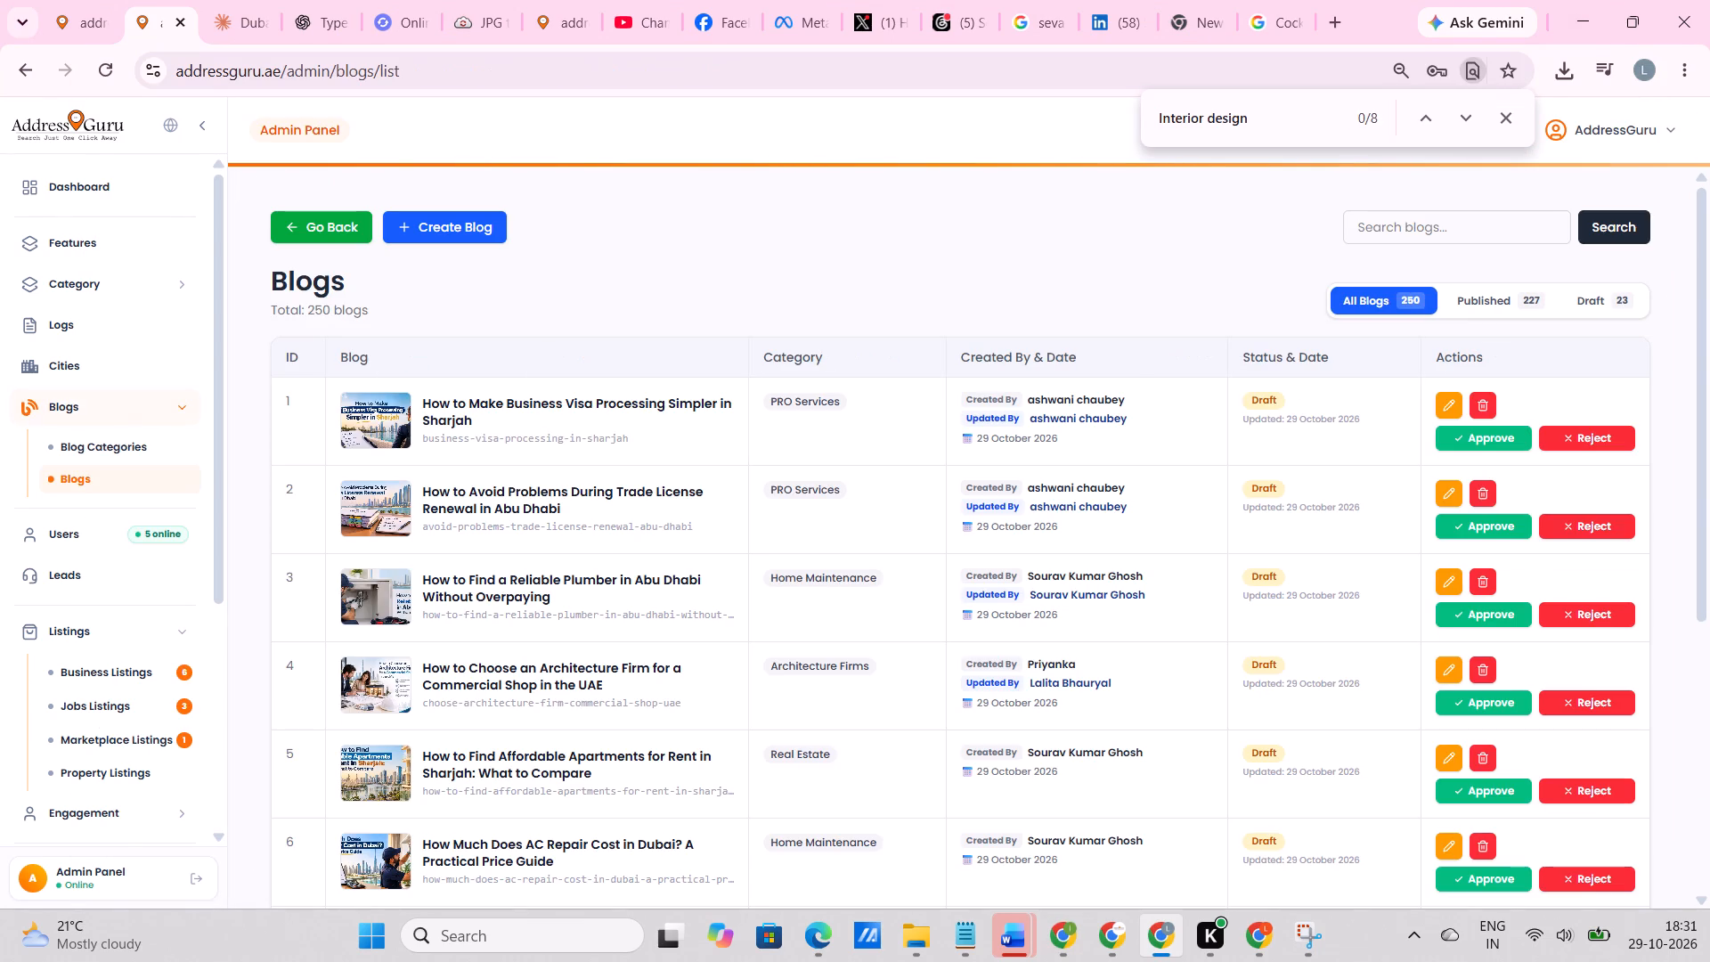
Search the blogs list for "pes", open the Ajman cockroach pest control draft for editing and reload the page.
{"action": "left_click", "coordinate": [1432, 218]}
{"action": "type", "text": "pes"}
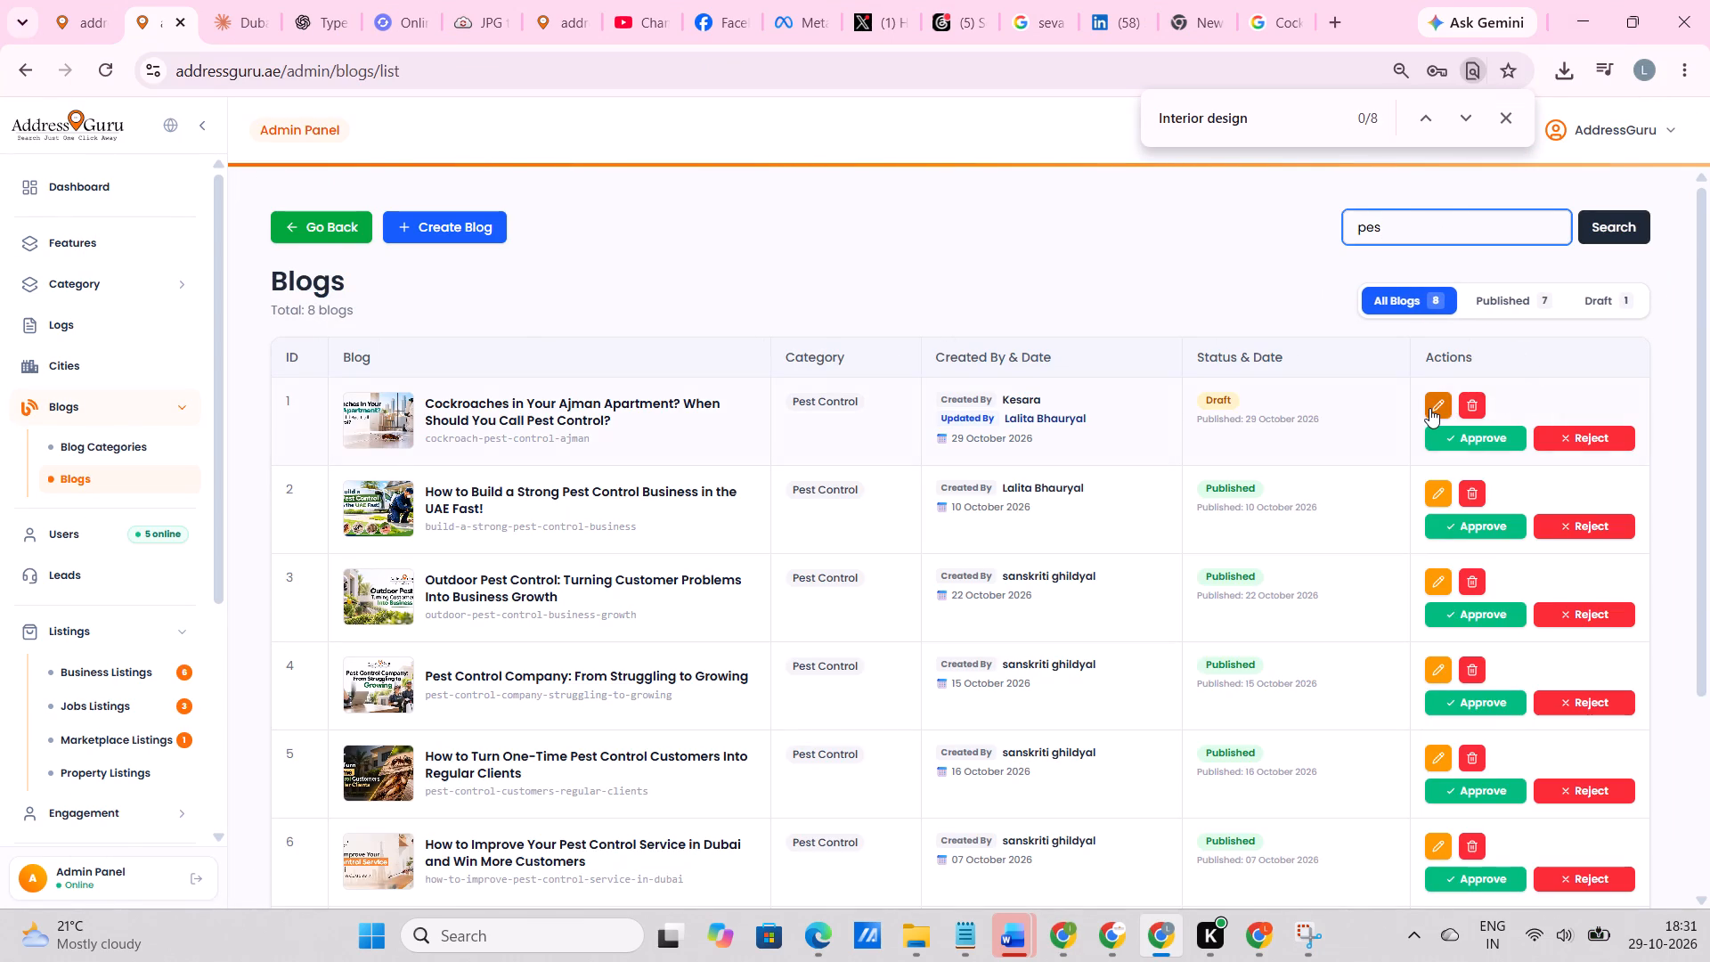
{"action": "left_click", "coordinate": [1429, 408]}
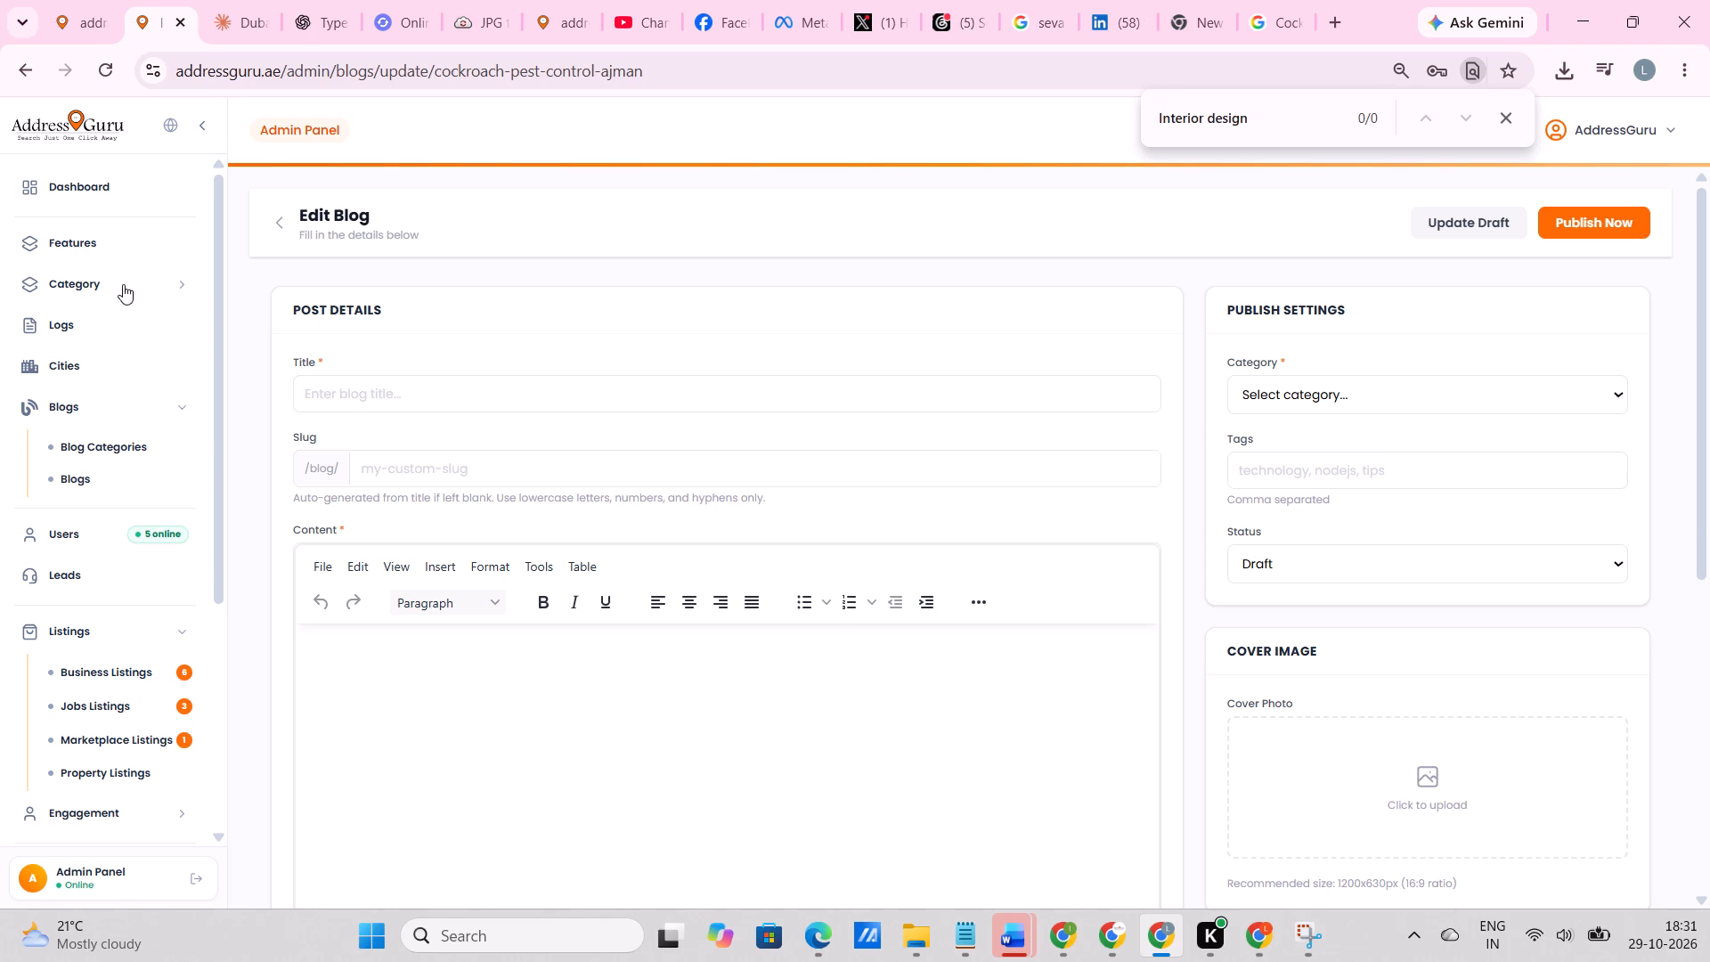
{"action": "left_click", "coordinate": [110, 81]}
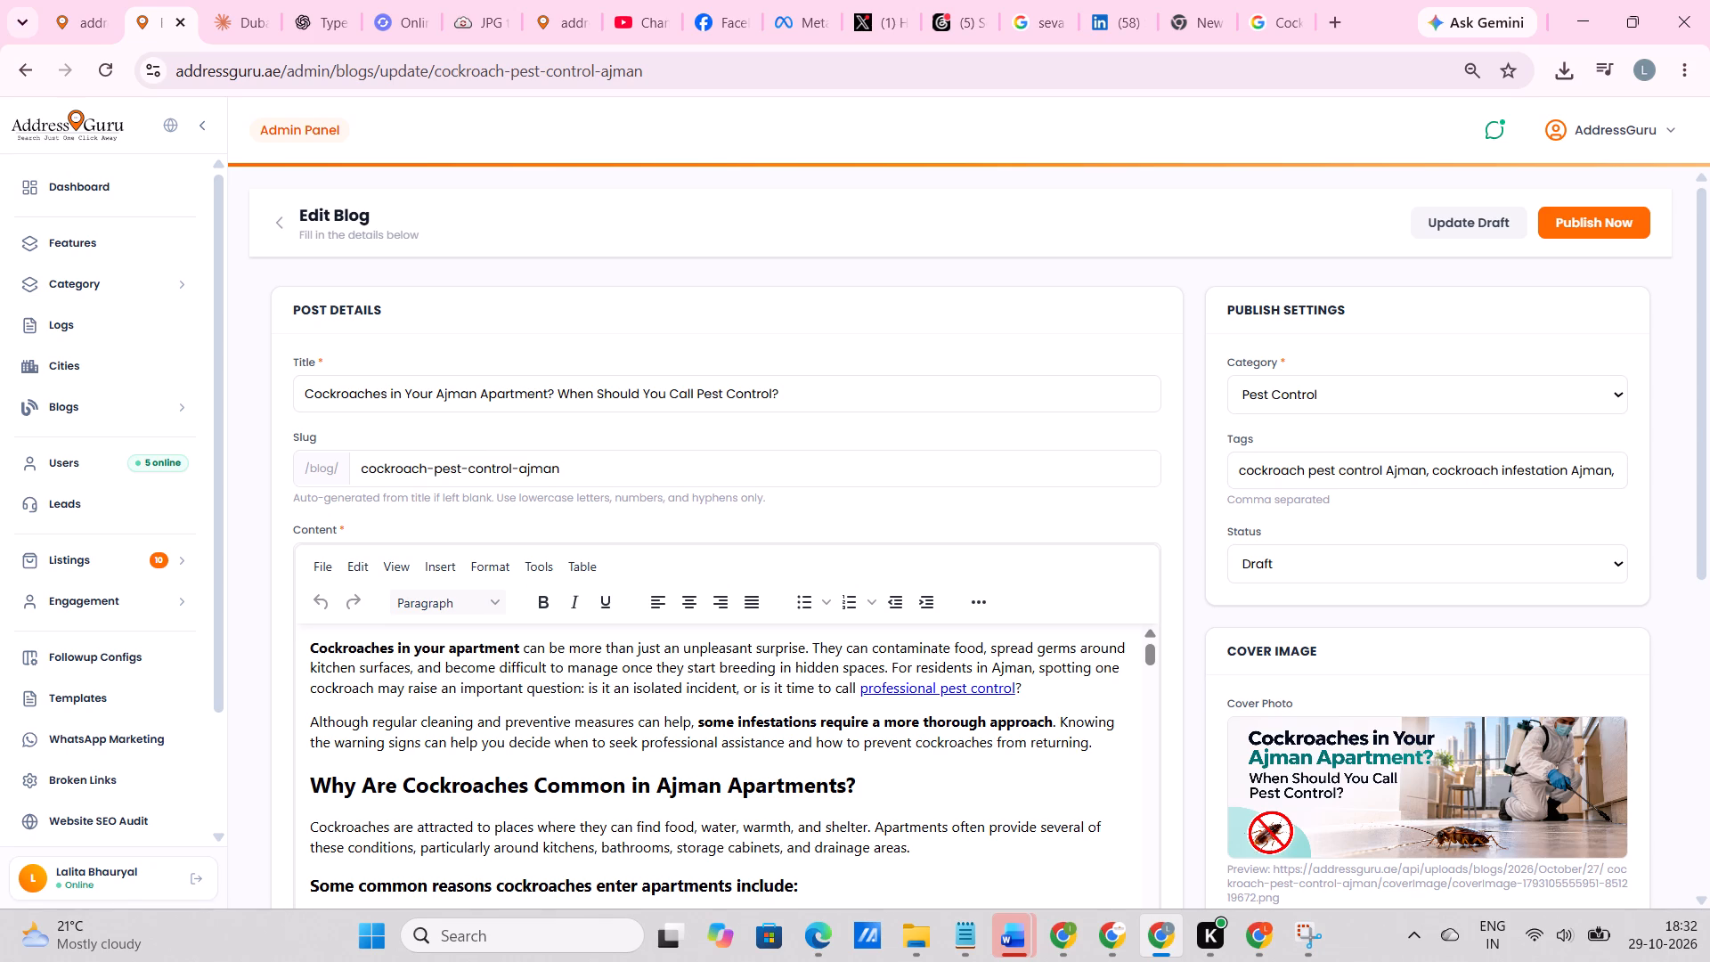
Copy "in Your Ajman Apartmen" from the blog title and insert it with a hyphen after "cockroach" in the slug.
{"action": "left_click_drag", "start_coordinate": [544, 392], "coordinate": [392, 389]}
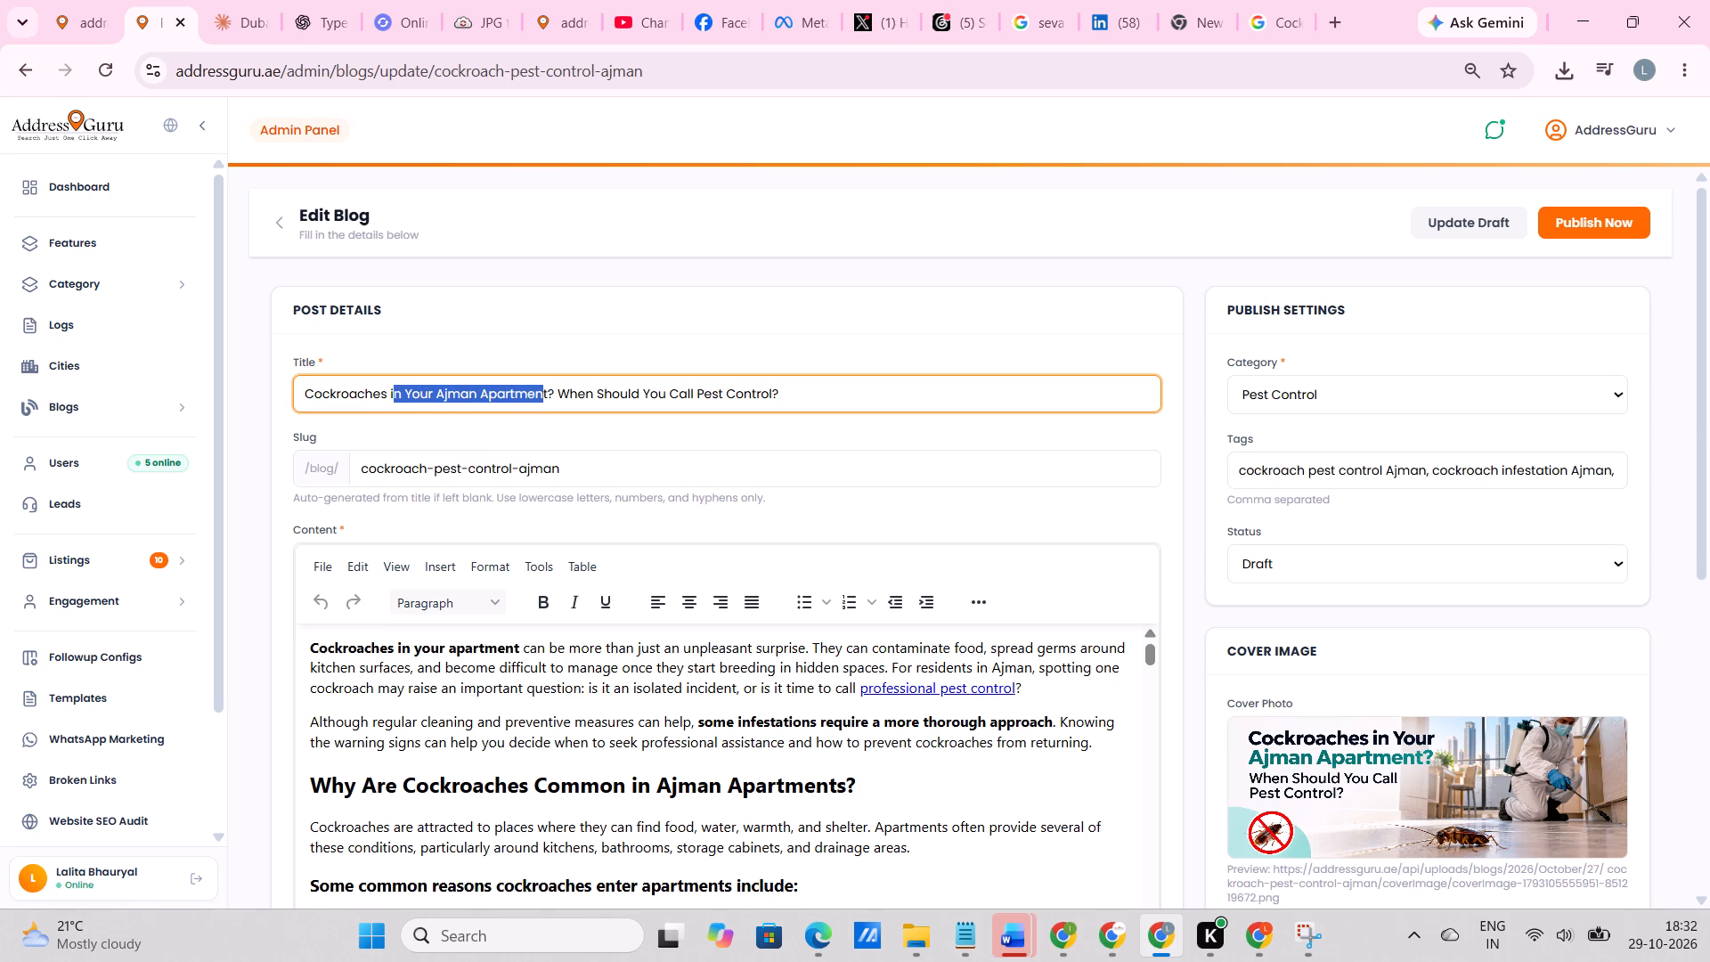
{"action": "left_click_drag", "start_coordinate": [392, 389], "coordinate": [403, 391]}
{"action": "left_click_drag", "start_coordinate": [403, 391], "coordinate": [390, 386]}
{"action": "key", "text": "ctrl+c"}
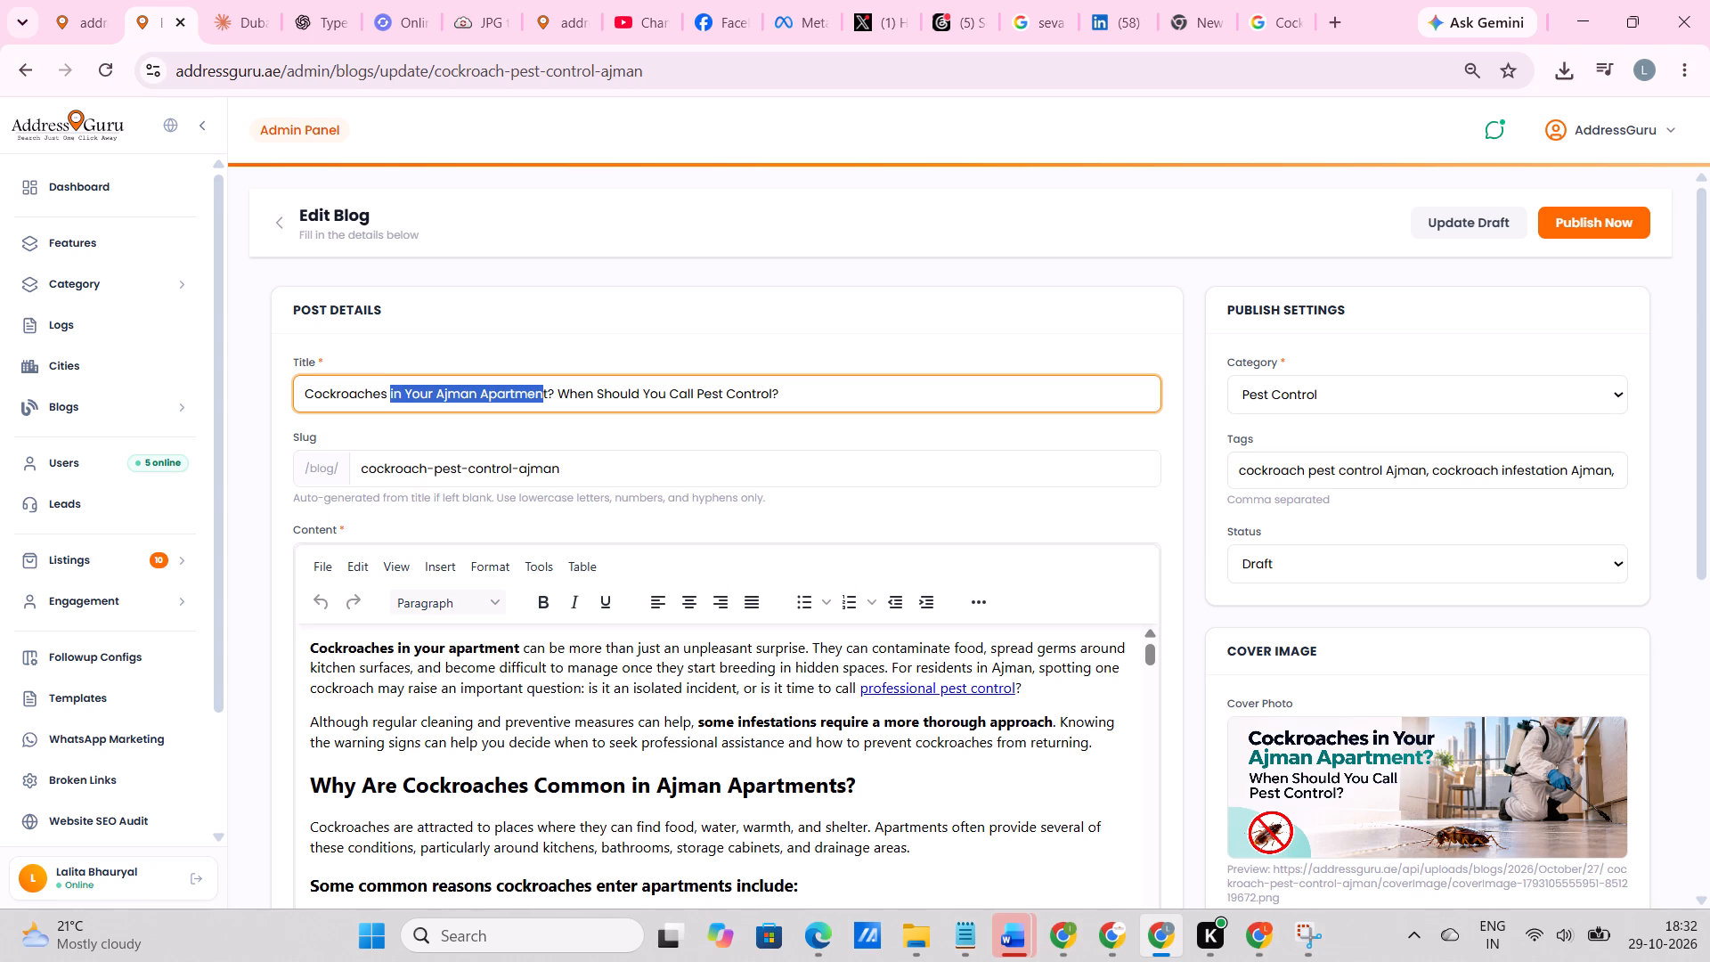
{"action": "left_click", "coordinate": [427, 470]}
{"action": "key", "text": "minus"}
{"action": "key", "text": "ctrl+v"}
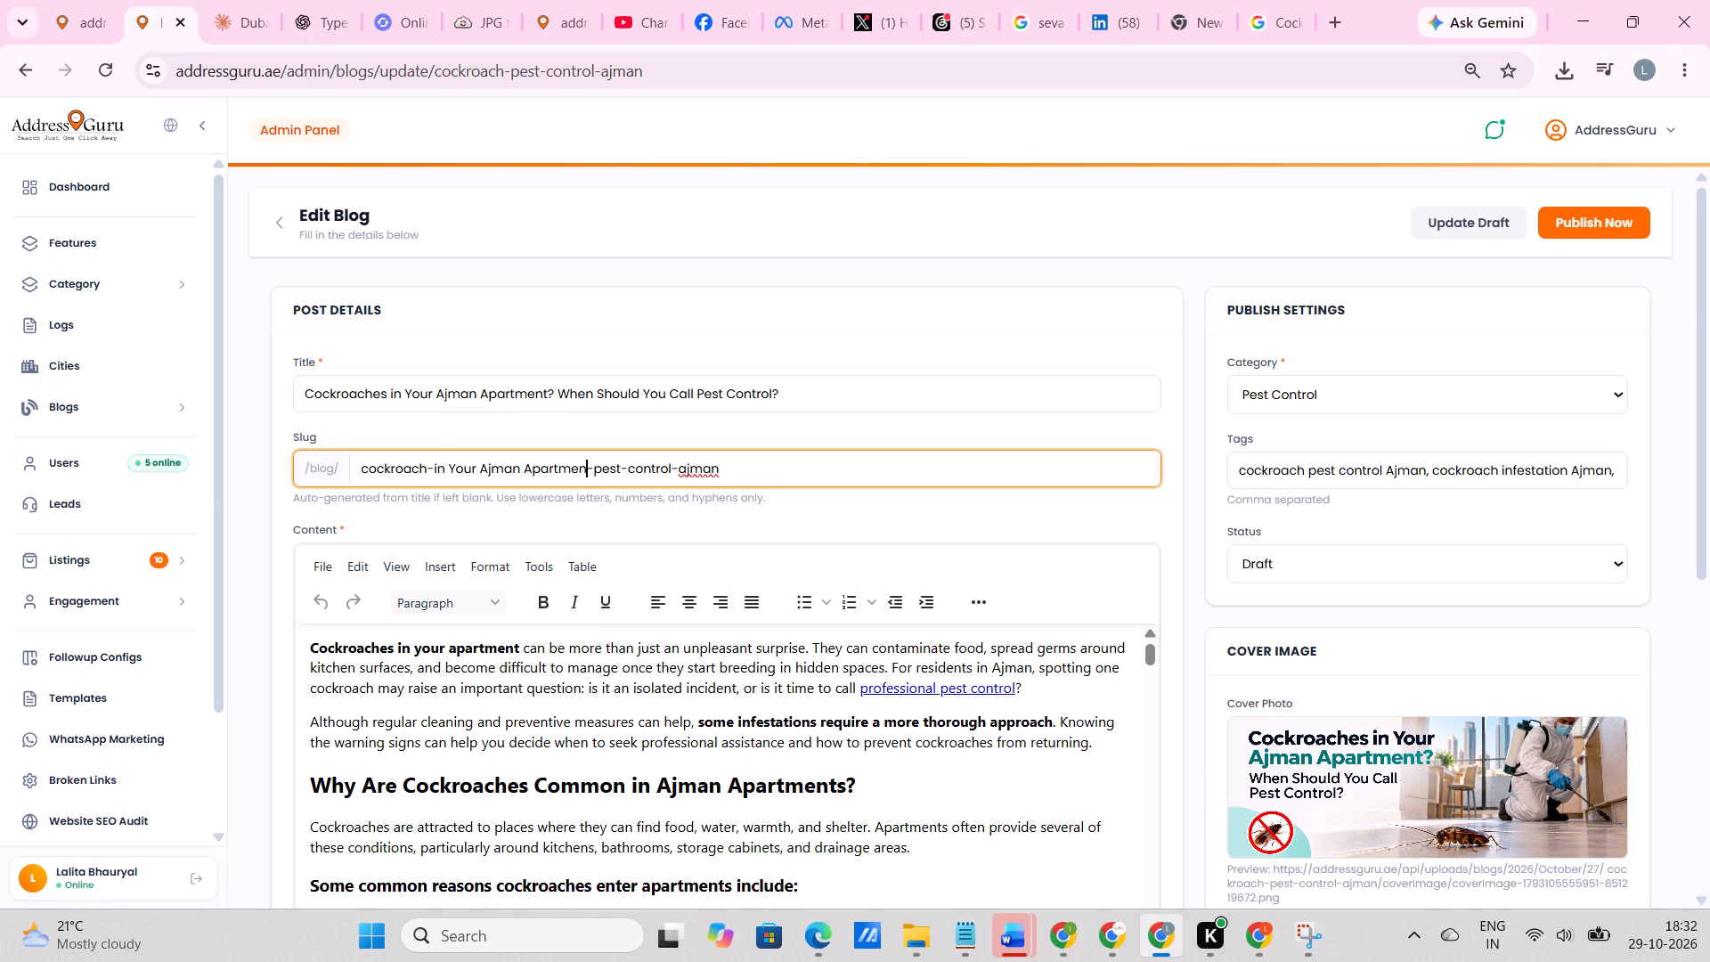
Clean the slug up to "cockroach-in-ajman-apartmen-pest-control-ajman", removing "Your", and save the blog as an updated draft.
{"action": "double_click", "coordinate": [468, 468]}
{"action": "key", "text": "BackSpace"}
{"action": "key", "text": "BackSpace"}
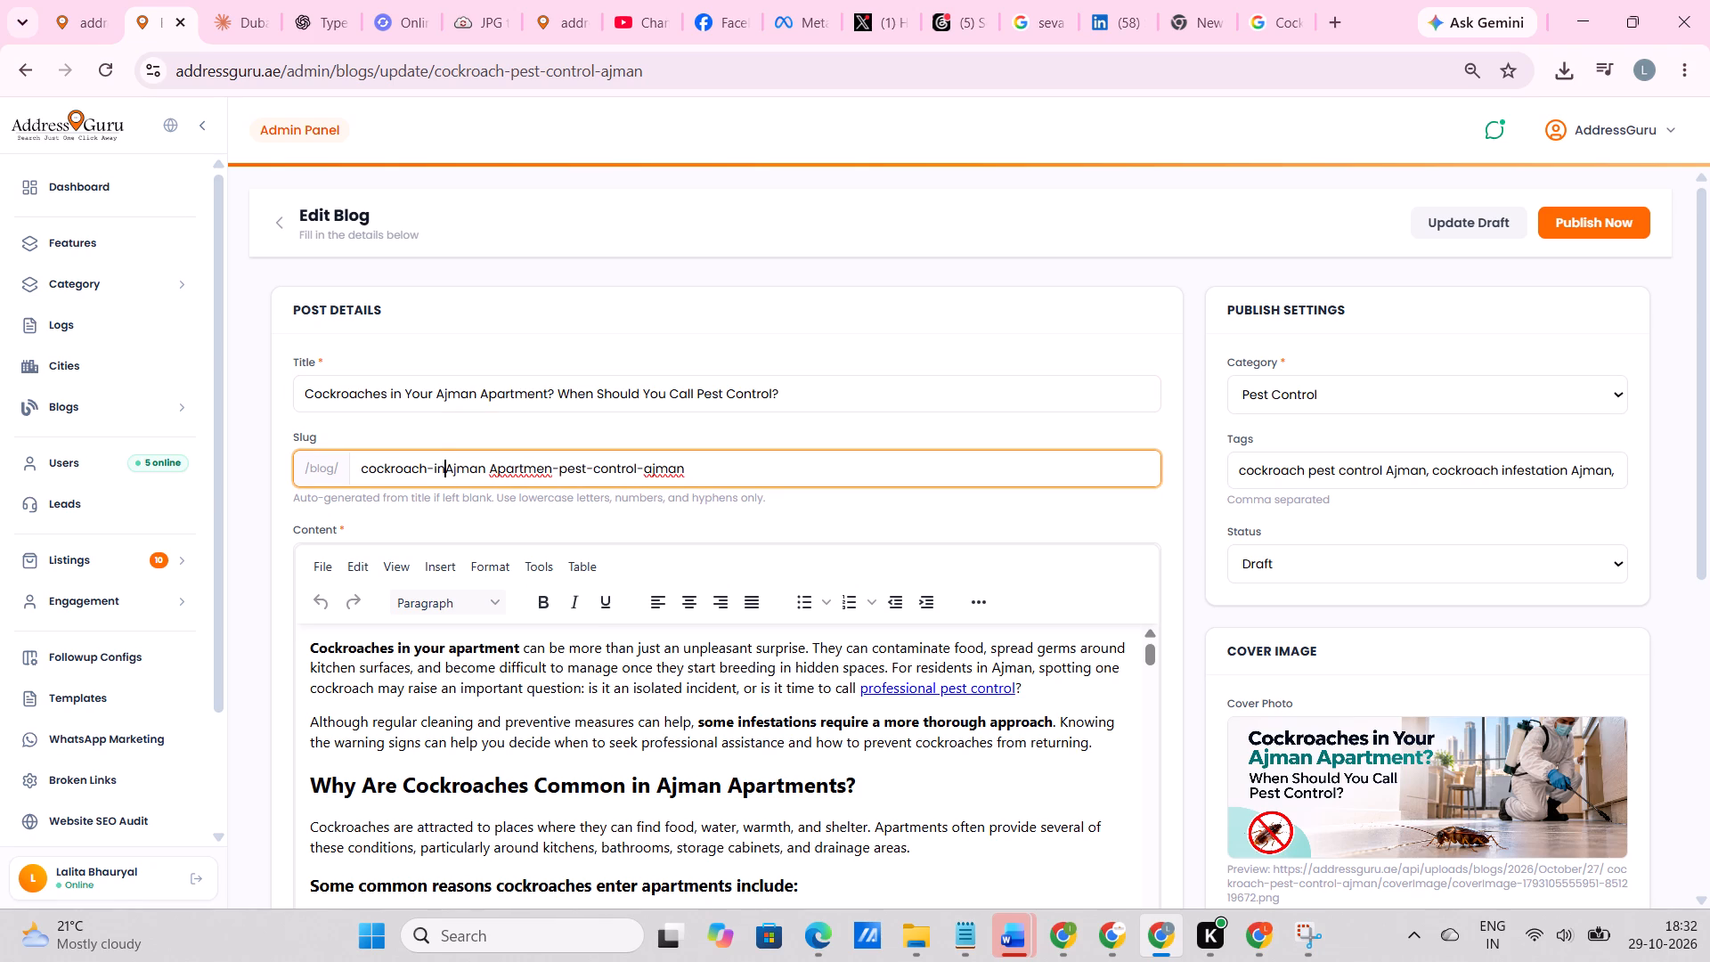
{"action": "key", "text": "minus"}
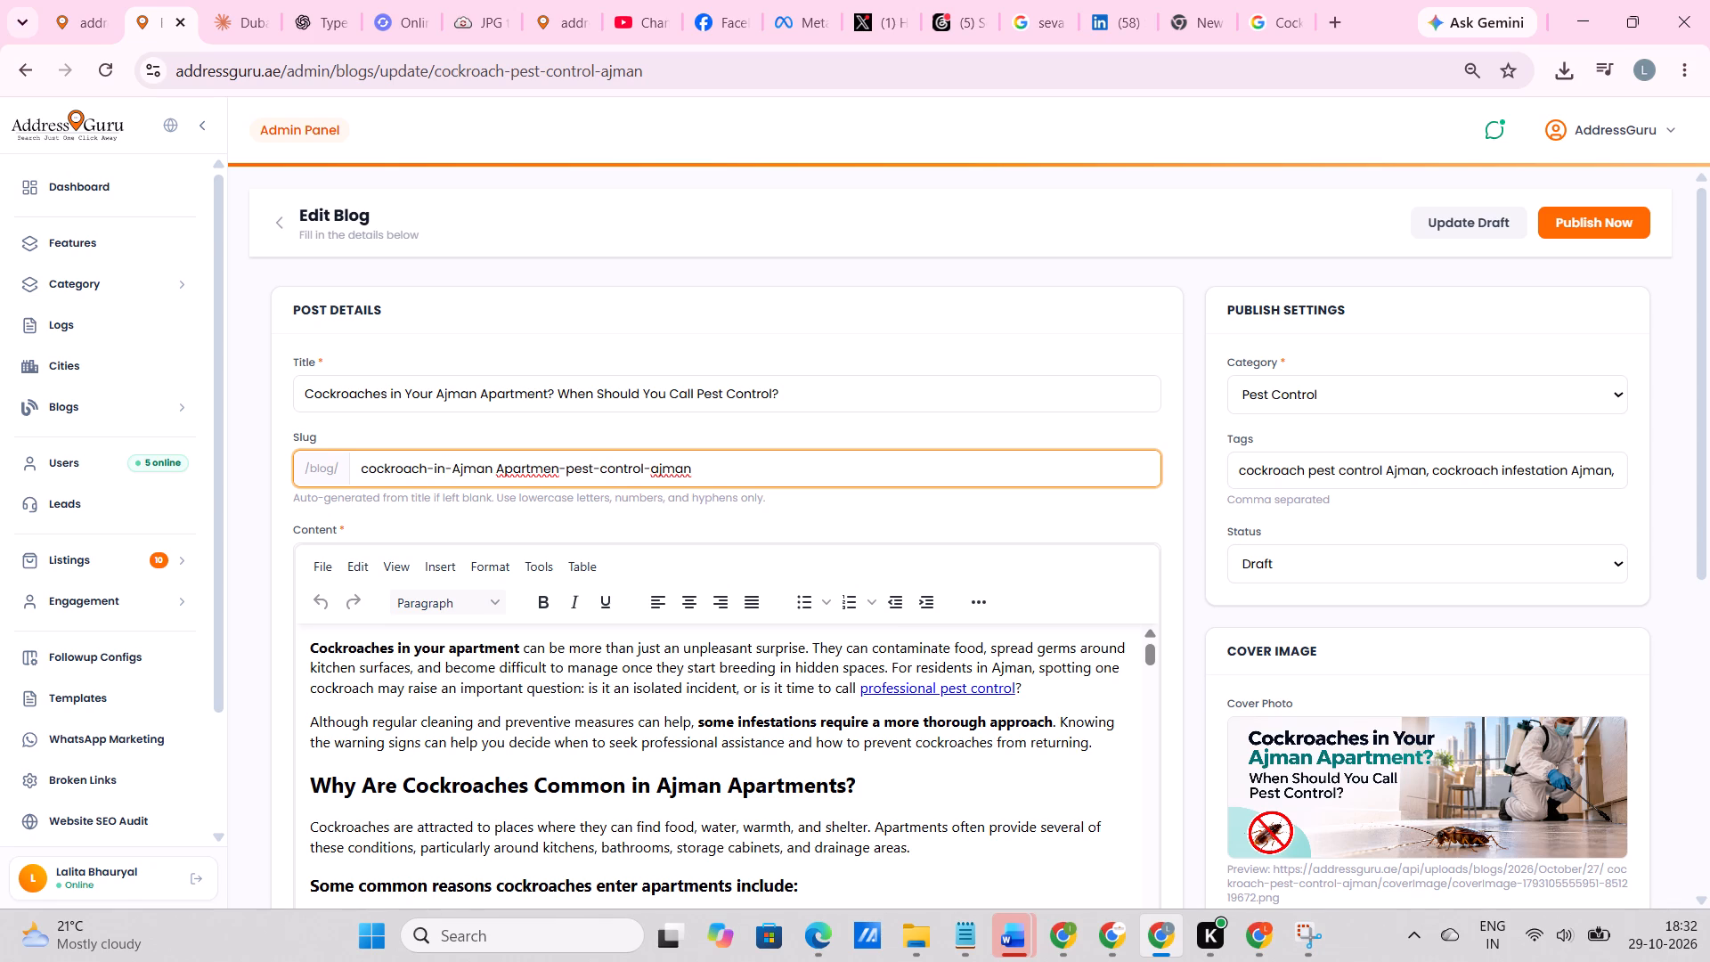
{"action": "key", "text": "Right"}
{"action": "key", "text": "BackSpace"}
{"action": "key", "text": "a"}
{"action": "left_click", "coordinate": [497, 464]}
{"action": "left_click", "coordinate": [504, 468]}
{"action": "key", "text": "BackSpace"}
{"action": "key", "text": "BackSpace"}
{"action": "type", "text": "-a"}
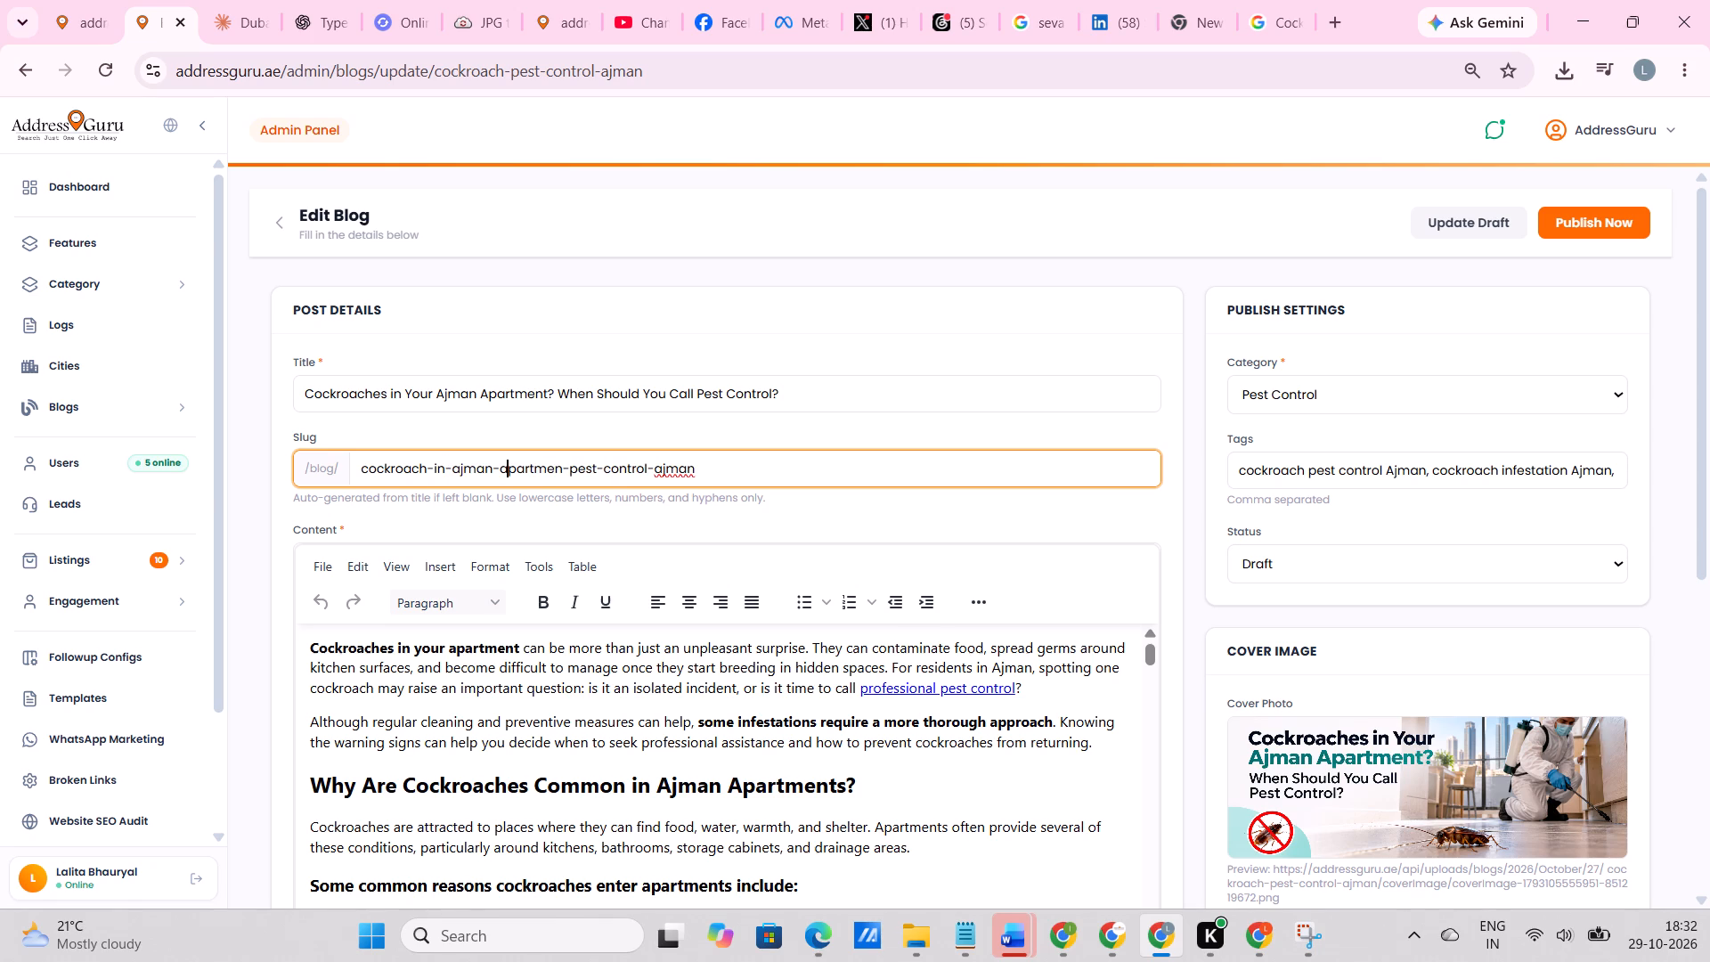
{"action": "left_click", "coordinate": [778, 476]}
{"action": "left_click", "coordinate": [1445, 226]}
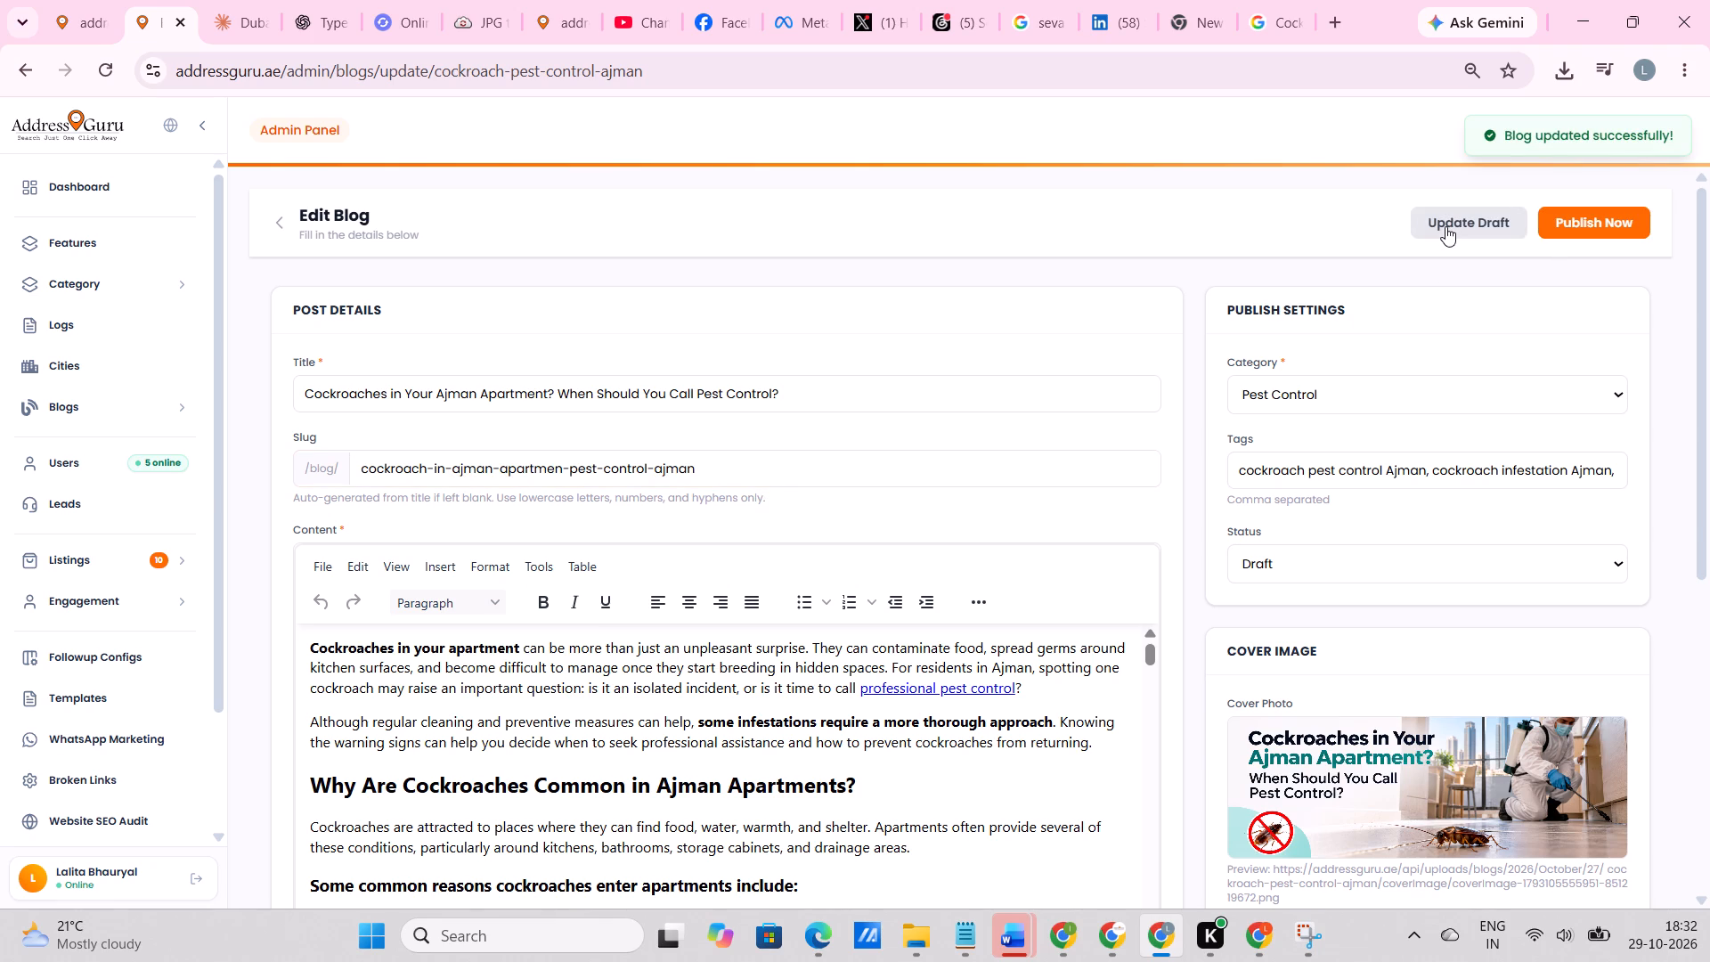